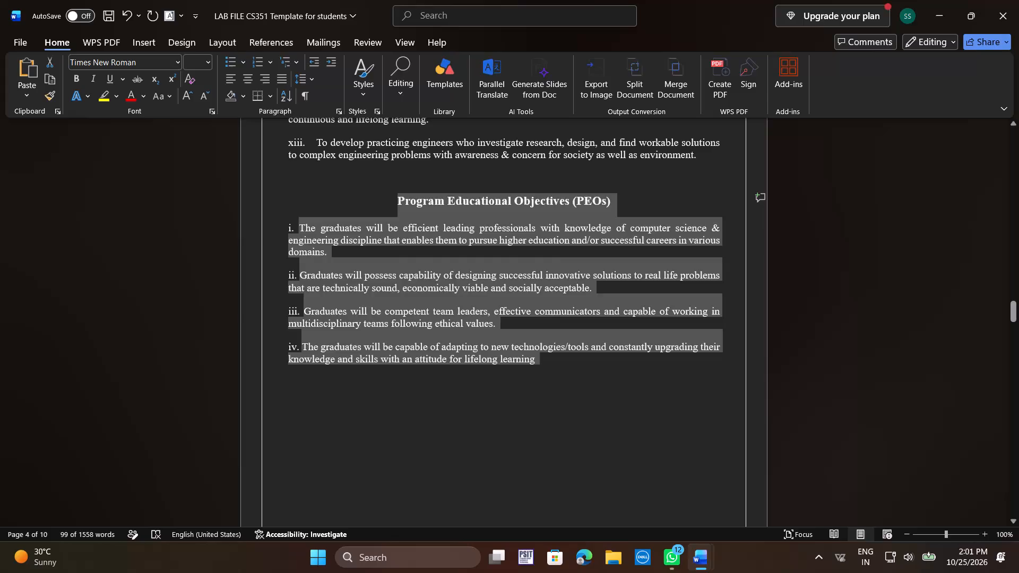
Replace the Program Educational Objectives (PEOs) section on page 3 with the copied version numbered i to iv.
{"action": "scroll", "coordinate": [400, 220], "scroll_direction": "up", "scroll_amount": 7}
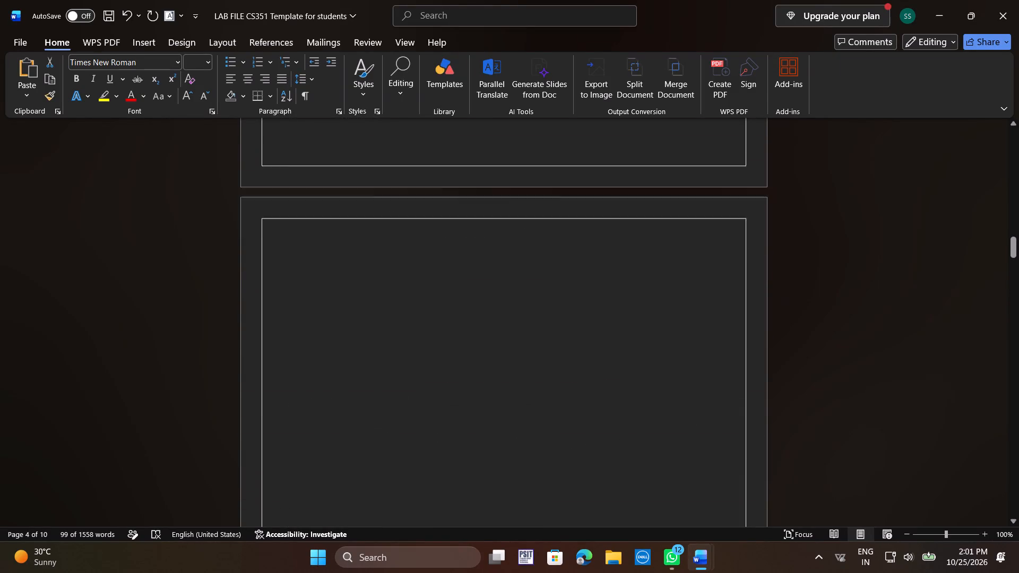
{"action": "scroll", "coordinate": [400, 228], "scroll_direction": "up", "scroll_amount": 3}
{"action": "left_click_drag", "start_coordinate": [378, 280], "coordinate": [412, 294]}
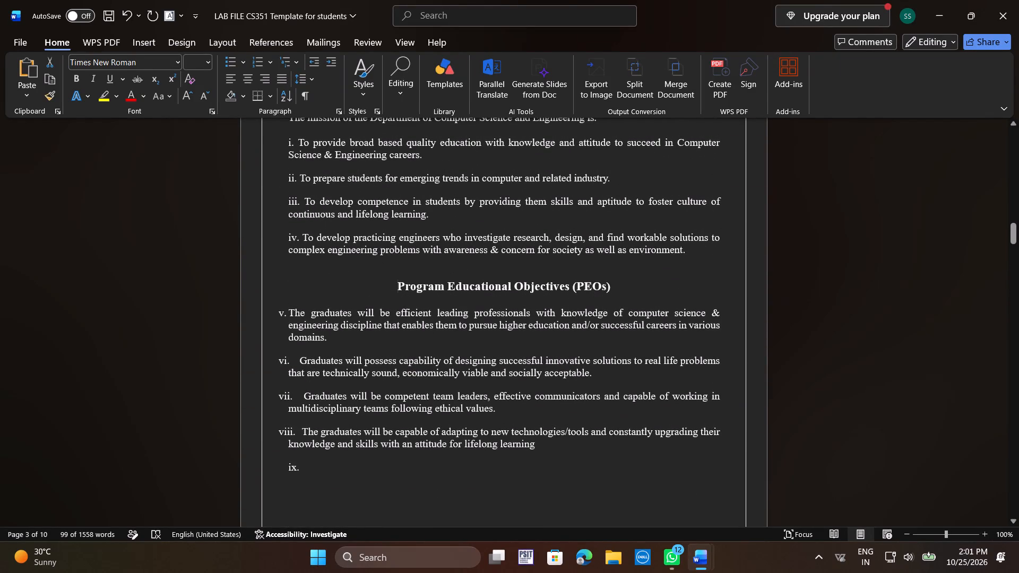
{"action": "left_click_drag", "start_coordinate": [412, 294], "coordinate": [563, 470]}
{"action": "key", "text": "ctrl+v"}
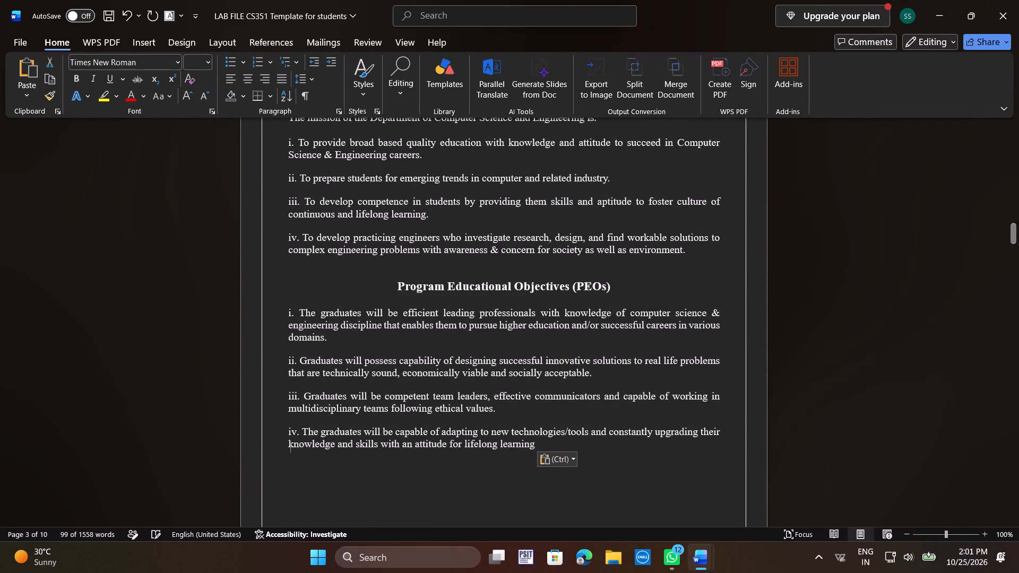
Insert a blank line above the Department Mission Statements heading on page 3.
{"action": "scroll", "coordinate": [338, 460], "scroll_direction": "down", "scroll_amount": 1}
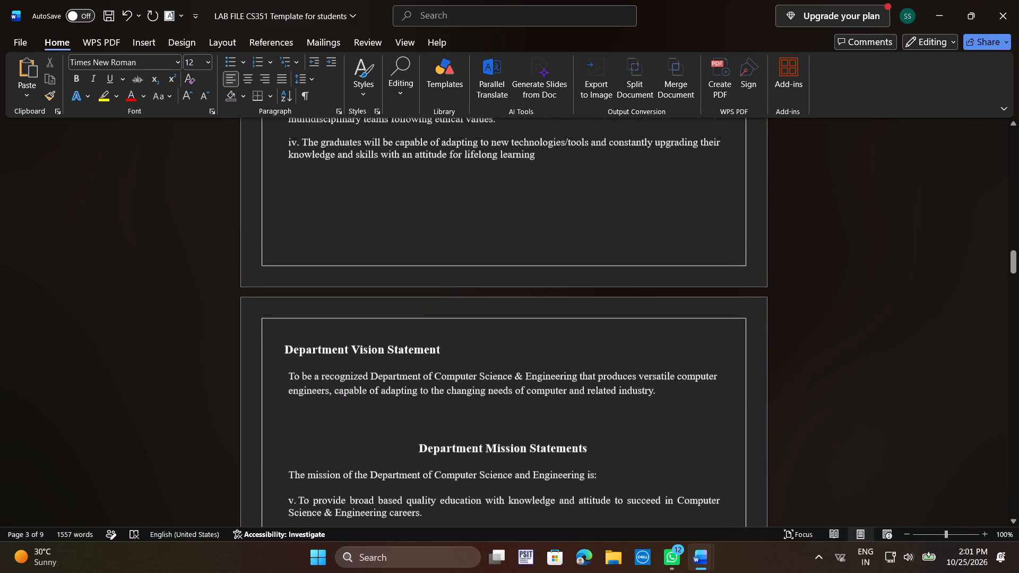
{"action": "scroll", "coordinate": [364, 362], "scroll_direction": "down", "scroll_amount": 1}
{"action": "scroll", "coordinate": [358, 332], "scroll_direction": "up", "scroll_amount": 3}
{"action": "scroll", "coordinate": [398, 312], "scroll_direction": "up", "scroll_amount": 1}
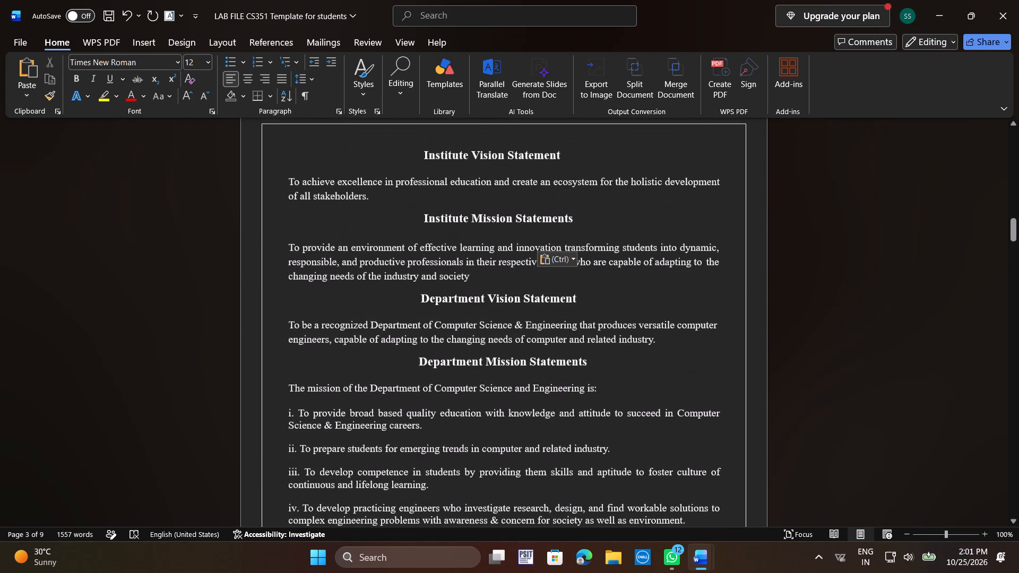
{"action": "left_click", "coordinate": [413, 361]}
{"action": "key", "text": "Return"}
Review the lab file's pages from the cover and table of contents through the POs and PSOs sections.
{"action": "scroll", "coordinate": [480, 398], "scroll_direction": "down", "scroll_amount": 2}
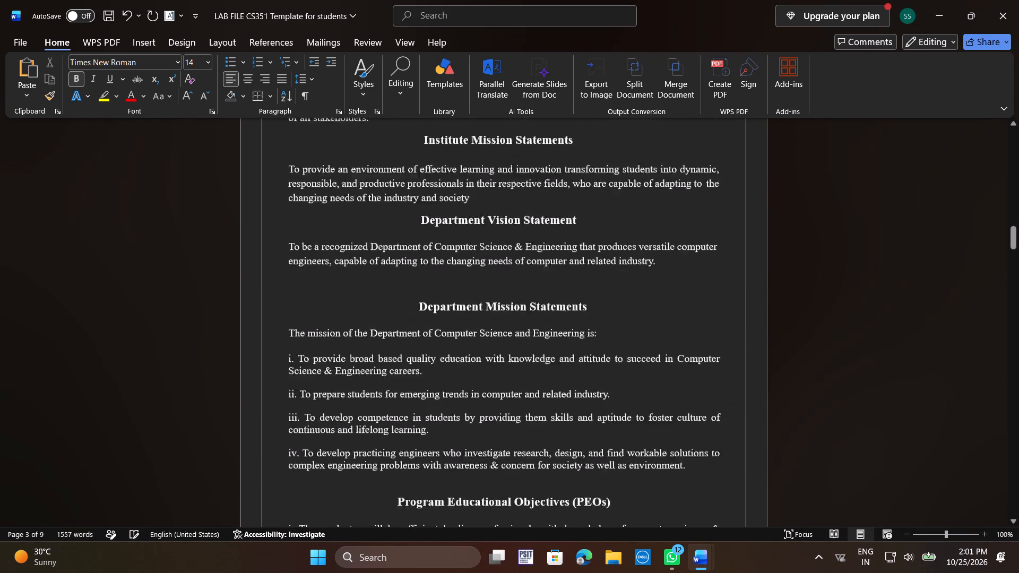
{"action": "scroll", "coordinate": [480, 398], "scroll_direction": "down", "scroll_amount": 3}
{"action": "scroll", "coordinate": [480, 398], "scroll_direction": "up", "scroll_amount": 3}
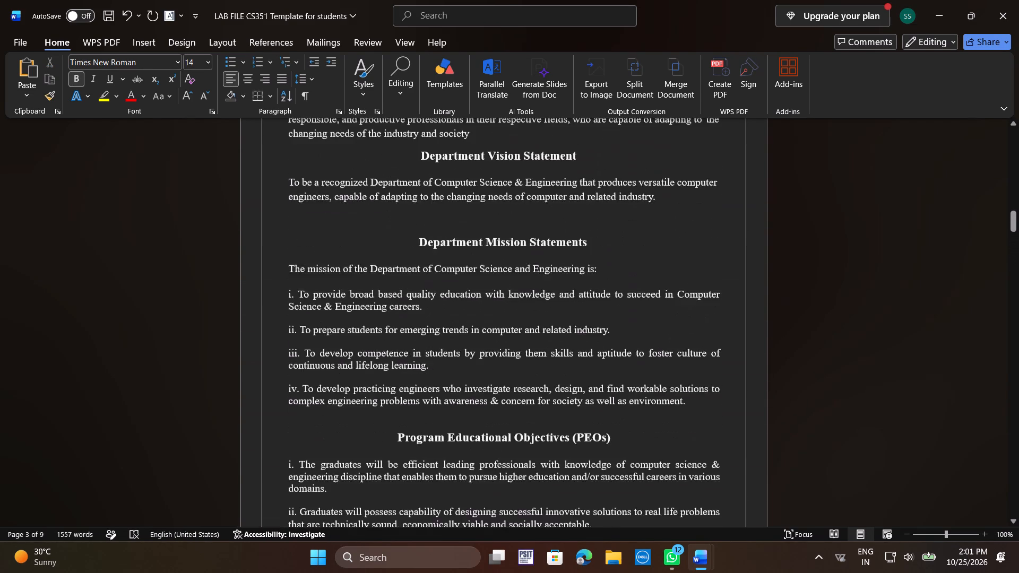
{"action": "scroll", "coordinate": [469, 385], "scroll_direction": "up", "scroll_amount": 7}
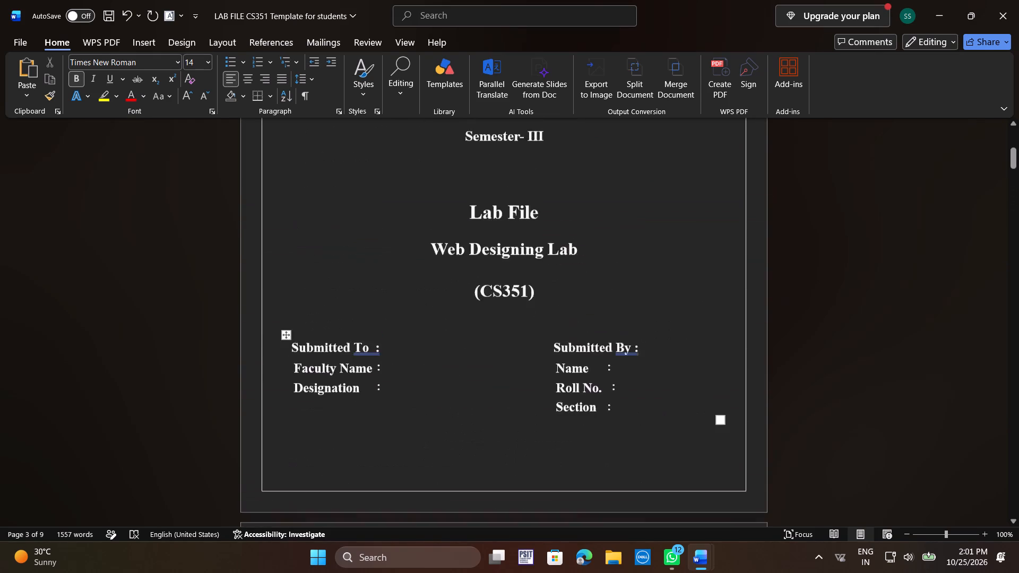
{"action": "scroll", "coordinate": [469, 385], "scroll_direction": "down", "scroll_amount": 2}
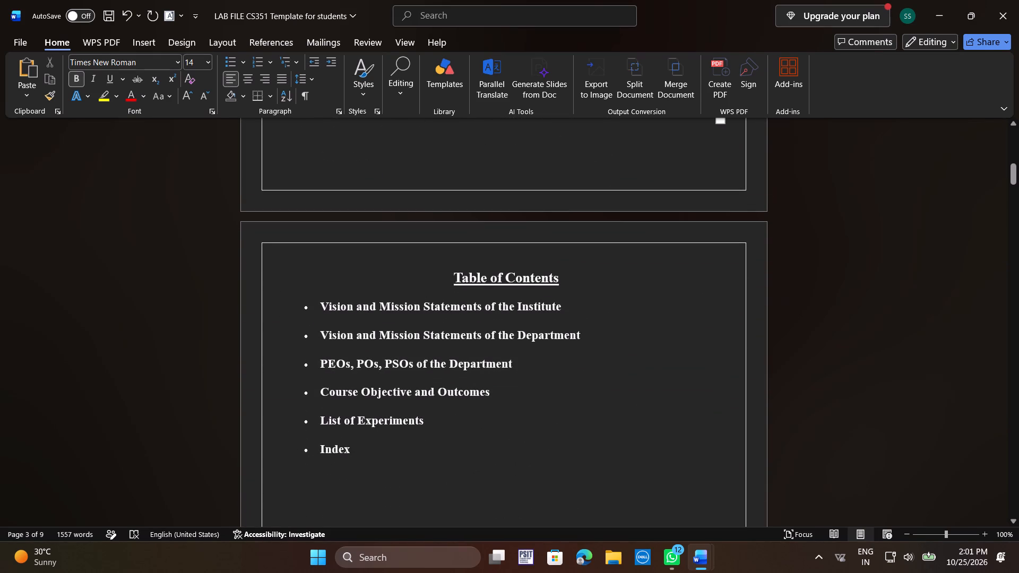
{"action": "scroll", "coordinate": [368, 434], "scroll_direction": "down", "scroll_amount": 1}
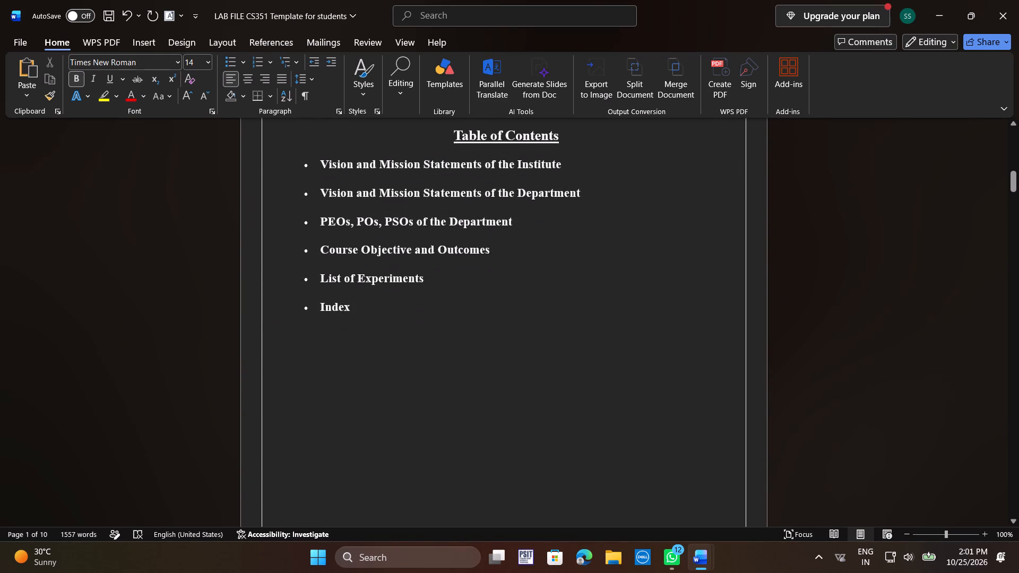
{"action": "scroll", "coordinate": [385, 262], "scroll_direction": "down", "scroll_amount": 11}
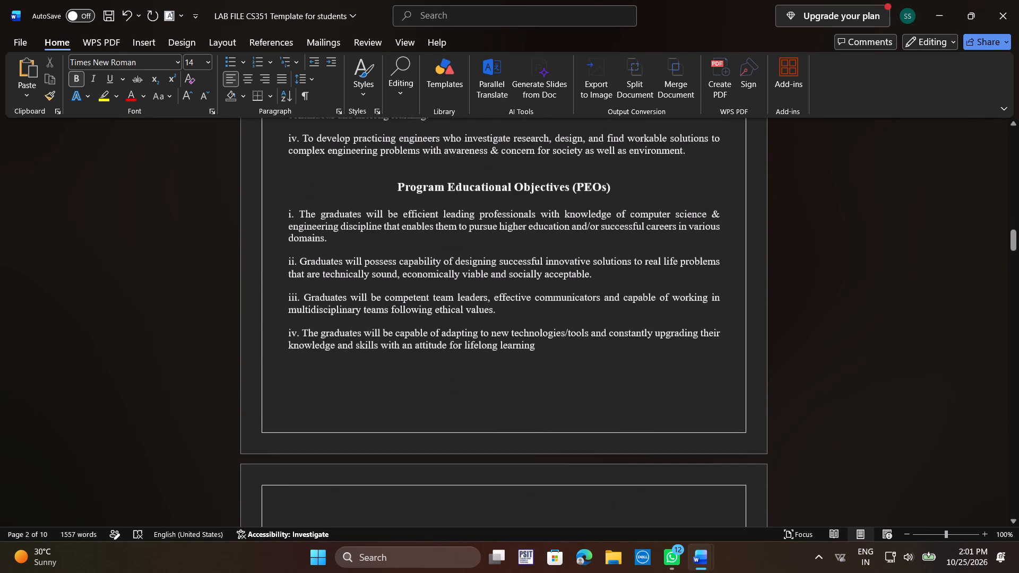
{"action": "scroll", "coordinate": [436, 285], "scroll_direction": "down", "scroll_amount": 6}
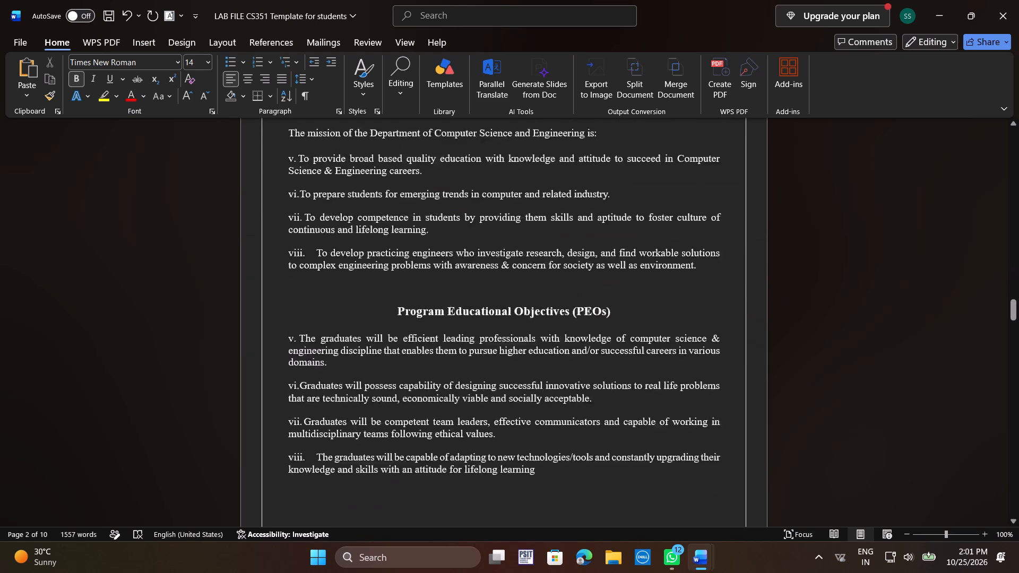
{"action": "scroll", "coordinate": [470, 305], "scroll_direction": "down", "scroll_amount": 1}
{"action": "scroll", "coordinate": [470, 305], "scroll_direction": "up", "scroll_amount": 2}
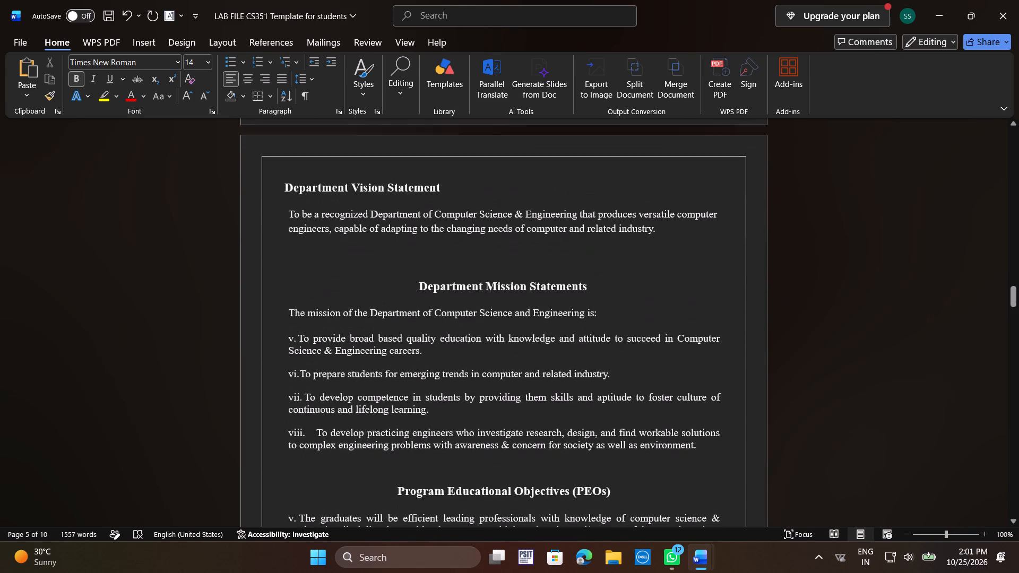
{"action": "scroll", "coordinate": [356, 240], "scroll_direction": "down", "scroll_amount": 4}
{"action": "scroll", "coordinate": [516, 344], "scroll_direction": "down", "scroll_amount": 1}
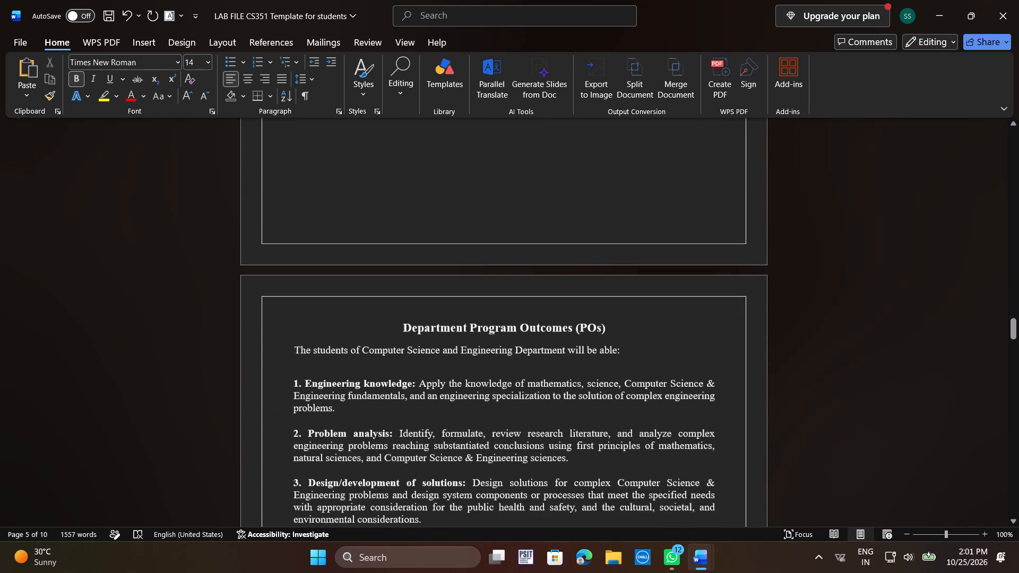
{"action": "scroll", "coordinate": [475, 352], "scroll_direction": "down", "scroll_amount": 3}
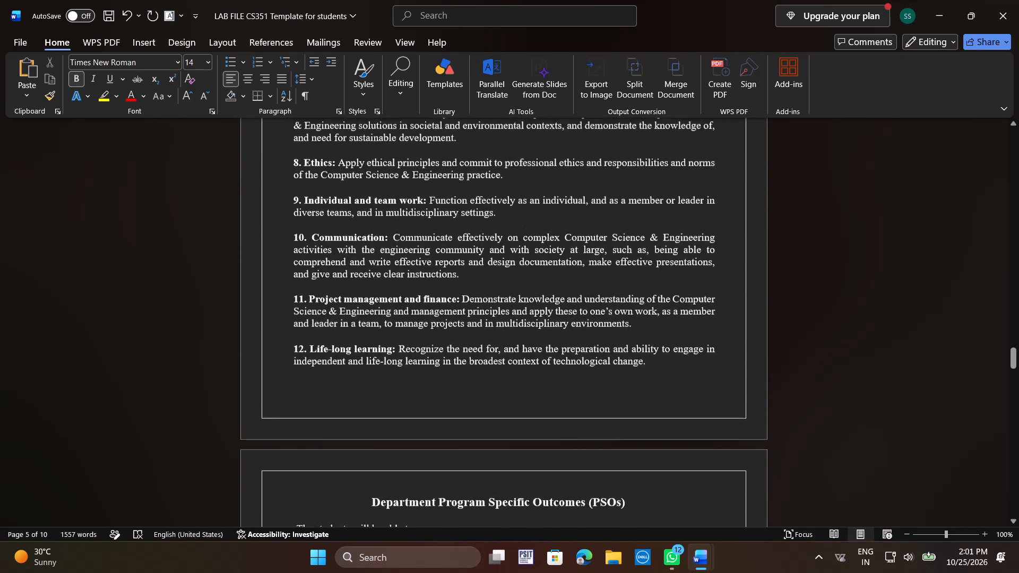
{"action": "scroll", "coordinate": [474, 352], "scroll_direction": "down", "scroll_amount": 2}
Copy the Department Program Outcomes (POs) section, from its heading through item 12, Life-long learning.
{"action": "scroll", "coordinate": [474, 352], "scroll_direction": "up", "scroll_amount": 1}
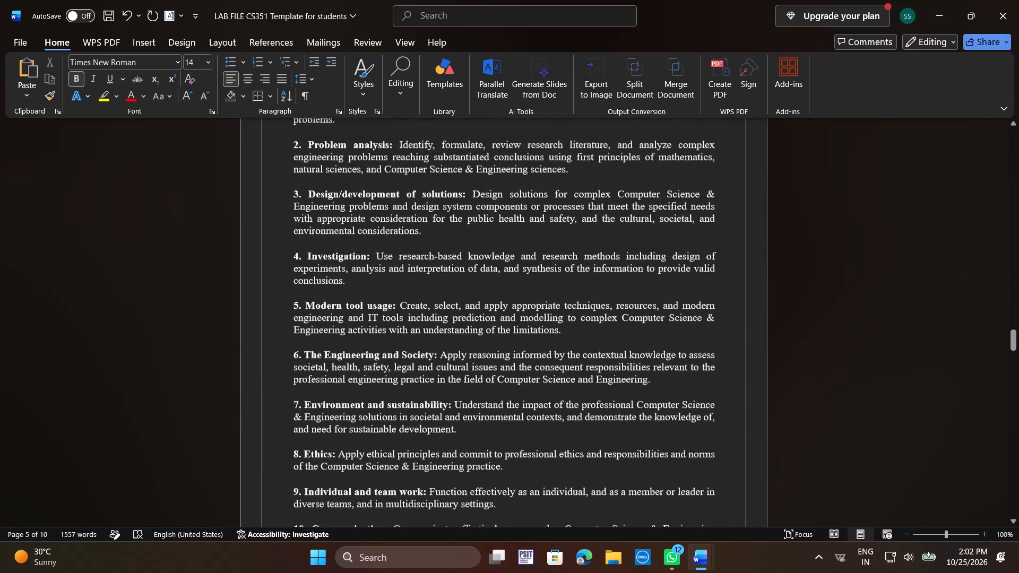
{"action": "scroll", "coordinate": [474, 352], "scroll_direction": "up", "scroll_amount": 1}
{"action": "left_click_drag", "start_coordinate": [403, 141], "coordinate": [477, 214]}
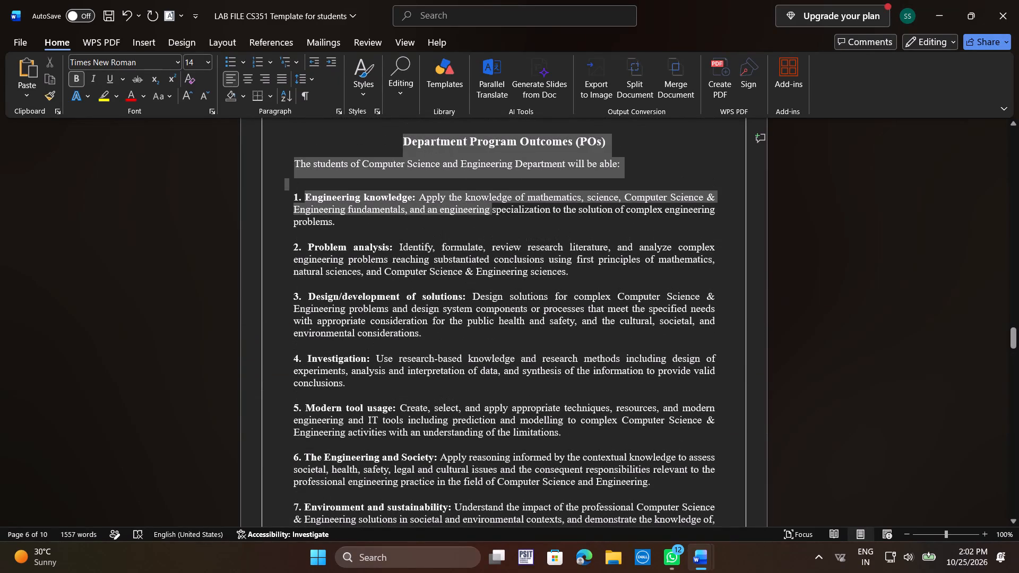
{"action": "left_click_drag", "start_coordinate": [477, 214], "coordinate": [604, 543]}
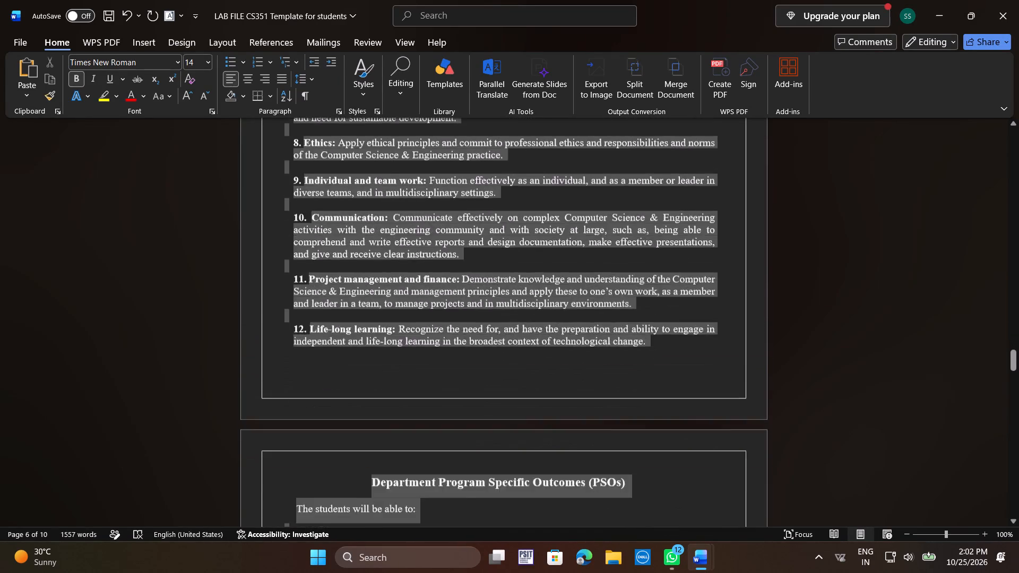
{"action": "left_click_drag", "start_coordinate": [604, 543], "coordinate": [598, 208]}
{"action": "scroll", "coordinate": [598, 208], "scroll_direction": "up", "scroll_amount": 1}
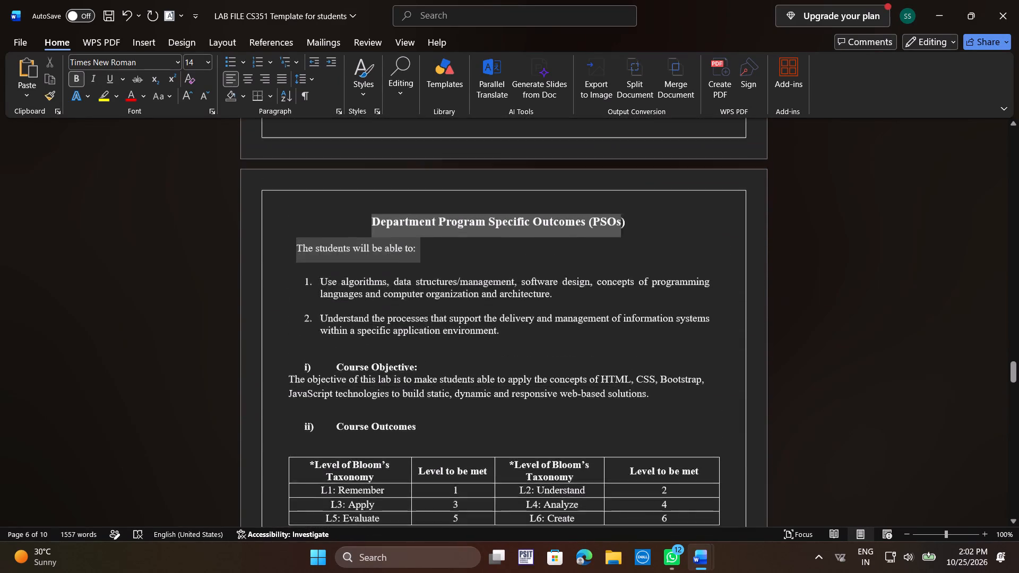
{"action": "scroll", "coordinate": [598, 208], "scroll_direction": "up", "scroll_amount": 1}
{"action": "left_click_drag", "start_coordinate": [598, 208], "coordinate": [653, 238]}
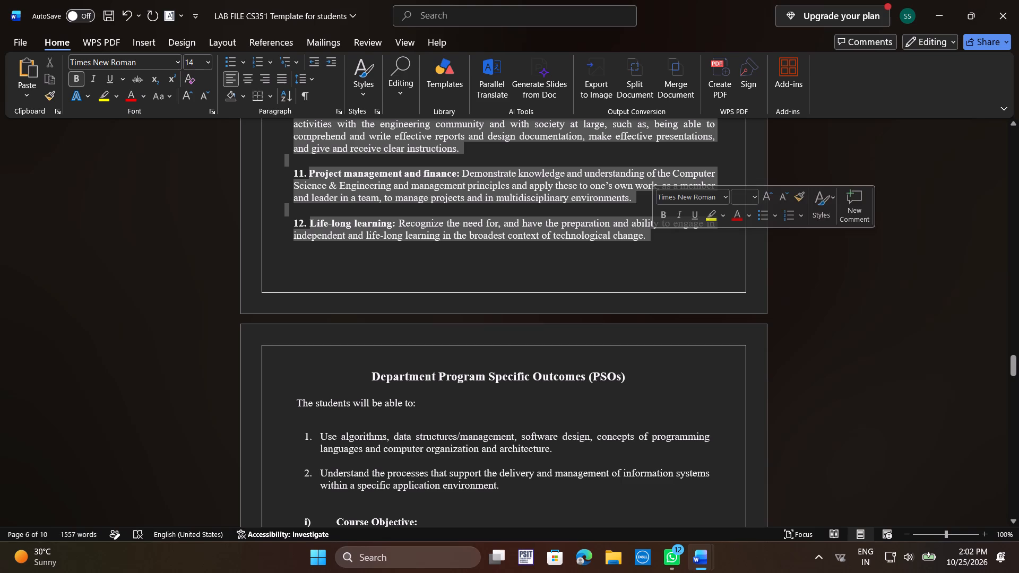
{"action": "key", "text": "ctrl+c"}
Paste the copied POs section onto the blank page 4 that follows the PEOs.
{"action": "scroll", "coordinate": [506, 230], "scroll_direction": "up", "scroll_amount": 4}
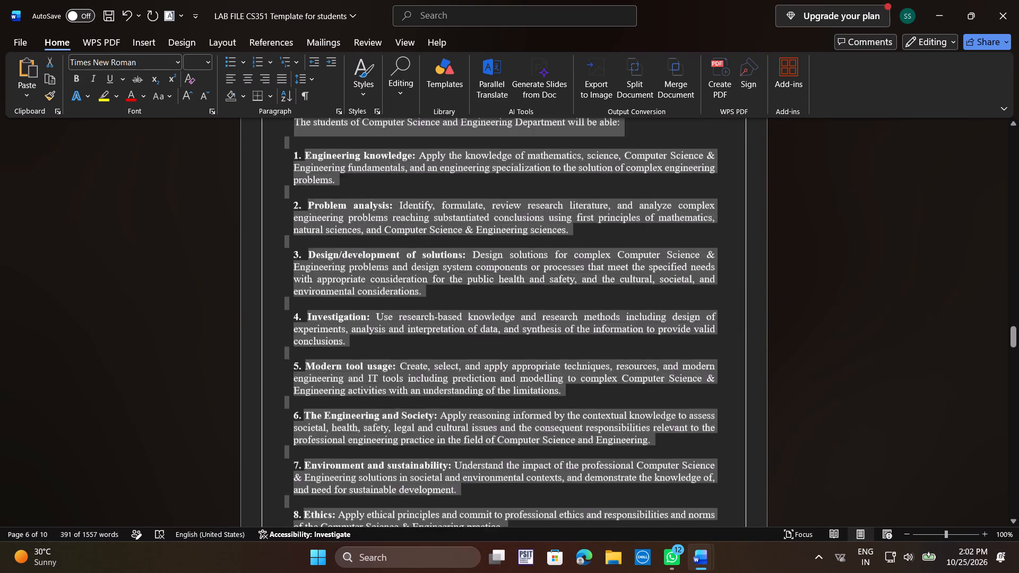
{"action": "scroll", "coordinate": [486, 224], "scroll_direction": "up", "scroll_amount": 6}
{"action": "scroll", "coordinate": [486, 224], "scroll_direction": "down", "scroll_amount": 1}
{"action": "scroll", "coordinate": [486, 224], "scroll_direction": "up", "scroll_amount": 1}
{"action": "scroll", "coordinate": [486, 224], "scroll_direction": "down", "scroll_amount": 1}
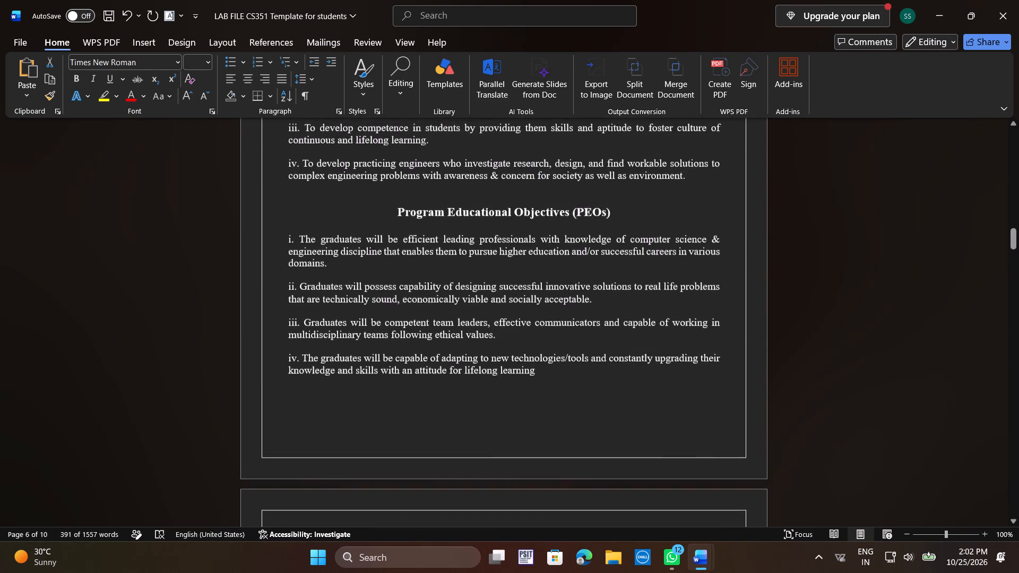
{"action": "scroll", "coordinate": [486, 224], "scroll_direction": "down", "scroll_amount": 1}
{"action": "left_click", "coordinate": [313, 224]}
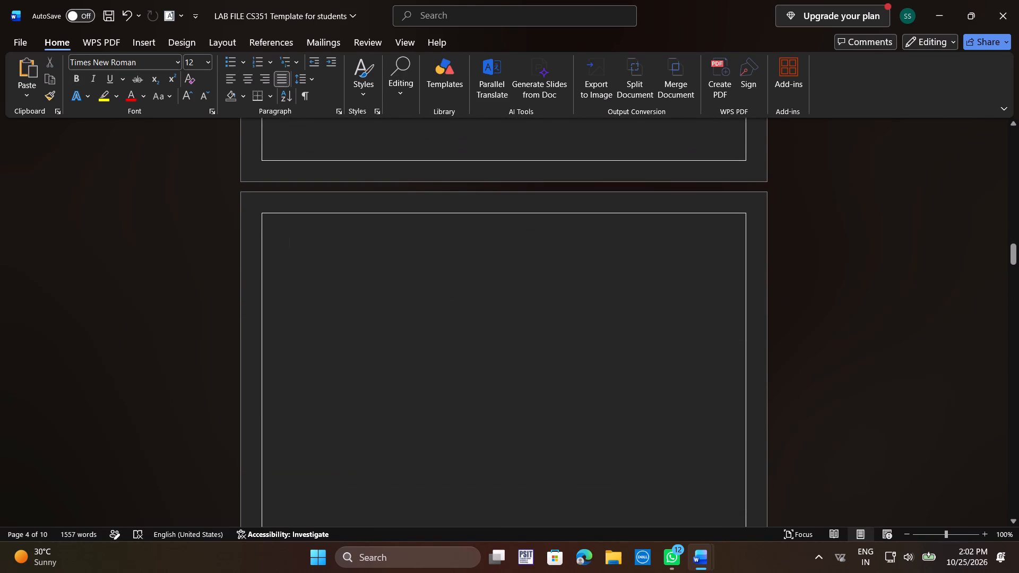
{"action": "key", "text": "ctrl+v"}
Copy the content from the Department Program Specific Outcomes (PSOs) heading through the CO Number and Course Outcomes table.
{"action": "scroll", "coordinate": [445, 281], "scroll_direction": "down", "scroll_amount": 3}
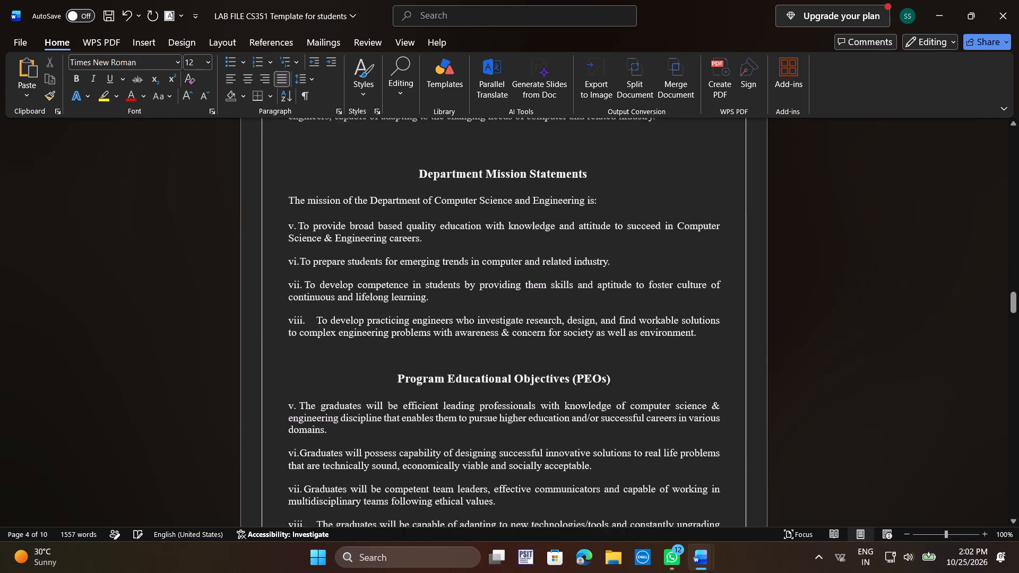
{"action": "scroll", "coordinate": [444, 274], "scroll_direction": "up", "scroll_amount": 3}
{"action": "scroll", "coordinate": [375, 275], "scroll_direction": "down", "scroll_amount": 3}
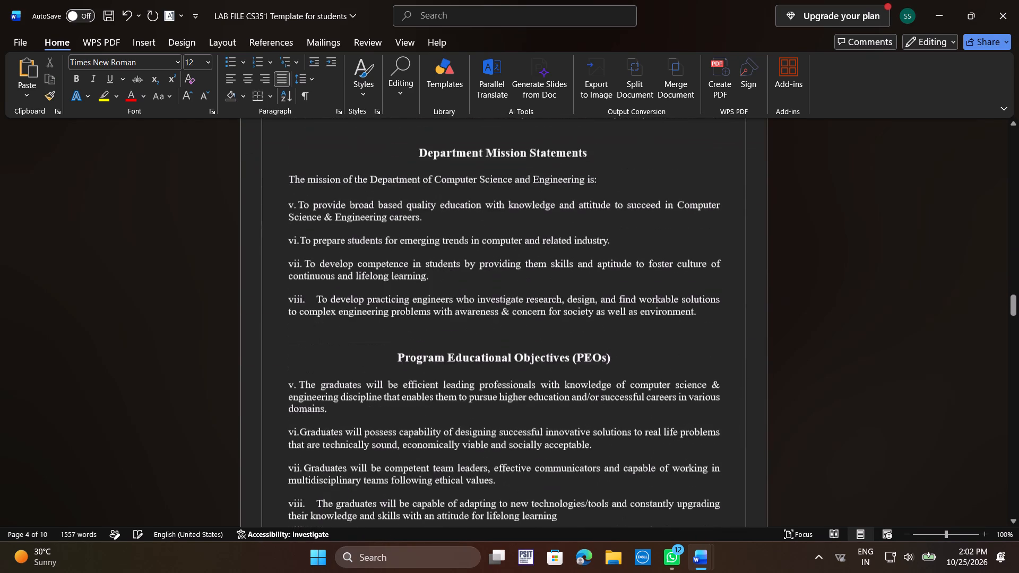
{"action": "scroll", "coordinate": [409, 303], "scroll_direction": "down", "scroll_amount": 8}
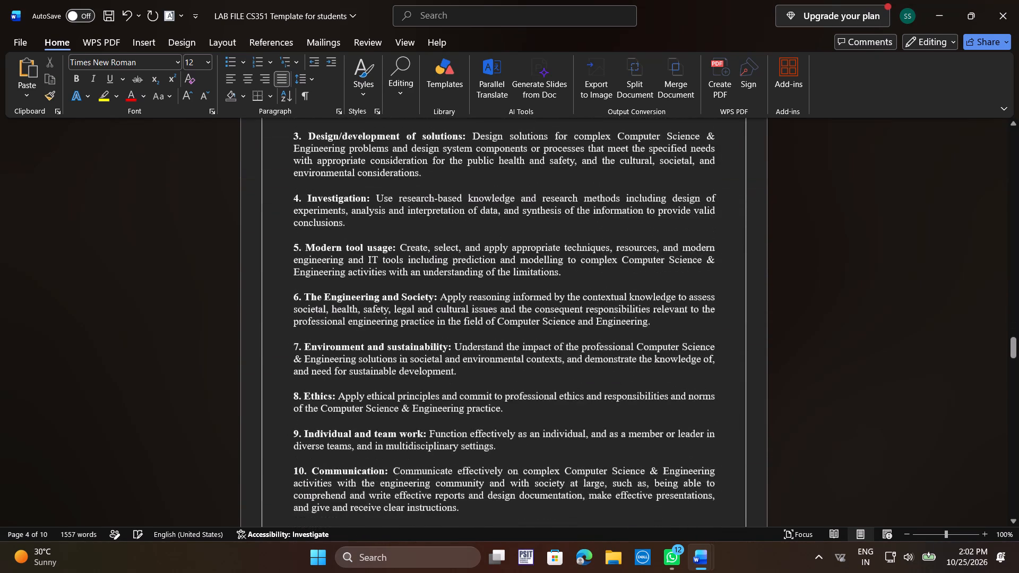
{"action": "scroll", "coordinate": [447, 266], "scroll_direction": "down", "scroll_amount": 3}
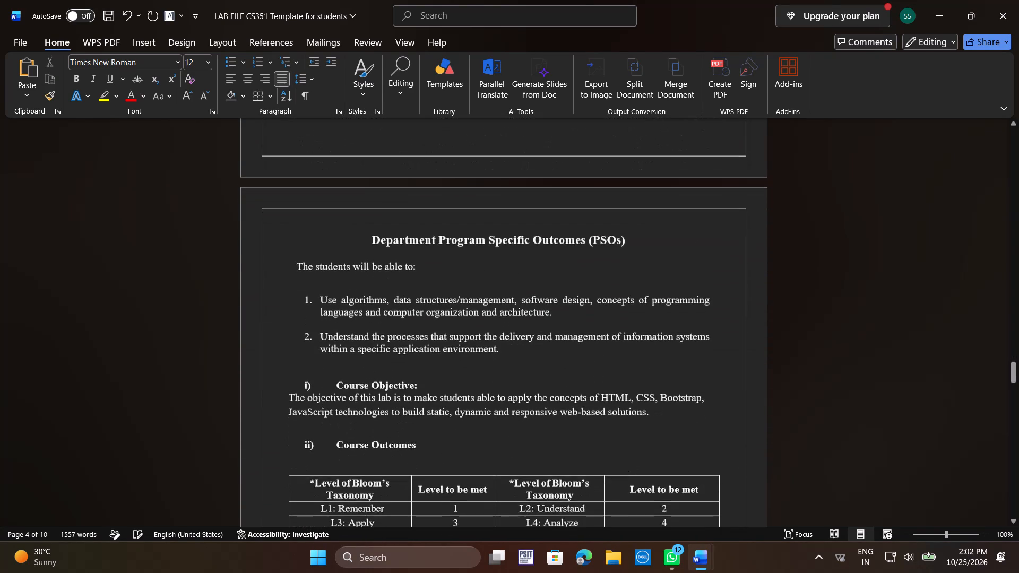
{"action": "scroll", "coordinate": [364, 225], "scroll_direction": "down", "scroll_amount": 1}
{"action": "left_click_drag", "start_coordinate": [364, 224], "coordinate": [509, 361]}
{"action": "scroll", "coordinate": [482, 328], "scroll_direction": "down", "scroll_amount": 3}
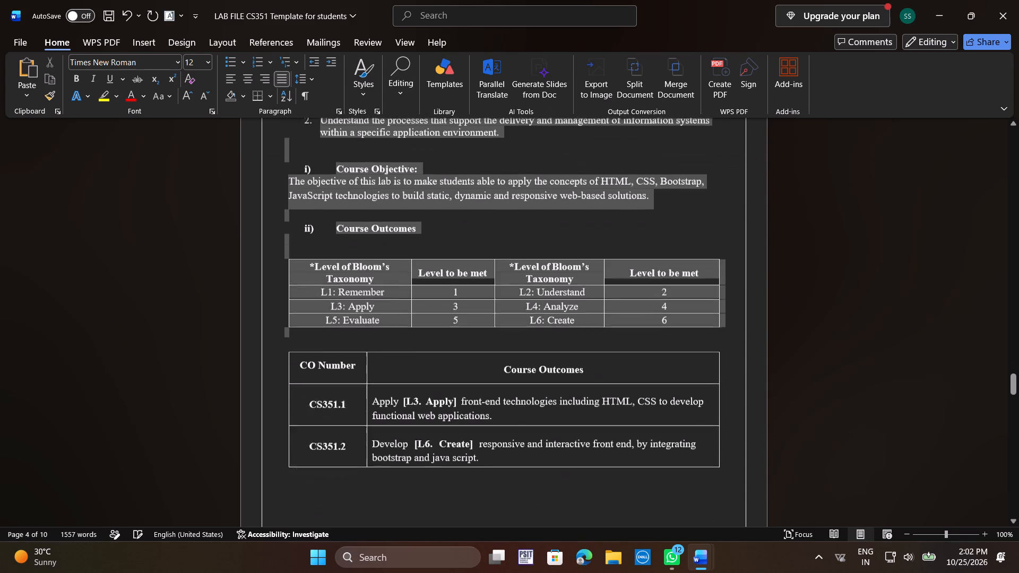
{"action": "scroll", "coordinate": [509, 361], "scroll_direction": "down", "scroll_amount": 1}
{"action": "left_click_drag", "start_coordinate": [509, 361], "coordinate": [512, 366]}
{"action": "scroll", "coordinate": [512, 365], "scroll_direction": "down", "scroll_amount": 1}
{"action": "scroll", "coordinate": [512, 366], "scroll_direction": "up", "scroll_amount": 1}
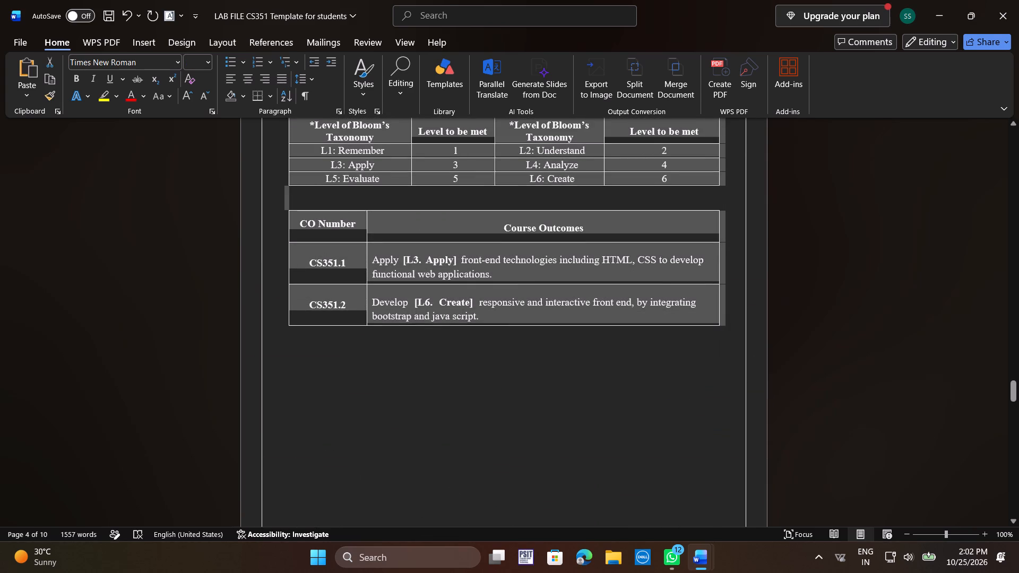
{"action": "key", "text": "ctrl+c"}
Replace the duplicate Department Vision, Mission and PEOs content on the page after the pasted POs with the copied PSOs and course outcomes content.
{"action": "scroll", "coordinate": [502, 350], "scroll_direction": "up", "scroll_amount": 6}
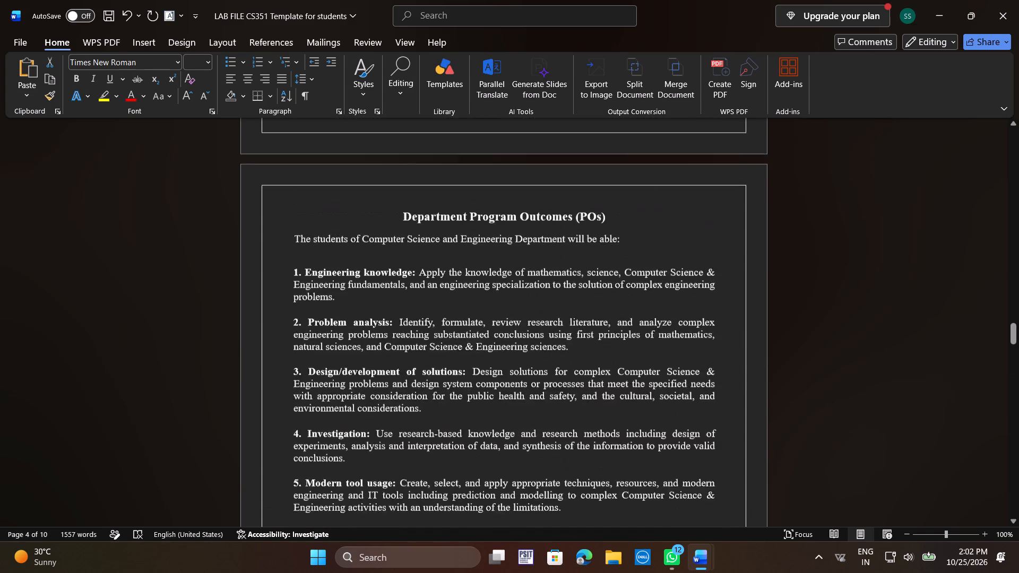
{"action": "scroll", "coordinate": [456, 271], "scroll_direction": "up", "scroll_amount": 11}
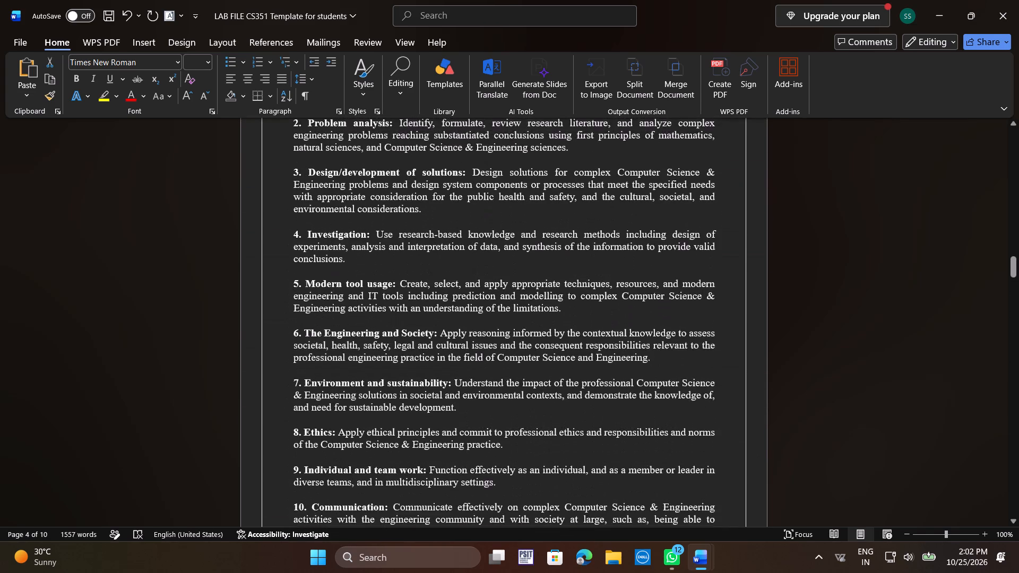
{"action": "scroll", "coordinate": [458, 271], "scroll_direction": "down", "scroll_amount": 1}
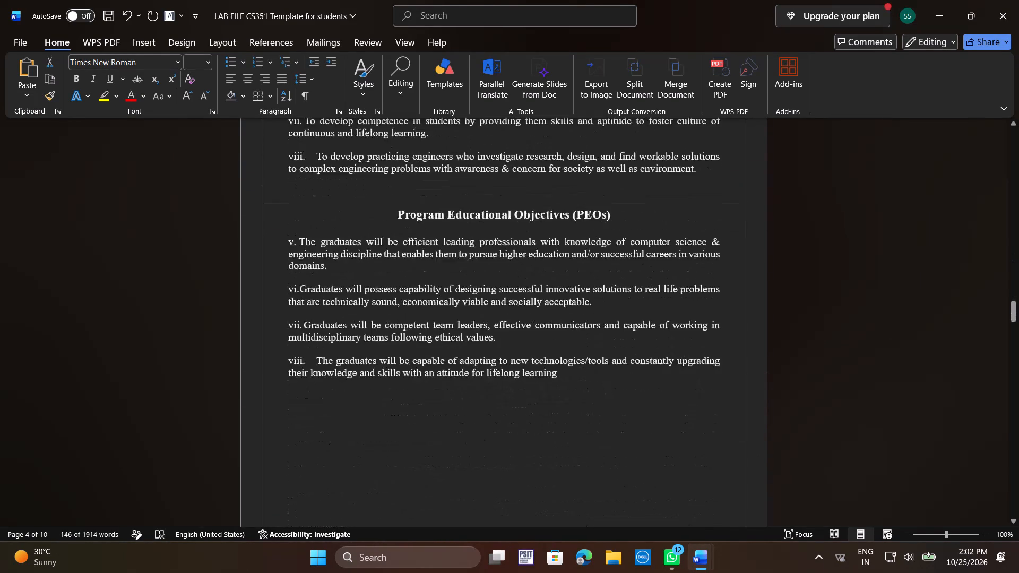
{"action": "scroll", "coordinate": [458, 271], "scroll_direction": "down", "scroll_amount": 1}
{"action": "left_click_drag", "start_coordinate": [283, 193], "coordinate": [565, 475]}
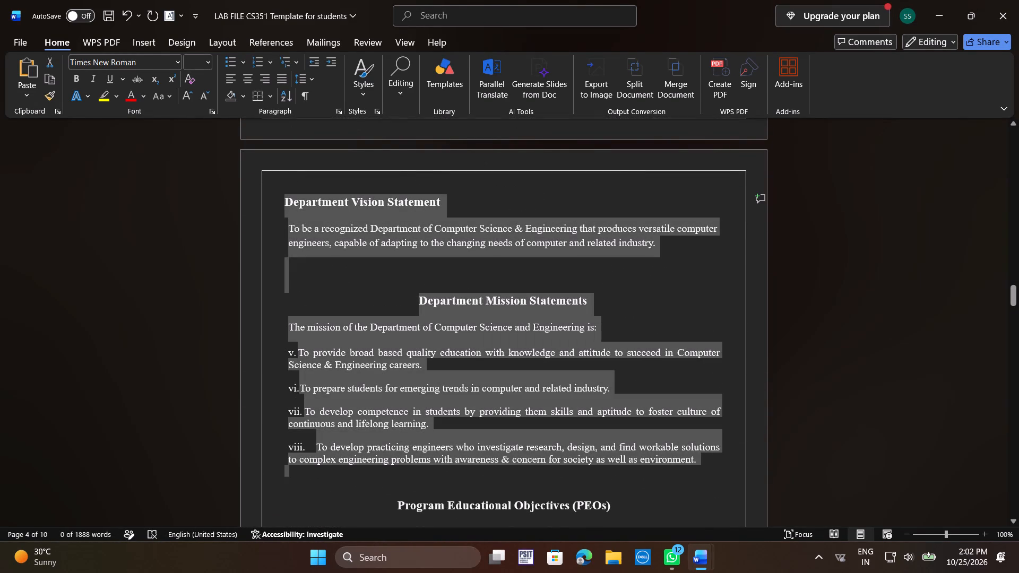
{"action": "left_click_drag", "start_coordinate": [565, 475], "coordinate": [620, 527]}
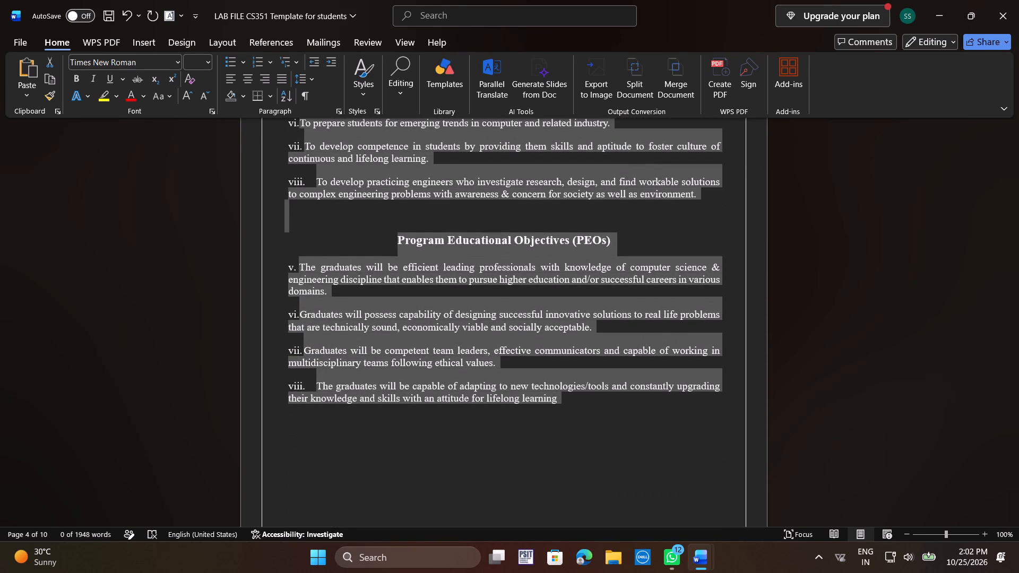
{"action": "key", "text": "ctrl+v"}
{"action": "scroll", "coordinate": [500, 329], "scroll_direction": "up", "scroll_amount": 3}
{"action": "scroll", "coordinate": [502, 328], "scroll_direction": "down", "scroll_amount": 1}
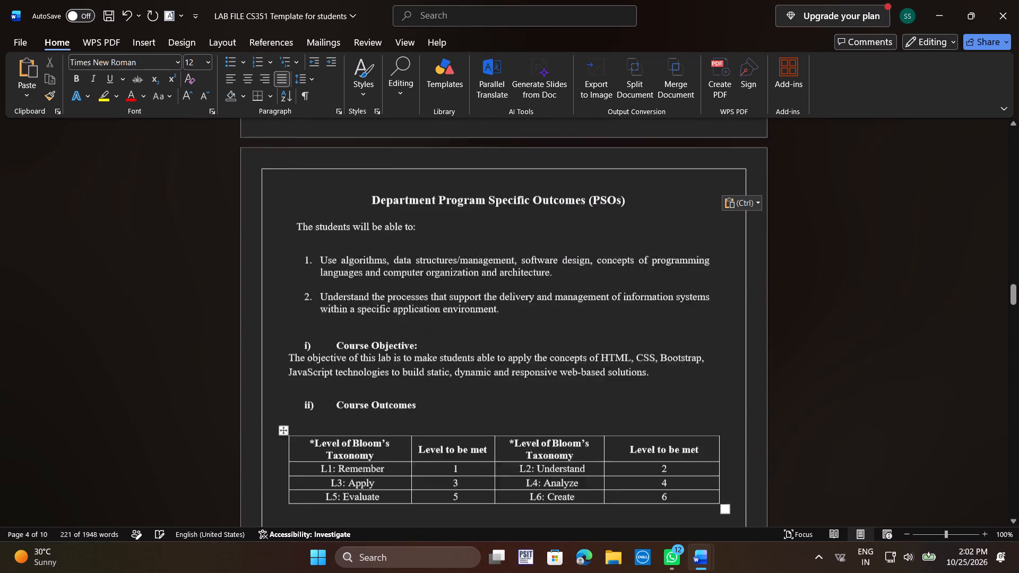
Delete the duplicate POs and PSOs content, from the second Department Program Outcomes heading through the Bloom's Taxonomy table.
{"action": "scroll", "coordinate": [552, 329], "scroll_direction": "down", "scroll_amount": 4}
{"action": "scroll", "coordinate": [469, 192], "scroll_direction": "down", "scroll_amount": 3}
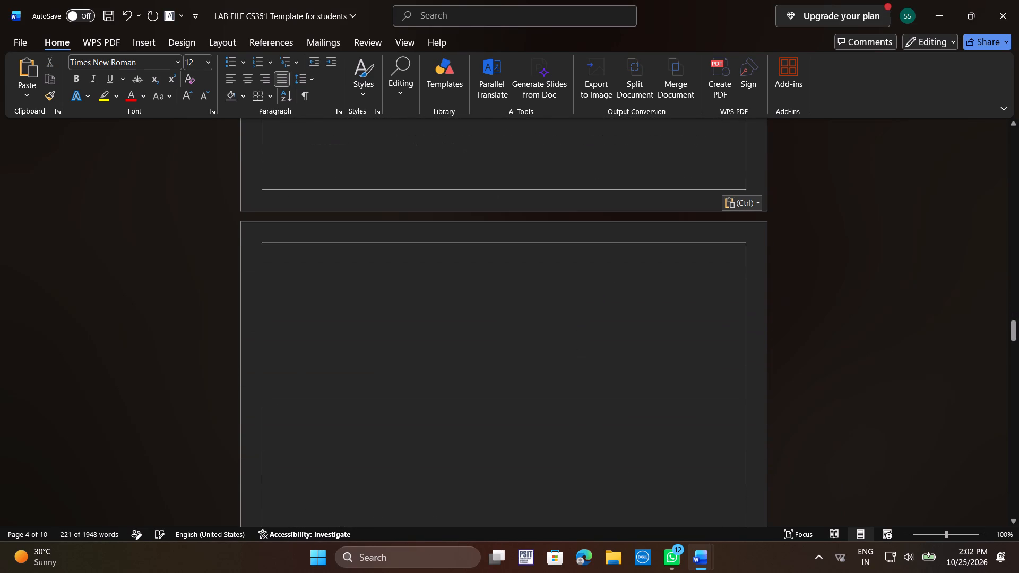
{"action": "scroll", "coordinate": [472, 202], "scroll_direction": "down", "scroll_amount": 5}
{"action": "scroll", "coordinate": [405, 229], "scroll_direction": "down", "scroll_amount": 1}
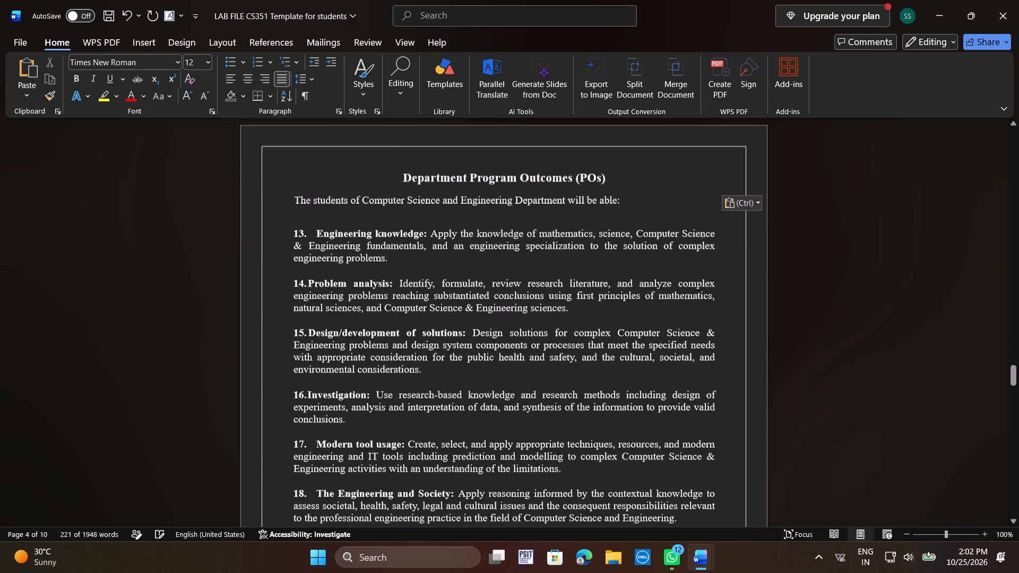
{"action": "scroll", "coordinate": [405, 229], "scroll_direction": "down", "scroll_amount": 1}
{"action": "left_click_drag", "start_coordinate": [394, 143], "coordinate": [593, 420]}
{"action": "scroll", "coordinate": [585, 401], "scroll_direction": "down", "scroll_amount": 3}
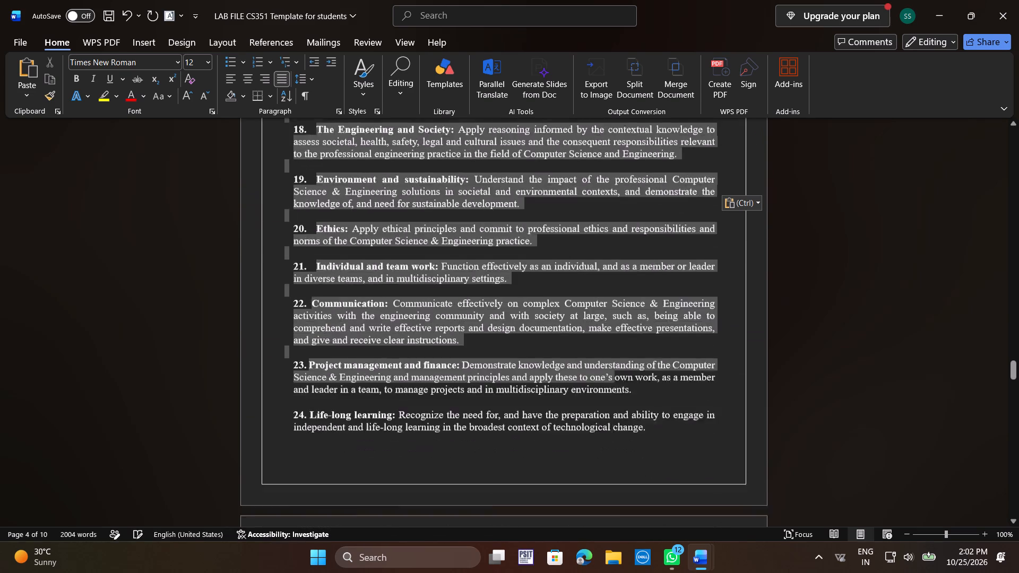
{"action": "scroll", "coordinate": [593, 420], "scroll_direction": "down", "scroll_amount": 3}
{"action": "left_click_drag", "start_coordinate": [593, 420], "coordinate": [598, 427]}
{"action": "scroll", "coordinate": [598, 427], "scroll_direction": "down", "scroll_amount": 1}
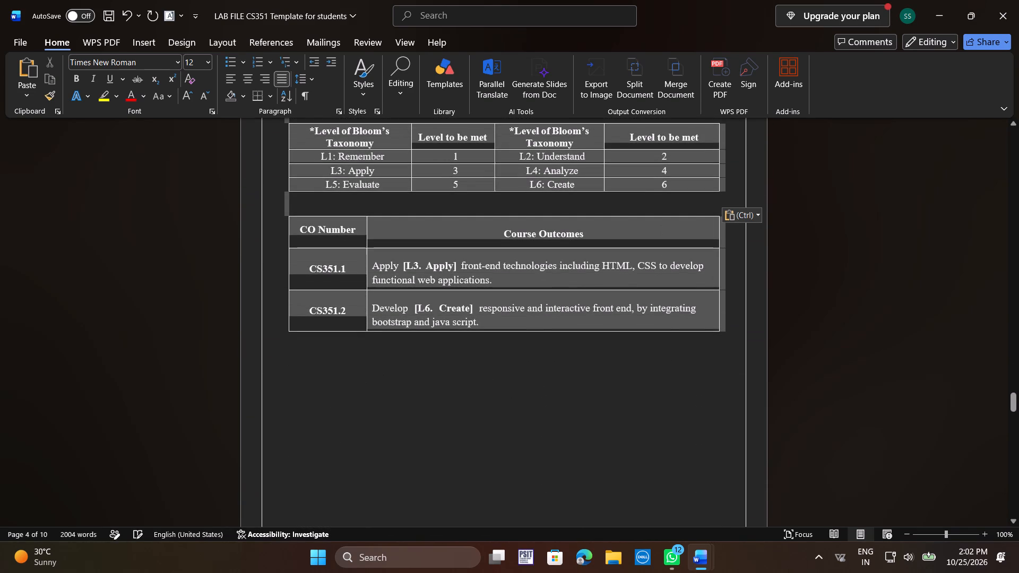
{"action": "left_click_drag", "start_coordinate": [598, 427], "coordinate": [632, 207]}
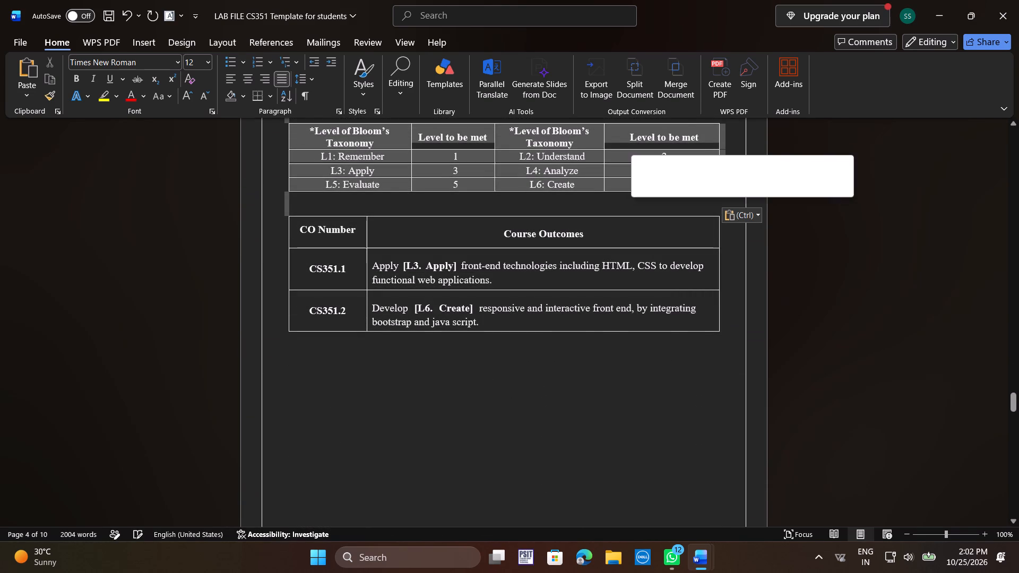
{"action": "key", "text": "BackSpace"}
Review the pages from the end of the POs through the Lab Experiment table for order and leftover content.
{"action": "scroll", "coordinate": [477, 278], "scroll_direction": "up", "scroll_amount": 1}
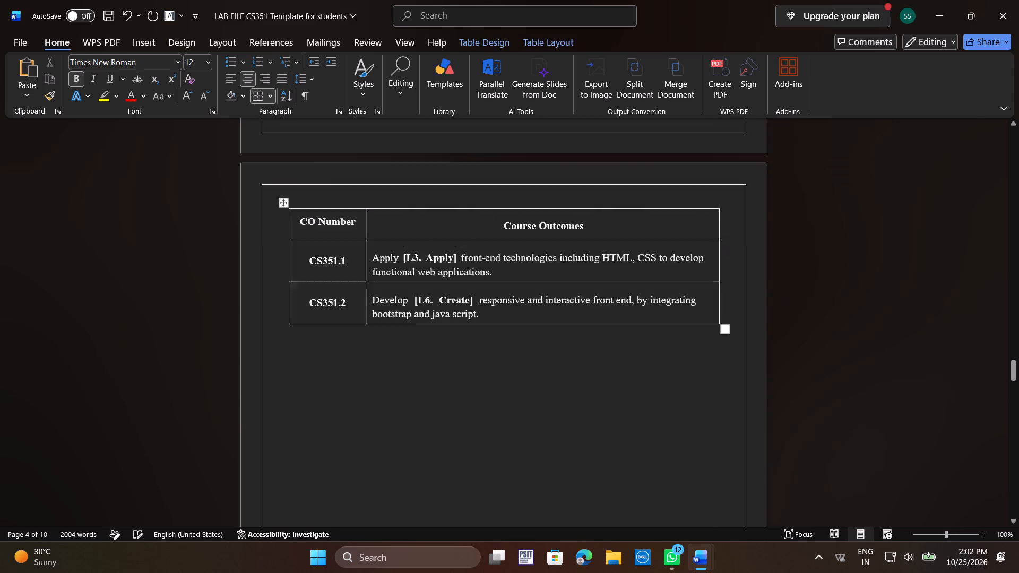
{"action": "scroll", "coordinate": [477, 278], "scroll_direction": "up", "scroll_amount": 8}
{"action": "scroll", "coordinate": [477, 278], "scroll_direction": "down", "scroll_amount": 3}
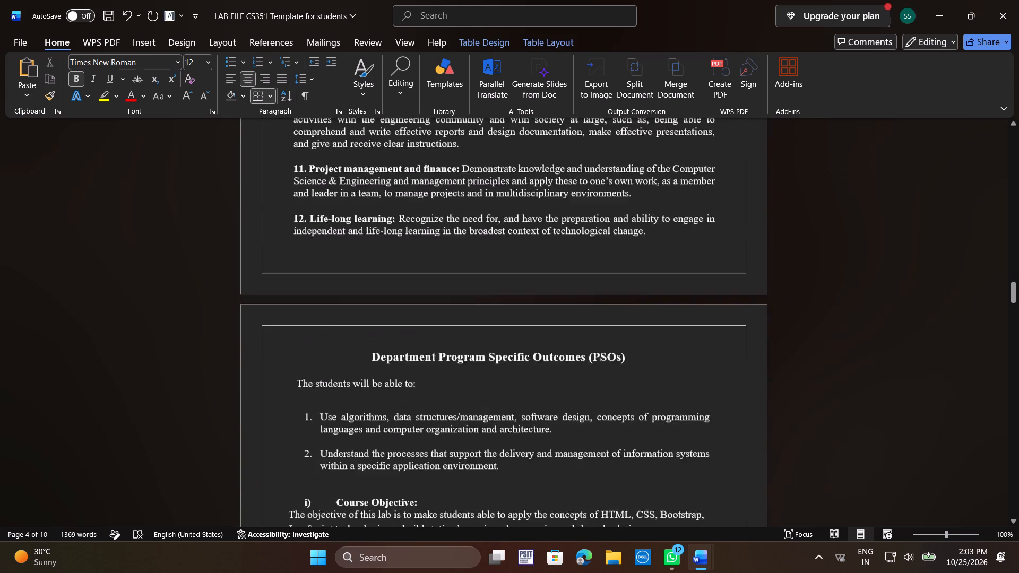
{"action": "scroll", "coordinate": [477, 278], "scroll_direction": "down", "scroll_amount": 7}
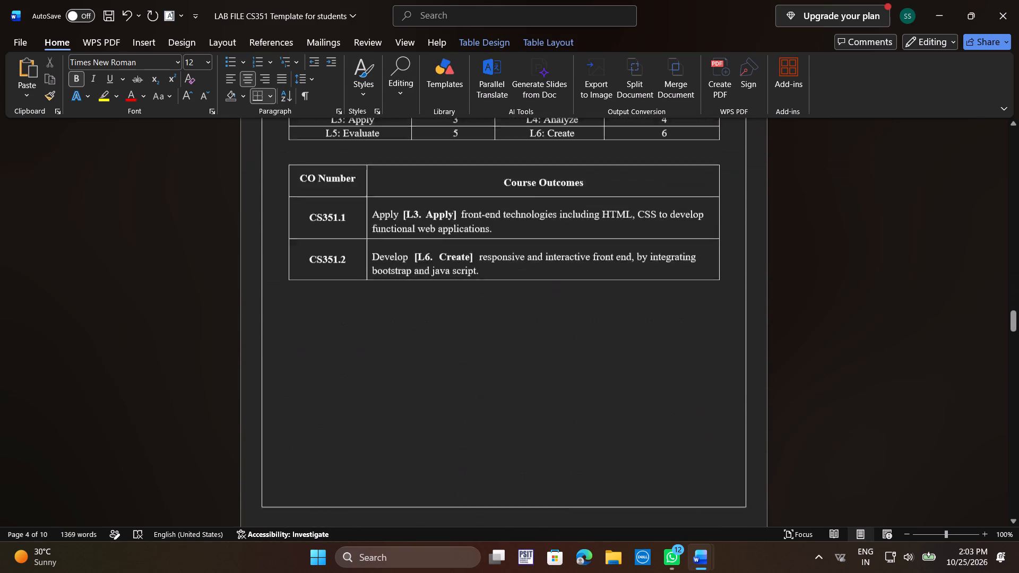
{"action": "scroll", "coordinate": [477, 278], "scroll_direction": "down", "scroll_amount": 11}
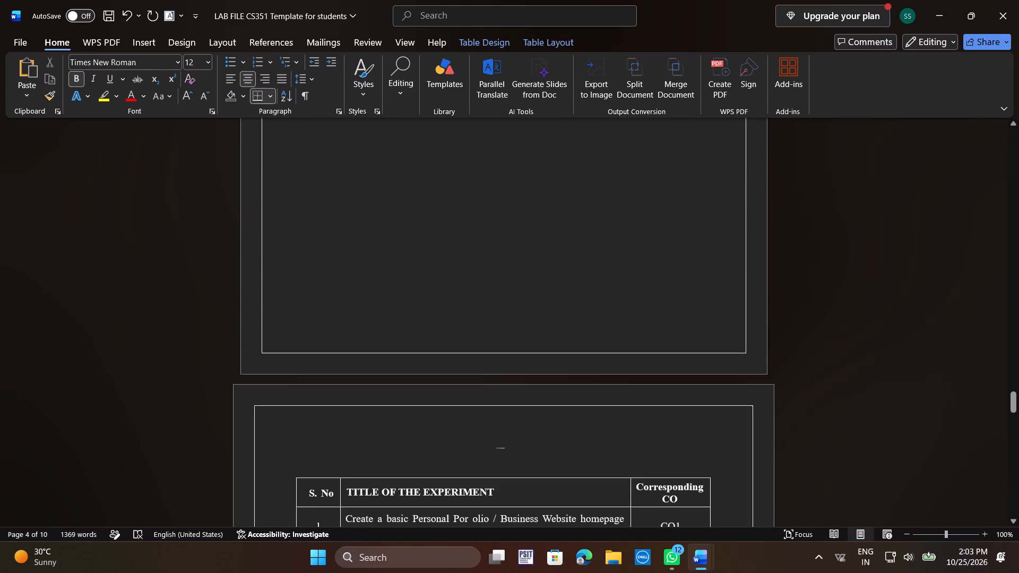
{"action": "scroll", "coordinate": [477, 278], "scroll_direction": "down", "scroll_amount": 2}
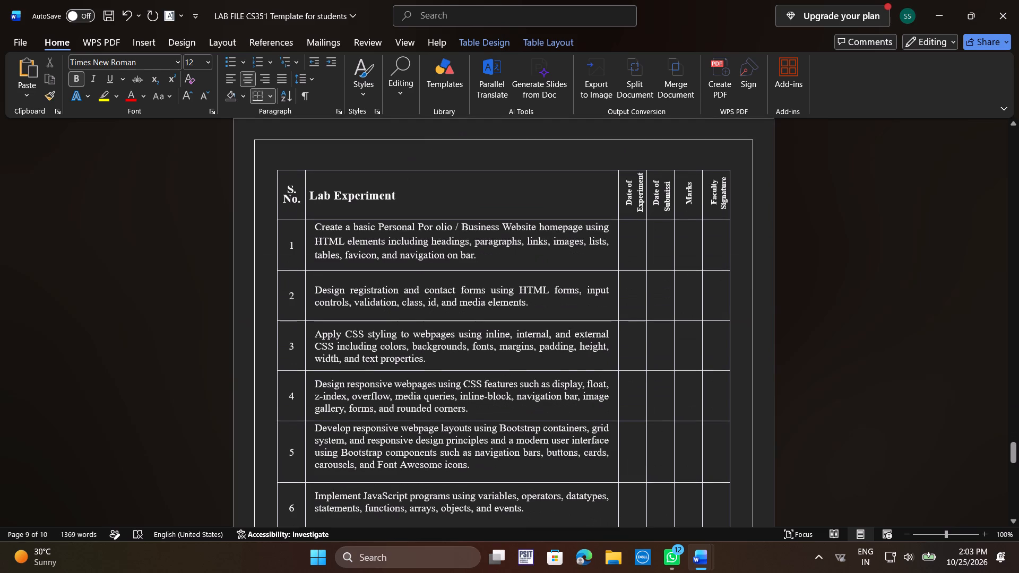
{"action": "scroll", "coordinate": [469, 294], "scroll_direction": "down", "scroll_amount": 2}
{"action": "scroll", "coordinate": [450, 239], "scroll_direction": "down", "scroll_amount": 1}
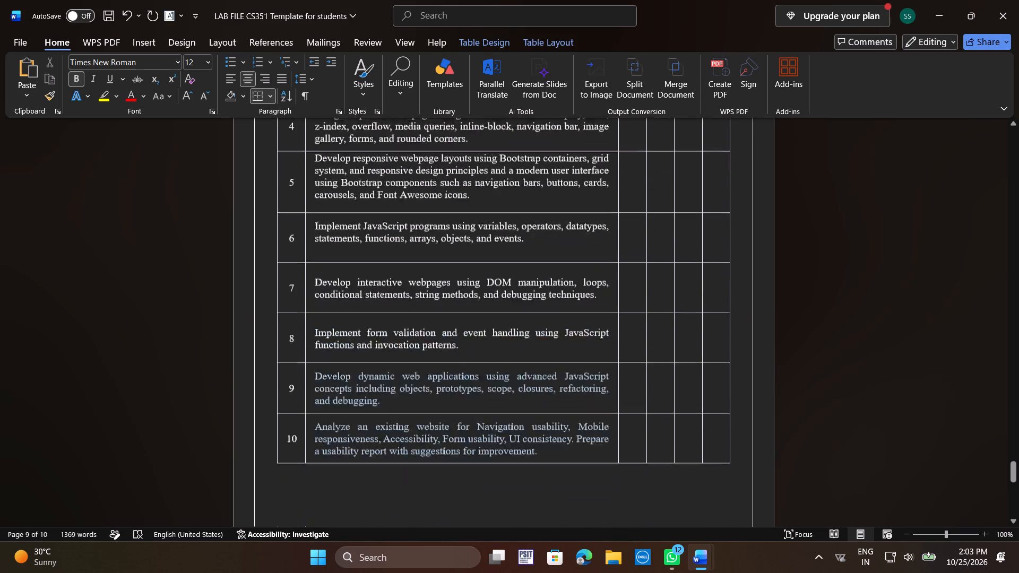
{"action": "scroll", "coordinate": [450, 239], "scroll_direction": "down", "scroll_amount": 1}
{"action": "scroll", "coordinate": [450, 239], "scroll_direction": "up", "scroll_amount": 2}
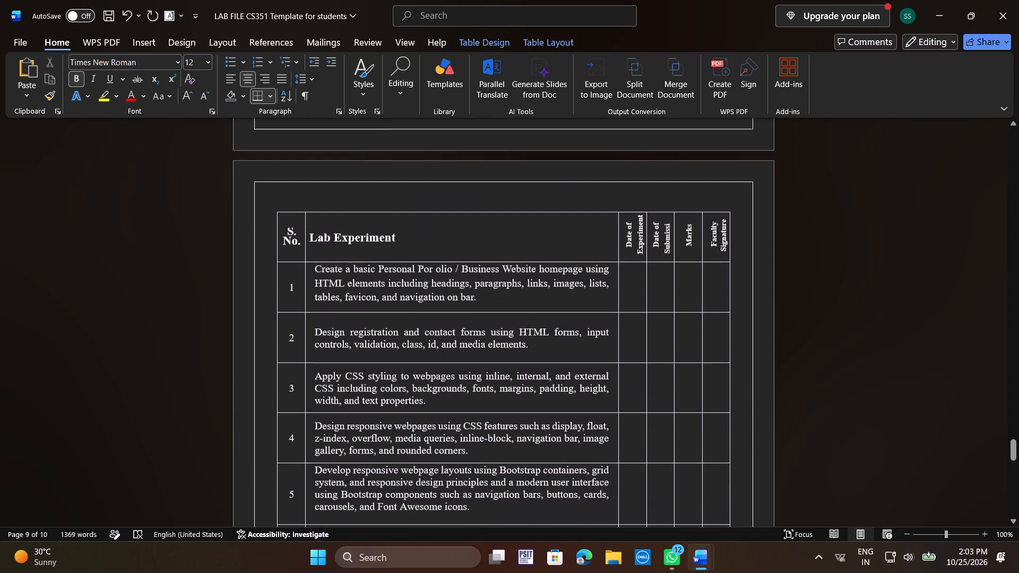
{"action": "scroll", "coordinate": [450, 239], "scroll_direction": "up", "scroll_amount": 1}
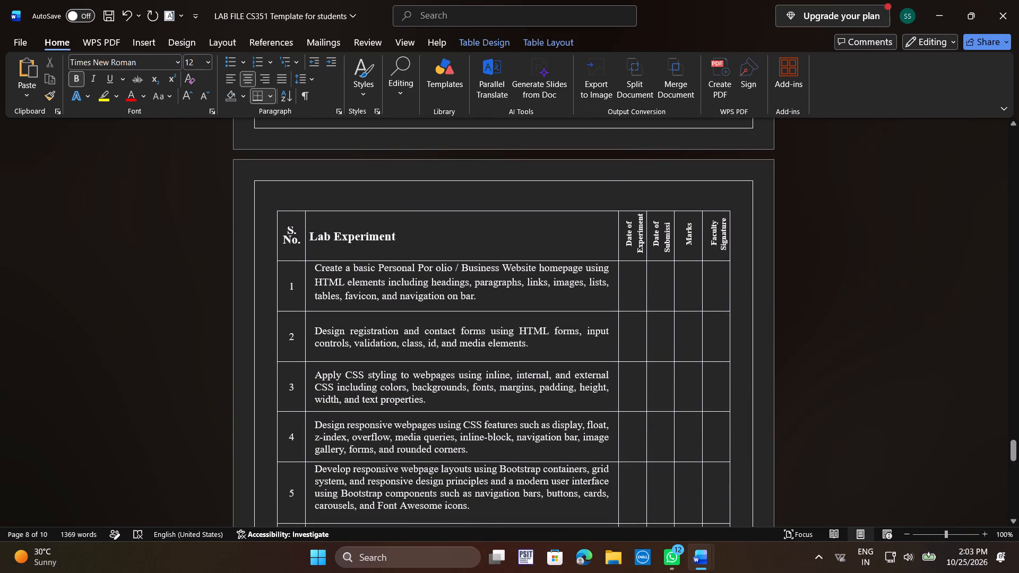
{"action": "scroll", "coordinate": [387, 245], "scroll_direction": "up", "scroll_amount": 3}
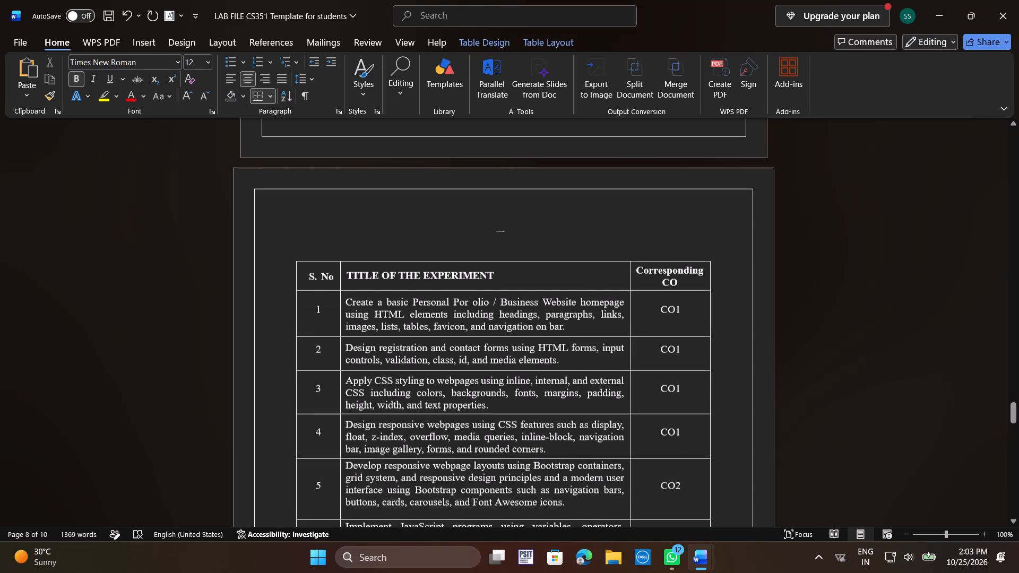
{"action": "scroll", "coordinate": [390, 247], "scroll_direction": "up", "scroll_amount": 4}
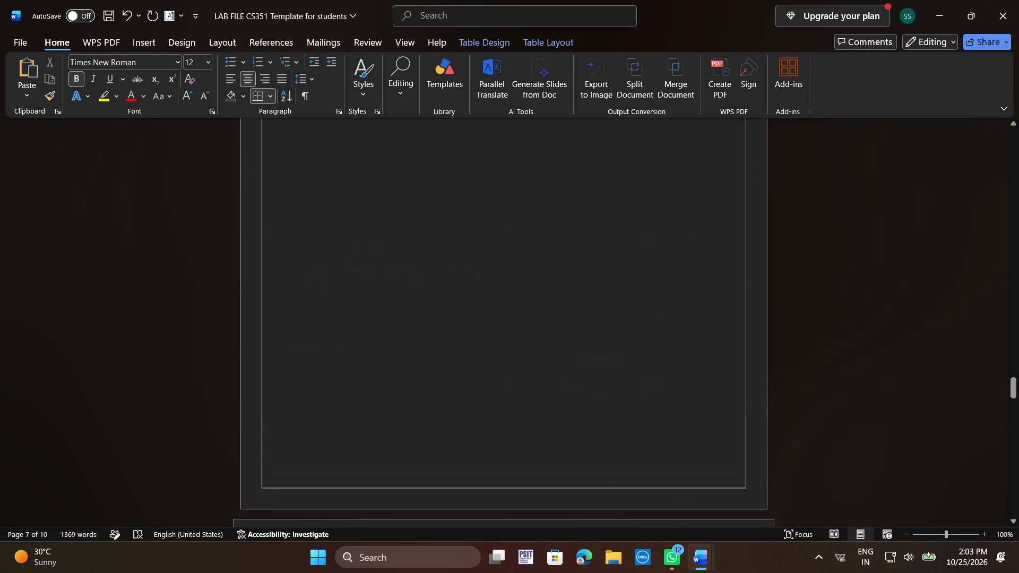
{"action": "scroll", "coordinate": [390, 247], "scroll_direction": "up", "scroll_amount": 6}
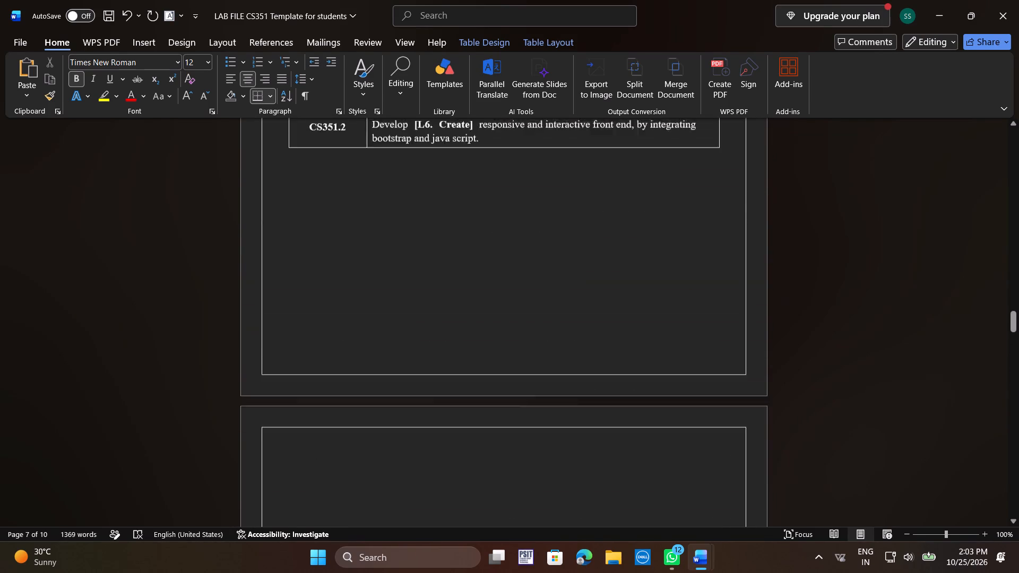
{"action": "scroll", "coordinate": [390, 247], "scroll_direction": "up", "scroll_amount": 2}
Copy the experiment list table with the S. No, TITLE OF THE EXPERIMENT and Corresponding CO columns.
{"action": "scroll", "coordinate": [390, 247], "scroll_direction": "down", "scroll_amount": 2}
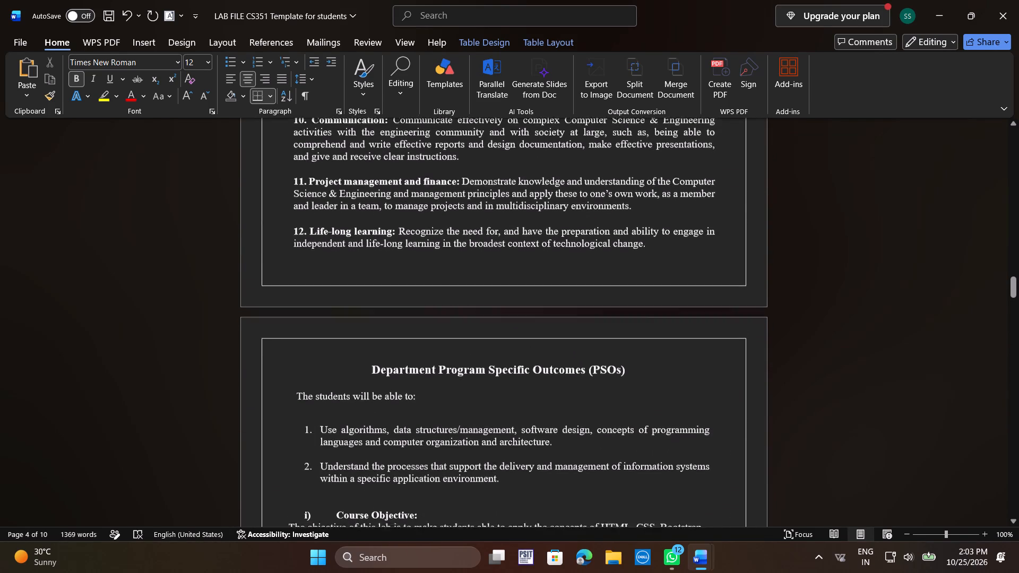
{"action": "scroll", "coordinate": [390, 247], "scroll_direction": "down", "scroll_amount": 3}
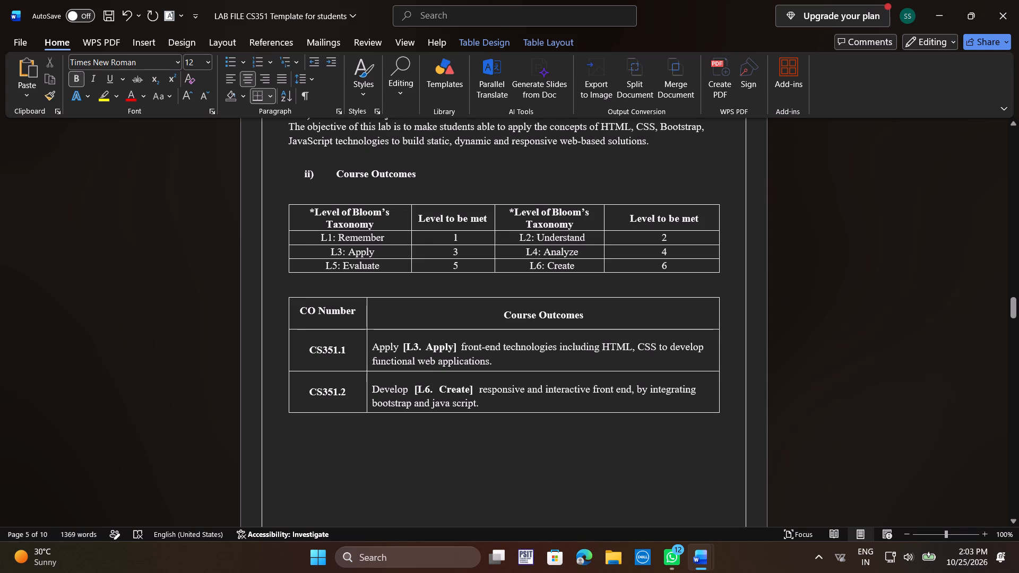
{"action": "scroll", "coordinate": [412, 316], "scroll_direction": "down", "scroll_amount": 1}
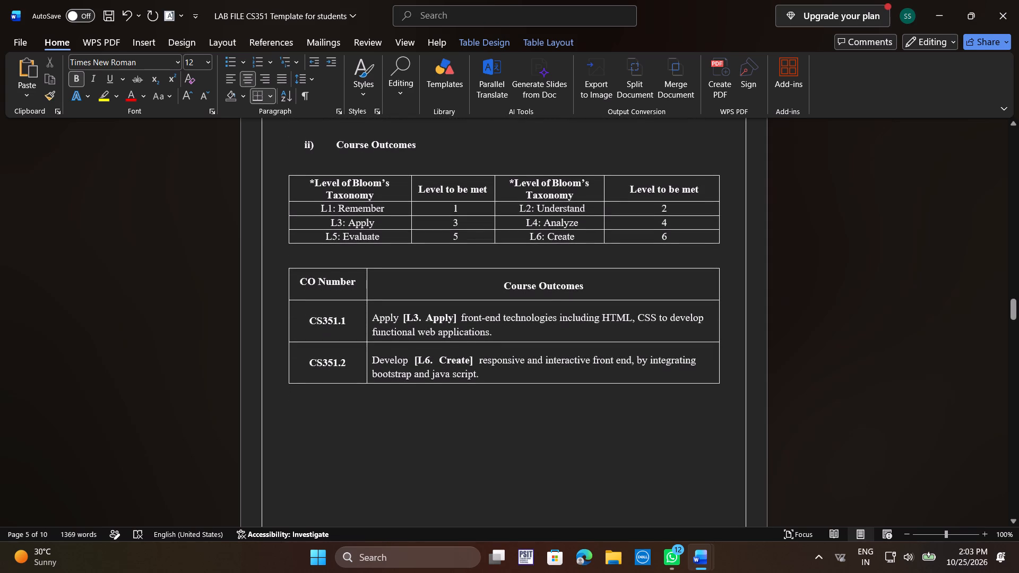
{"action": "scroll", "coordinate": [466, 309], "scroll_direction": "down", "scroll_amount": 5}
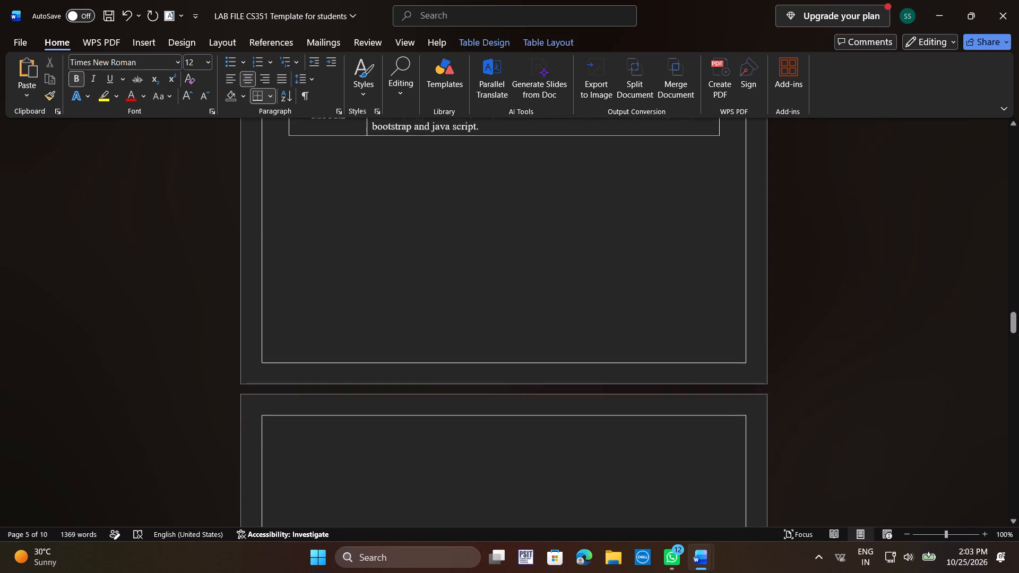
{"action": "scroll", "coordinate": [433, 304], "scroll_direction": "down", "scroll_amount": 2}
{"action": "scroll", "coordinate": [303, 243], "scroll_direction": "down", "scroll_amount": 3}
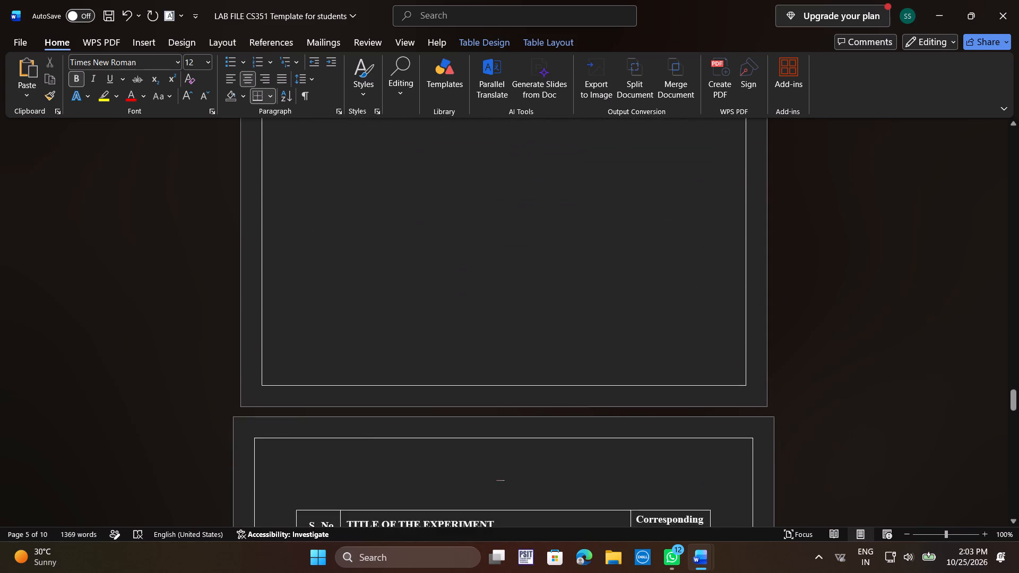
{"action": "scroll", "coordinate": [321, 268], "scroll_direction": "down", "scroll_amount": 2}
{"action": "scroll", "coordinate": [332, 232], "scroll_direction": "up", "scroll_amount": 5}
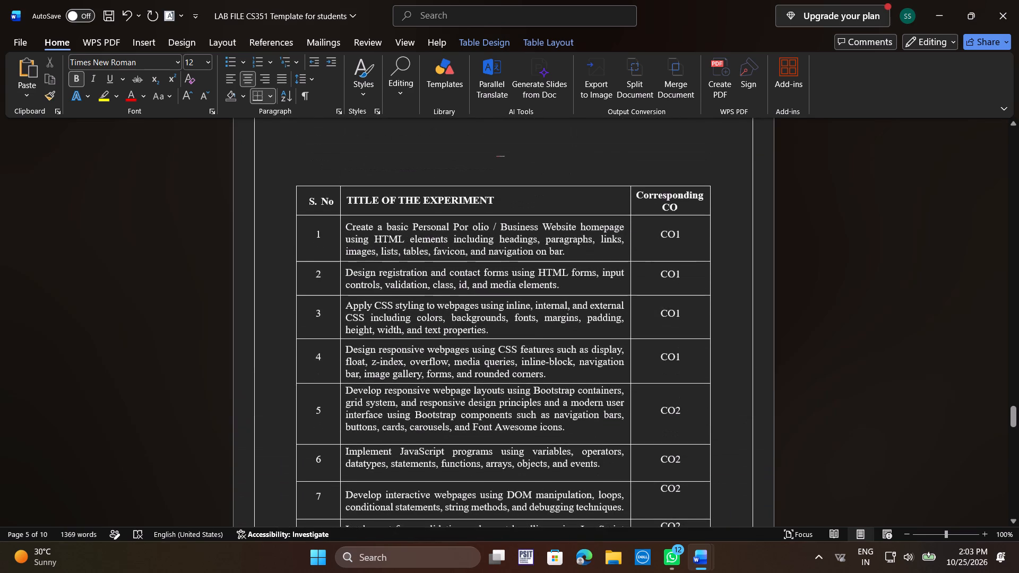
{"action": "left_click_drag", "start_coordinate": [286, 173], "coordinate": [654, 526]}
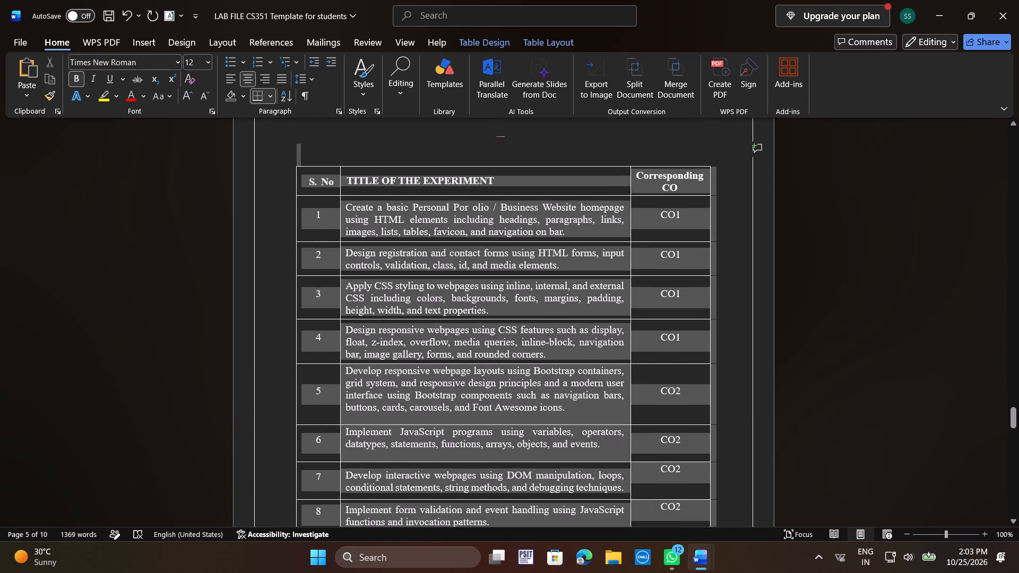
{"action": "left_click_drag", "start_coordinate": [654, 526], "coordinate": [657, 435]}
{"action": "key", "text": "ctrl+c"}
Paste the copied experiment list table onto the blank page between the course outcomes page and the leftover CO Number table.
{"action": "scroll", "coordinate": [578, 454], "scroll_direction": "up", "scroll_amount": 4}
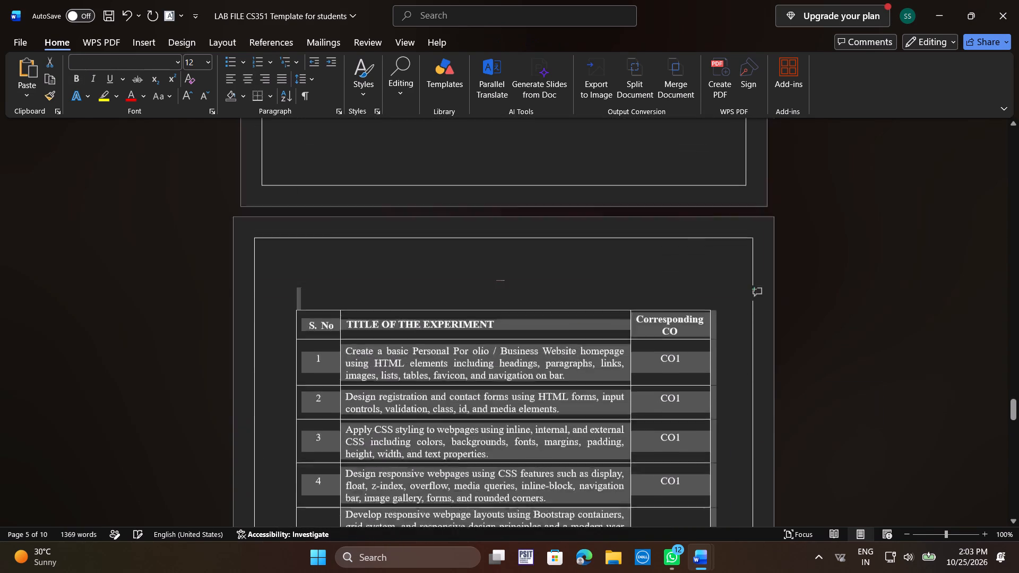
{"action": "scroll", "coordinate": [584, 436], "scroll_direction": "up", "scroll_amount": 9}
{"action": "scroll", "coordinate": [533, 443], "scroll_direction": "up", "scroll_amount": 1}
{"action": "scroll", "coordinate": [533, 443], "scroll_direction": "down", "scroll_amount": 1}
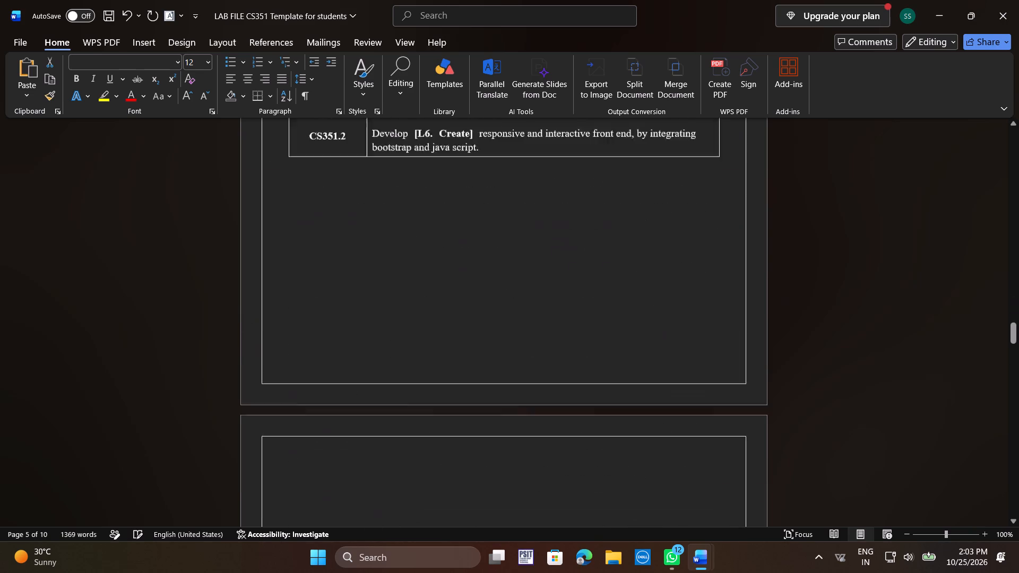
{"action": "scroll", "coordinate": [532, 444], "scroll_direction": "down", "scroll_amount": 1}
{"action": "scroll", "coordinate": [532, 444], "scroll_direction": "up", "scroll_amount": 11}
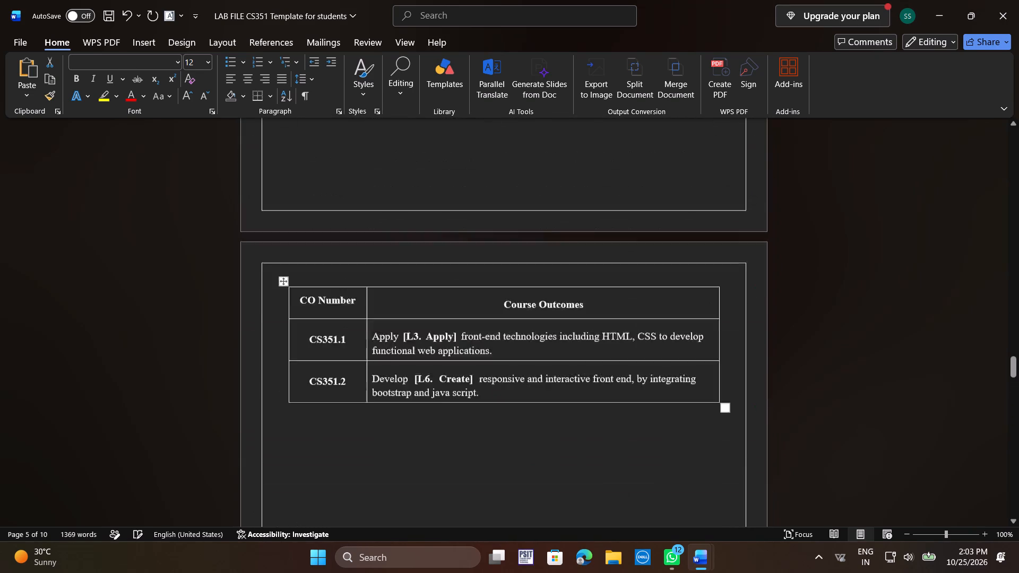
{"action": "scroll", "coordinate": [532, 444], "scroll_direction": "up", "scroll_amount": 5}
{"action": "scroll", "coordinate": [532, 444], "scroll_direction": "down", "scroll_amount": 1}
{"action": "scroll", "coordinate": [532, 444], "scroll_direction": "up", "scroll_amount": 2}
{"action": "scroll", "coordinate": [532, 444], "scroll_direction": "down", "scroll_amount": 1}
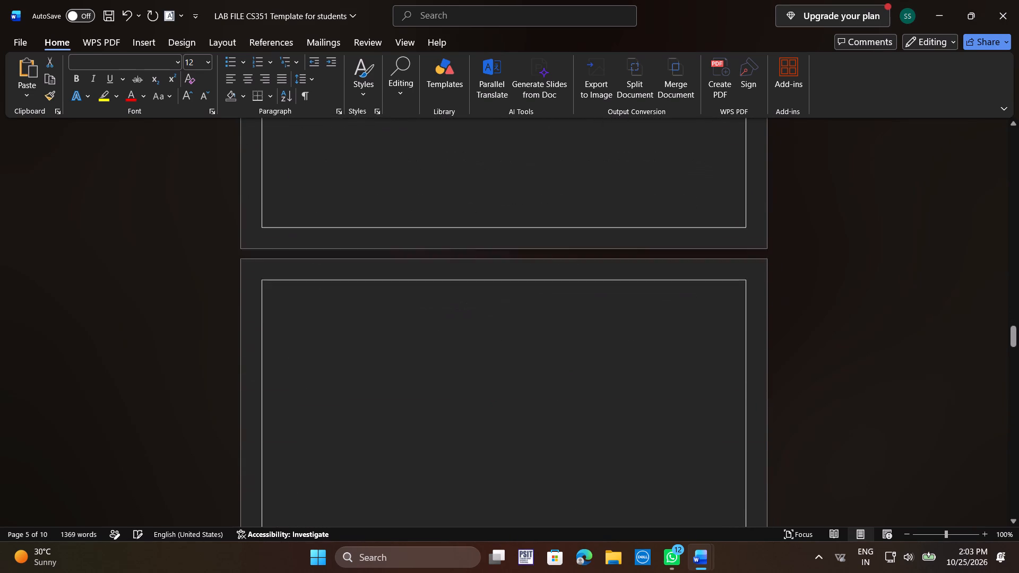
{"action": "scroll", "coordinate": [498, 431], "scroll_direction": "down", "scroll_amount": 1}
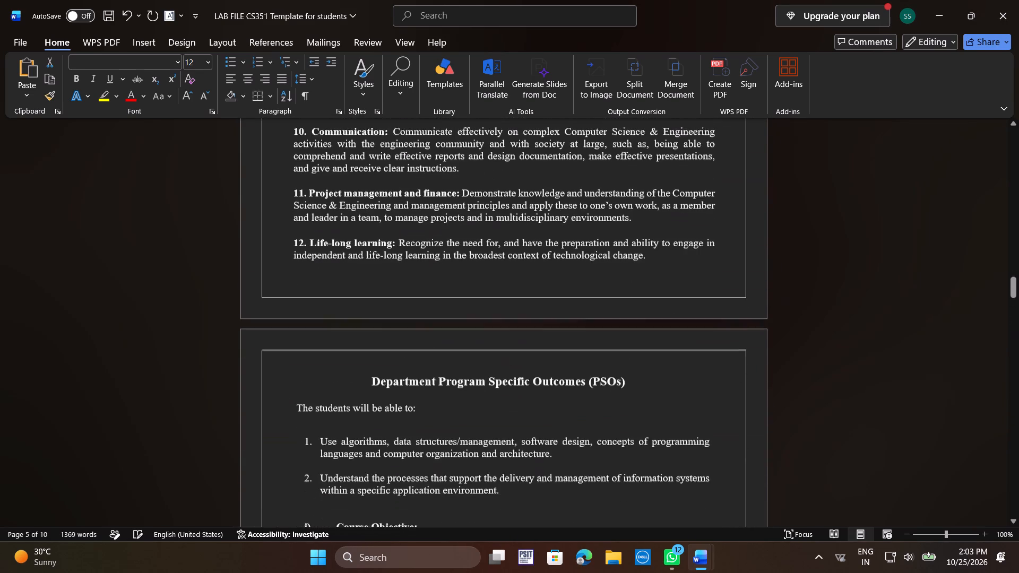
{"action": "scroll", "coordinate": [326, 293], "scroll_direction": "down", "scroll_amount": 1}
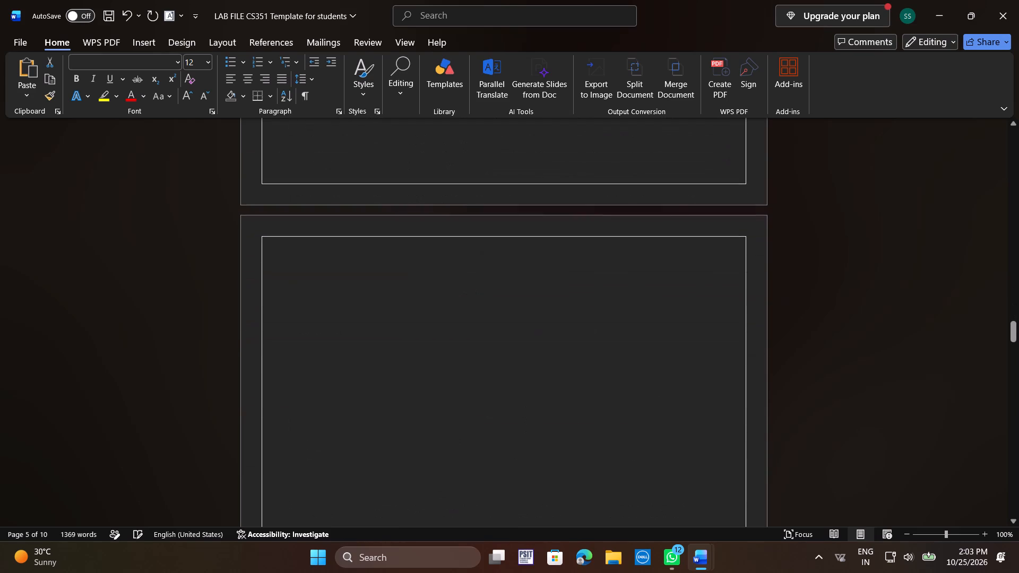
{"action": "left_click", "coordinate": [325, 271]}
{"action": "left_click", "coordinate": [347, 281]}
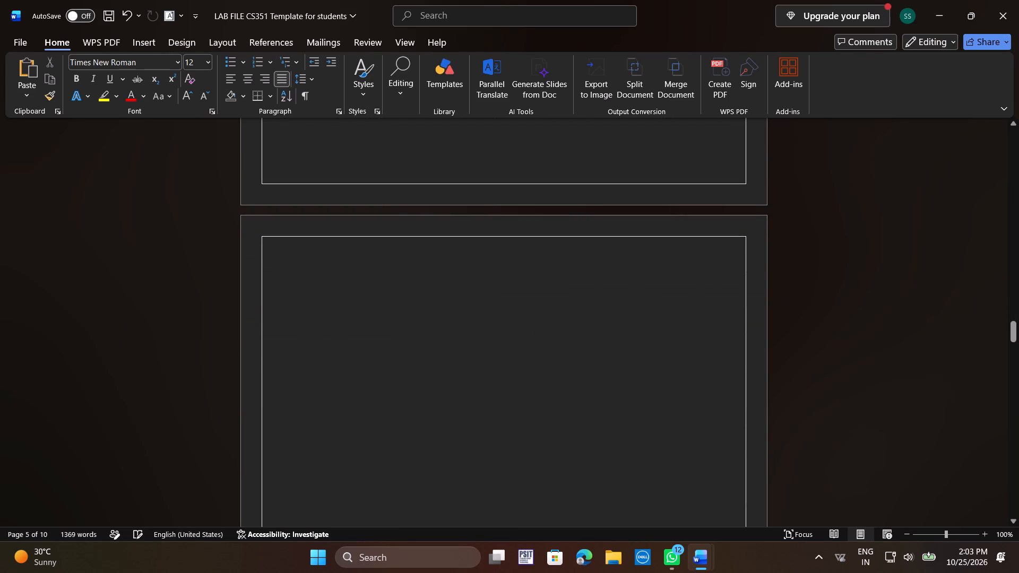
{"action": "left_click", "coordinate": [336, 281]}
{"action": "left_click", "coordinate": [333, 281]}
{"action": "left_click", "coordinate": [318, 288]}
{"action": "triple_click", "coordinate": [315, 306]}
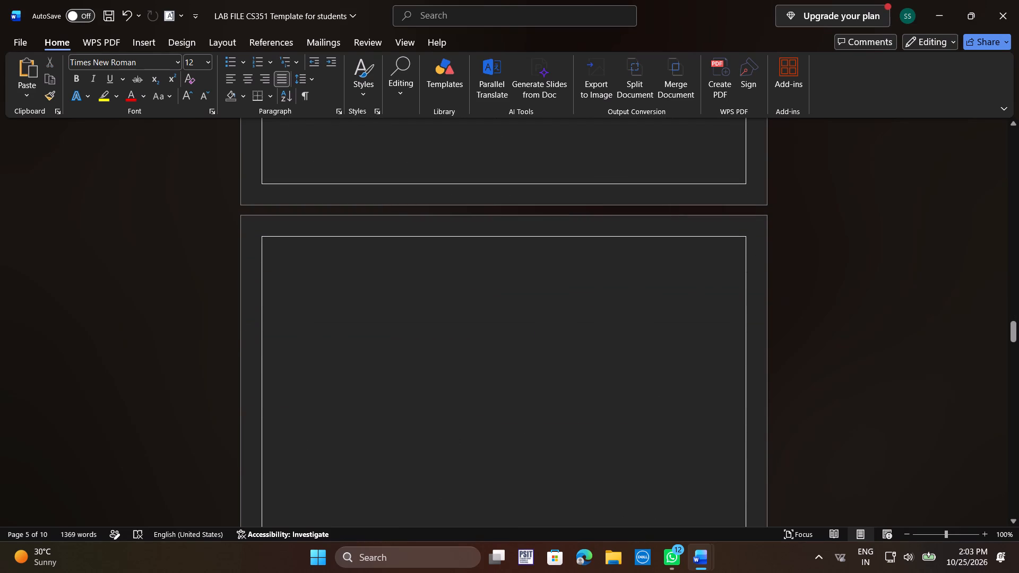
{"action": "left_click", "coordinate": [315, 306]}
{"action": "left_click", "coordinate": [299, 315]}
{"action": "double_click", "coordinate": [309, 264]}
{"action": "key", "text": "ctrl+v"}
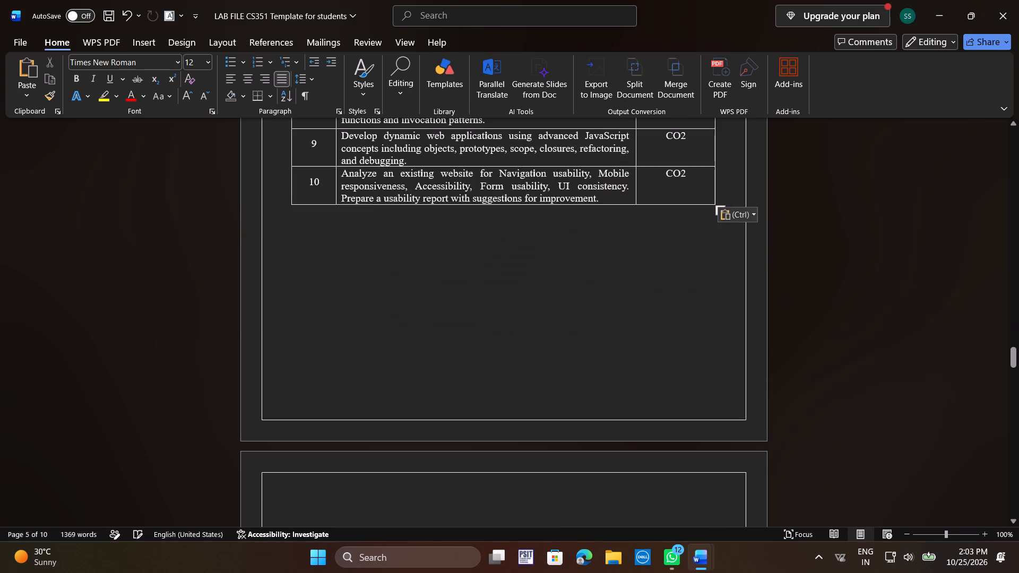
{"action": "scroll", "coordinate": [376, 295], "scroll_direction": "up", "scroll_amount": 4}
{"action": "scroll", "coordinate": [376, 295], "scroll_direction": "down", "scroll_amount": 2}
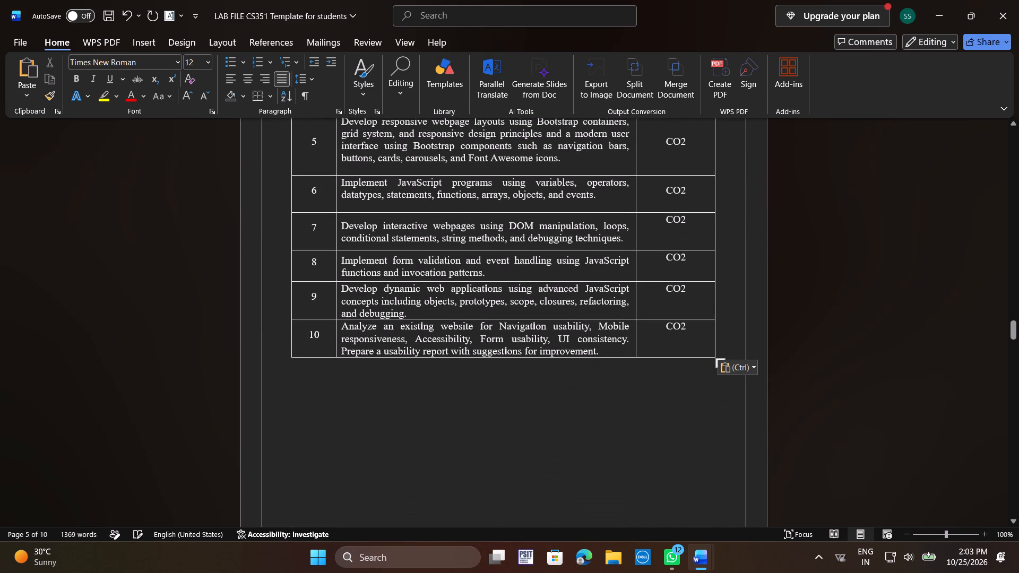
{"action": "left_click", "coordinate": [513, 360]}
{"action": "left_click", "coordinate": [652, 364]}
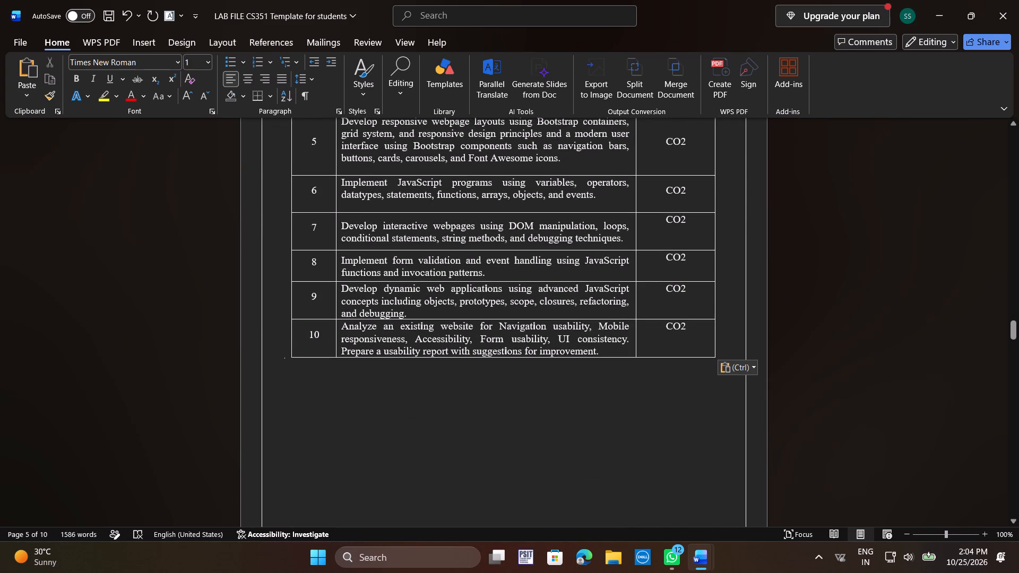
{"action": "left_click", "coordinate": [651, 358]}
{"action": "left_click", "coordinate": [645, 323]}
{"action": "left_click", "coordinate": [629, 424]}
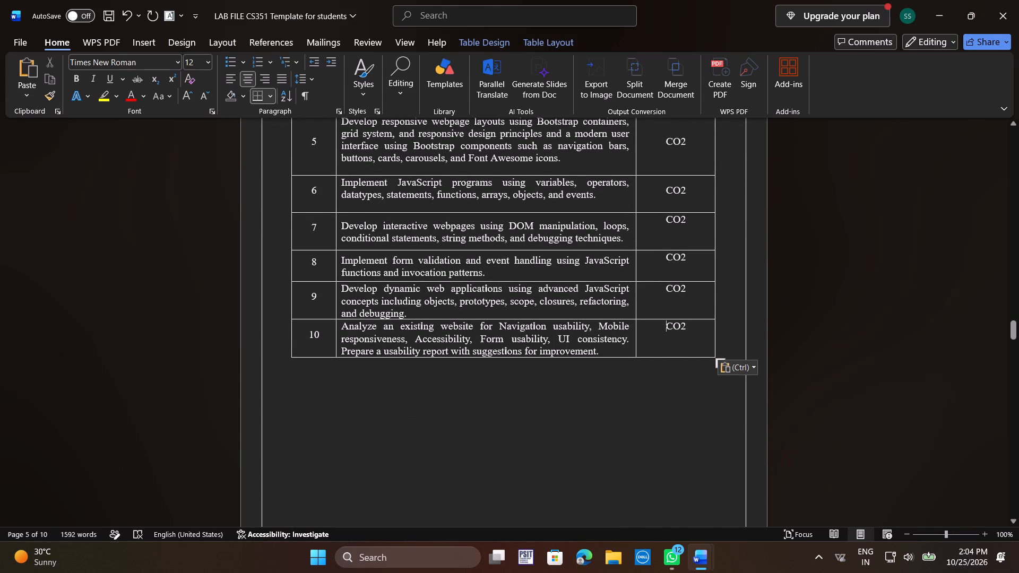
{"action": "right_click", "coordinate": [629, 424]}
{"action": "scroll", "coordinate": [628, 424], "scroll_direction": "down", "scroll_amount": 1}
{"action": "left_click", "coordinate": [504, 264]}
Review the pages after the pasted experiment list table through the end of the document for duplicate tables and blank pages.
{"action": "scroll", "coordinate": [504, 277], "scroll_direction": "down", "scroll_amount": 3}
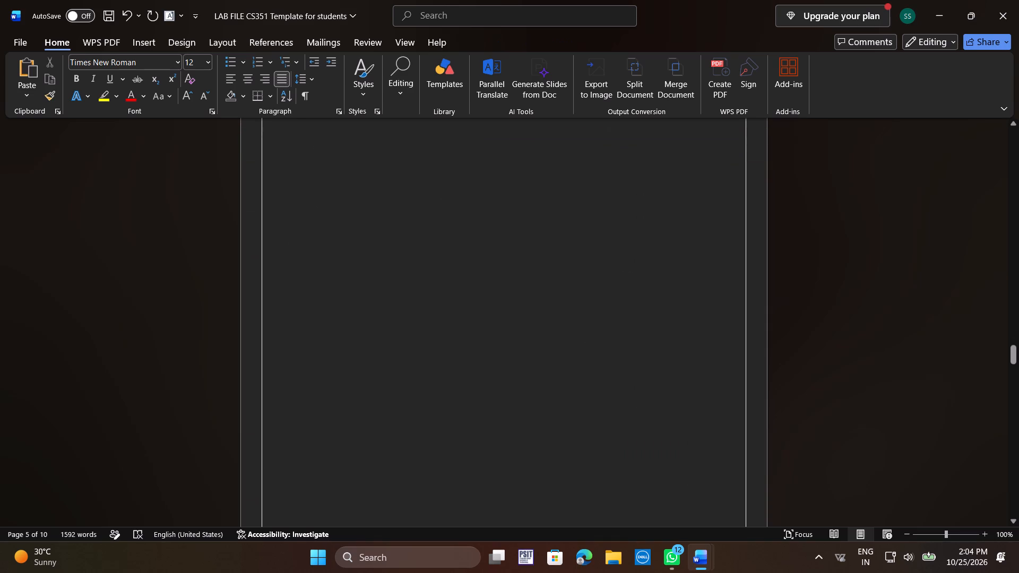
{"action": "scroll", "coordinate": [504, 277], "scroll_direction": "down", "scroll_amount": 10}
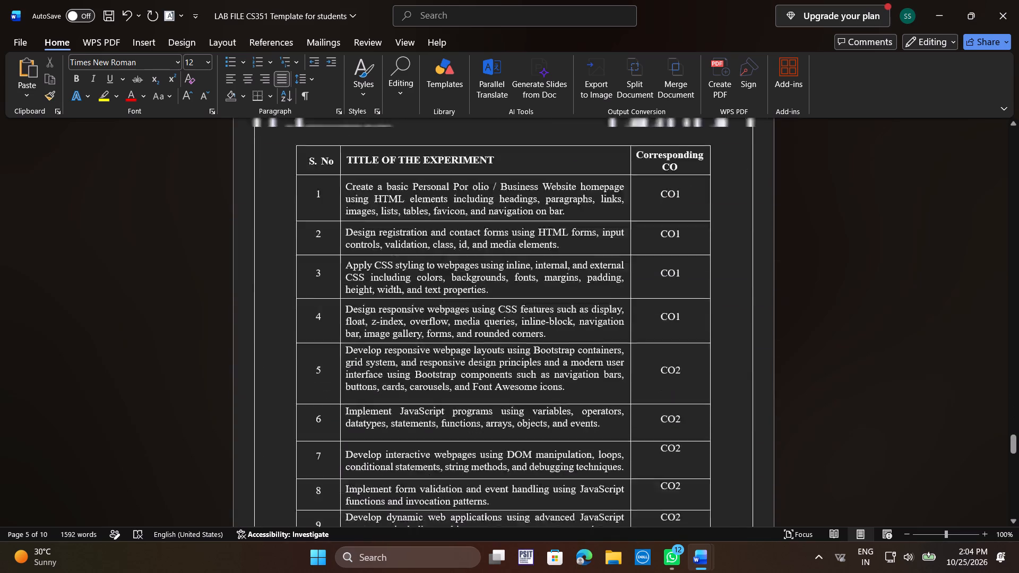
{"action": "scroll", "coordinate": [522, 219], "scroll_direction": "down", "scroll_amount": 5}
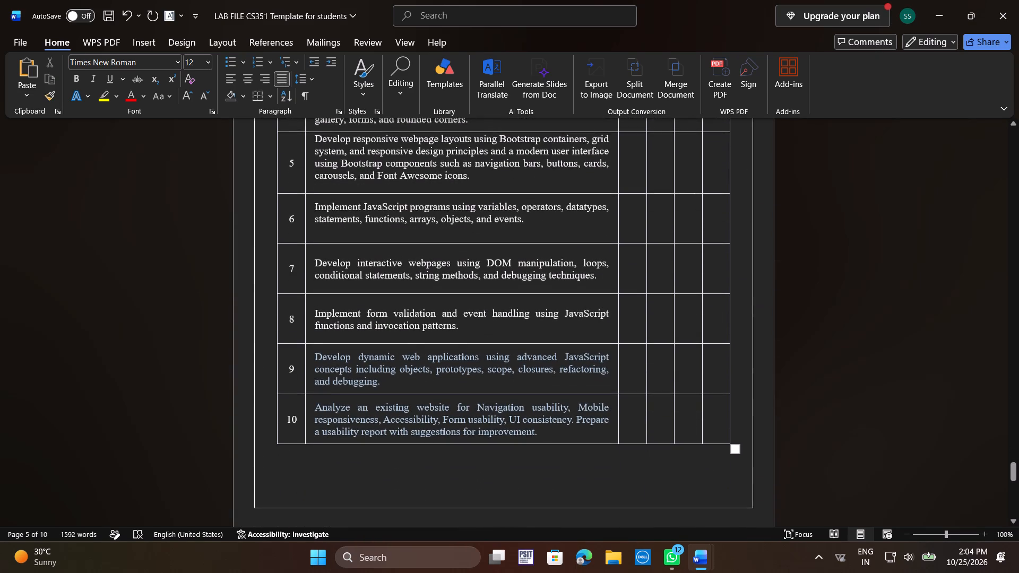
{"action": "scroll", "coordinate": [522, 219], "scroll_direction": "down", "scroll_amount": 13}
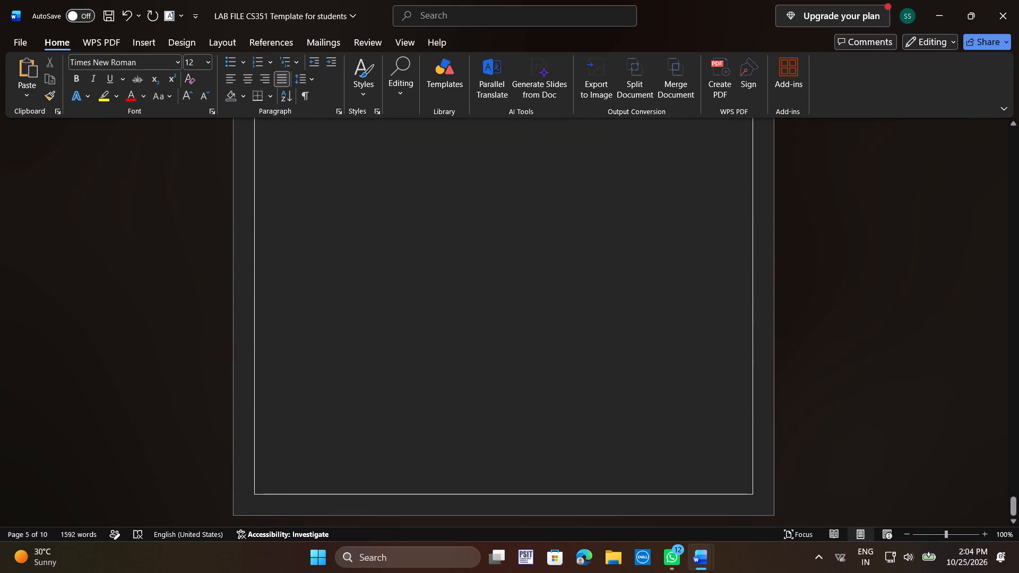
{"action": "scroll", "coordinate": [528, 357], "scroll_direction": "up", "scroll_amount": 4}
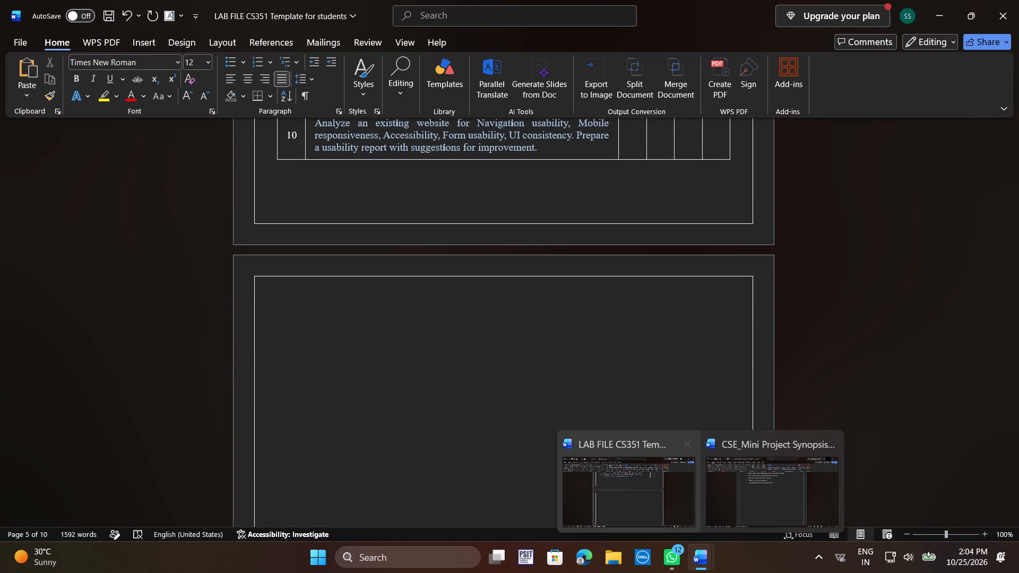
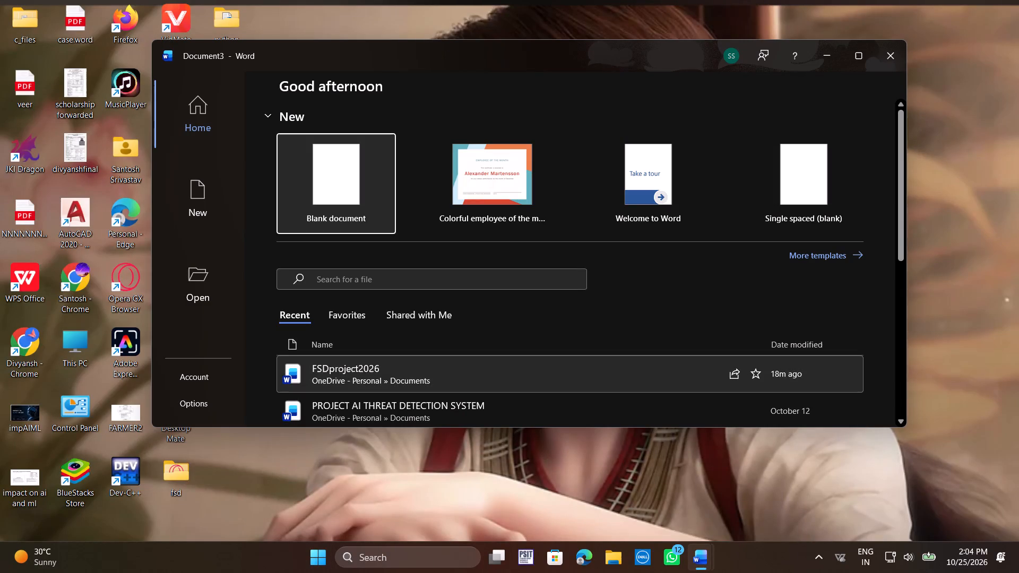
Open the recent document FSDproject2026.
{"action": "left_click", "coordinate": [366, 379]}
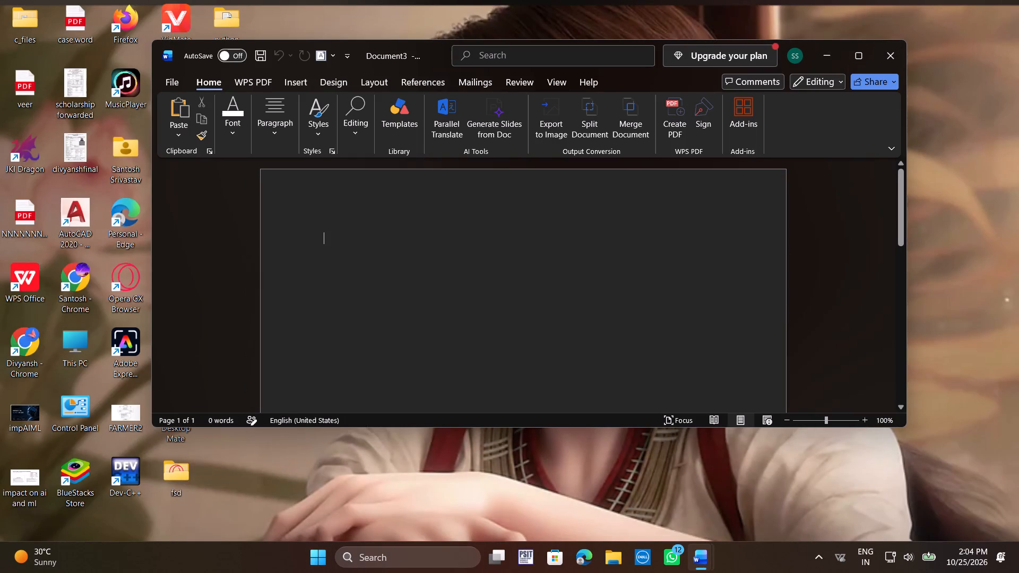
{"action": "left_click", "coordinate": [859, 53]}
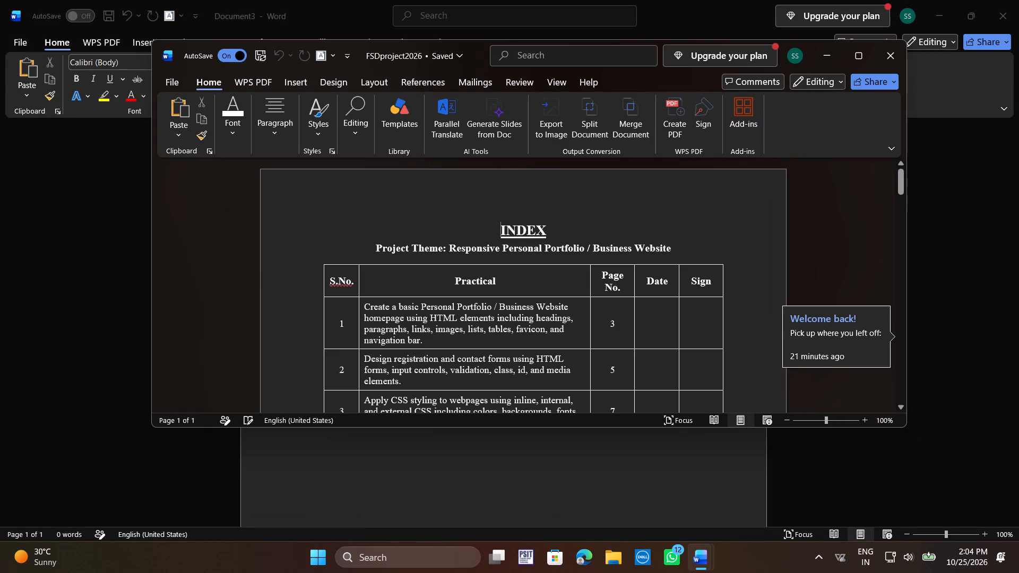
Copy the INDEX heading, the Project Theme line and the whole practicals table through row 10 in FSDproject2026.
{"action": "scroll", "coordinate": [672, 257], "scroll_direction": "down", "scroll_amount": 1}
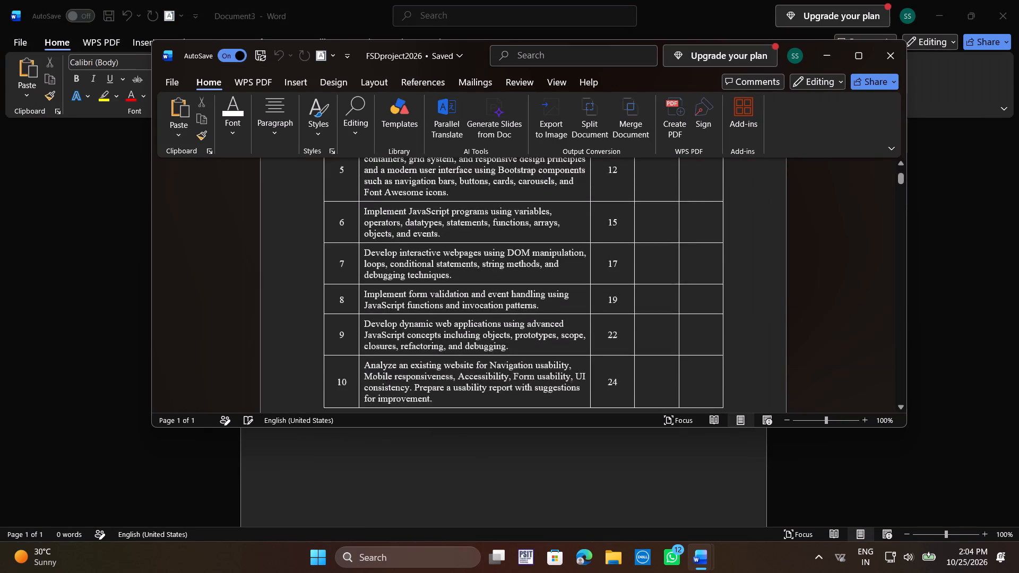
{"action": "scroll", "coordinate": [668, 259], "scroll_direction": "down", "scroll_amount": 1}
{"action": "scroll", "coordinate": [668, 260], "scroll_direction": "up", "scroll_amount": 1}
{"action": "scroll", "coordinate": [715, 265], "scroll_direction": "up", "scroll_amount": 1}
{"action": "scroll", "coordinate": [773, 252], "scroll_direction": "up", "scroll_amount": 1}
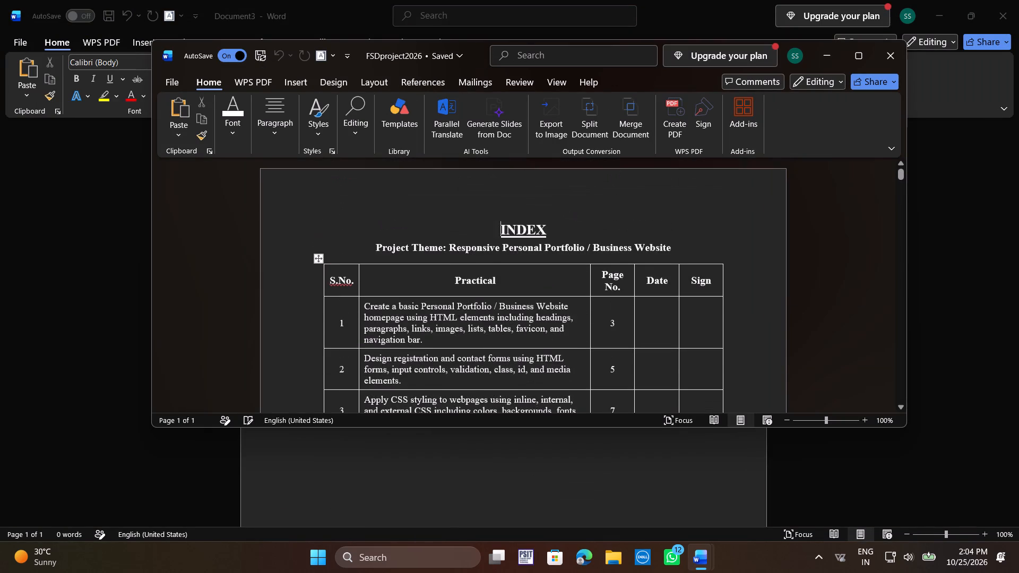
{"action": "left_click", "coordinate": [811, 266]}
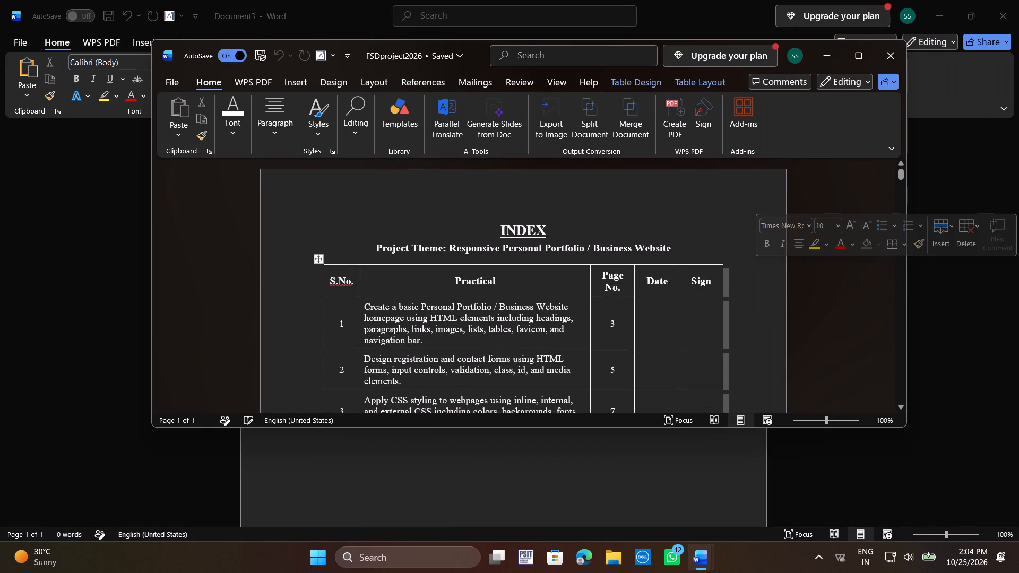
{"action": "left_click", "coordinate": [819, 316]}
{"action": "scroll", "coordinate": [729, 316], "scroll_direction": "down", "scroll_amount": 2}
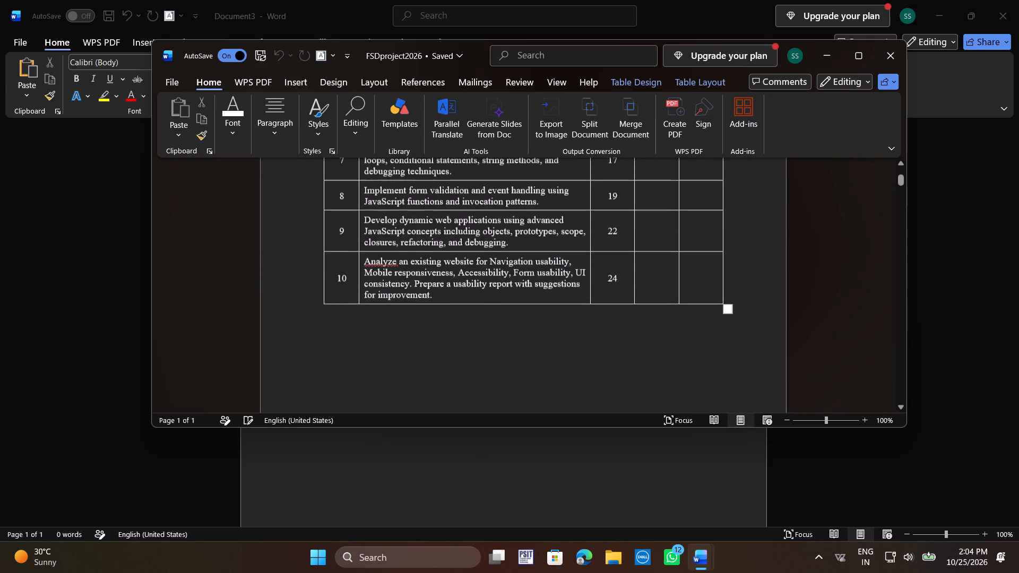
{"action": "scroll", "coordinate": [722, 316], "scroll_direction": "up", "scroll_amount": 1}
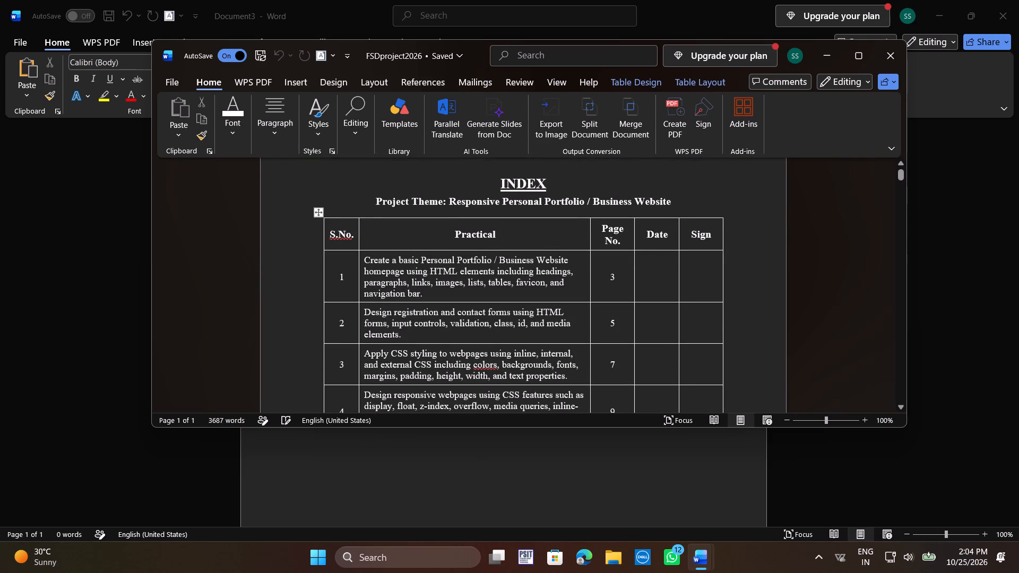
{"action": "left_click_drag", "start_coordinate": [312, 179], "coordinate": [703, 427]}
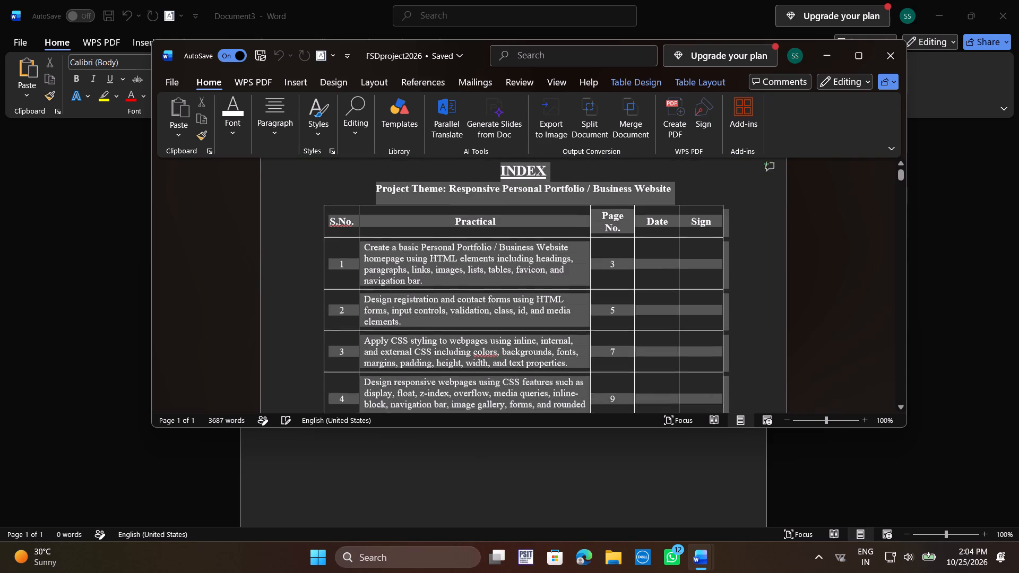
{"action": "left_click_drag", "start_coordinate": [703, 427], "coordinate": [674, 183]}
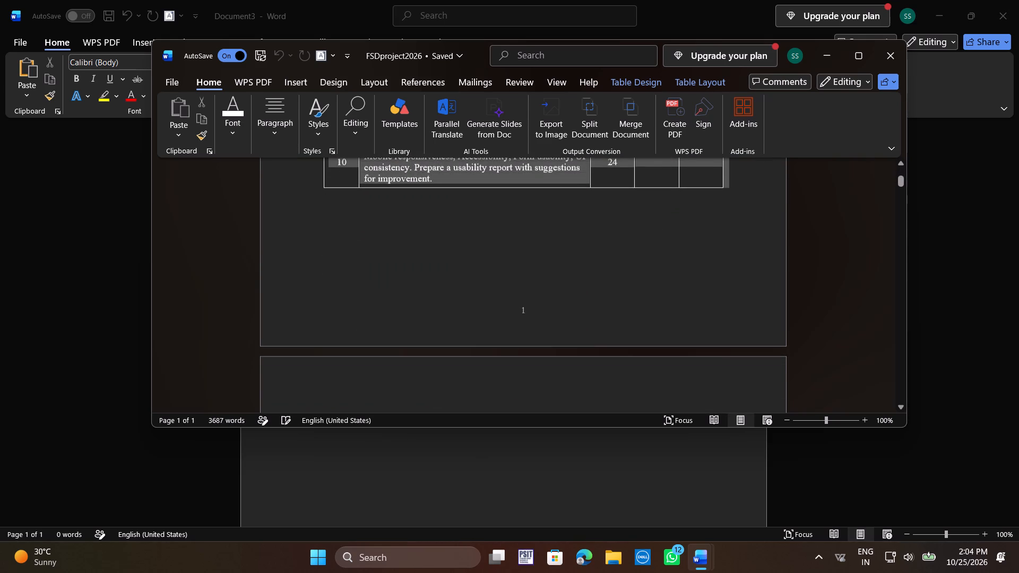
{"action": "left_click_drag", "start_coordinate": [674, 183], "coordinate": [657, 205]}
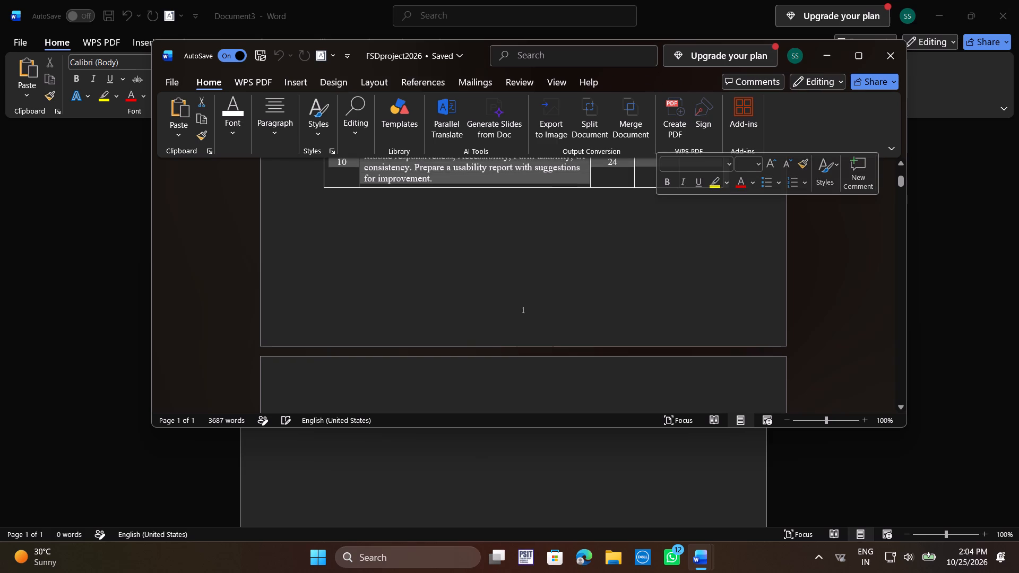
{"action": "key", "text": "ctrl+c"}
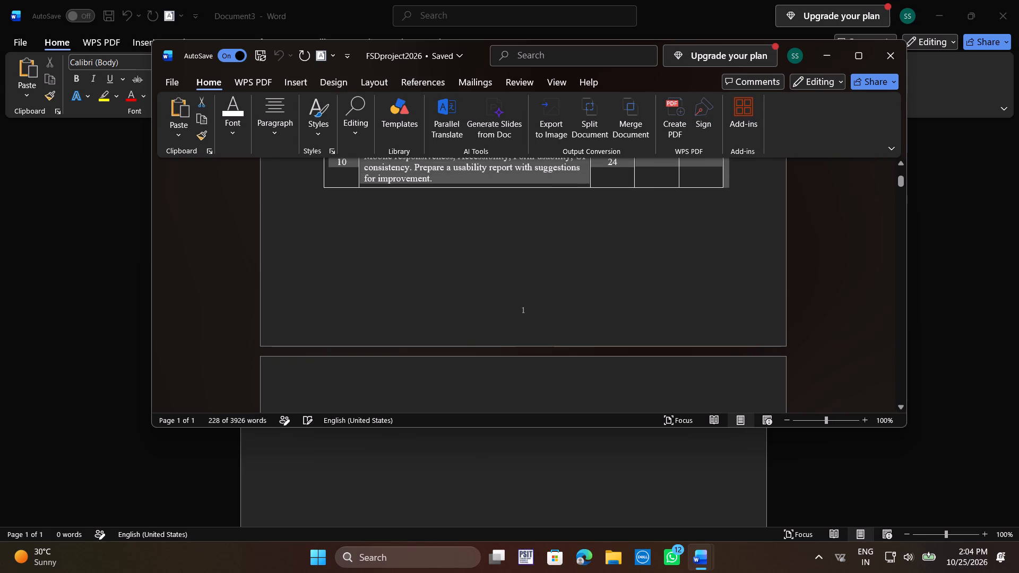
Put FSDproject2026 aside, close the blank Document3 and switch to the LAB FILE CS351 Template for students document.
{"action": "left_click", "coordinate": [818, 47]}
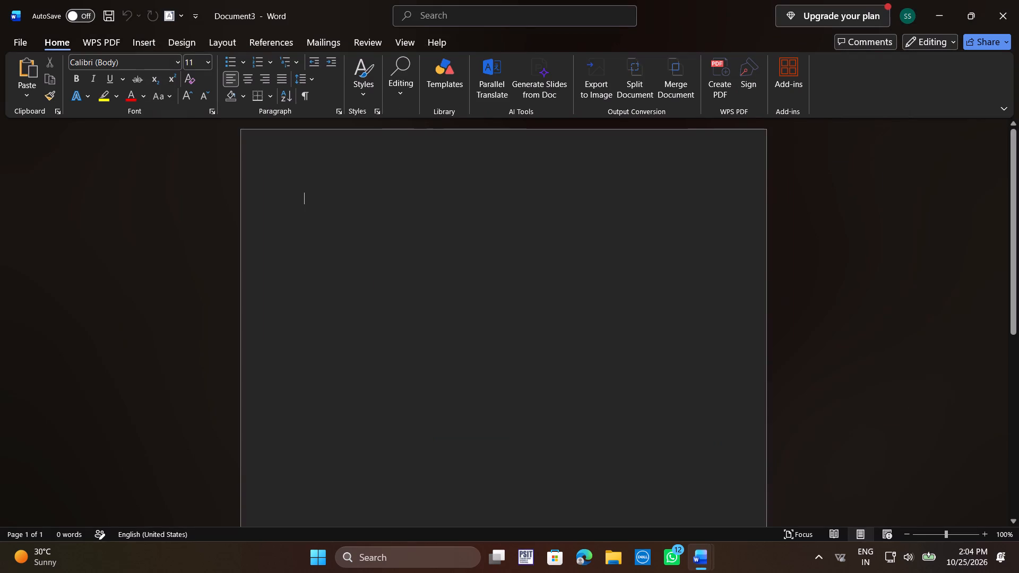
{"action": "scroll", "coordinate": [468, 224], "scroll_direction": "up", "scroll_amount": 7}
{"action": "scroll", "coordinate": [467, 232], "scroll_direction": "down", "scroll_amount": 20}
{"action": "scroll", "coordinate": [467, 232], "scroll_direction": "down", "scroll_amount": 1}
{"action": "scroll", "coordinate": [468, 236], "scroll_direction": "up", "scroll_amount": 20}
{"action": "scroll", "coordinate": [468, 236], "scroll_direction": "up", "scroll_amount": 11}
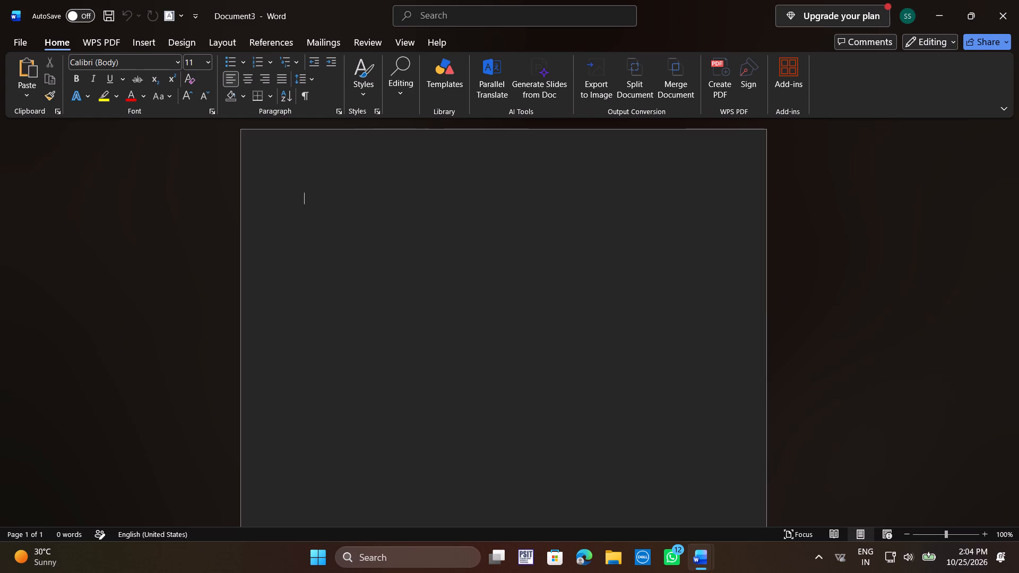
{"action": "left_click", "coordinate": [998, 18]}
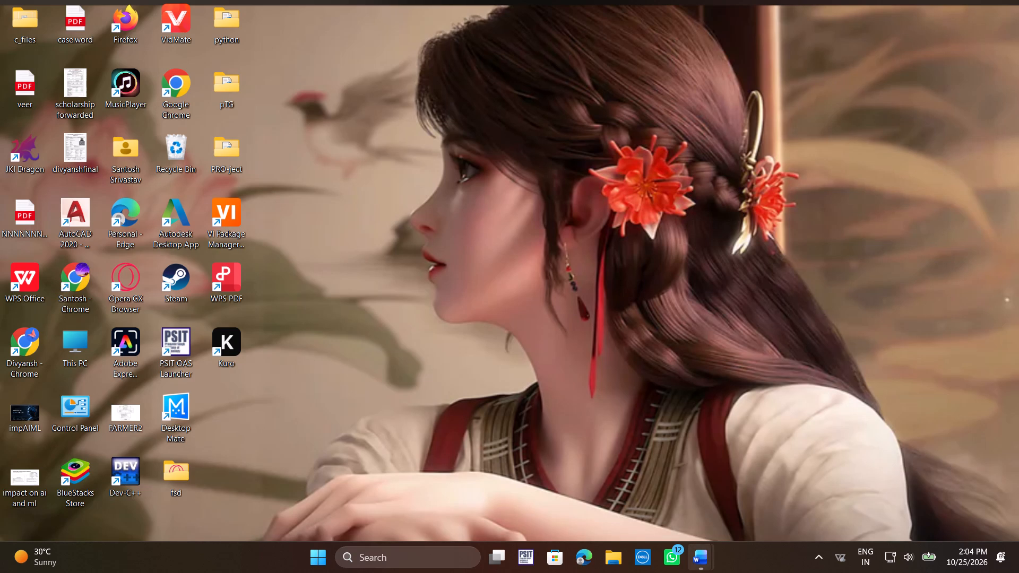
{"action": "left_click", "coordinate": [590, 487]}
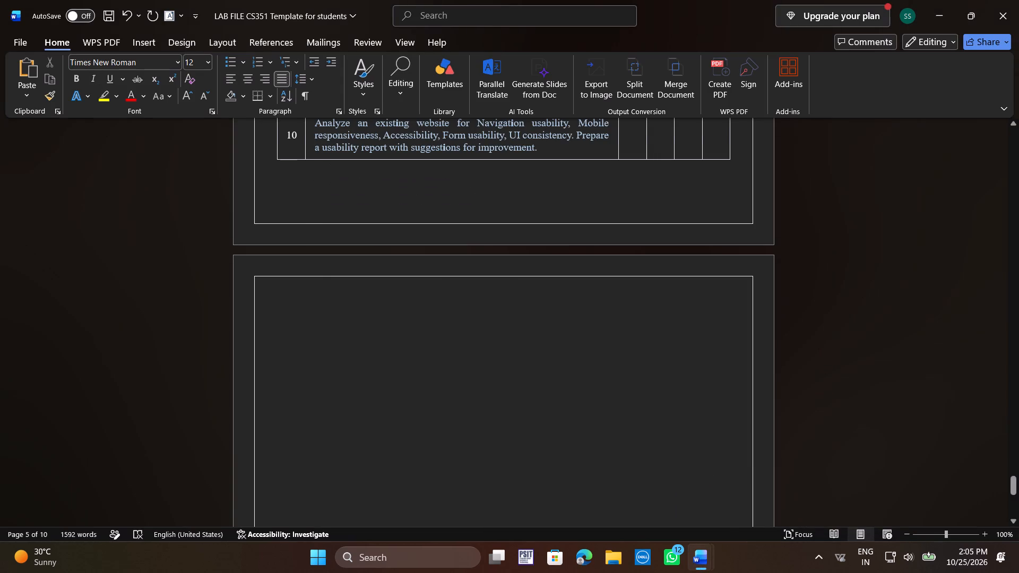
Paste the copied INDEX heading, theme line and table onto the blank page following the experiment list table.
{"action": "scroll", "coordinate": [495, 233], "scroll_direction": "up", "scroll_amount": 12}
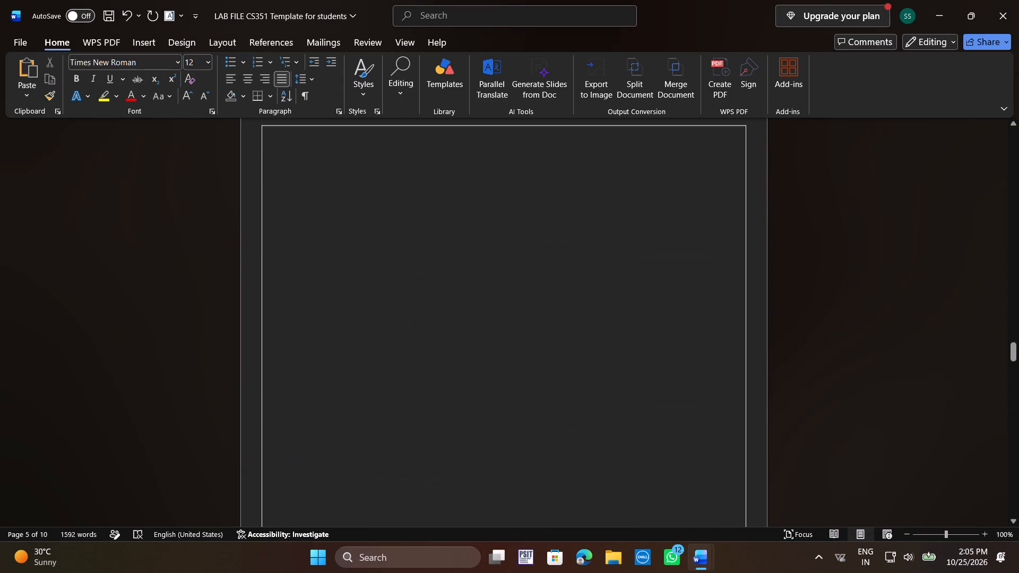
{"action": "scroll", "coordinate": [494, 232], "scroll_direction": "up", "scroll_amount": 5}
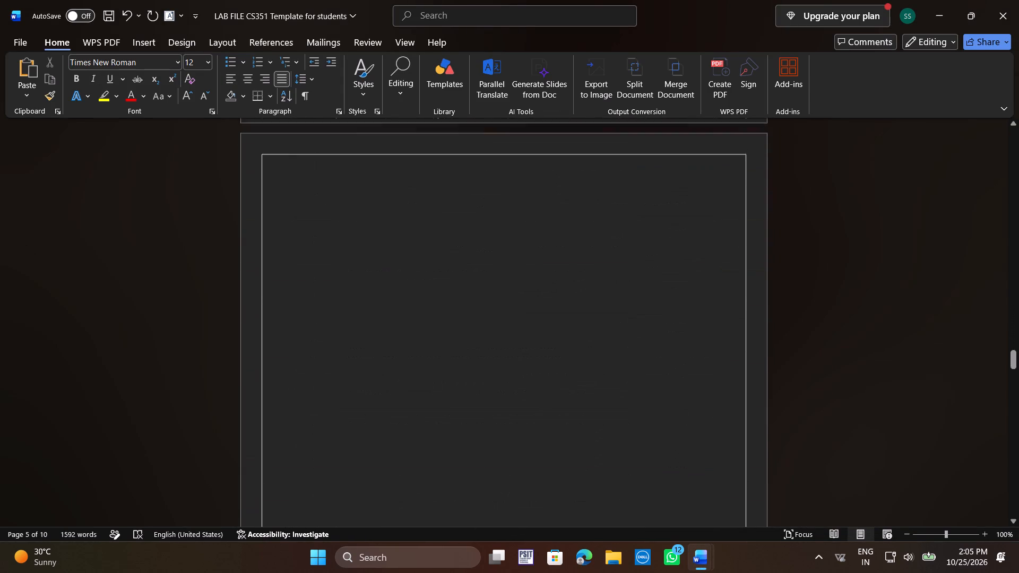
{"action": "scroll", "coordinate": [494, 242], "scroll_direction": "up", "scroll_amount": 3}
{"action": "scroll", "coordinate": [494, 242], "scroll_direction": "down", "scroll_amount": 1}
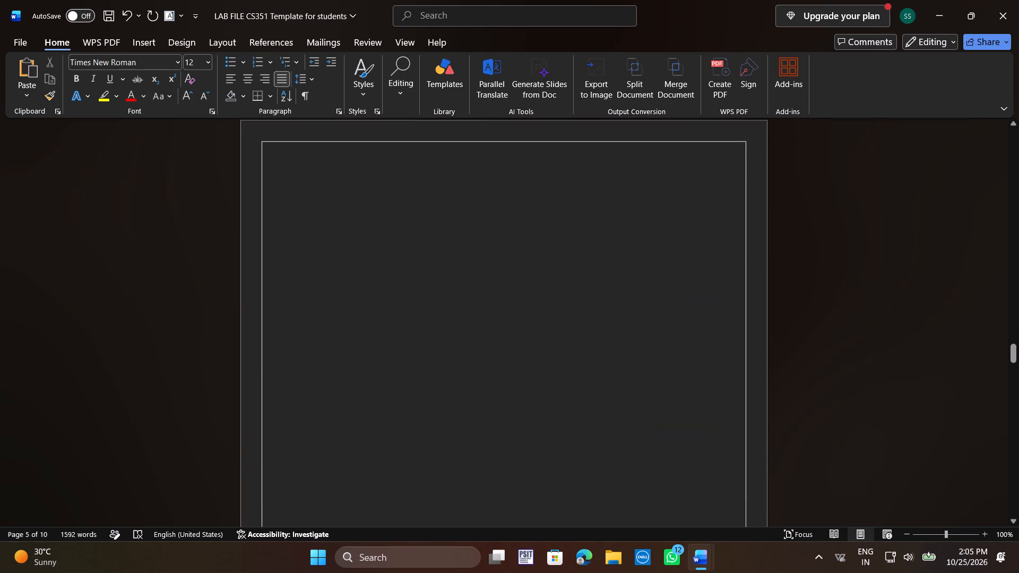
{"action": "left_click", "coordinate": [322, 170]}
{"action": "key", "text": "ctrl+v"}
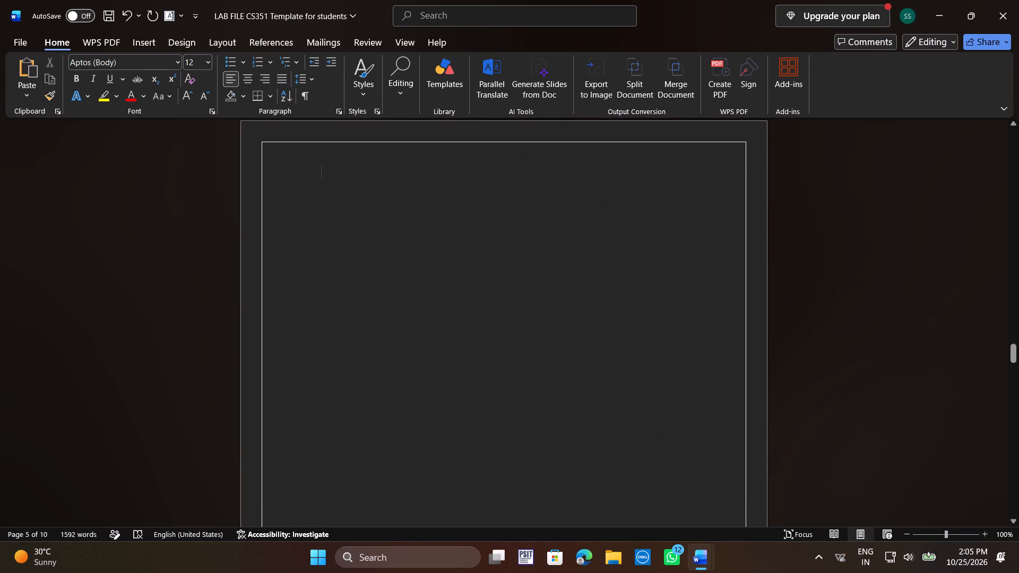
Review the pasted INDEX table and the neighbouring pages for layout, page breaks and leftover content.
{"action": "scroll", "coordinate": [357, 194], "scroll_direction": "up", "scroll_amount": 4}
{"action": "scroll", "coordinate": [357, 196], "scroll_direction": "down", "scroll_amount": 1}
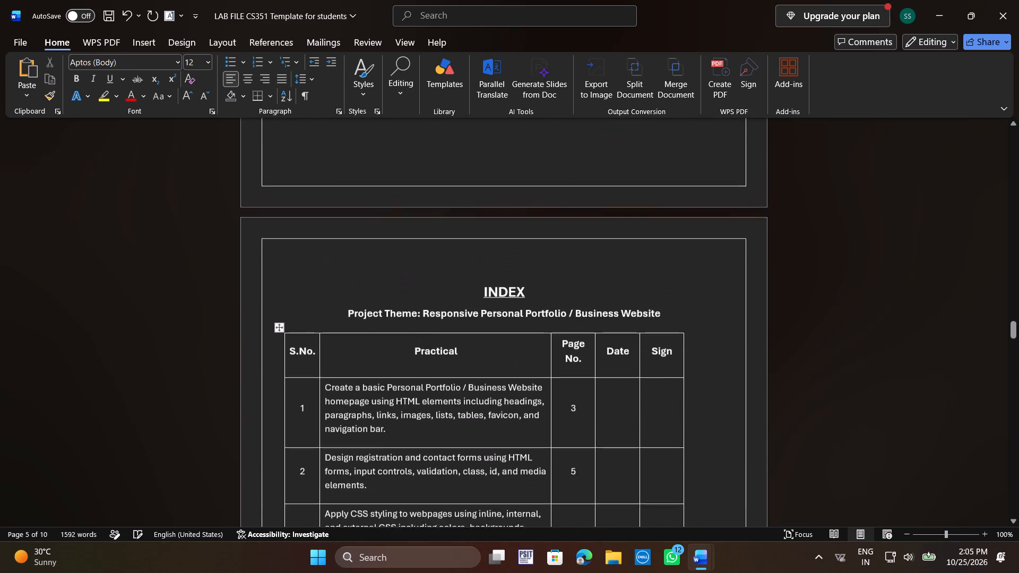
{"action": "scroll", "coordinate": [384, 276], "scroll_direction": "down", "scroll_amount": 2}
{"action": "scroll", "coordinate": [391, 268], "scroll_direction": "left", "scroll_amount": 1}
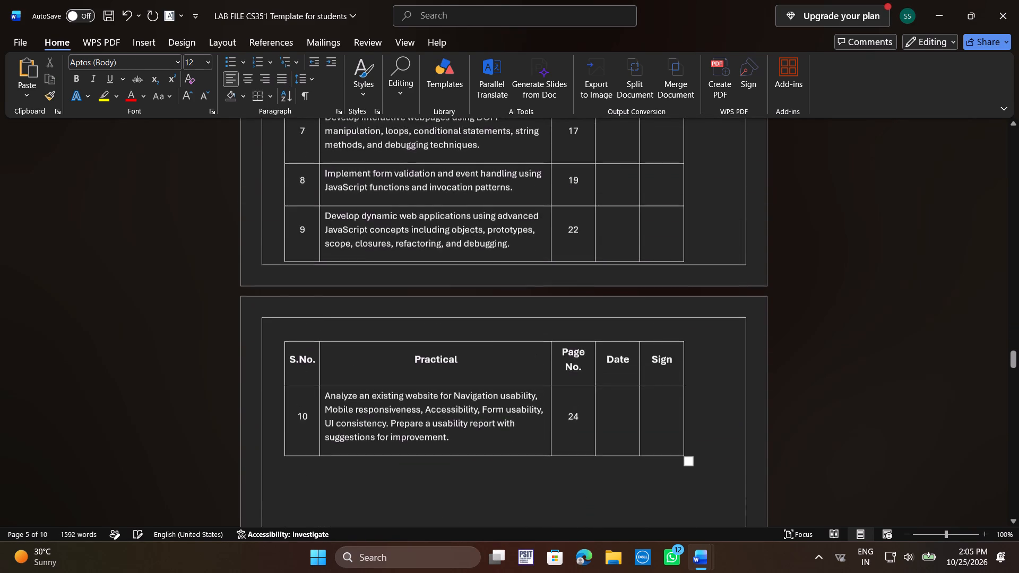
{"action": "scroll", "coordinate": [399, 268], "scroll_direction": "left", "scroll_amount": 1}
{"action": "scroll", "coordinate": [405, 268], "scroll_direction": "down", "scroll_amount": 3}
{"action": "scroll", "coordinate": [405, 268], "scroll_direction": "up", "scroll_amount": 2}
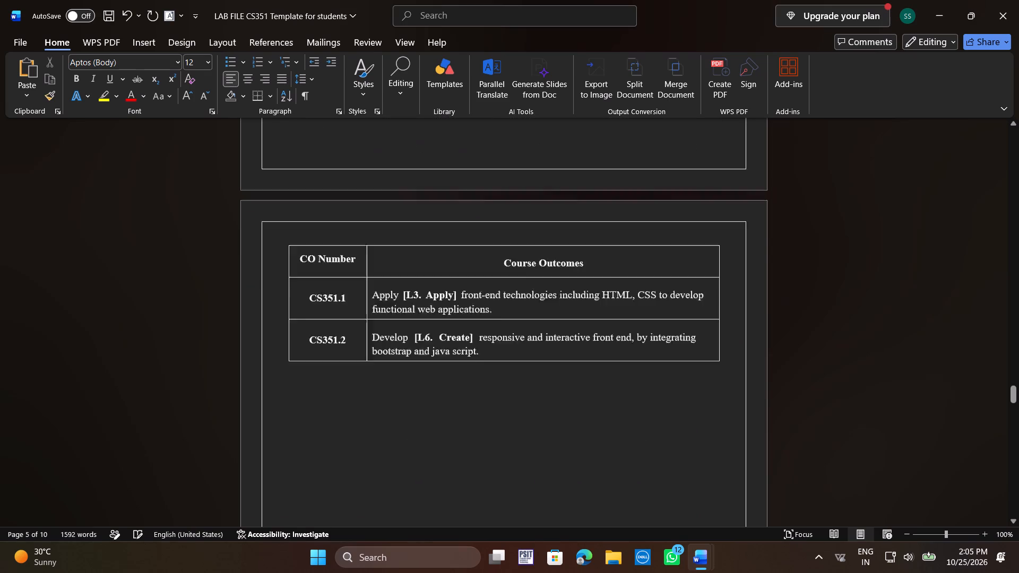
{"action": "scroll", "coordinate": [405, 268], "scroll_direction": "up", "scroll_amount": 5}
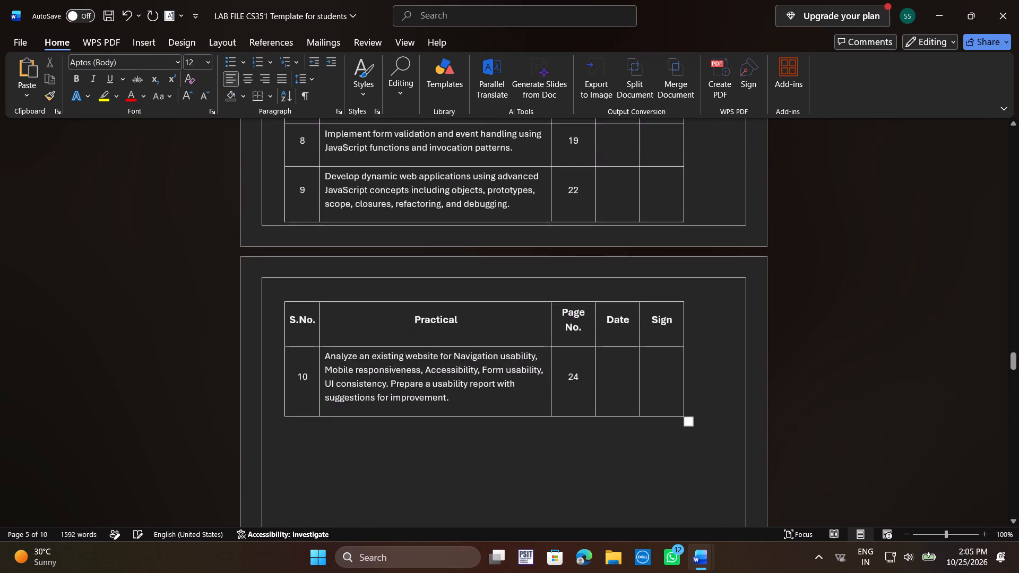
{"action": "scroll", "coordinate": [340, 265], "scroll_direction": "up", "scroll_amount": 3}
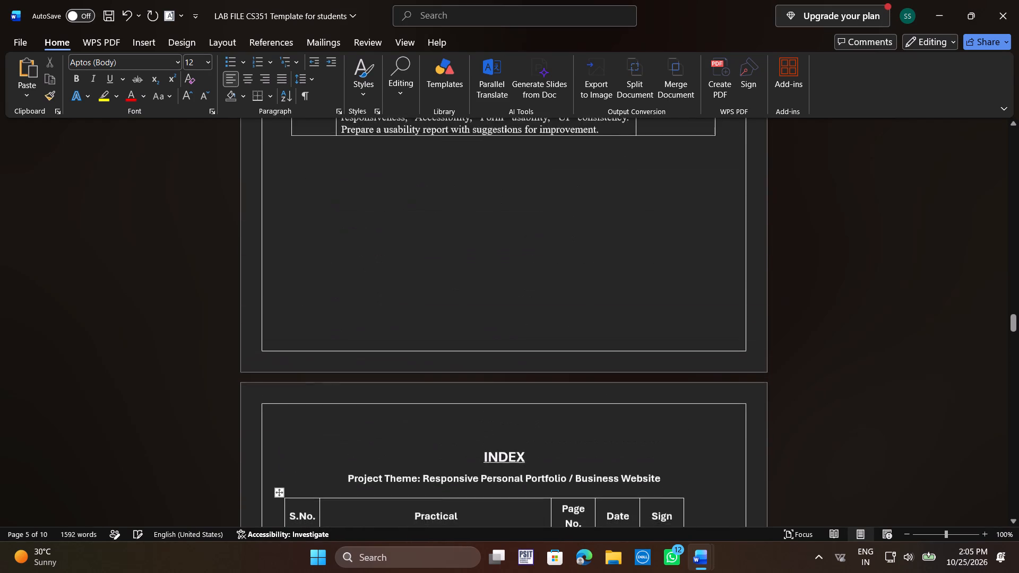
Remove the empty line above the pasted INDEX heading so it moves up to the first line of the page.
{"action": "scroll", "coordinate": [337, 259], "scroll_direction": "up", "scroll_amount": 2}
{"action": "left_click", "coordinate": [480, 184]}
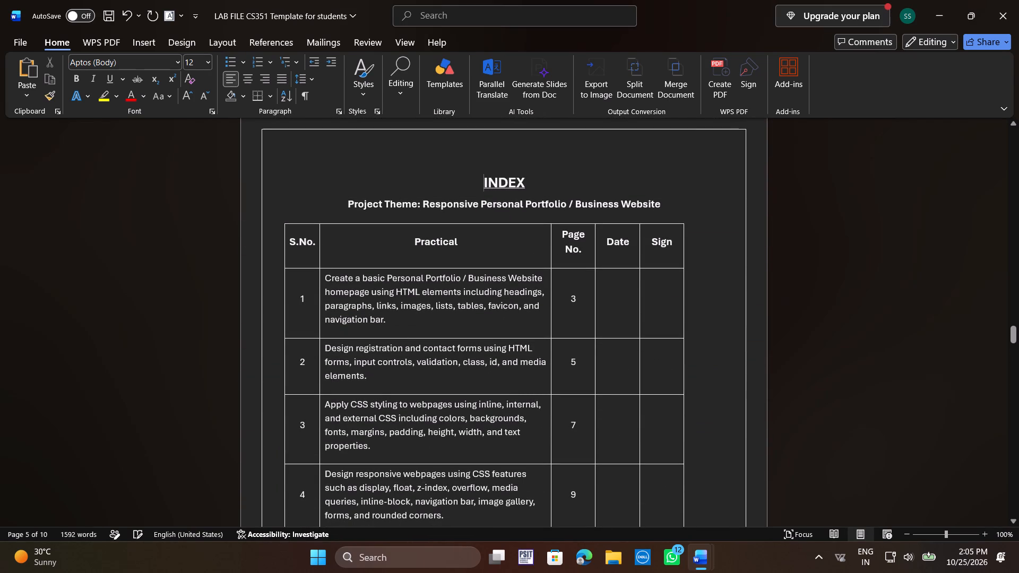
{"action": "key", "text": "BackSpace"}
{"action": "key", "text": "BackSpace"}
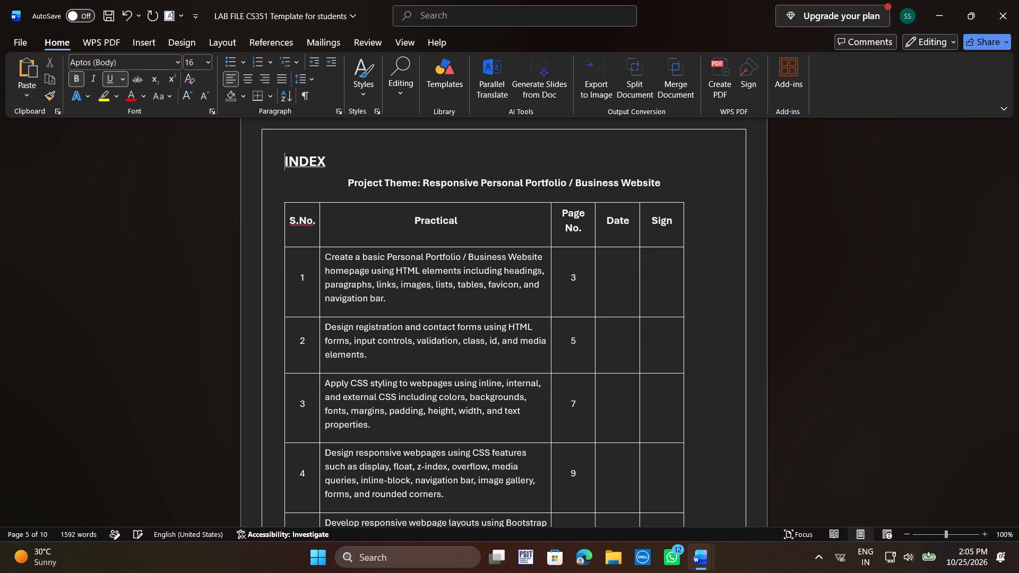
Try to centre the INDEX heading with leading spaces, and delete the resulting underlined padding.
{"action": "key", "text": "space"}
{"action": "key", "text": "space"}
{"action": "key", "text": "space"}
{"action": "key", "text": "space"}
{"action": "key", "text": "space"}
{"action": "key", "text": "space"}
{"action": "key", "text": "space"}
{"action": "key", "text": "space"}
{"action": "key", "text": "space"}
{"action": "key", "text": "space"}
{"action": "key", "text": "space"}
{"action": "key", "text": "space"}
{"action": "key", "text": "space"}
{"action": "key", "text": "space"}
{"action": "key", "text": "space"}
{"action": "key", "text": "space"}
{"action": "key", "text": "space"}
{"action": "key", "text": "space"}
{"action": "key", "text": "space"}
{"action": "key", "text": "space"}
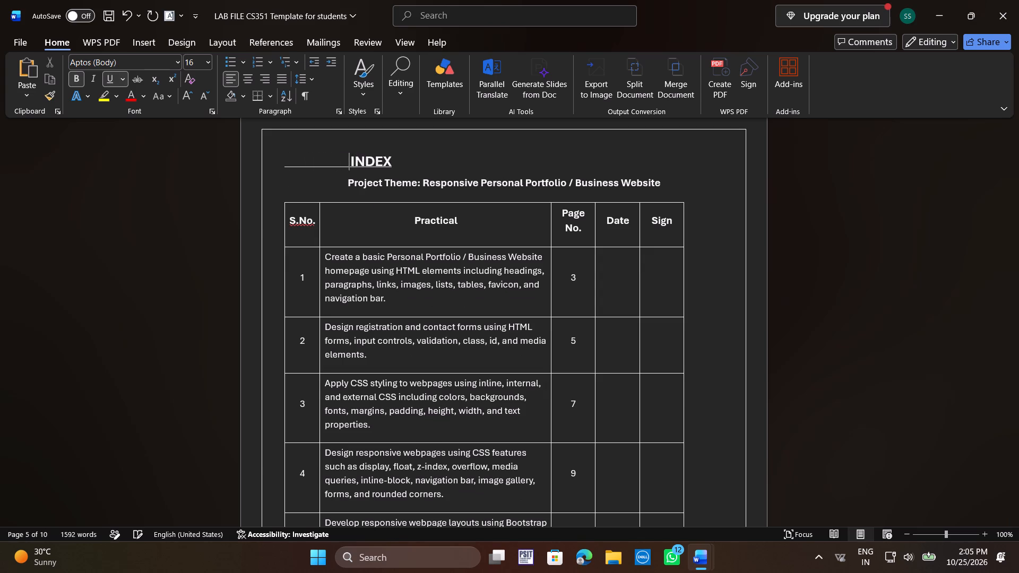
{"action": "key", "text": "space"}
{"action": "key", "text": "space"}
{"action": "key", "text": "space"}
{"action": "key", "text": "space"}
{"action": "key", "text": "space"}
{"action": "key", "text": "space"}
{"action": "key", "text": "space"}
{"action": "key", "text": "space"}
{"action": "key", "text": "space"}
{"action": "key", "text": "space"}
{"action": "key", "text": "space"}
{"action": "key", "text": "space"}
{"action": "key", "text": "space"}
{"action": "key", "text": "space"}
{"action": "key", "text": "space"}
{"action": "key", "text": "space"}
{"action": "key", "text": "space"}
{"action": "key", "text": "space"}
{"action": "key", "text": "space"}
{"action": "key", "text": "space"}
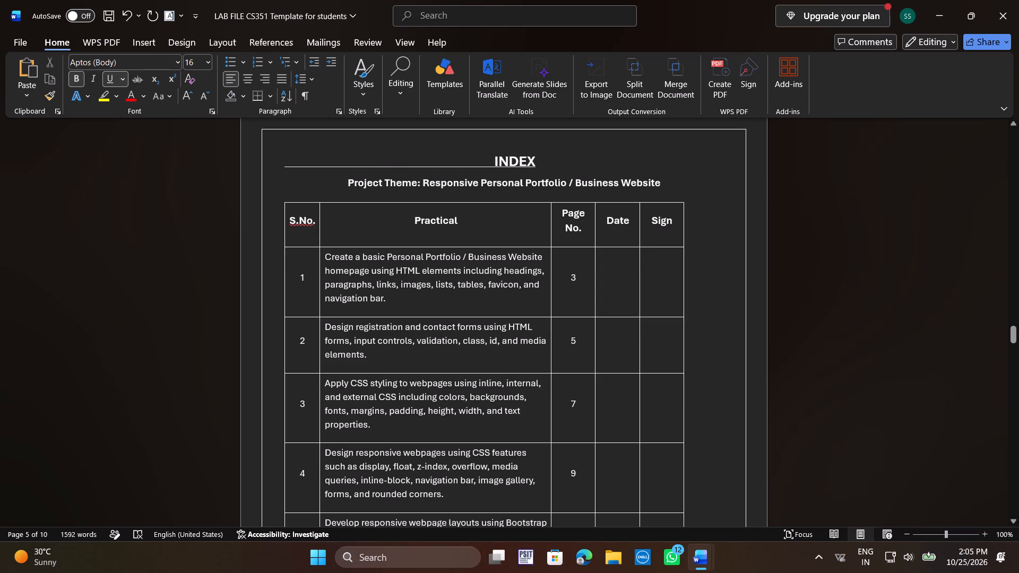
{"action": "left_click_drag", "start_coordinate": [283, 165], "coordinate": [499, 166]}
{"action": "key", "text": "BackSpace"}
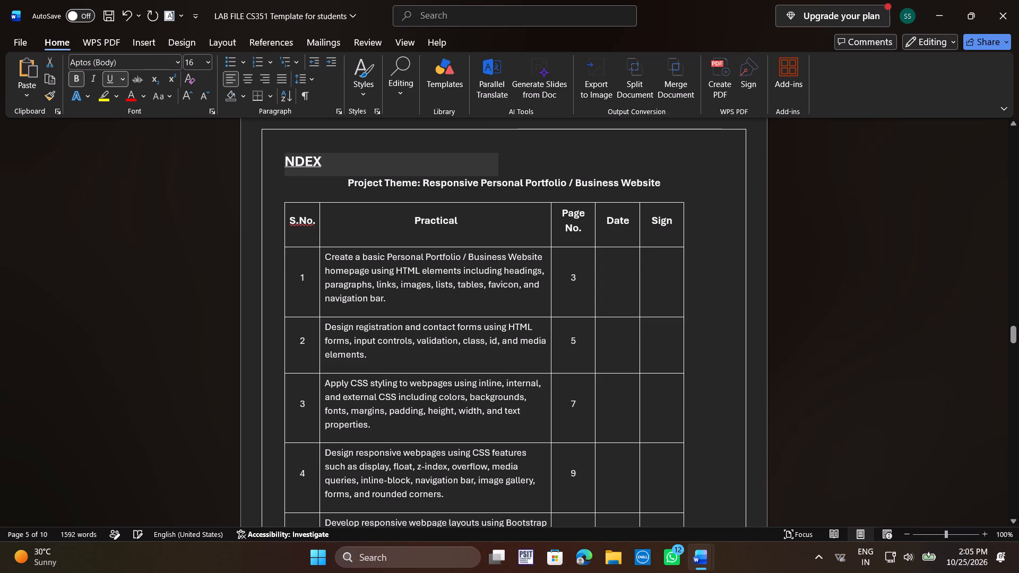
Remove the underline from the remaining NDEX heading text.
{"action": "left_click_drag", "start_coordinate": [283, 162], "coordinate": [337, 166]}
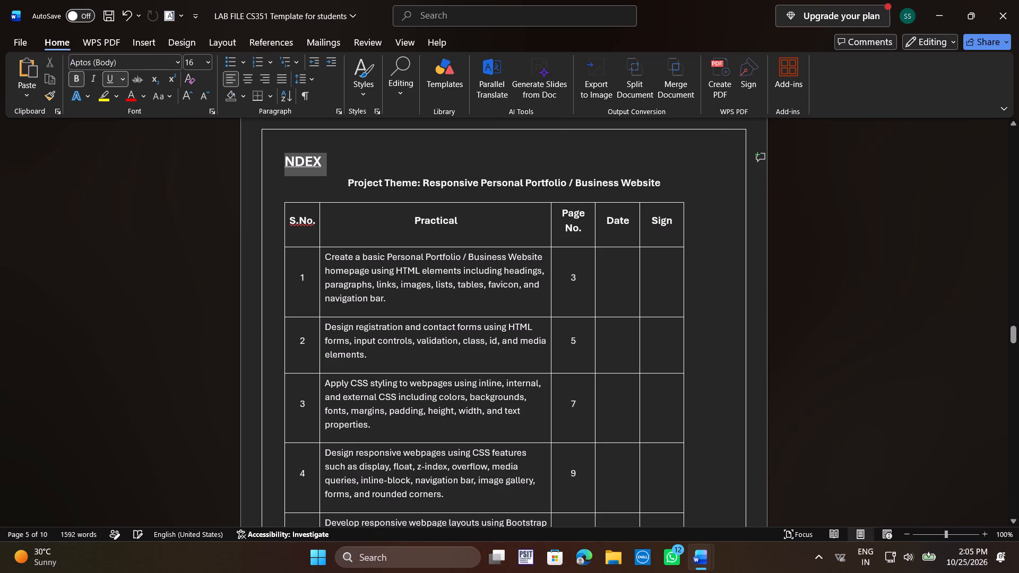
{"action": "left_click", "coordinate": [379, 144]}
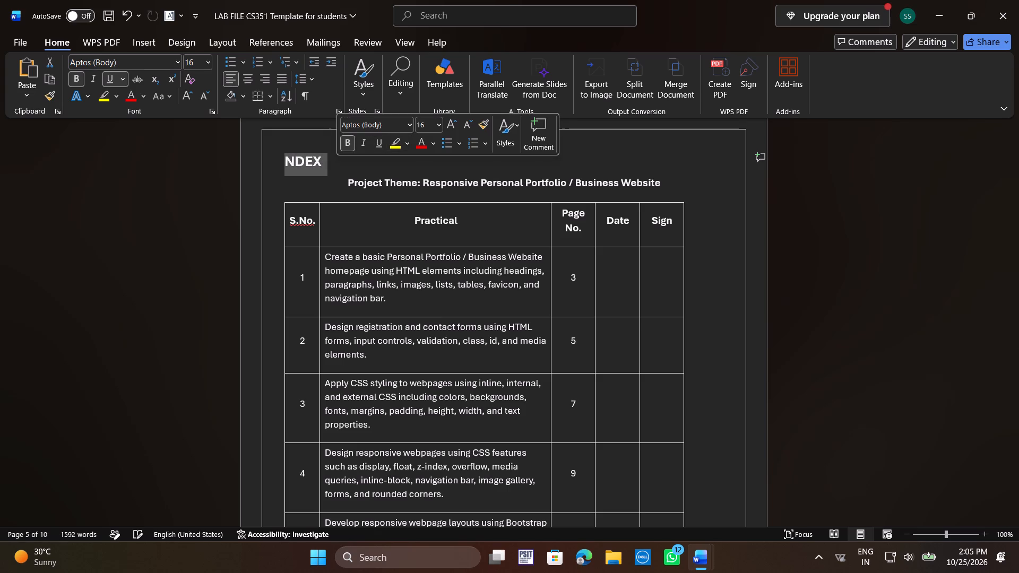
{"action": "left_click", "coordinate": [335, 169]}
Centre the heading above the Project Theme line with leading spaces and restore its missing I so it reads INDEX.
{"action": "left_click", "coordinate": [285, 161]}
{"action": "key", "text": "space"}
{"action": "key", "text": "space"}
{"action": "key", "text": "space"}
{"action": "key", "text": "space"}
{"action": "key", "text": "space"}
{"action": "key", "text": "space"}
{"action": "key", "text": "space"}
{"action": "key", "text": "space"}
{"action": "key", "text": "space"}
{"action": "key", "text": "space"}
{"action": "key", "text": "space"}
{"action": "key", "text": "space"}
{"action": "key", "text": "space"}
{"action": "key", "text": "space"}
{"action": "key", "text": "space"}
{"action": "key", "text": "space"}
{"action": "key", "text": "space"}
{"action": "key", "text": "space"}
{"action": "key", "text": "space"}
{"action": "key", "text": "space"}
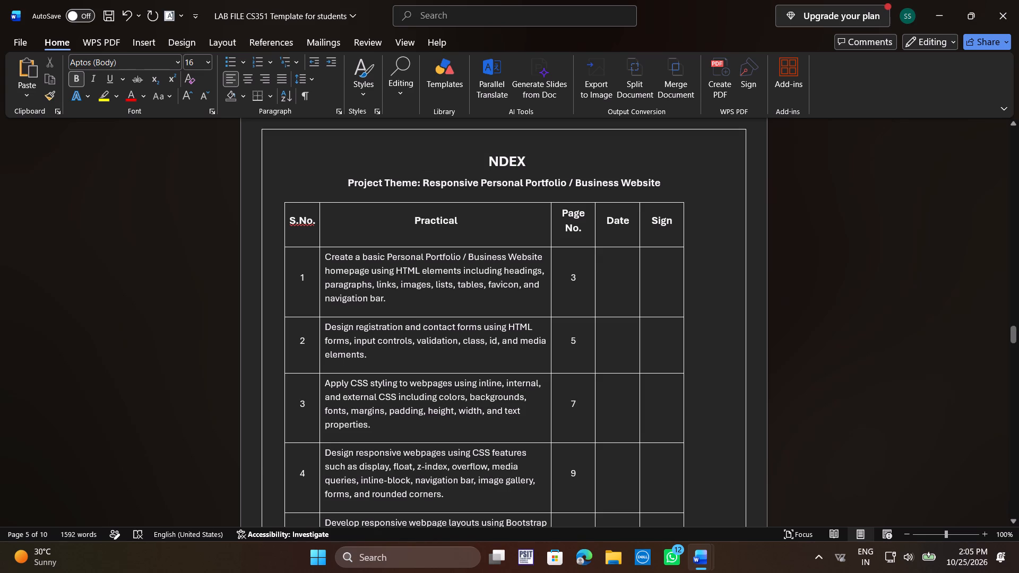
{"action": "key", "text": "shift+i"}
Underline the word INDEX in the heading and delete the extra underlined space in front of it.
{"action": "left_click_drag", "start_coordinate": [482, 161], "coordinate": [550, 162]}
{"action": "left_click", "coordinate": [542, 165]}
{"action": "left_click_drag", "start_coordinate": [530, 160], "coordinate": [486, 158]}
{"action": "left_click", "coordinate": [532, 139]}
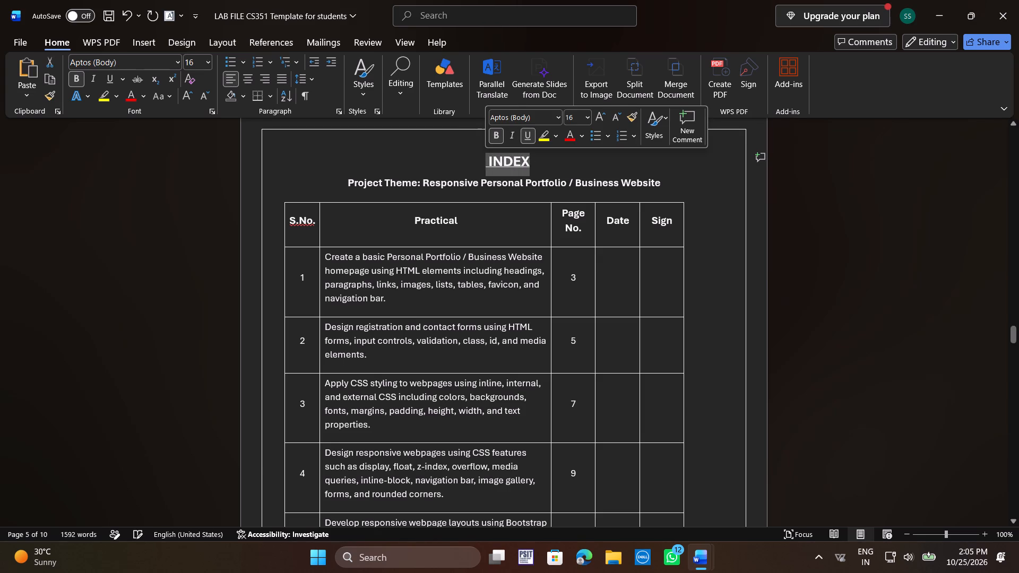
{"action": "left_click", "coordinate": [546, 165]}
{"action": "left_click", "coordinate": [487, 162]}
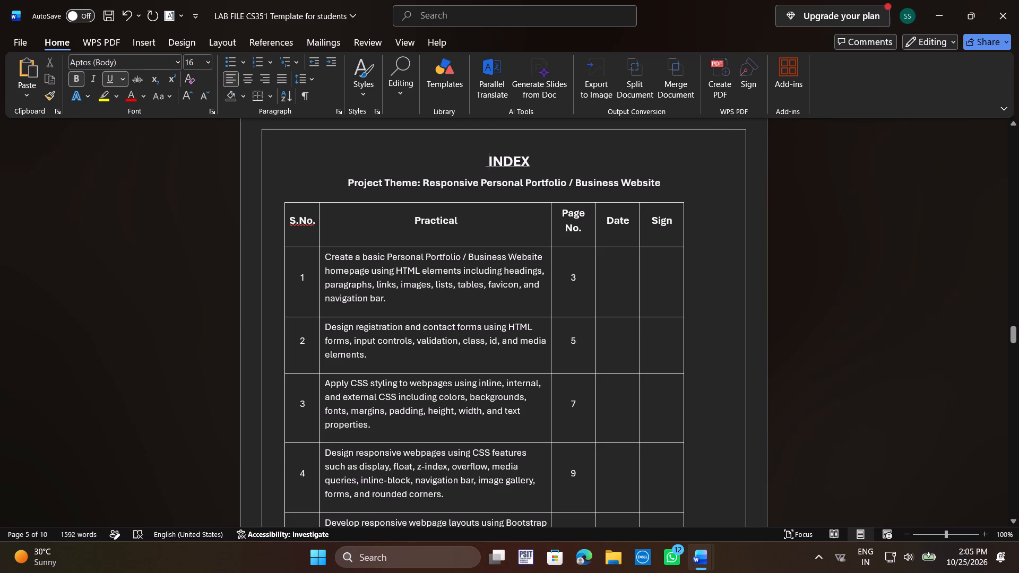
{"action": "key", "text": "BackSpace"}
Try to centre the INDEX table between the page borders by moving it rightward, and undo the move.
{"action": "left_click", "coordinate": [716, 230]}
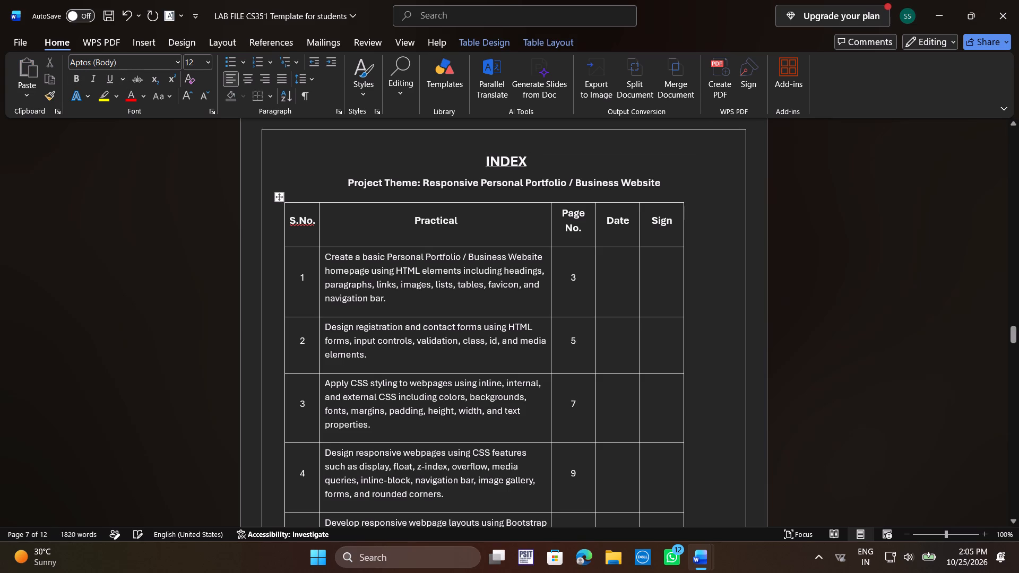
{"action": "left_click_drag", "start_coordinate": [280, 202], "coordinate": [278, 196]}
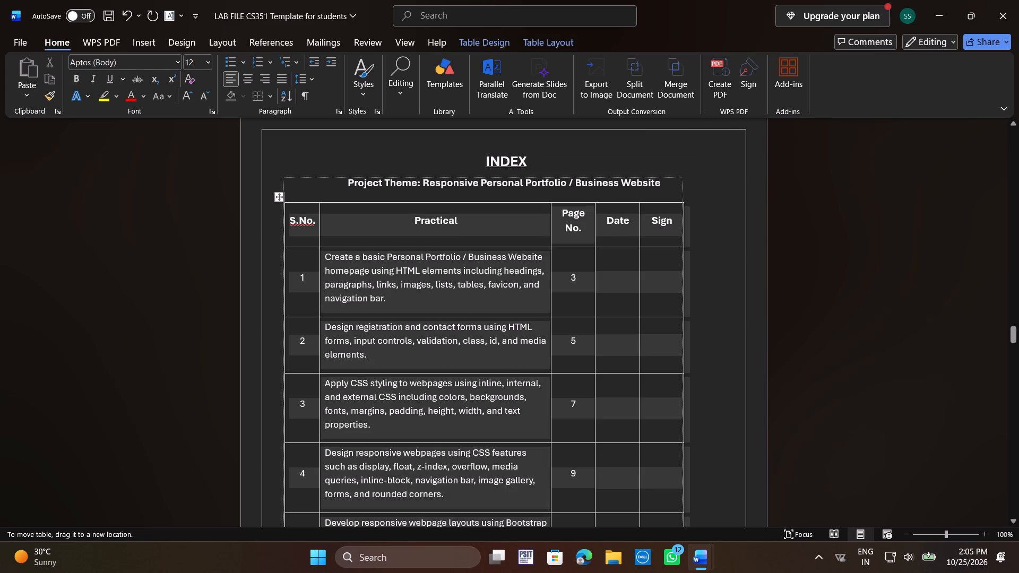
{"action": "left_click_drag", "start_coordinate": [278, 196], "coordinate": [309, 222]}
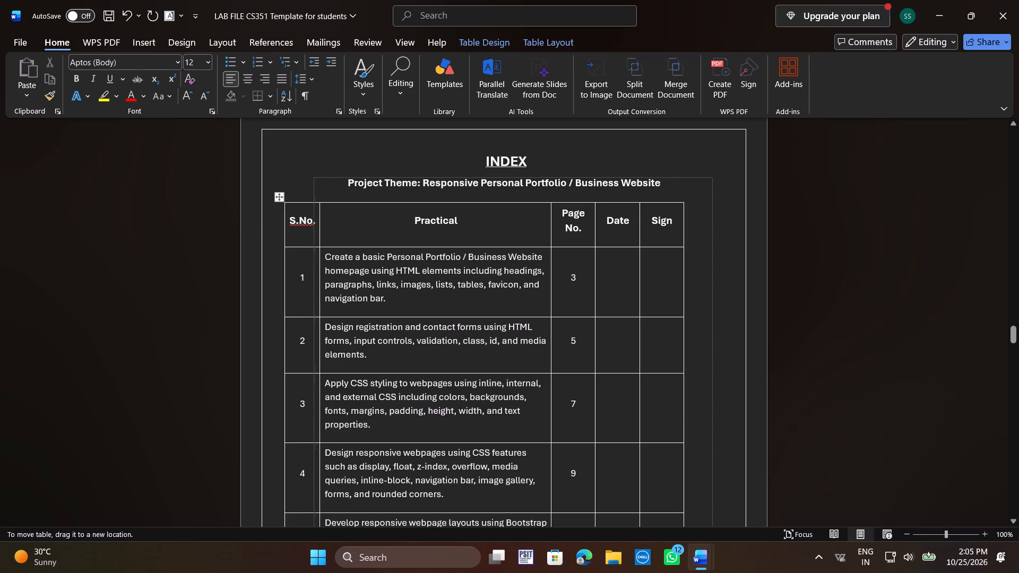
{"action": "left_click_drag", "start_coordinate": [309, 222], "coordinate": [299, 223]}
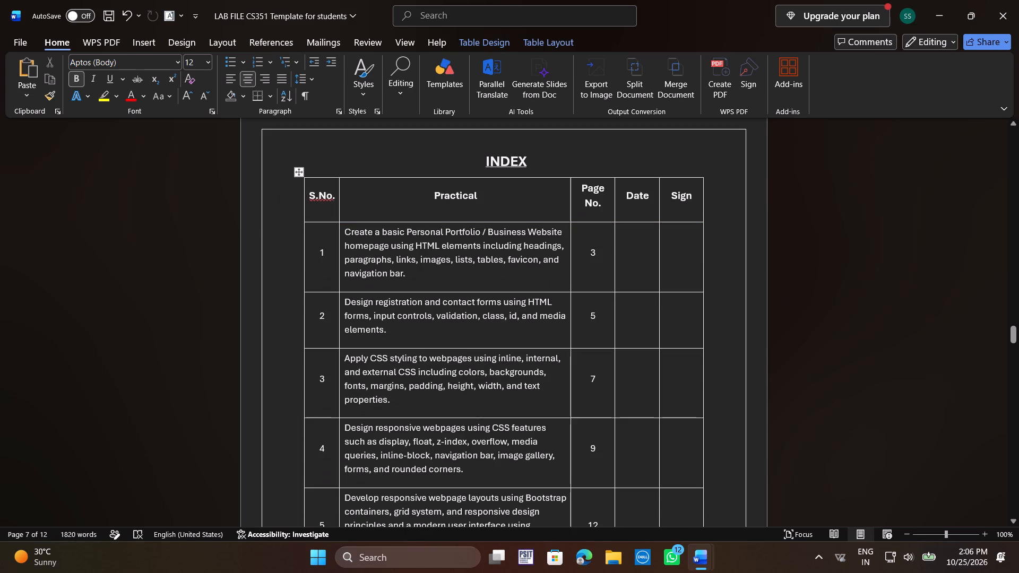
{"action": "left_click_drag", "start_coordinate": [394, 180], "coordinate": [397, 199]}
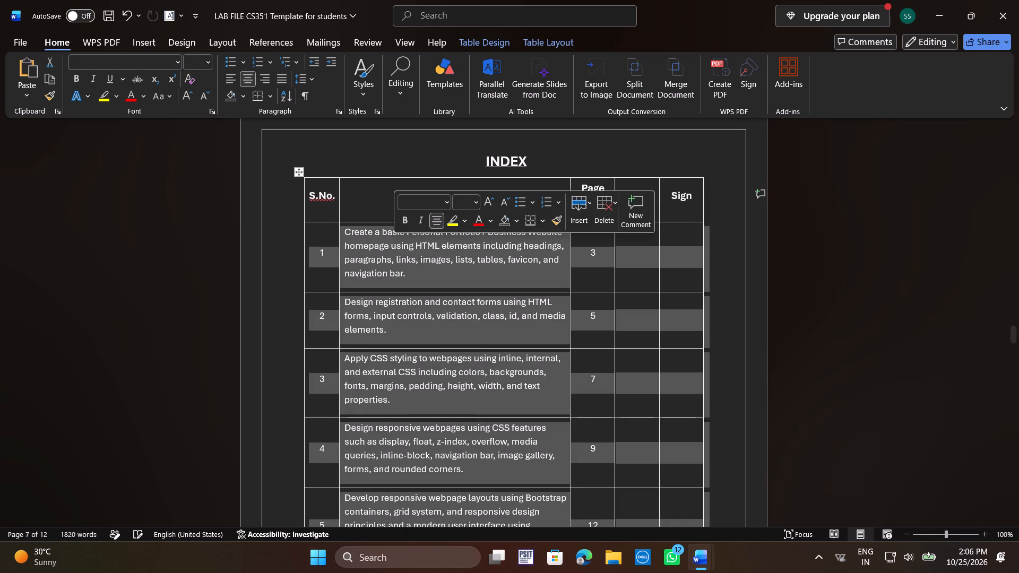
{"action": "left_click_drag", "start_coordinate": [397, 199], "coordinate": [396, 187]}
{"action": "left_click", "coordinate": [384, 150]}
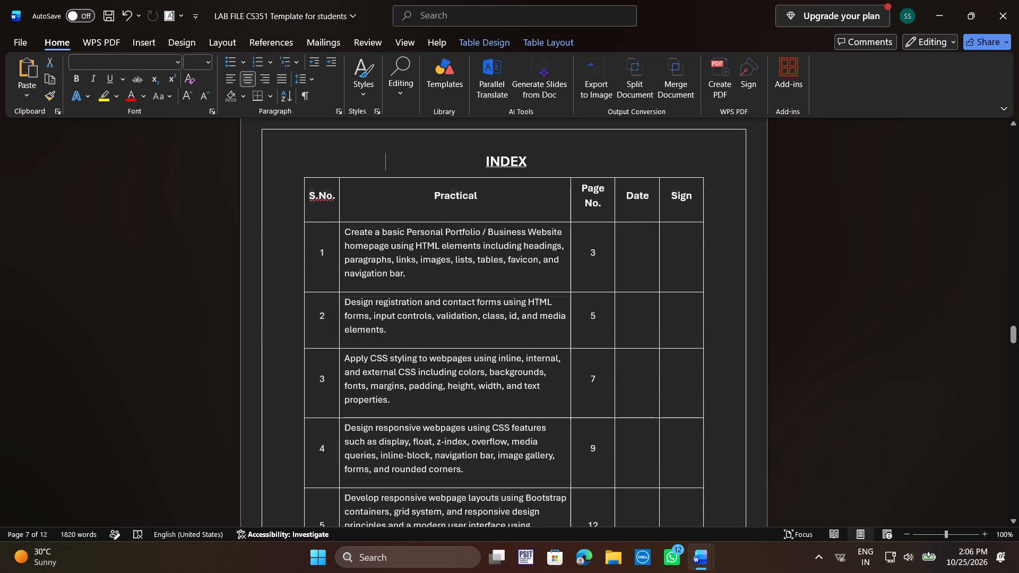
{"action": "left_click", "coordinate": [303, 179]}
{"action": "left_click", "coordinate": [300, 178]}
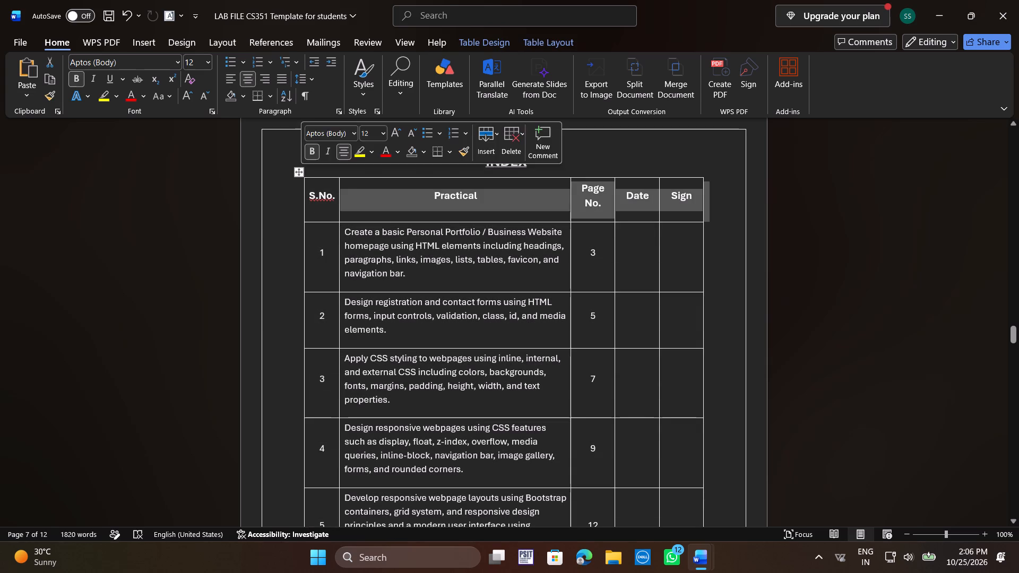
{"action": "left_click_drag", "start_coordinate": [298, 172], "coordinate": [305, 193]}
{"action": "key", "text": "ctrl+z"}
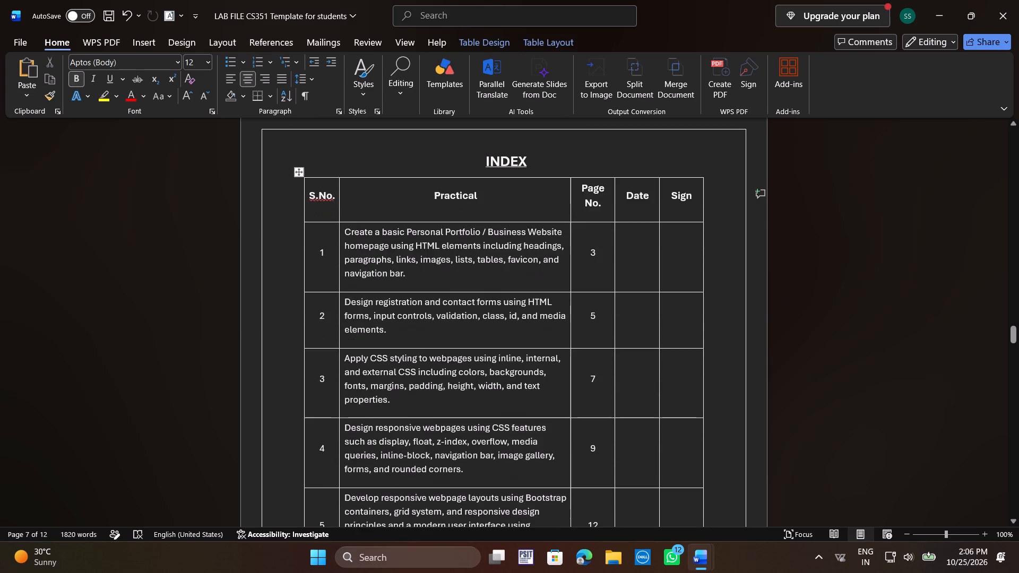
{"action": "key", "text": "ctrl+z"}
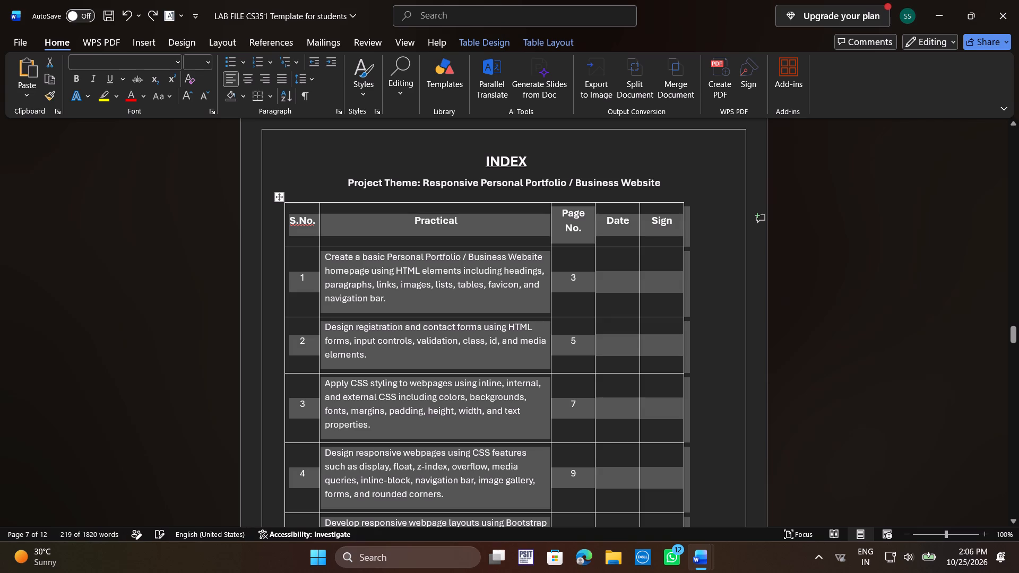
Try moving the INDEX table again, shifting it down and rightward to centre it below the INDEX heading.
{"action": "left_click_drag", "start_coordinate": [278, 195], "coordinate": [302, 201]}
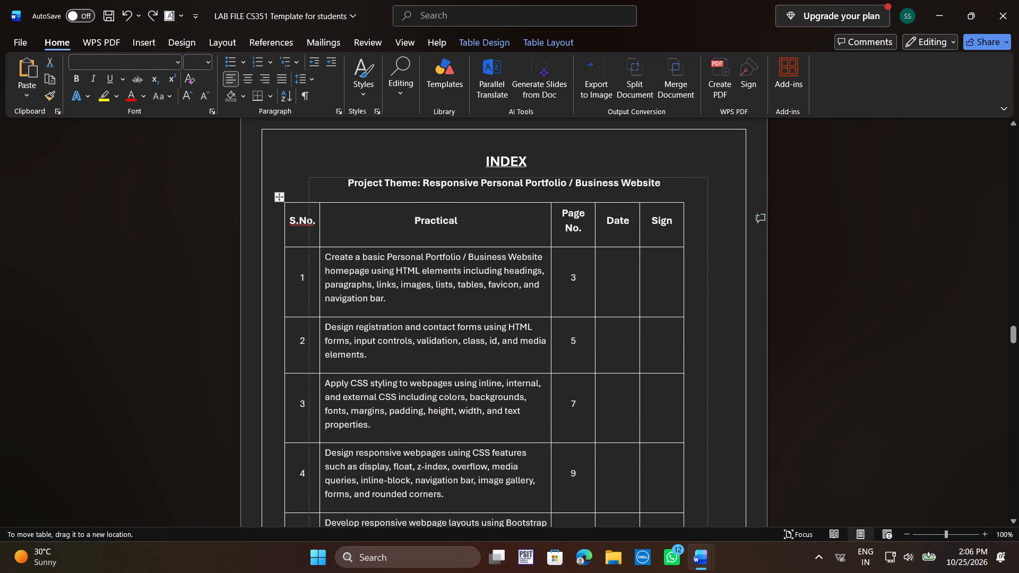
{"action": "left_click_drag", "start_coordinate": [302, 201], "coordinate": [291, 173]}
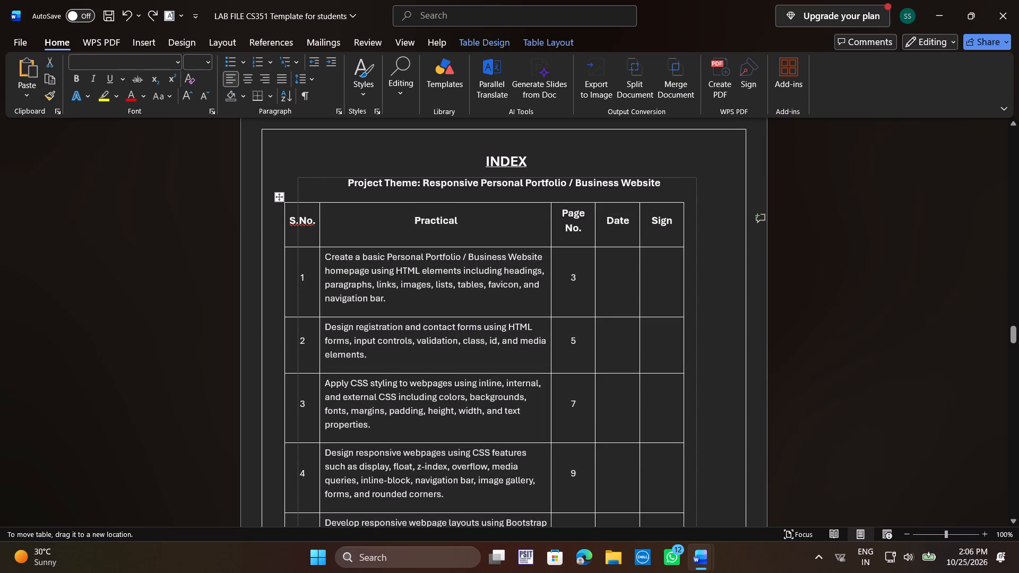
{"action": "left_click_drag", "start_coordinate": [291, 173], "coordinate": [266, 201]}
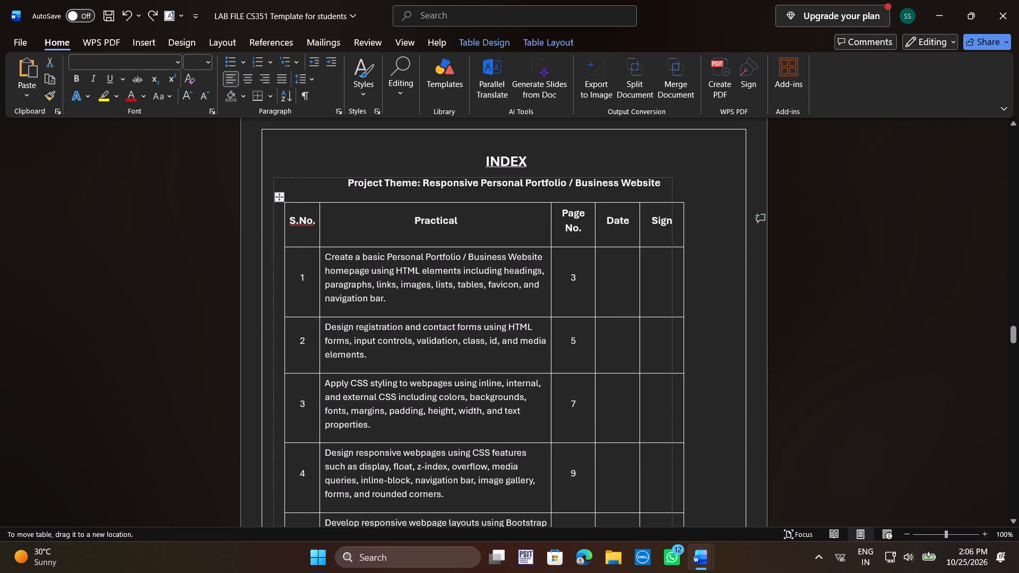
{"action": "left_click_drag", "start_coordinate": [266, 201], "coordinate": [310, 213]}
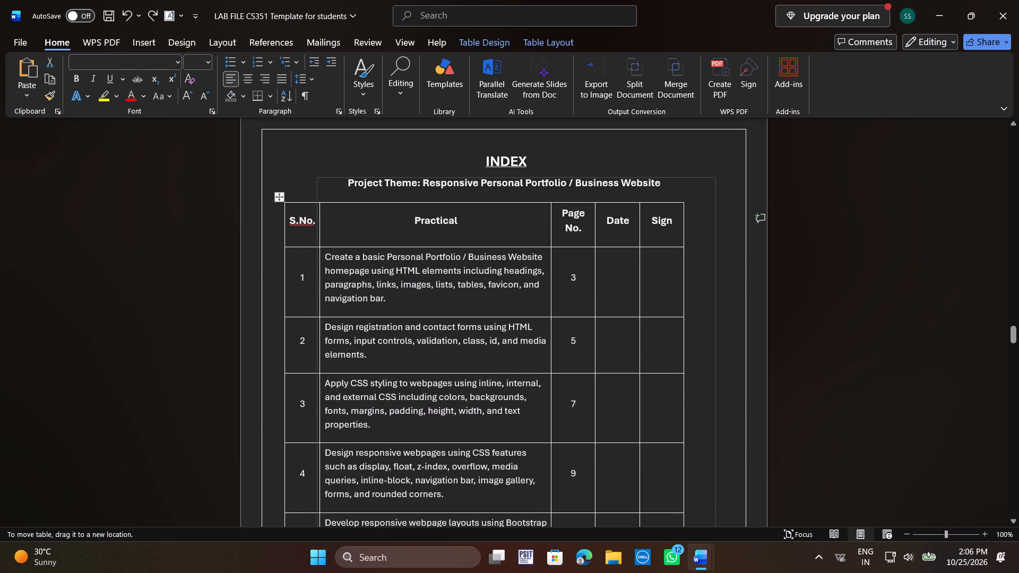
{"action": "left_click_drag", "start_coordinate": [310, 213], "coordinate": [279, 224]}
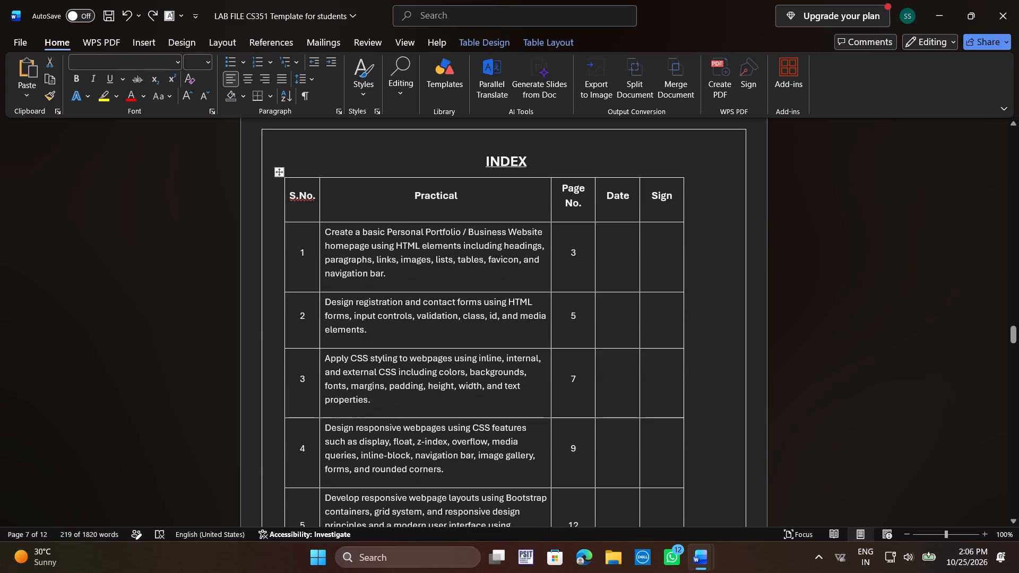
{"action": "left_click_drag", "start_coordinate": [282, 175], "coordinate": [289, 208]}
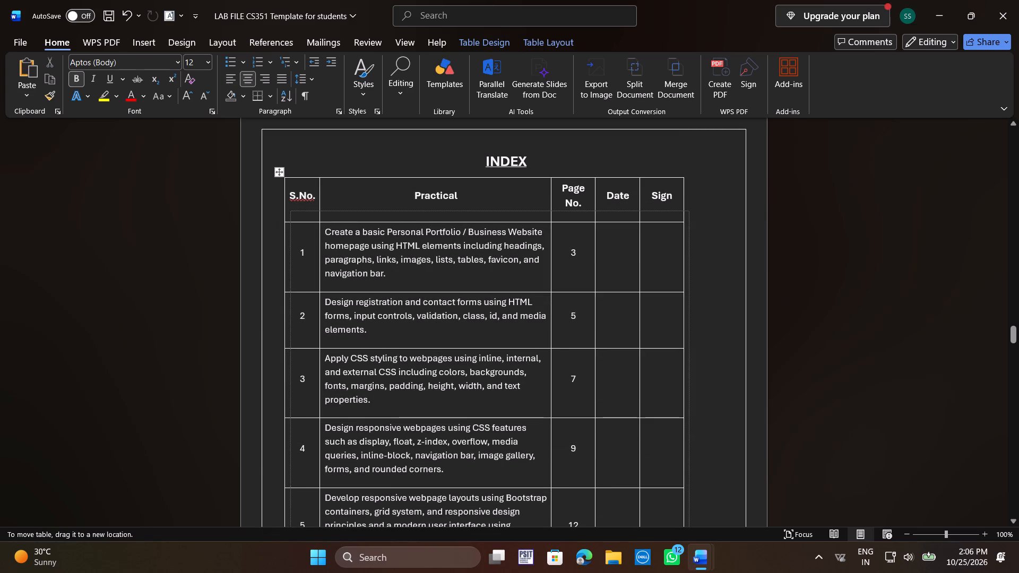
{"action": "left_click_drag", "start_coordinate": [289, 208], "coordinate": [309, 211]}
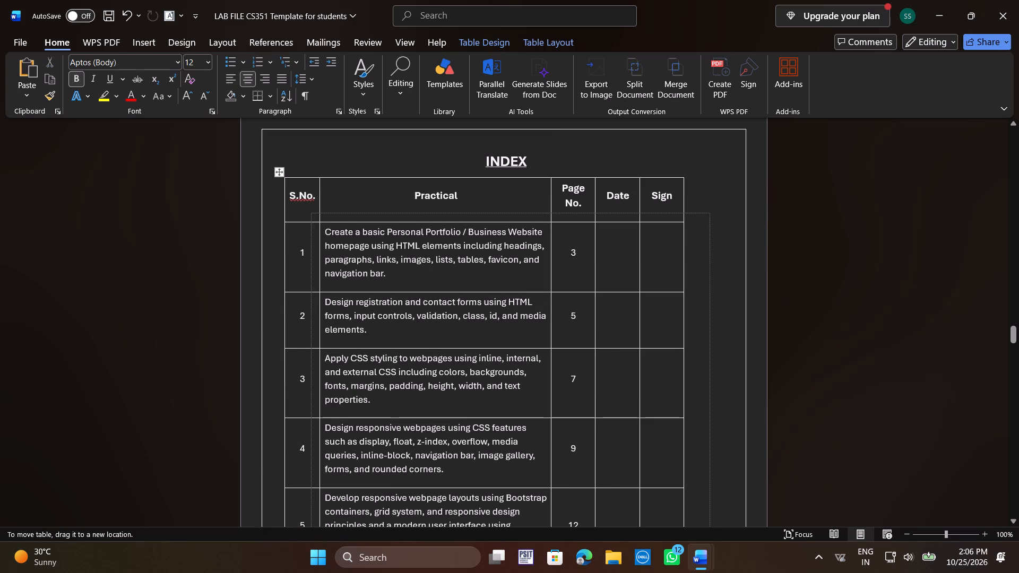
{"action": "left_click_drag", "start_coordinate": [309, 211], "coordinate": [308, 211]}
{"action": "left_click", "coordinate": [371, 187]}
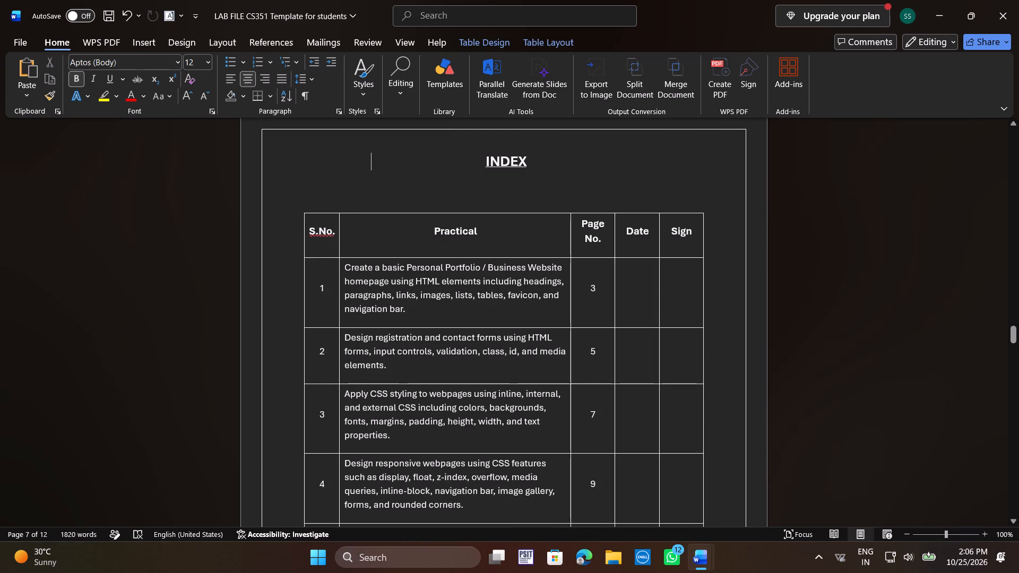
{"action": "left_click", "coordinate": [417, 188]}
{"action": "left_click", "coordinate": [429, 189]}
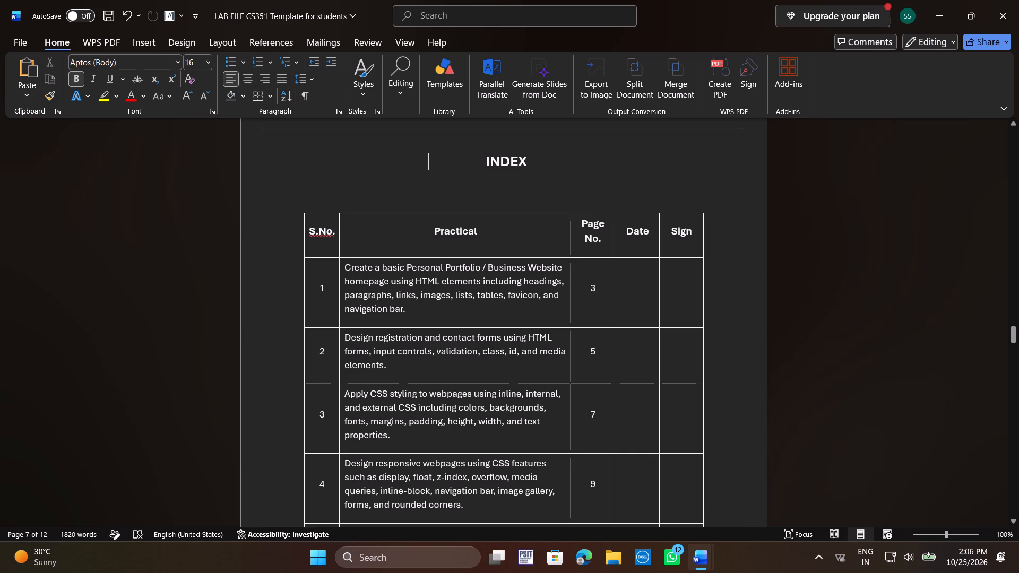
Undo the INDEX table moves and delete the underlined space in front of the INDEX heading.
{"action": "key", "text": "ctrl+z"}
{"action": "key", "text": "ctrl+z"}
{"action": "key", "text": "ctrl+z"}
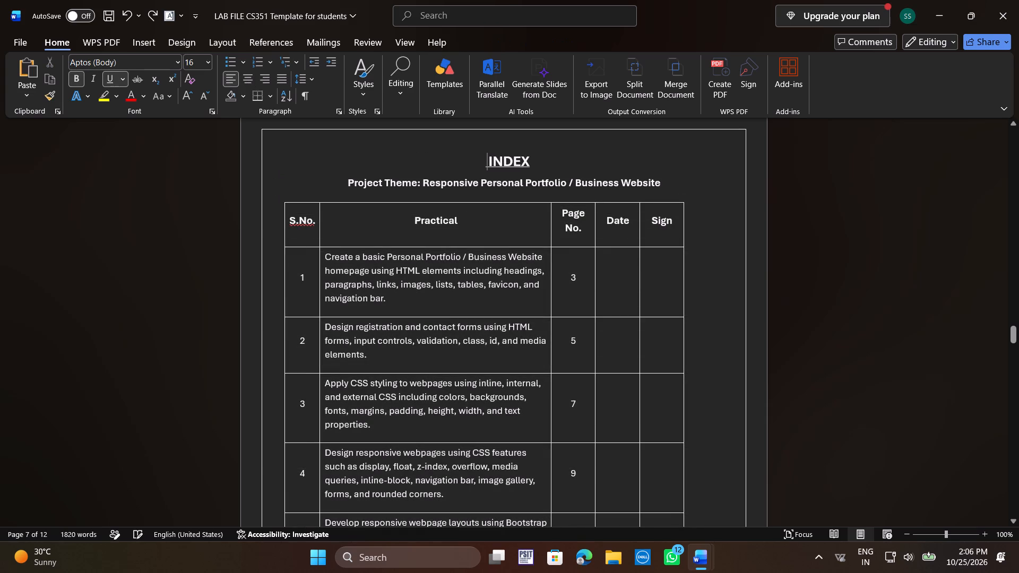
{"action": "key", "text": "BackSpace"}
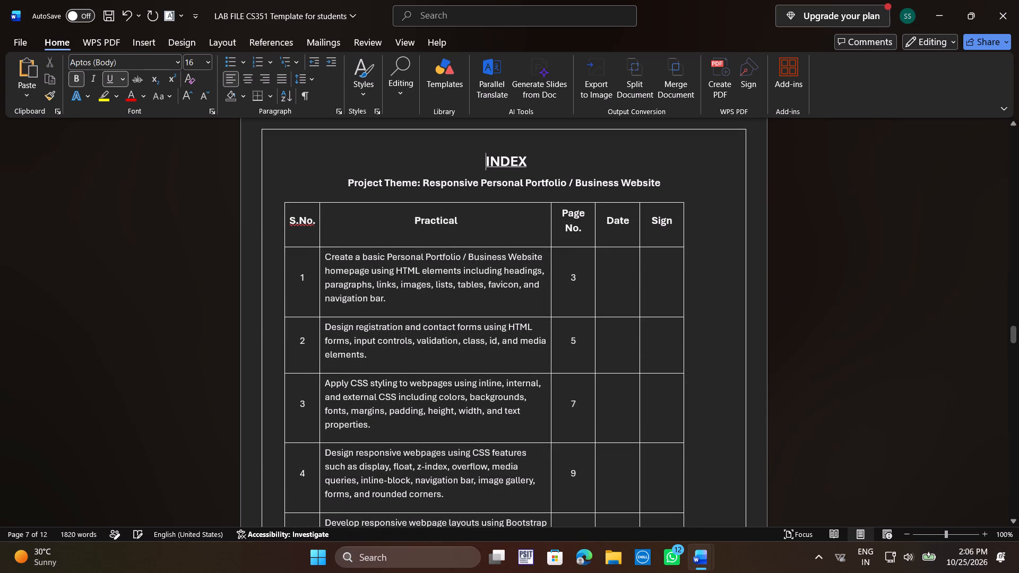
Resize the whole INDEX table from its bottom corner below row 10, making it slightly wider.
{"action": "left_click", "coordinate": [740, 222]}
{"action": "scroll", "coordinate": [698, 256], "scroll_direction": "down", "scroll_amount": 3}
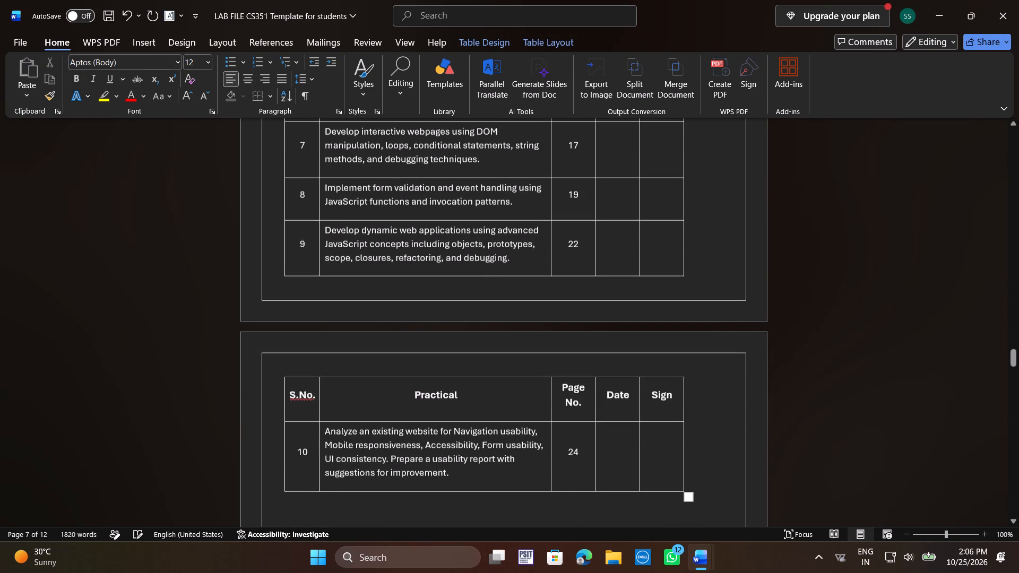
{"action": "scroll", "coordinate": [619, 334], "scroll_direction": "down", "scroll_amount": 1}
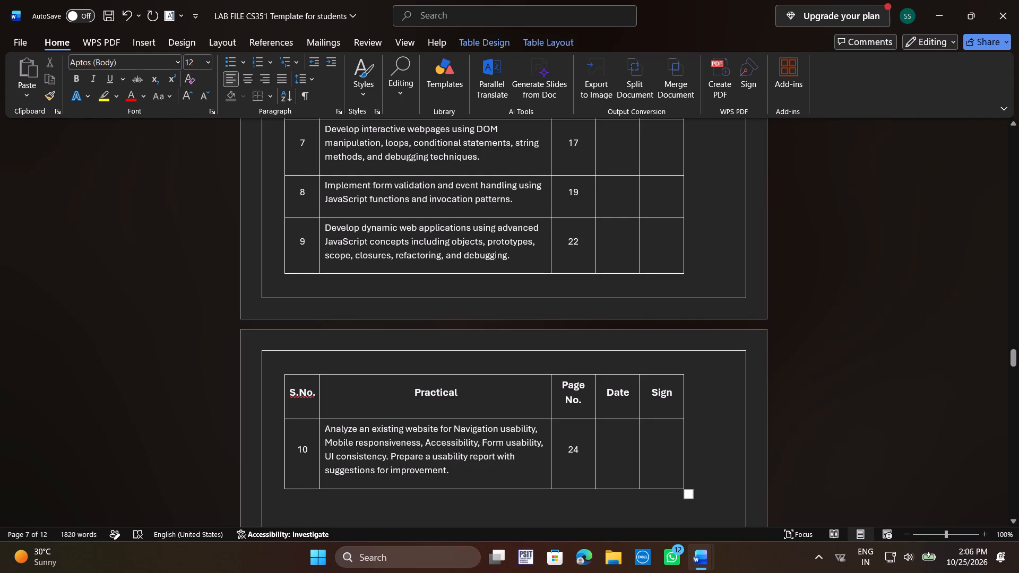
{"action": "left_click_drag", "start_coordinate": [686, 494], "coordinate": [676, 473]}
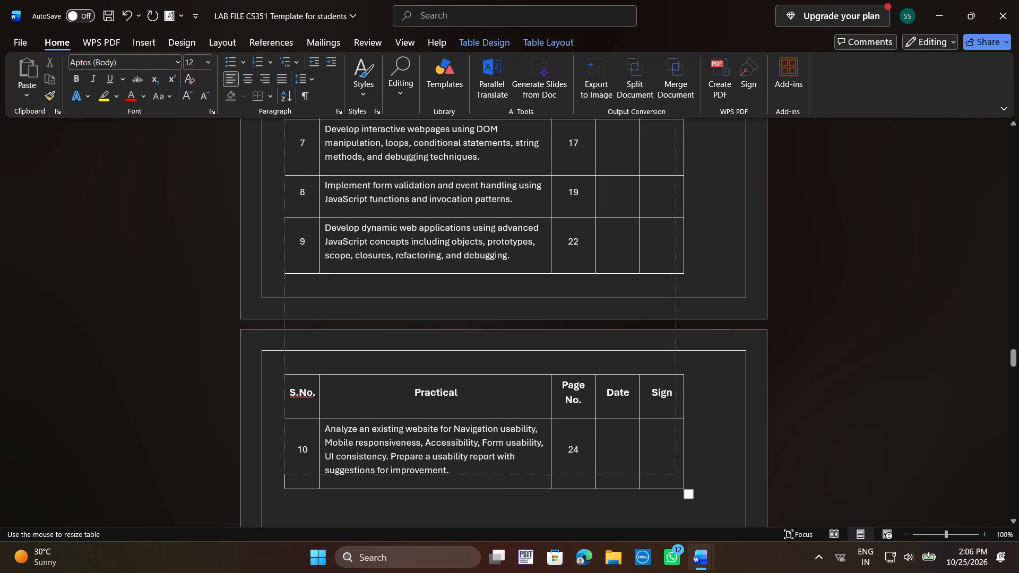
{"action": "left_click_drag", "start_coordinate": [676, 473], "coordinate": [687, 280]}
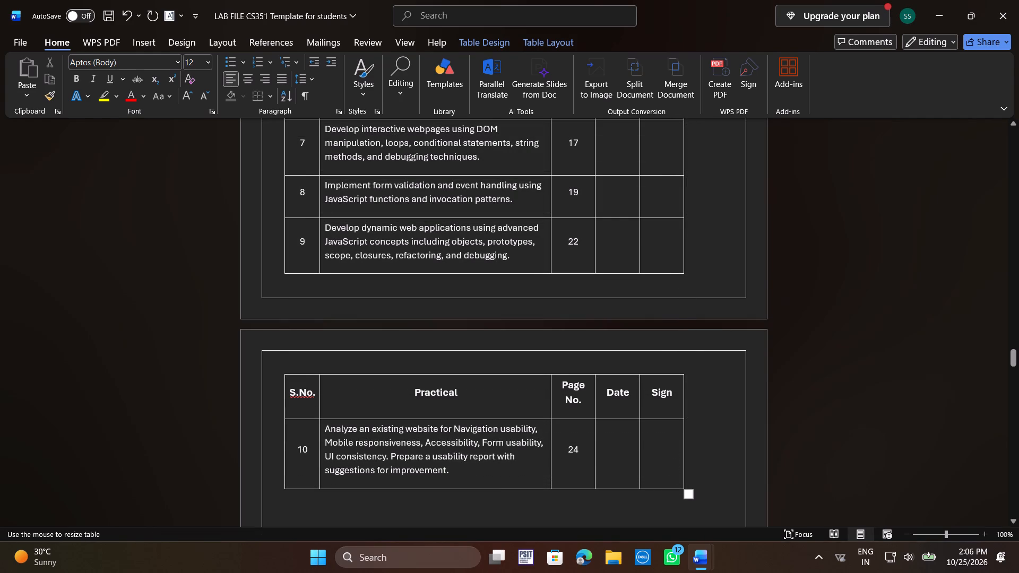
{"action": "left_click_drag", "start_coordinate": [687, 280], "coordinate": [686, 296]}
{"action": "left_click_drag", "start_coordinate": [686, 296], "coordinate": [695, 283]}
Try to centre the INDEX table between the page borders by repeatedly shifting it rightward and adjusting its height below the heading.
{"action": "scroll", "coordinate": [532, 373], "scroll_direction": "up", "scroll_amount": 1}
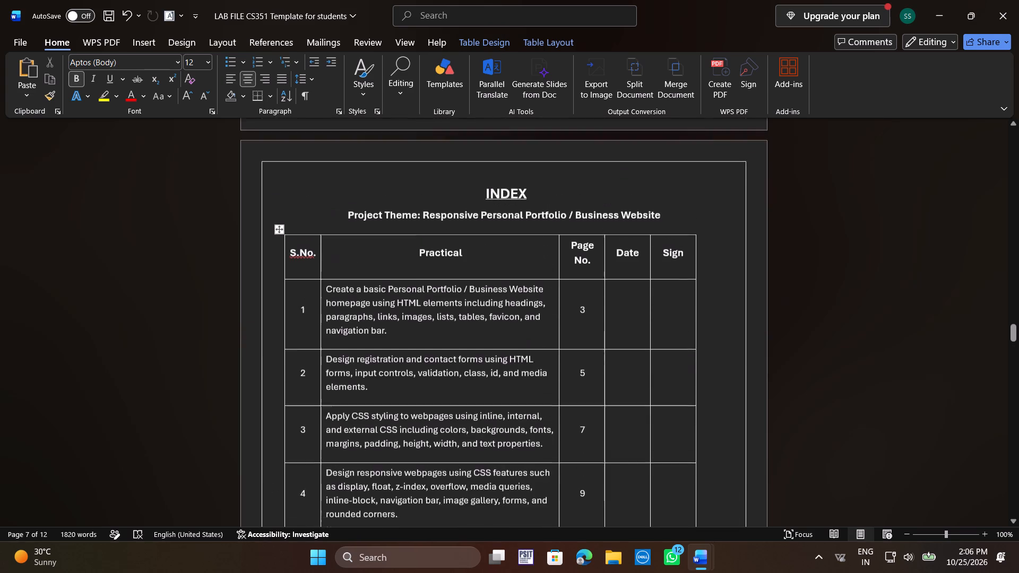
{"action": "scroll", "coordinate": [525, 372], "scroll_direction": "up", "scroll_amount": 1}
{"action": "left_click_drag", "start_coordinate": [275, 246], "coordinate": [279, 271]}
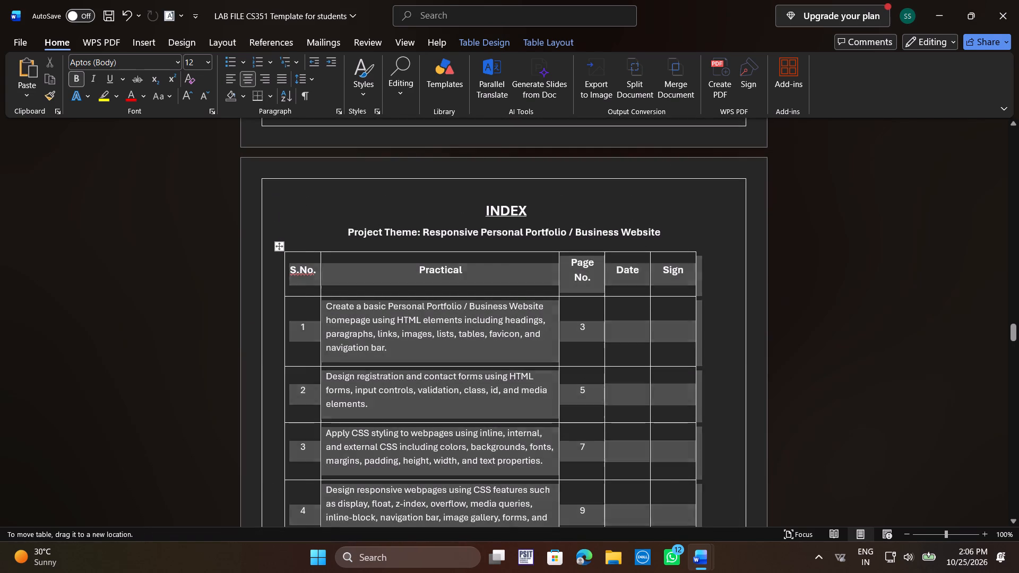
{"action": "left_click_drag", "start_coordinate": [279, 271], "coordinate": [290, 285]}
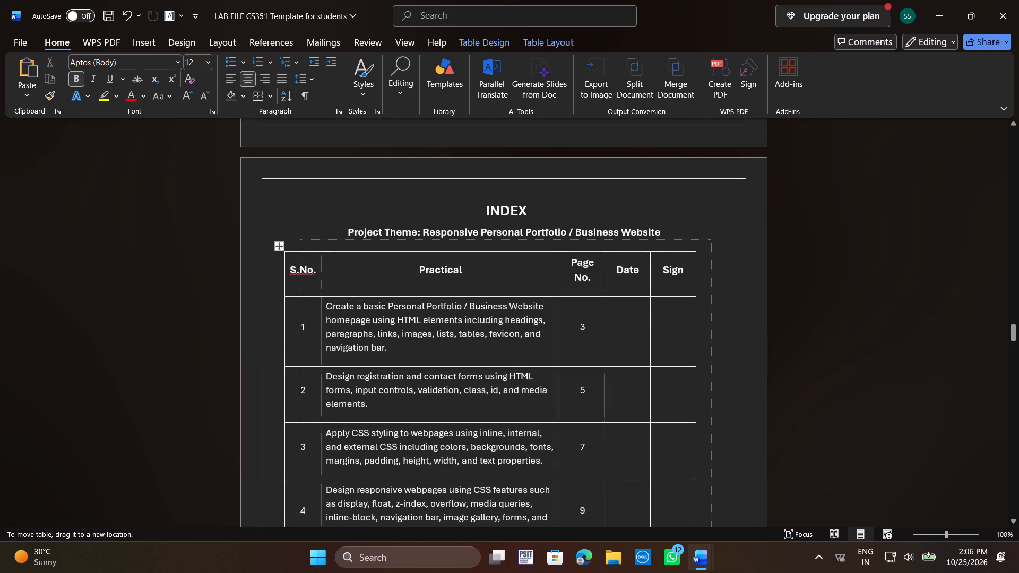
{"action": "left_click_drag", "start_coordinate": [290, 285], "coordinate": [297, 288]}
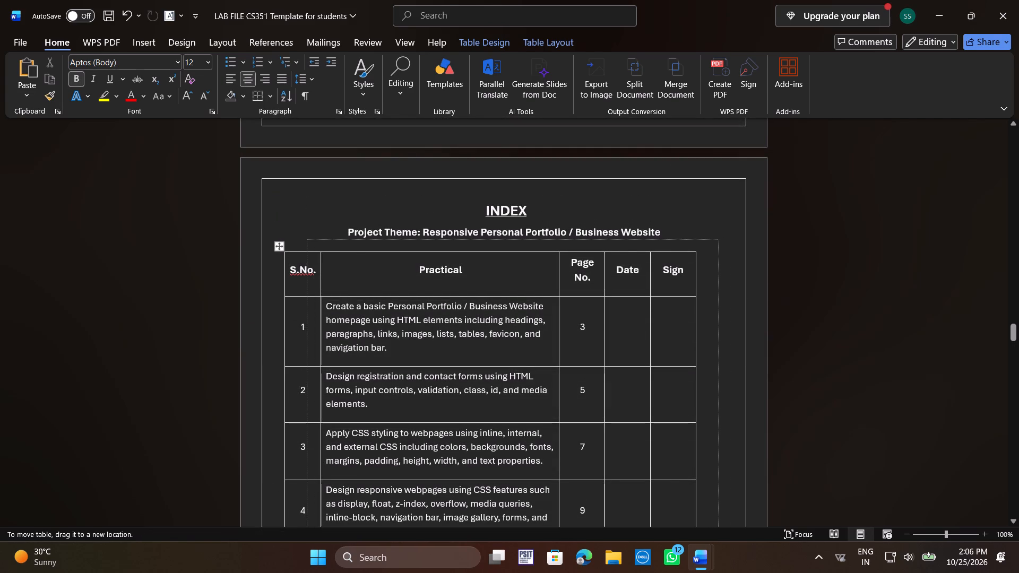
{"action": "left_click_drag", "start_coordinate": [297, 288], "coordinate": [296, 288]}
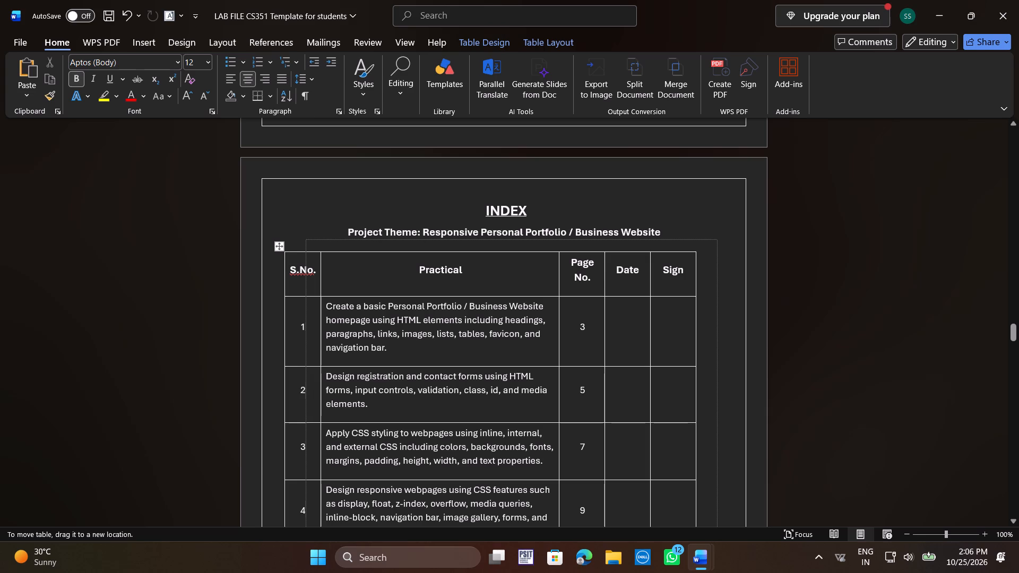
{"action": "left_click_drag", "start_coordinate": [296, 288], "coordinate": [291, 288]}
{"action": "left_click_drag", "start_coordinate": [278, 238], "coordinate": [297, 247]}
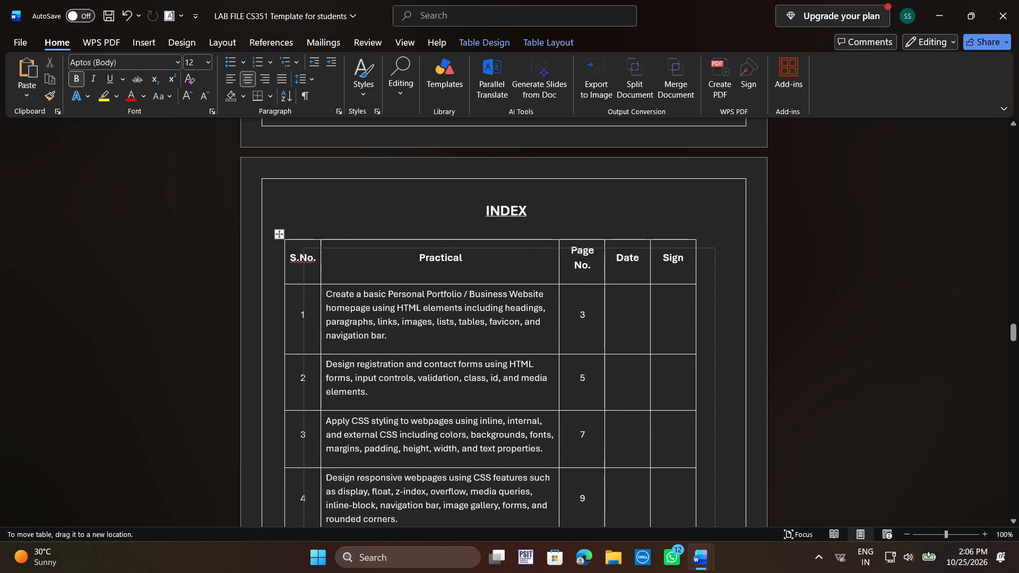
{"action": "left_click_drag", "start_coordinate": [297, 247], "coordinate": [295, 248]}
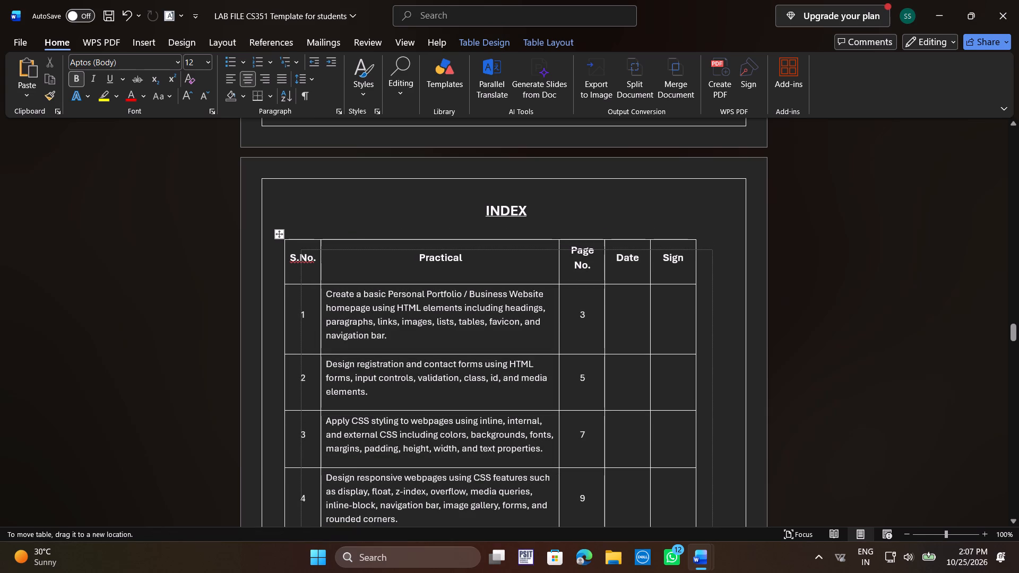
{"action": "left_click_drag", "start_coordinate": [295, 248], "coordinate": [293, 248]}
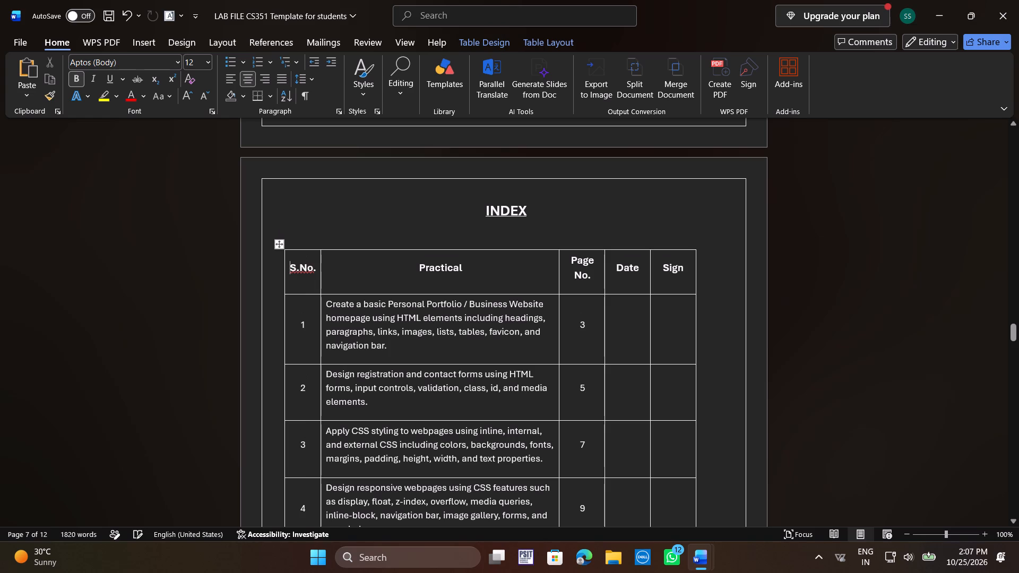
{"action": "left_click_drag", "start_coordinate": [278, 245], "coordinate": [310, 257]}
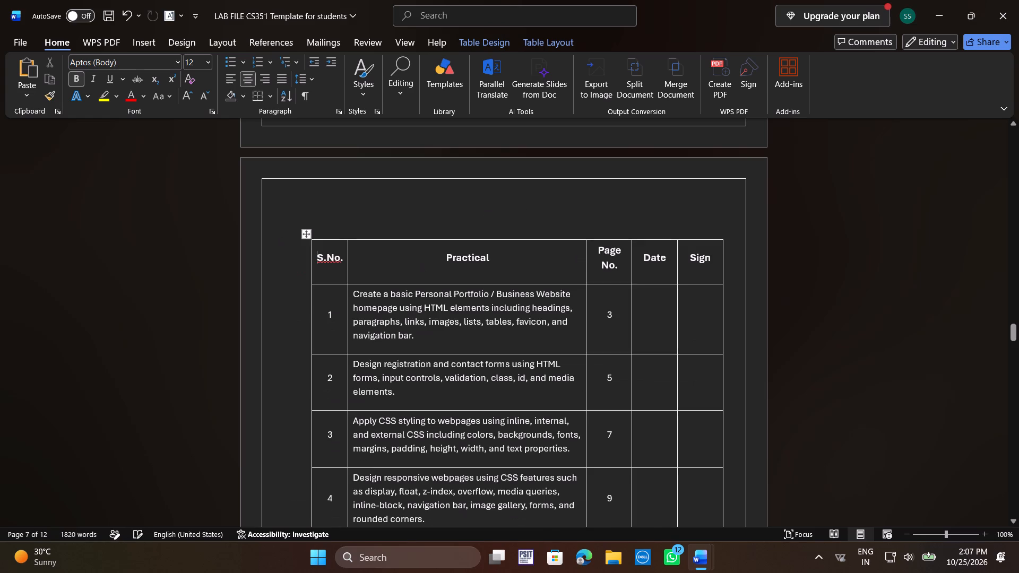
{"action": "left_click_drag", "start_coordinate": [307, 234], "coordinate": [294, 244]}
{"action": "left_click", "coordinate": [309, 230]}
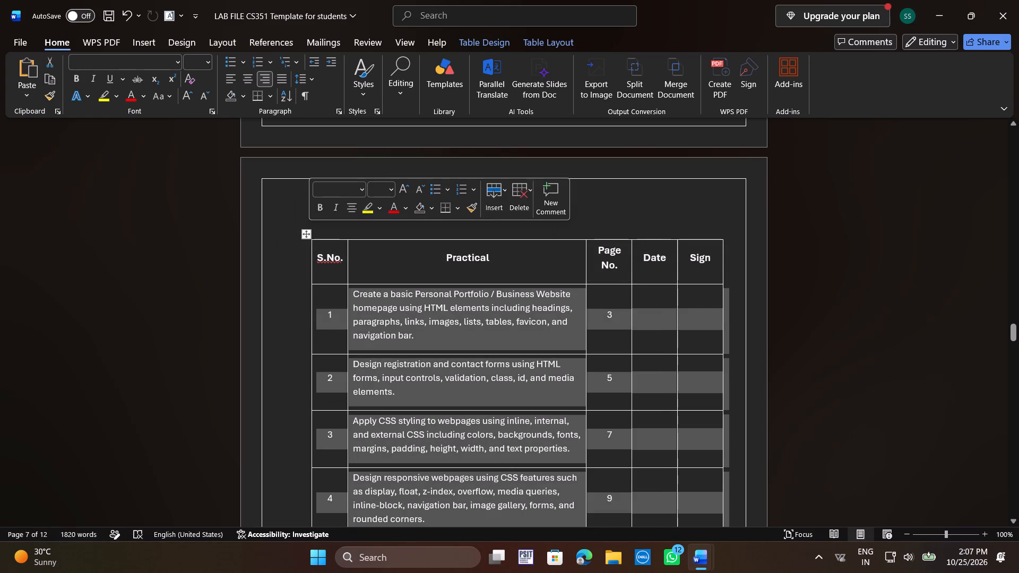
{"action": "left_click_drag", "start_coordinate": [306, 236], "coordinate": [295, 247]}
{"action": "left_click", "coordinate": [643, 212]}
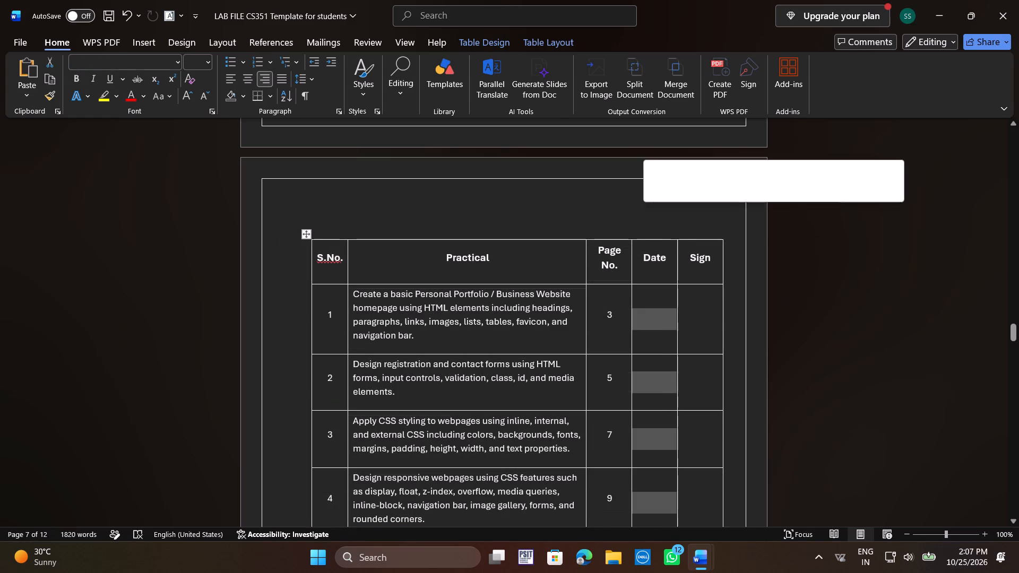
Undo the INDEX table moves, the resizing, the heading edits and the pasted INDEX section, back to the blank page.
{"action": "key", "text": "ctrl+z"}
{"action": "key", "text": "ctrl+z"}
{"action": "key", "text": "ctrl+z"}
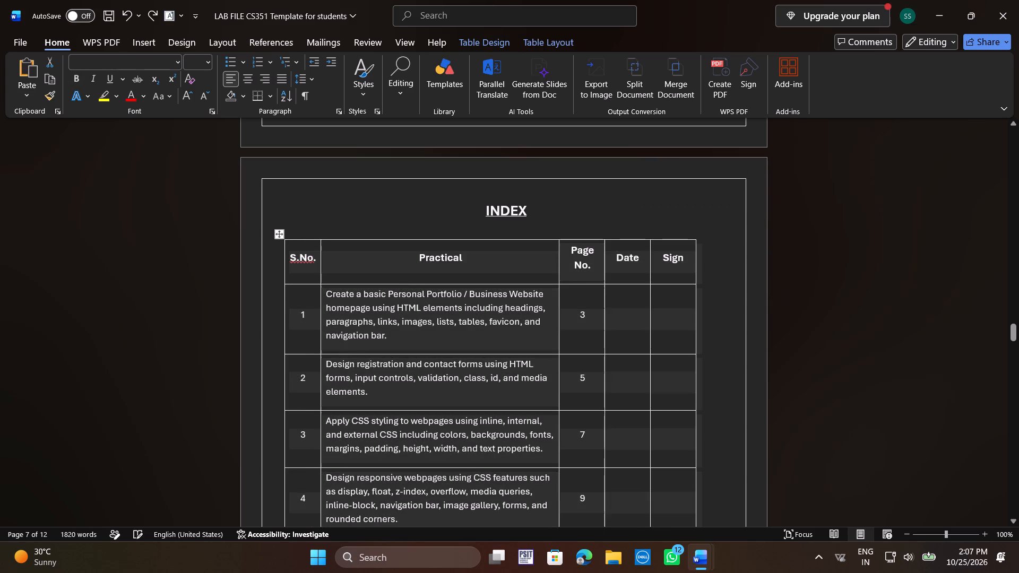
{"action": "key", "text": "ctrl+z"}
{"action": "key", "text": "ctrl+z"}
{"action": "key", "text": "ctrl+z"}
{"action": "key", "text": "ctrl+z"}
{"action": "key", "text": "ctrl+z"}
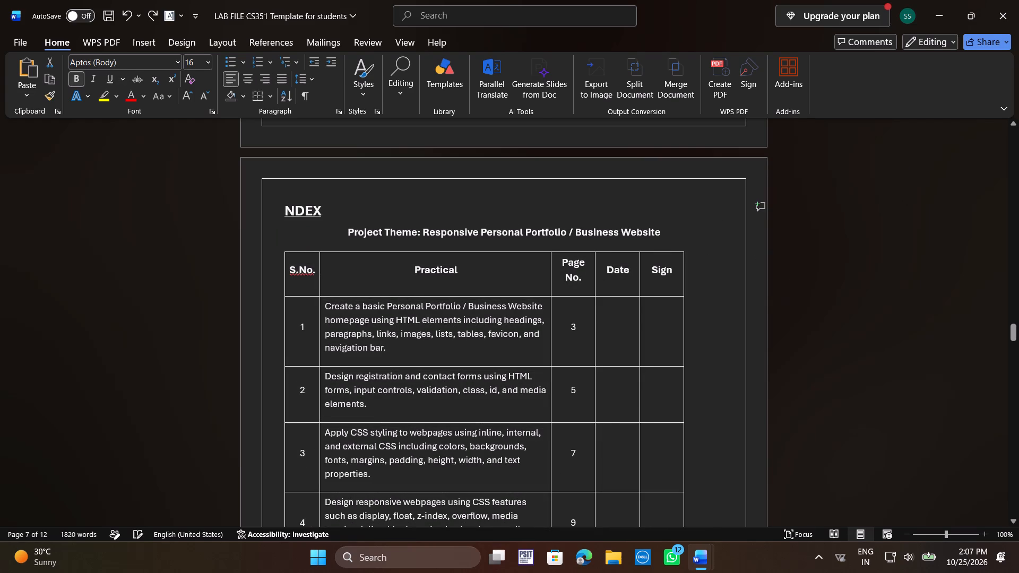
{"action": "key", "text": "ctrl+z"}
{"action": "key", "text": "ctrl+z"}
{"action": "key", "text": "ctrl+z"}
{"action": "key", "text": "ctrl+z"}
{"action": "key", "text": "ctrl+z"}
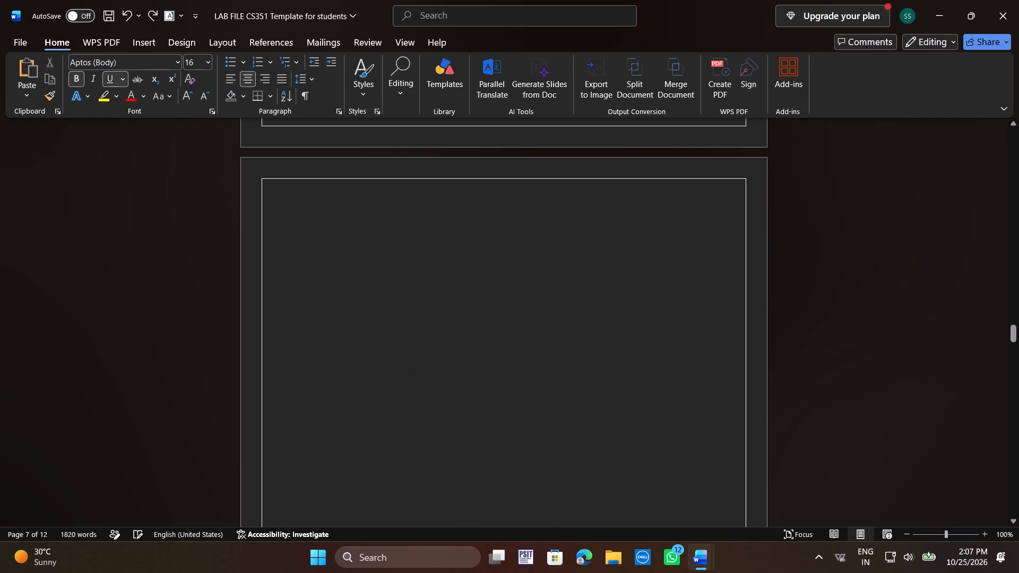
Paste the copied INDEX heading, project theme line and table again onto the blank page following the experiment list.
{"action": "scroll", "coordinate": [503, 279], "scroll_direction": "up", "scroll_amount": 5}
{"action": "scroll", "coordinate": [503, 279], "scroll_direction": "left", "scroll_amount": 1}
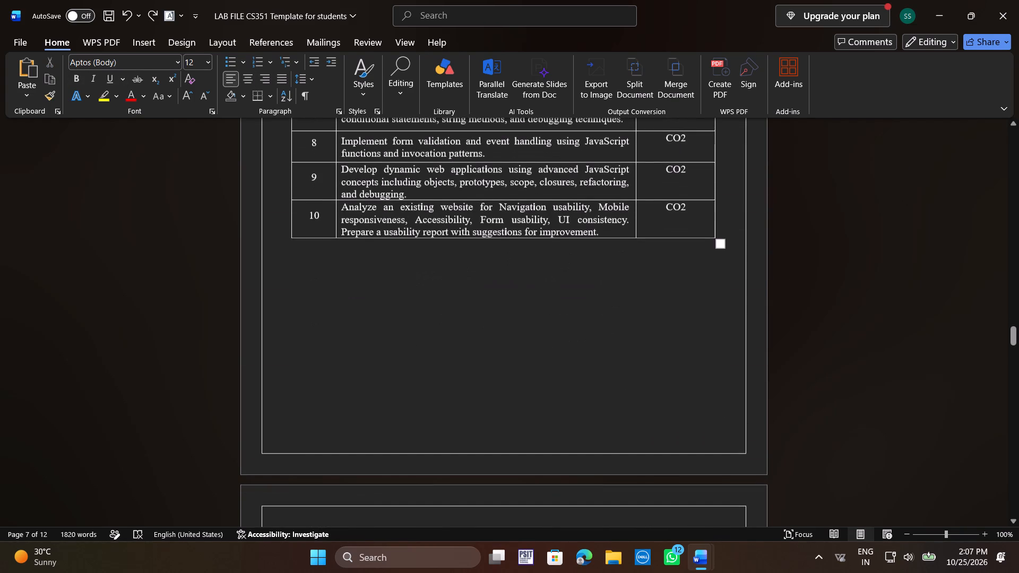
{"action": "left_click", "coordinate": [532, 294]}
{"action": "scroll", "coordinate": [543, 328], "scroll_direction": "down", "scroll_amount": 1}
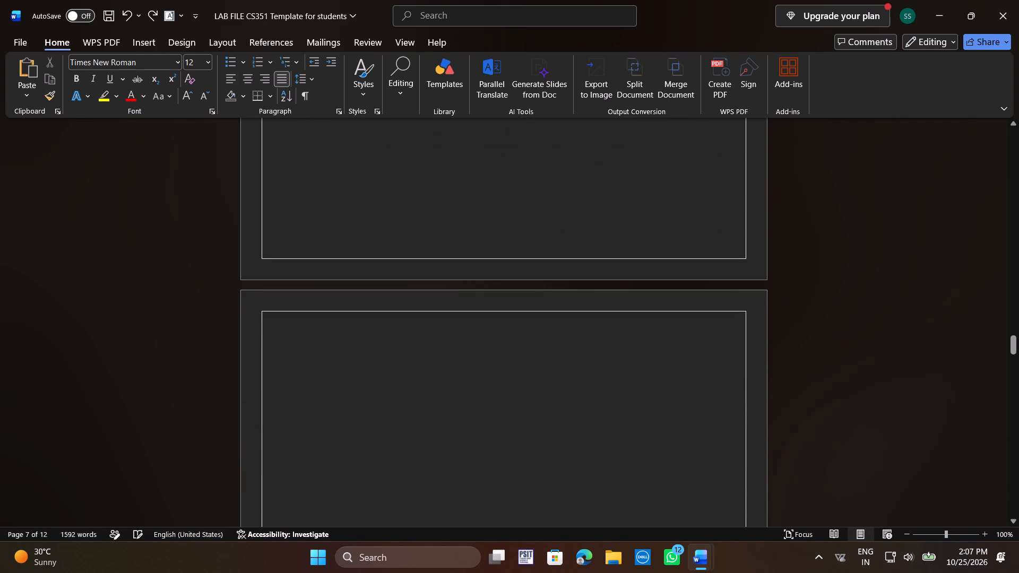
{"action": "left_click", "coordinate": [422, 332]}
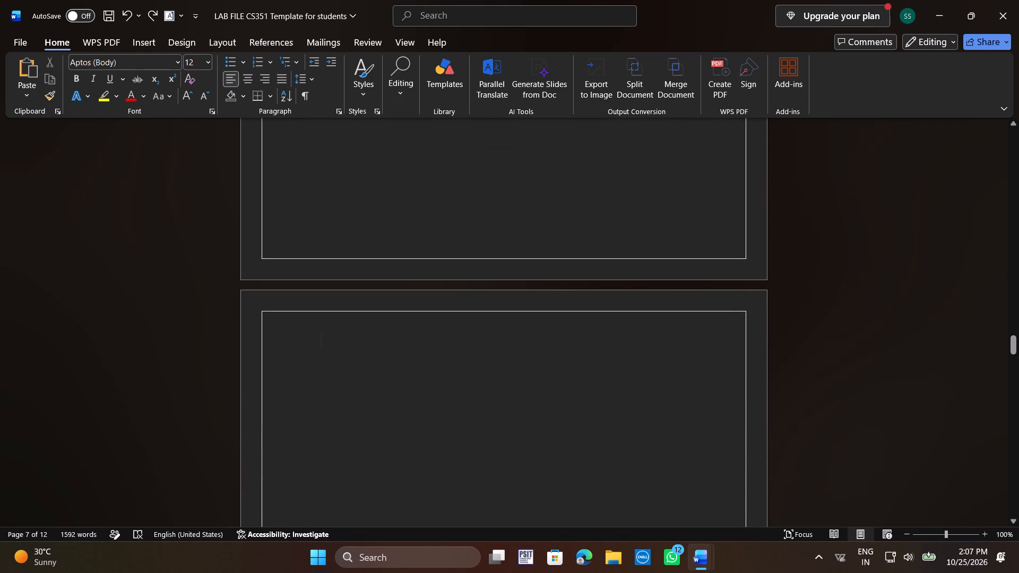
{"action": "key", "text": "ctrl+v"}
{"action": "scroll", "coordinate": [475, 291], "scroll_direction": "up", "scroll_amount": 2}
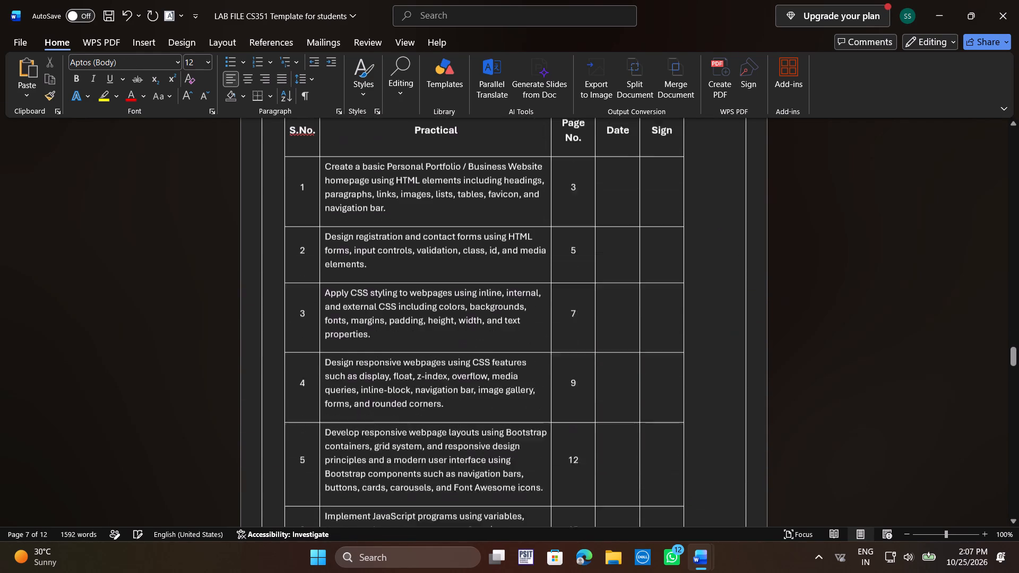
{"action": "scroll", "coordinate": [473, 293], "scroll_direction": "up", "scroll_amount": 2}
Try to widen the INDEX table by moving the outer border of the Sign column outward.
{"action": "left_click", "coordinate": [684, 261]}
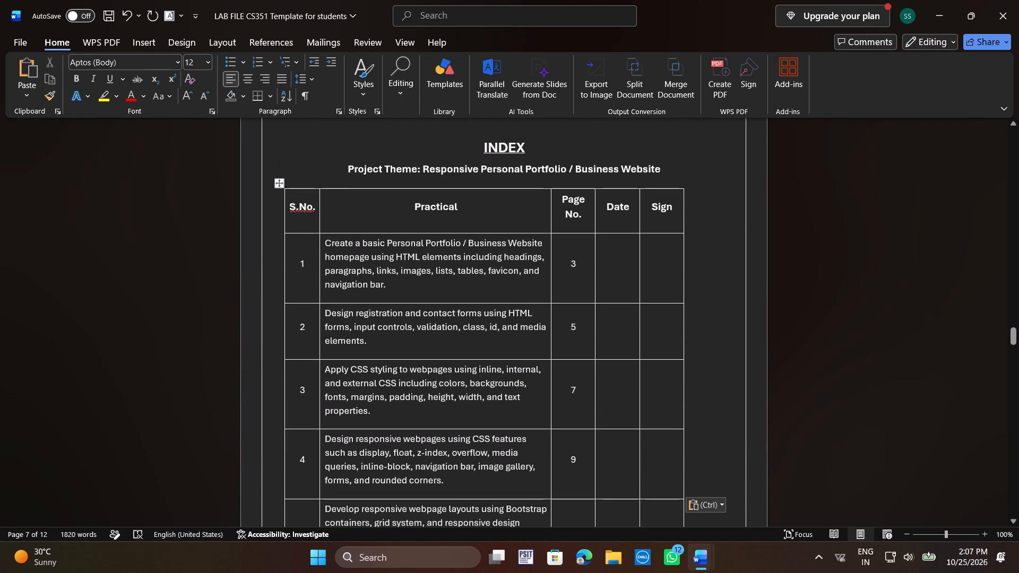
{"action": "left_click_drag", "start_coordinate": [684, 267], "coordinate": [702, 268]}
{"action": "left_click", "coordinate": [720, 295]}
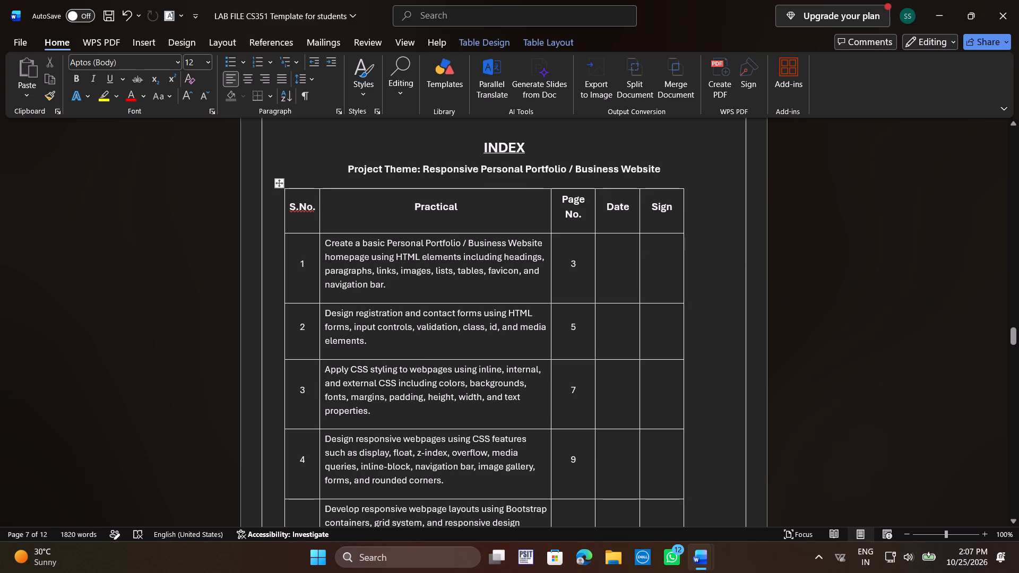
Move the whole INDEX table rightward so that it sits centred between the page borders.
{"action": "left_click_drag", "start_coordinate": [279, 185], "coordinate": [307, 213]}
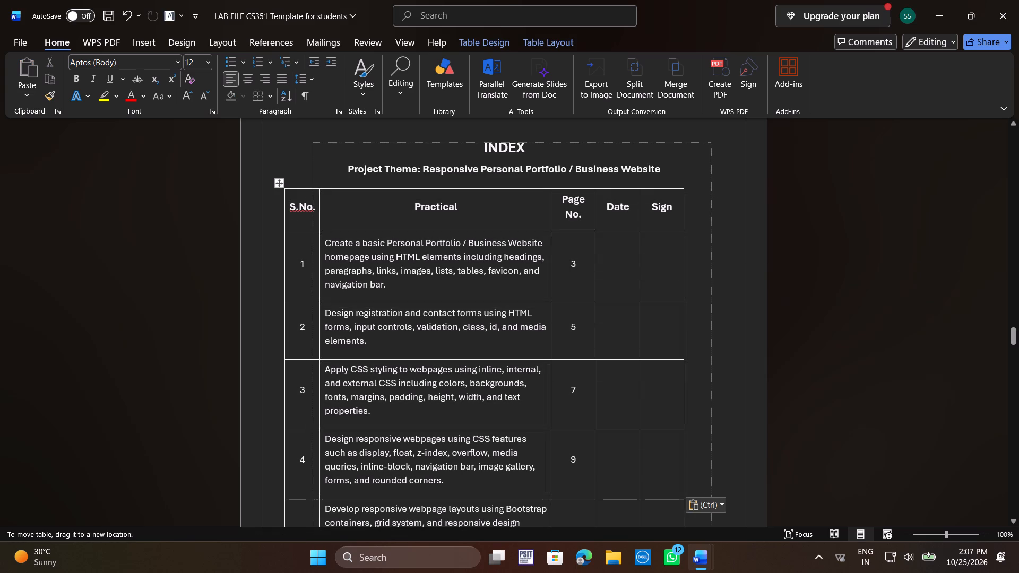
{"action": "left_click_drag", "start_coordinate": [307, 213], "coordinate": [301, 224]}
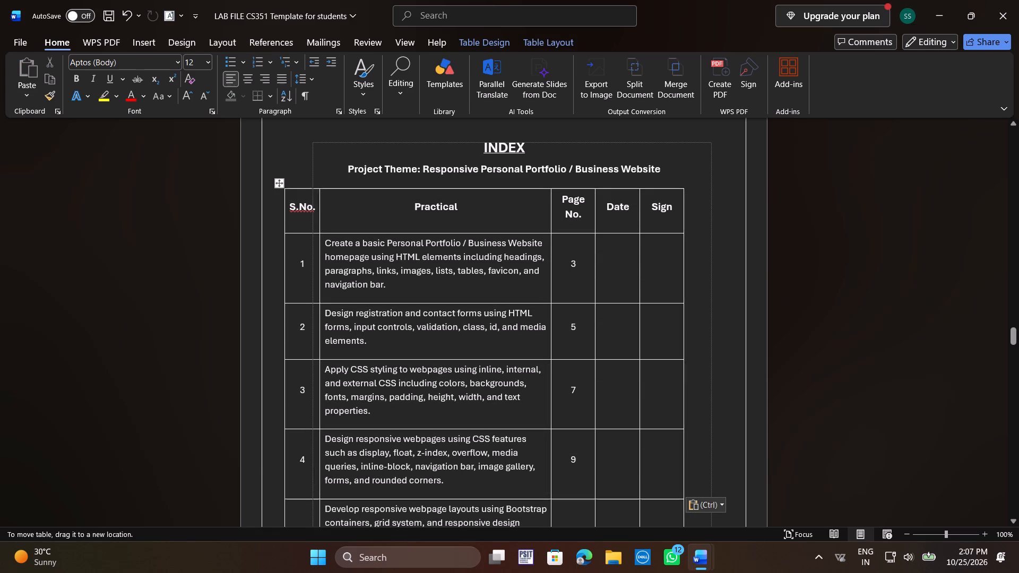
{"action": "left_click_drag", "start_coordinate": [301, 224], "coordinate": [306, 207]}
{"action": "left_click_drag", "start_coordinate": [306, 207], "coordinate": [298, 209]}
{"action": "scroll", "coordinate": [455, 188], "scroll_direction": "up", "scroll_amount": 1}
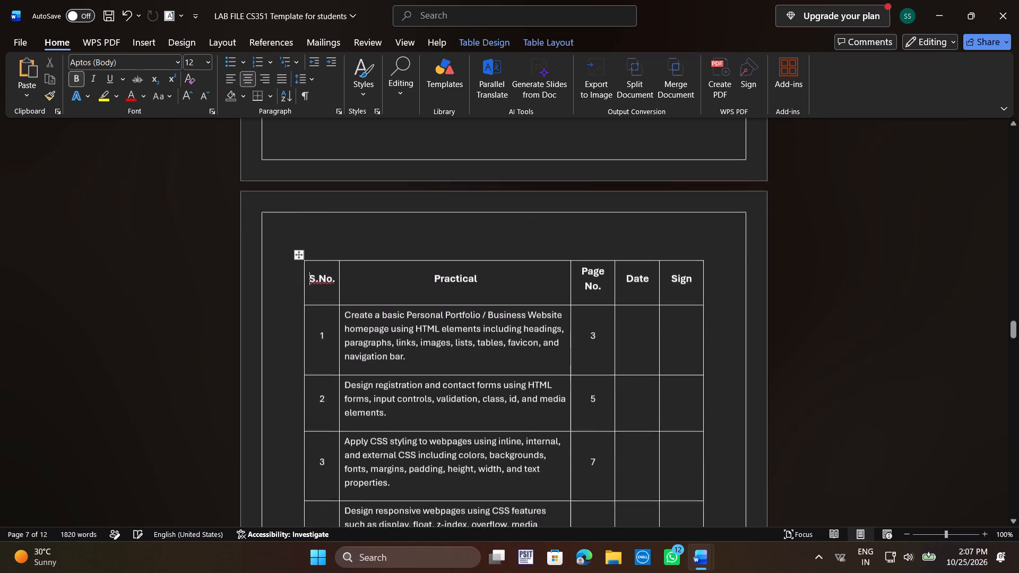
Insert 20 spaces on the empty line above the INDEX table's header row.
{"action": "scroll", "coordinate": [457, 193], "scroll_direction": "up", "scroll_amount": 1}
{"action": "left_click", "coordinate": [474, 279]}
{"action": "left_click", "coordinate": [485, 277]}
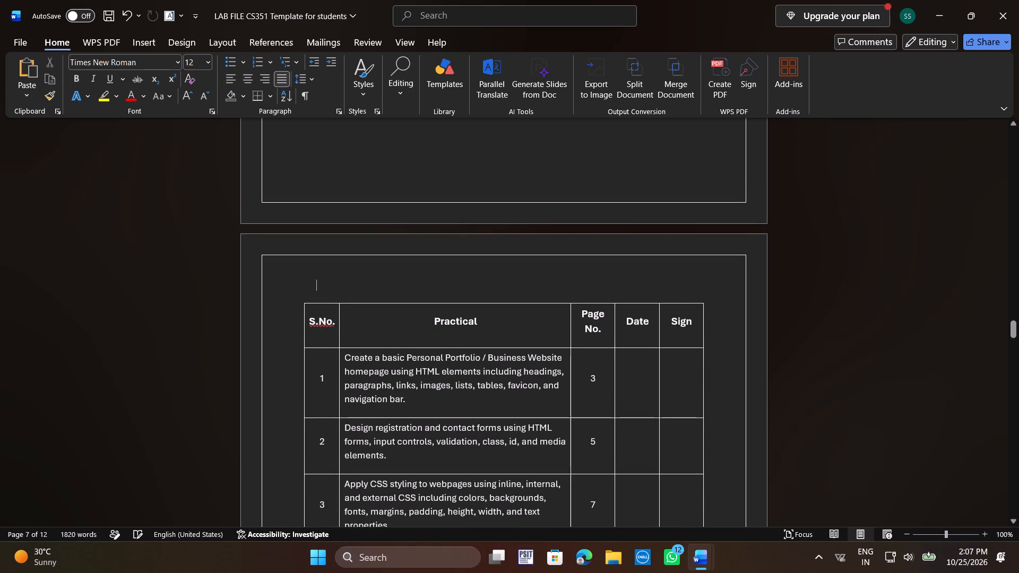
{"action": "key", "text": "space"}
{"action": "key", "text": "space"}
{"action": "key", "text": "space"}
{"action": "key", "text": "space"}
{"action": "key", "text": "space"}
{"action": "key", "text": "space"}
{"action": "key", "text": "space"}
{"action": "key", "text": "space"}
{"action": "key", "text": "space"}
{"action": "key", "text": "space"}
{"action": "key", "text": "space"}
{"action": "key", "text": "space"}
{"action": "key", "text": "space"}
{"action": "key", "text": "space"}
{"action": "key", "text": "space"}
{"action": "key", "text": "space"}
{"action": "key", "text": "space"}
{"action": "key", "text": "space"}
{"action": "key", "text": "space"}
{"action": "key", "text": "space"}
Examine the end of the INDEX table across the page break and the INDEX heading and project theme lines around it.
{"action": "scroll", "coordinate": [484, 281], "scroll_direction": "down", "scroll_amount": 6}
{"action": "scroll", "coordinate": [484, 281], "scroll_direction": "up", "scroll_amount": 1}
{"action": "scroll", "coordinate": [484, 283], "scroll_direction": "down", "scroll_amount": 1}
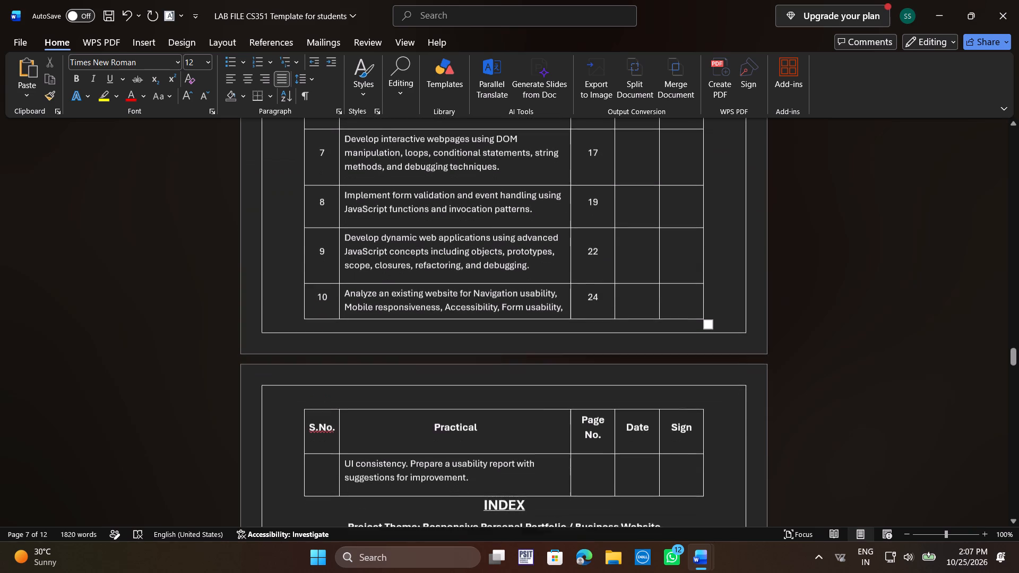
{"action": "scroll", "coordinate": [483, 286], "scroll_direction": "down", "scroll_amount": 1}
{"action": "scroll", "coordinate": [452, 379], "scroll_direction": "down", "scroll_amount": 1}
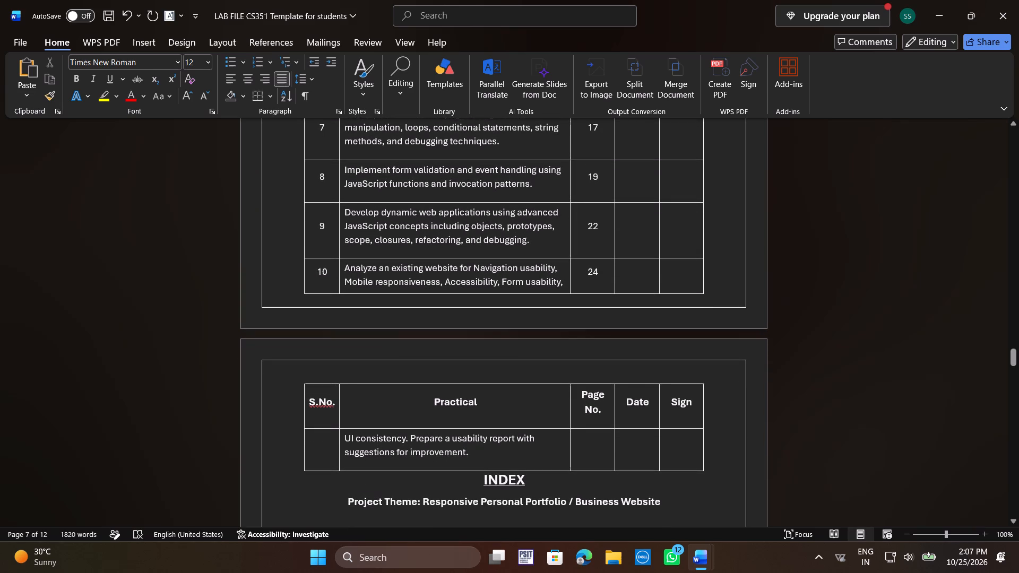
{"action": "scroll", "coordinate": [591, 483], "scroll_direction": "down", "scroll_amount": 1}
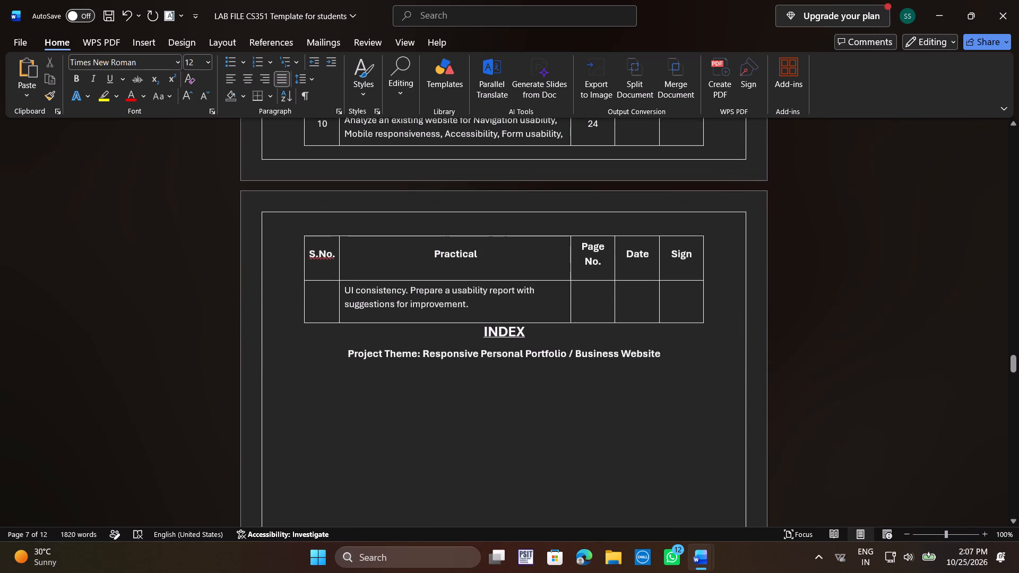
{"action": "left_click", "coordinate": [544, 324]}
{"action": "left_click_drag", "start_coordinate": [676, 360], "coordinate": [474, 335]}
{"action": "left_click", "coordinate": [521, 430]}
{"action": "left_click", "coordinate": [720, 300]}
Reduce the font size of the first practical's description in the INDEX table to 9.
{"action": "scroll", "coordinate": [720, 300], "scroll_direction": "up", "scroll_amount": 1}
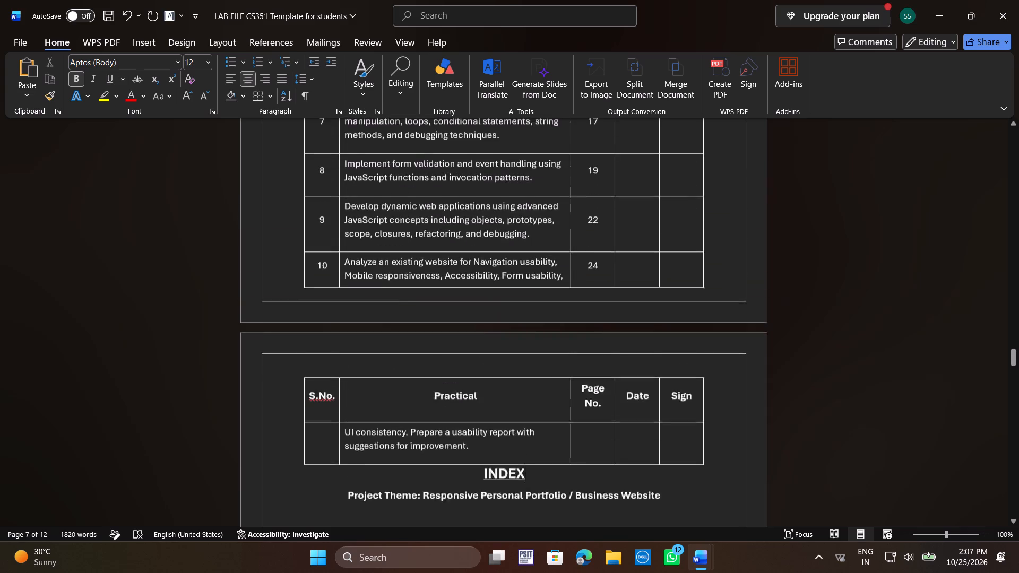
{"action": "scroll", "coordinate": [683, 275], "scroll_direction": "up", "scroll_amount": 1}
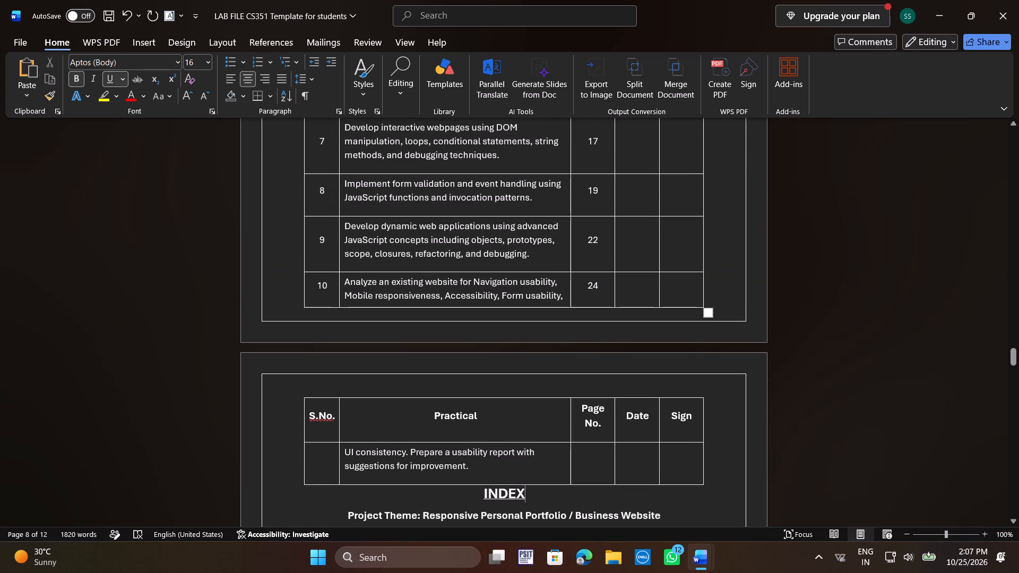
{"action": "scroll", "coordinate": [543, 291], "scroll_direction": "up", "scroll_amount": 3}
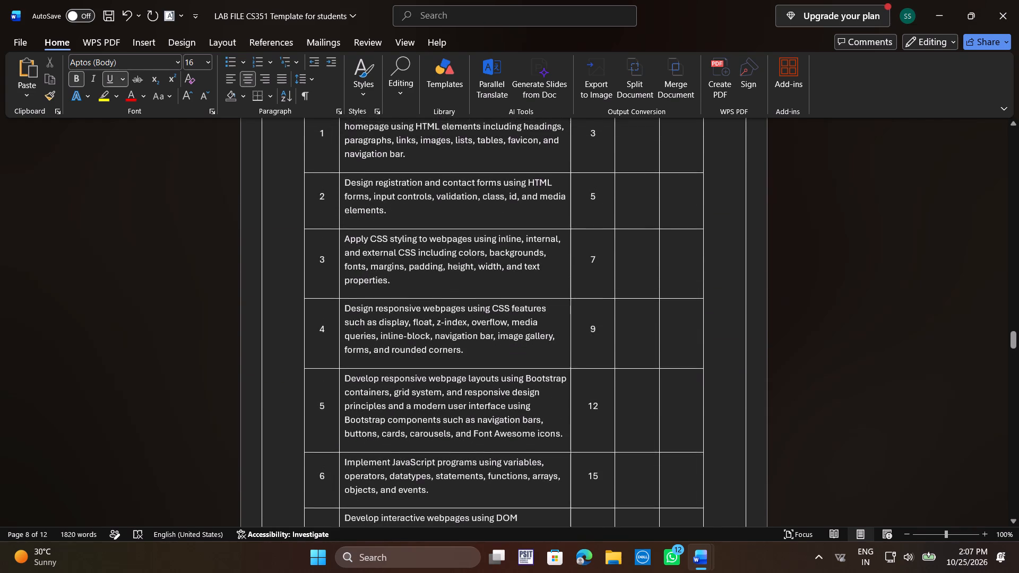
{"action": "scroll", "coordinate": [506, 300], "scroll_direction": "up", "scroll_amount": 1}
{"action": "scroll", "coordinate": [435, 348], "scroll_direction": "down", "scroll_amount": 1}
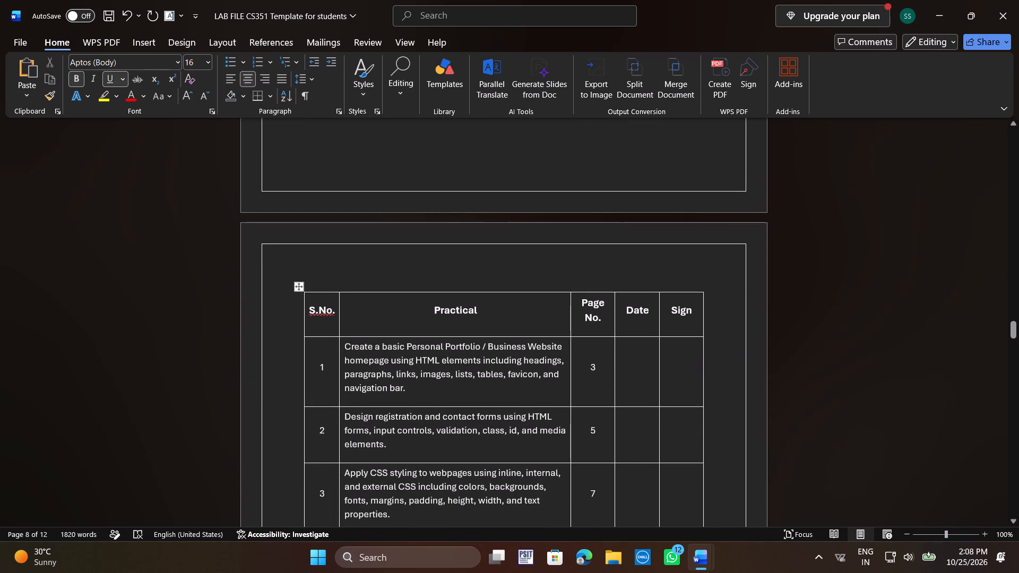
{"action": "left_click_drag", "start_coordinate": [344, 346], "coordinate": [412, 393]}
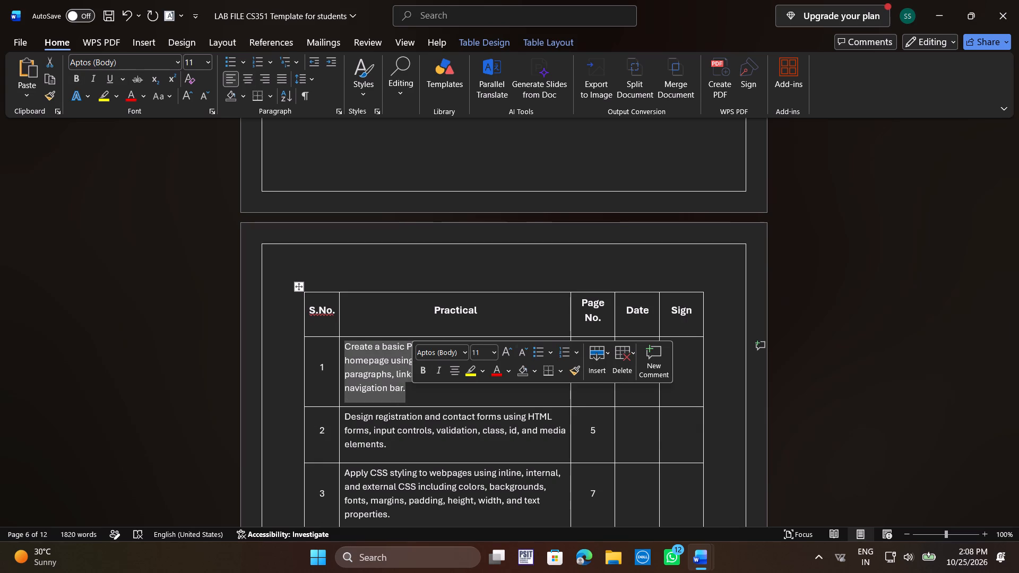
{"action": "left_click", "coordinate": [526, 348]}
{"action": "left_click", "coordinate": [526, 348]}
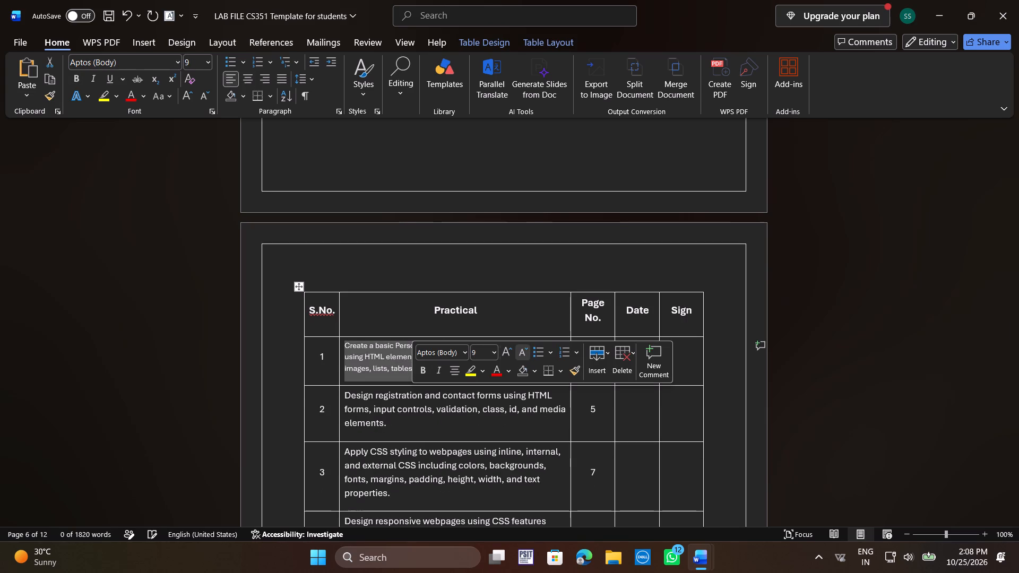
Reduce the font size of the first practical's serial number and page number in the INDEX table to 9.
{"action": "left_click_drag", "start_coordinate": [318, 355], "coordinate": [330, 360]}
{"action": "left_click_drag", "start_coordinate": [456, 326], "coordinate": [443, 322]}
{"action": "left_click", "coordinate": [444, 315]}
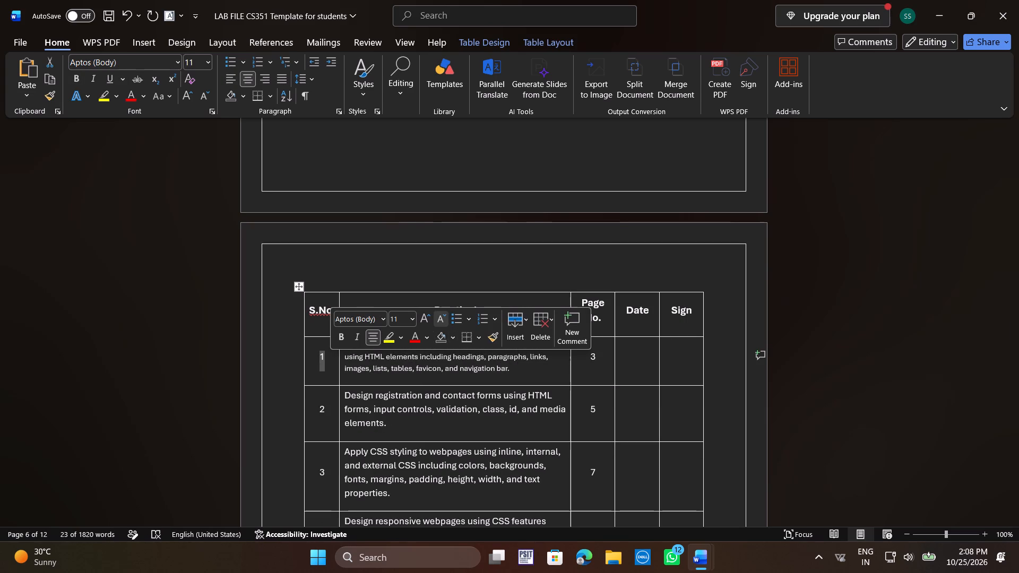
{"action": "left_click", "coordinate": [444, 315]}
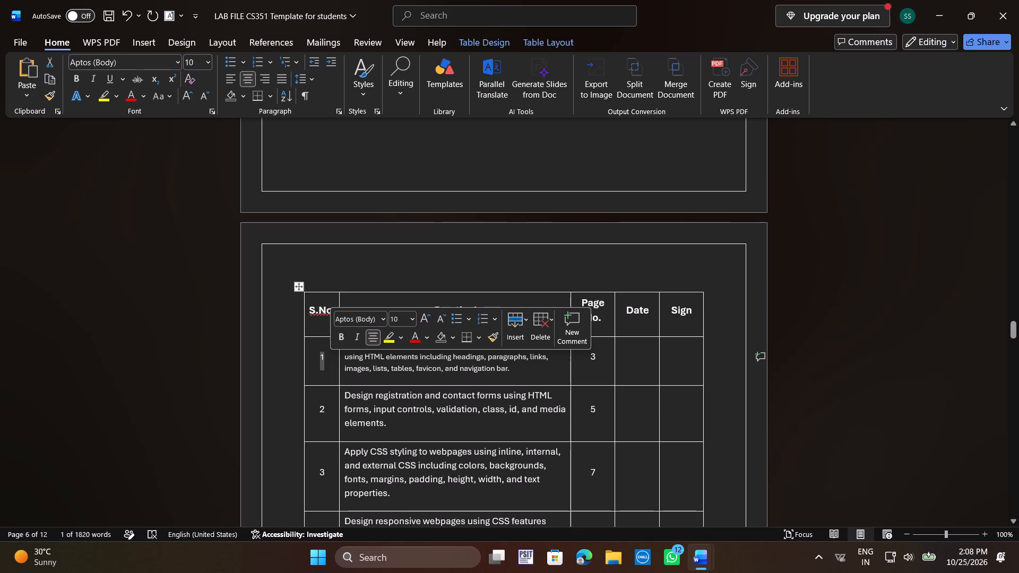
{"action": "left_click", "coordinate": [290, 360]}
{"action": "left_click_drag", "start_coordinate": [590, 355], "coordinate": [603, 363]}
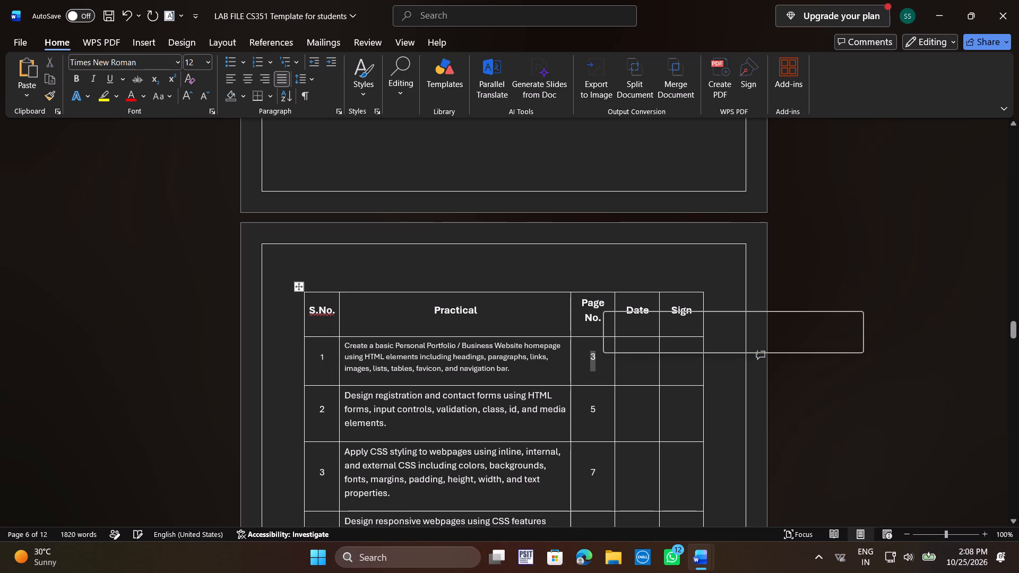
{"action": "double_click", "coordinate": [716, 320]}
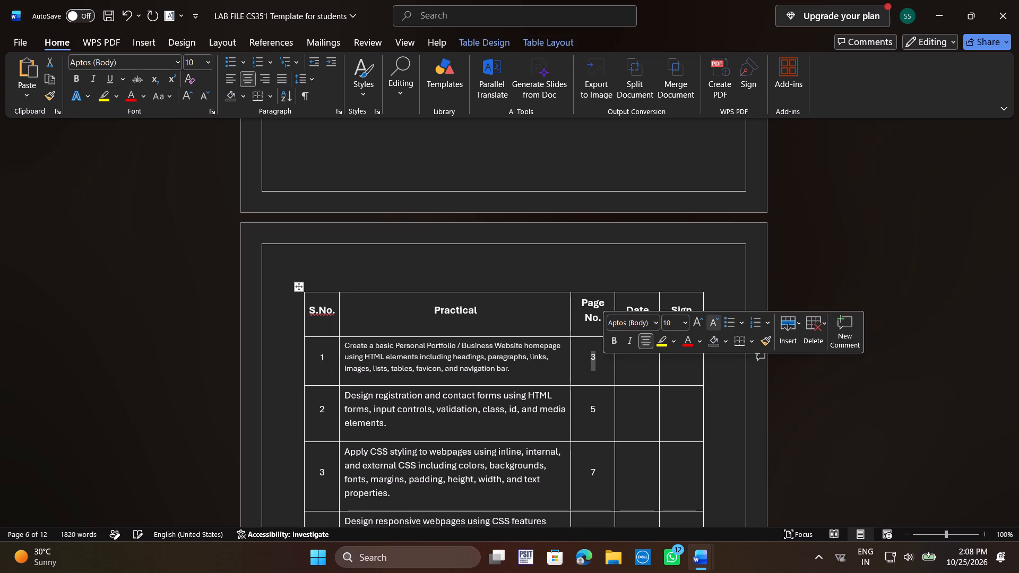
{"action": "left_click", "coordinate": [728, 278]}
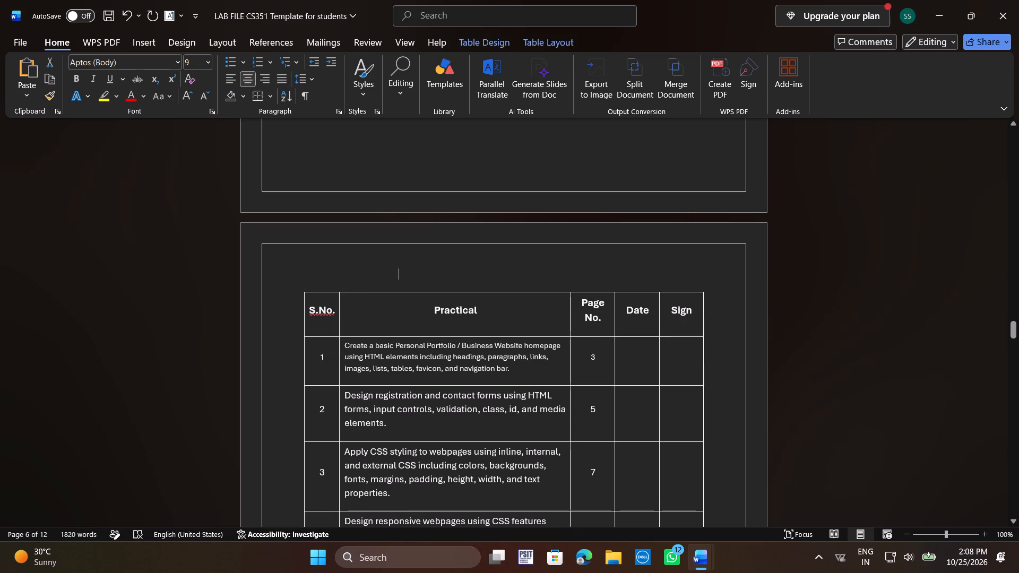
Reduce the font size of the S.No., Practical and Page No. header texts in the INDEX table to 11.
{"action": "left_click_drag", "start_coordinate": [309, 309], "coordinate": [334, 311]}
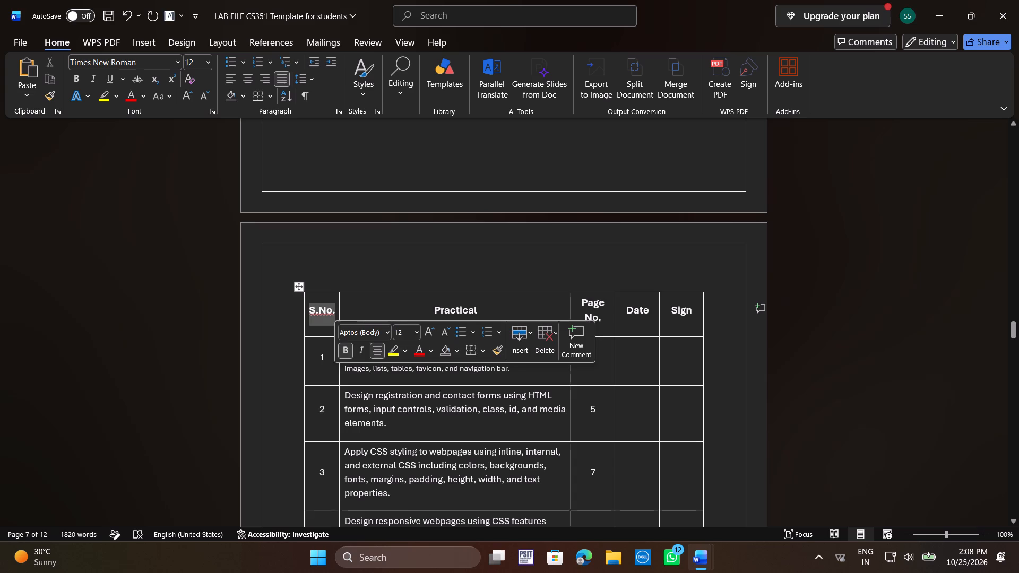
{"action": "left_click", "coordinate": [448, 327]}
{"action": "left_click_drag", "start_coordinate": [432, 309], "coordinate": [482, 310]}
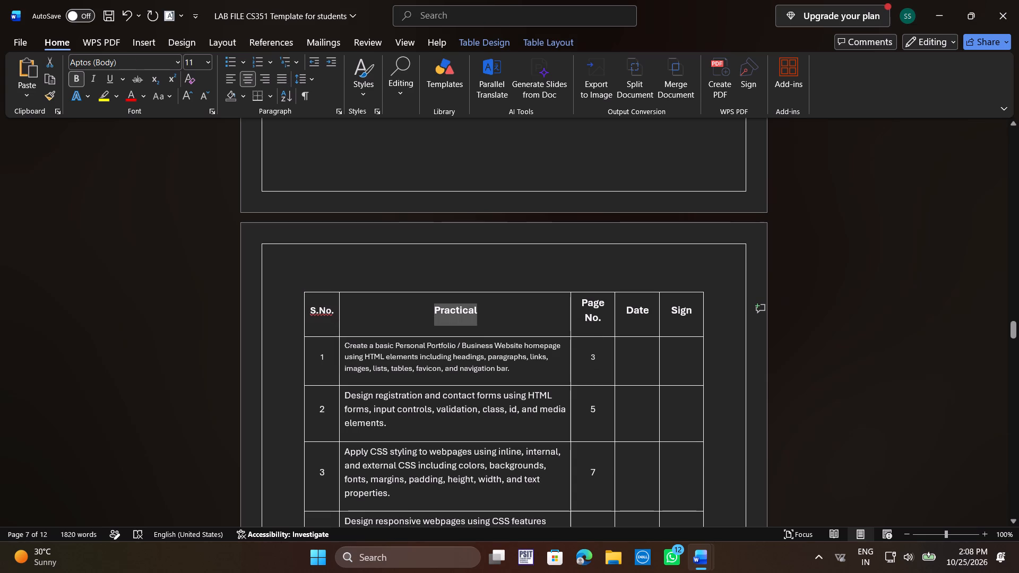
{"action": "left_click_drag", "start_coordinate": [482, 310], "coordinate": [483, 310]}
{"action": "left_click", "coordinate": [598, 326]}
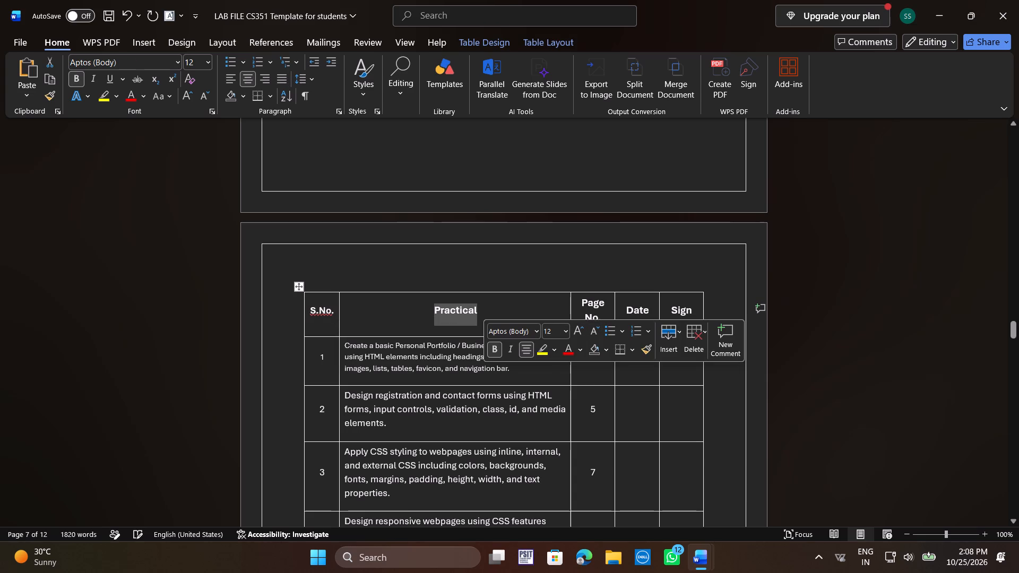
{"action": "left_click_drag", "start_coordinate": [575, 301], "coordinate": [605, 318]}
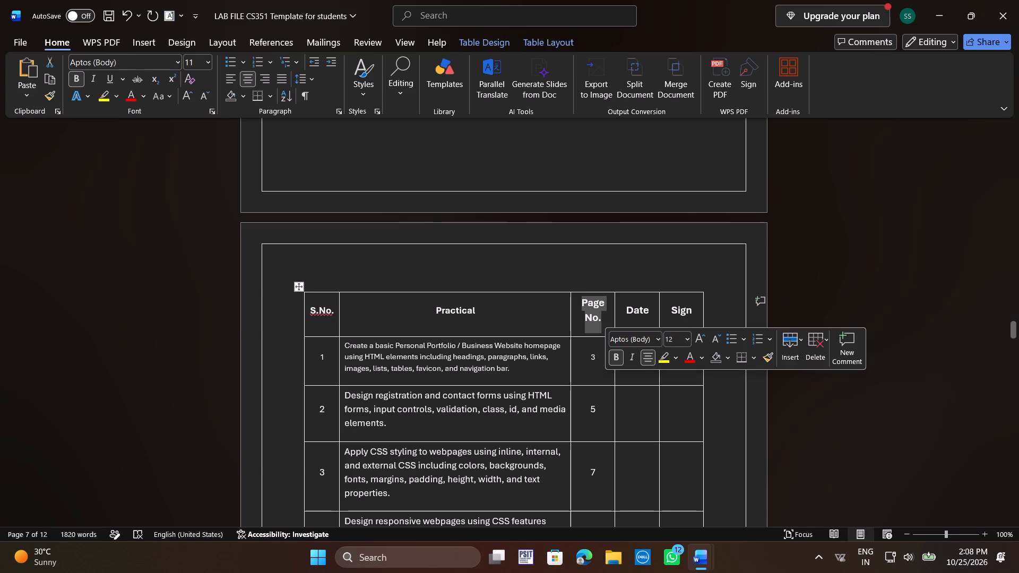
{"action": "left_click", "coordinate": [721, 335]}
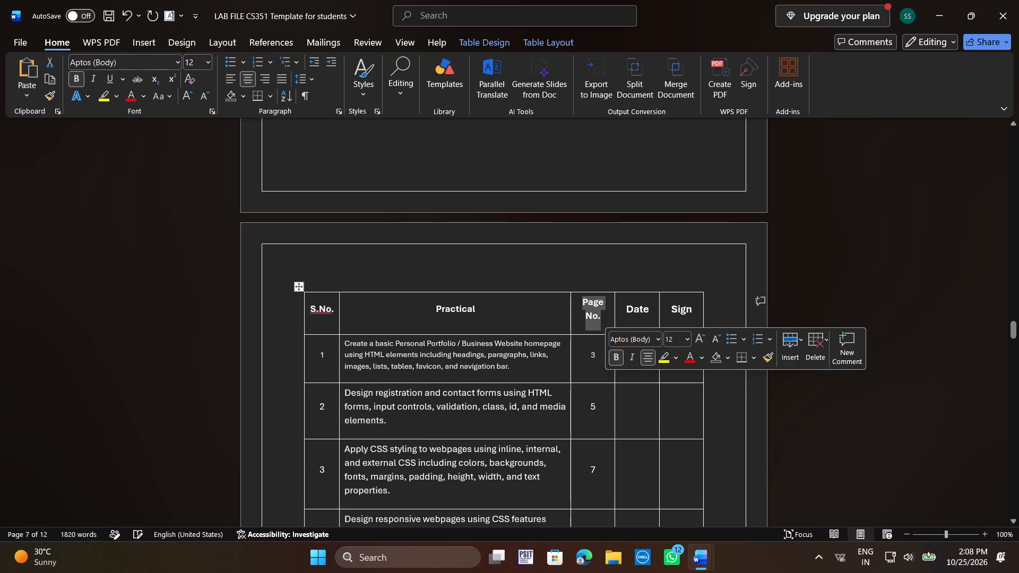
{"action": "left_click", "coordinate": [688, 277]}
Examine the Course Outcomes table and the Lab Experiment table on the pages following the INDEX table.
{"action": "scroll", "coordinate": [658, 299], "scroll_direction": "down", "scroll_amount": 11}
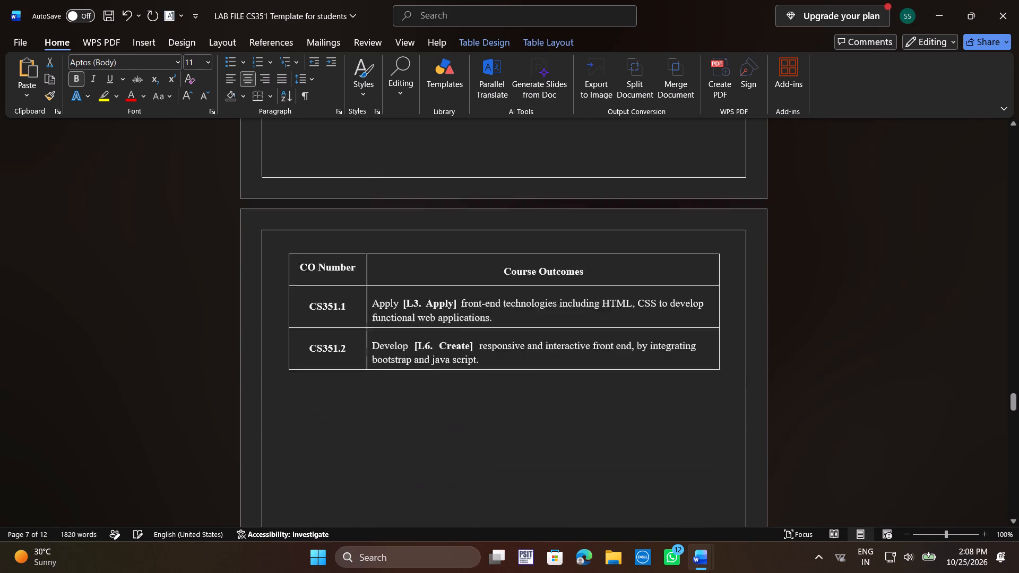
{"action": "scroll", "coordinate": [650, 303], "scroll_direction": "down", "scroll_amount": 10}
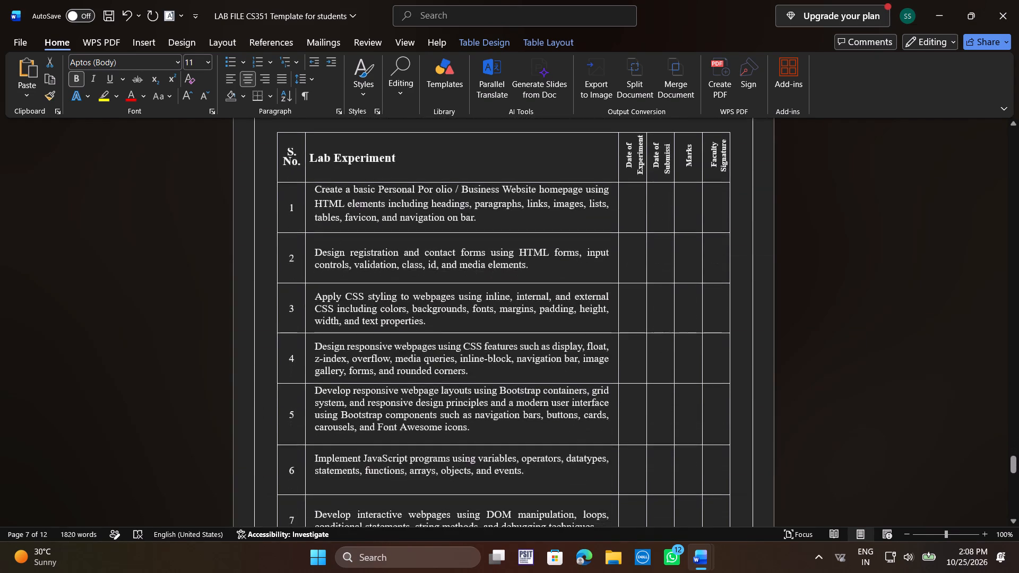
{"action": "scroll", "coordinate": [637, 305], "scroll_direction": "down", "scroll_amount": 13}
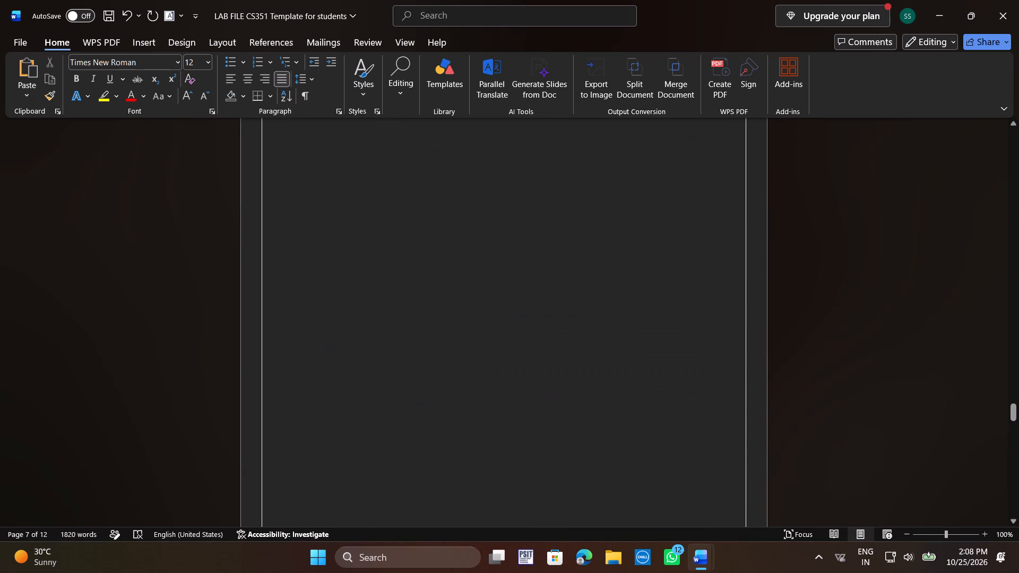
{"action": "scroll", "coordinate": [637, 306], "scroll_direction": "down", "scroll_amount": 4}
{"action": "scroll", "coordinate": [637, 308], "scroll_direction": "up", "scroll_amount": 3}
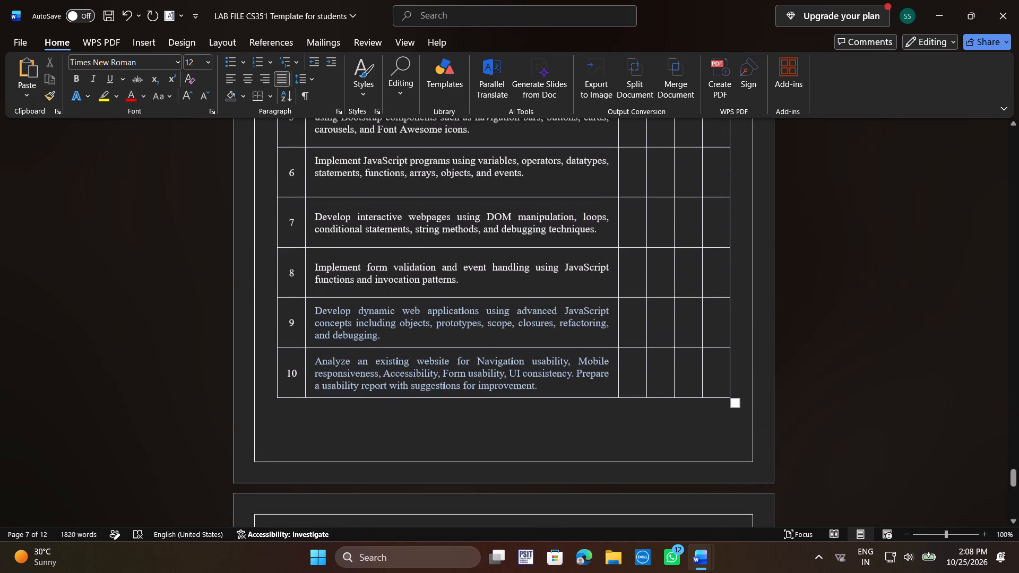
{"action": "scroll", "coordinate": [505, 393], "scroll_direction": "up", "scroll_amount": 2}
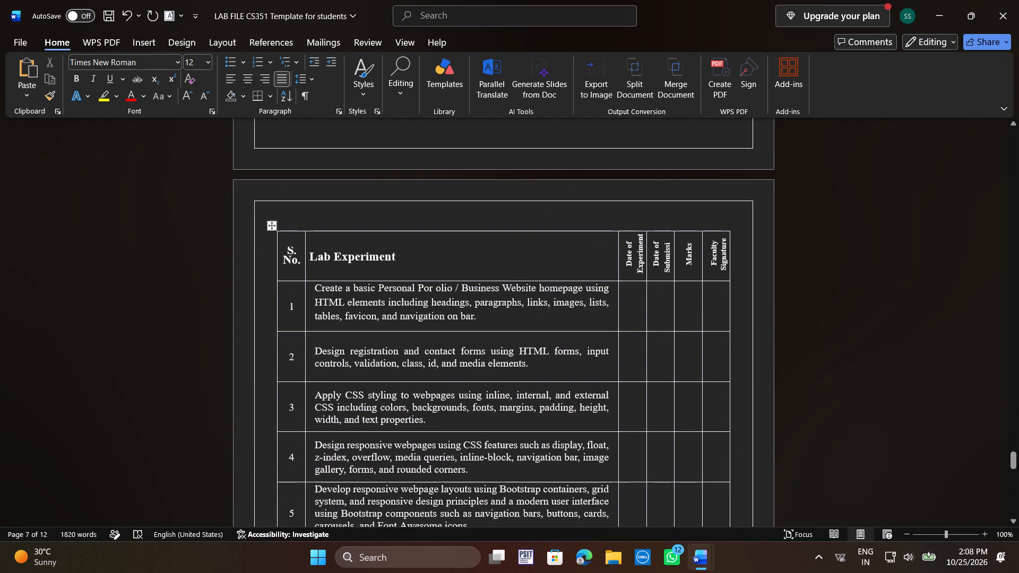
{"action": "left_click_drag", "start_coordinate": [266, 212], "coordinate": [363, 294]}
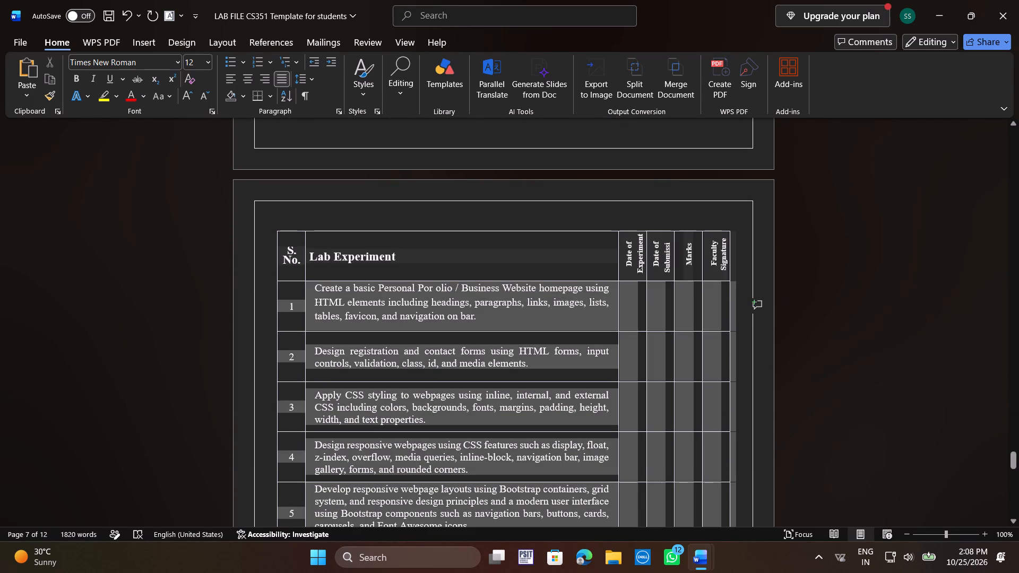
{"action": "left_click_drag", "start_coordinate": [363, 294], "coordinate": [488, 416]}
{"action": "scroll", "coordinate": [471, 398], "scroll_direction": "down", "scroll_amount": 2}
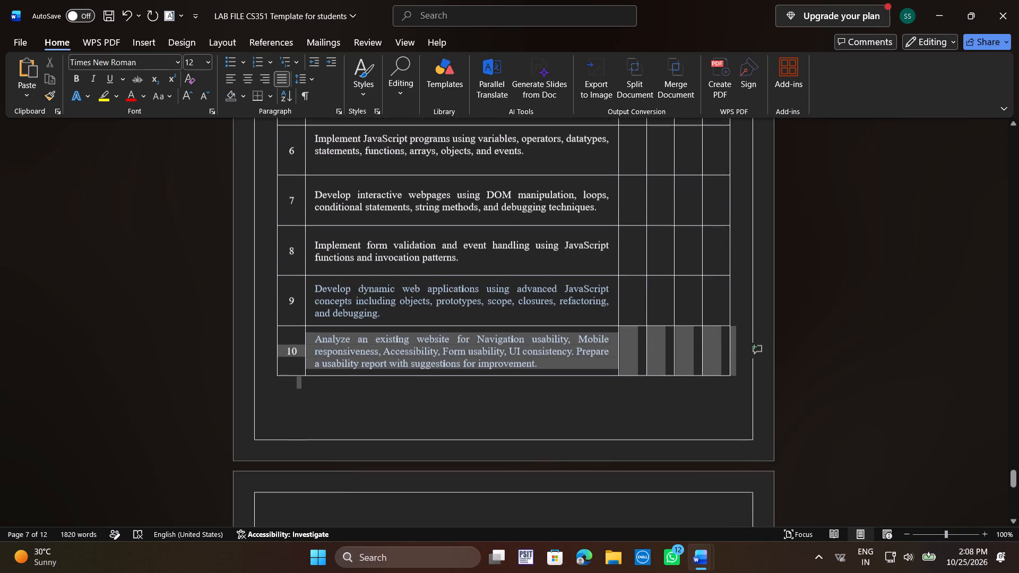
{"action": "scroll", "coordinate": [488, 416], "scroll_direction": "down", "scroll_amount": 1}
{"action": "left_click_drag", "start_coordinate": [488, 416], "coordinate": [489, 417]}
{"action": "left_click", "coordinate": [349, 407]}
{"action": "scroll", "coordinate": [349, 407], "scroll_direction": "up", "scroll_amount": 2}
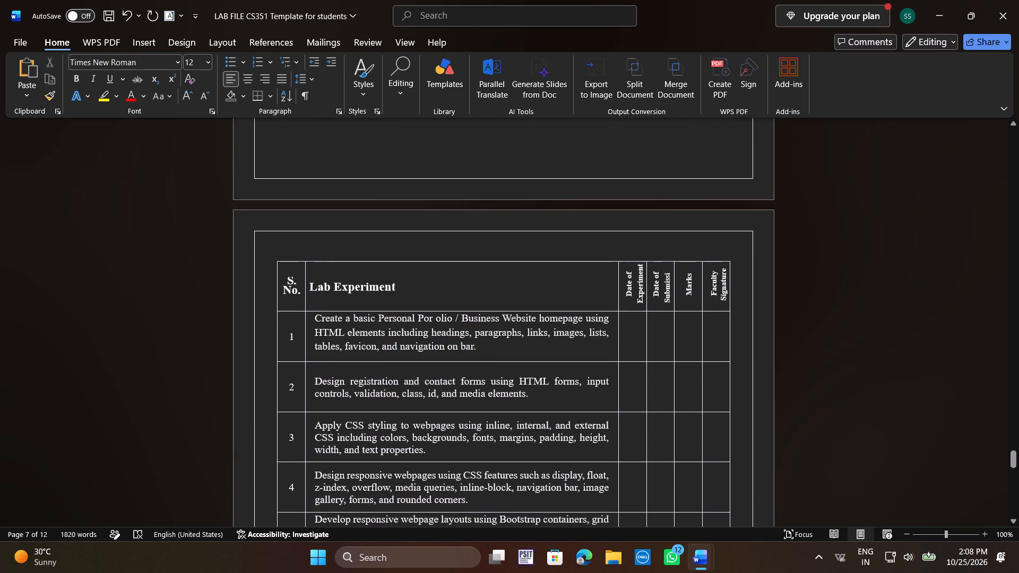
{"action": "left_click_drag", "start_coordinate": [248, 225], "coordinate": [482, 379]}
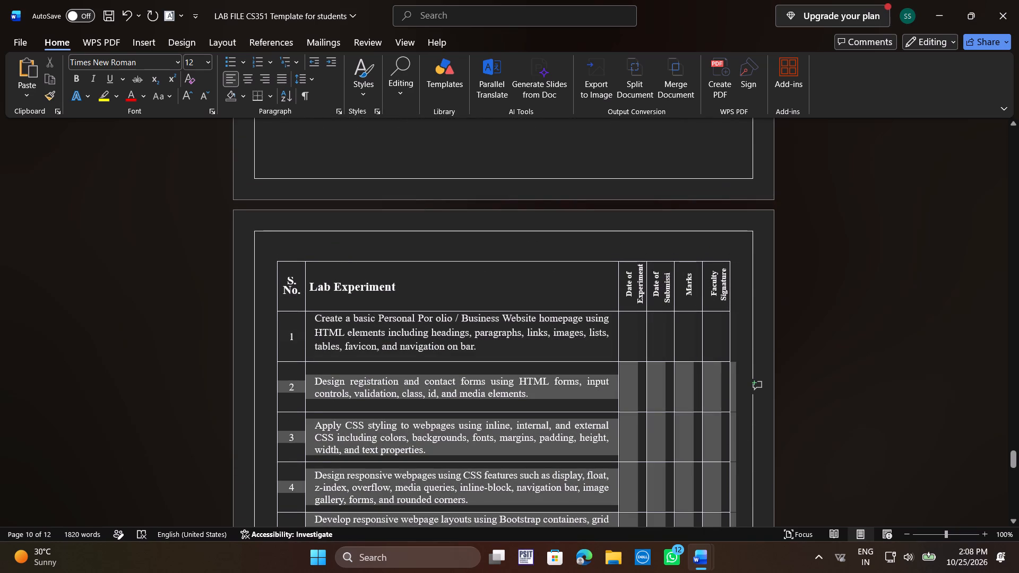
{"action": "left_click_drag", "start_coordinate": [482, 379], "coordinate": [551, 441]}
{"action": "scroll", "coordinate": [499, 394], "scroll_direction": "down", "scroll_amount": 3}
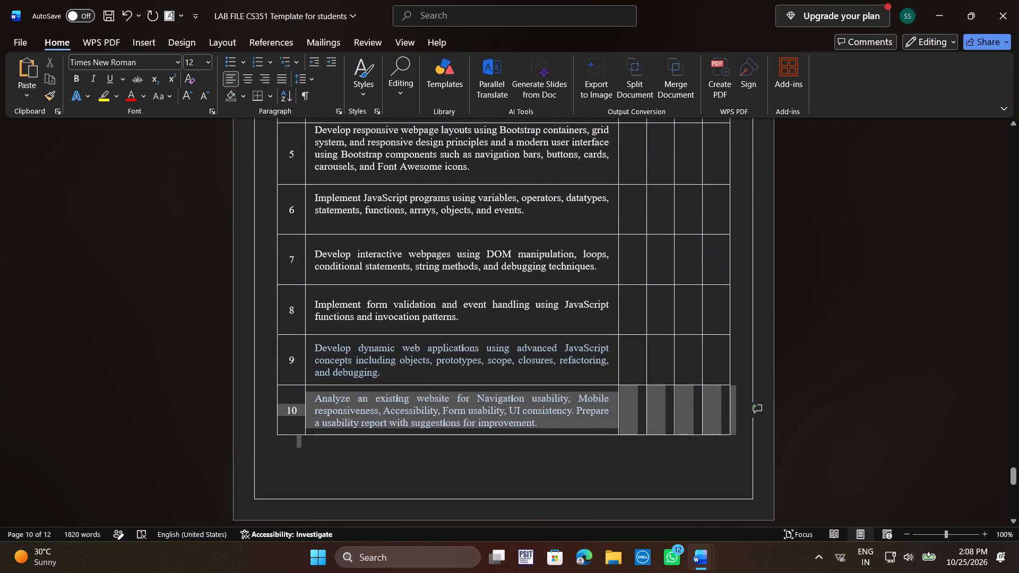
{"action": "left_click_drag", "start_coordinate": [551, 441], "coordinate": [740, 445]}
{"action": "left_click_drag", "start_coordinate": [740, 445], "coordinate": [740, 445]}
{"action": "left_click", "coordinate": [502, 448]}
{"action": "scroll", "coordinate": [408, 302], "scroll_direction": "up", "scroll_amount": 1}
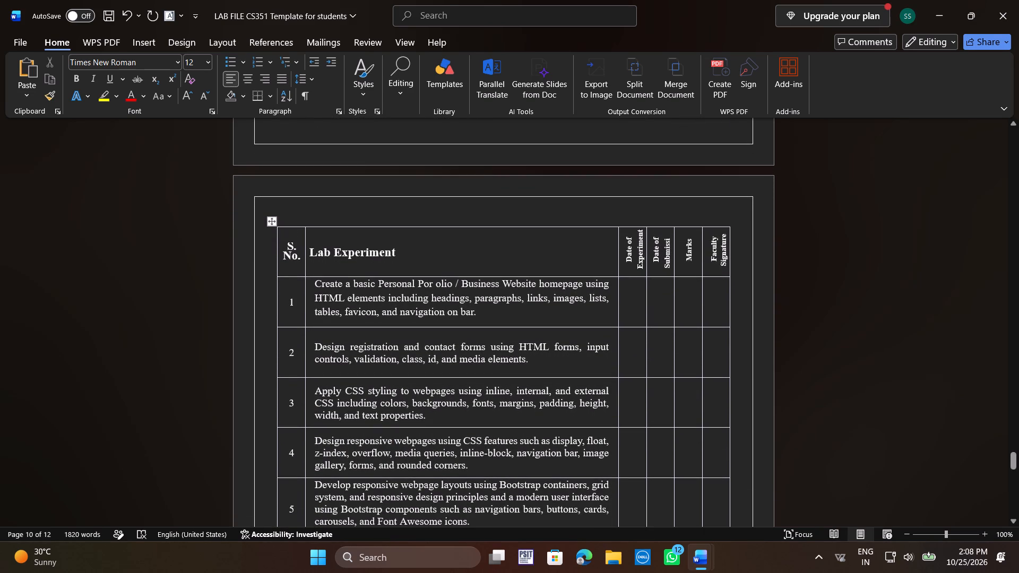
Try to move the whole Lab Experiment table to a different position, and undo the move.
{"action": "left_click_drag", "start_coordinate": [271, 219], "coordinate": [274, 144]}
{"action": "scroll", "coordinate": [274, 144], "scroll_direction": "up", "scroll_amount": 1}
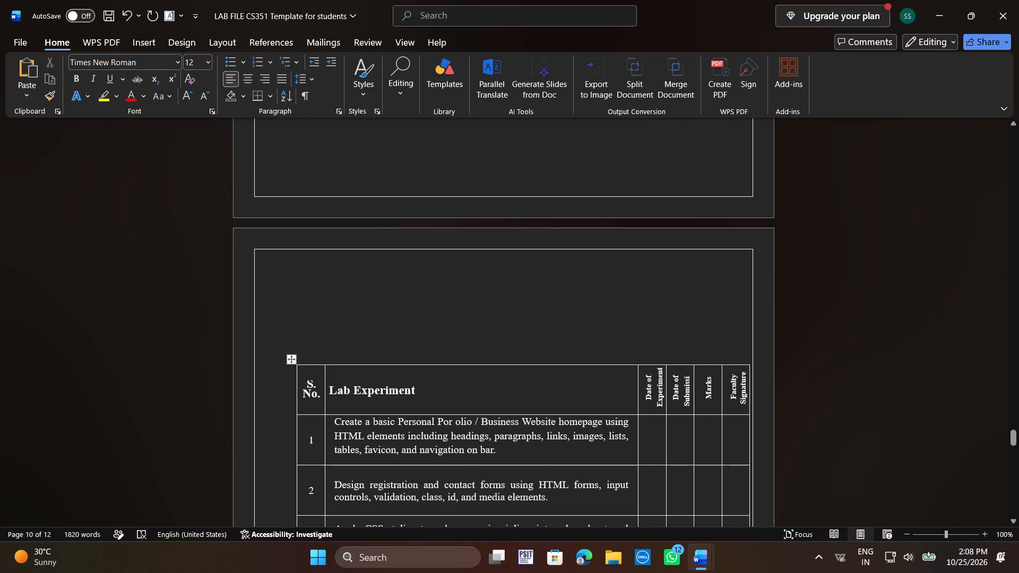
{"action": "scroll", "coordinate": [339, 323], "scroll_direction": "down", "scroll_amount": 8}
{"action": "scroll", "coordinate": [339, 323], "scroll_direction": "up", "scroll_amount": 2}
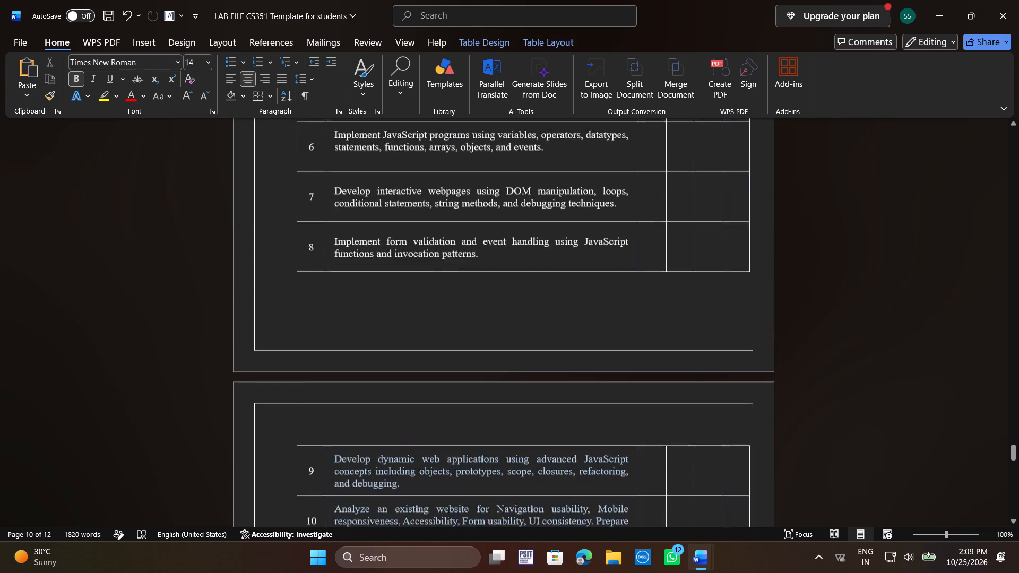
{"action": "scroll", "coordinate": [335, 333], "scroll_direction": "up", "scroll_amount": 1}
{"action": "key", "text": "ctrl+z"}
Copy the whole Lab Experiment table with its date, marks and faculty signature columns.
{"action": "scroll", "coordinate": [340, 318], "scroll_direction": "up", "scroll_amount": 1}
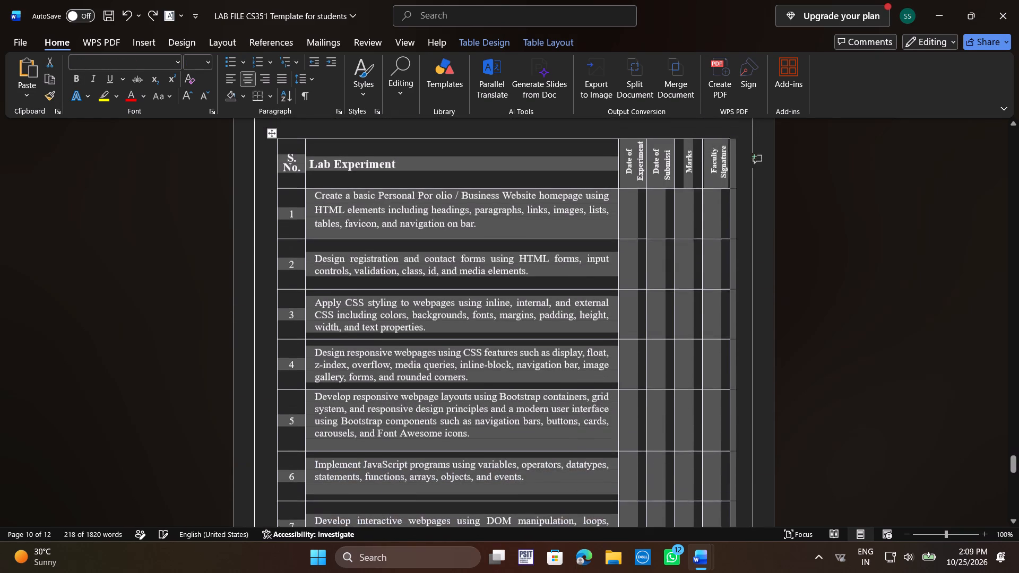
{"action": "scroll", "coordinate": [340, 317], "scroll_direction": "up", "scroll_amount": 1}
{"action": "key", "text": "ctrl+c"}
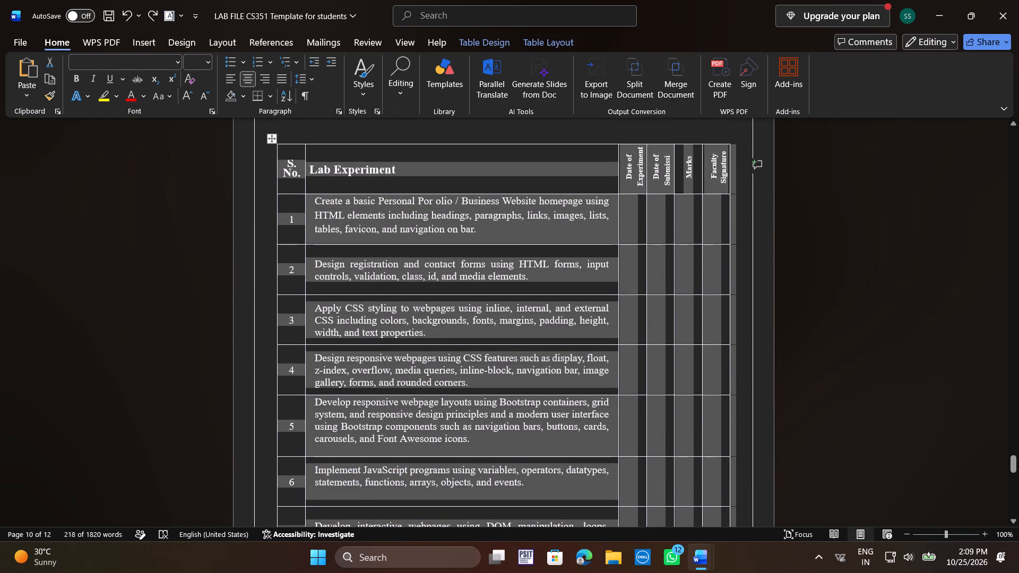
Replace the INDEX table, including the blank line above its header and all ten practical rows, with the copied Lab Experiment table.
{"action": "scroll", "coordinate": [315, 256], "scroll_direction": "up", "scroll_amount": 8}
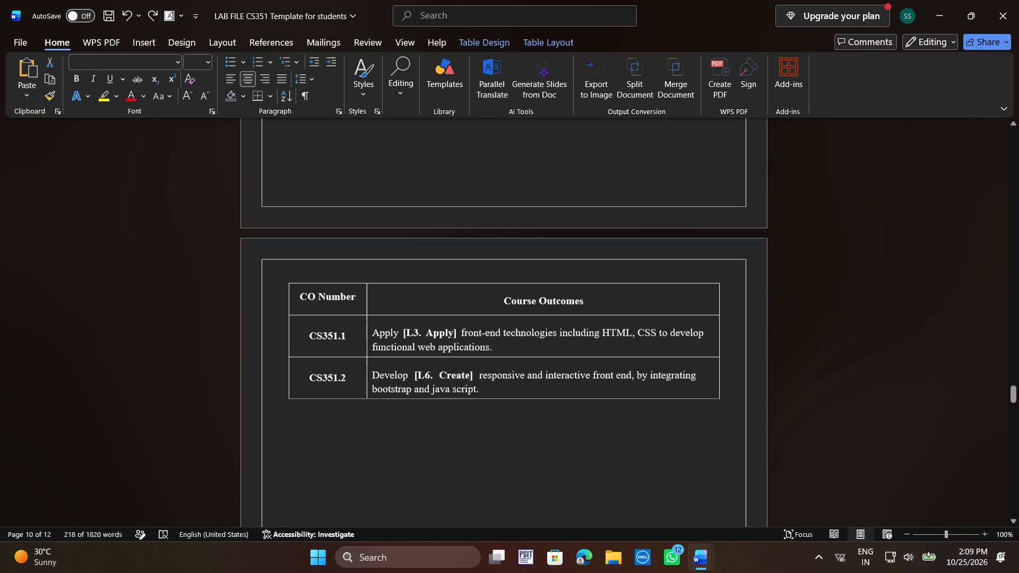
{"action": "scroll", "coordinate": [323, 254], "scroll_direction": "up", "scroll_amount": 9}
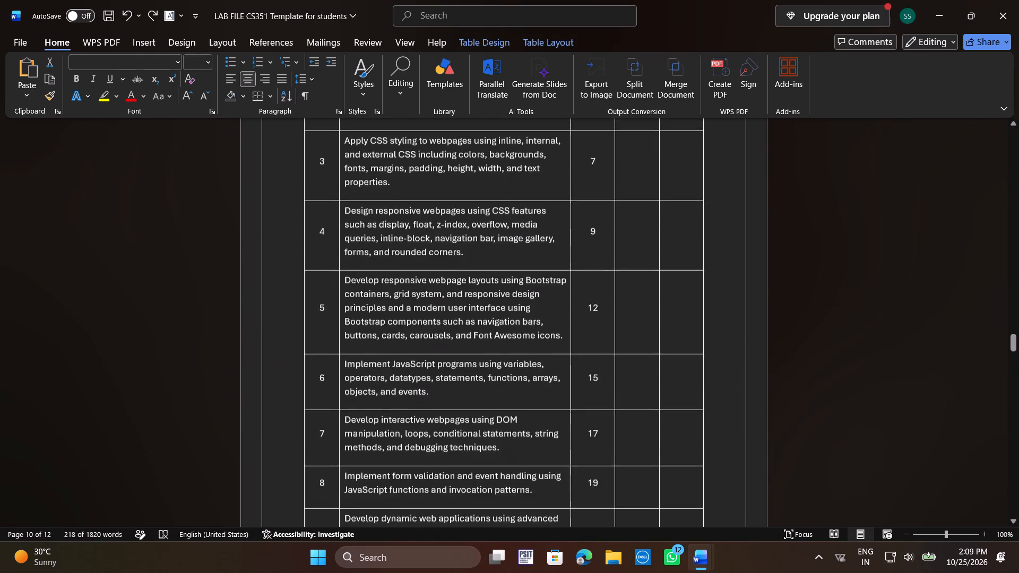
{"action": "scroll", "coordinate": [342, 250], "scroll_direction": "up", "scroll_amount": 3}
{"action": "scroll", "coordinate": [309, 337], "scroll_direction": "left", "scroll_amount": 2}
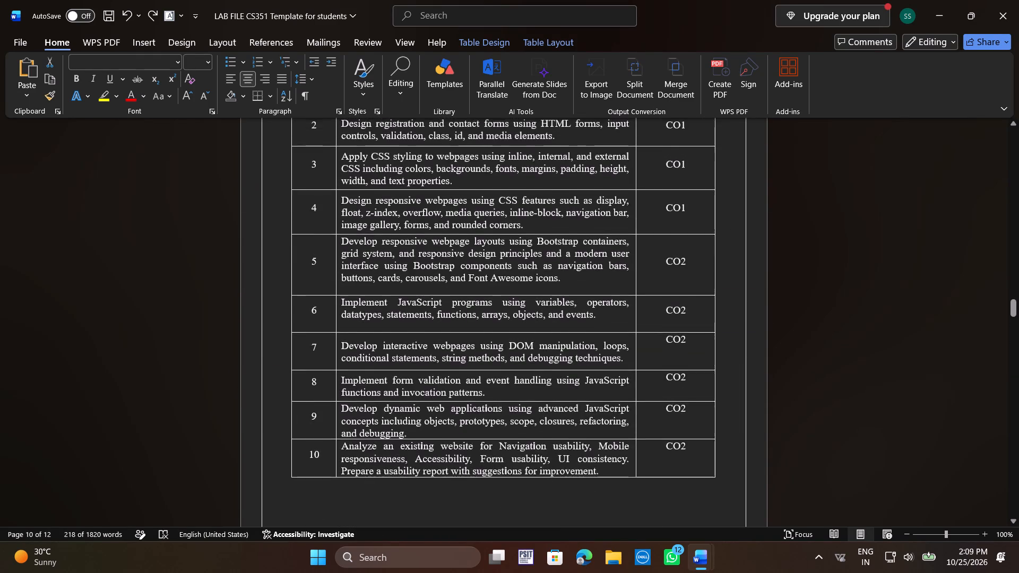
{"action": "scroll", "coordinate": [309, 337], "scroll_direction": "left", "scroll_amount": 1}
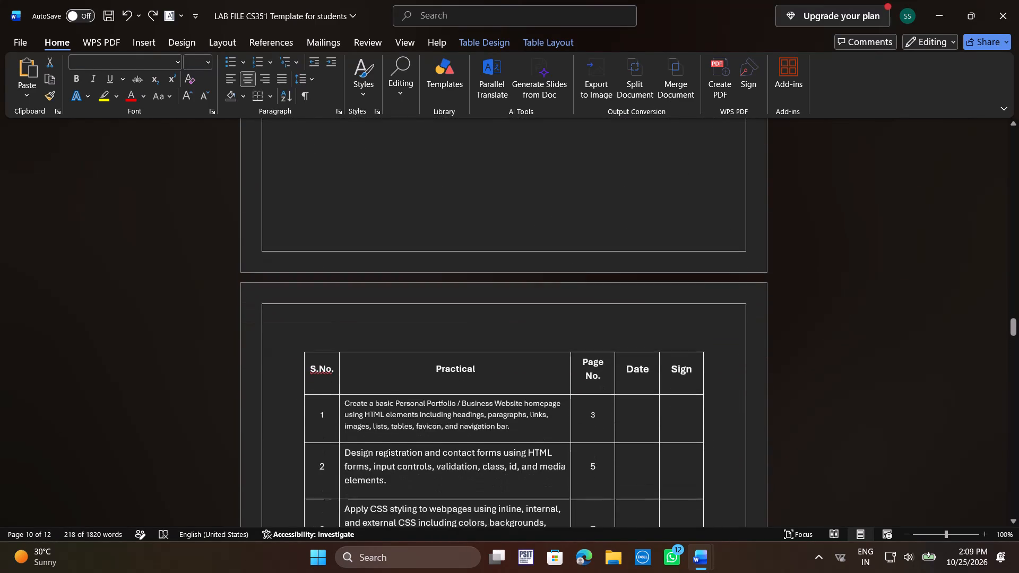
{"action": "scroll", "coordinate": [303, 325], "scroll_direction": "down", "scroll_amount": 2}
{"action": "scroll", "coordinate": [288, 153], "scroll_direction": "down", "scroll_amount": 1}
{"action": "left_click_drag", "start_coordinate": [287, 144], "coordinate": [601, 471]}
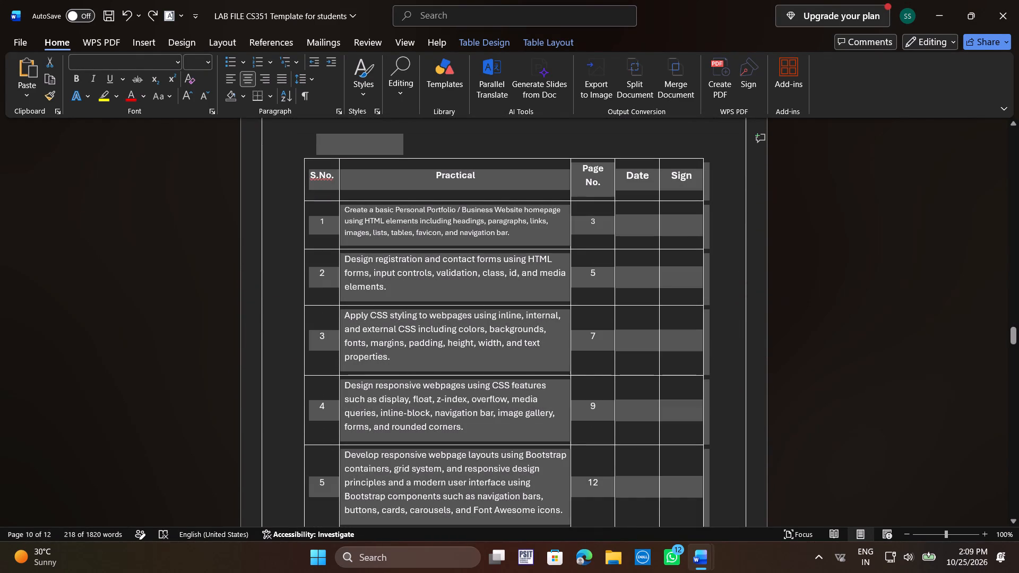
{"action": "left_click_drag", "start_coordinate": [601, 471], "coordinate": [634, 537]}
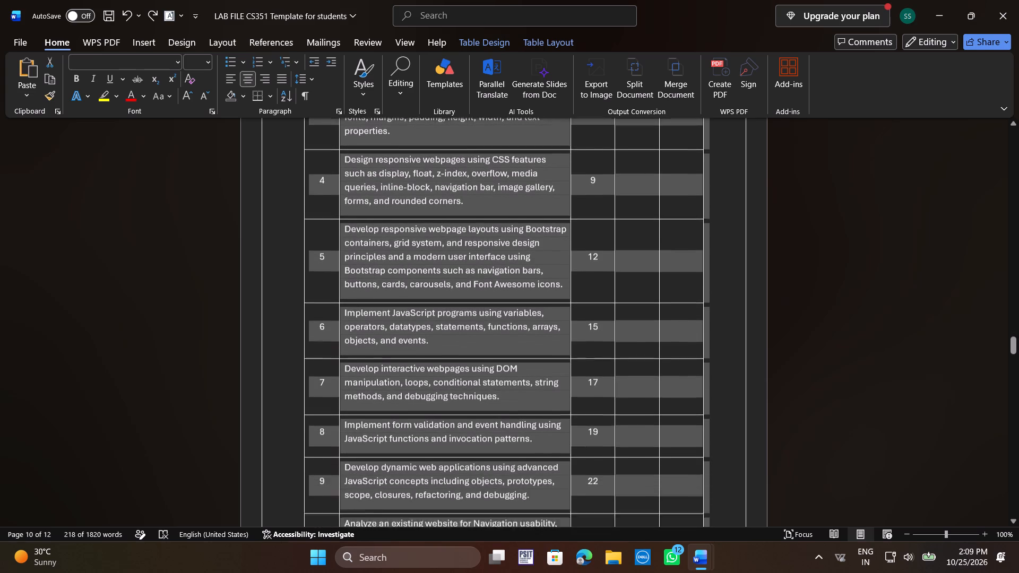
{"action": "left_click_drag", "start_coordinate": [634, 537], "coordinate": [658, 400]}
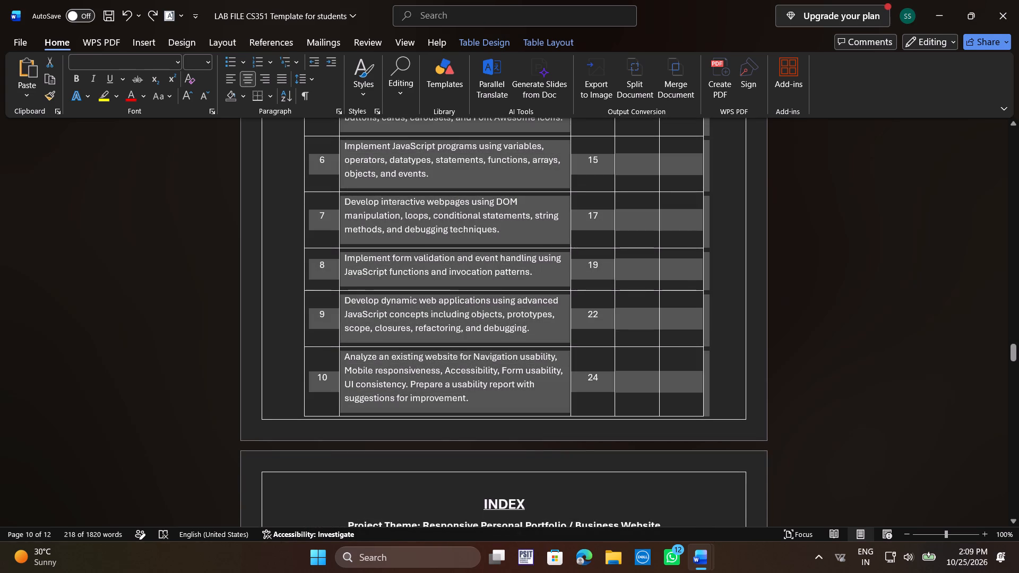
{"action": "left_click_drag", "start_coordinate": [658, 400], "coordinate": [672, 407]}
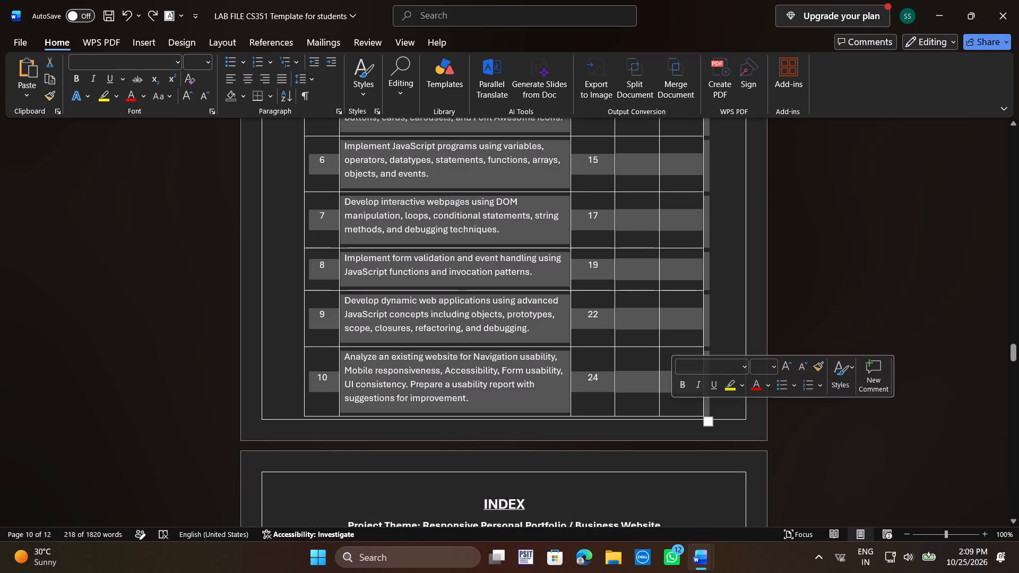
{"action": "key", "text": "ctrl+v"}
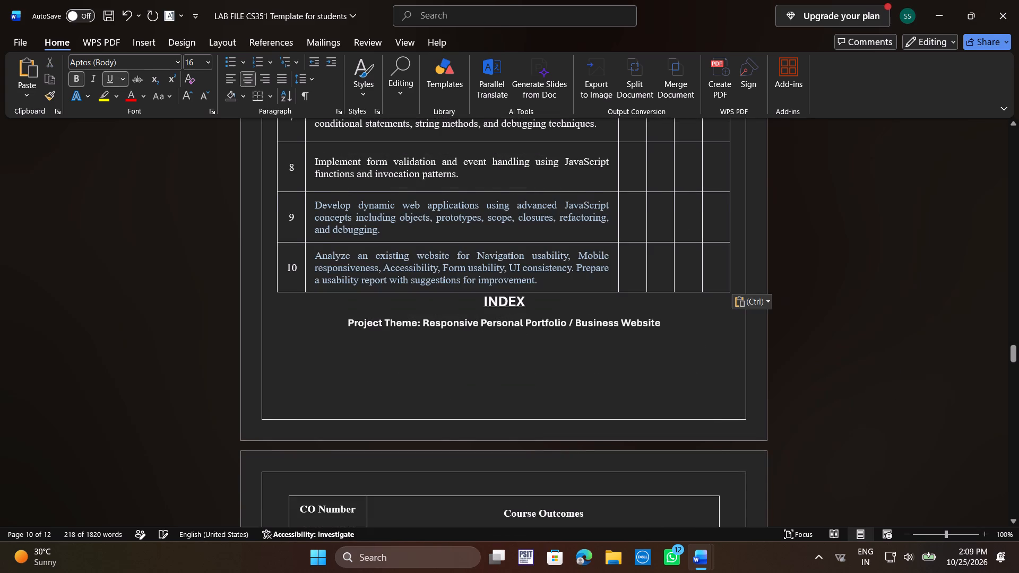
Copy the INDEX heading and Project Theme line below the Lab Experiment table, and remove them from there.
{"action": "scroll", "coordinate": [531, 349], "scroll_direction": "up", "scroll_amount": 8}
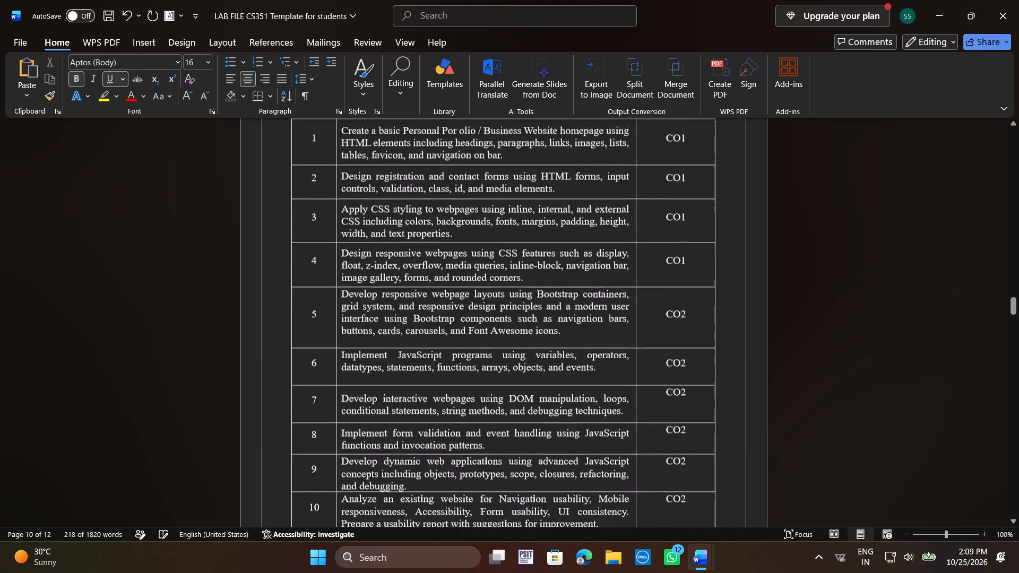
{"action": "scroll", "coordinate": [530, 349], "scroll_direction": "up", "scroll_amount": 2}
{"action": "scroll", "coordinate": [530, 349], "scroll_direction": "down", "scroll_amount": 2}
{"action": "scroll", "coordinate": [530, 349], "scroll_direction": "left", "scroll_amount": 1}
{"action": "scroll", "coordinate": [525, 343], "scroll_direction": "up", "scroll_amount": 1}
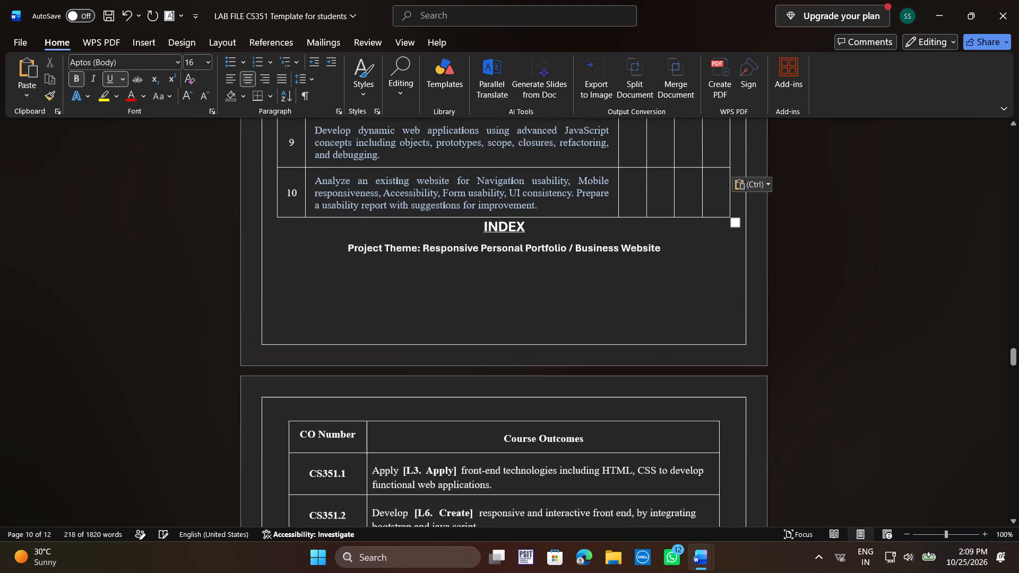
{"action": "left_click_drag", "start_coordinate": [475, 230], "coordinate": [653, 261]}
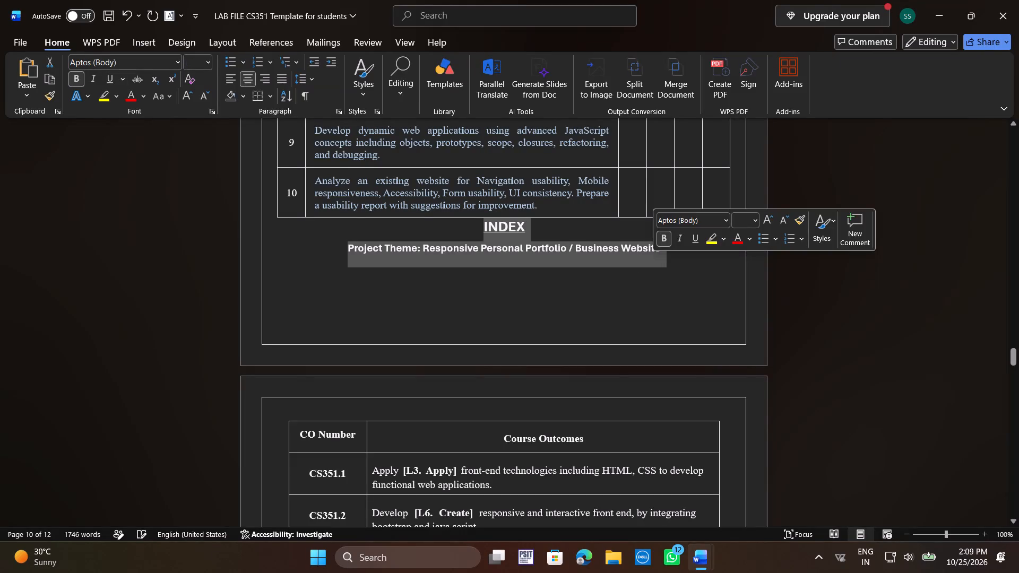
{"action": "key", "text": "ctrl+c"}
{"action": "key", "text": "BackSpace"}
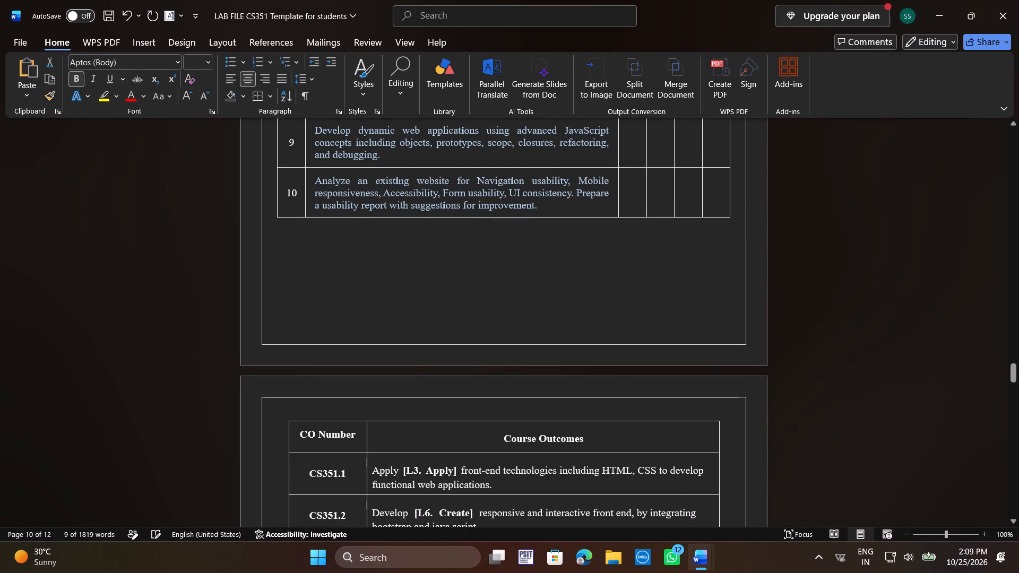
Shift the Lab Experiment table slightly inward from the page border and stretch its rows towards the bottom border.
{"action": "scroll", "coordinate": [511, 265], "scroll_direction": "up", "scroll_amount": 4}
{"action": "scroll", "coordinate": [273, 227], "scroll_direction": "up", "scroll_amount": 1}
{"action": "left_click", "coordinate": [281, 270]}
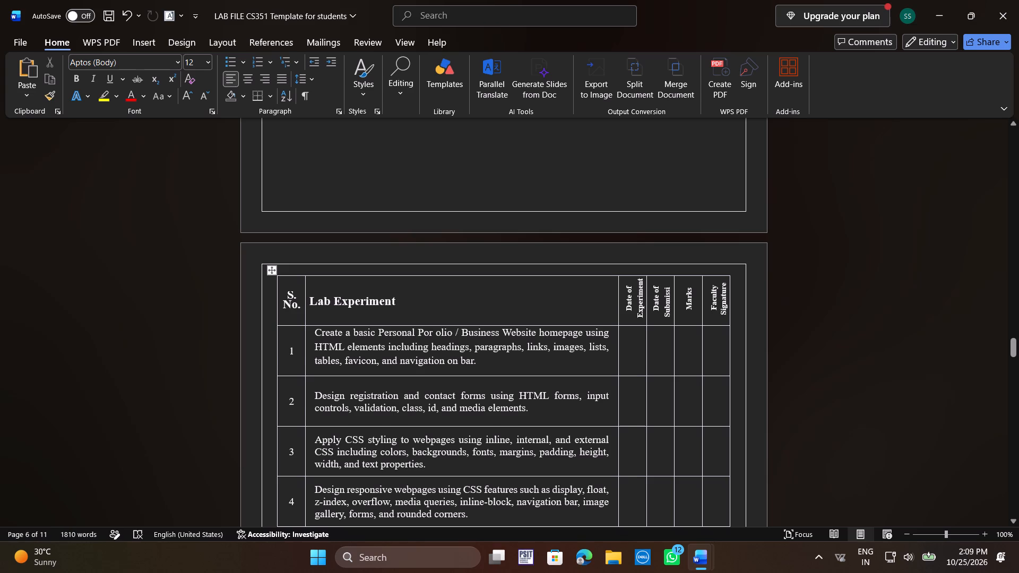
{"action": "left_click_drag", "start_coordinate": [272, 272], "coordinate": [274, 291]}
{"action": "scroll", "coordinate": [272, 304], "scroll_direction": "down", "scroll_amount": 2}
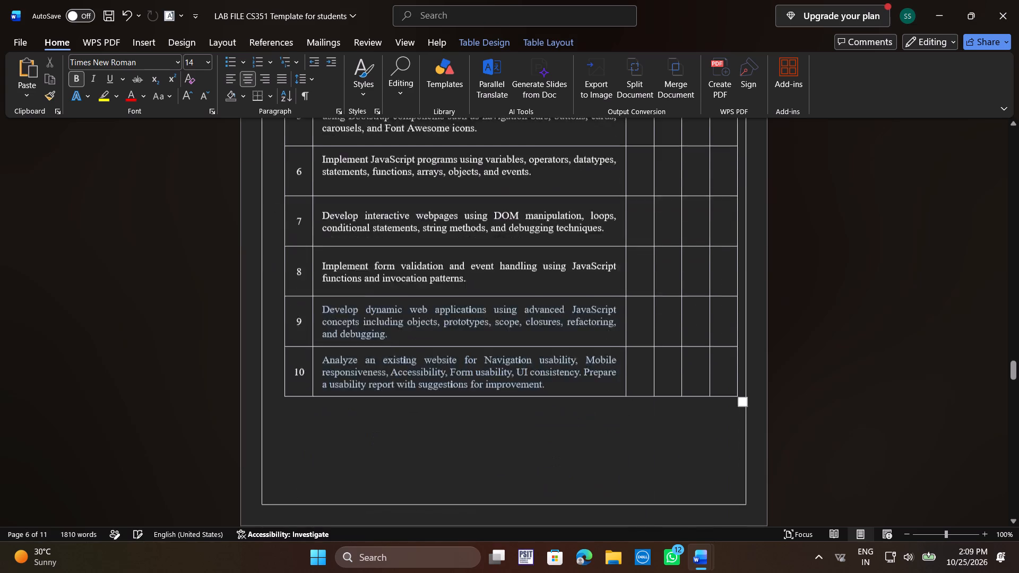
{"action": "scroll", "coordinate": [272, 304], "scroll_direction": "down", "scroll_amount": 1}
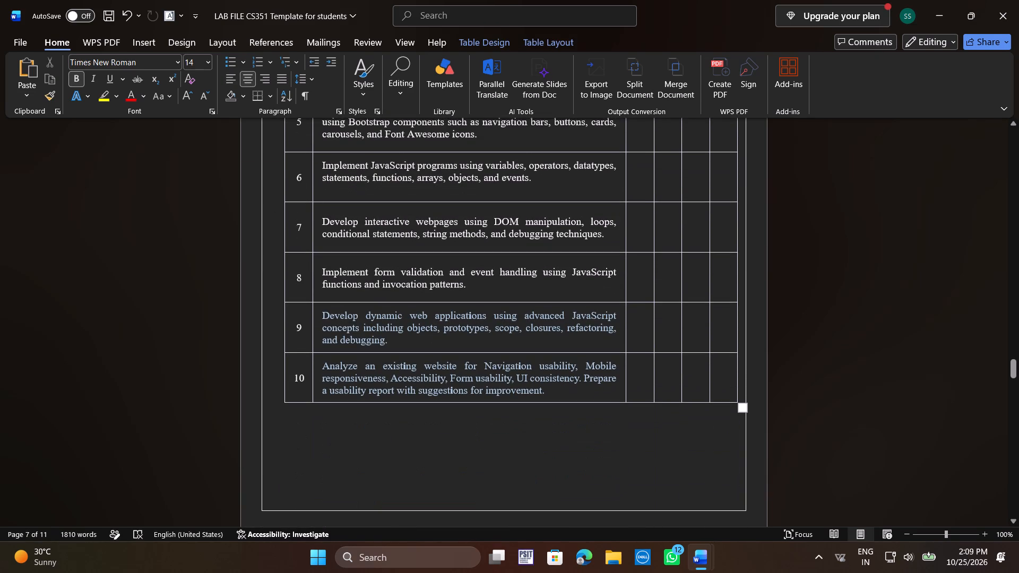
{"action": "left_click_drag", "start_coordinate": [740, 410], "coordinate": [718, 473]}
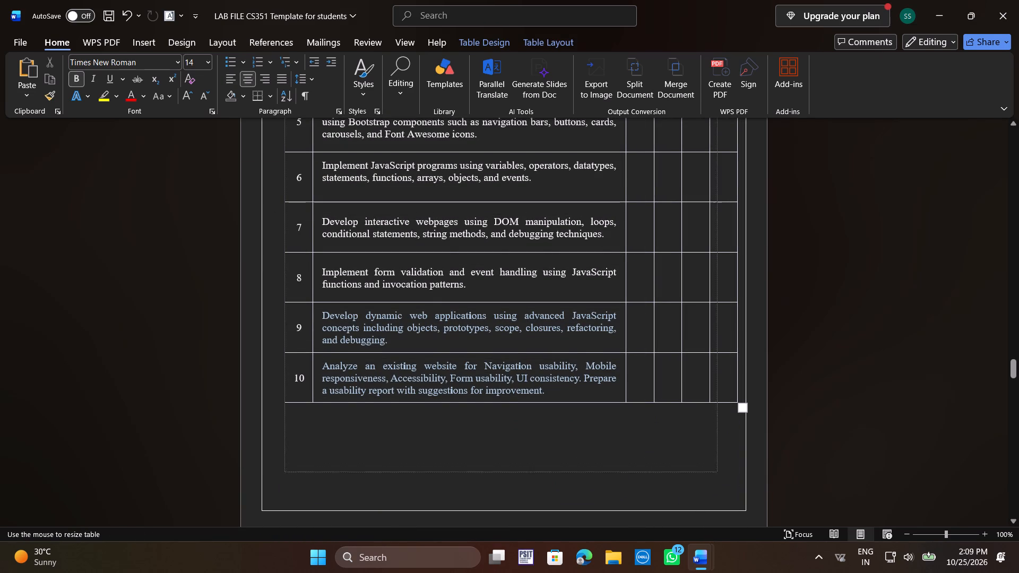
{"action": "left_click_drag", "start_coordinate": [718, 473], "coordinate": [727, 490]}
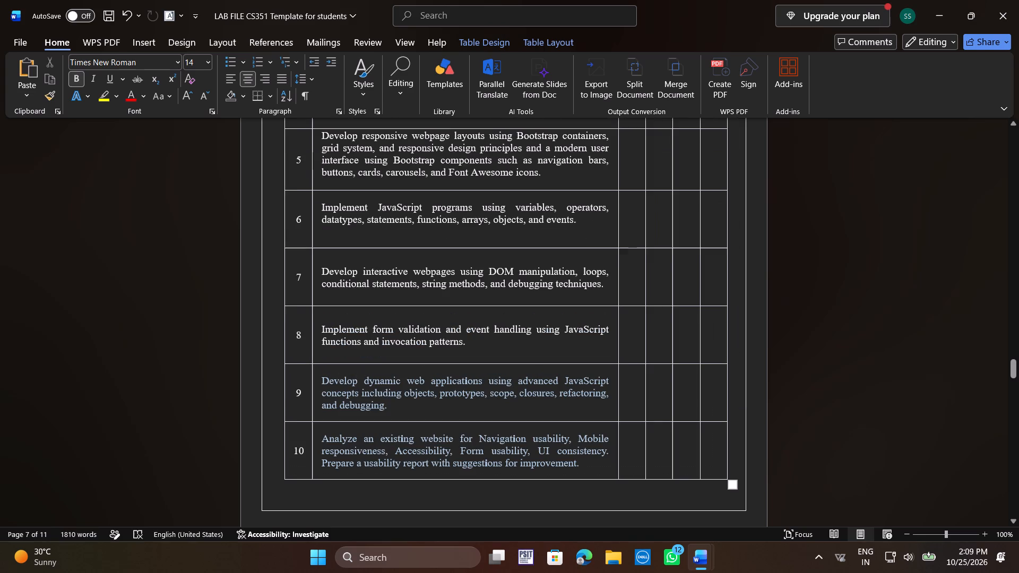
Move the Lab Experiment table down to leave blank space for a heading at the top of its page.
{"action": "scroll", "coordinate": [711, 484], "scroll_direction": "up", "scroll_amount": 3}
{"action": "scroll", "coordinate": [496, 361], "scroll_direction": "up", "scroll_amount": 1}
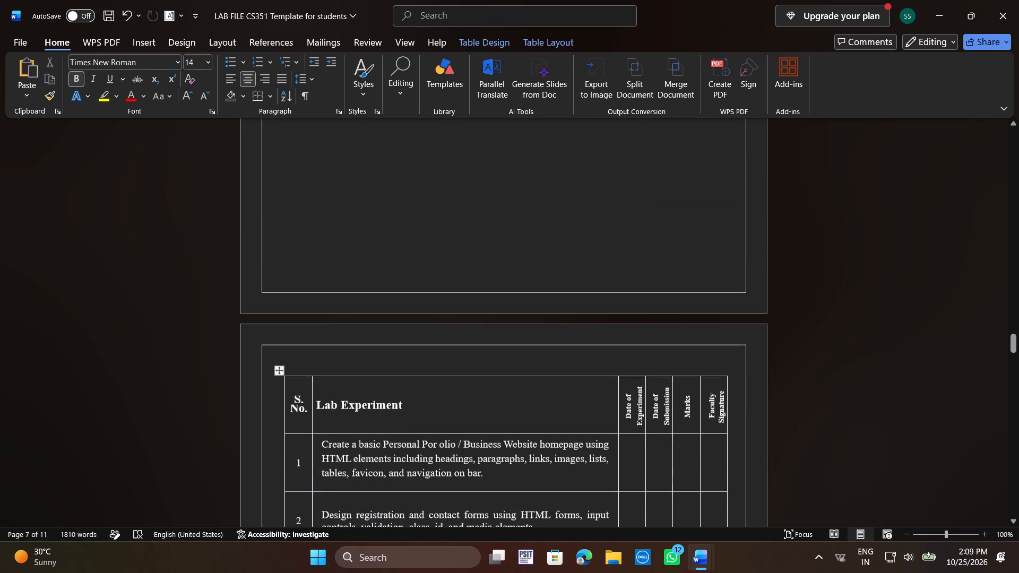
{"action": "scroll", "coordinate": [468, 362], "scroll_direction": "up", "scroll_amount": 1}
{"action": "left_click_drag", "start_coordinate": [278, 367], "coordinate": [274, 406]}
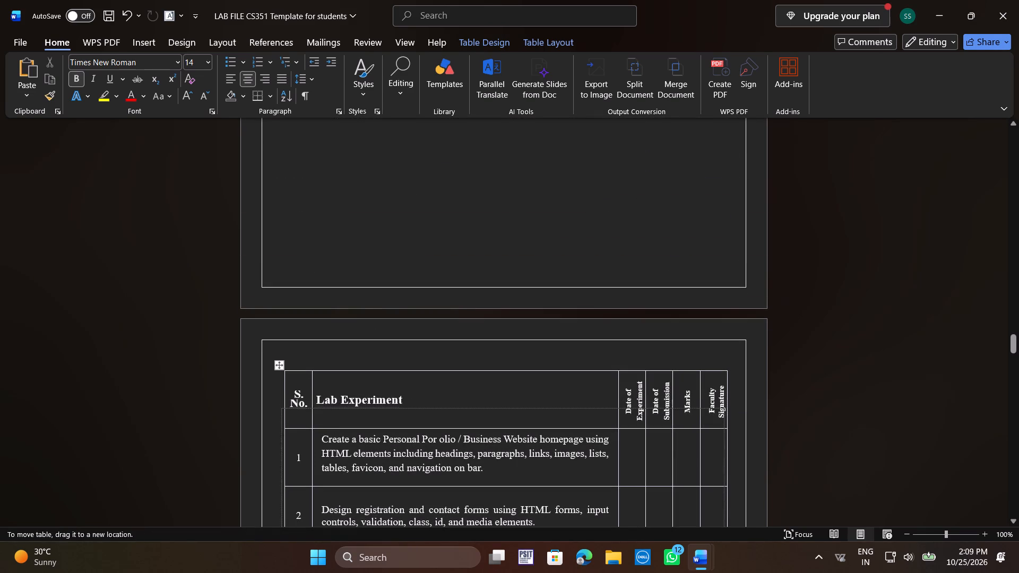
{"action": "left_click_drag", "start_coordinate": [274, 406], "coordinate": [278, 406]}
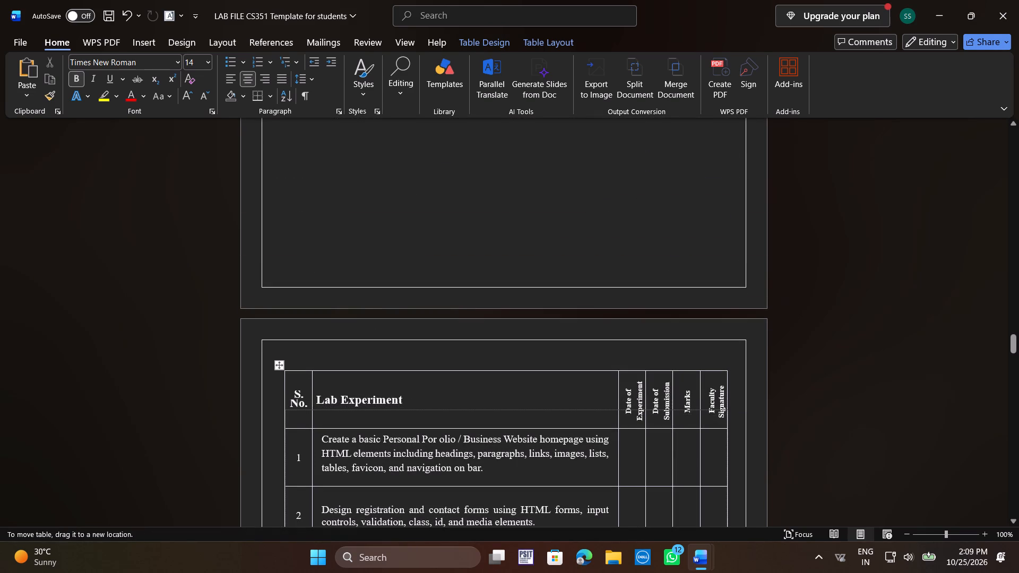
{"action": "left_click_drag", "start_coordinate": [278, 406], "coordinate": [277, 406]}
Shrink the Lab Experiment table slightly from its bottom corner to bring row 10 inside the page border.
{"action": "scroll", "coordinate": [277, 406], "scroll_direction": "down", "scroll_amount": 6}
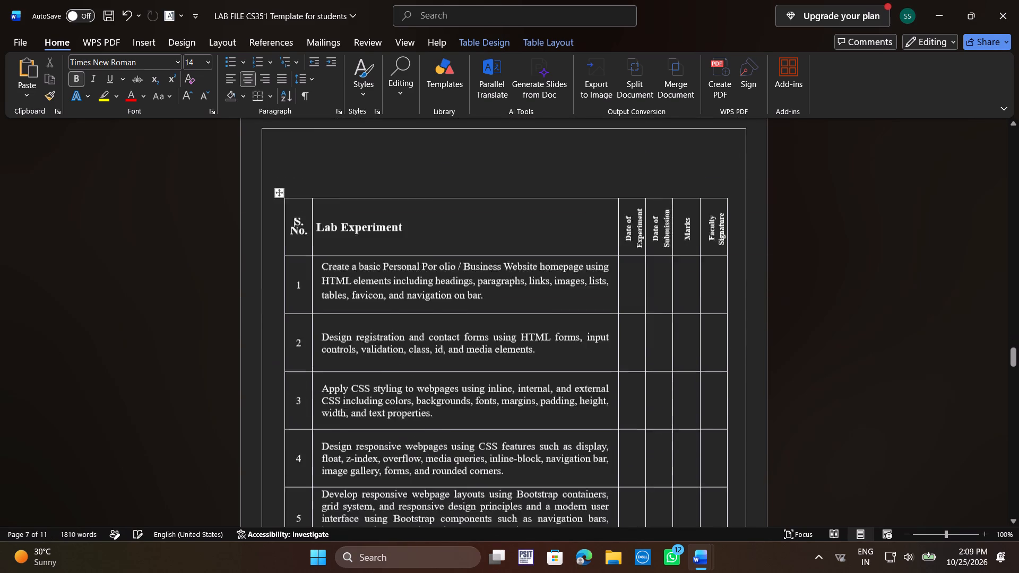
{"action": "scroll", "coordinate": [277, 406], "scroll_direction": "down", "scroll_amount": 1}
{"action": "scroll", "coordinate": [277, 405], "scroll_direction": "up", "scroll_amount": 1}
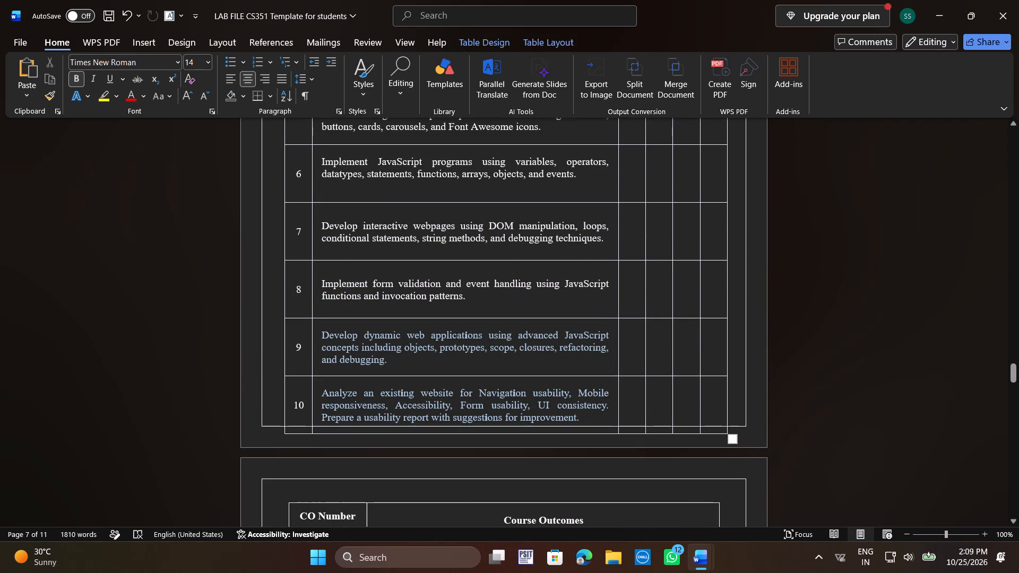
{"action": "left_click_drag", "start_coordinate": [735, 439], "coordinate": [726, 421]}
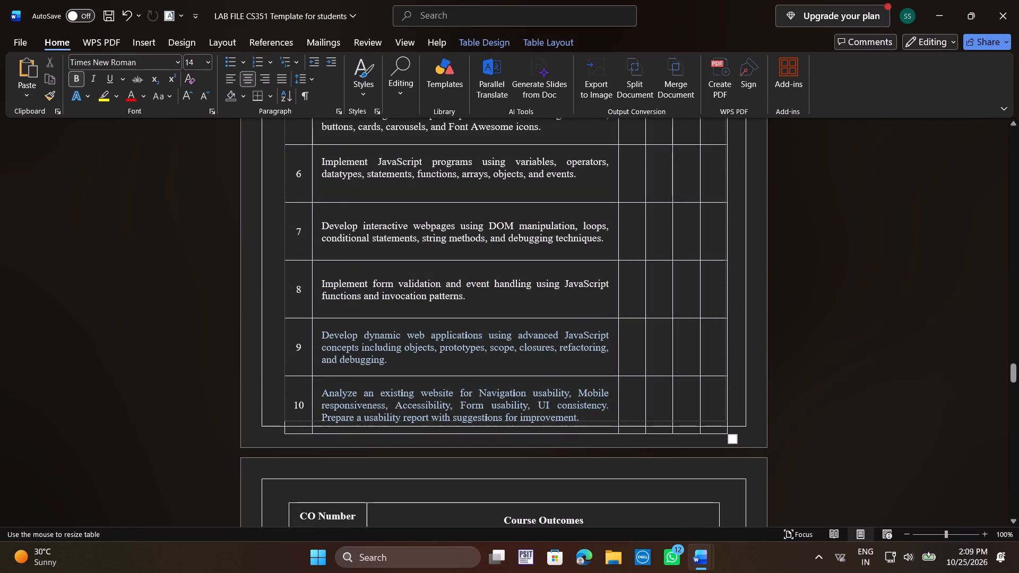
{"action": "left_click_drag", "start_coordinate": [726, 421], "coordinate": [726, 420]}
Paste the copied INDEX heading and Project Theme line into the blank space above the Lab Experiment table.
{"action": "scroll", "coordinate": [551, 428], "scroll_direction": "up", "scroll_amount": 2}
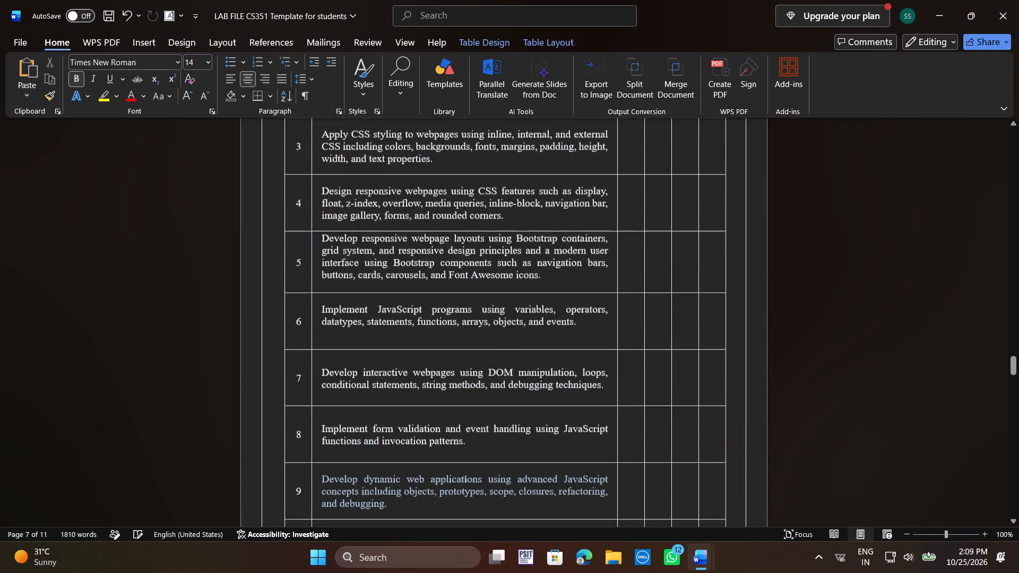
{"action": "scroll", "coordinate": [547, 426], "scroll_direction": "up", "scroll_amount": 1}
{"action": "left_click", "coordinate": [460, 214]}
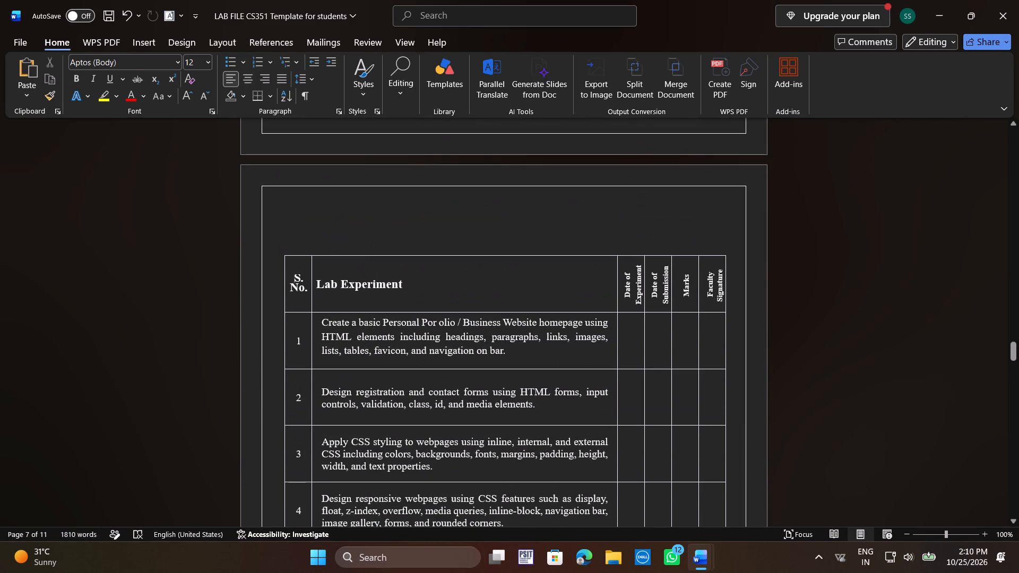
{"action": "left_click", "coordinate": [466, 205]}
{"action": "left_click", "coordinate": [358, 218]}
{"action": "double_click", "coordinate": [397, 211]}
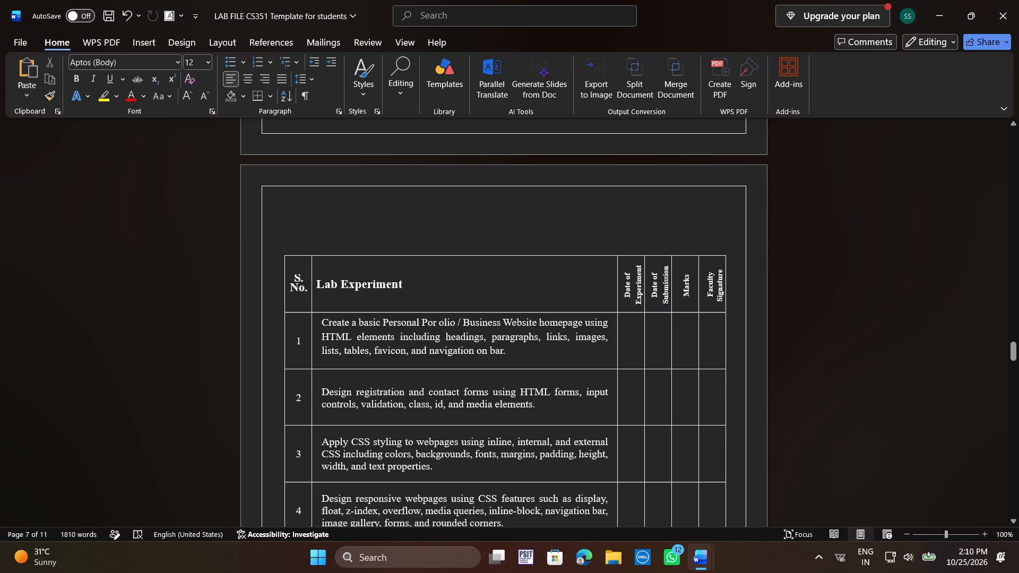
{"action": "key", "text": "ctrl+v"}
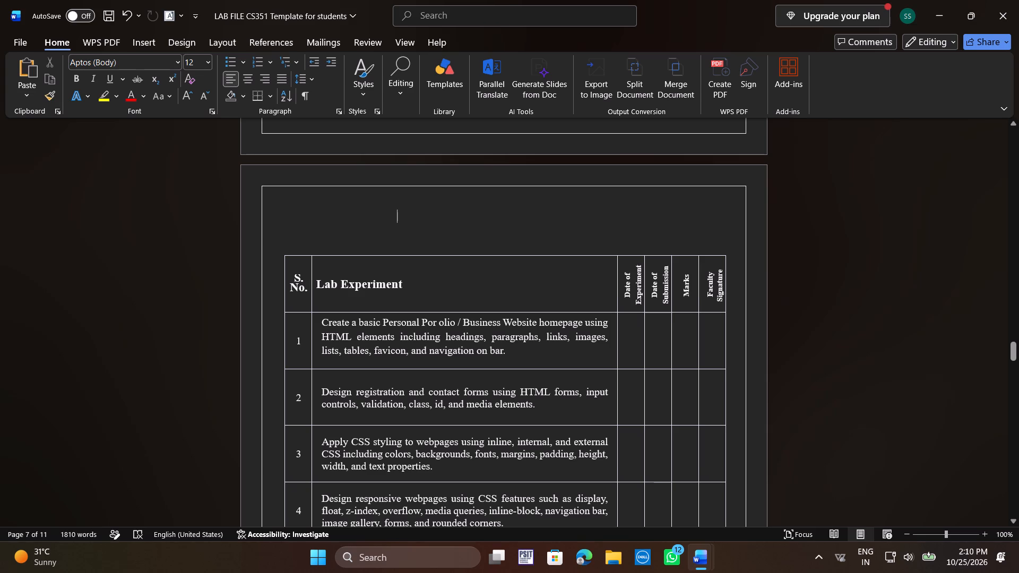
Examine the preceding pages, from the program outcomes through the course outcomes to the experiment list with CO mapping.
{"action": "scroll", "coordinate": [455, 376], "scroll_direction": "up", "scroll_amount": 2}
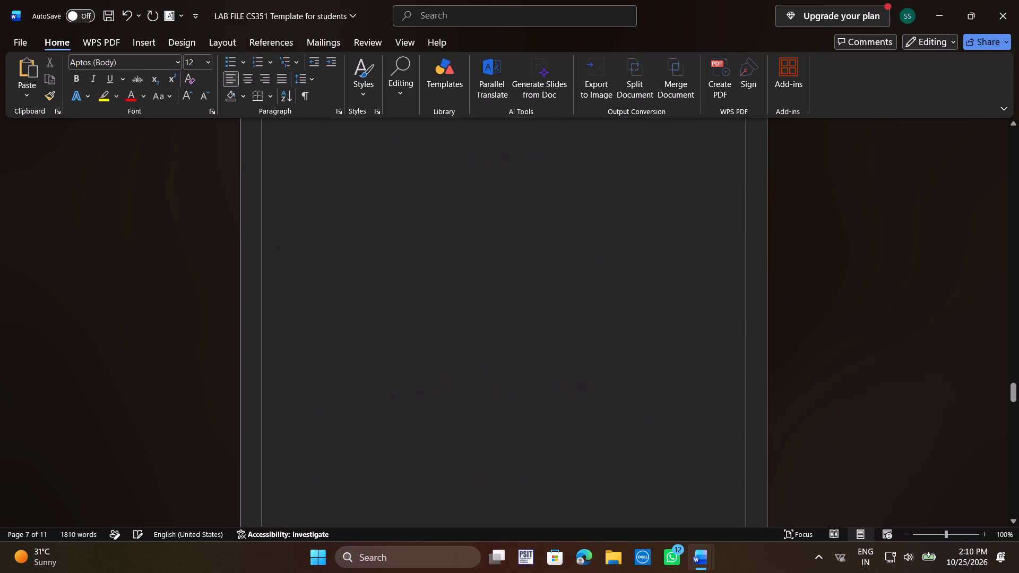
{"action": "scroll", "coordinate": [455, 376], "scroll_direction": "up", "scroll_amount": 8}
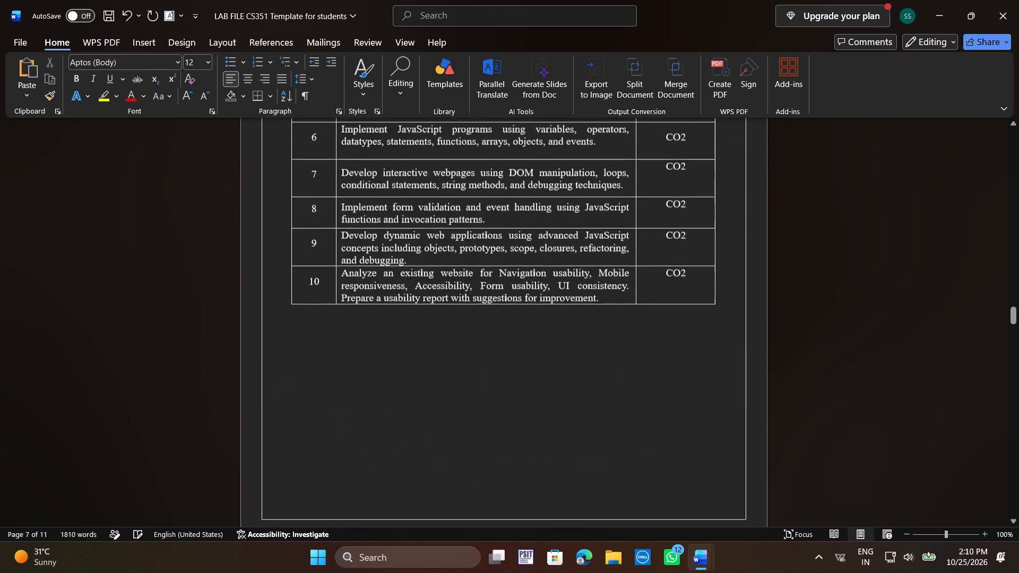
{"action": "scroll", "coordinate": [455, 376], "scroll_direction": "up", "scroll_amount": 4}
{"action": "right_click", "coordinate": [455, 376]}
{"action": "scroll", "coordinate": [455, 376], "scroll_direction": "up", "scroll_amount": 3}
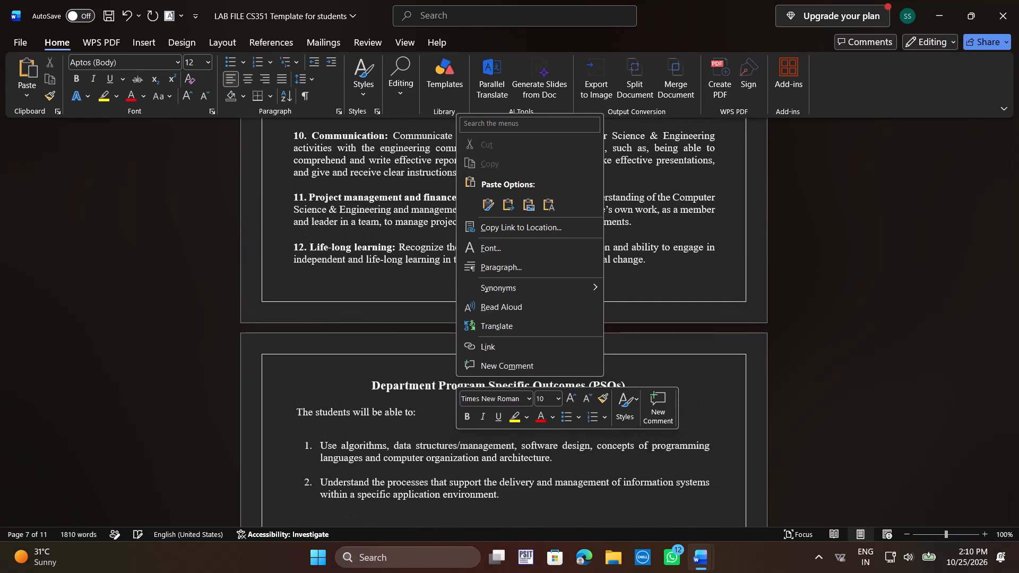
{"action": "left_click", "coordinate": [683, 372]}
{"action": "scroll", "coordinate": [644, 385], "scroll_direction": "down", "scroll_amount": 3}
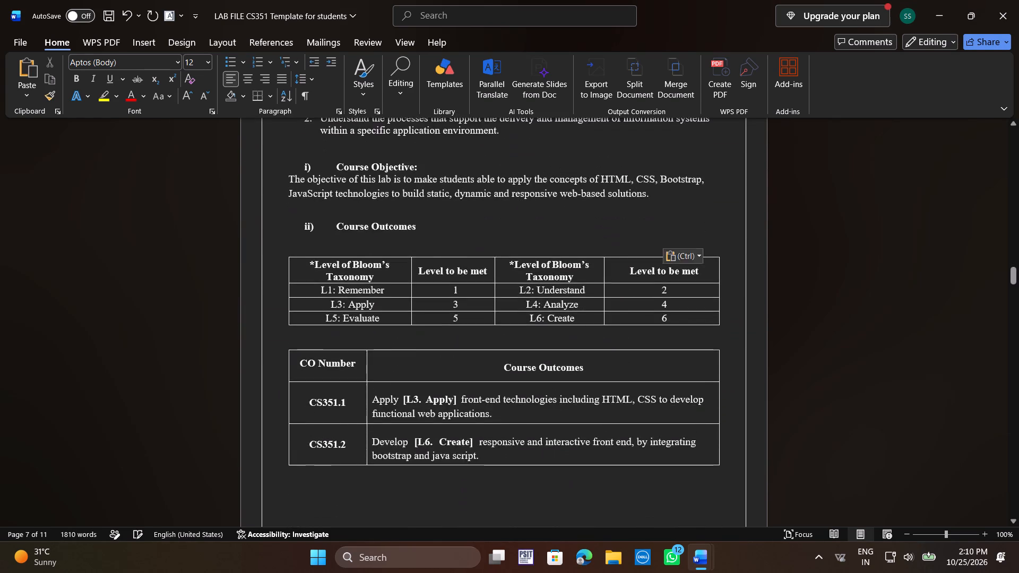
{"action": "scroll", "coordinate": [638, 387], "scroll_direction": "down", "scroll_amount": 4}
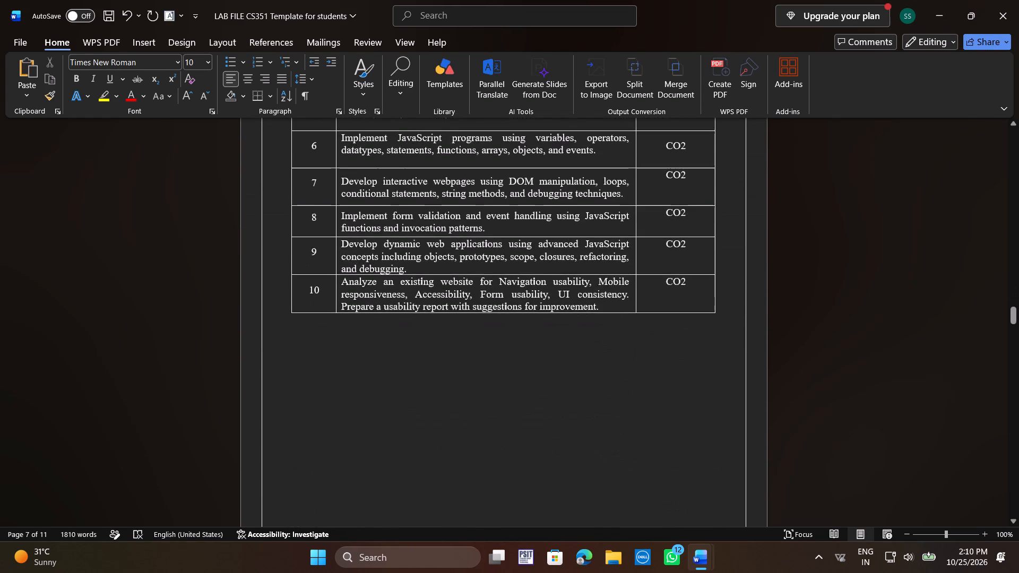
{"action": "scroll", "coordinate": [638, 387], "scroll_direction": "down", "scroll_amount": 2}
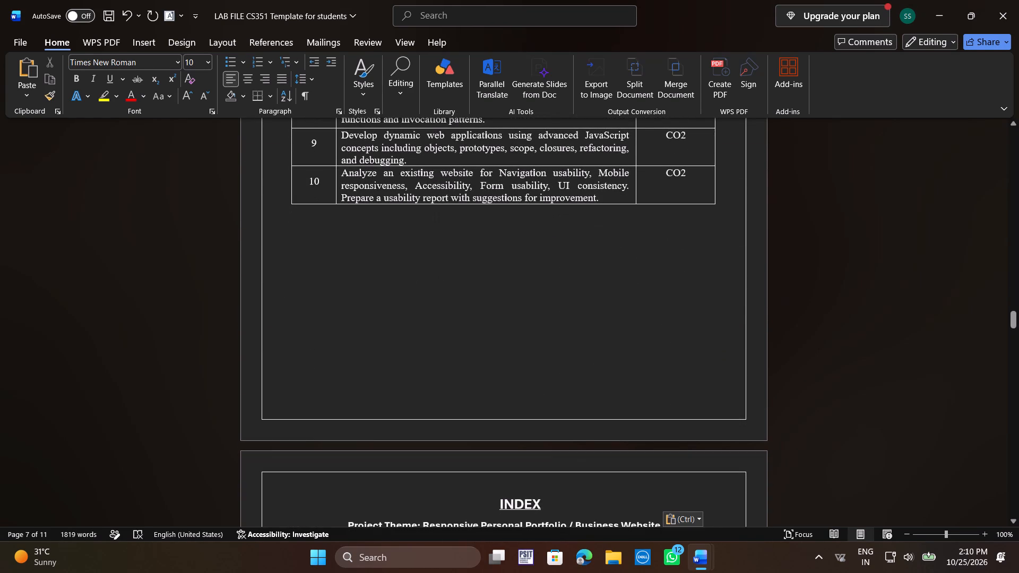
Stretch the experiment list table with the CO column downward to give its rows more height on the page.
{"action": "left_click", "coordinate": [607, 205]}
{"action": "left_click", "coordinate": [627, 194]}
{"action": "left_click_drag", "start_coordinate": [721, 211], "coordinate": [717, 256]}
{"action": "scroll", "coordinate": [713, 257], "scroll_direction": "down", "scroll_amount": 1}
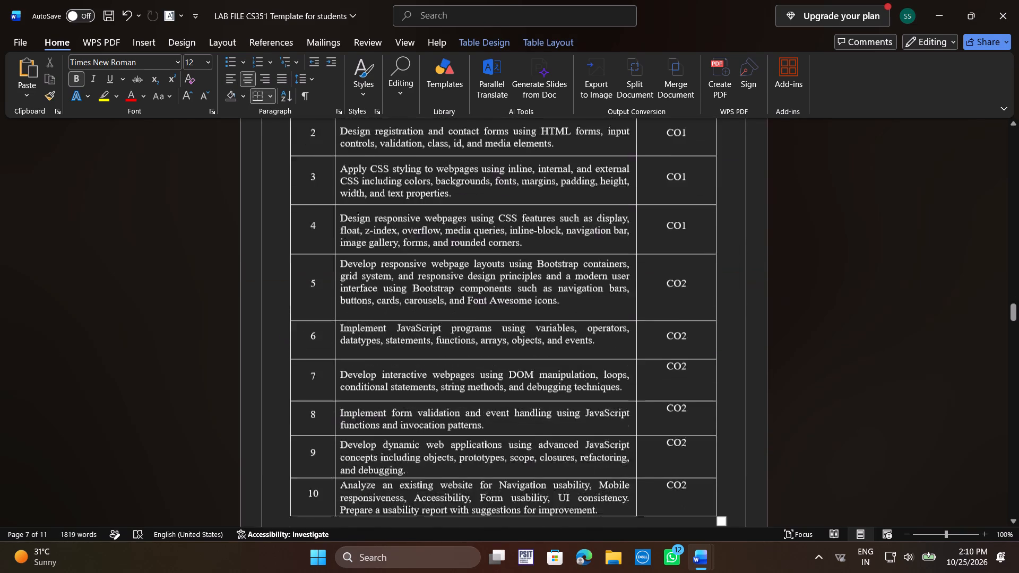
{"action": "scroll", "coordinate": [710, 258], "scroll_direction": "down", "scroll_amount": 2}
{"action": "left_click_drag", "start_coordinate": [720, 270], "coordinate": [719, 270]}
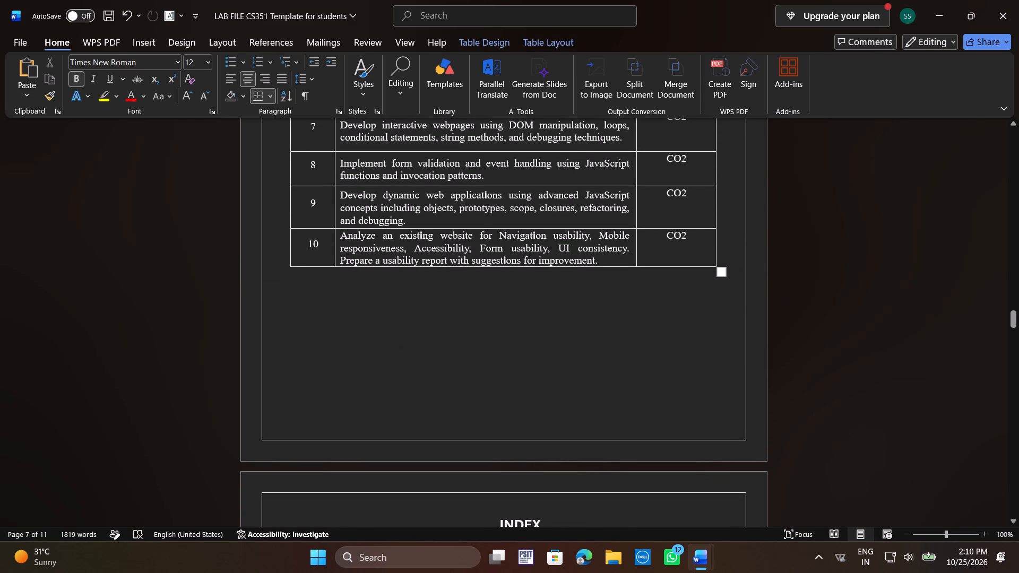
{"action": "left_click_drag", "start_coordinate": [719, 270], "coordinate": [717, 308]}
Remove the extra indent before the INDEX heading to centre it above the Project Theme line.
{"action": "scroll", "coordinate": [708, 307], "scroll_direction": "up", "scroll_amount": 2}
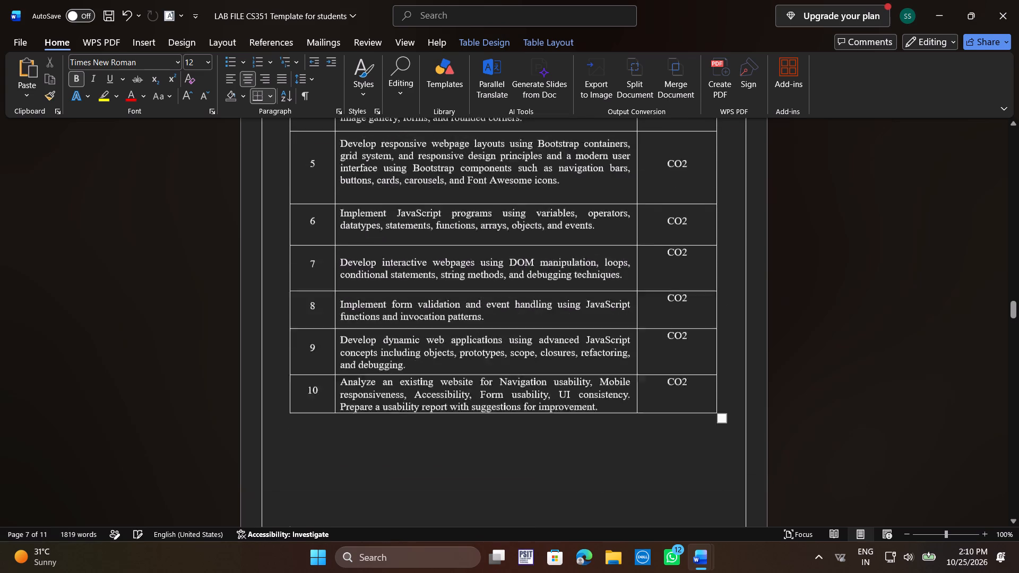
{"action": "scroll", "coordinate": [706, 307], "scroll_direction": "up", "scroll_amount": 2}
{"action": "scroll", "coordinate": [705, 307], "scroll_direction": "down", "scroll_amount": 4}
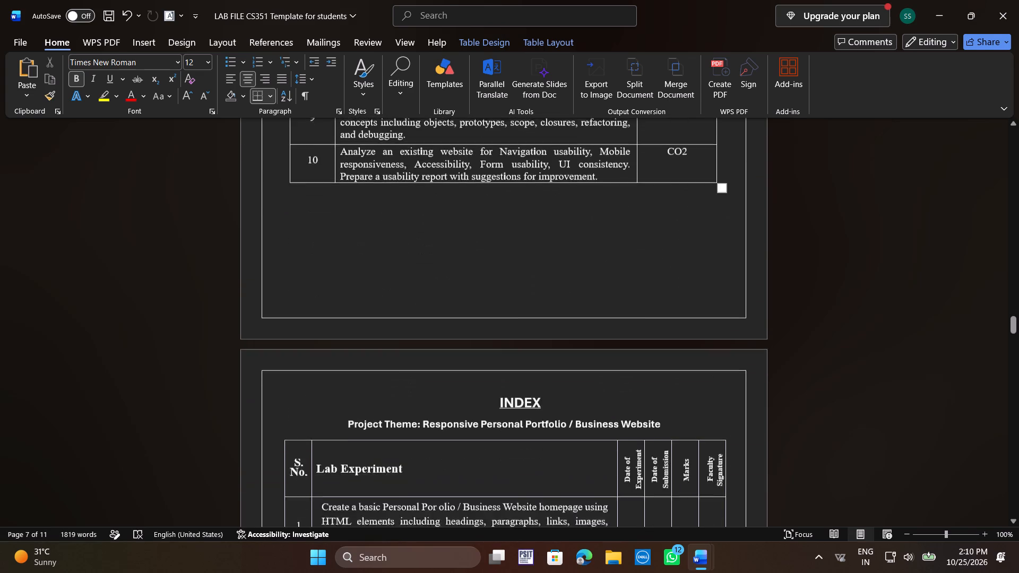
{"action": "scroll", "coordinate": [694, 296], "scroll_direction": "down", "scroll_amount": 2}
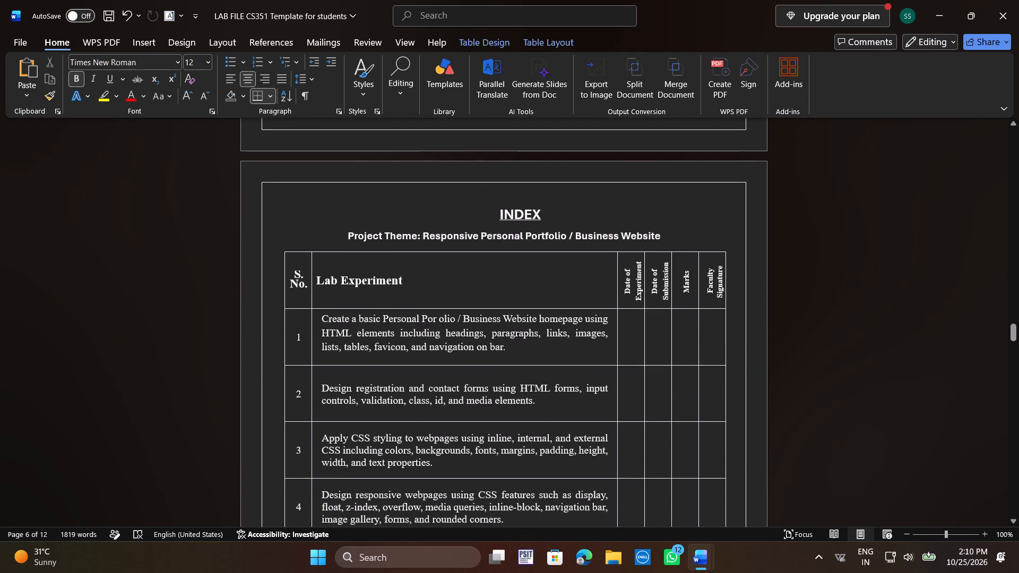
{"action": "left_click", "coordinate": [496, 217]}
{"action": "key", "text": "BackSpace"}
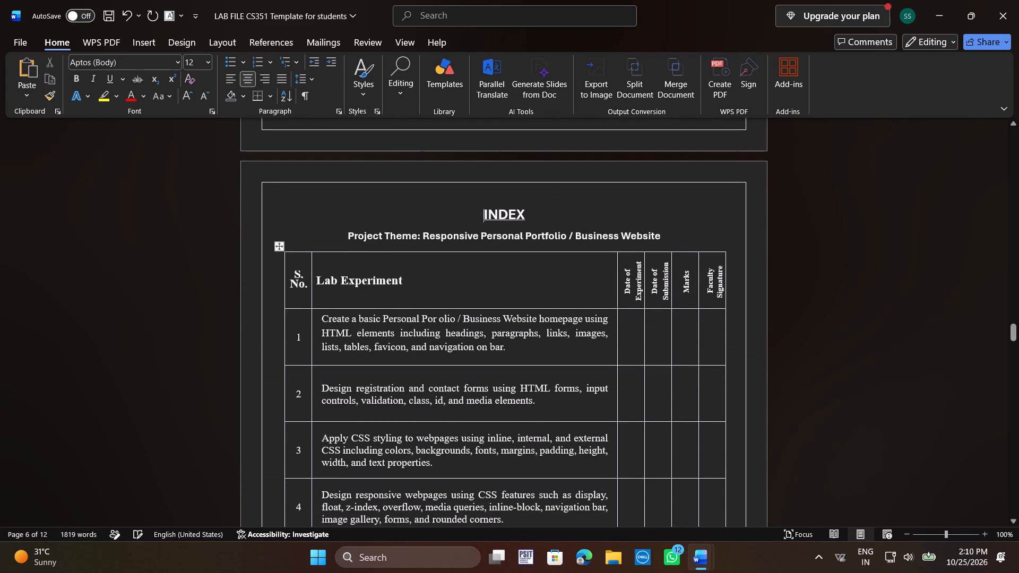
{"action": "left_click", "coordinate": [611, 218]}
Shrink the Lab Experiment table under the INDEX heading slightly to leave a gap above the bottom page border.
{"action": "scroll", "coordinate": [576, 267], "scroll_direction": "down", "scroll_amount": 5}
{"action": "scroll", "coordinate": [571, 273], "scroll_direction": "up", "scroll_amount": 1}
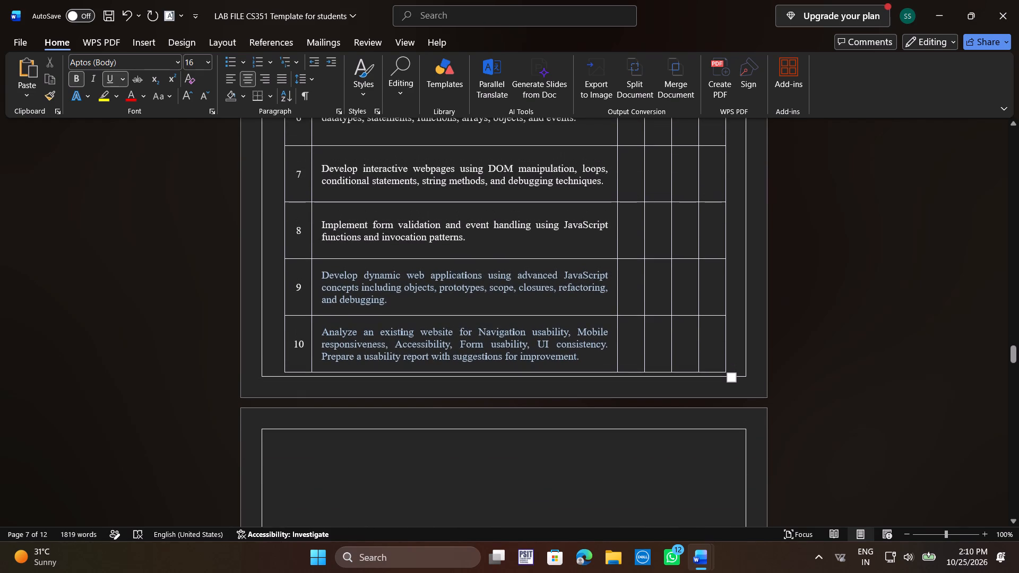
{"action": "left_click_drag", "start_coordinate": [728, 376], "coordinate": [725, 367]}
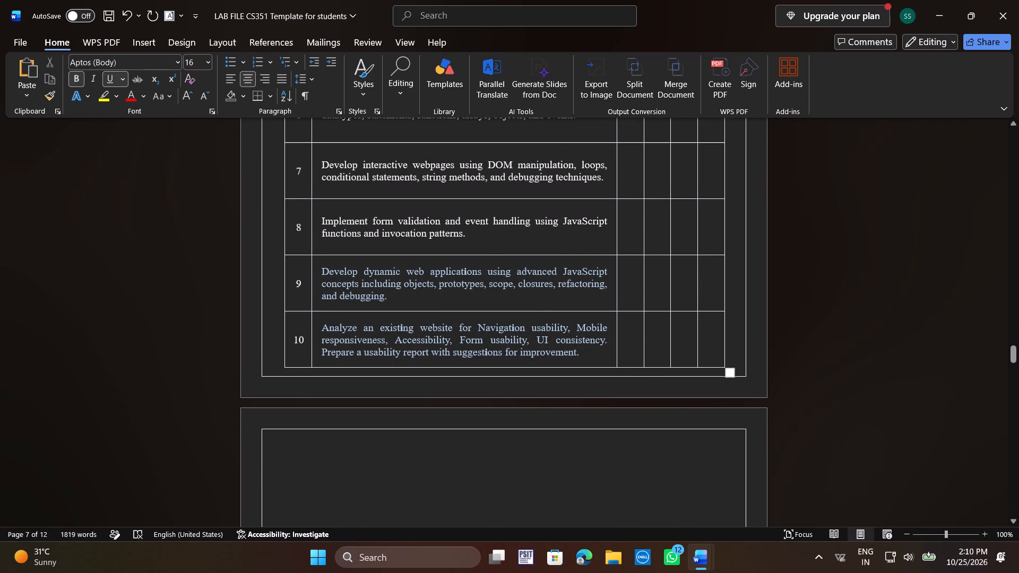
{"action": "scroll", "coordinate": [723, 367], "scroll_direction": "up", "scroll_amount": 4}
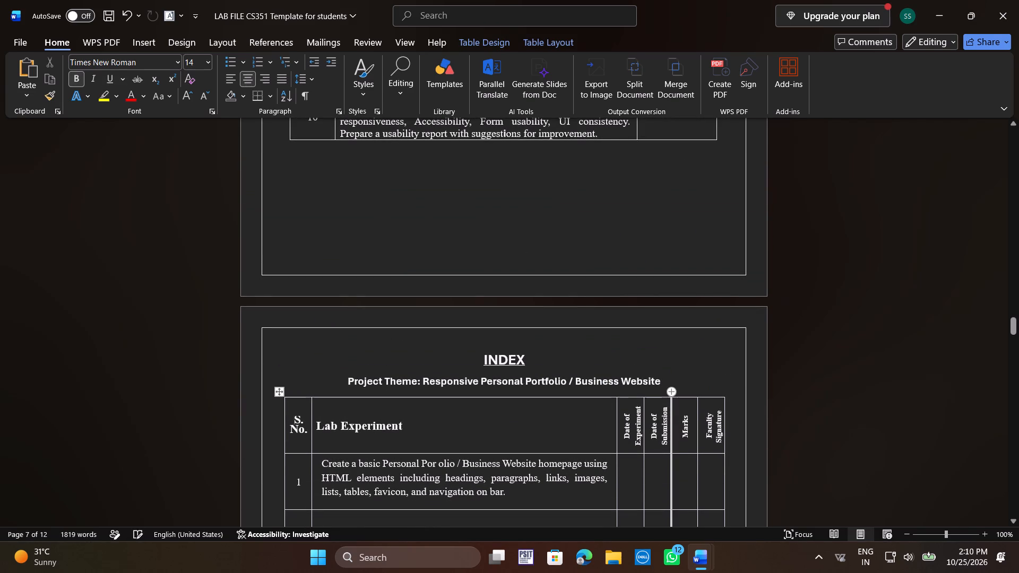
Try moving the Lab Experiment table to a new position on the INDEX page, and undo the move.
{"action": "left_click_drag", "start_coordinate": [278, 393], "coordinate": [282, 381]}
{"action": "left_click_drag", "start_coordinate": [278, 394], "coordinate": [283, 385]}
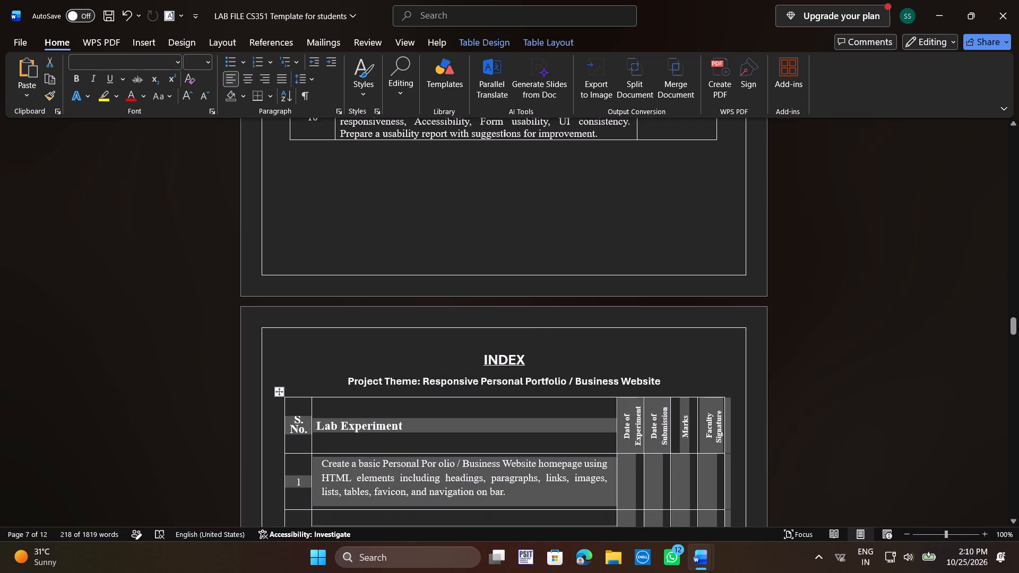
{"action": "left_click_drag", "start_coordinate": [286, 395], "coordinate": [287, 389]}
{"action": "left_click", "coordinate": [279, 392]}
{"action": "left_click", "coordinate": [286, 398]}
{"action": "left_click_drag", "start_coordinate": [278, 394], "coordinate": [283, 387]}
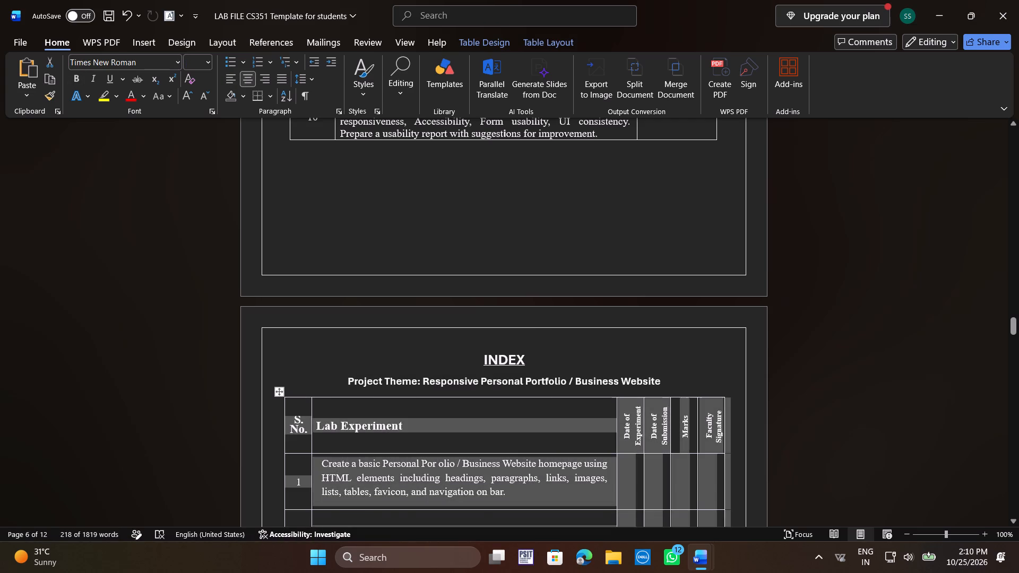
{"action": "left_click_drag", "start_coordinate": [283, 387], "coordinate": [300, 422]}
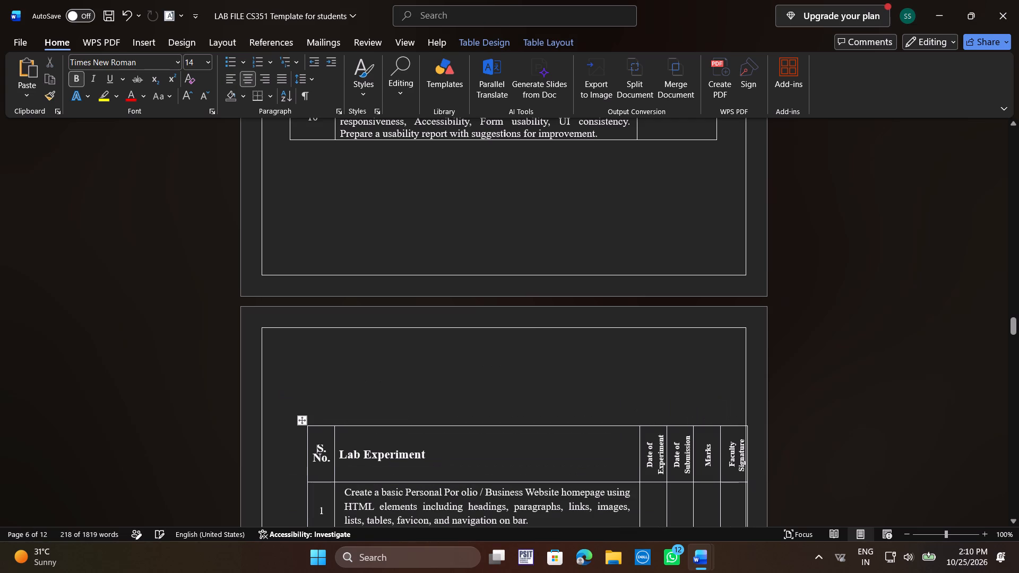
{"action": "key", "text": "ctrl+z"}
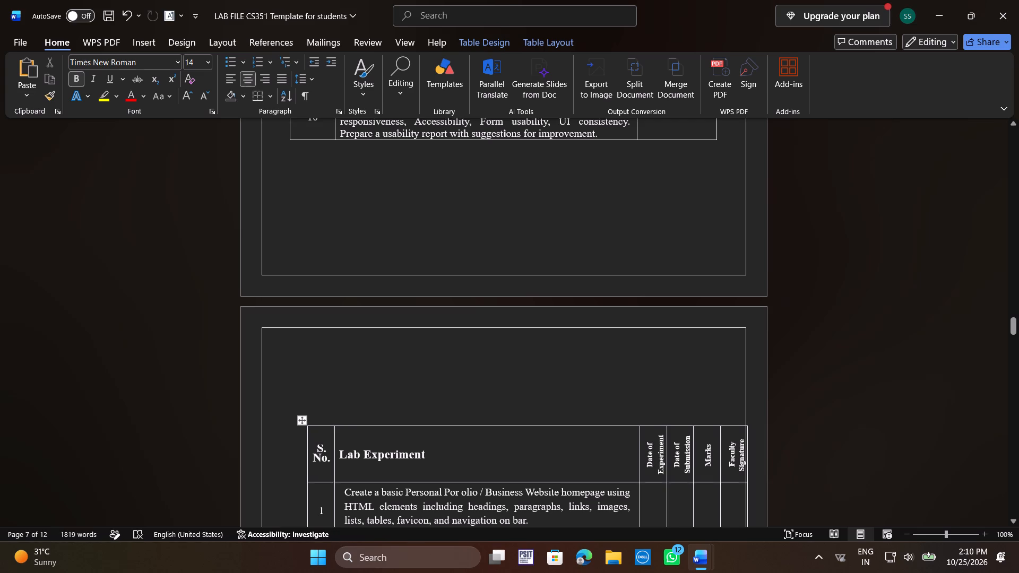
Delete the CO Number and Course Outcomes table from the page following the INDEX table.
{"action": "left_click", "coordinate": [801, 325]}
{"action": "scroll", "coordinate": [642, 364], "scroll_direction": "down", "scroll_amount": 4}
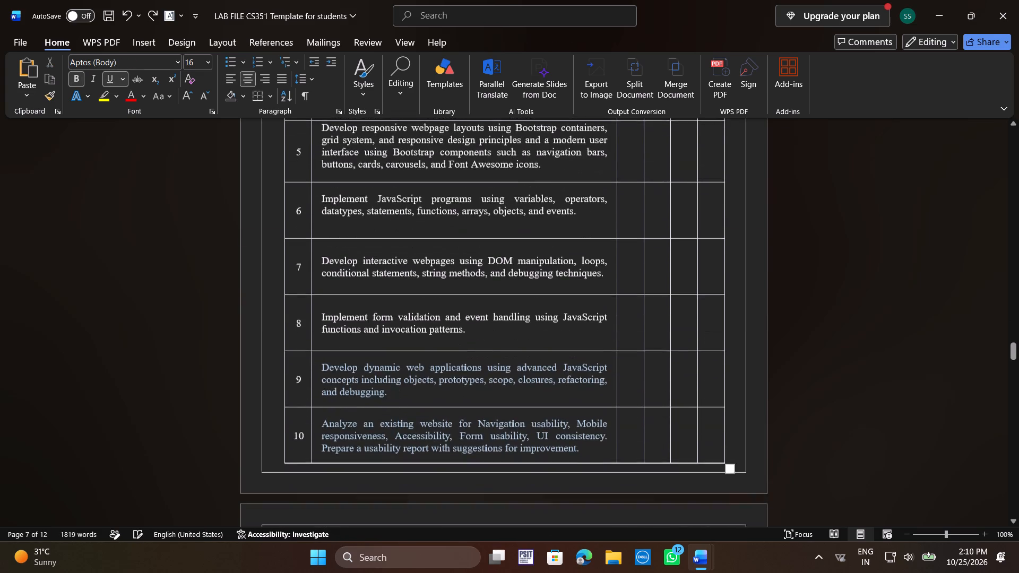
{"action": "scroll", "coordinate": [591, 354], "scroll_direction": "down", "scroll_amount": 3}
{"action": "scroll", "coordinate": [530, 360], "scroll_direction": "down", "scroll_amount": 4}
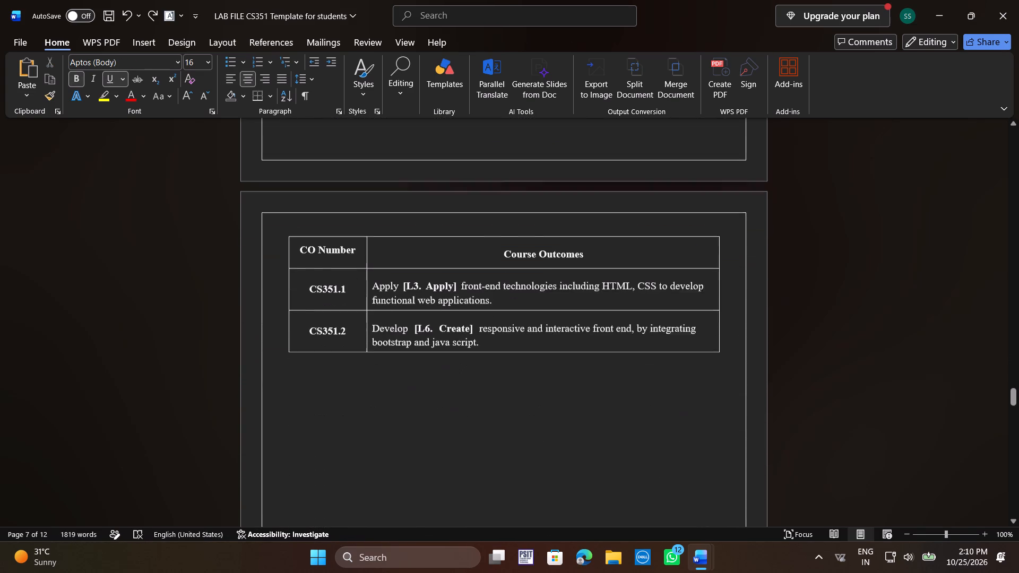
{"action": "scroll", "coordinate": [437, 341], "scroll_direction": "down", "scroll_amount": 1}
{"action": "left_click_drag", "start_coordinate": [282, 206], "coordinate": [655, 349]}
{"action": "key", "text": "BackSpace"}
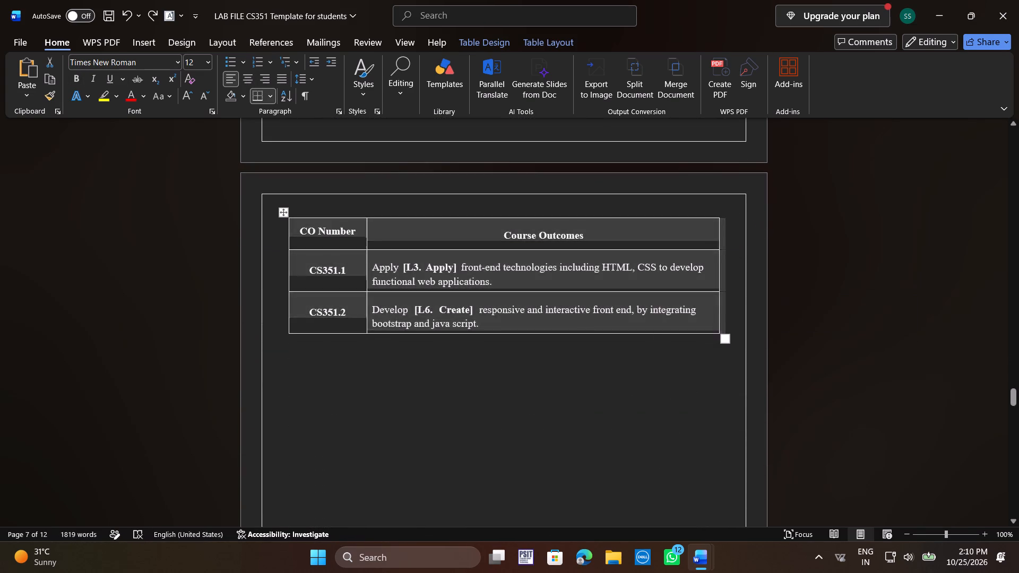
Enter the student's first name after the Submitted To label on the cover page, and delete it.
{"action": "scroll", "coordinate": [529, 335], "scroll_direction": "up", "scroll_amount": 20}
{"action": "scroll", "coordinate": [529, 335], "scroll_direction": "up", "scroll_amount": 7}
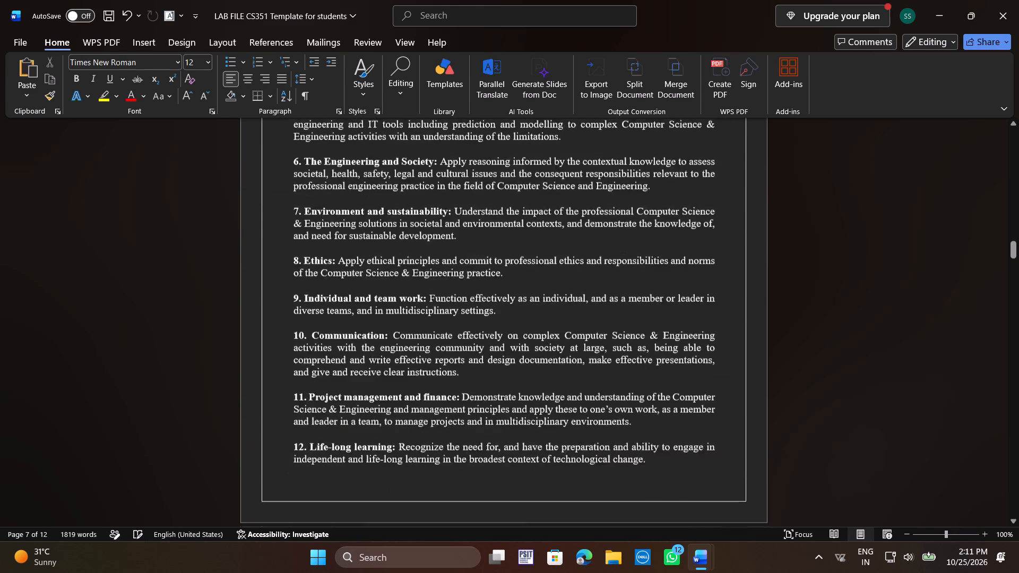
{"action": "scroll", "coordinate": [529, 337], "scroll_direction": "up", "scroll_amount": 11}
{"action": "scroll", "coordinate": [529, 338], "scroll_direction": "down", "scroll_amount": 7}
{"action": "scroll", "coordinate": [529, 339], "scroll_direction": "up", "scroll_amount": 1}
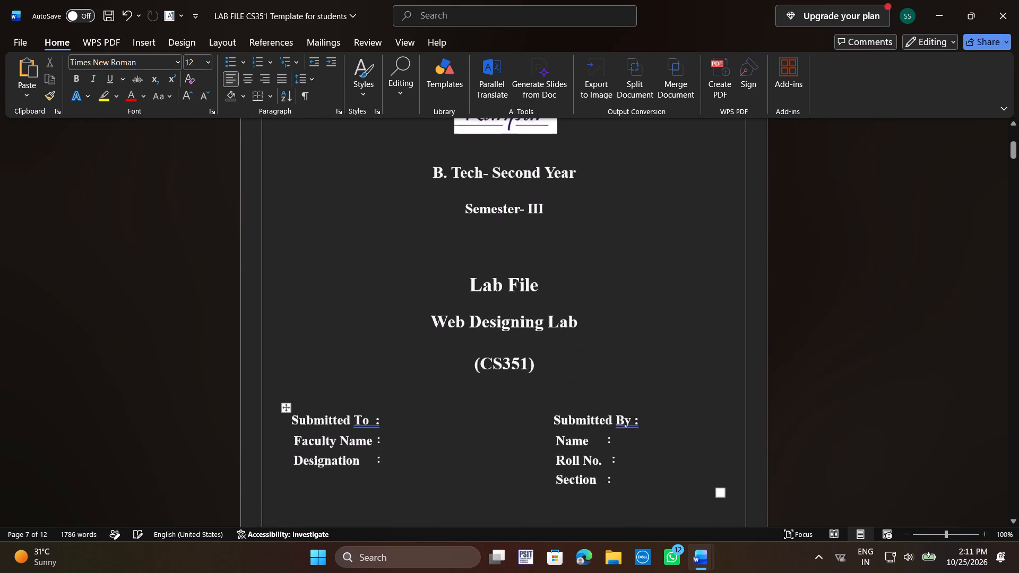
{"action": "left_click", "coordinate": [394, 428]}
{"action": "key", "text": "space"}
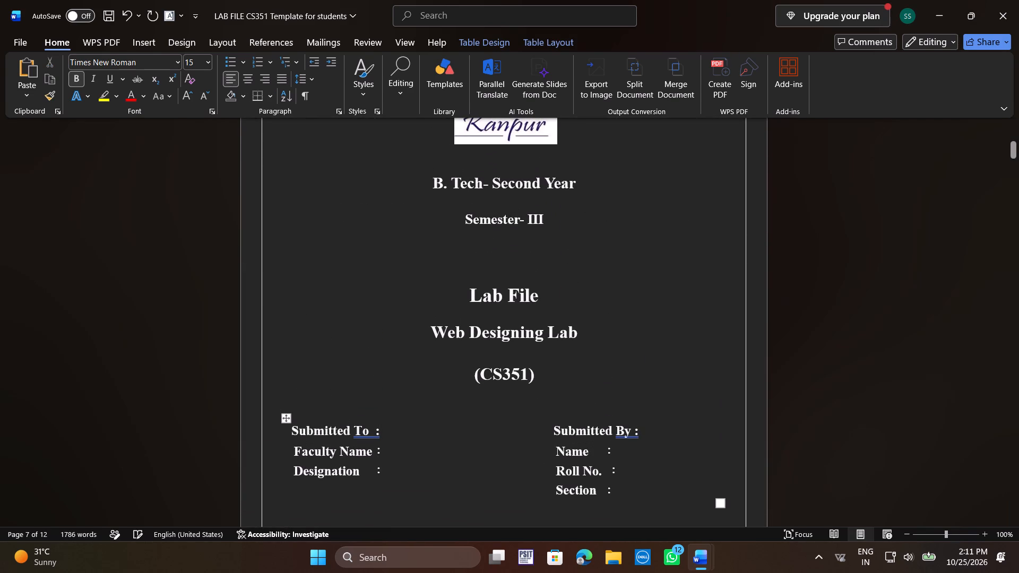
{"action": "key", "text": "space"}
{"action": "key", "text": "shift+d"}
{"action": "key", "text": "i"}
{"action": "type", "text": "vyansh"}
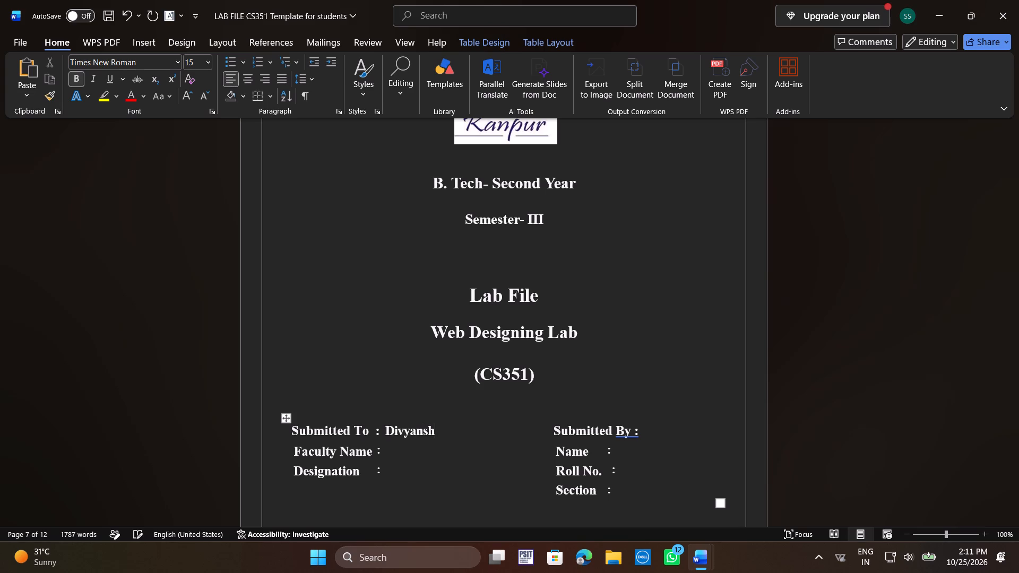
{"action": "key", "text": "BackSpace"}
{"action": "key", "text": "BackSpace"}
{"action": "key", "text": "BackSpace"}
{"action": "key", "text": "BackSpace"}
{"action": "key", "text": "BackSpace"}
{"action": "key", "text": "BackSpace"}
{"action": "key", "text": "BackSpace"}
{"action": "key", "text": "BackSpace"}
Enter the student's full name after the Submitted By label on the cover page.
{"action": "left_click", "coordinate": [650, 431]}
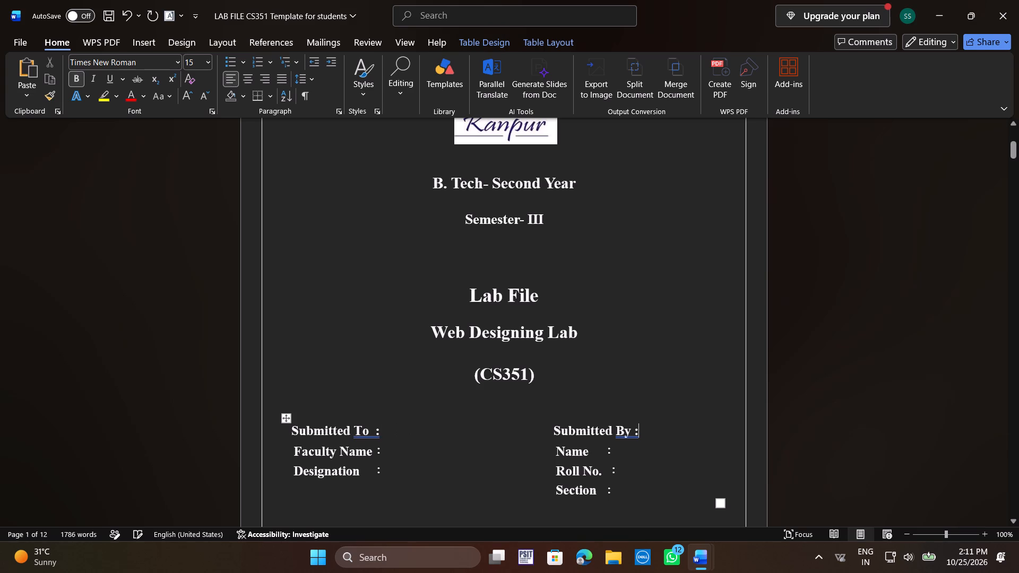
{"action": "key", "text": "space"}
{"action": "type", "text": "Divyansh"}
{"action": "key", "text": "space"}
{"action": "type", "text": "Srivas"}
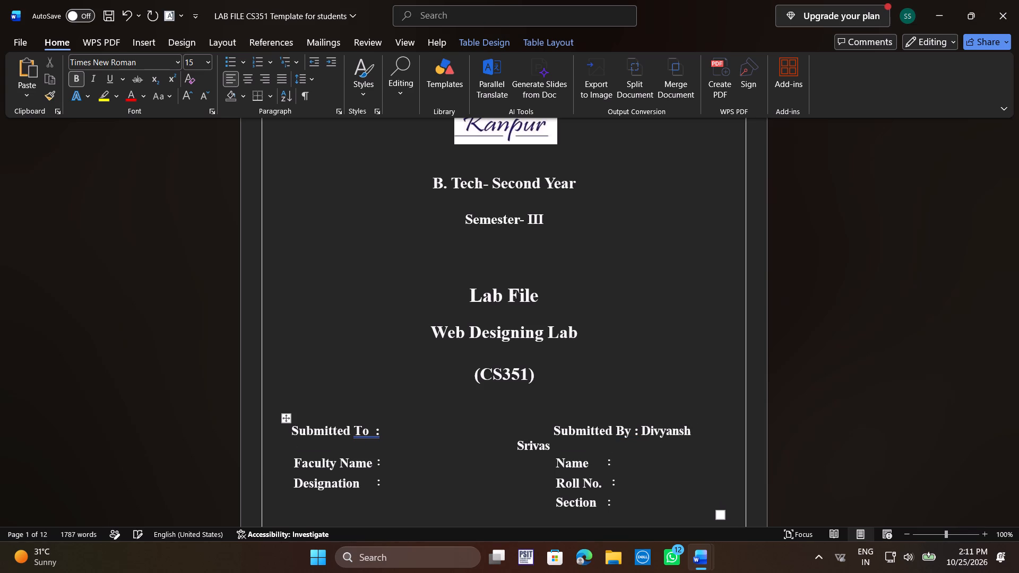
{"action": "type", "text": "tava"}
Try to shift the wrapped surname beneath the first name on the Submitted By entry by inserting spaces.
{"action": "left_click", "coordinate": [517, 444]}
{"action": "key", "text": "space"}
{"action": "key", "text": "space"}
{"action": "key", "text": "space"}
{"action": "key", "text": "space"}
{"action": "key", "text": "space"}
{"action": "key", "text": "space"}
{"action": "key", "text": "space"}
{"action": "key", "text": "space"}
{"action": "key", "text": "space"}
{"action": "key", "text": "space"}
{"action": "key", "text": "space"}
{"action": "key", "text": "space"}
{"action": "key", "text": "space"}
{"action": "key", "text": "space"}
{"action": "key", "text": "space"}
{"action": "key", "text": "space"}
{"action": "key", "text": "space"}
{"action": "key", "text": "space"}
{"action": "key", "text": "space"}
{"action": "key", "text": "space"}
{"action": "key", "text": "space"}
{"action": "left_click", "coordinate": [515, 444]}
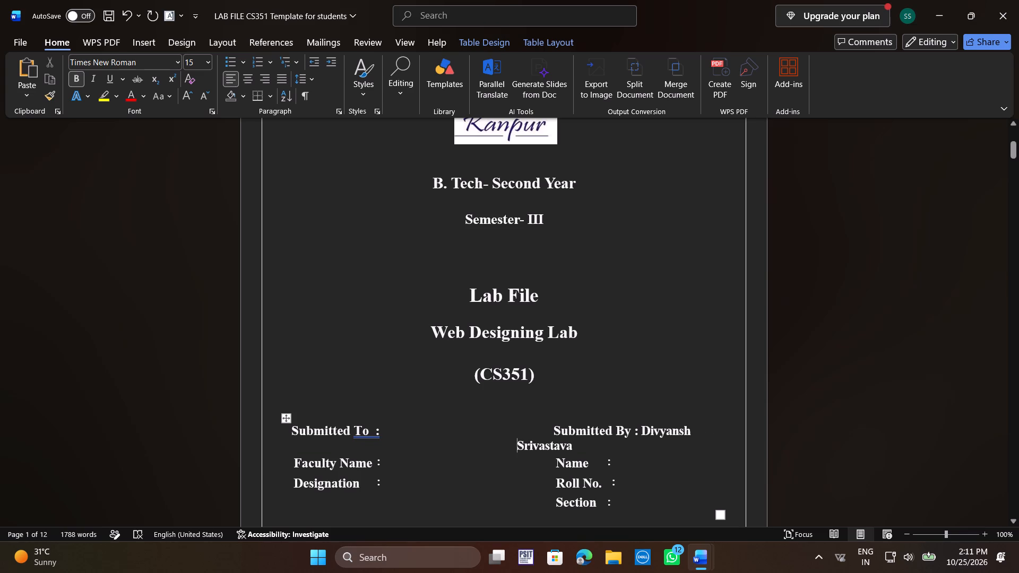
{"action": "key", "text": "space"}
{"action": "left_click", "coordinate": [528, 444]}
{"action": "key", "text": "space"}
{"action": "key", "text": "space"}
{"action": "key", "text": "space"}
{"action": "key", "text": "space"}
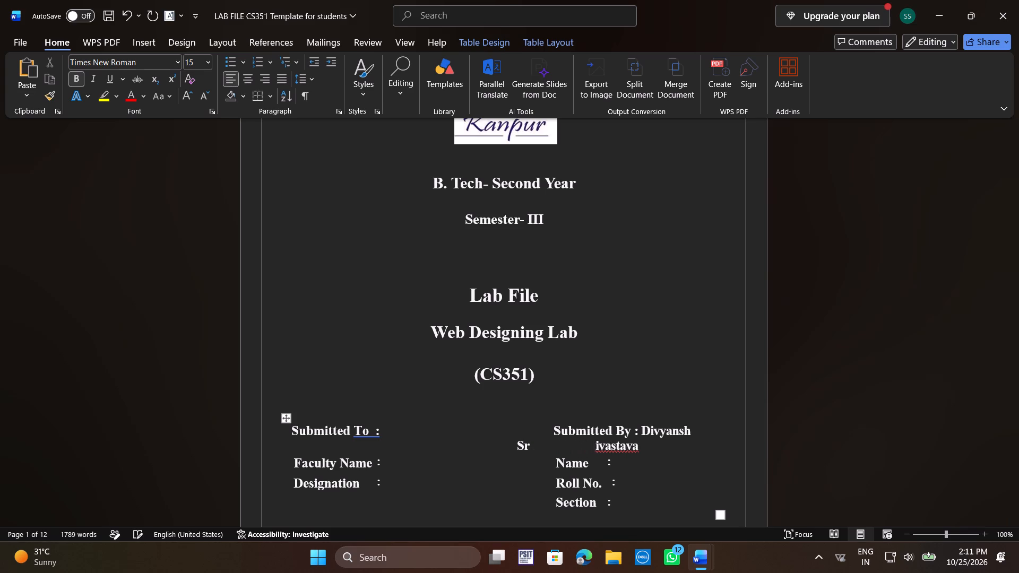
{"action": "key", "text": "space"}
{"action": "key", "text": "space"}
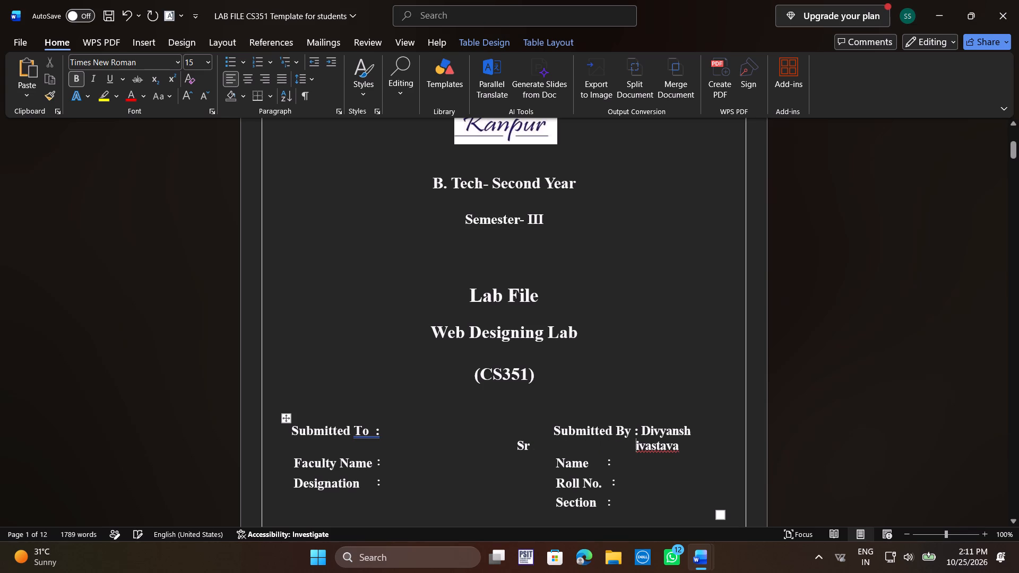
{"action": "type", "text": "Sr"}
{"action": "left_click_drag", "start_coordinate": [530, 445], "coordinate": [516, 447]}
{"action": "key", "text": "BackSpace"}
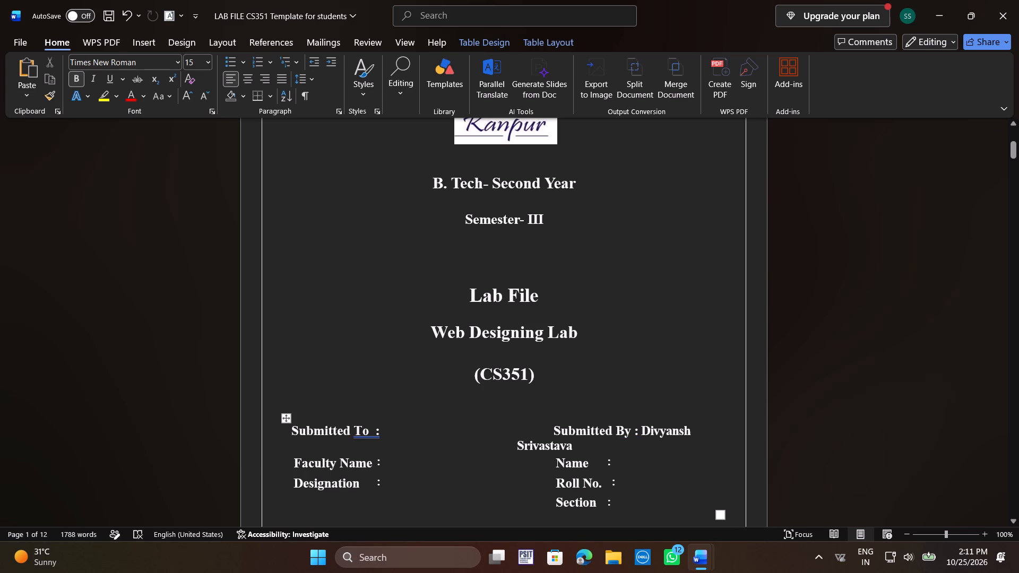
Copy the surname from the wrapped line of the Submitted By entry and delete it there.
{"action": "left_click_drag", "start_coordinate": [519, 445], "coordinate": [579, 446]}
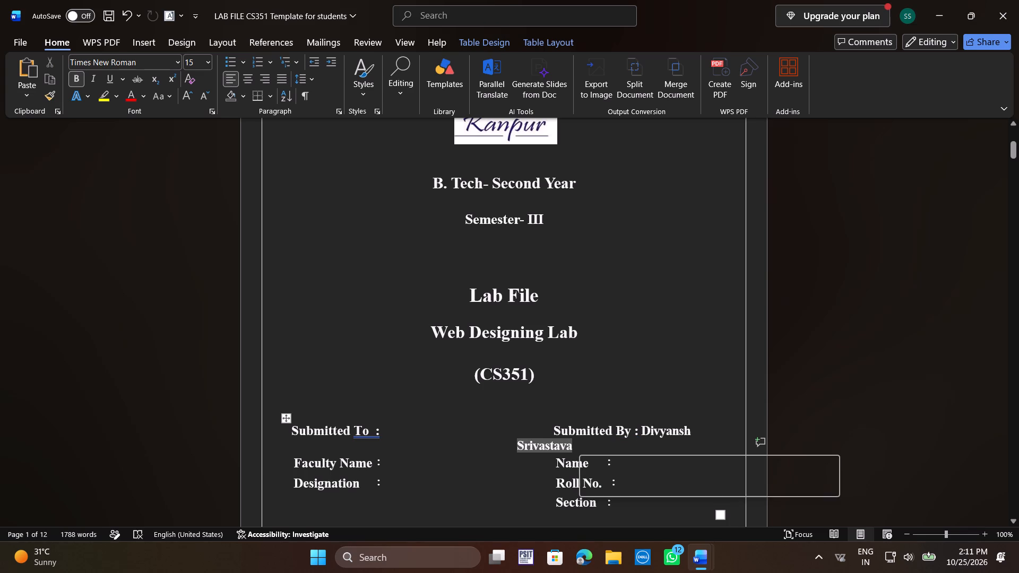
{"action": "key", "text": "ctrl+c"}
{"action": "key", "text": "BackSpace"}
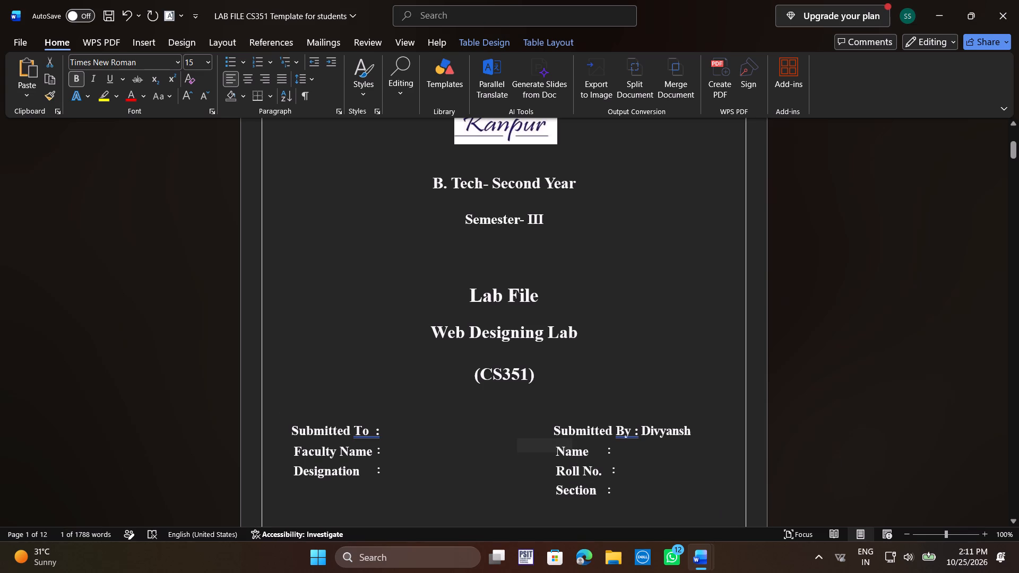
{"action": "key", "text": "BackSpace"}
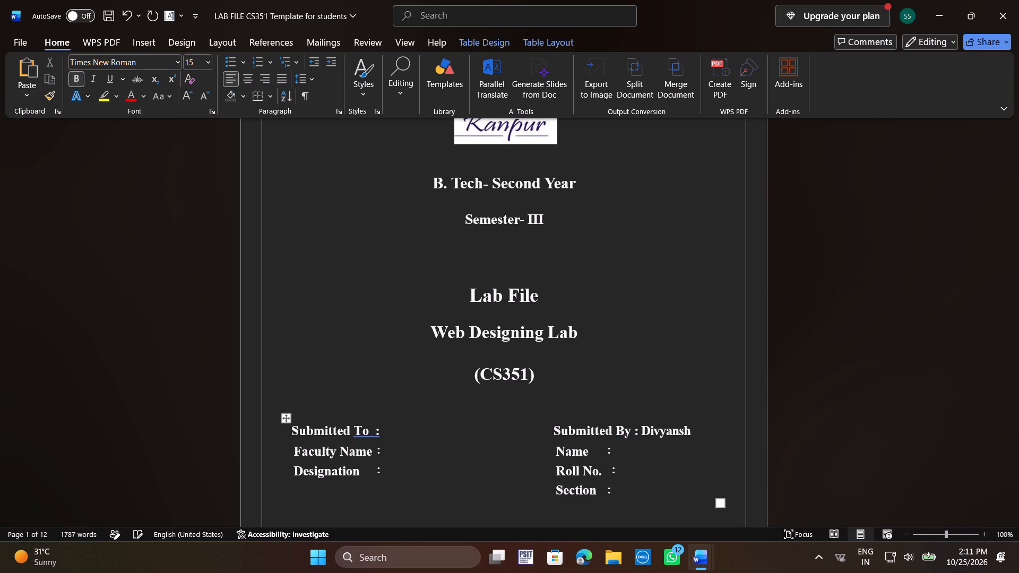
{"action": "key", "text": "BackSpace"}
{"action": "key", "text": "BackSpace"}
{"action": "key", "text": "BackSpace"}
{"action": "key", "text": "BackSpace"}
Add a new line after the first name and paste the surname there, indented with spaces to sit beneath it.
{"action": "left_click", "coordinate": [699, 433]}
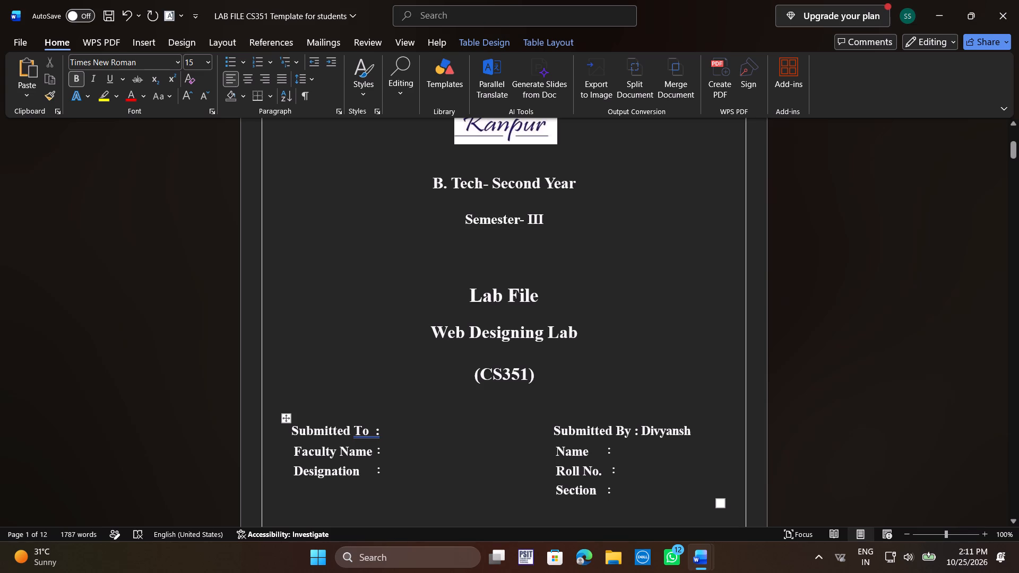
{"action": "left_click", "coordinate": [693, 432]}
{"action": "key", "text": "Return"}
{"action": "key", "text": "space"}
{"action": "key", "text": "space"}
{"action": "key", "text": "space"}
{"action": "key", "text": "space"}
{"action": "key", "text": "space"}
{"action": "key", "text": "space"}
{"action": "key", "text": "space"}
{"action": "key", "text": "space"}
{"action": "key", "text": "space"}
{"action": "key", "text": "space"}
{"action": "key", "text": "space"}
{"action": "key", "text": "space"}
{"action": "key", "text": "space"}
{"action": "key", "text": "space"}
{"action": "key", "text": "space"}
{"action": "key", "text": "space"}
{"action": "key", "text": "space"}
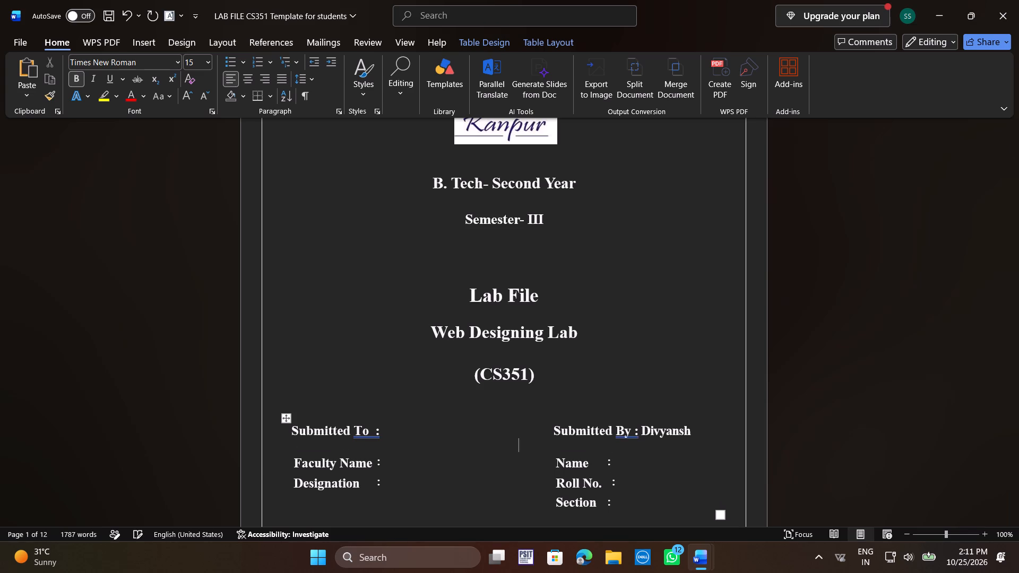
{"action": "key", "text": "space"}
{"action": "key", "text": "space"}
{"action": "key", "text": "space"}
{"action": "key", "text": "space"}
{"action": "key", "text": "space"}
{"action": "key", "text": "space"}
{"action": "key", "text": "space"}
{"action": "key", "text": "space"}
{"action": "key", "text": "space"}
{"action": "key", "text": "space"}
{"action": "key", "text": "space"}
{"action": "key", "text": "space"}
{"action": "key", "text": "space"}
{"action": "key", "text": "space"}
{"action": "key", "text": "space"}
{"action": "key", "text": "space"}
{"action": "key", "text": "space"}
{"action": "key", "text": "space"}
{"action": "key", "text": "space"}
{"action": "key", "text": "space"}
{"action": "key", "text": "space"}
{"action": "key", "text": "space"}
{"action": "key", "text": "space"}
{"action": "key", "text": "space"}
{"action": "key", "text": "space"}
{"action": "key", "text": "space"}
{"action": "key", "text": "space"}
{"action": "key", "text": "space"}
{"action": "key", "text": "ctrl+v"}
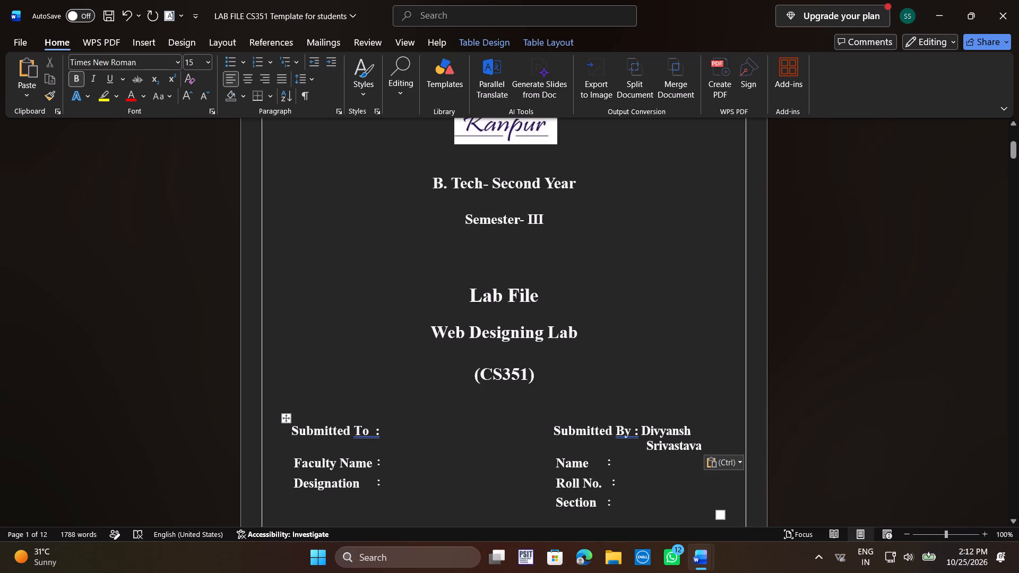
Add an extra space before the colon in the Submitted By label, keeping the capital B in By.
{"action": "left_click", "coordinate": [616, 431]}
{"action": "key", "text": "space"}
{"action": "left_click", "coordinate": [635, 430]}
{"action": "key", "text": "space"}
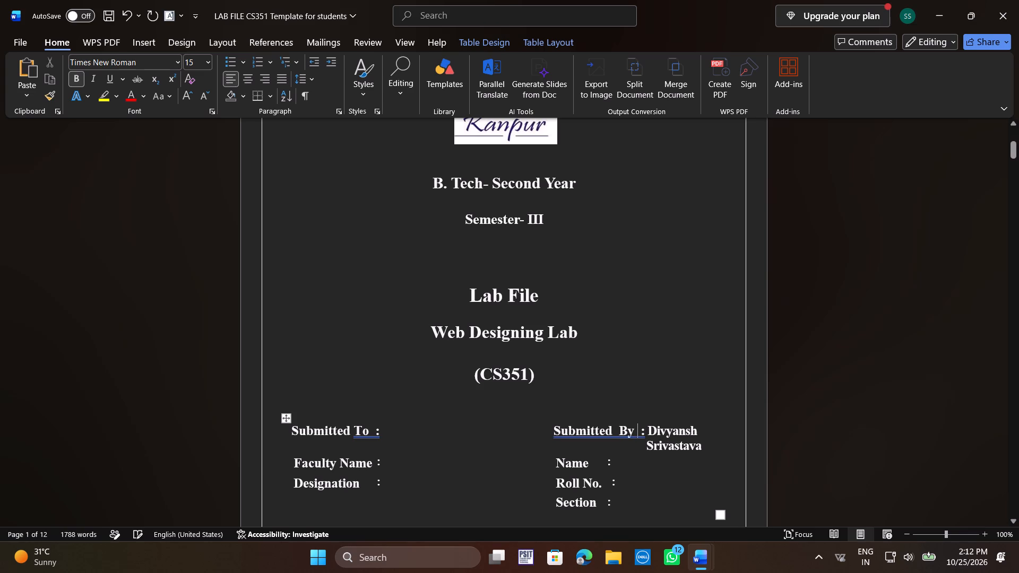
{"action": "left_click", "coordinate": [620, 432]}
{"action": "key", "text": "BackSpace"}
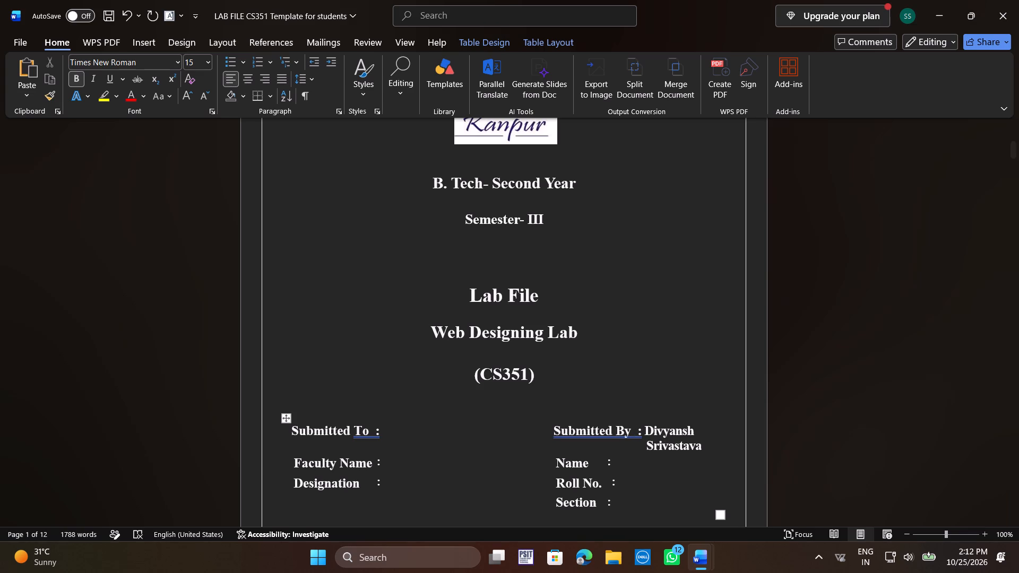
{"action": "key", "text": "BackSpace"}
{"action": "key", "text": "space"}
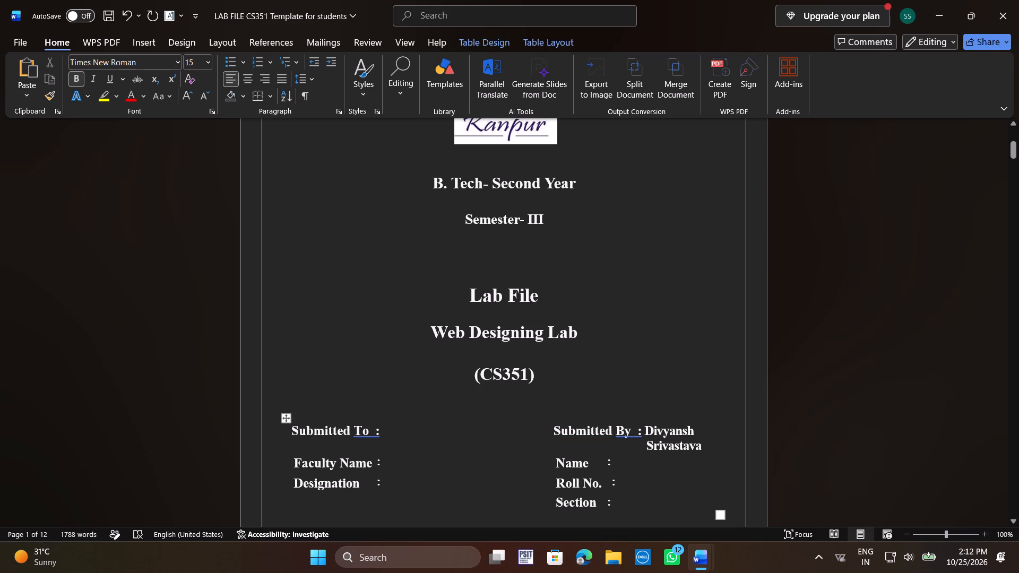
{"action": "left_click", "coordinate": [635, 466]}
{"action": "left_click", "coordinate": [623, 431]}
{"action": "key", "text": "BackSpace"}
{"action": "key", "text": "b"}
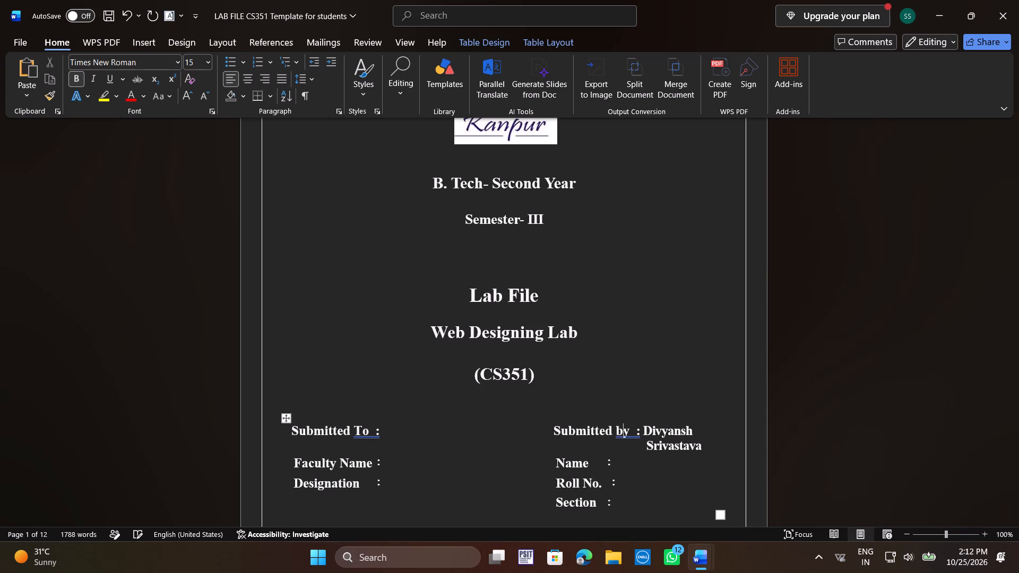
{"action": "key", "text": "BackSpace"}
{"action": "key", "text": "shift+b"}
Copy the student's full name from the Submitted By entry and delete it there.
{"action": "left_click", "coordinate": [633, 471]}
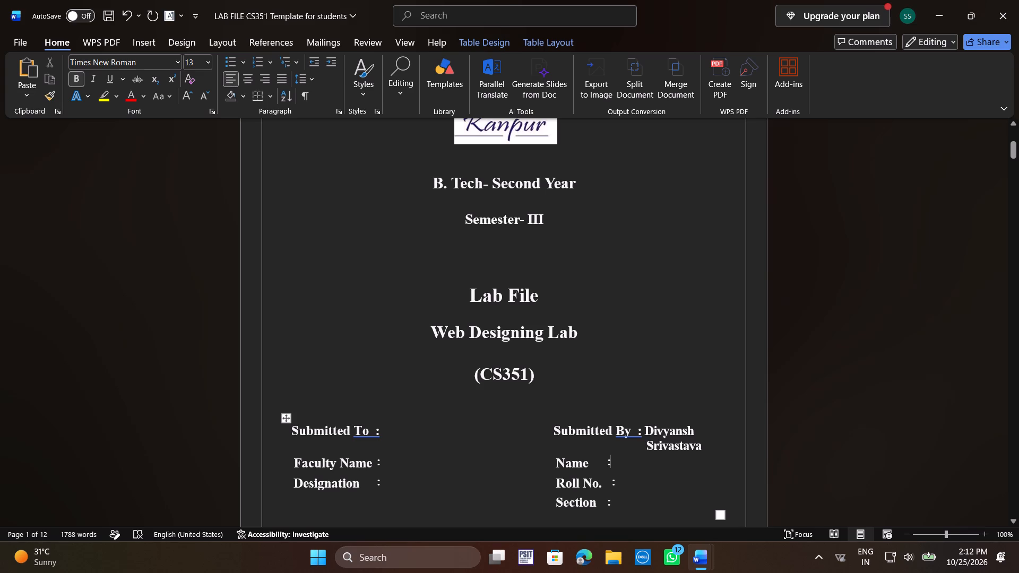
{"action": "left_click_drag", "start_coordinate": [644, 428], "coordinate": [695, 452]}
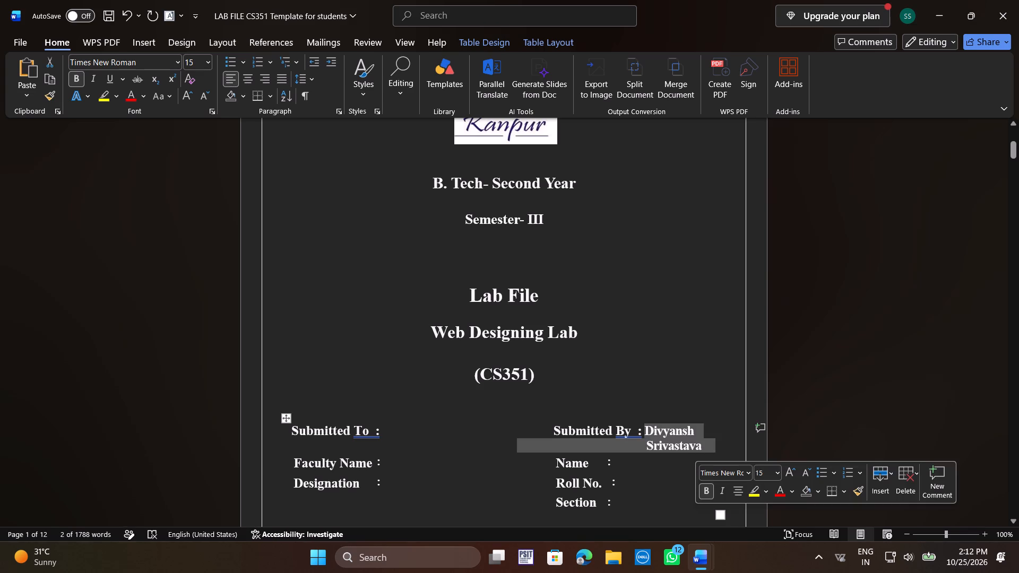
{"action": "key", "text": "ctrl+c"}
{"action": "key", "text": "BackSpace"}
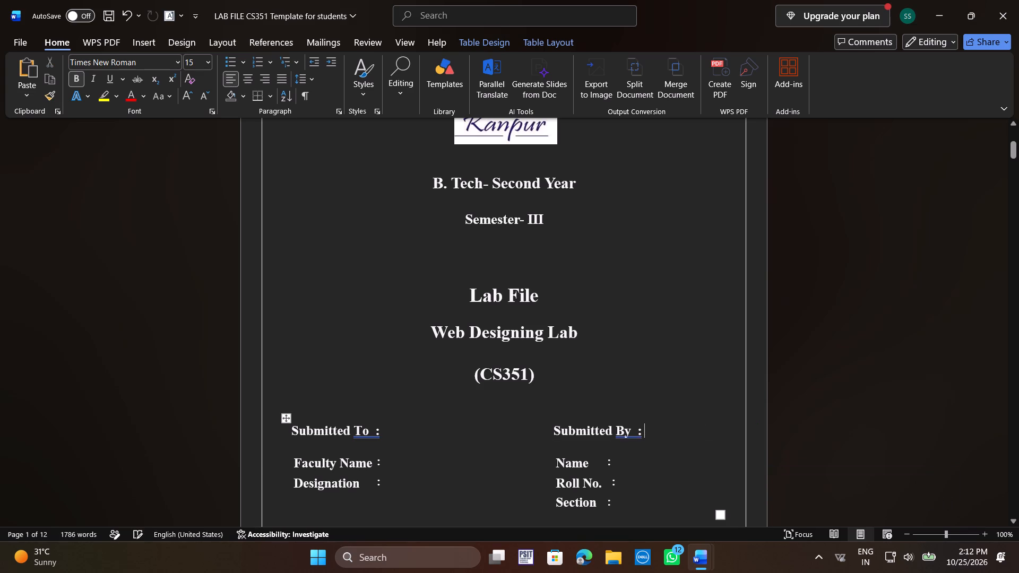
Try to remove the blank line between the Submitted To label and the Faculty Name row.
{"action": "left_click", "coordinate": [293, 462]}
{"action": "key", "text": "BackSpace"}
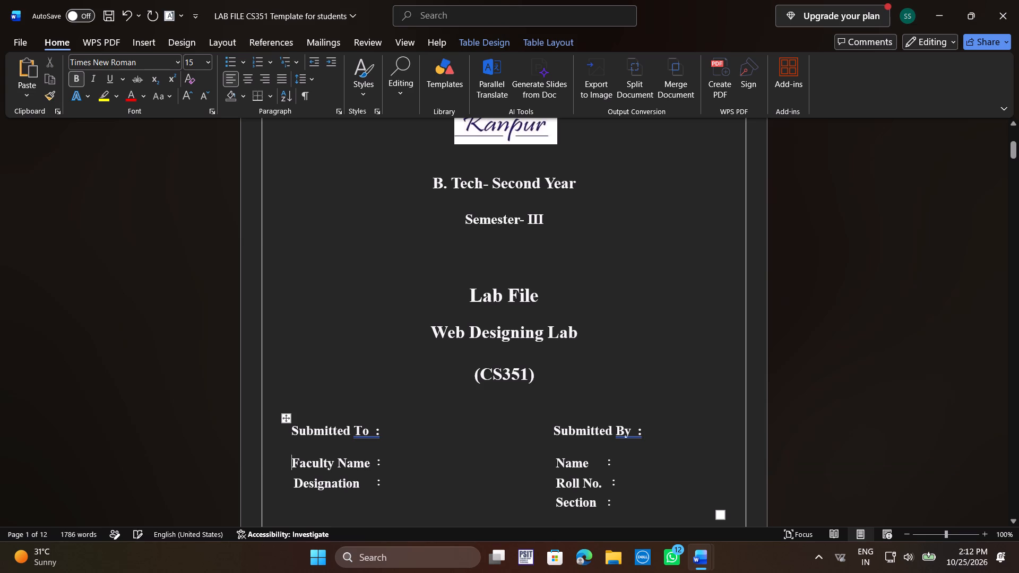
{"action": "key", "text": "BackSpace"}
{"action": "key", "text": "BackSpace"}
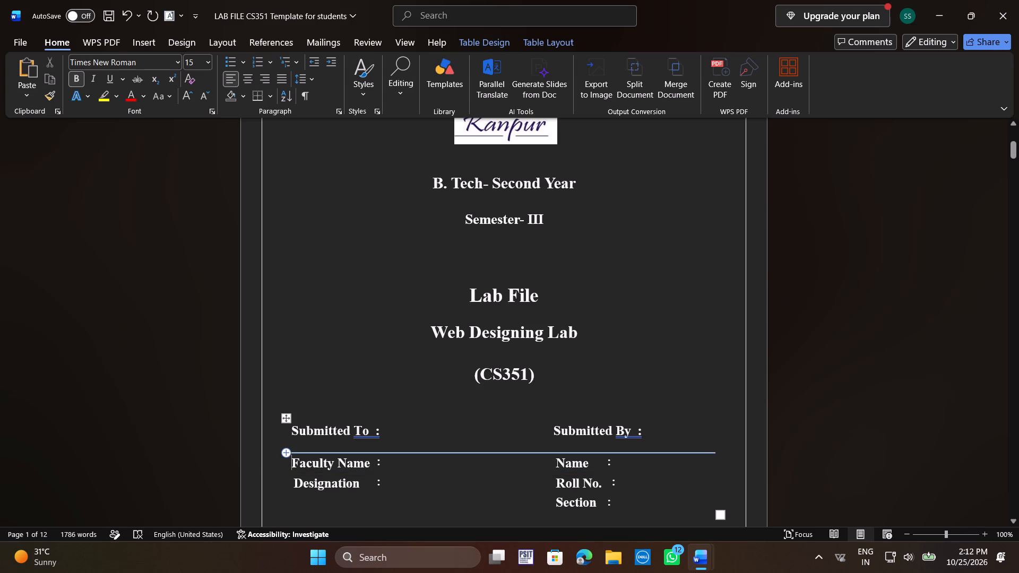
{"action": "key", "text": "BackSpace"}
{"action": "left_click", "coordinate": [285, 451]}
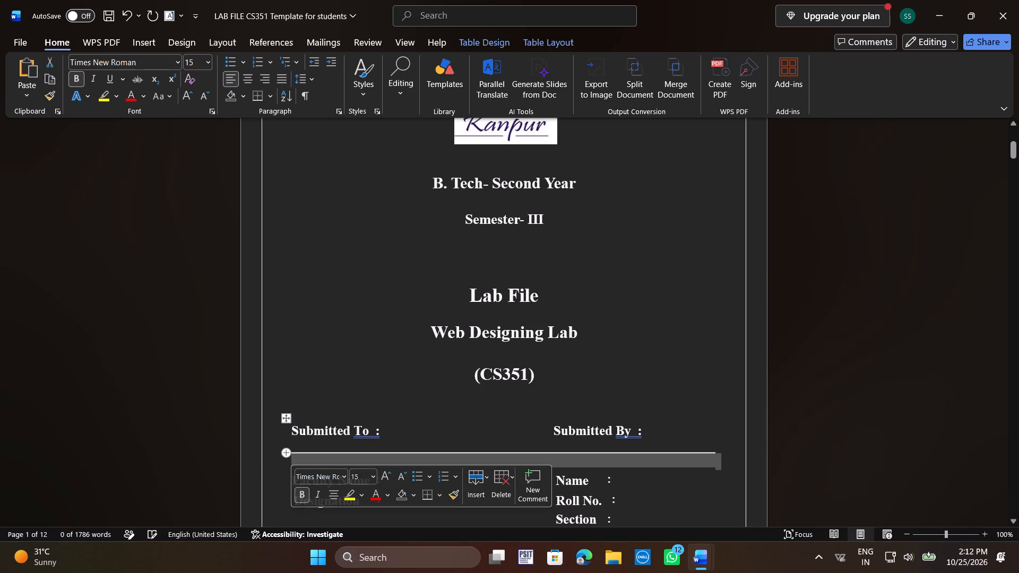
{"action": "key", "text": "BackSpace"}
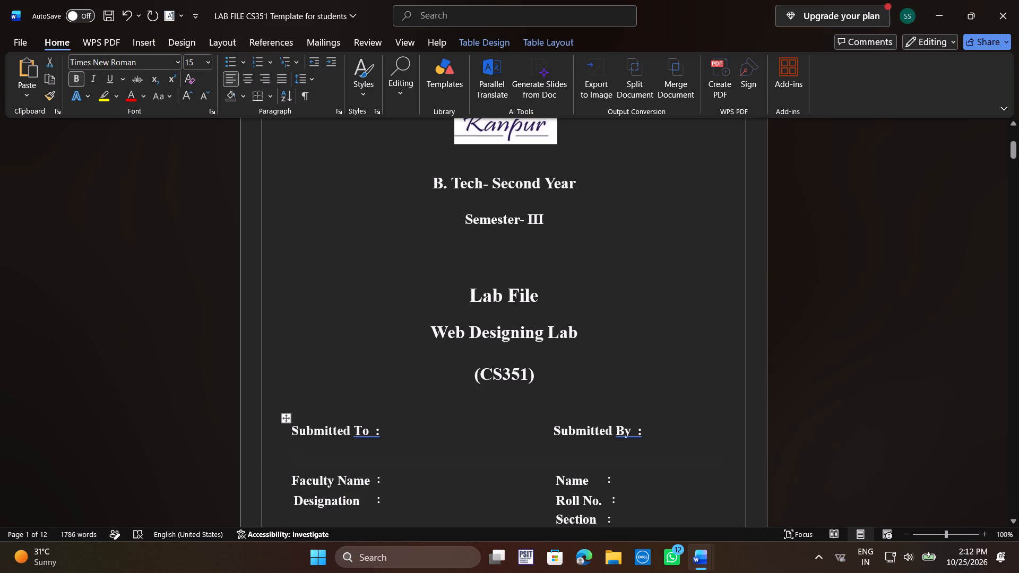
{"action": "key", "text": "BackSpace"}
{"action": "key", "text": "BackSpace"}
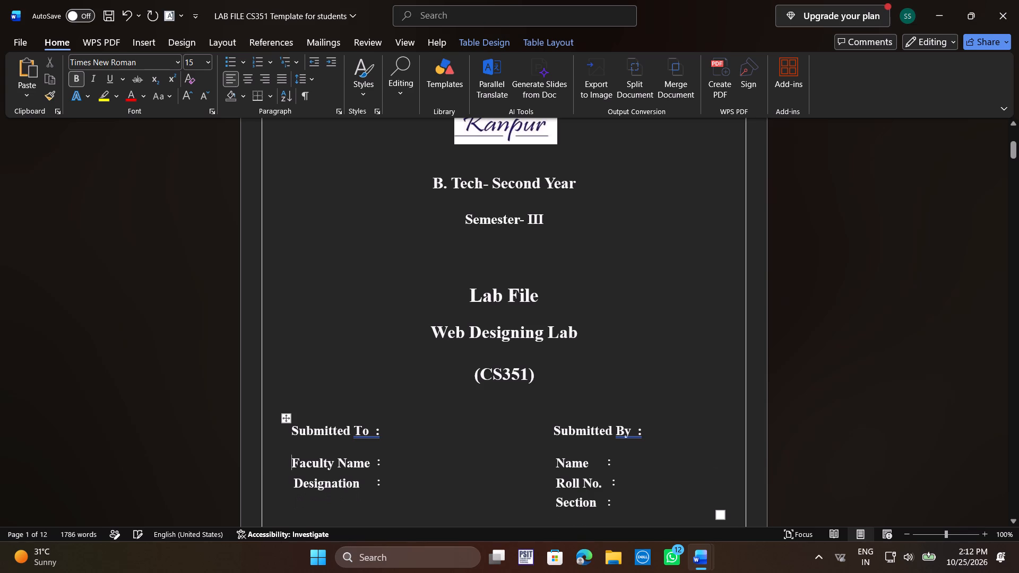
Undo the recent cover-page edits back to the first name alone beside Submitted By, without the blank line above the Name row.
{"action": "key", "text": "ctrl+z"}
{"action": "key", "text": "ctrl+z"}
{"action": "key", "text": "ctrl+z"}
{"action": "key", "text": "ctrl+z"}
{"action": "key", "text": "ctrl+z"}
{"action": "key", "text": "ctrl+z"}
{"action": "key", "text": "ctrl+z"}
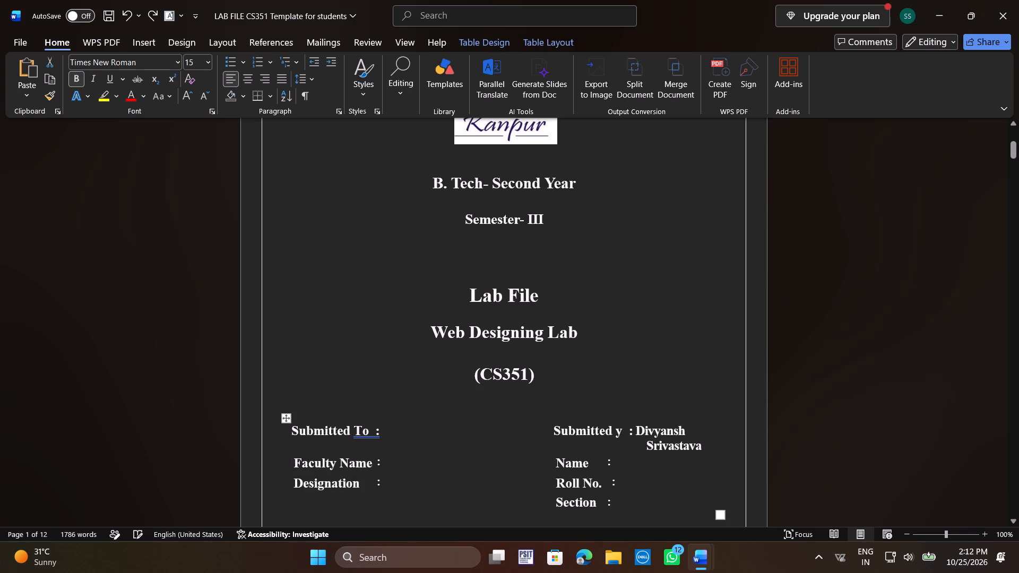
{"action": "key", "text": "ctrl+z"}
{"action": "key", "text": "ctrl+z"}
{"action": "key", "text": "ctrl+z"}
{"action": "key", "text": "ctrl+z"}
{"action": "key", "text": "ctrl+z"}
{"action": "key", "text": "ctrl+z"}
{"action": "key", "text": "ctrl+z"}
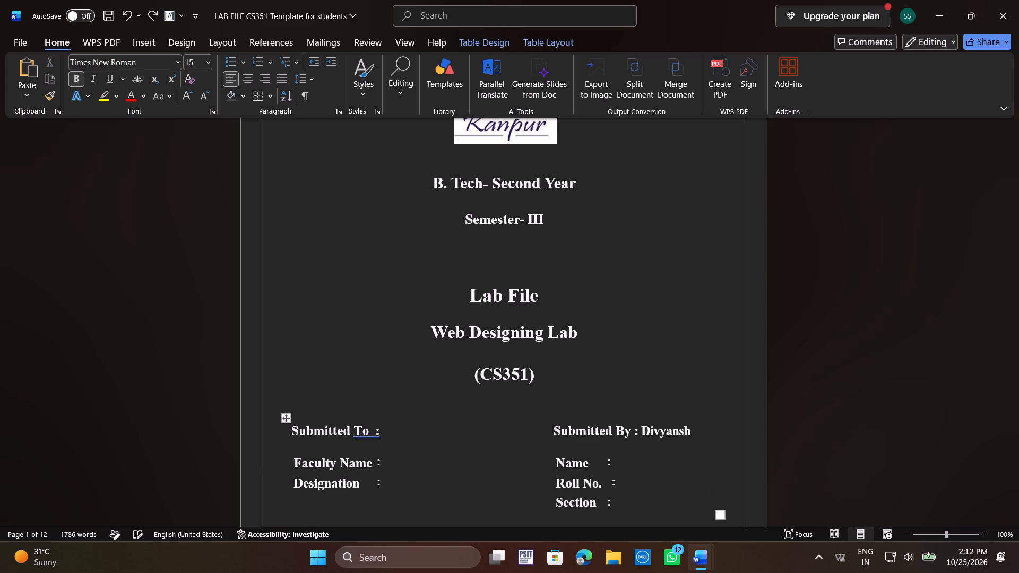
{"action": "key", "text": "ctrl+z"}
{"action": "key", "text": "ctrl+z"}
{"action": "key", "text": "ctrl+z"}
{"action": "key", "text": "ctrl+z"}
{"action": "key", "text": "ctrl+z"}
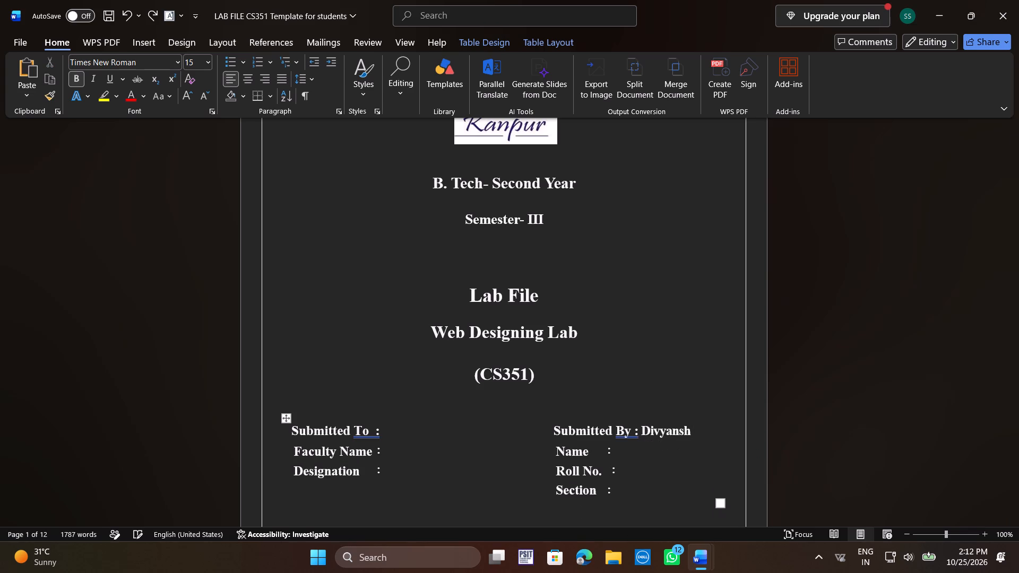
{"action": "key", "text": "ctrl+z"}
Delete the student's first name after the Submitted By label, keeping the label and its colon.
{"action": "left_click", "coordinate": [701, 428]}
{"action": "left_click", "coordinate": [692, 430]}
{"action": "left_click_drag", "start_coordinate": [692, 432], "coordinate": [642, 434]}
{"action": "key", "text": "BackSpace"}
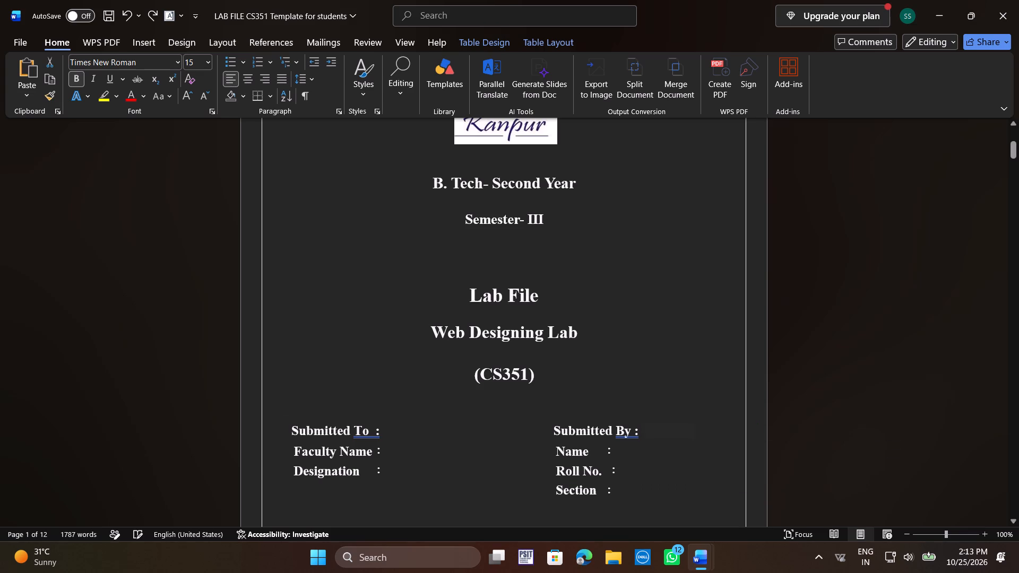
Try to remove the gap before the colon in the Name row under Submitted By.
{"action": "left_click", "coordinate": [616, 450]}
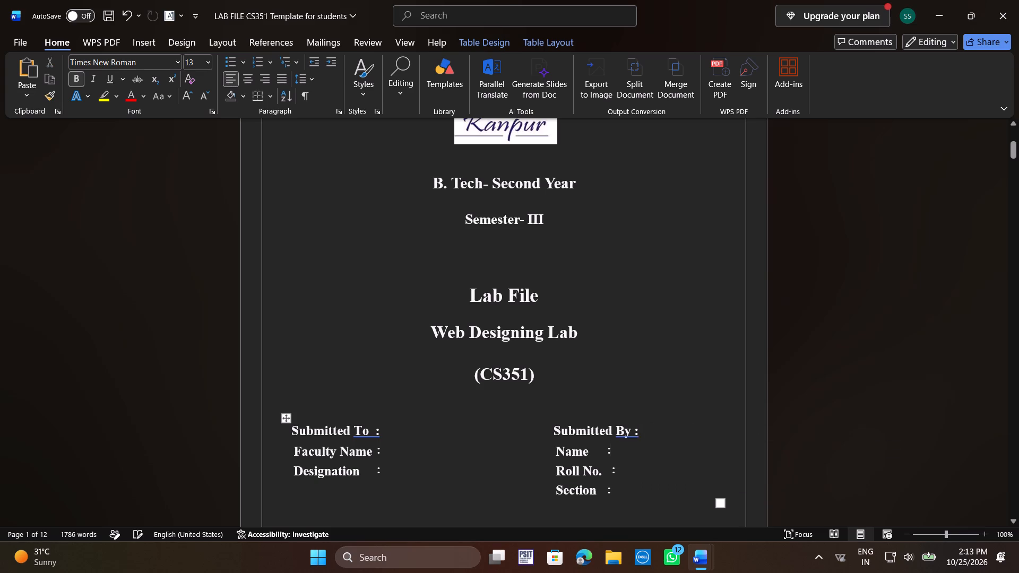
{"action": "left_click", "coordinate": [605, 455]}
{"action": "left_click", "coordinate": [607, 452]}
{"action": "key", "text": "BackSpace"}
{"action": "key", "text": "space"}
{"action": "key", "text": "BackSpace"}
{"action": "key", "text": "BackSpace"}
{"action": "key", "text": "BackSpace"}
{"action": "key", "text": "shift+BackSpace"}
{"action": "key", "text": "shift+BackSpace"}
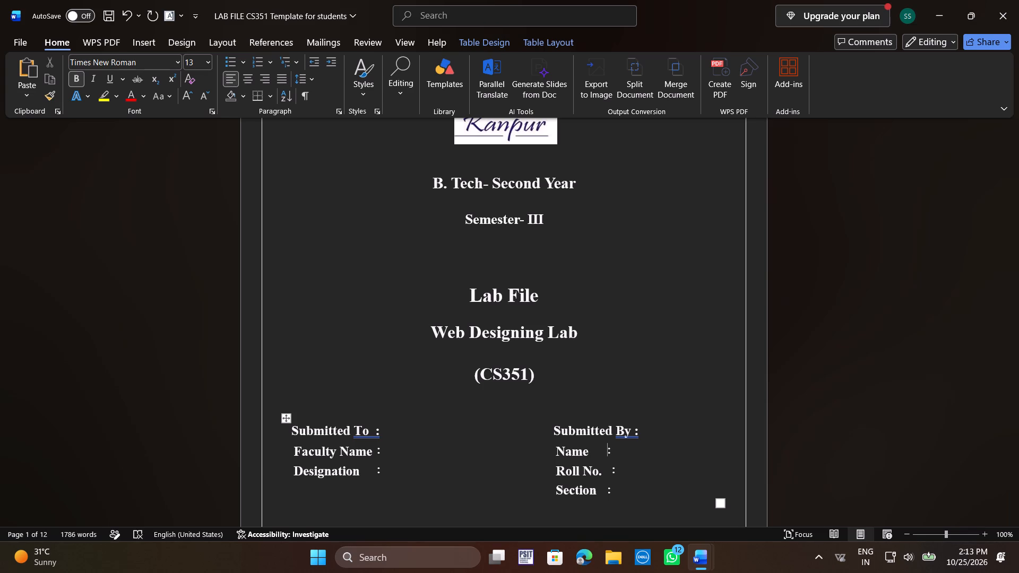
Paste the copied full name of the student after the colon in the Name row, preceded by a space.
{"action": "left_click", "coordinate": [616, 451]}
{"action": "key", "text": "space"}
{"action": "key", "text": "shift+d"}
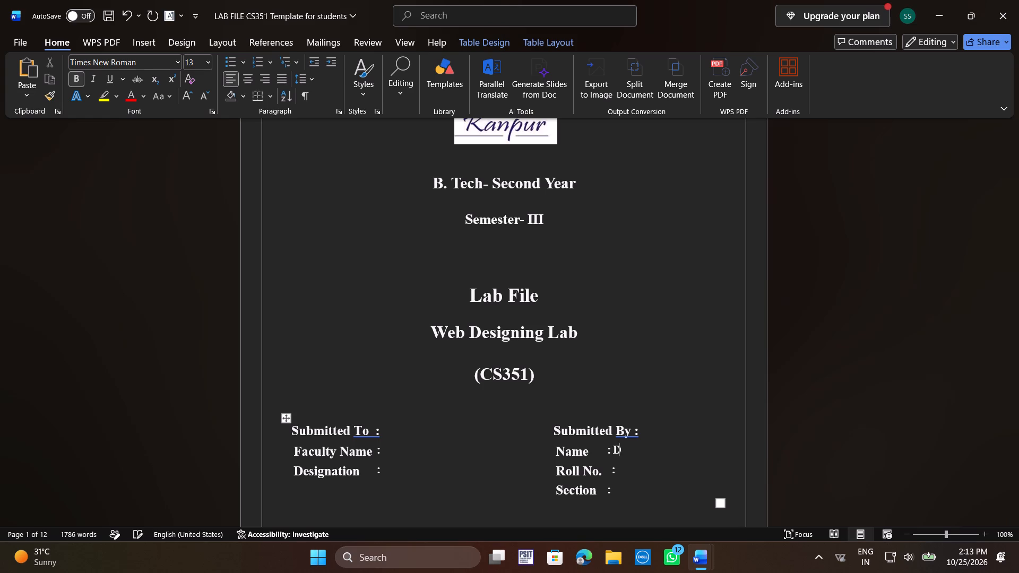
{"action": "key", "text": "BackSpace"}
{"action": "key", "text": "ctrl+v"}
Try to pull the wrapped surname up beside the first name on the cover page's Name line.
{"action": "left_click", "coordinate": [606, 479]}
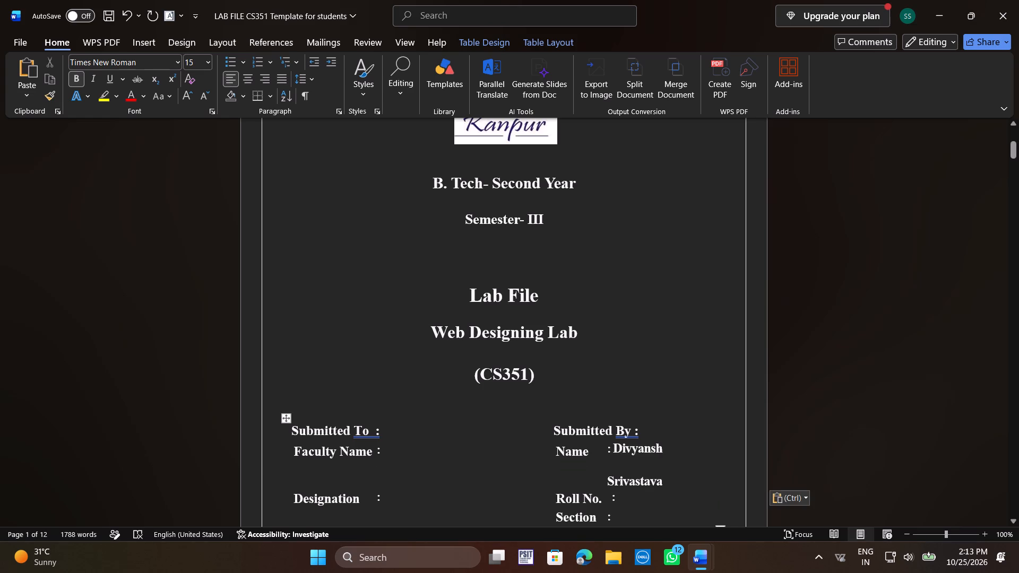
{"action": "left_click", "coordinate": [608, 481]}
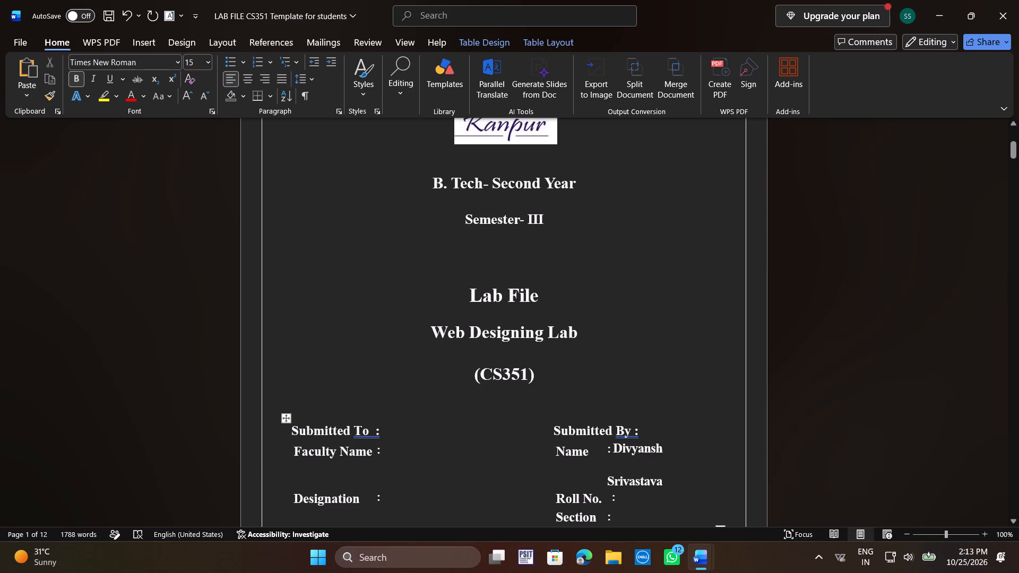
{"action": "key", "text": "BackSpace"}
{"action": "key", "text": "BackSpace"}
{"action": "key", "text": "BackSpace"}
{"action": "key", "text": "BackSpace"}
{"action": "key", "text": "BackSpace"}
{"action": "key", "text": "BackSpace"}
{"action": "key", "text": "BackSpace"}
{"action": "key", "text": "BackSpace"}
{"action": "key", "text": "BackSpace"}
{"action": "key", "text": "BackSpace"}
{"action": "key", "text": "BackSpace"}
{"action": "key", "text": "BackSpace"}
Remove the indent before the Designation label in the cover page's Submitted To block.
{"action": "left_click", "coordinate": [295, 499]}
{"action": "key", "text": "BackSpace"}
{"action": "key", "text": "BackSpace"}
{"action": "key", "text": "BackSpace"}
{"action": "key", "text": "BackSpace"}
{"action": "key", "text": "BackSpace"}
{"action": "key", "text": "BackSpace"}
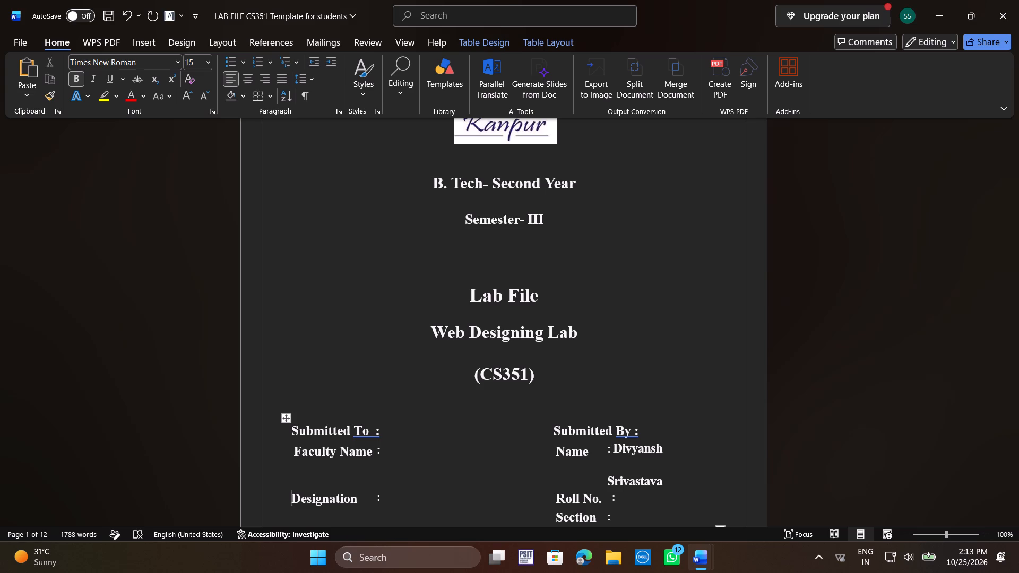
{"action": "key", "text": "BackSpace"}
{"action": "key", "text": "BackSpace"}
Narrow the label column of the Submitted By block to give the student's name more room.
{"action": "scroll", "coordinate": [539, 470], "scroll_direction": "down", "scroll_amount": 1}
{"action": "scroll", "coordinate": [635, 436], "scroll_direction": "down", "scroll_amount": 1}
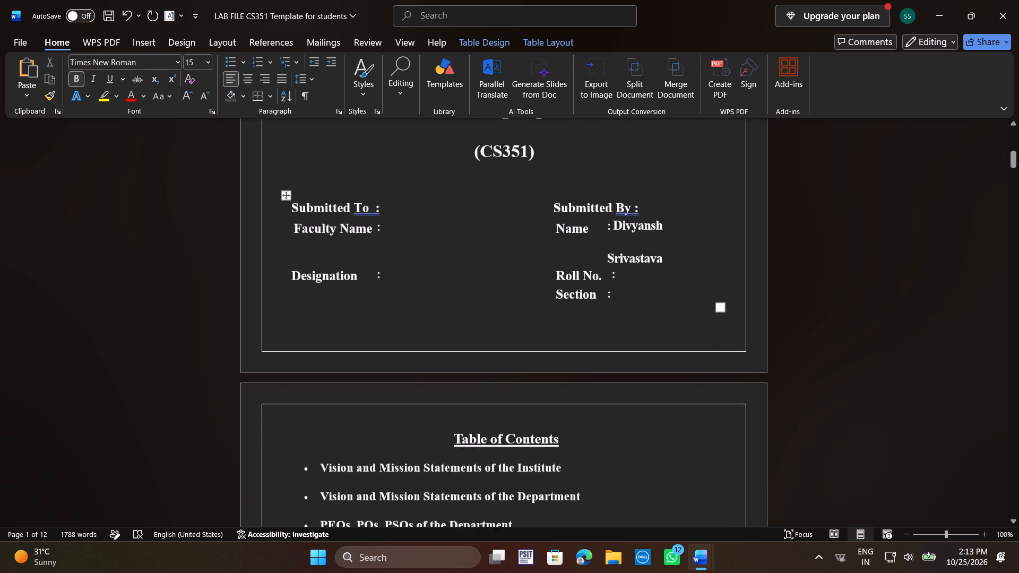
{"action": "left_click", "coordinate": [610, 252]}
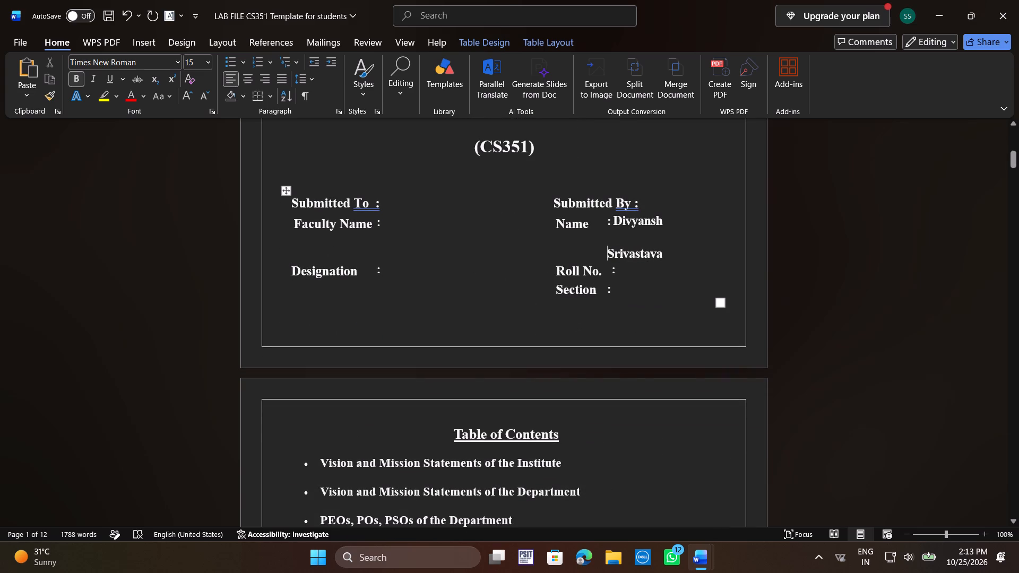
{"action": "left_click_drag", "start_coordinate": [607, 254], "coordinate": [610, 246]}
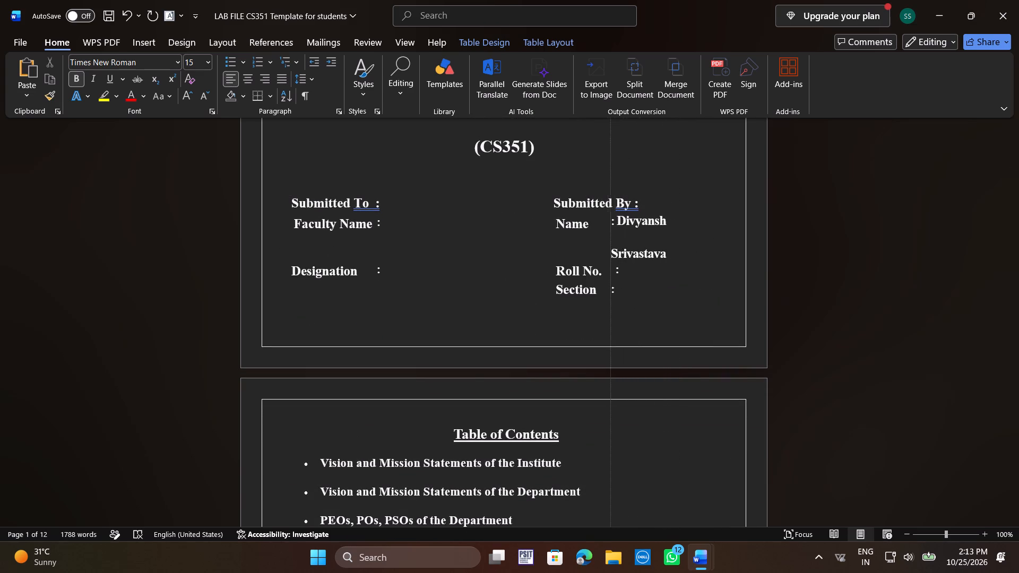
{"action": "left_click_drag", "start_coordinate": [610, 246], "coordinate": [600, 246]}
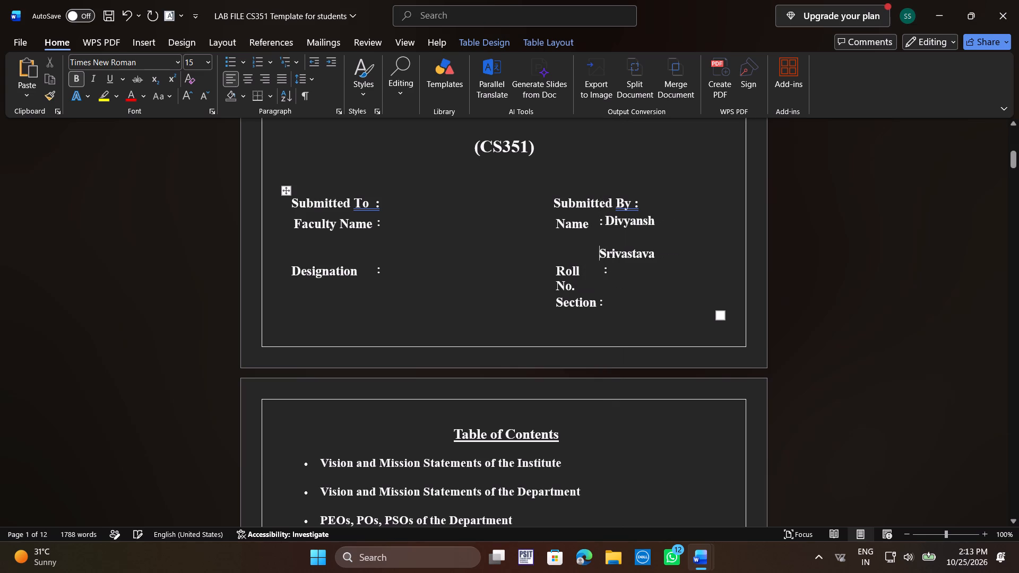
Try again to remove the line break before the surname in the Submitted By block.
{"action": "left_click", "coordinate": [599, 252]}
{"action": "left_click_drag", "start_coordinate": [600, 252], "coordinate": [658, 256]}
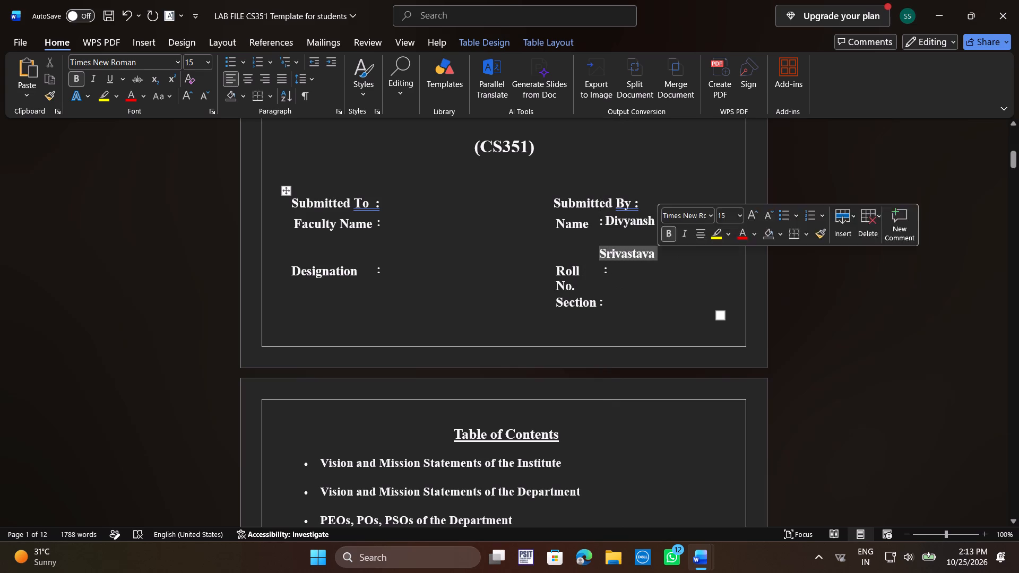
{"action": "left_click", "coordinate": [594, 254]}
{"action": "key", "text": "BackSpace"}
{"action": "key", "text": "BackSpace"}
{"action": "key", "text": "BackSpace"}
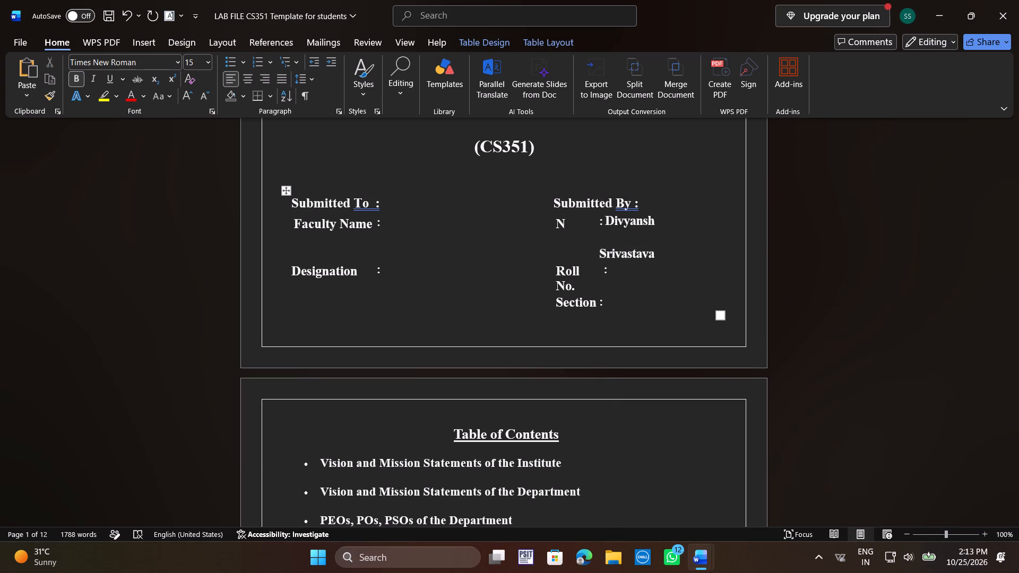
Undo the recent edits to the Name label, the Submitted By label column's width and the Designation indent.
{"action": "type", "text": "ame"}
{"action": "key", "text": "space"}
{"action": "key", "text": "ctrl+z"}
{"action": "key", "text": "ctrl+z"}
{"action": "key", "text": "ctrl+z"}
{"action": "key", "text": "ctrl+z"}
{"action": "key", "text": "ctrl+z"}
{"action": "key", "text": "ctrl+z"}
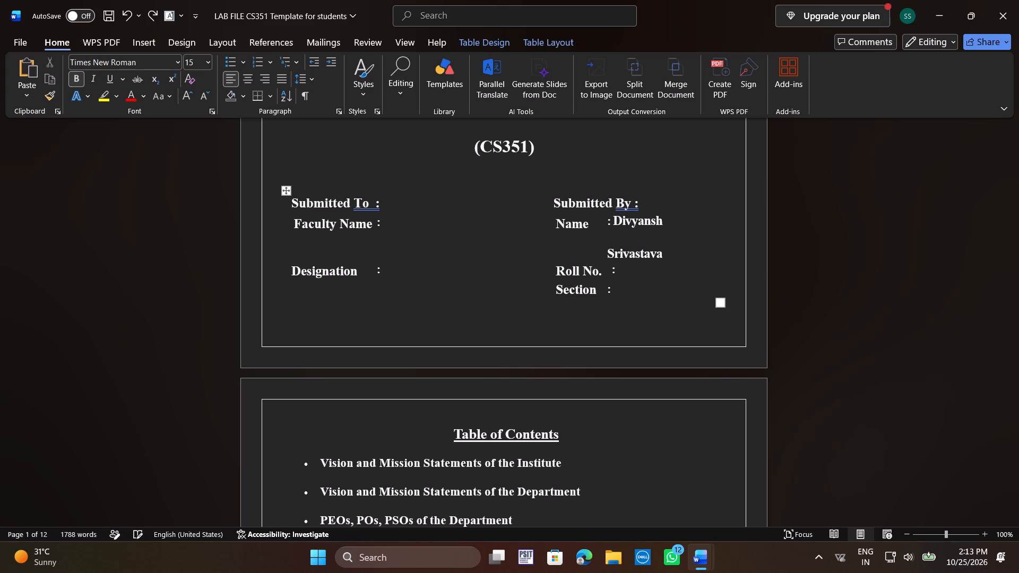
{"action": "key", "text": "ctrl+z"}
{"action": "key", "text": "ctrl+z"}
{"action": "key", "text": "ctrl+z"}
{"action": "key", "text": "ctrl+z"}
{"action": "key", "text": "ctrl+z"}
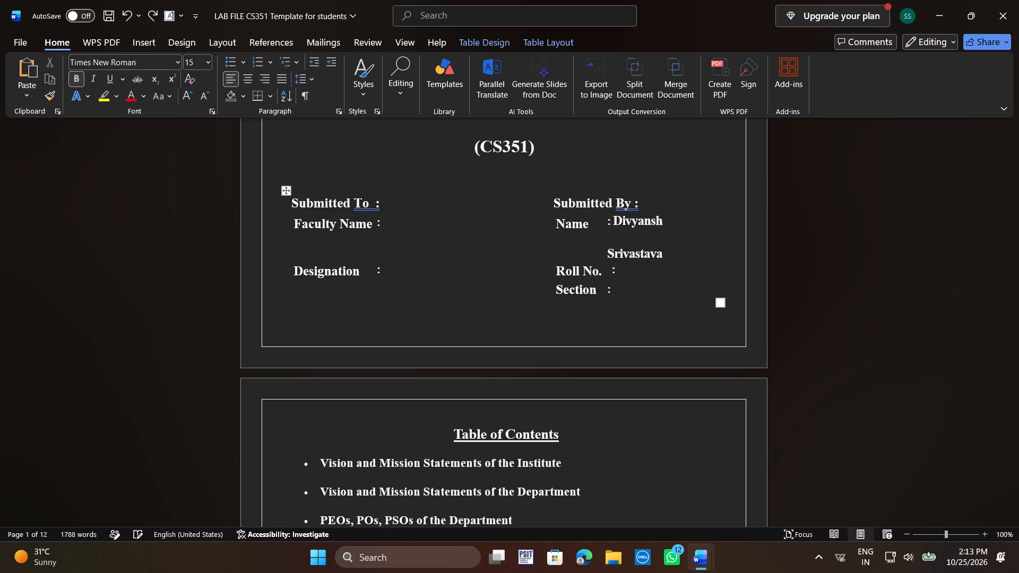
Delete the surname wrapped under the first name in the Submitted By block's Name row.
{"action": "left_click_drag", "start_coordinate": [605, 254], "coordinate": [678, 254]}
{"action": "left_click", "coordinate": [678, 254]}
{"action": "left_click_drag", "start_coordinate": [667, 253], "coordinate": [601, 247]}
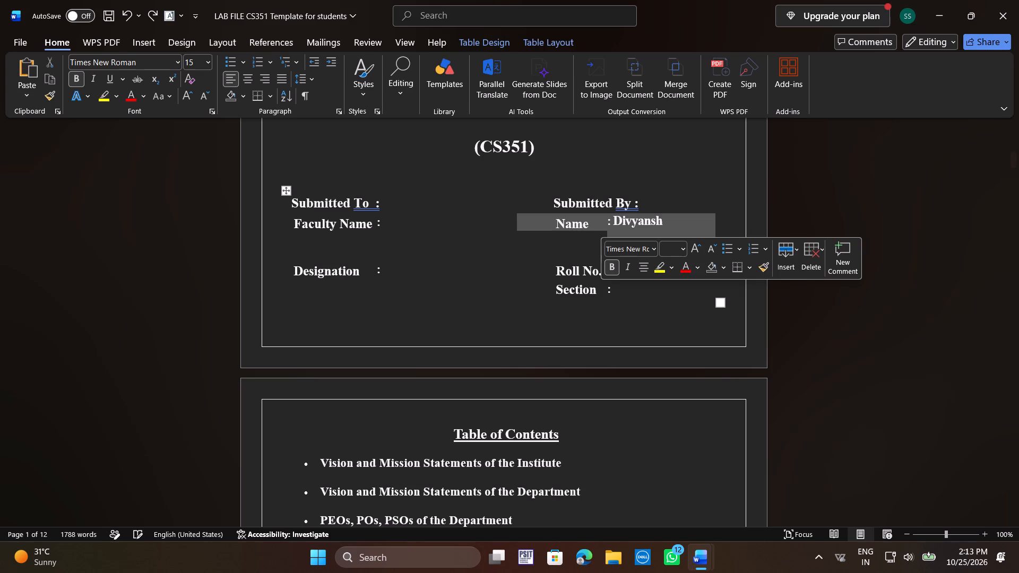
{"action": "left_click", "coordinate": [556, 248]}
{"action": "left_click_drag", "start_coordinate": [608, 253], "coordinate": [649, 253]}
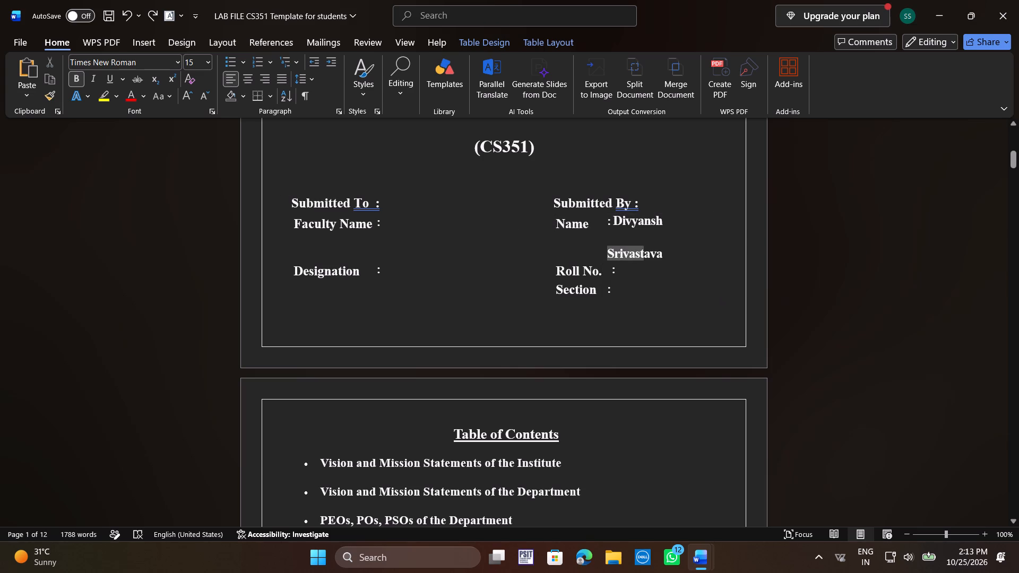
{"action": "left_click_drag", "start_coordinate": [649, 253], "coordinate": [662, 253]}
{"action": "key", "text": "BackSpace"}
{"action": "key", "text": "BackSpace"}
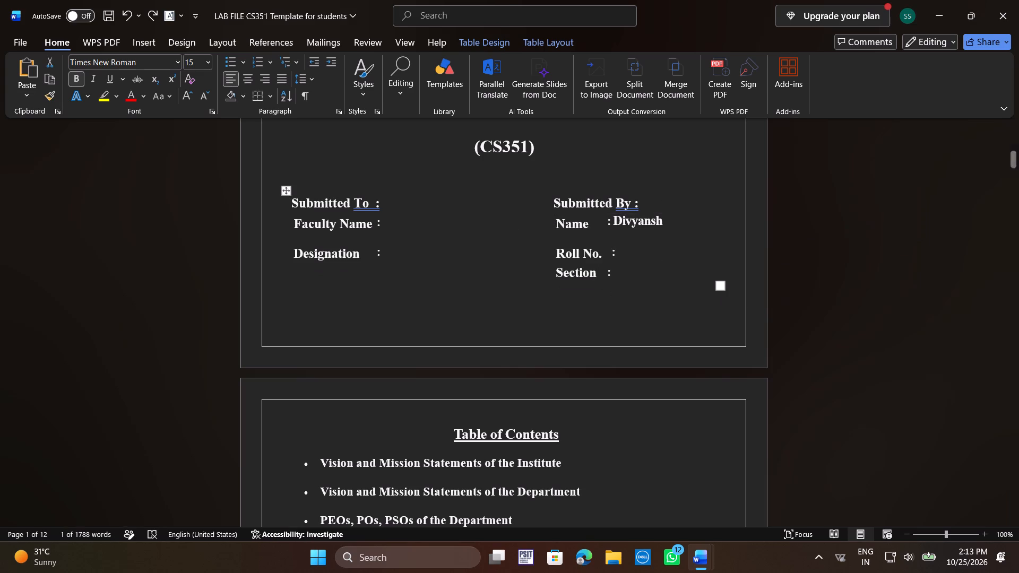
Delete the first name, its colon and the leftover spacing from the Submitted By block's Name row.
{"action": "key", "text": "BackSpace"}
{"action": "key", "text": "BackSpace"}
{"action": "key", "text": "BackSpace"}
{"action": "key", "text": "BackSpace"}
{"action": "key", "text": "BackSpace"}
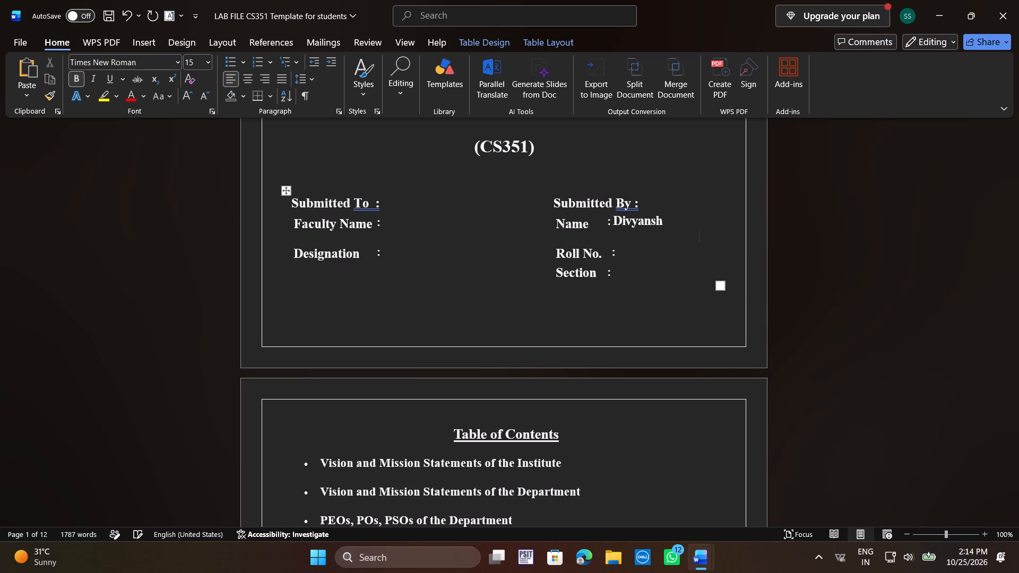
{"action": "key", "text": "BackSpace"}
{"action": "key", "text": "BackSpace"}
{"action": "key", "text": "BackSpace"}
{"action": "key", "text": "BackSpace"}
{"action": "key", "text": "BackSpace"}
{"action": "key", "text": "BackSpace"}
{"action": "key", "text": "BackSpace"}
{"action": "key", "text": "BackSpace"}
{"action": "key", "text": "BackSpace"}
{"action": "key", "text": "BackSpace"}
{"action": "key", "text": "BackSpace"}
{"action": "key", "text": "BackSpace"}
{"action": "key", "text": "BackSpace"}
{"action": "key", "text": "BackSpace"}
{"action": "key", "text": "BackSpace"}
{"action": "key", "text": "BackSpace"}
{"action": "key", "text": "BackSpace"}
{"action": "key", "text": "BackSpace"}
{"action": "key", "text": "BackSpace"}
{"action": "key", "text": "BackSpace"}
{"action": "key", "text": "BackSpace"}
{"action": "key", "text": "BackSpace"}
{"action": "key", "text": "BackSpace"}
{"action": "key", "text": "BackSpace"}
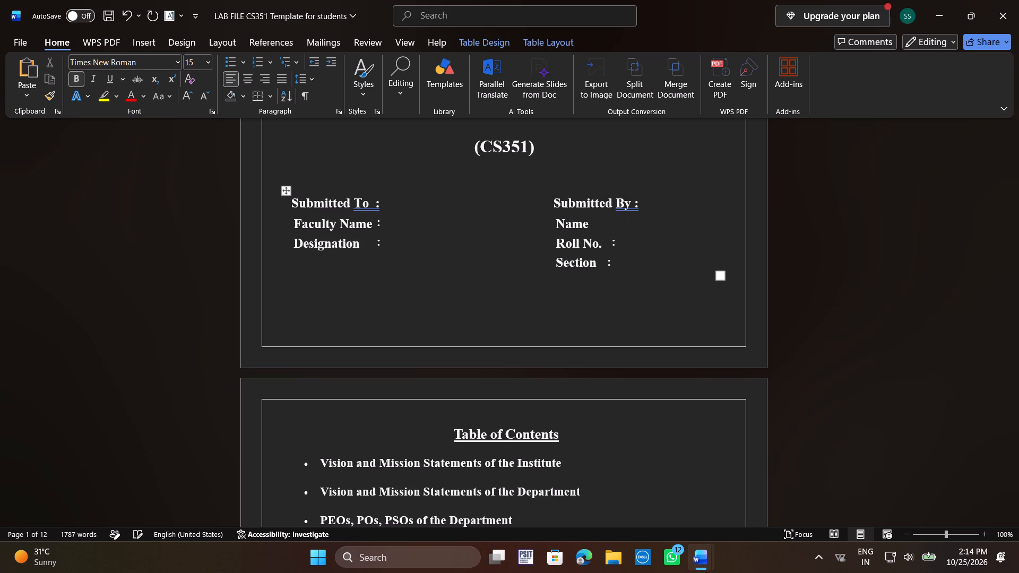
{"action": "key", "text": "BackSpace"}
{"action": "key", "text": "BackSpace"}
Narrow the label column of the Submitted By block to fit its labels.
{"action": "left_click", "coordinate": [605, 222]}
{"action": "left_click", "coordinate": [606, 222]}
Add a colon and a space directly after the Name label in the Submitted By block.
{"action": "key", "text": "shift+colon"}
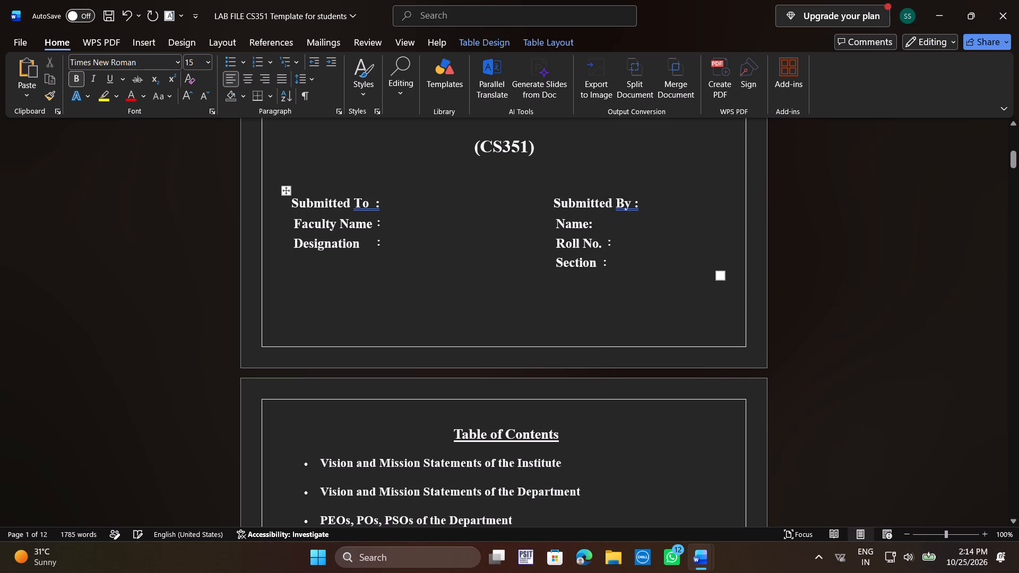
{"action": "key", "text": "space"}
{"action": "key", "text": "shift+d"}
{"action": "key", "text": "BackSpace"}
Narrow the label column of the Submitted By block to sit close after the Name label's colon.
{"action": "left_click", "coordinate": [601, 223]}
{"action": "left_click", "coordinate": [607, 223]}
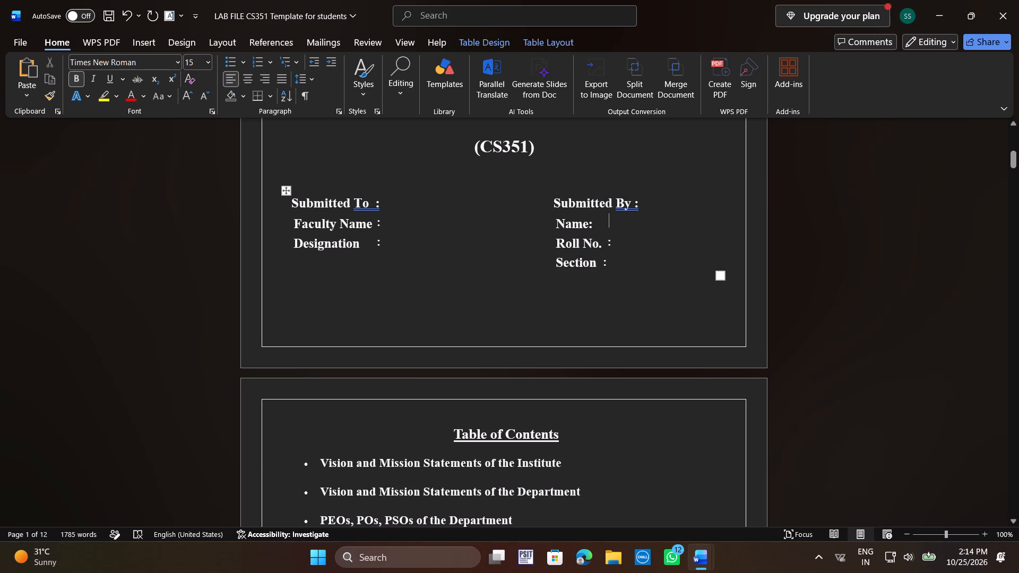
{"action": "left_click", "coordinate": [594, 228]}
{"action": "left_click", "coordinate": [601, 223]}
{"action": "left_click_drag", "start_coordinate": [601, 223], "coordinate": [597, 223]}
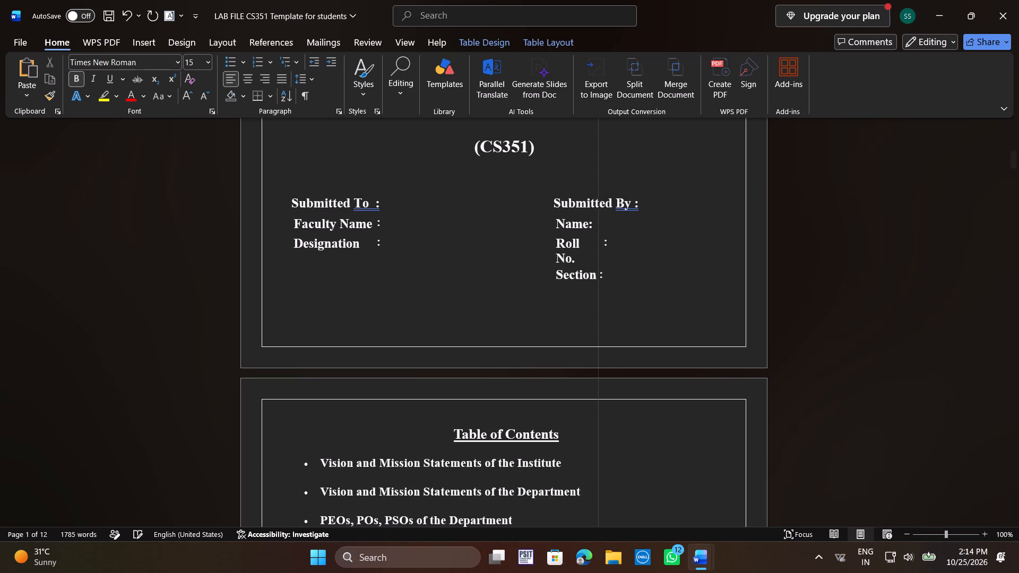
{"action": "left_click_drag", "start_coordinate": [597, 223], "coordinate": [594, 224]}
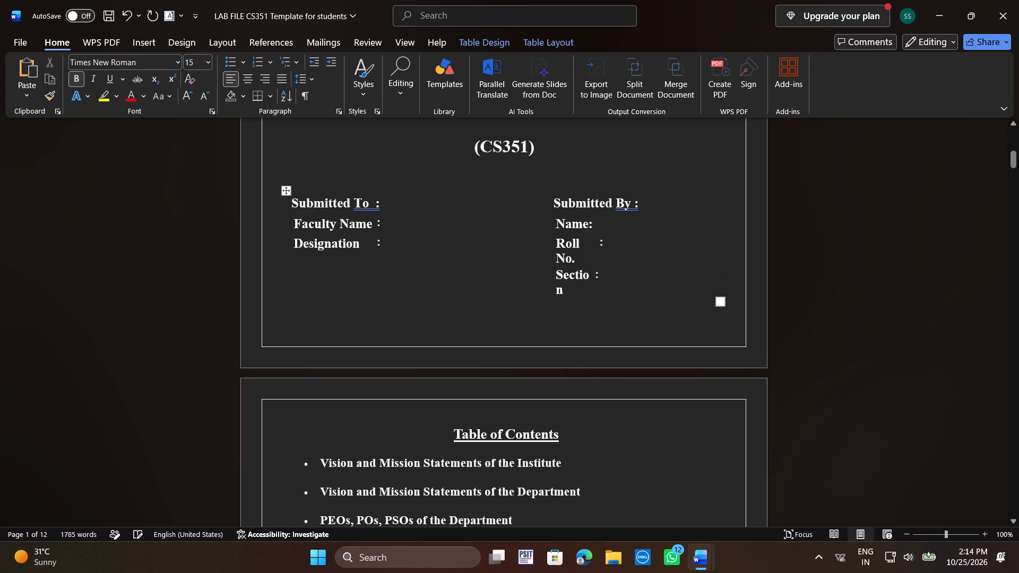
Remove the indent before the Roll No. label in the Submitted By block.
{"action": "left_click", "coordinate": [557, 245]}
{"action": "key", "text": "BackSpace"}
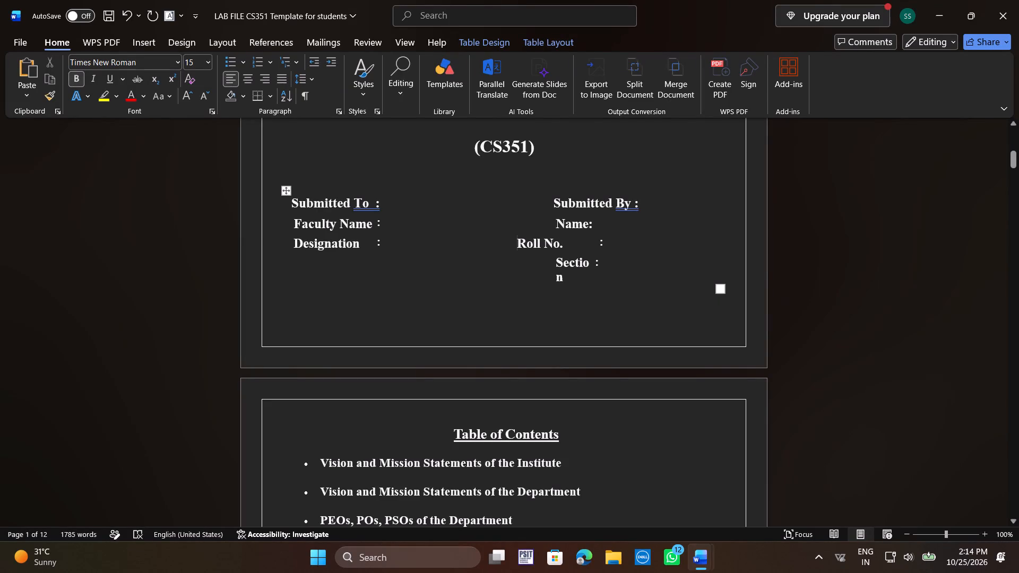
Shift the starting border of the Submitted By label column slightly toward its values.
{"action": "left_click", "coordinate": [567, 245]}
{"action": "left_click", "coordinate": [516, 244]}
{"action": "left_click_drag", "start_coordinate": [516, 242], "coordinate": [525, 242]}
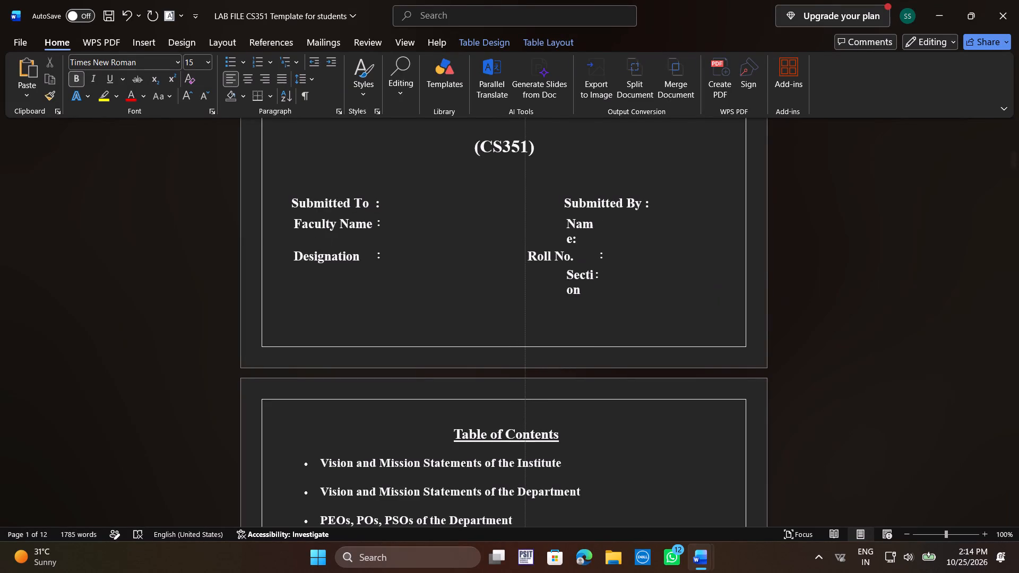
{"action": "left_click_drag", "start_coordinate": [525, 242], "coordinate": [525, 244]}
{"action": "left_click_drag", "start_coordinate": [525, 244], "coordinate": [522, 244]}
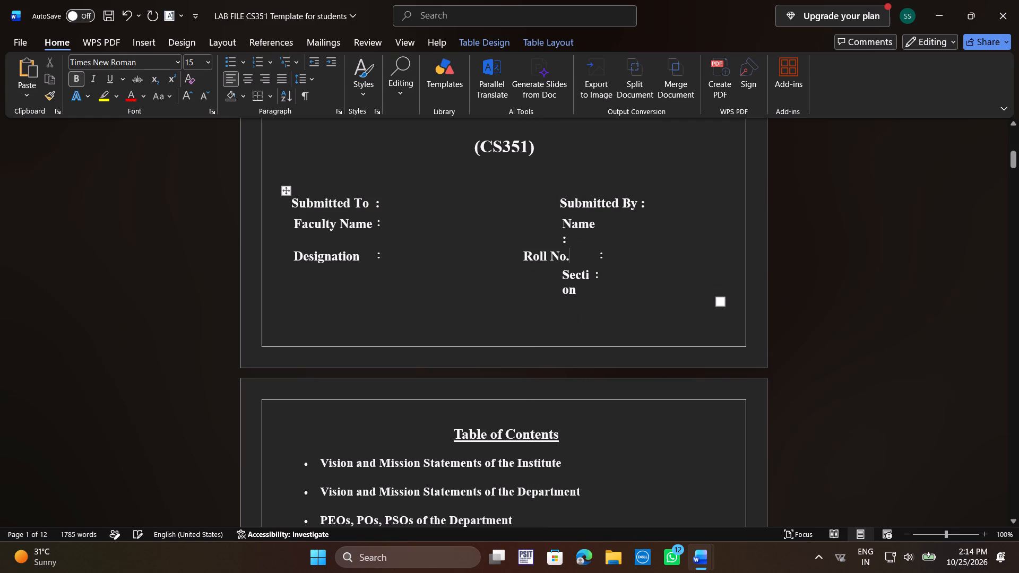
Widen the label column of the Submitted By block so Name:, Roll No. and Section each fit on one line.
{"action": "left_click", "coordinate": [601, 253]}
{"action": "left_click_drag", "start_coordinate": [594, 252], "coordinate": [586, 253]}
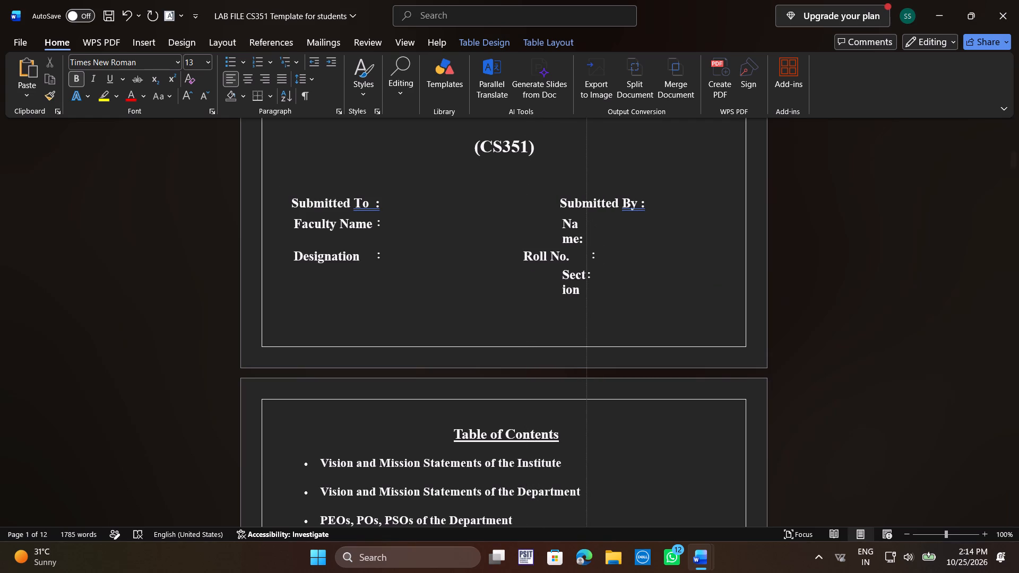
{"action": "left_click_drag", "start_coordinate": [586, 253], "coordinate": [594, 252]}
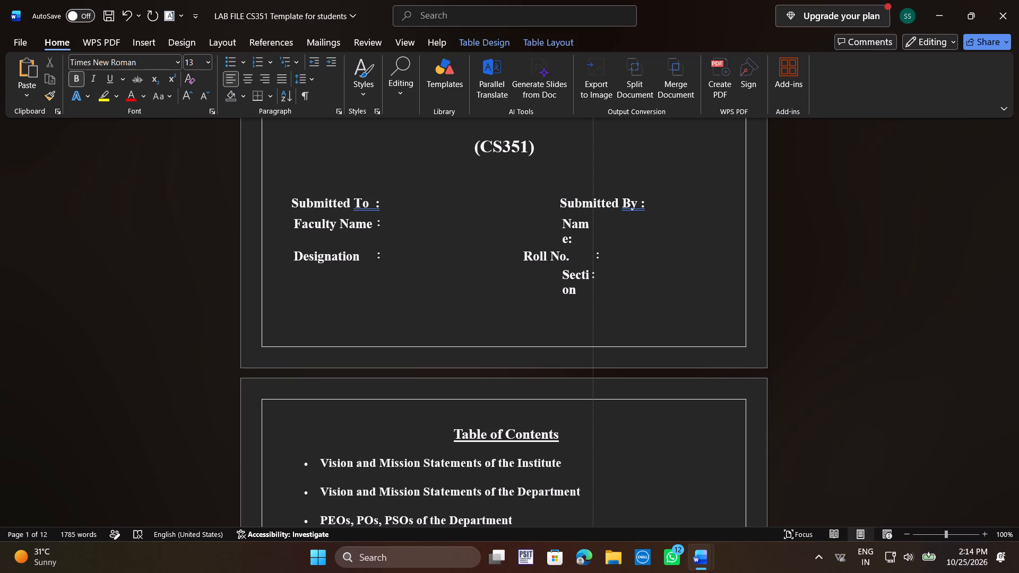
{"action": "left_click_drag", "start_coordinate": [594, 252], "coordinate": [600, 251]}
{"action": "left_click_drag", "start_coordinate": [600, 251], "coordinate": [601, 251]}
{"action": "left_click", "coordinate": [510, 308]}
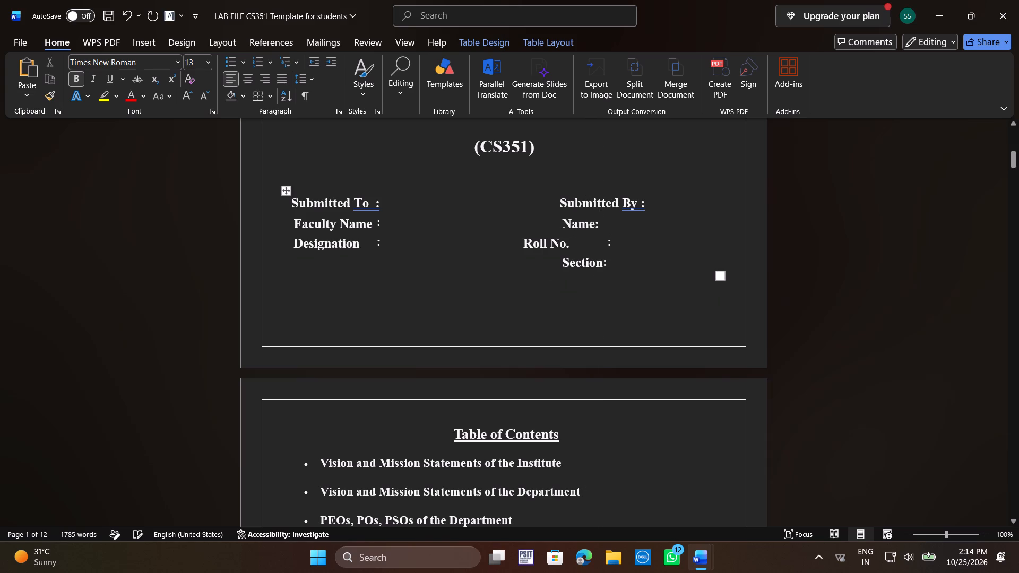
Indent the Roll No. label with leading spaces so it sits roughly under the Name label in the Submitted By block.
{"action": "left_click", "coordinate": [521, 245]}
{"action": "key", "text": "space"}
{"action": "left_click", "coordinate": [526, 245]}
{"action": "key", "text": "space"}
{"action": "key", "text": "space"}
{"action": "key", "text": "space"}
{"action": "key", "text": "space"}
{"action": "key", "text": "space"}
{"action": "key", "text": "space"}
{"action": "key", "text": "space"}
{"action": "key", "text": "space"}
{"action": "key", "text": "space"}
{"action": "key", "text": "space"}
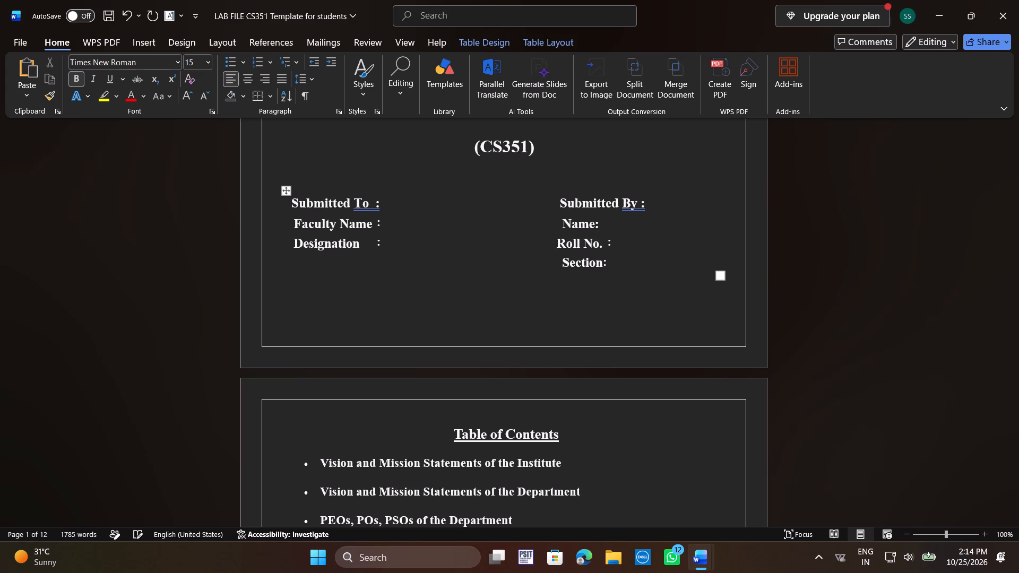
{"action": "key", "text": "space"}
{"action": "key", "text": "BackSpace"}
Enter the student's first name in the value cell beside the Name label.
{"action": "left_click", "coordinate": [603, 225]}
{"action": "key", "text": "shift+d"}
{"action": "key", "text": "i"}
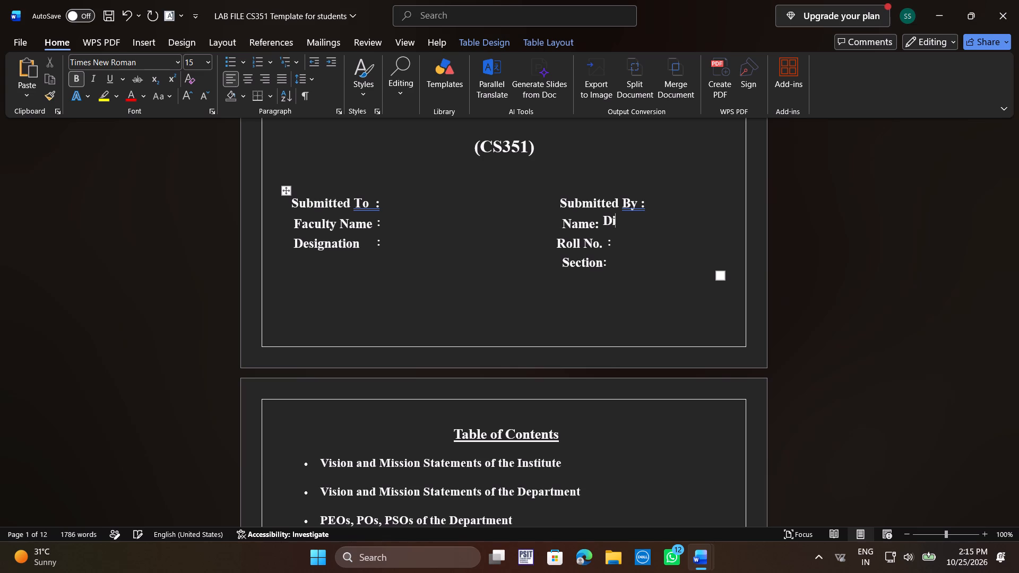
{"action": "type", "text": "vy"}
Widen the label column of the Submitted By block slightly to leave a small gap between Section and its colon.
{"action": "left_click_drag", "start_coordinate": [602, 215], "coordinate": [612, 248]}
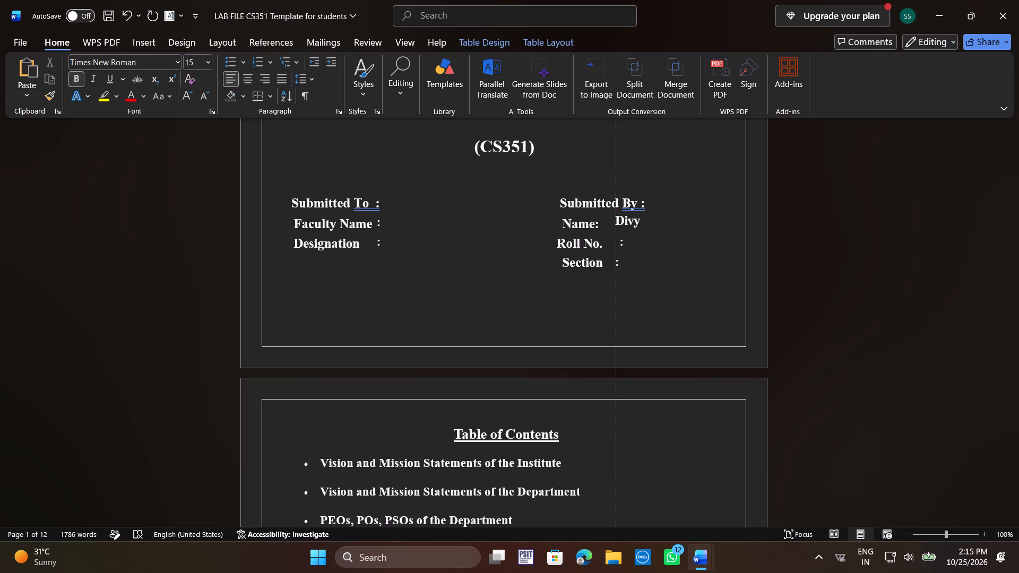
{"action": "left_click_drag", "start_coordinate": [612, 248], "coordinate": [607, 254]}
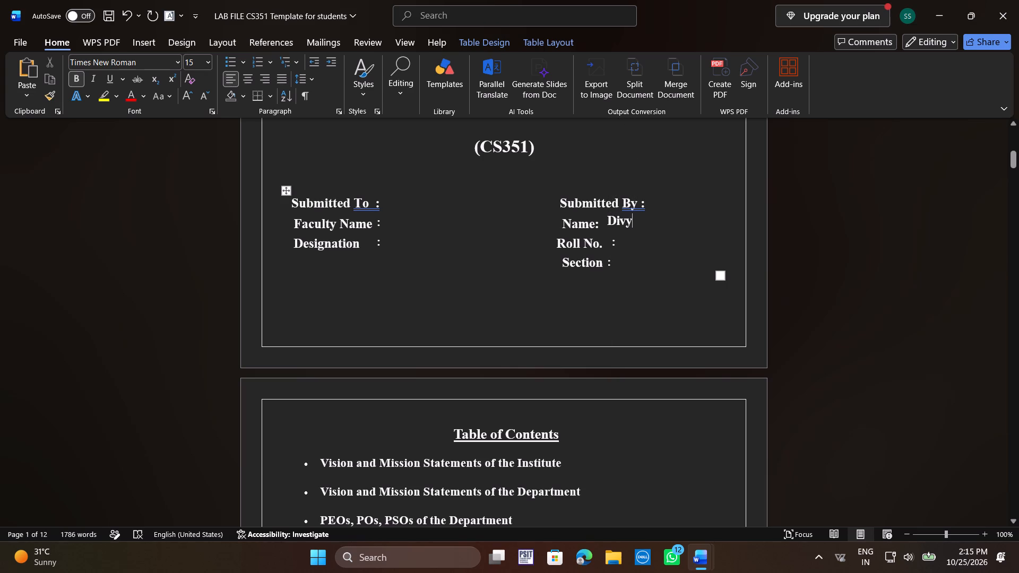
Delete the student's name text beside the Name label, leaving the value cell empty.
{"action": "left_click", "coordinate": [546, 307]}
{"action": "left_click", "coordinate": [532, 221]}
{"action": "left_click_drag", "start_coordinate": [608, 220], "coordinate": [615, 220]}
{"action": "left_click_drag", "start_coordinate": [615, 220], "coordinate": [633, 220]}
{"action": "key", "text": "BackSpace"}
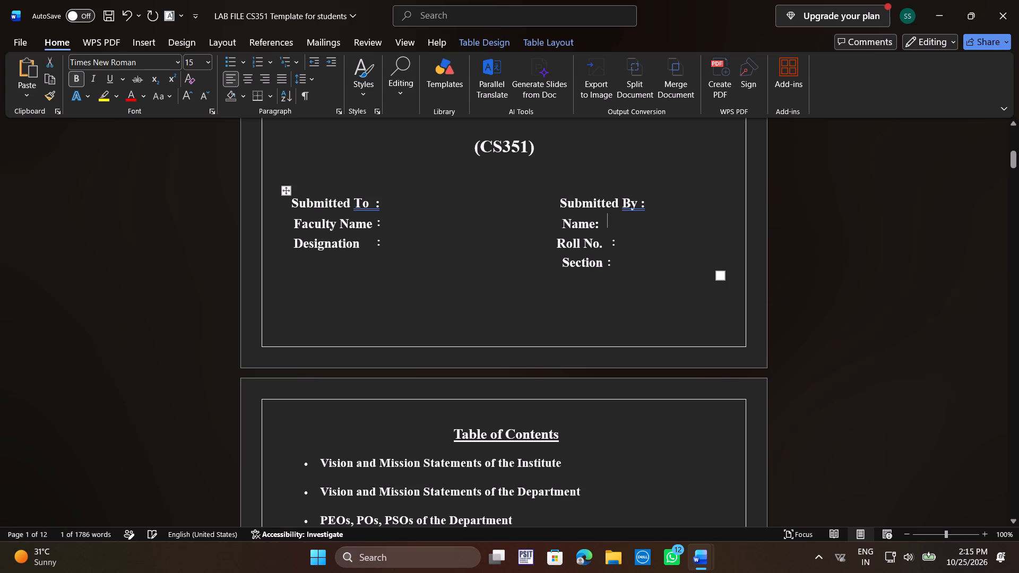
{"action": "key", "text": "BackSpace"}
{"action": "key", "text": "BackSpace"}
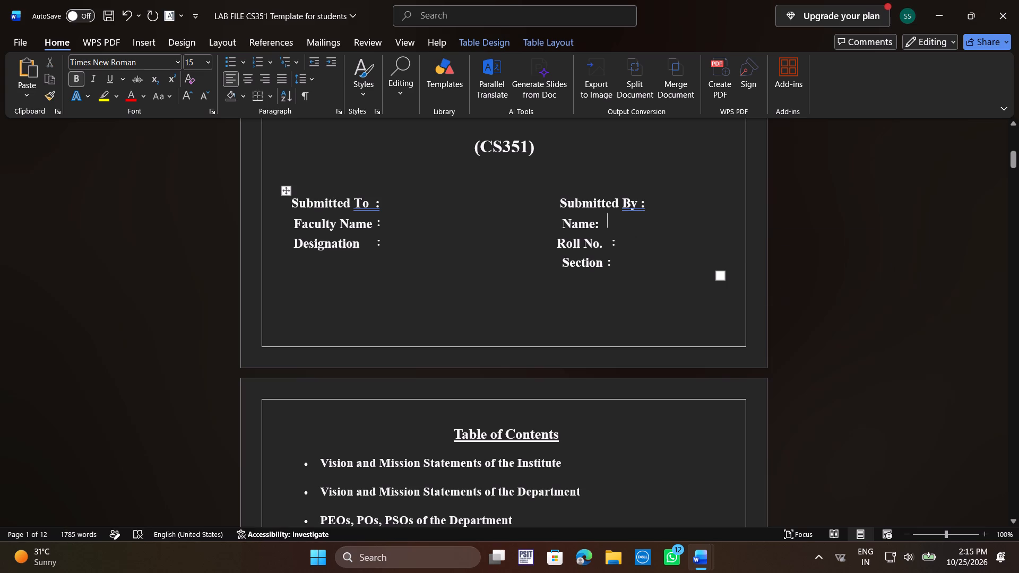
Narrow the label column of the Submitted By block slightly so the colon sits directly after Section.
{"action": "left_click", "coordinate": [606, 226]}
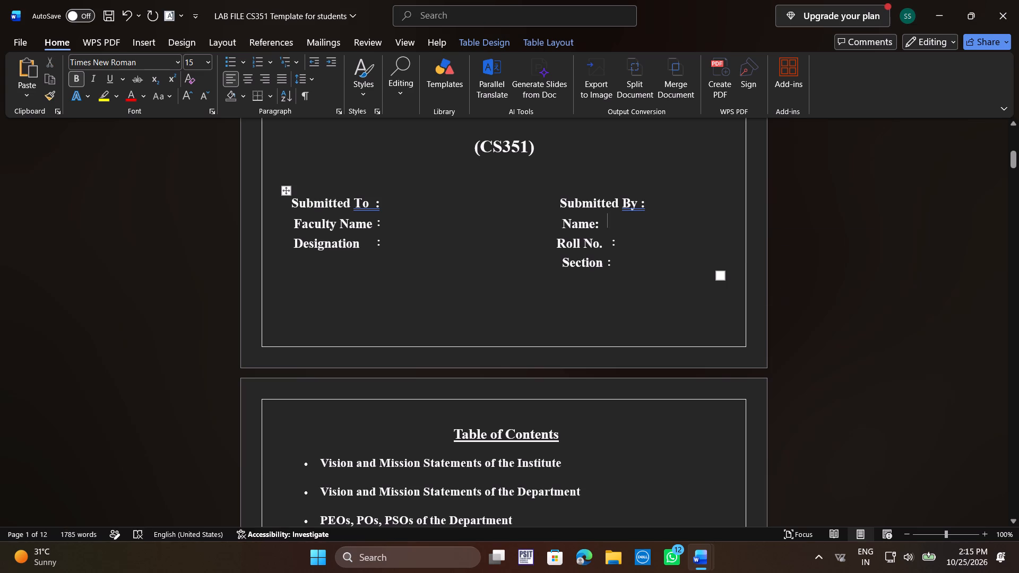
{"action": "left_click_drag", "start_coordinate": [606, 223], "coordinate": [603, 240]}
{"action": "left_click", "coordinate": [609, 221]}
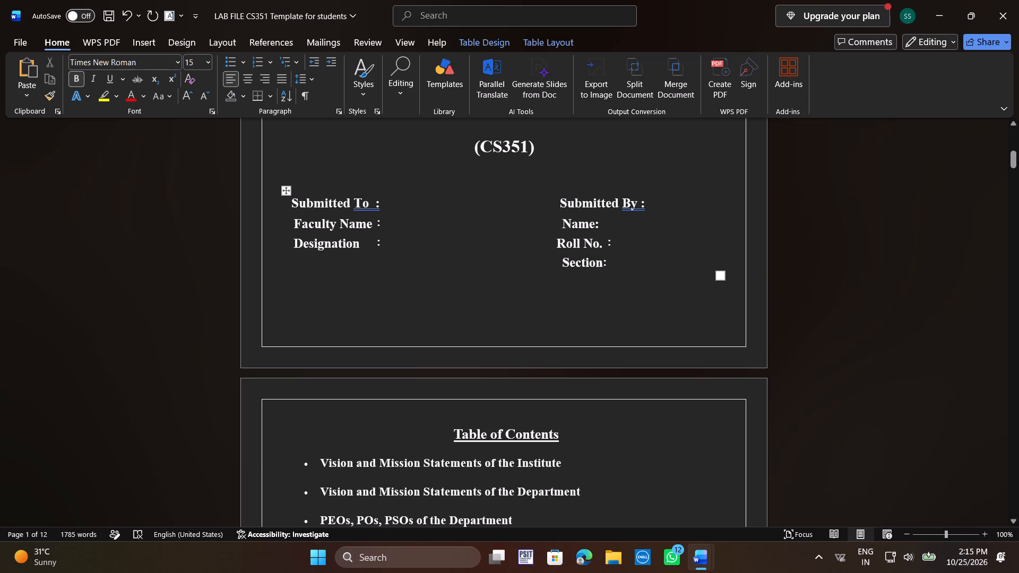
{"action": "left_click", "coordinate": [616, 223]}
Remove the extra trailing spaces after the Name label's colon in the Submitted By block.
{"action": "key", "text": "shift+d"}
{"action": "key", "text": "BackSpace"}
{"action": "key", "text": "BackSpace"}
{"action": "key", "text": "BackSpace"}
{"action": "key", "text": "BackSpace"}
{"action": "key", "text": "BackSpace"}
{"action": "key", "text": "BackSpace"}
{"action": "key", "text": "BackSpace"}
Move the whole Submitted To and Submitted By table slightly up and toward the page's left border on the cover page.
{"action": "left_click", "coordinate": [563, 224]}
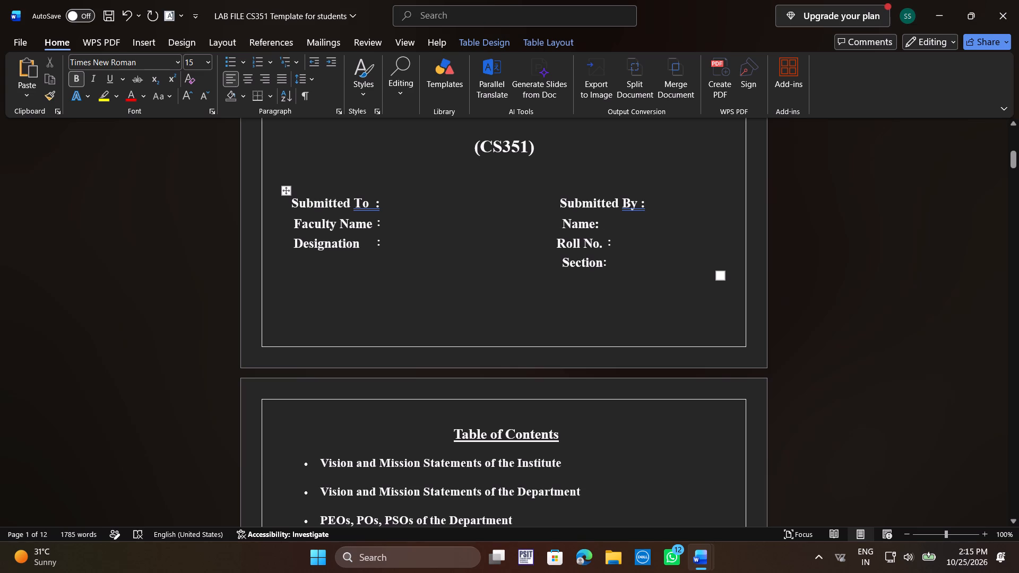
{"action": "left_click", "coordinate": [392, 224]}
{"action": "scroll", "coordinate": [422, 240], "scroll_direction": "up", "scroll_amount": 1}
{"action": "scroll", "coordinate": [438, 316], "scroll_direction": "up", "scroll_amount": 1}
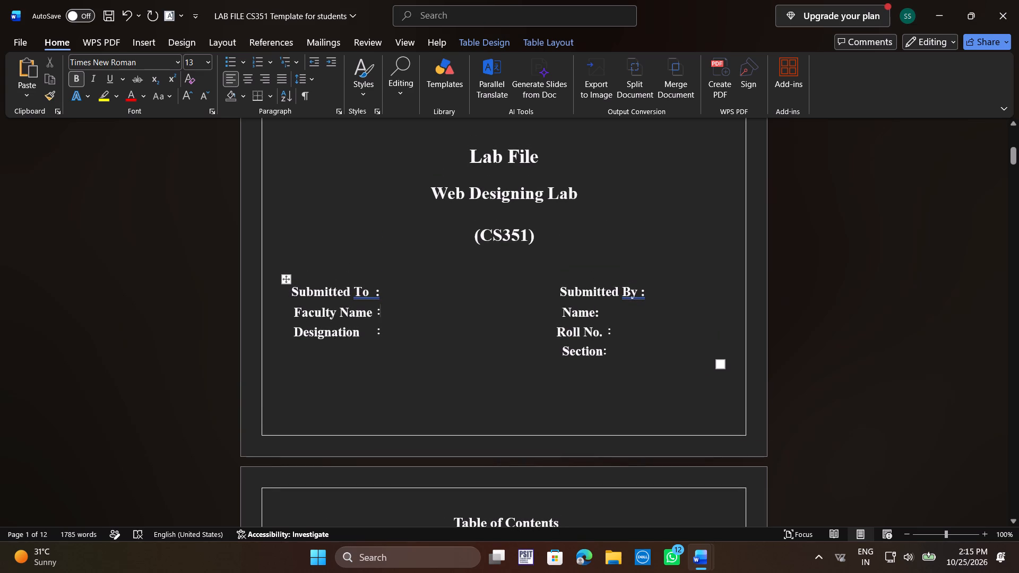
{"action": "scroll", "coordinate": [398, 331], "scroll_direction": "down", "scroll_amount": 1}
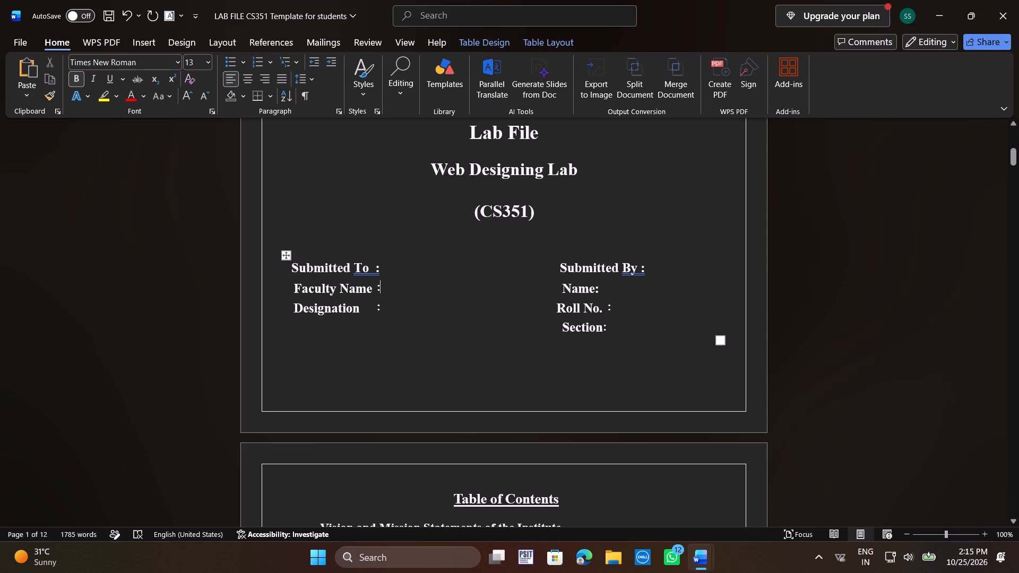
{"action": "left_click_drag", "start_coordinate": [286, 255], "coordinate": [281, 232]}
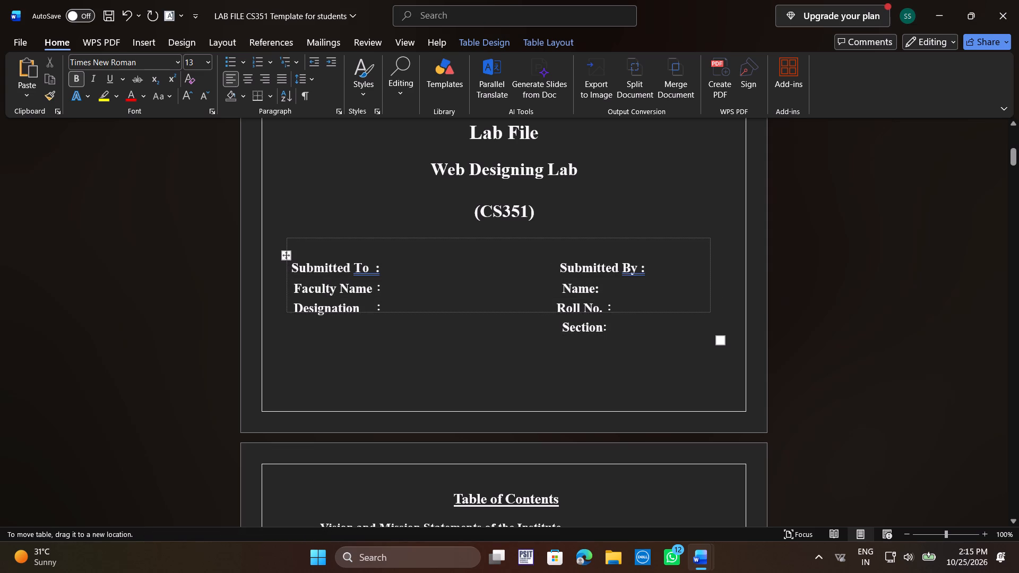
{"action": "left_click_drag", "start_coordinate": [281, 232], "coordinate": [283, 240]}
{"action": "left_click_drag", "start_coordinate": [279, 243], "coordinate": [280, 244]}
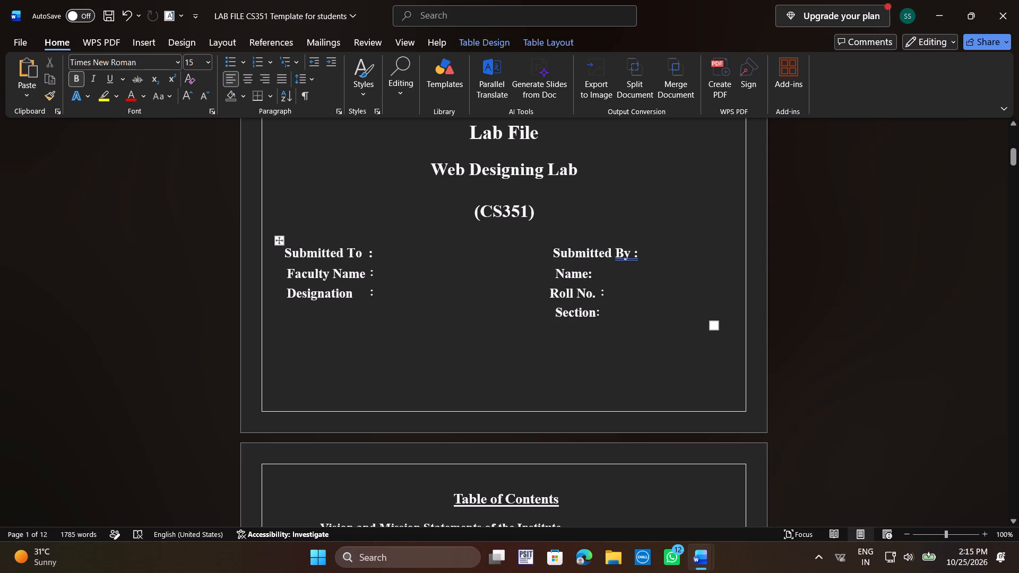
Move the whole Submitted To and Submitted By table slightly down on the cover page.
{"action": "left_click_drag", "start_coordinate": [280, 244], "coordinate": [295, 246]}
{"action": "left_click_drag", "start_coordinate": [278, 239], "coordinate": [290, 239]}
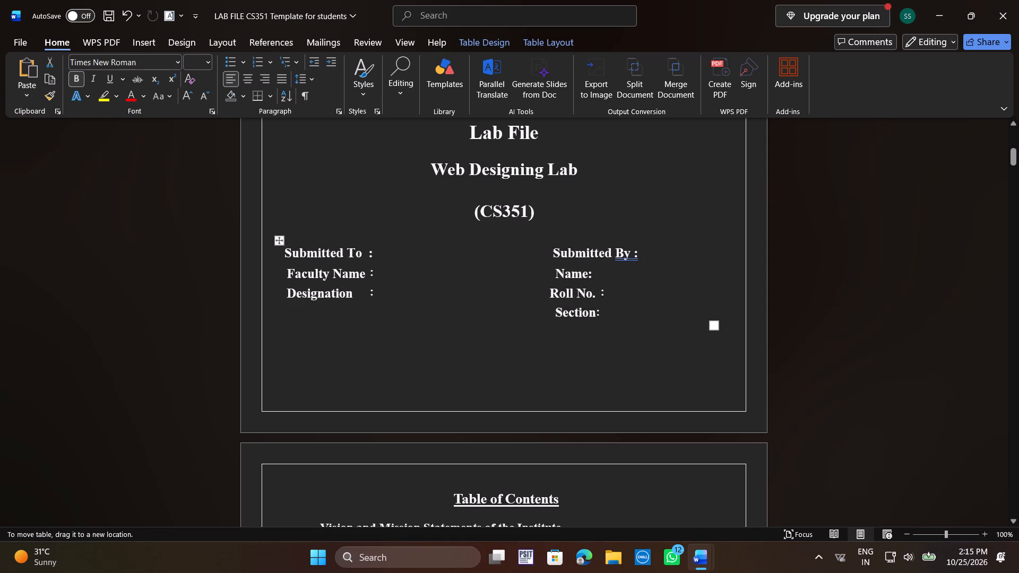
{"action": "left_click_drag", "start_coordinate": [290, 239], "coordinate": [289, 244]}
{"action": "left_click_drag", "start_coordinate": [289, 244], "coordinate": [288, 244]}
{"action": "left_click", "coordinate": [437, 337]}
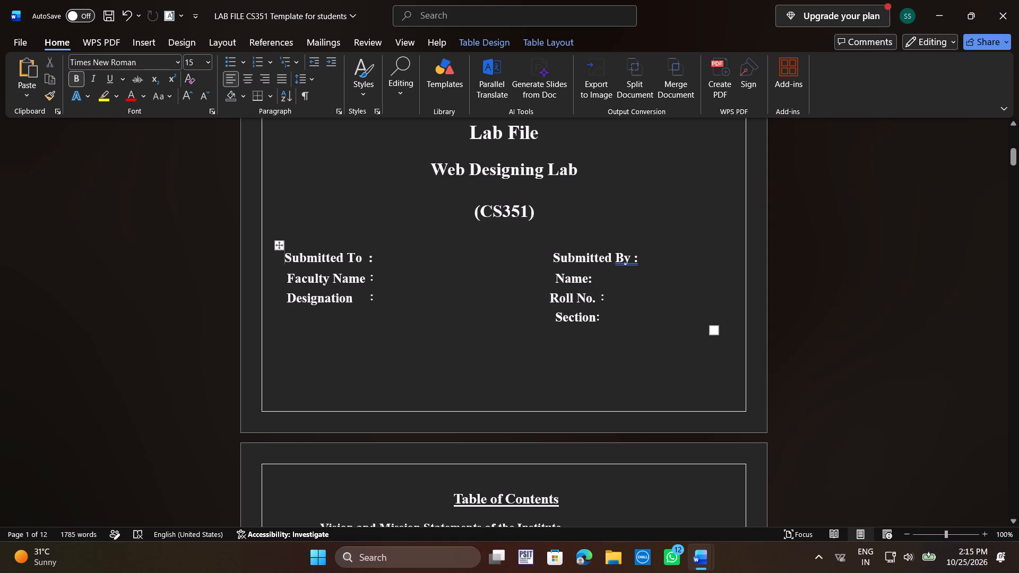
Enter the student's first name beside the Name label in the Submitted By block, at font size 14.
{"action": "left_click", "coordinate": [602, 282]}
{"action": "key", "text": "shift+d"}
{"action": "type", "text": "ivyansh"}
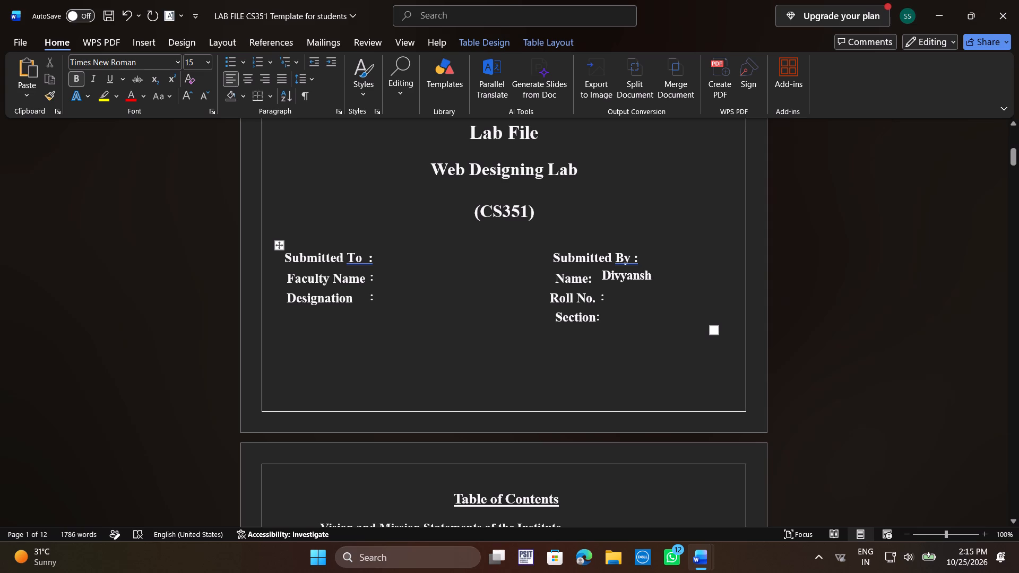
{"action": "left_click_drag", "start_coordinate": [658, 274], "coordinate": [601, 279]}
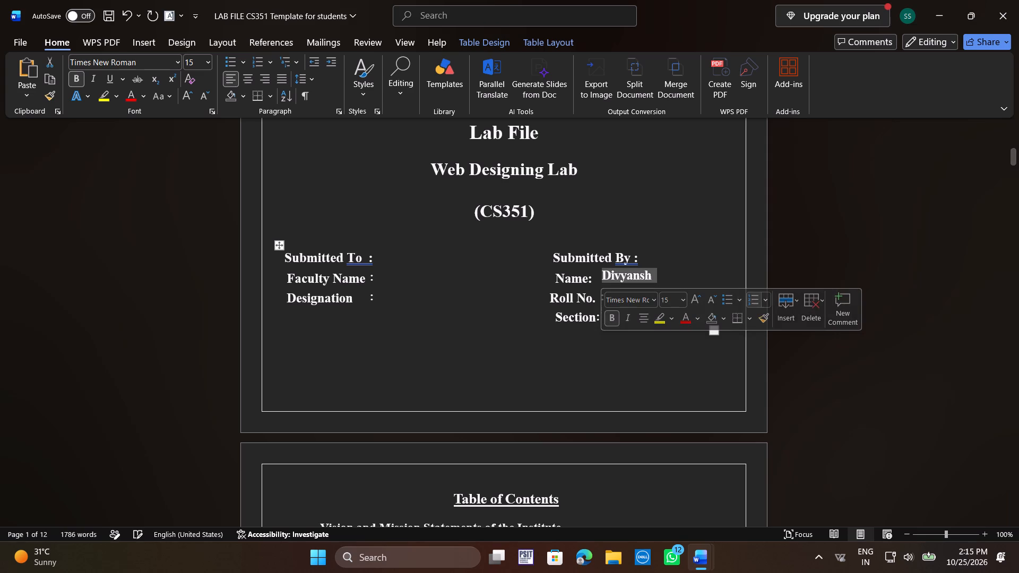
{"action": "left_click", "coordinate": [714, 297]}
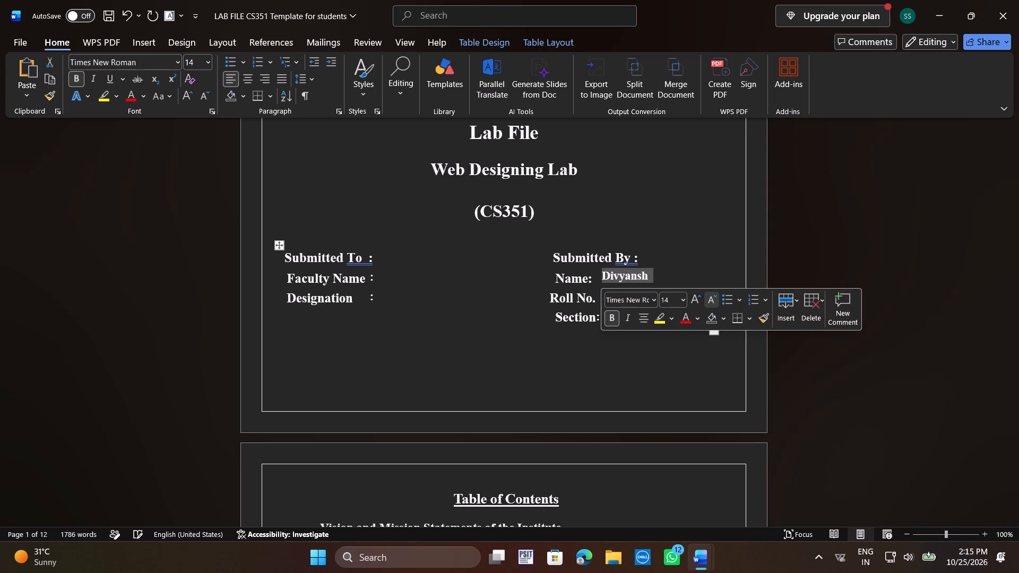
{"action": "left_click", "coordinate": [714, 297]}
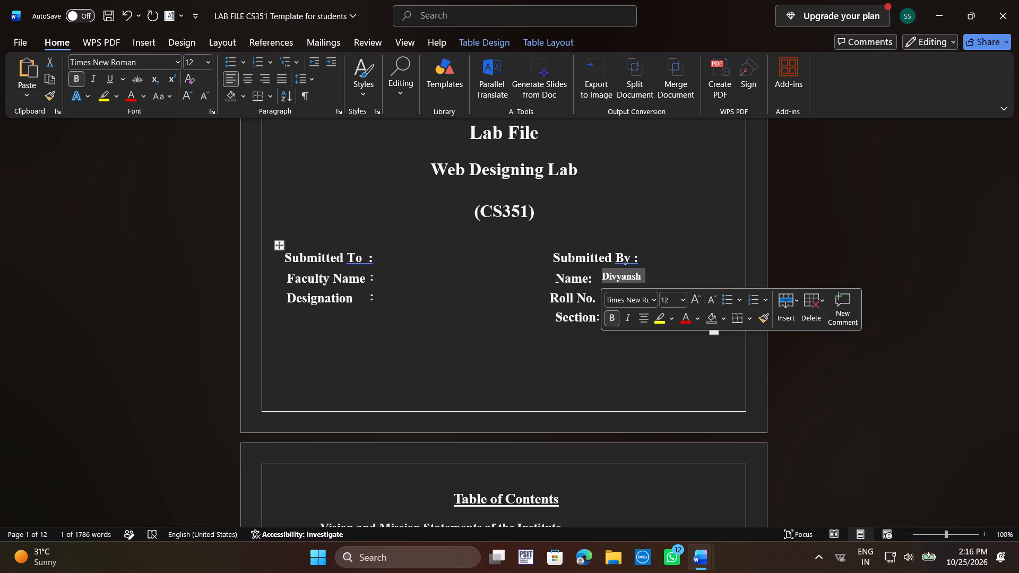
{"action": "left_click", "coordinate": [701, 296]}
{"action": "left_click", "coordinate": [660, 274]}
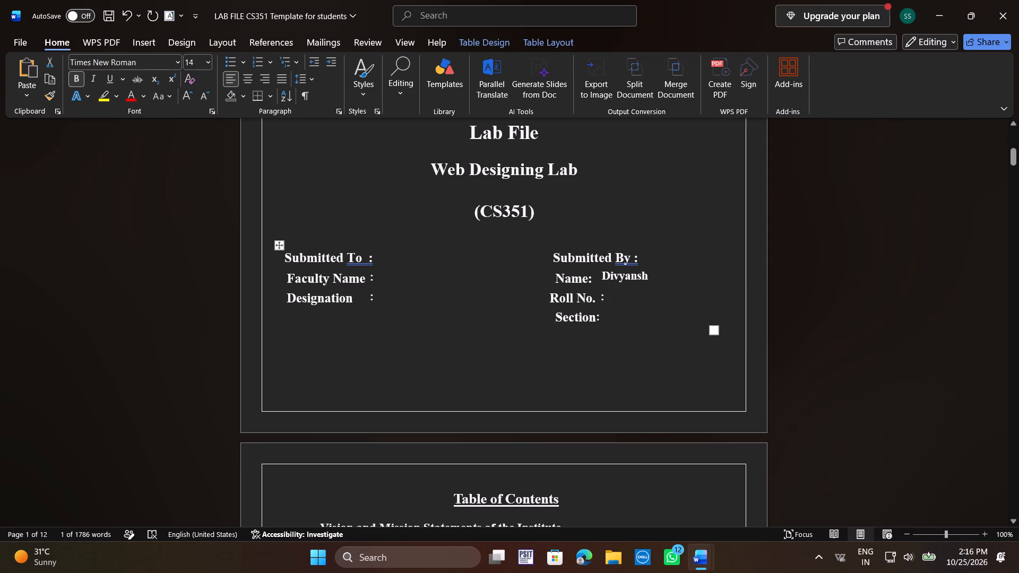
Add the student's surname after the first name in the Submitted By block, keeping font size 14.
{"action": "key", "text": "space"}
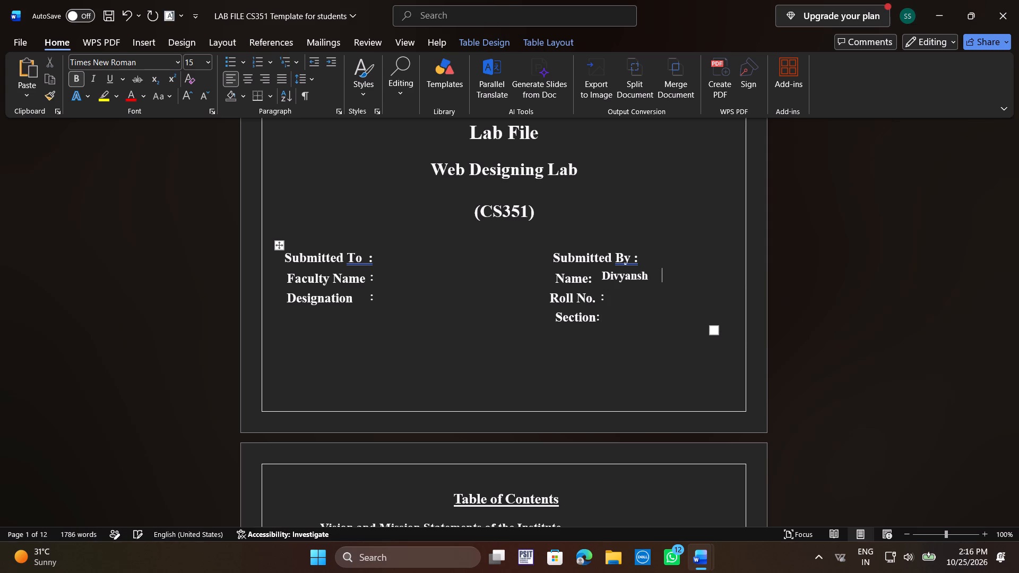
{"action": "key", "text": "BackSpace"}
{"action": "key", "text": "BackSpace"}
{"action": "key", "text": "BackSpace"}
{"action": "key", "text": "BackSpace"}
{"action": "key", "text": "BackSpace"}
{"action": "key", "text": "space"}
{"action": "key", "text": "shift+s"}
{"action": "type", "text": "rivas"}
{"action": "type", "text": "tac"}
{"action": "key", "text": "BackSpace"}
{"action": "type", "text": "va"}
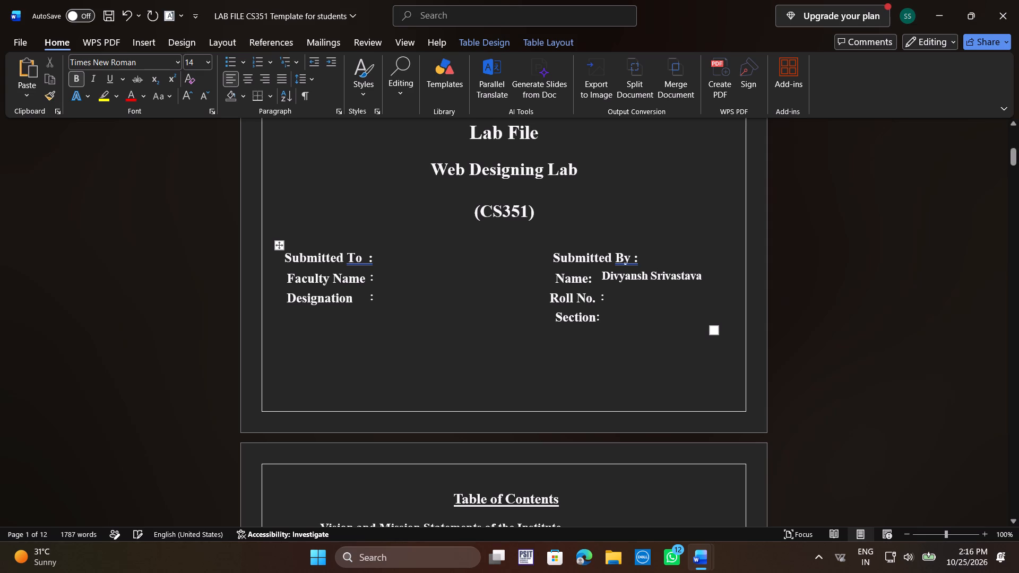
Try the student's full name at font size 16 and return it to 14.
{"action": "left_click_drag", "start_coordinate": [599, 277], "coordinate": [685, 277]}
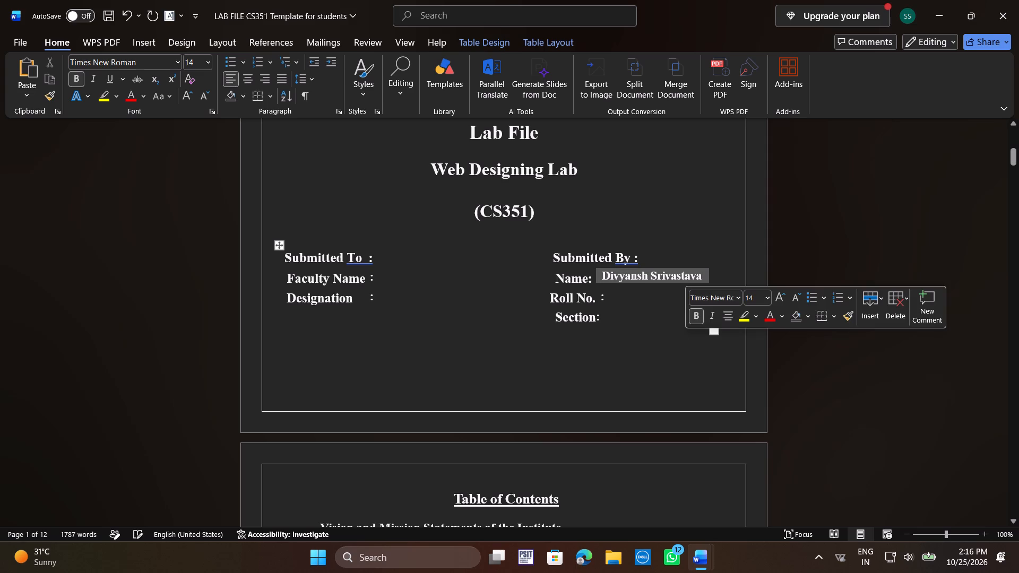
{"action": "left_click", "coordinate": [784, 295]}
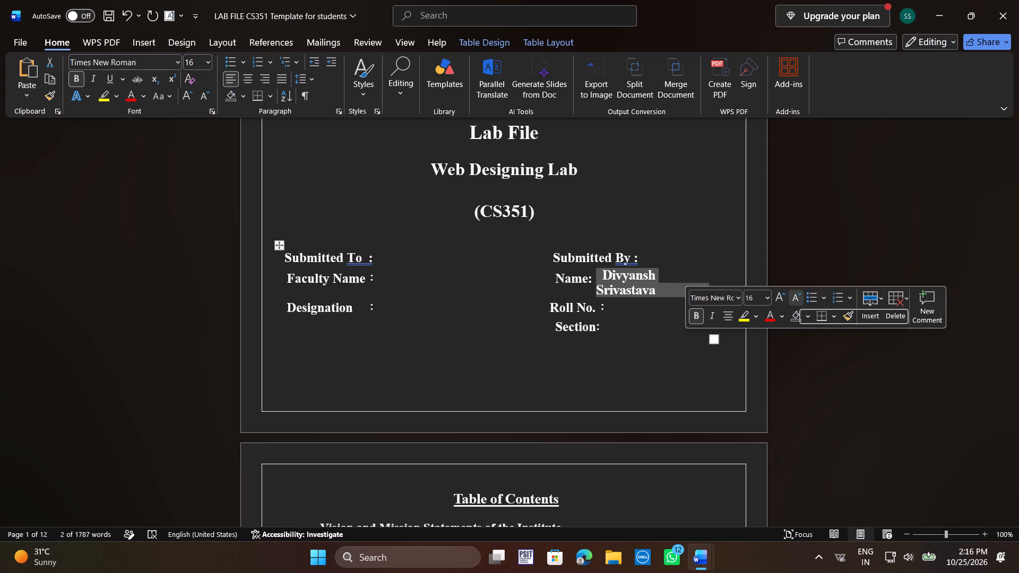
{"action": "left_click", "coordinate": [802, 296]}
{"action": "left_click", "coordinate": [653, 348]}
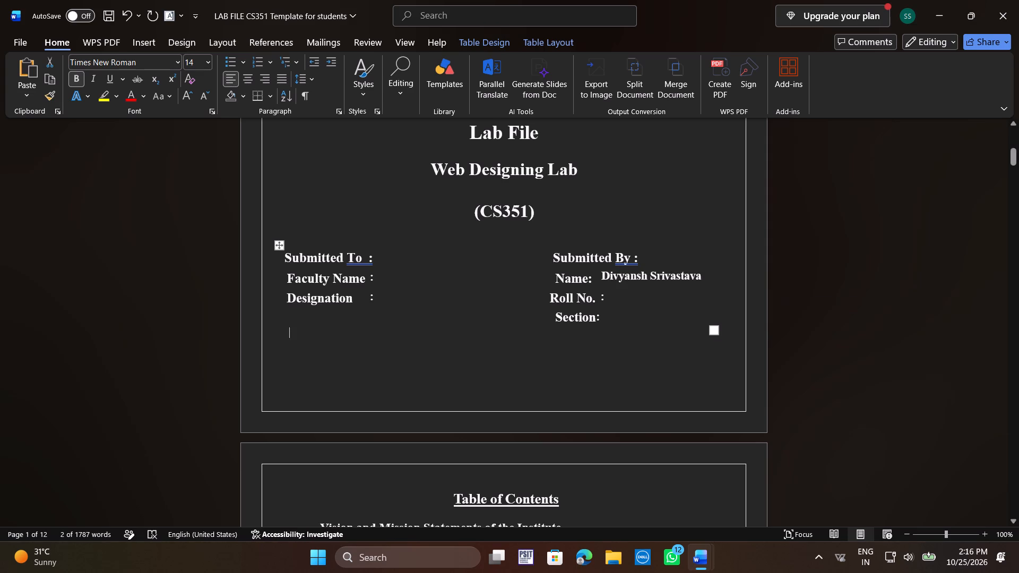
Enter the student's roll number after the Roll No. colon in the Submitted By block.
{"action": "left_click", "coordinate": [610, 297]}
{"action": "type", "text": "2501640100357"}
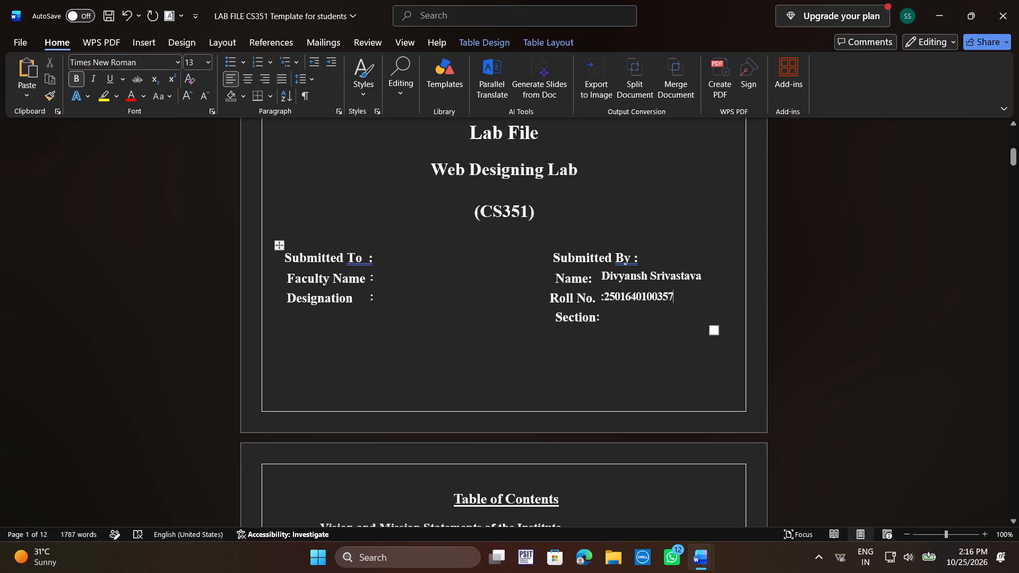
Enter the section as CSE -2I in the Submitted By block, with a space after the Section colon.
{"action": "left_click", "coordinate": [606, 319]}
{"action": "key", "text": "space"}
{"action": "type", "text": "CSE"}
{"action": "key", "text": "space"}
{"action": "key", "text": "minus"}
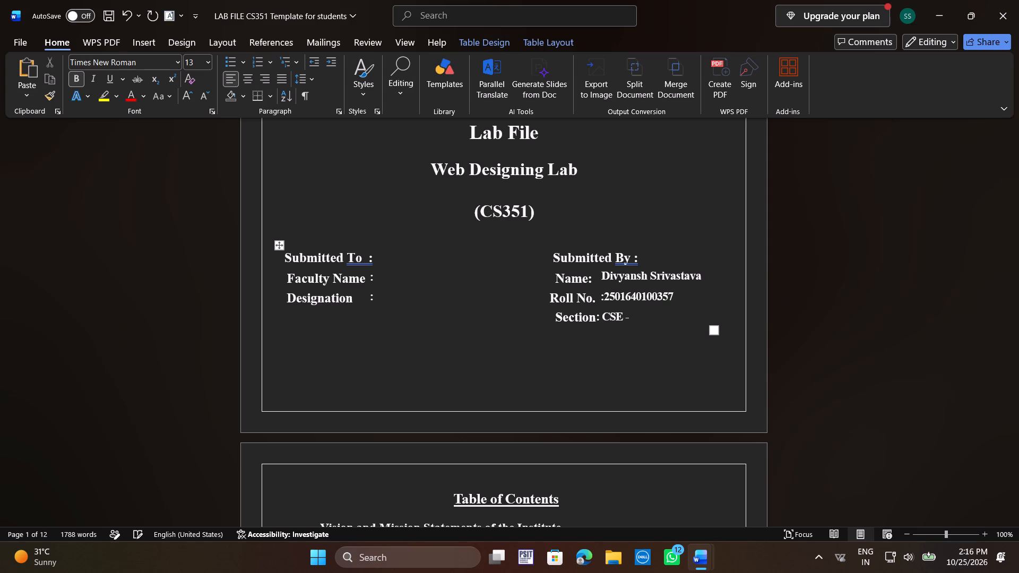
{"action": "key", "text": "BackSpace"}
{"action": "key", "text": "shift+underscore"}
{"action": "key", "text": "BackSpace"}
{"action": "key", "text": "minus"}
{"action": "key", "text": "2"}
{"action": "key", "text": "shift+i"}
{"action": "left_click", "coordinate": [612, 369]}
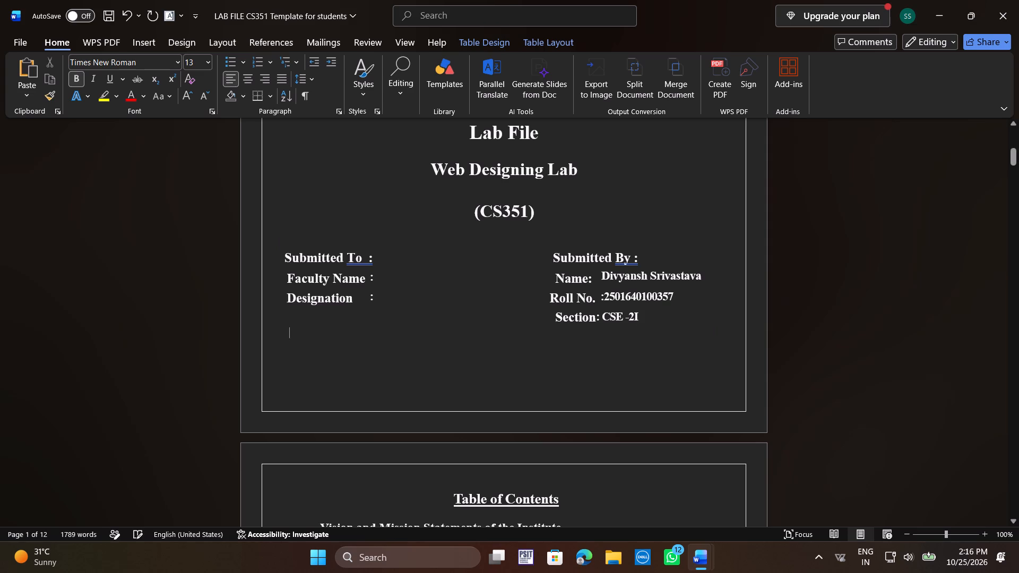
Place the cursor after the Faculty Name colon in the Submitted To block.
{"action": "left_click", "coordinate": [389, 280]}
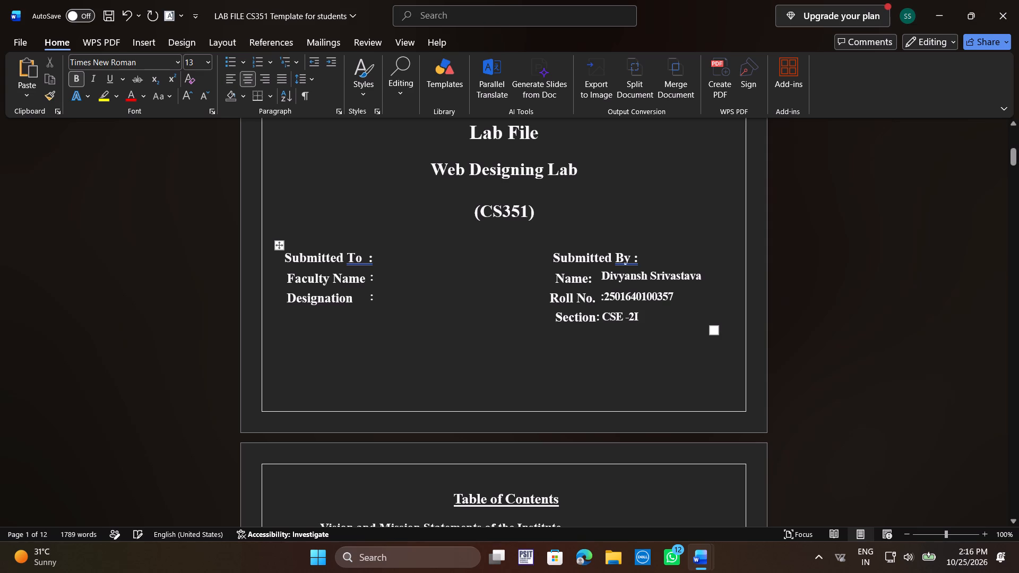
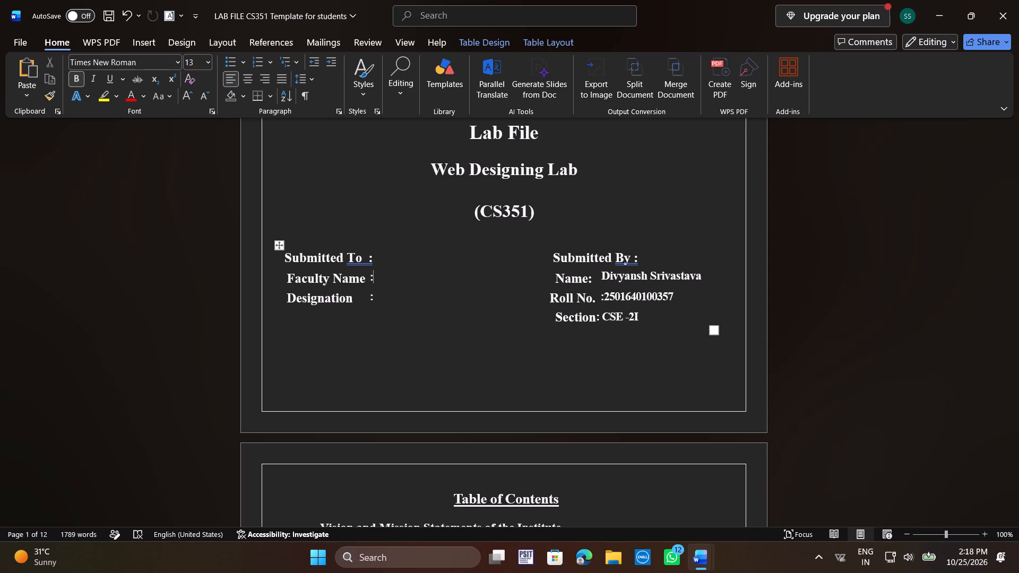
Review the lab file from the cover page through the vision, mission, program outcomes and Course Outcomes sections.
{"action": "scroll", "coordinate": [401, 305], "scroll_direction": "up", "scroll_amount": 1}
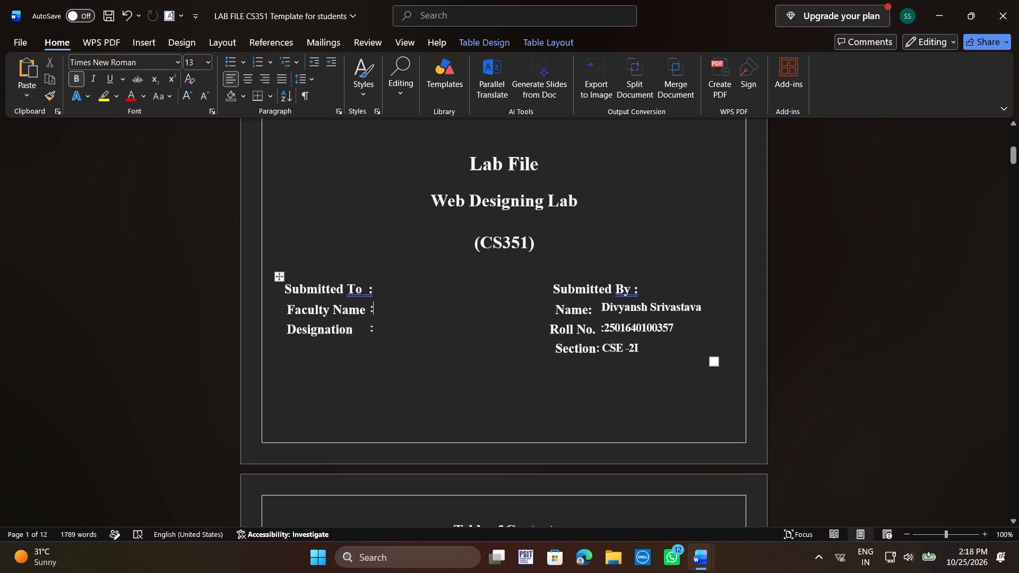
{"action": "scroll", "coordinate": [446, 332], "scroll_direction": "up", "scroll_amount": 2}
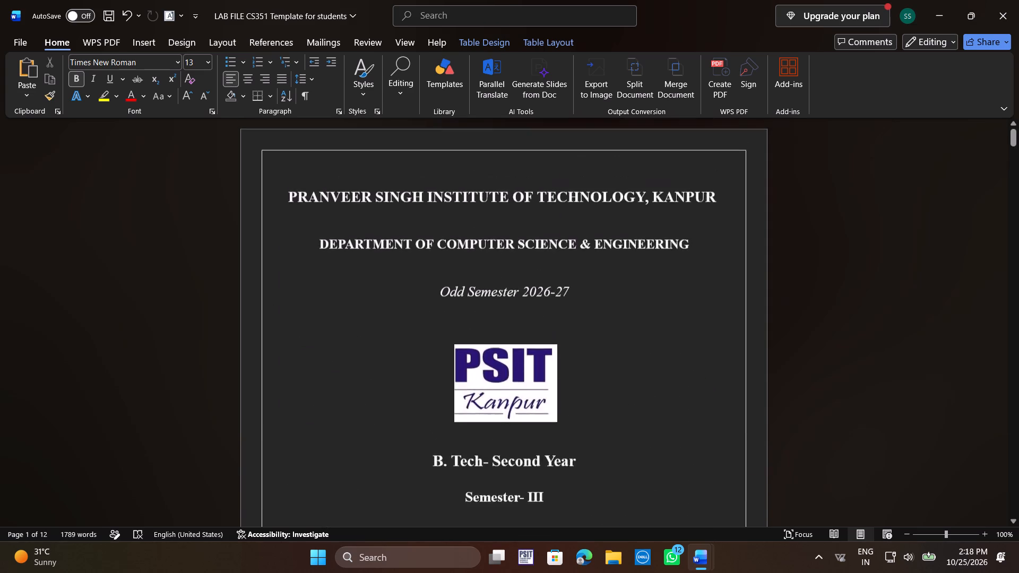
{"action": "scroll", "coordinate": [448, 333], "scroll_direction": "up", "scroll_amount": 1}
{"action": "scroll", "coordinate": [448, 333], "scroll_direction": "down", "scroll_amount": 2}
{"action": "scroll", "coordinate": [421, 309], "scroll_direction": "up", "scroll_amount": 1}
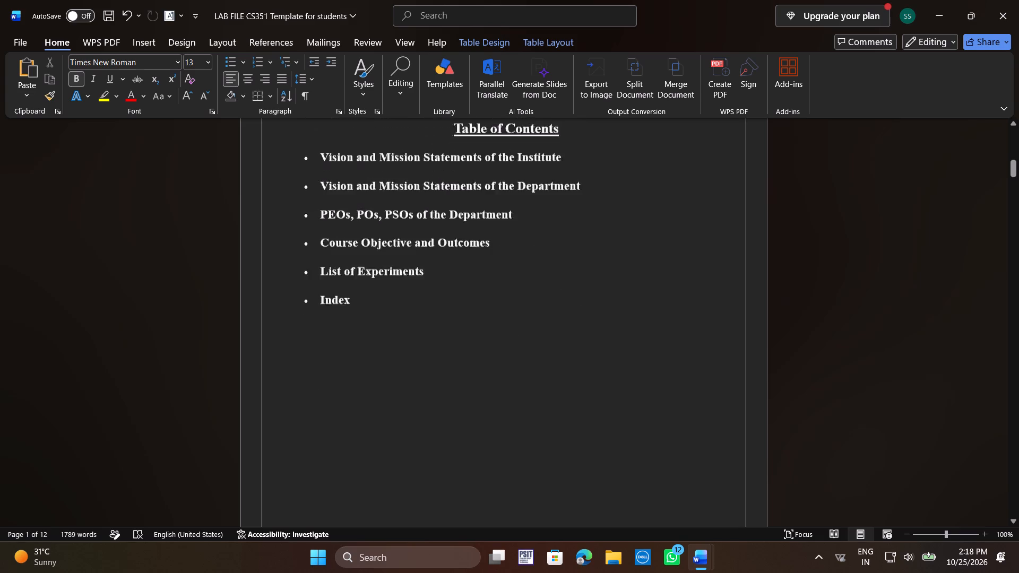
{"action": "scroll", "coordinate": [420, 309], "scroll_direction": "down", "scroll_amount": 7}
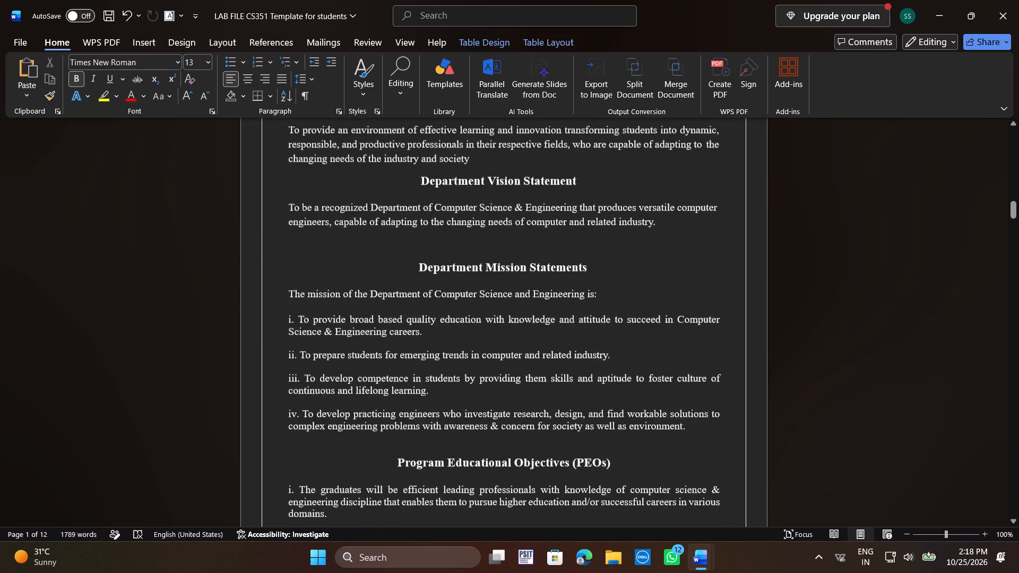
{"action": "scroll", "coordinate": [421, 310], "scroll_direction": "left", "scroll_amount": 2}
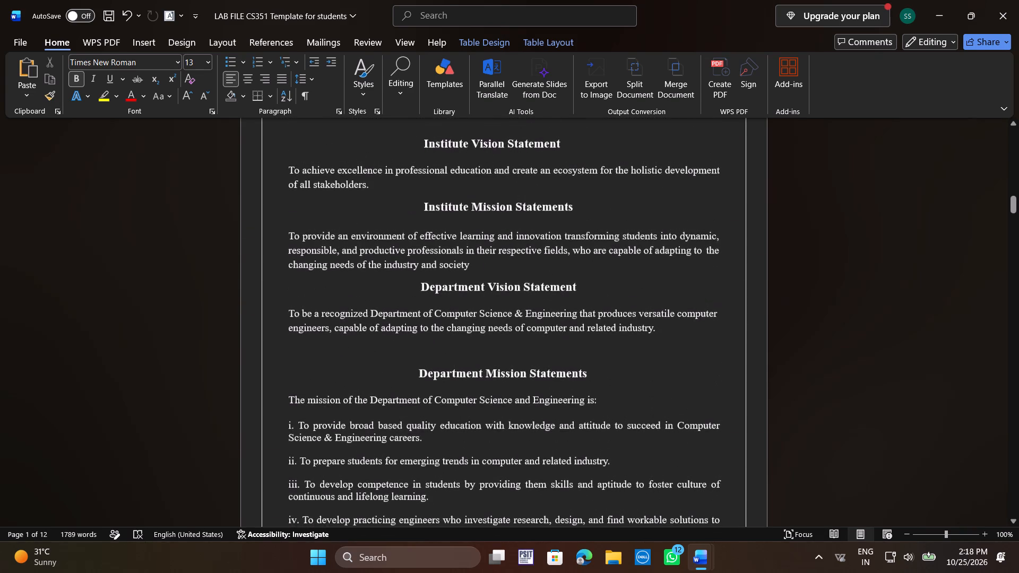
{"action": "scroll", "coordinate": [421, 311], "scroll_direction": "left", "scroll_amount": 1}
{"action": "scroll", "coordinate": [421, 311], "scroll_direction": "down", "scroll_amount": 6}
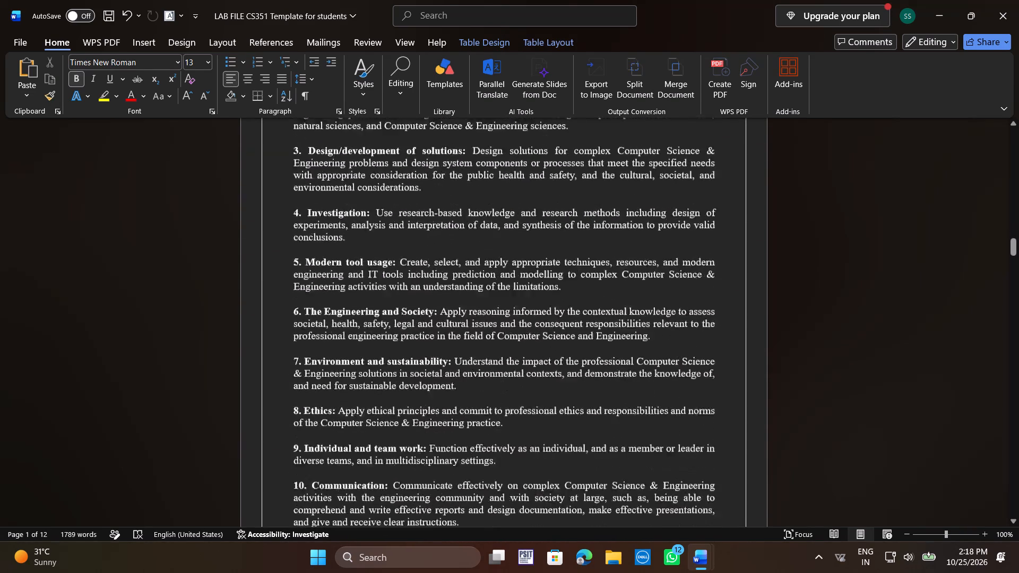
{"action": "scroll", "coordinate": [421, 313], "scroll_direction": "down", "scroll_amount": 4}
{"action": "scroll", "coordinate": [396, 176], "scroll_direction": "down", "scroll_amount": 1}
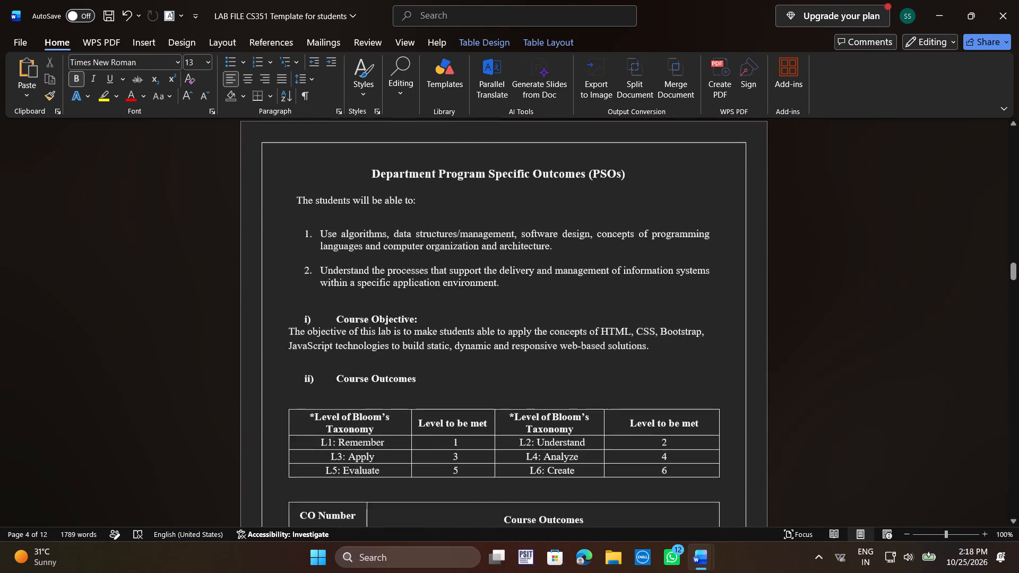
{"action": "scroll", "coordinate": [396, 176], "scroll_direction": "down", "scroll_amount": 1}
{"action": "scroll", "coordinate": [401, 179], "scroll_direction": "left", "scroll_amount": 1}
{"action": "scroll", "coordinate": [402, 181], "scroll_direction": "up", "scroll_amount": 2}
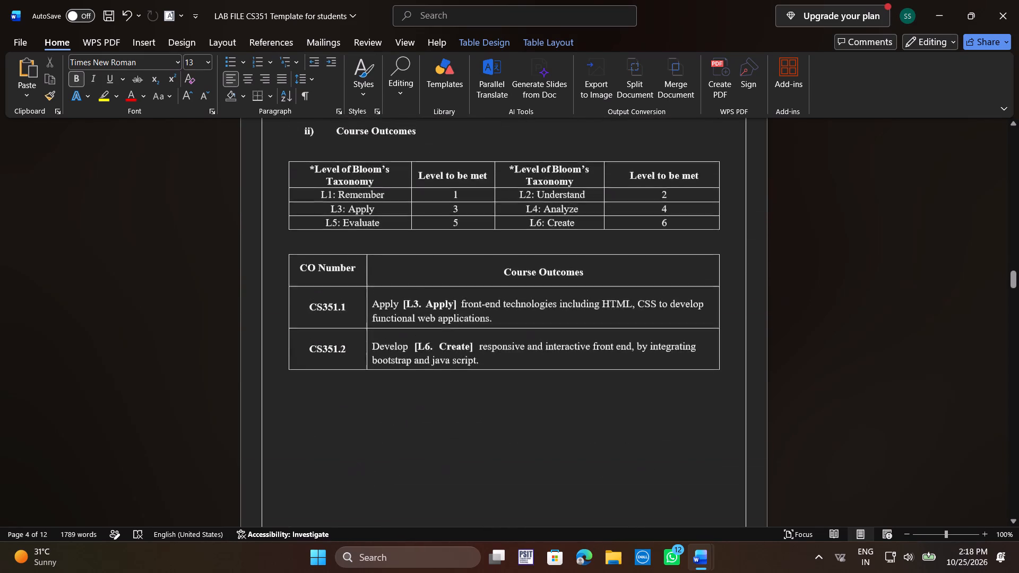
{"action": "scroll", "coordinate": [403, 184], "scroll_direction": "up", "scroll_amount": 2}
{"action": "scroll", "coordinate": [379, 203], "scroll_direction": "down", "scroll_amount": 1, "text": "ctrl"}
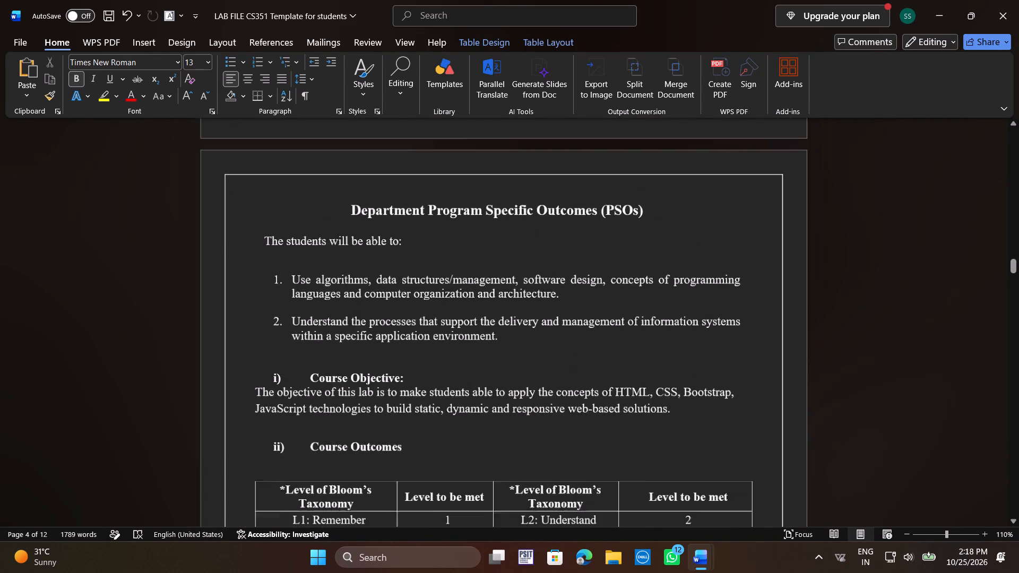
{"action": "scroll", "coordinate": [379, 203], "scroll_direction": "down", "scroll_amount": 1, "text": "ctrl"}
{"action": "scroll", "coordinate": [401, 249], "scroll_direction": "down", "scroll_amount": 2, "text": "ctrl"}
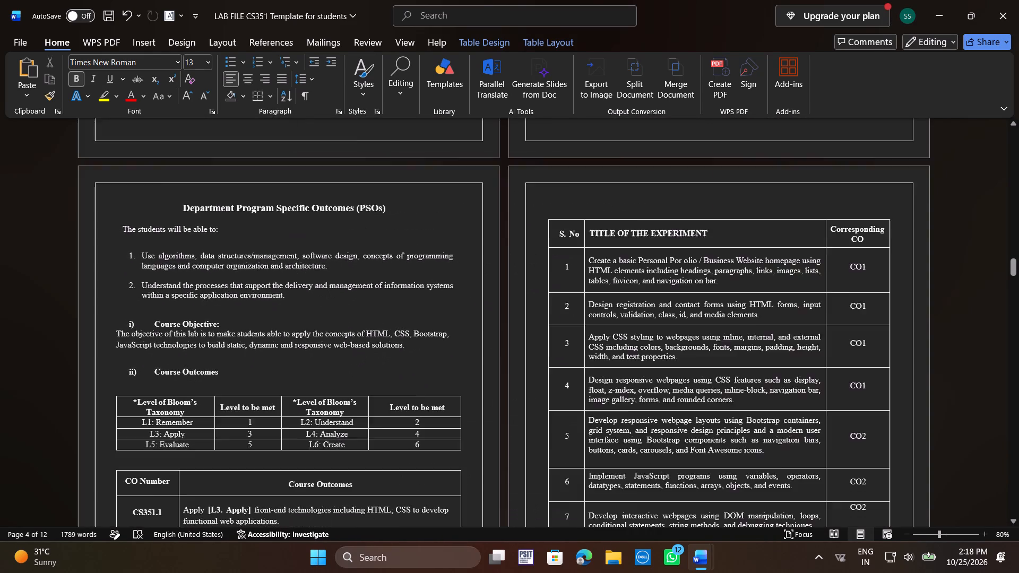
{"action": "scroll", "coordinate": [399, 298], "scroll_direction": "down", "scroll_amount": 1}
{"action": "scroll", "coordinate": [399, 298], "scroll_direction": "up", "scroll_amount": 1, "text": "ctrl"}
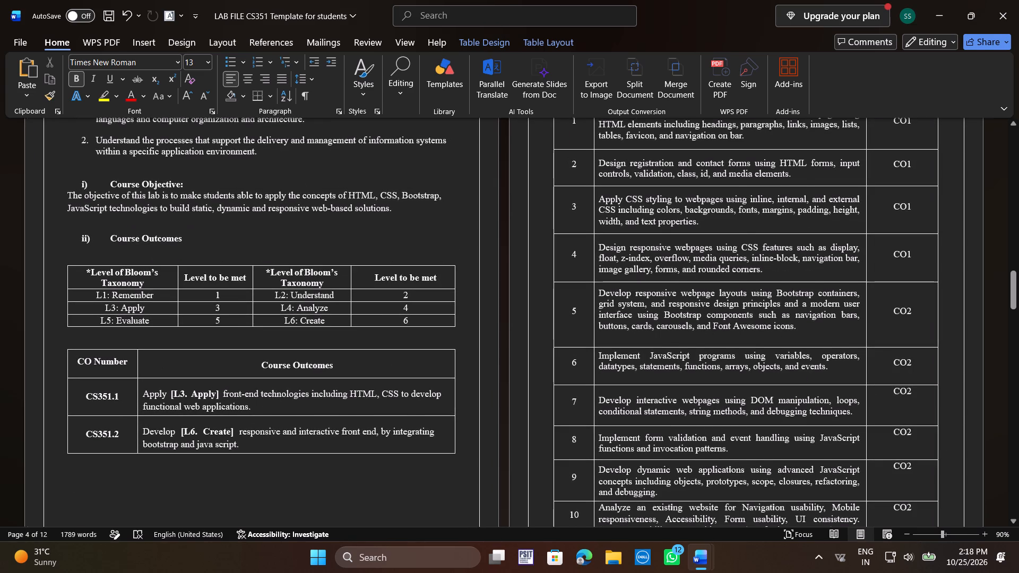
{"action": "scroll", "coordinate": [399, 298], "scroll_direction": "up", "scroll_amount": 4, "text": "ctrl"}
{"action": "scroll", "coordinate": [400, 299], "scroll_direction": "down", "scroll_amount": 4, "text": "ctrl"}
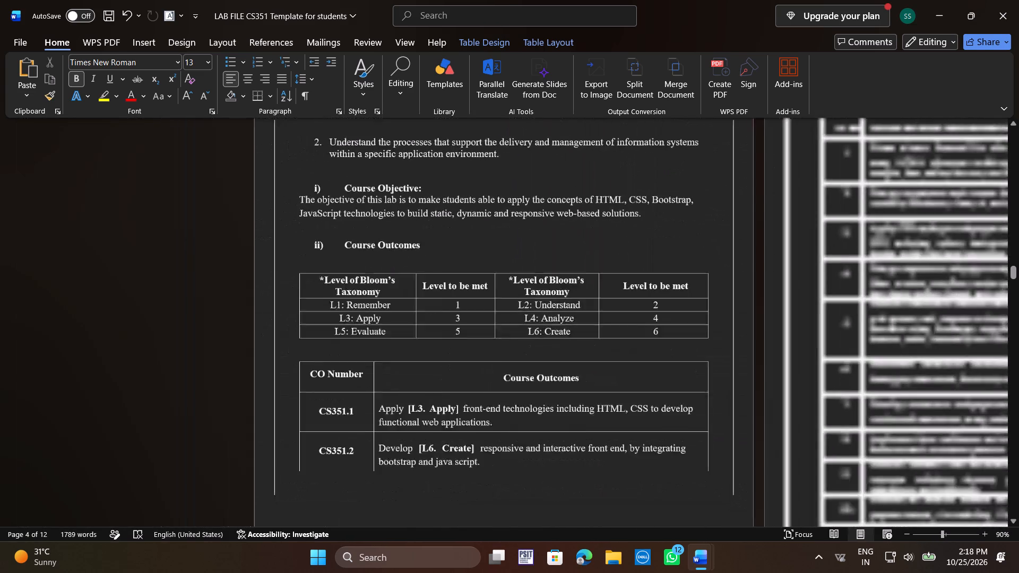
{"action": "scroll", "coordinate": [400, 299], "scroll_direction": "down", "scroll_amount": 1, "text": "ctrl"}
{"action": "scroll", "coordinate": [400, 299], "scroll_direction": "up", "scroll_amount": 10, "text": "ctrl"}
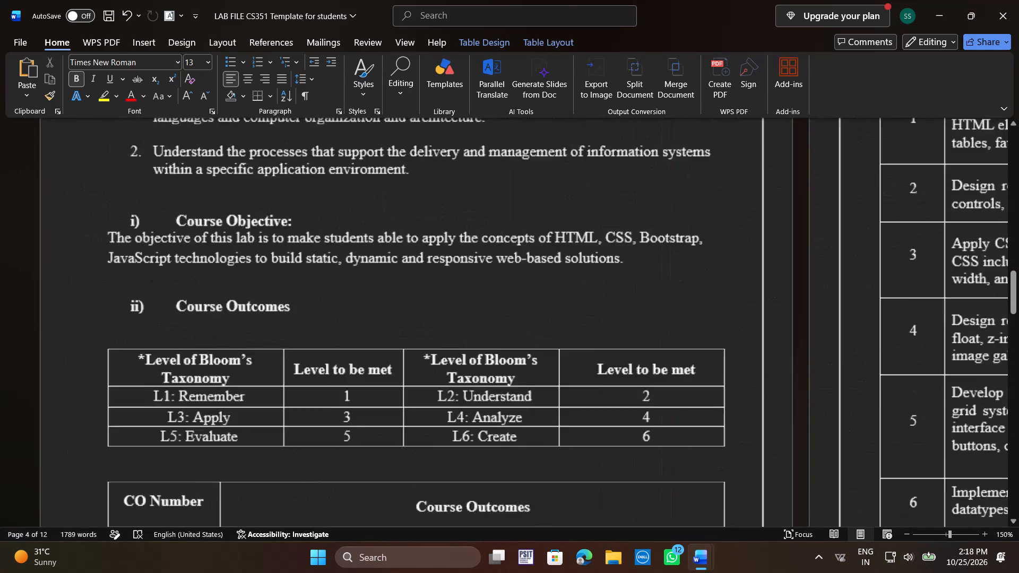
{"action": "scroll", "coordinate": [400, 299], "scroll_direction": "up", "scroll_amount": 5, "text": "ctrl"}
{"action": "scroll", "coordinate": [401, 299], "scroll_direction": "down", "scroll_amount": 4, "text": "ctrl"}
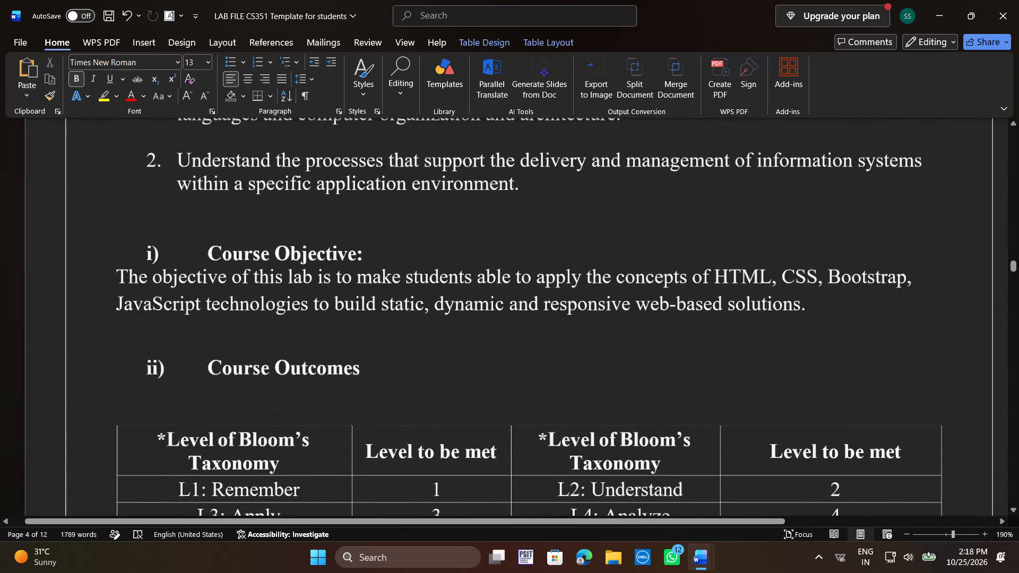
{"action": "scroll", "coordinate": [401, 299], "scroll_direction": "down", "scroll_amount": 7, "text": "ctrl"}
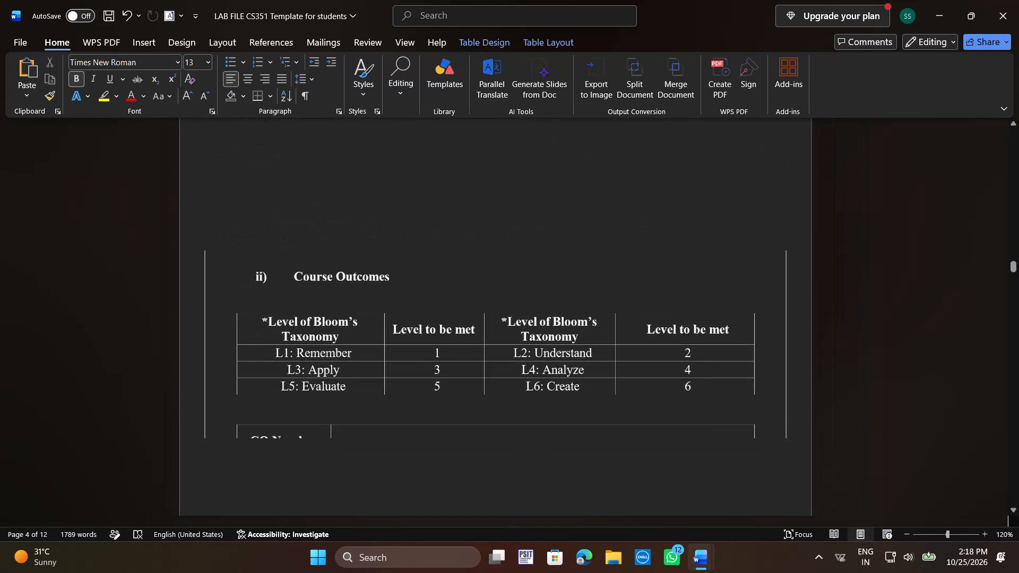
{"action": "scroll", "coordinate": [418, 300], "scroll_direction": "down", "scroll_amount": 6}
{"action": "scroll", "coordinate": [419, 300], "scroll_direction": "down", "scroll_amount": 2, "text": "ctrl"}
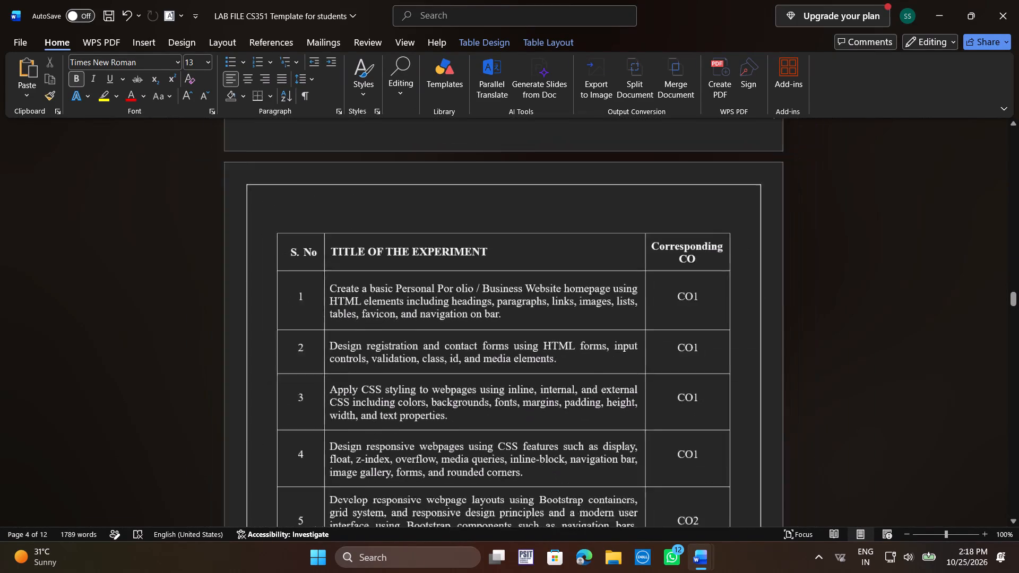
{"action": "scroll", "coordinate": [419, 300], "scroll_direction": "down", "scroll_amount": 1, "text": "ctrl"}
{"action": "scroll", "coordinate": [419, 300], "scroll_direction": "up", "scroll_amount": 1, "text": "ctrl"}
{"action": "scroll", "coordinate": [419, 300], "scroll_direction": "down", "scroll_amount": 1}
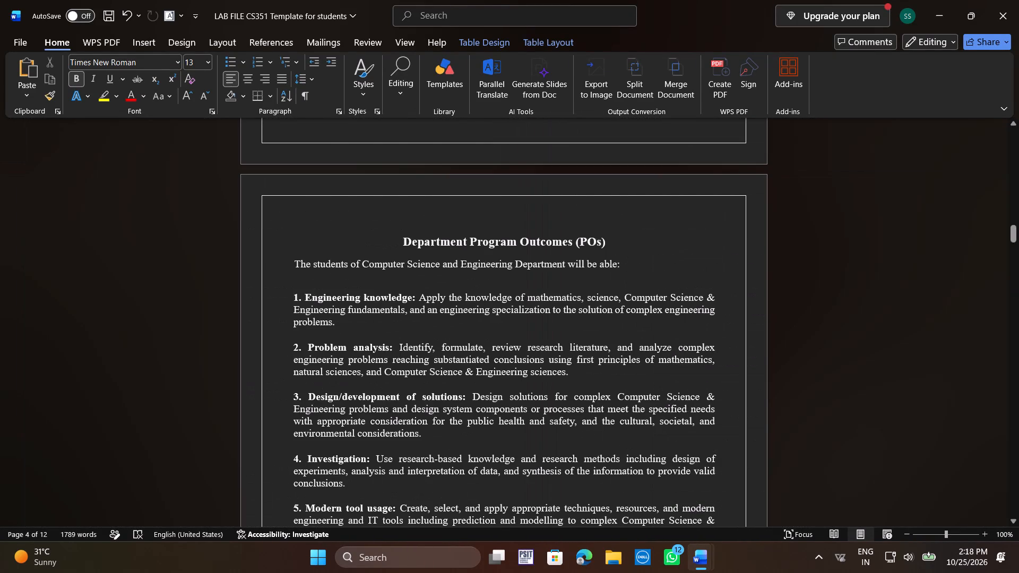
Examine the experiment list, the lab experiment index table and all pages following them to the document's end.
{"action": "scroll", "coordinate": [419, 300], "scroll_direction": "down", "scroll_amount": 9}
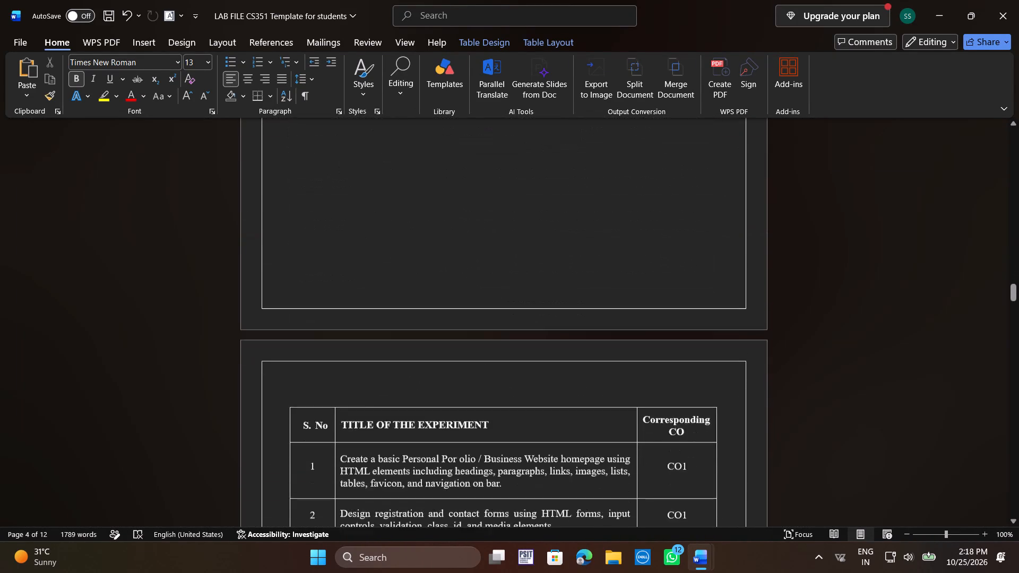
{"action": "scroll", "coordinate": [419, 300], "scroll_direction": "down", "scroll_amount": 10}
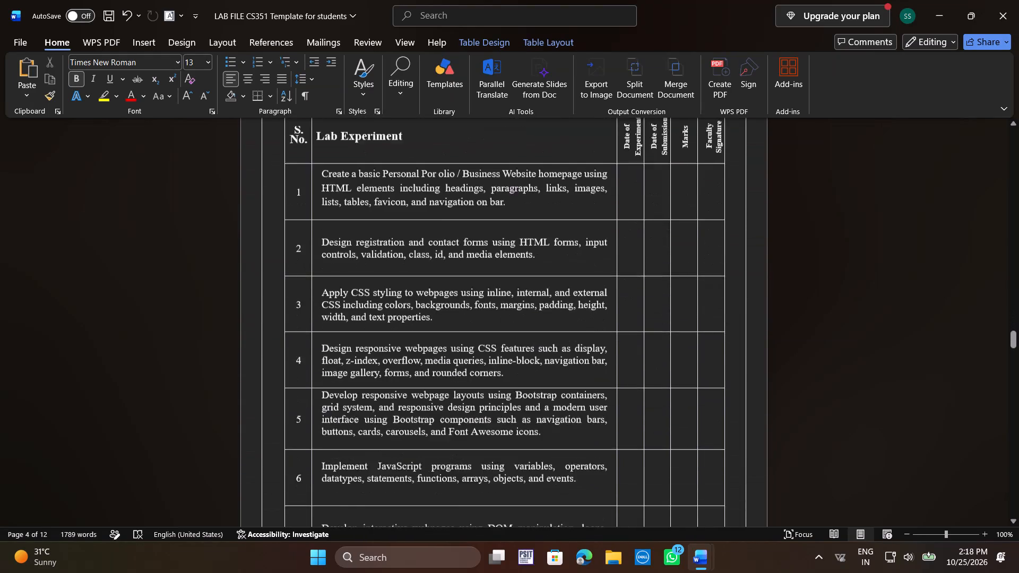
{"action": "scroll", "coordinate": [418, 295], "scroll_direction": "down", "scroll_amount": 7}
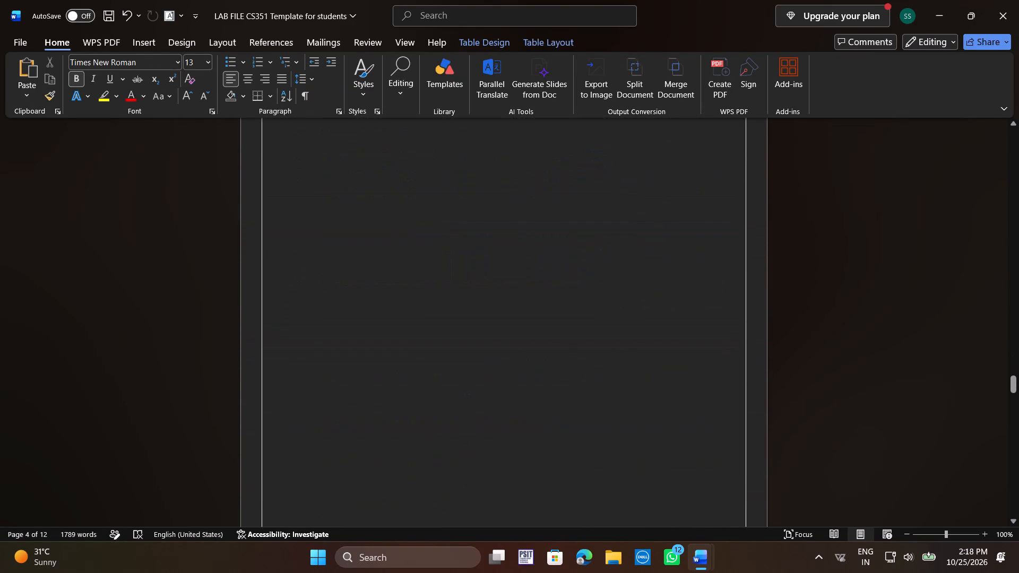
{"action": "scroll", "coordinate": [416, 296], "scroll_direction": "down", "scroll_amount": 9}
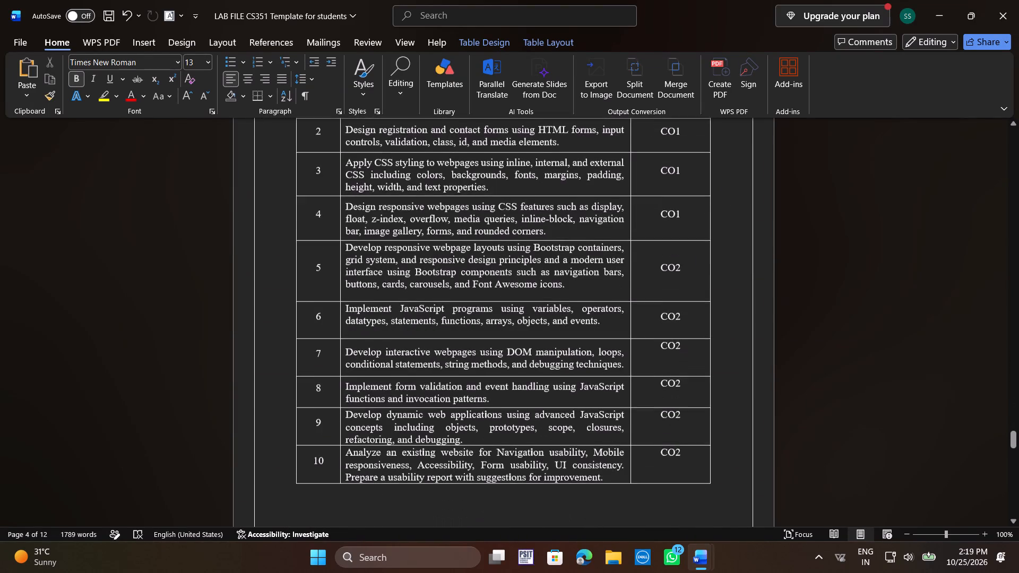
{"action": "scroll", "coordinate": [416, 296], "scroll_direction": "down", "scroll_amount": 3}
{"action": "scroll", "coordinate": [416, 296], "scroll_direction": "up", "scroll_amount": 7}
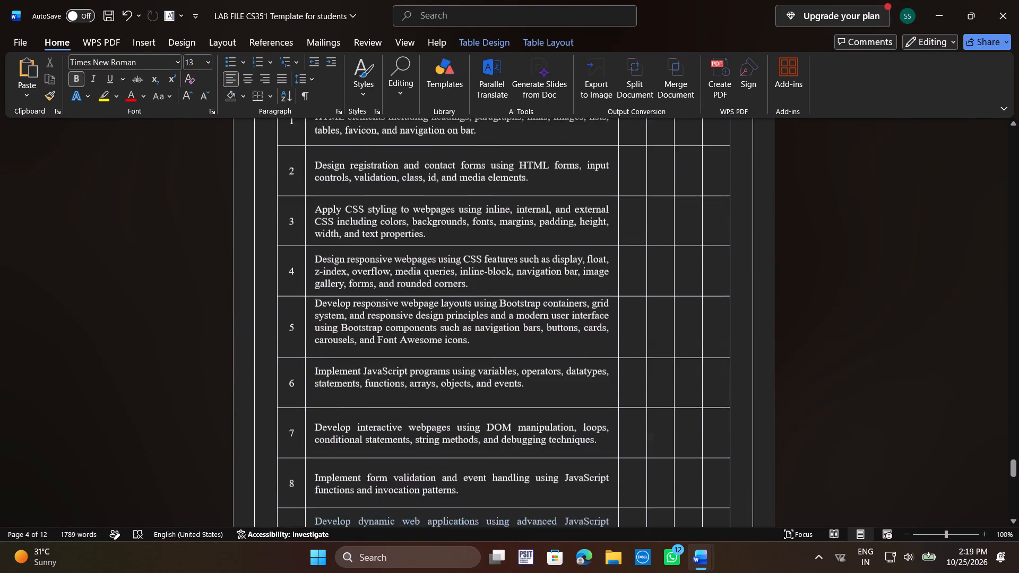
{"action": "scroll", "coordinate": [416, 296], "scroll_direction": "up", "scroll_amount": 7}
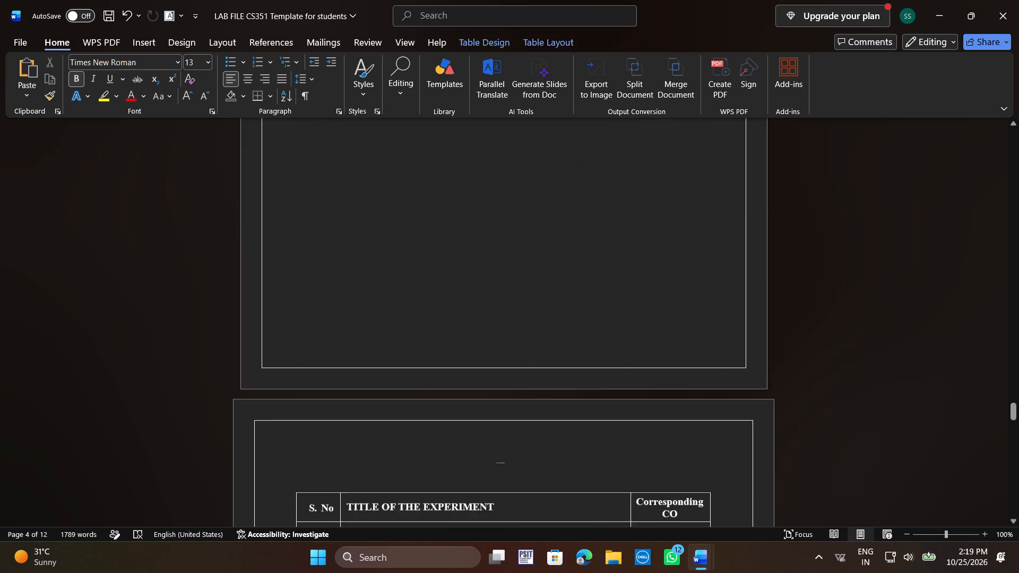
Delete the second copies of the experiment list and lab experiment index tables at the end of the document.
{"action": "scroll", "coordinate": [416, 296], "scroll_direction": "up", "scroll_amount": 3}
{"action": "scroll", "coordinate": [416, 296], "scroll_direction": "down", "scroll_amount": 6}
{"action": "left_click_drag", "start_coordinate": [283, 218], "coordinate": [768, 572]}
{"action": "key", "text": "BackSpace"}
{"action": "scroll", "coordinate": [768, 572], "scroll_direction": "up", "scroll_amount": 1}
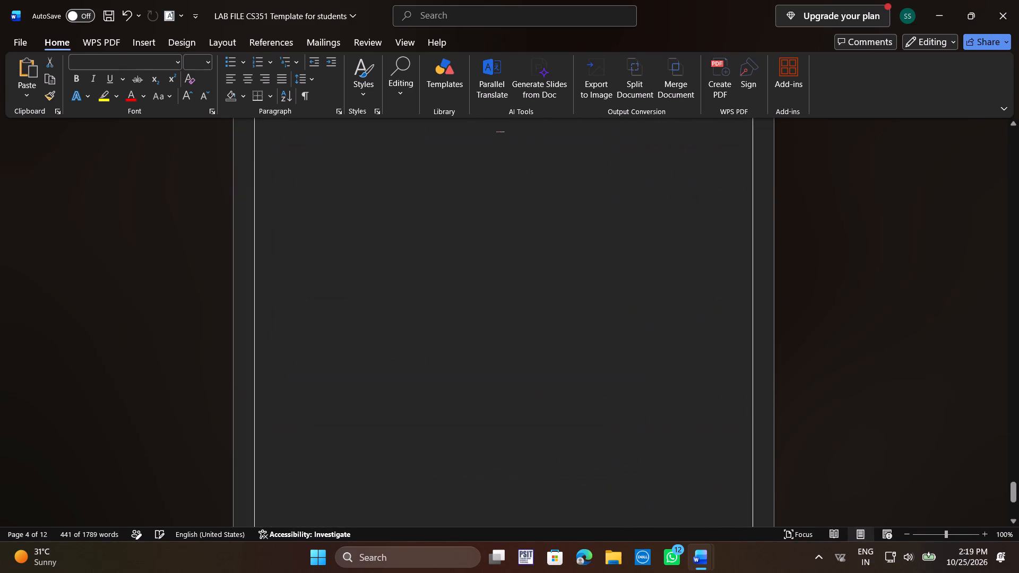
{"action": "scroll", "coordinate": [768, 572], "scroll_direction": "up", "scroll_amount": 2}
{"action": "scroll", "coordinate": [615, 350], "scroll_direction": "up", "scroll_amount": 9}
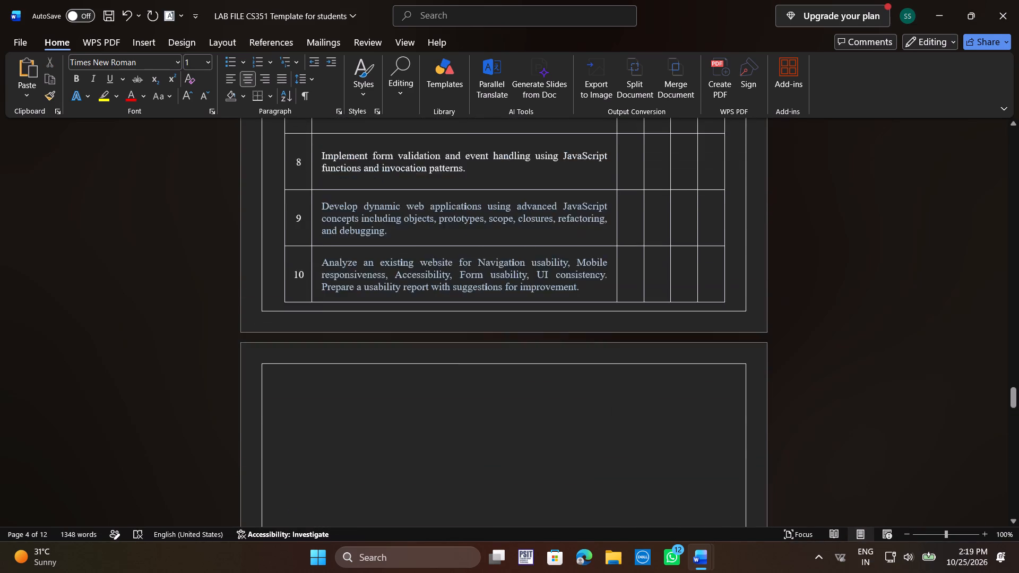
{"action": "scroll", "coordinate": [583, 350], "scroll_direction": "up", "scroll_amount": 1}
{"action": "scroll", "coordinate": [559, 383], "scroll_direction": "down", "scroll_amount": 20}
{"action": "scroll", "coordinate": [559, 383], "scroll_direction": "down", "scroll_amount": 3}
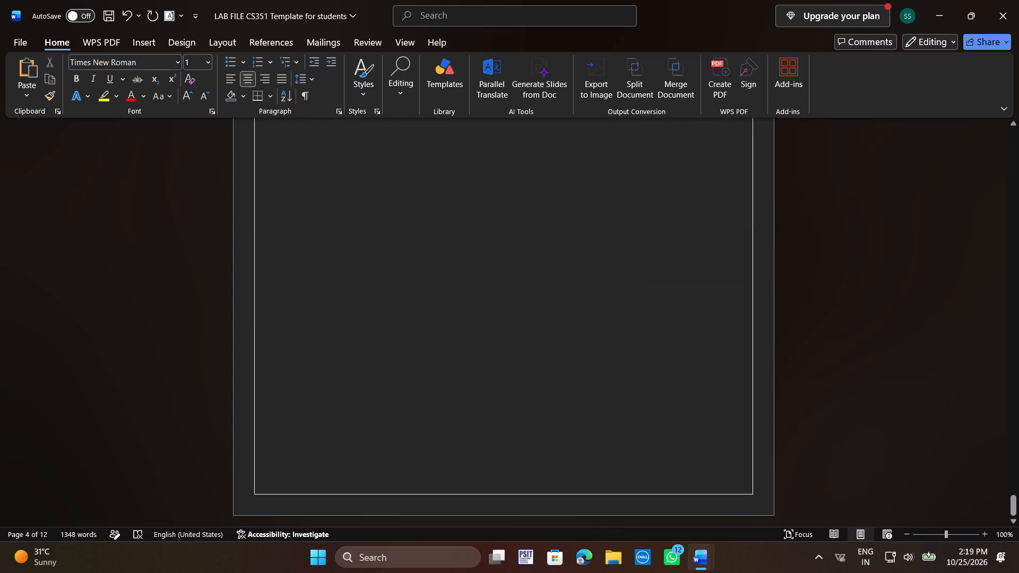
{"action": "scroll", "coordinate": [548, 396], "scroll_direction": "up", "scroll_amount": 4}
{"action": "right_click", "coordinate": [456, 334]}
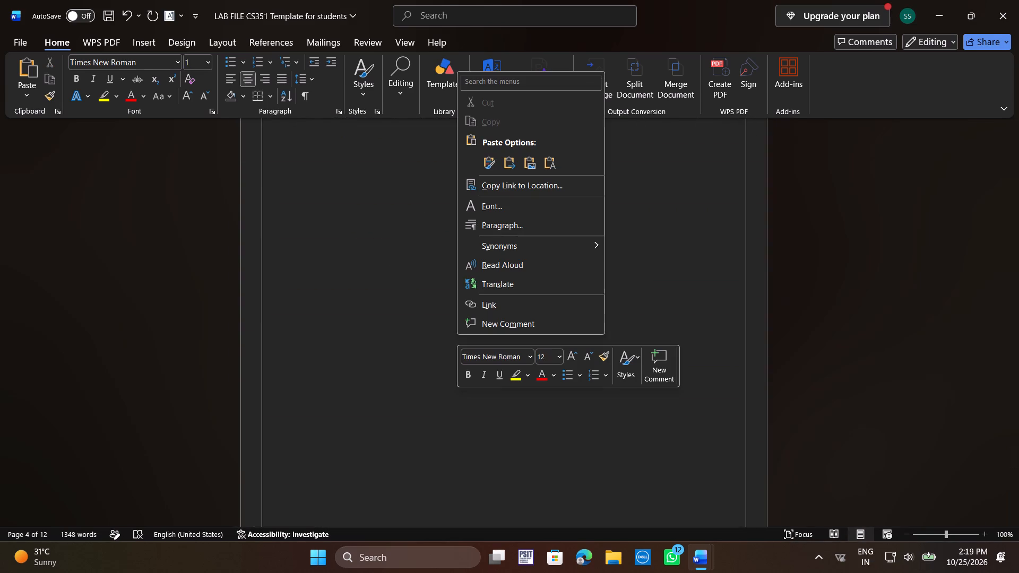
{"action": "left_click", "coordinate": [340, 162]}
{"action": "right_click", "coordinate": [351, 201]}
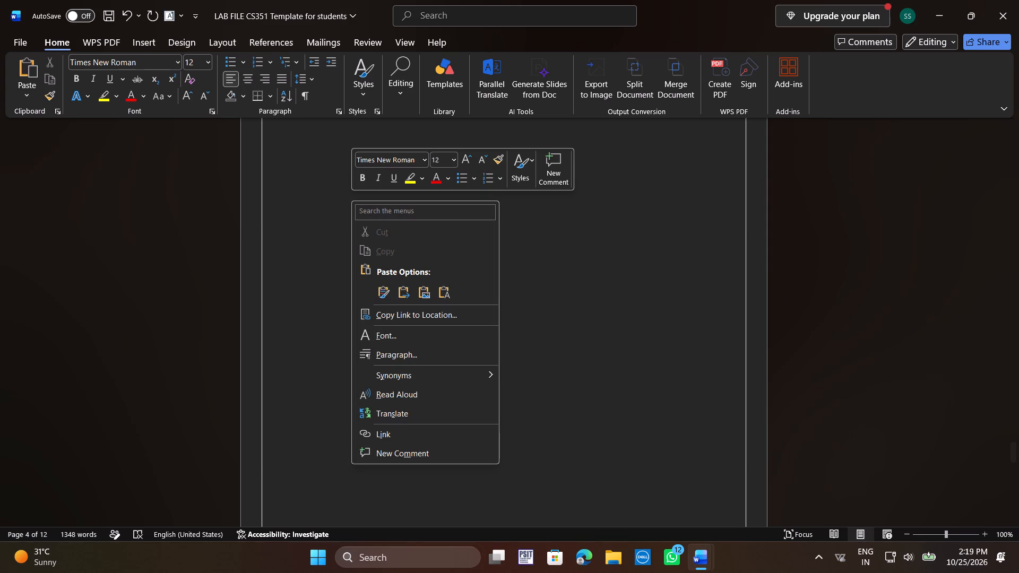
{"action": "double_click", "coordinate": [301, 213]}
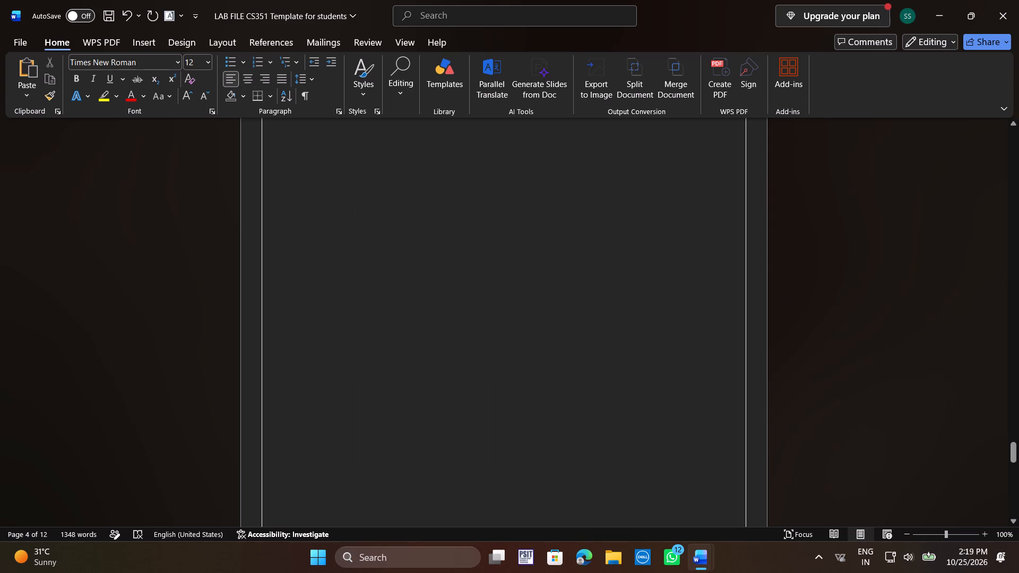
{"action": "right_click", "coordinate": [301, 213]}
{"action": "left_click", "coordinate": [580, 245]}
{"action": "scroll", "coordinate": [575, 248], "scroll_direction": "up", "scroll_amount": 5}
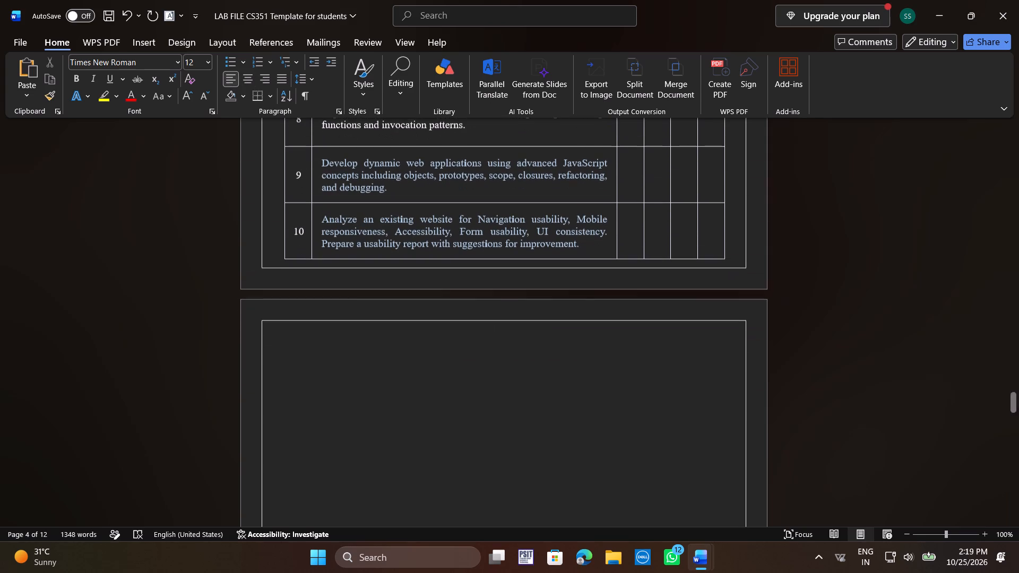
Switch to the FSDproject2026 document, maximize its window and clear the selection on its INDEX page.
{"action": "left_click", "coordinate": [828, 488]}
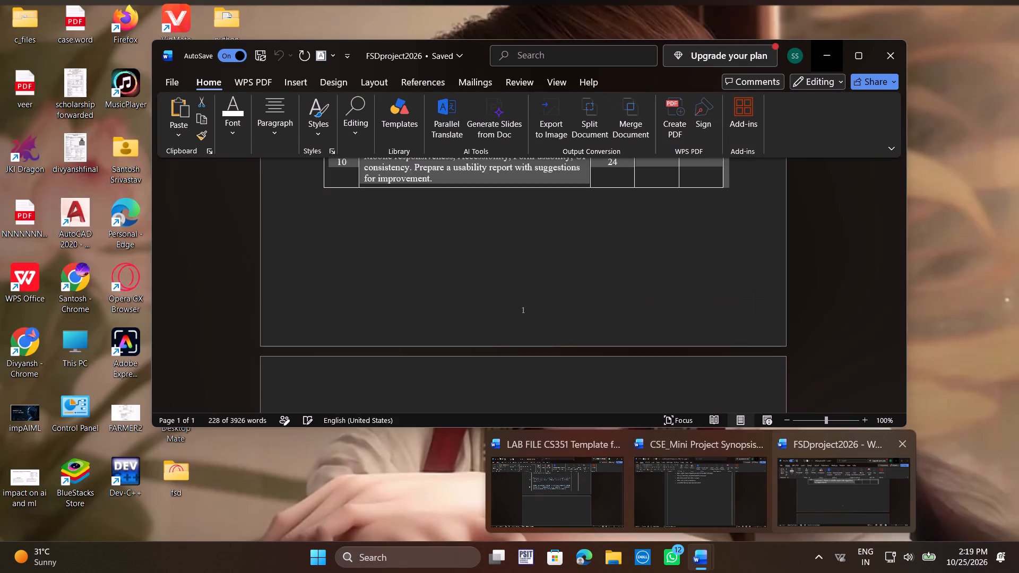
{"action": "left_click", "coordinate": [858, 56]}
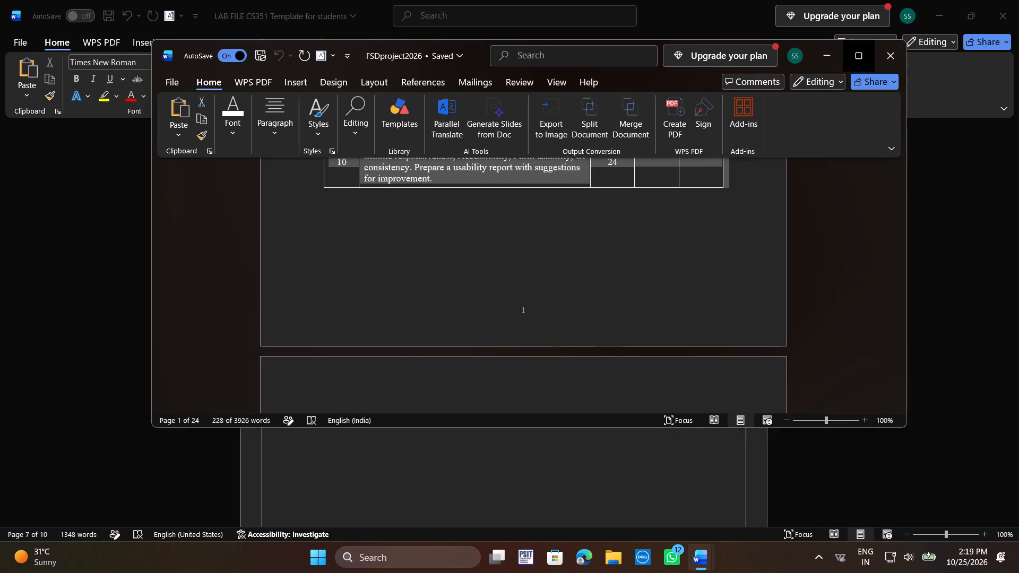
{"action": "scroll", "coordinate": [426, 341], "scroll_direction": "up", "scroll_amount": 9}
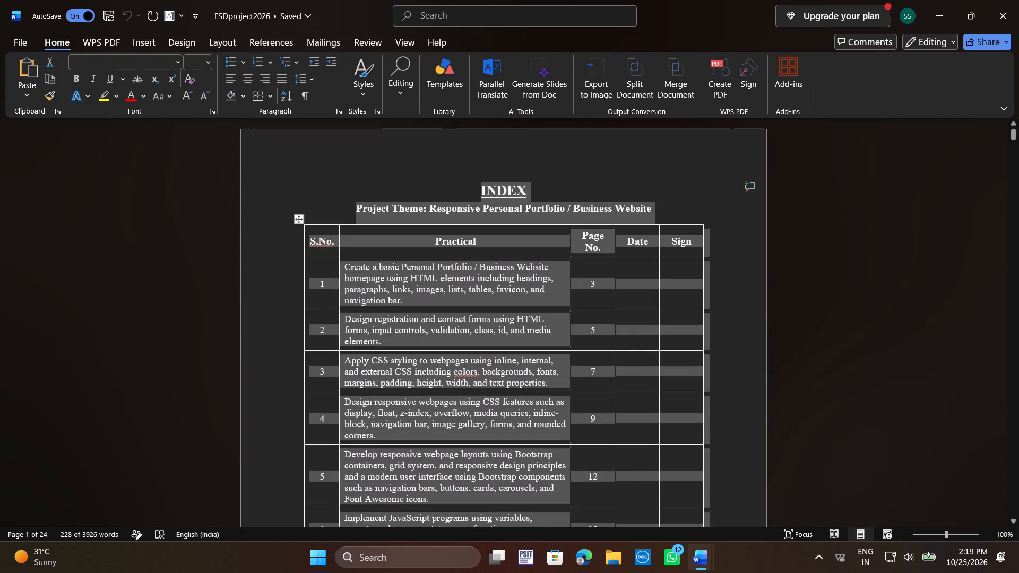
{"action": "scroll", "coordinate": [434, 341], "scroll_direction": "up", "scroll_amount": 1}
{"action": "left_click", "coordinate": [350, 164]}
{"action": "scroll", "coordinate": [383, 186], "scroll_direction": "down", "scroll_amount": 1}
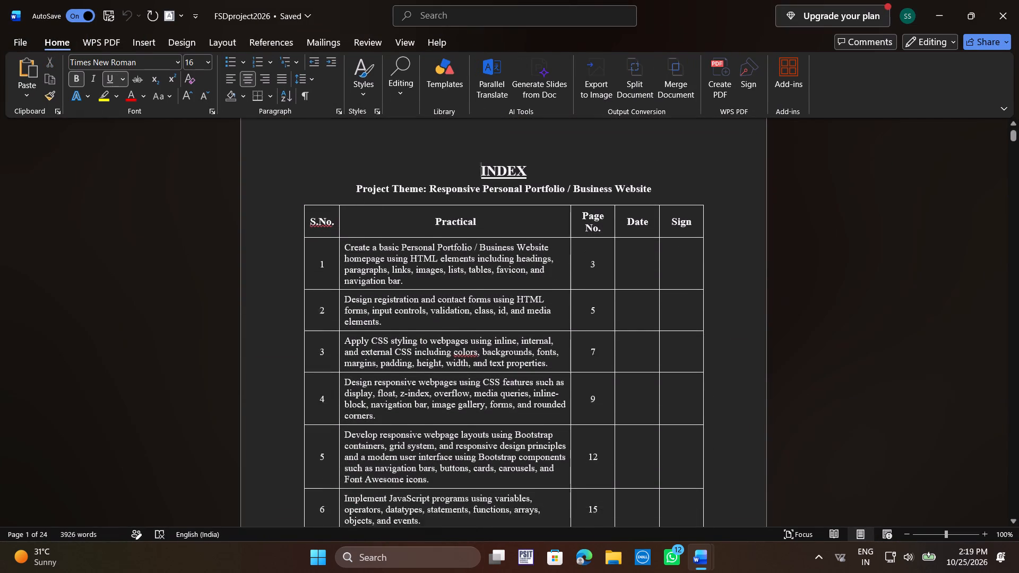
Copy all content from the Practical 1 heading through the closing Conclusion paragraph in the FSDproject2026 document.
{"action": "scroll", "coordinate": [383, 187], "scroll_direction": "down", "scroll_amount": 5}
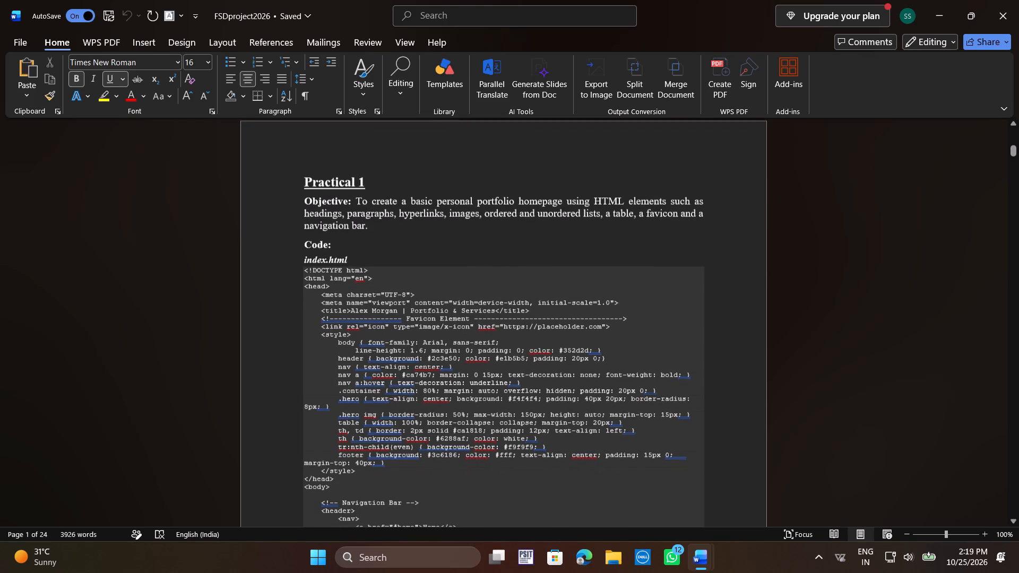
{"action": "left_click_drag", "start_coordinate": [288, 159], "coordinate": [547, 550]}
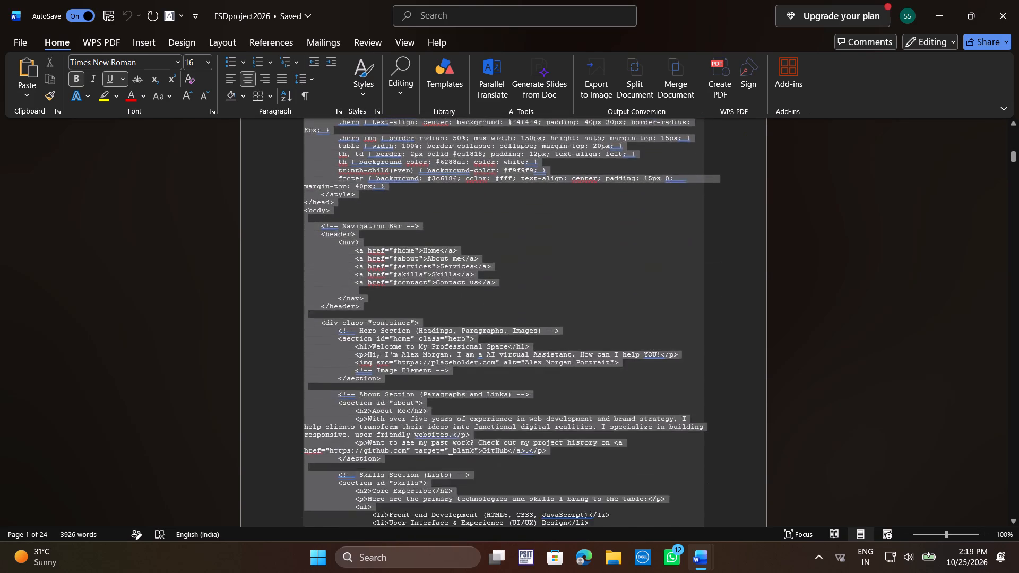
{"action": "left_click_drag", "start_coordinate": [547, 550], "coordinate": [561, 572]}
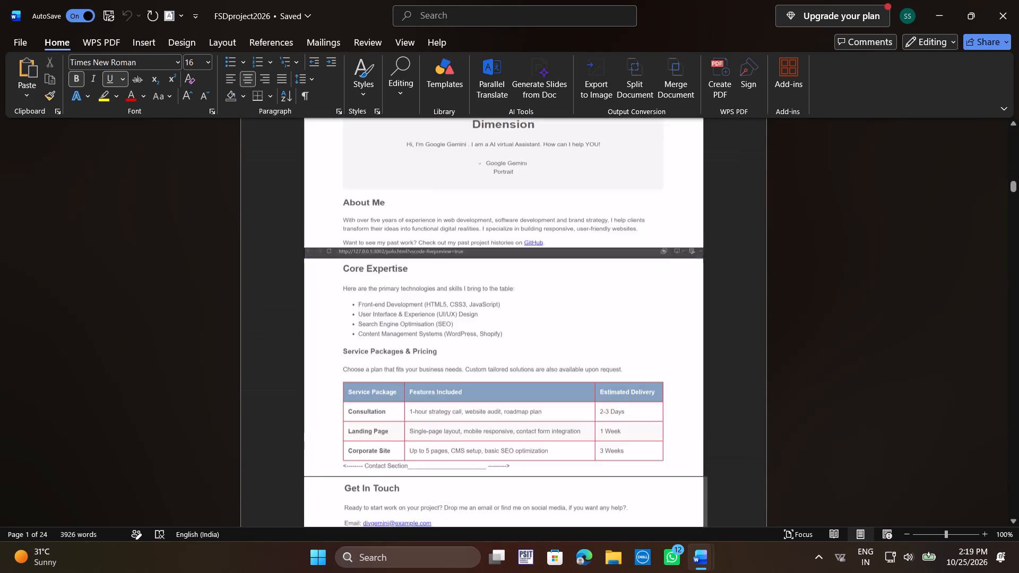
{"action": "left_click_drag", "start_coordinate": [561, 572], "coordinate": [580, 572]}
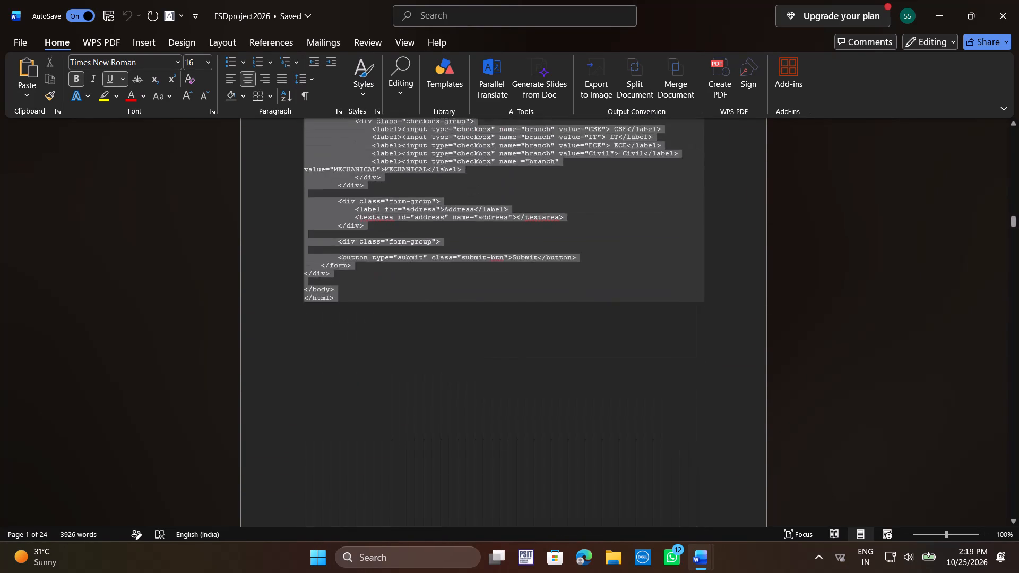
{"action": "left_click_drag", "start_coordinate": [580, 572], "coordinate": [581, 572]}
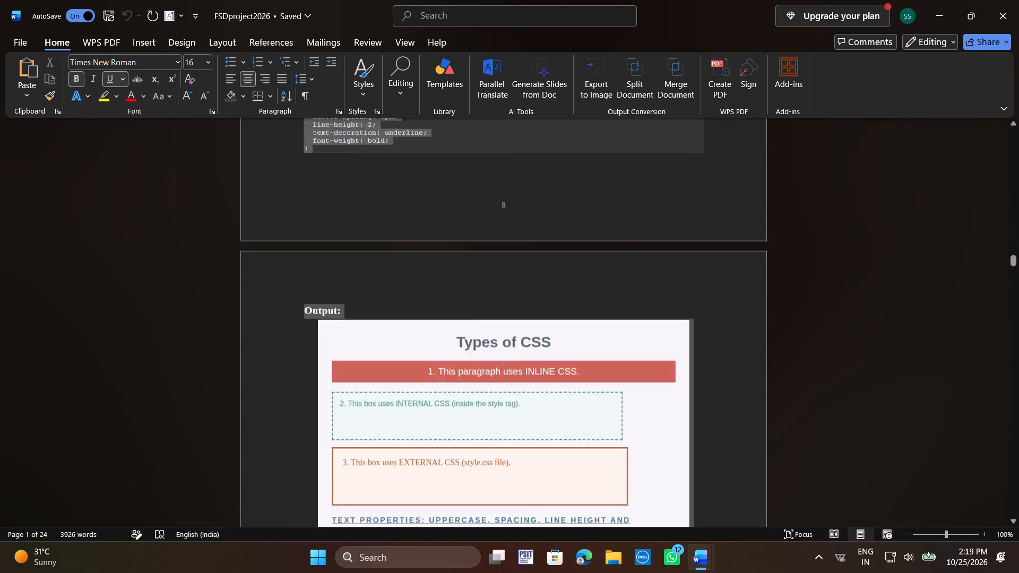
{"action": "left_click_drag", "start_coordinate": [581, 572], "coordinate": [583, 572]}
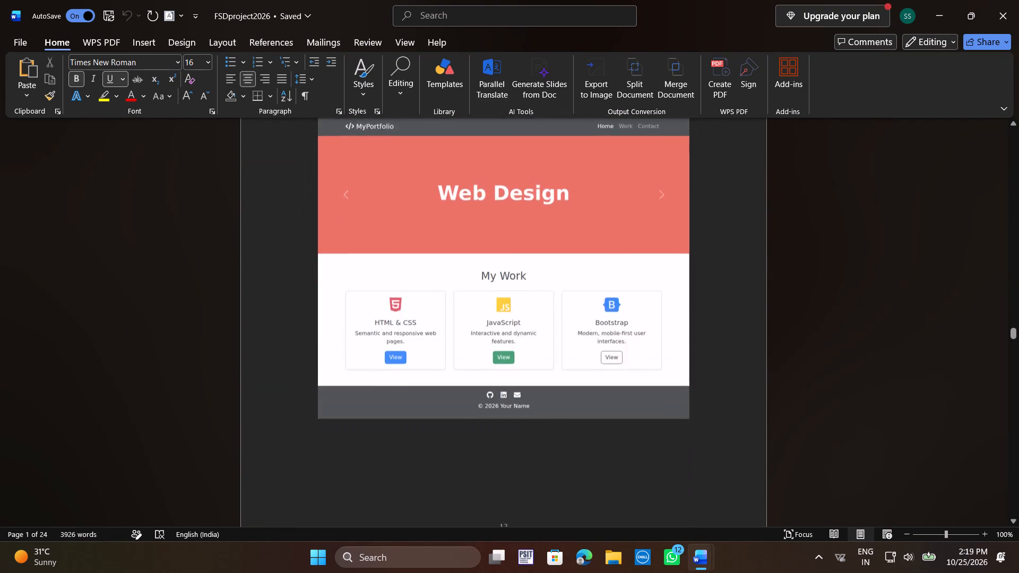
{"action": "left_click_drag", "start_coordinate": [583, 572], "coordinate": [584, 572]}
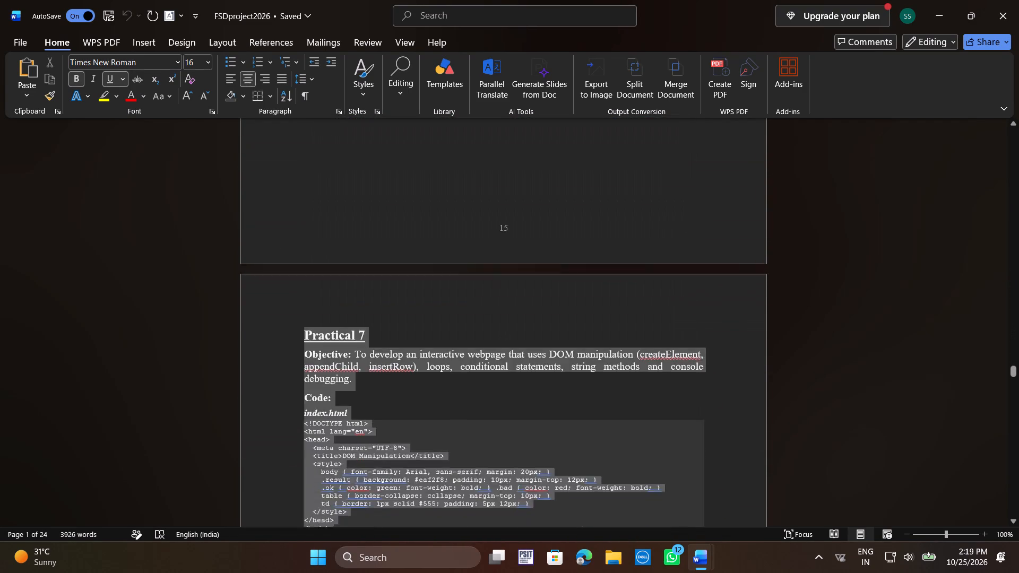
{"action": "left_click_drag", "start_coordinate": [584, 572], "coordinate": [585, 572]}
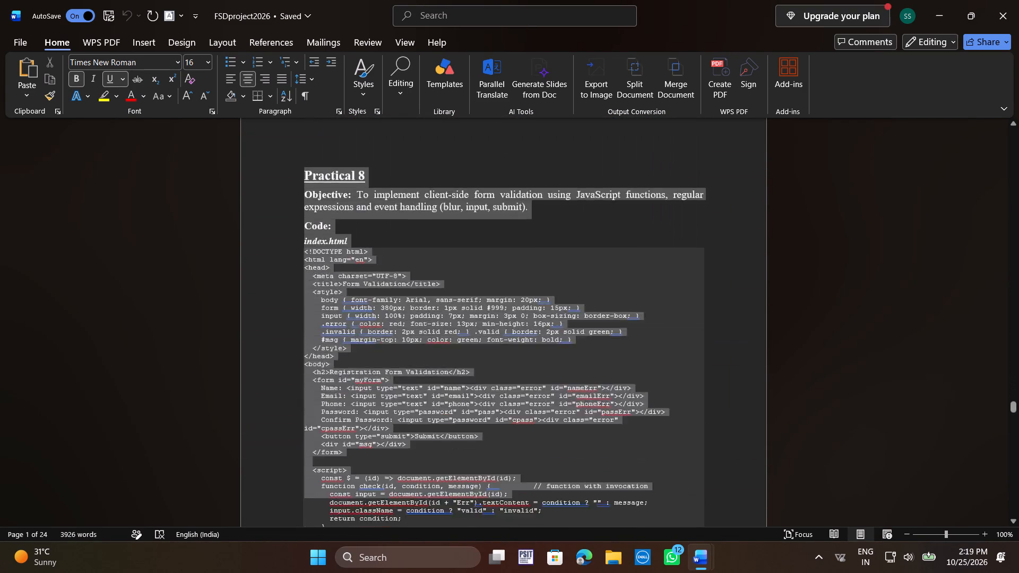
{"action": "left_click_drag", "start_coordinate": [585, 572], "coordinate": [586, 572]}
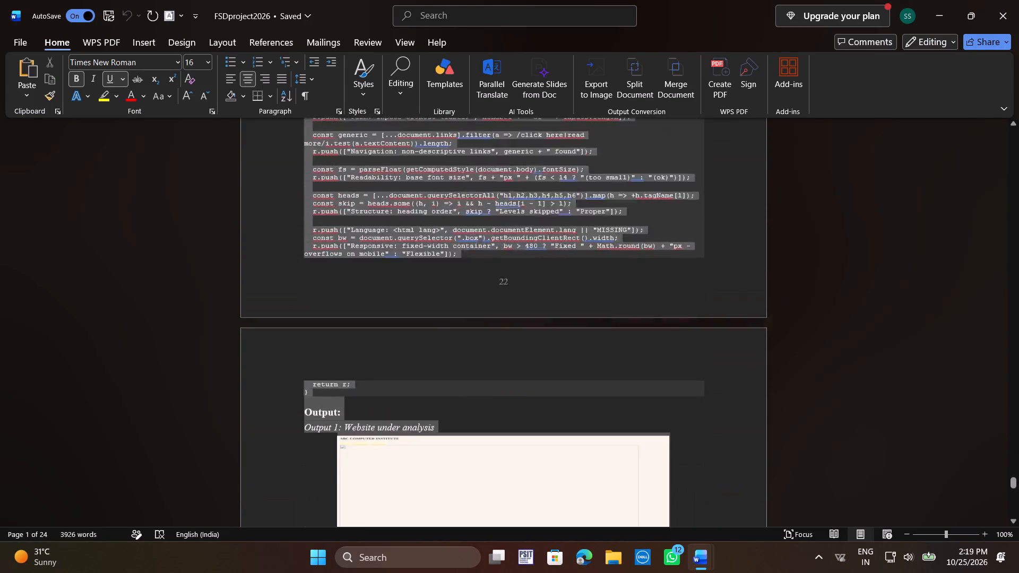
{"action": "left_click_drag", "start_coordinate": [586, 572], "coordinate": [586, 572]}
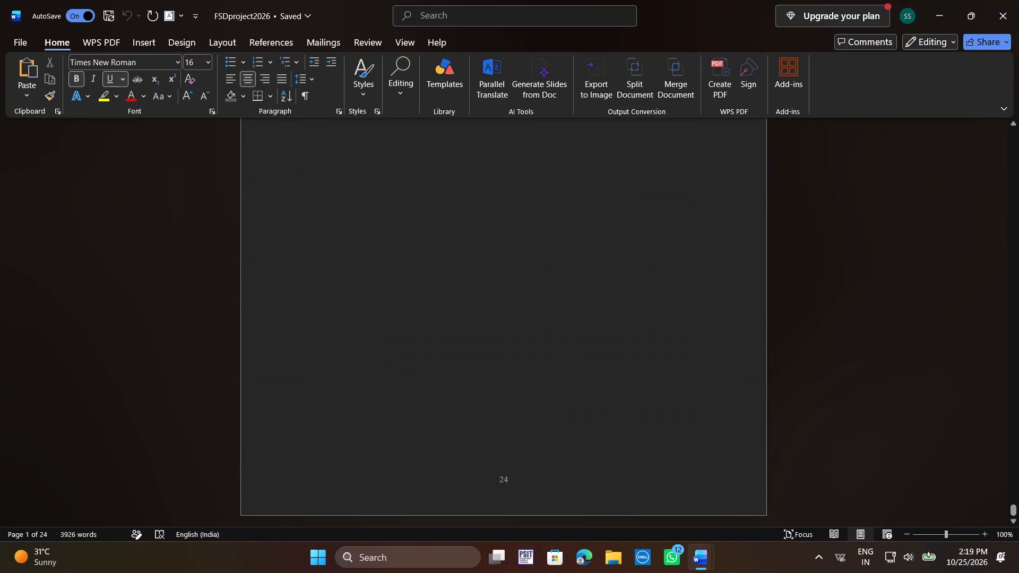
{"action": "left_click_drag", "start_coordinate": [586, 572], "coordinate": [615, 334]}
{"action": "scroll", "coordinate": [615, 334], "scroll_direction": "up", "scroll_amount": 1}
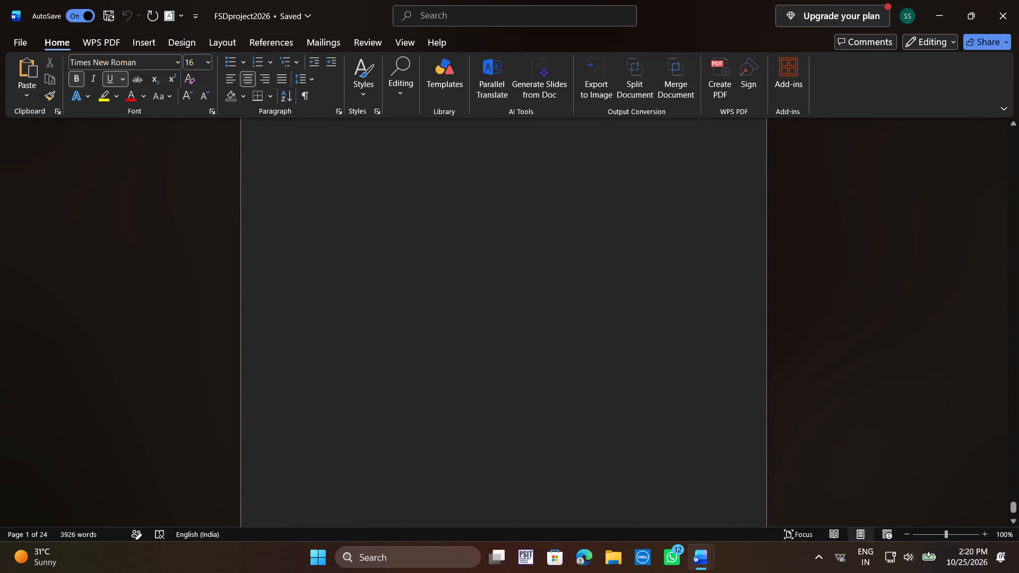
{"action": "scroll", "coordinate": [615, 334], "scroll_direction": "up", "scroll_amount": 2}
{"action": "left_click_drag", "start_coordinate": [615, 334], "coordinate": [609, 396]}
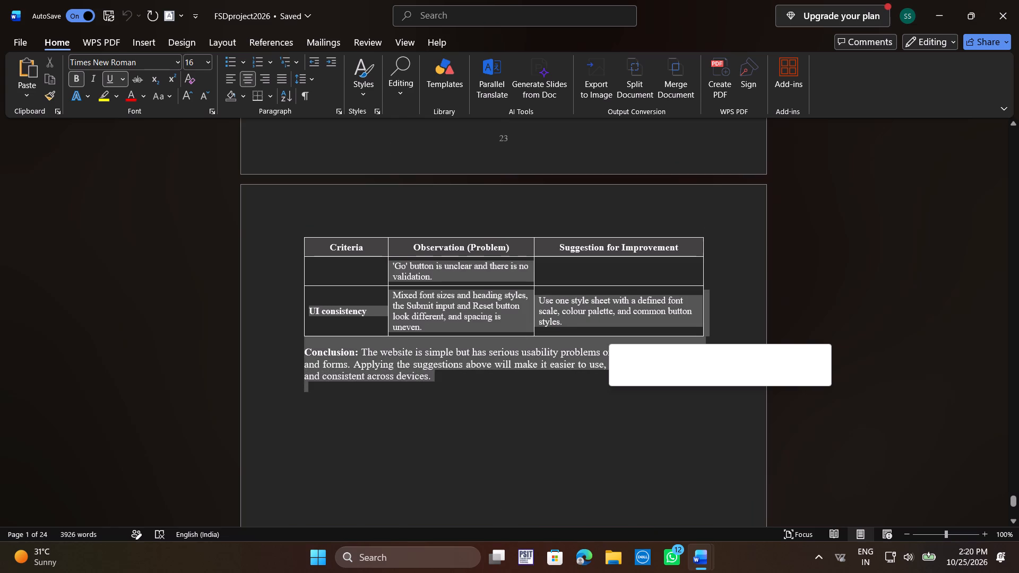
{"action": "key", "text": "ctrl+c"}
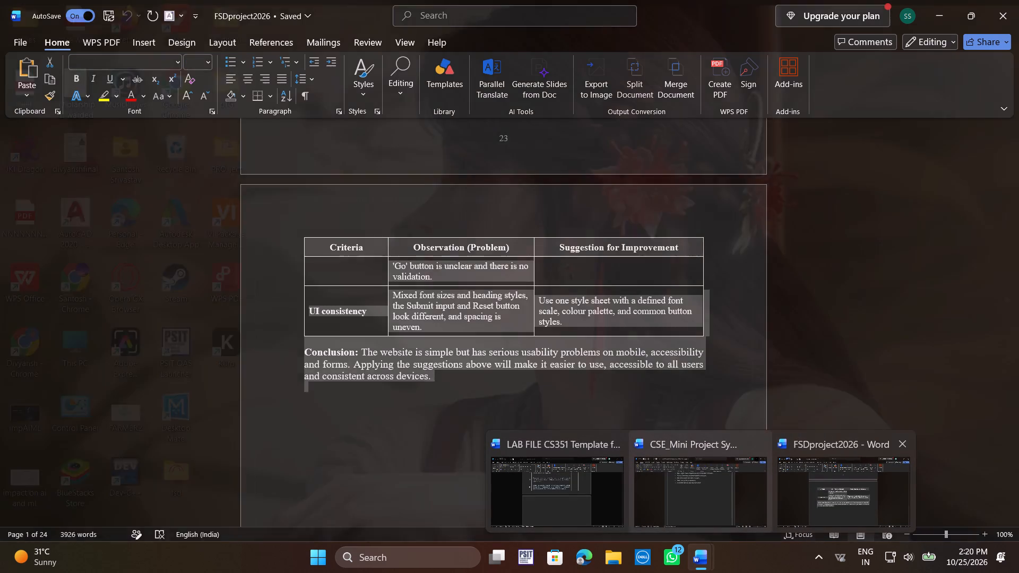
Switch to the CS351 lab file and paste the copied practicals on the blank page after the experiment index table.
{"action": "left_click", "coordinate": [567, 482]}
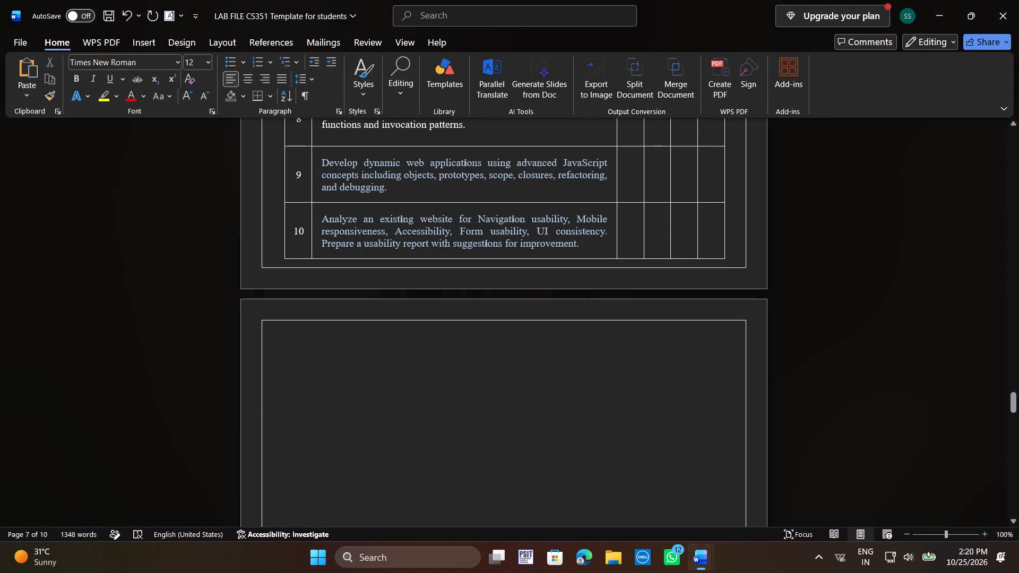
{"action": "left_click", "coordinate": [317, 360]}
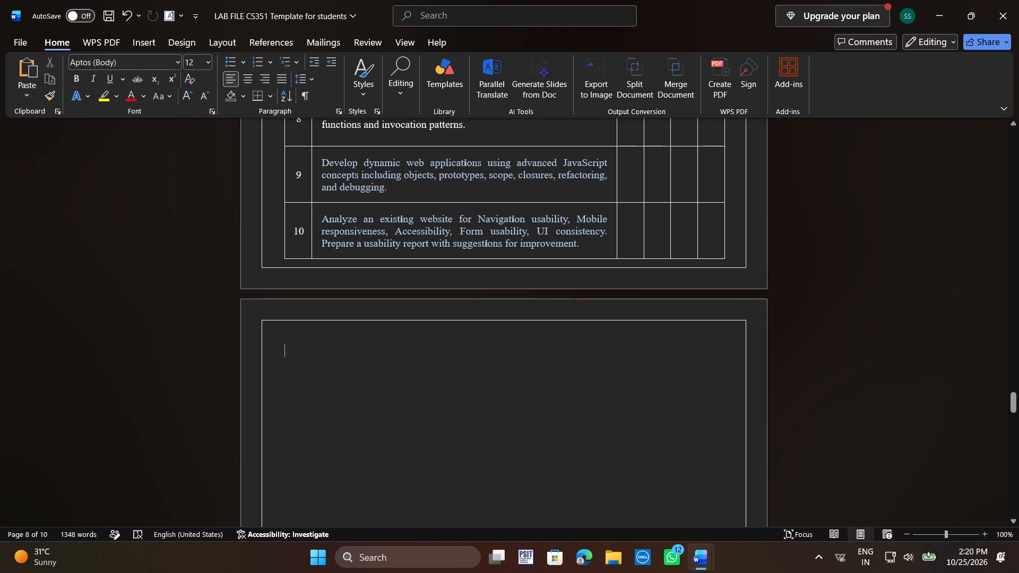
{"action": "key", "text": "ctrl+v"}
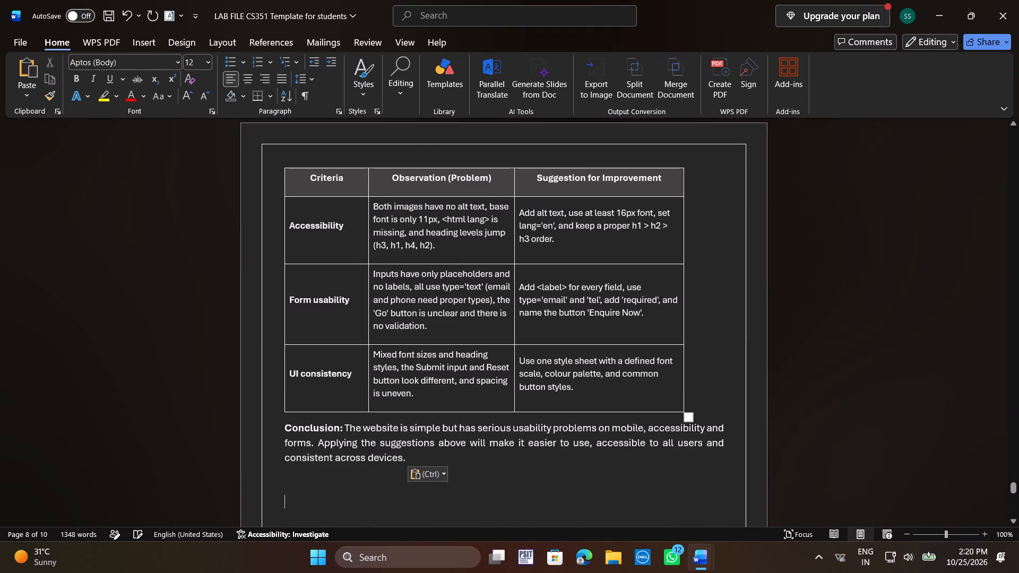
Review the lab file around the pasted content, from its closing pages to the experiment tables and Practical 1's code.
{"action": "scroll", "coordinate": [456, 333], "scroll_direction": "down", "scroll_amount": 7}
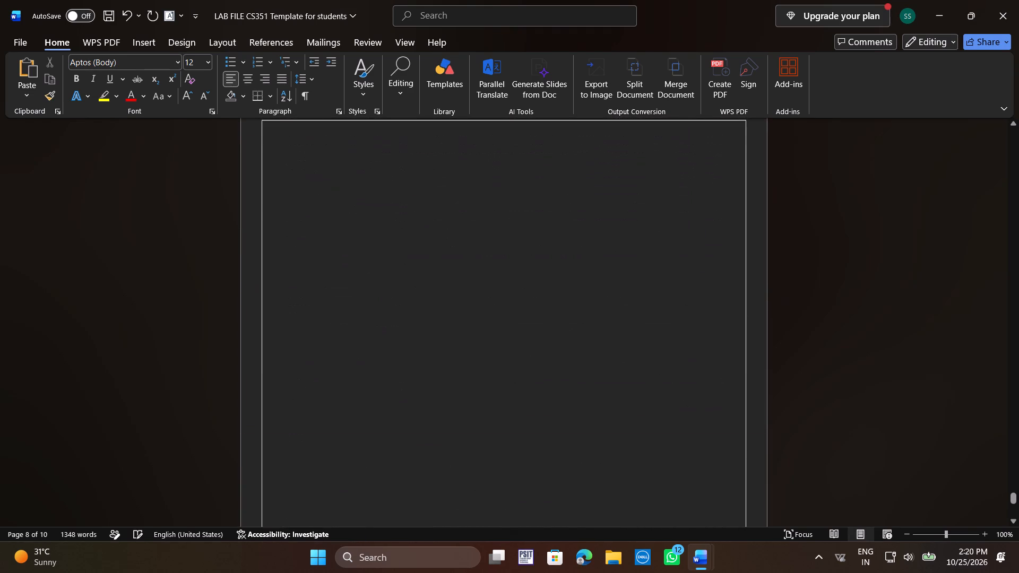
{"action": "scroll", "coordinate": [445, 333], "scroll_direction": "down", "scroll_amount": 11}
{"action": "scroll", "coordinate": [444, 333], "scroll_direction": "up", "scroll_amount": 8}
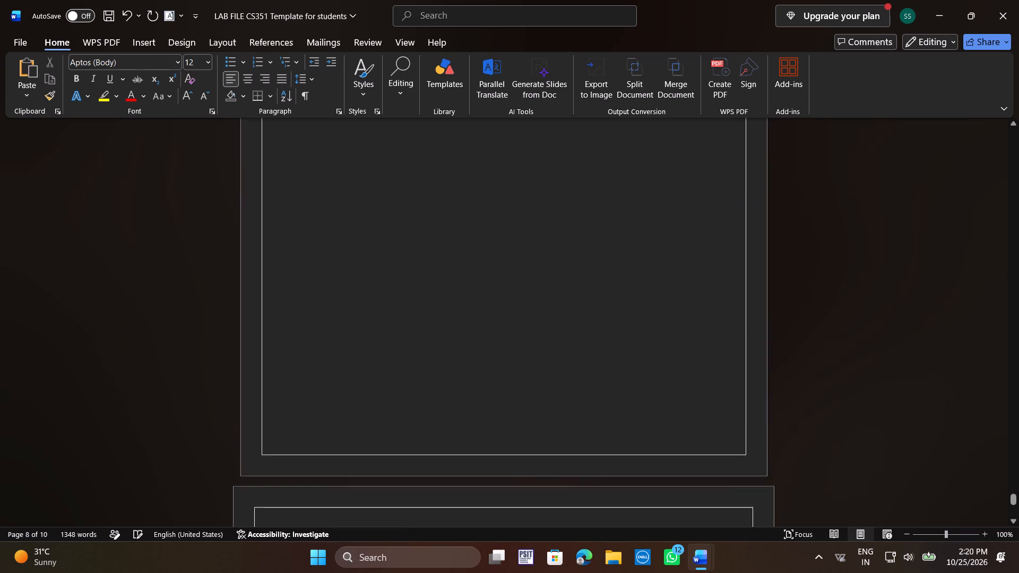
{"action": "scroll", "coordinate": [444, 333], "scroll_direction": "up", "scroll_amount": 18}
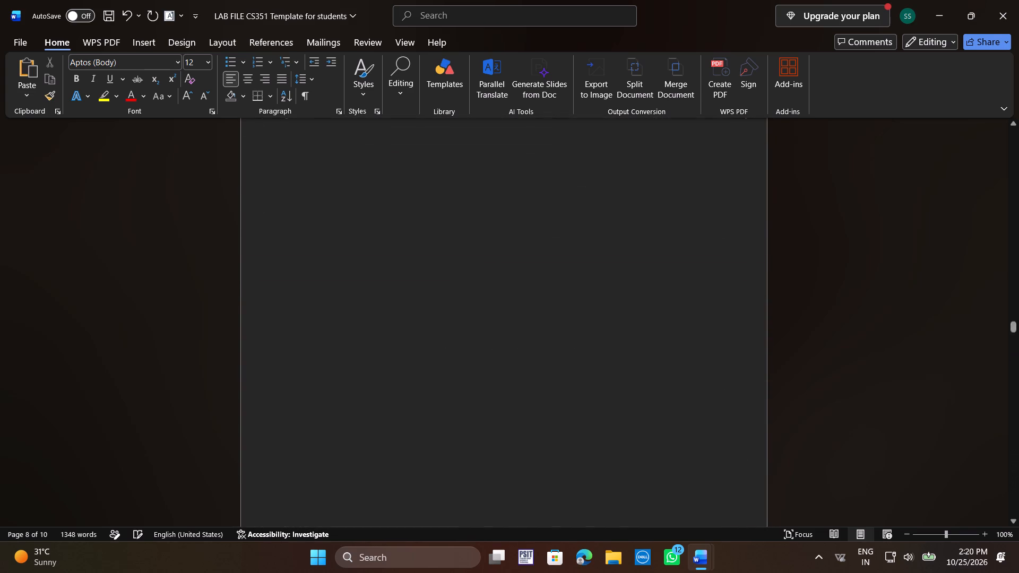
{"action": "scroll", "coordinate": [452, 336], "scroll_direction": "up", "scroll_amount": 15}
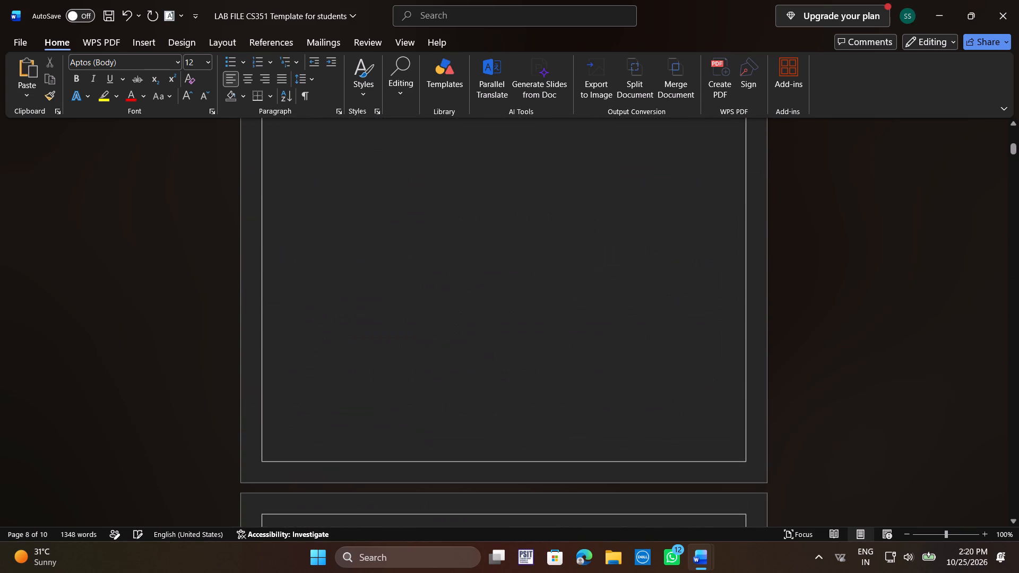
{"action": "scroll", "coordinate": [475, 285], "scroll_direction": "up", "scroll_amount": 3}
{"action": "scroll", "coordinate": [475, 285], "scroll_direction": "down", "scroll_amount": 12}
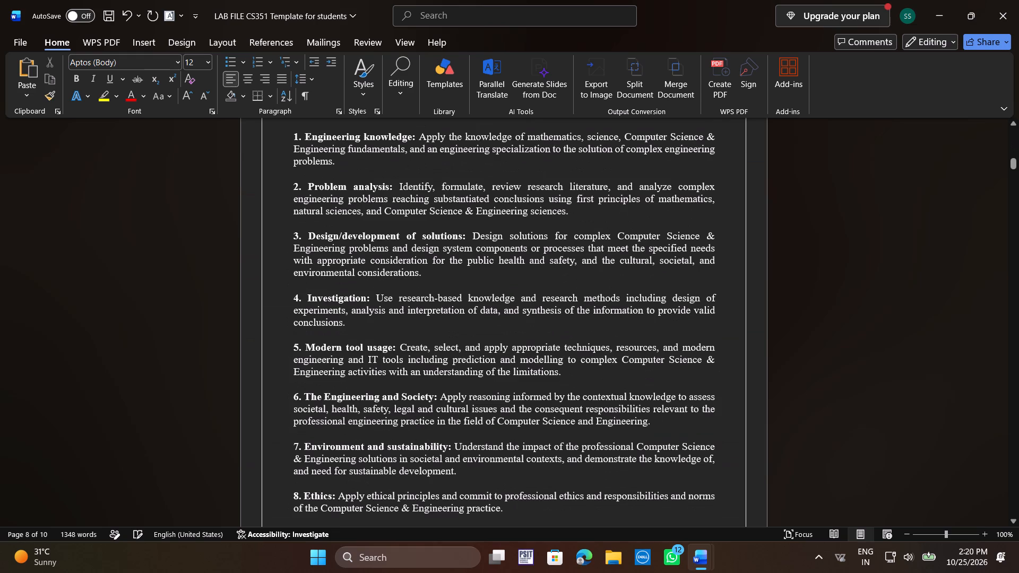
{"action": "scroll", "coordinate": [419, 298], "scroll_direction": "down", "scroll_amount": 5}
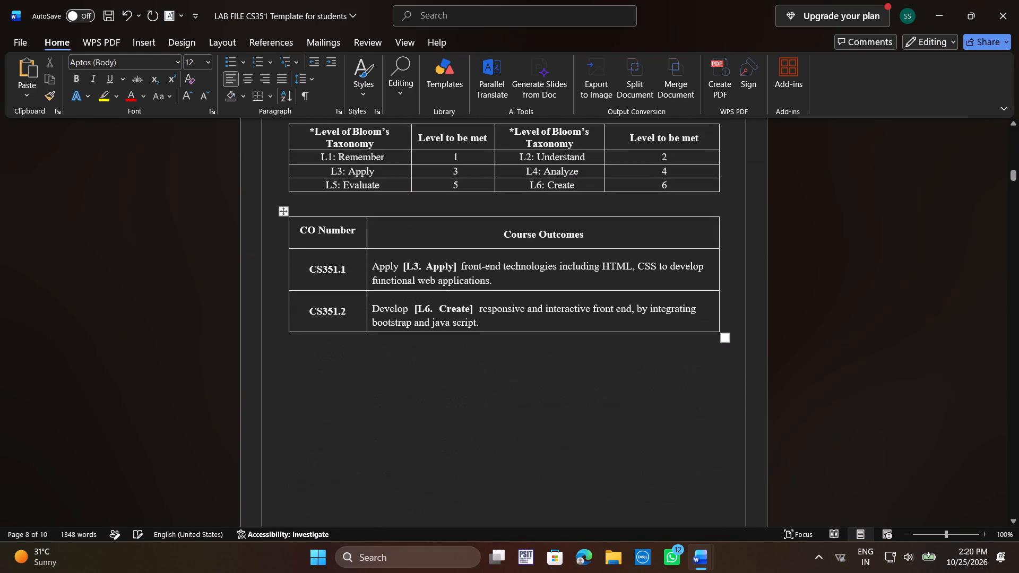
{"action": "scroll", "coordinate": [419, 298], "scroll_direction": "down", "scroll_amount": 4}
{"action": "scroll", "coordinate": [419, 298], "scroll_direction": "up", "scroll_amount": 1}
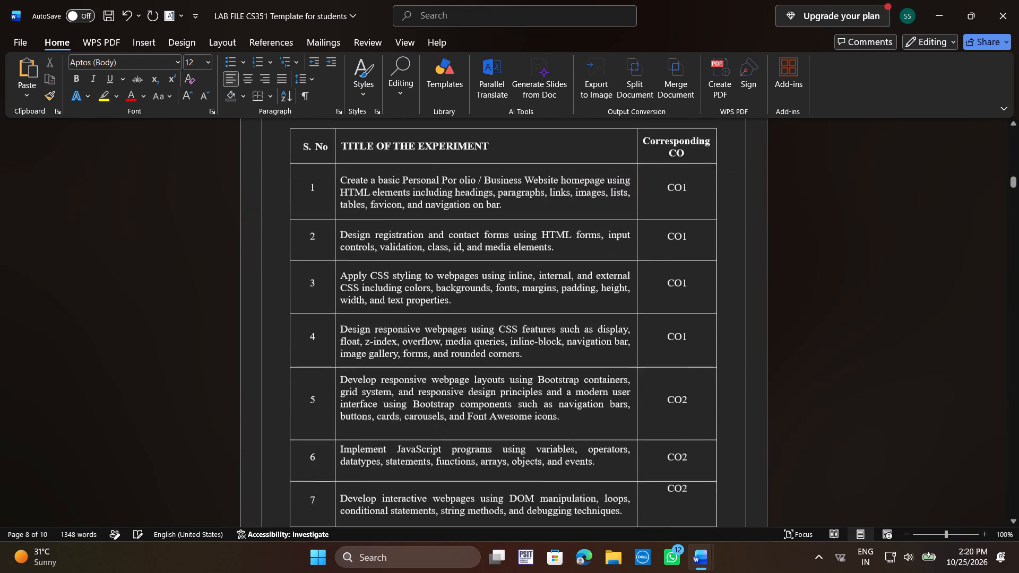
{"action": "scroll", "coordinate": [419, 298], "scroll_direction": "up", "scroll_amount": 1}
{"action": "scroll", "coordinate": [419, 298], "scroll_direction": "down", "scroll_amount": 2}
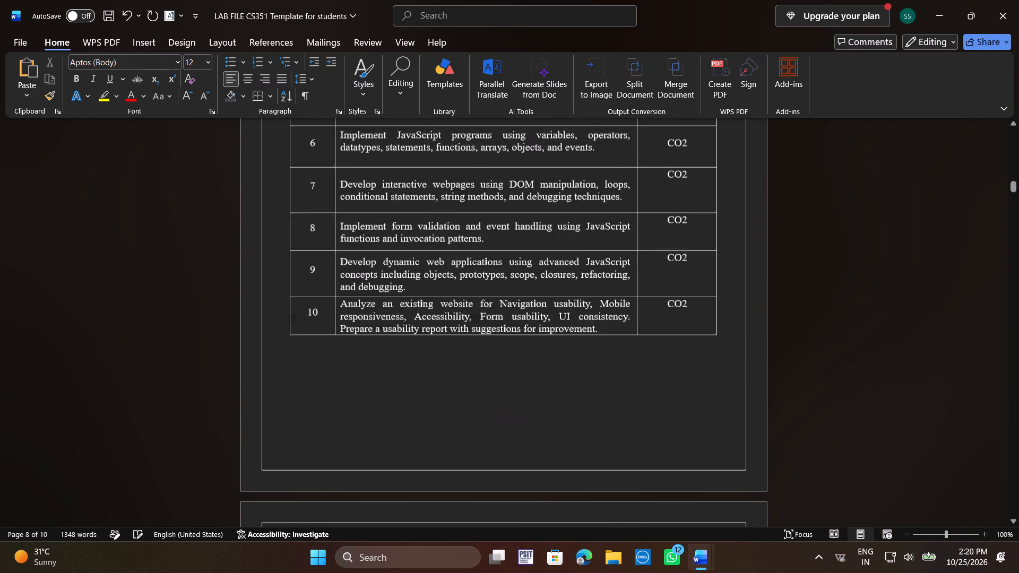
{"action": "scroll", "coordinate": [419, 298], "scroll_direction": "down", "scroll_amount": 4}
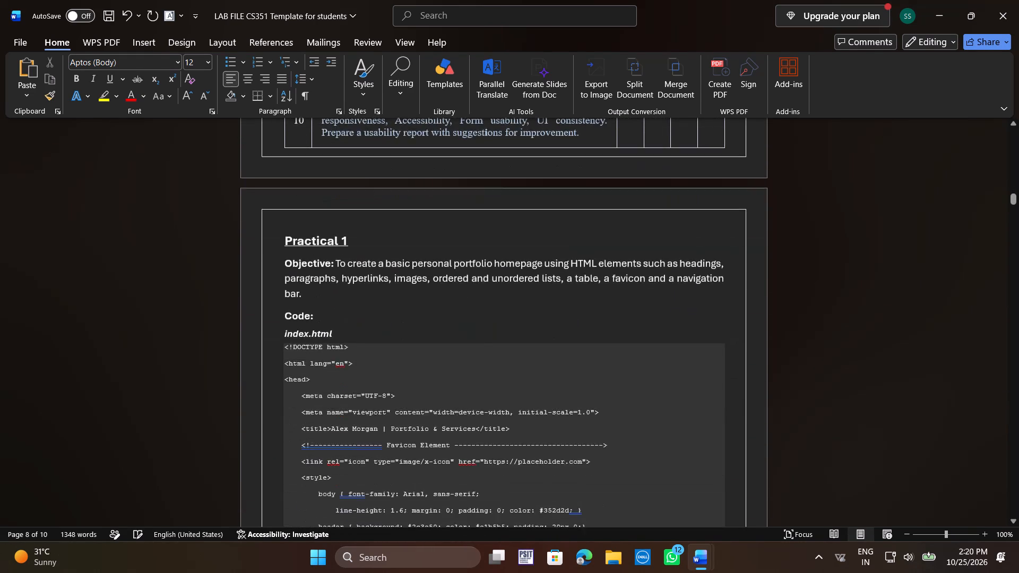
{"action": "scroll", "coordinate": [419, 298], "scroll_direction": "down", "scroll_amount": 5}
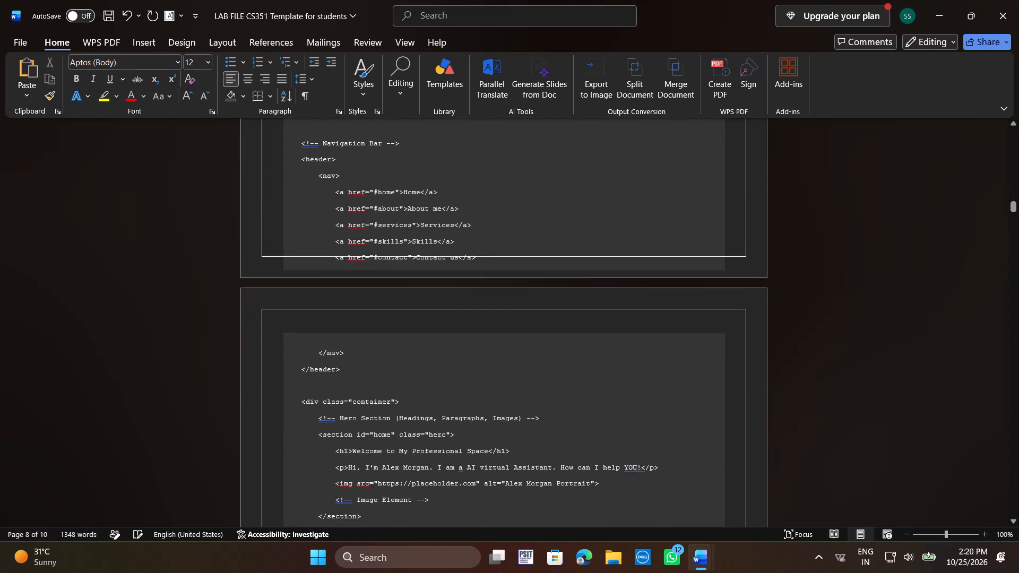
{"action": "scroll", "coordinate": [419, 298], "scroll_direction": "down", "scroll_amount": 3}
Insert a paragraph break before the Contact us link in Practical 1's index.html code, moving that line to the following page.
{"action": "scroll", "coordinate": [419, 298], "scroll_direction": "up", "scroll_amount": 1}
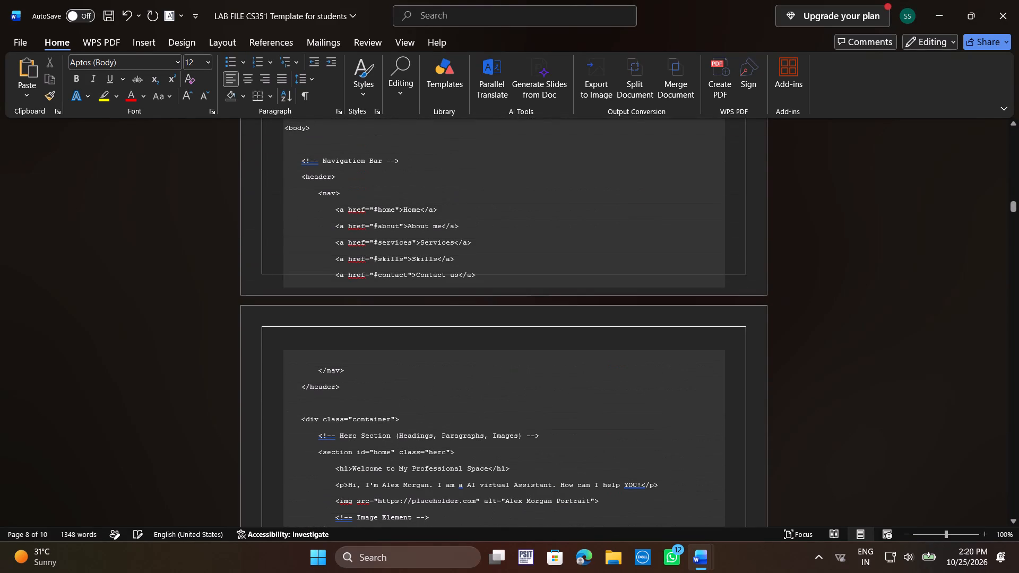
{"action": "left_click", "coordinate": [337, 276]}
{"action": "key", "text": "Return"}
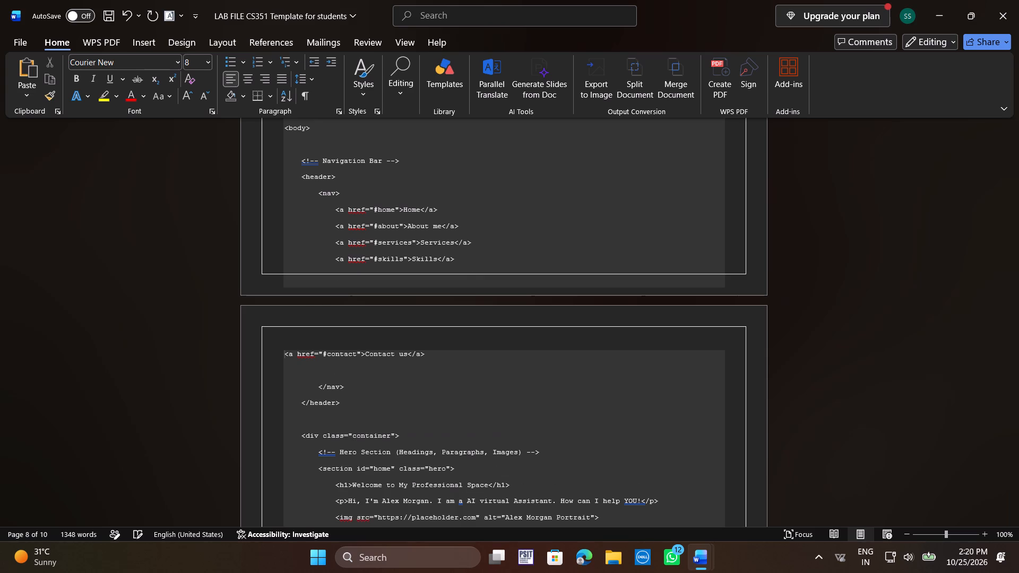
Change the font of Practical 1's index.html code from the DOCTYPE line through the Skills link to Aptos (Body), keeping size 8.
{"action": "scroll", "coordinate": [507, 240], "scroll_direction": "up", "scroll_amount": 2}
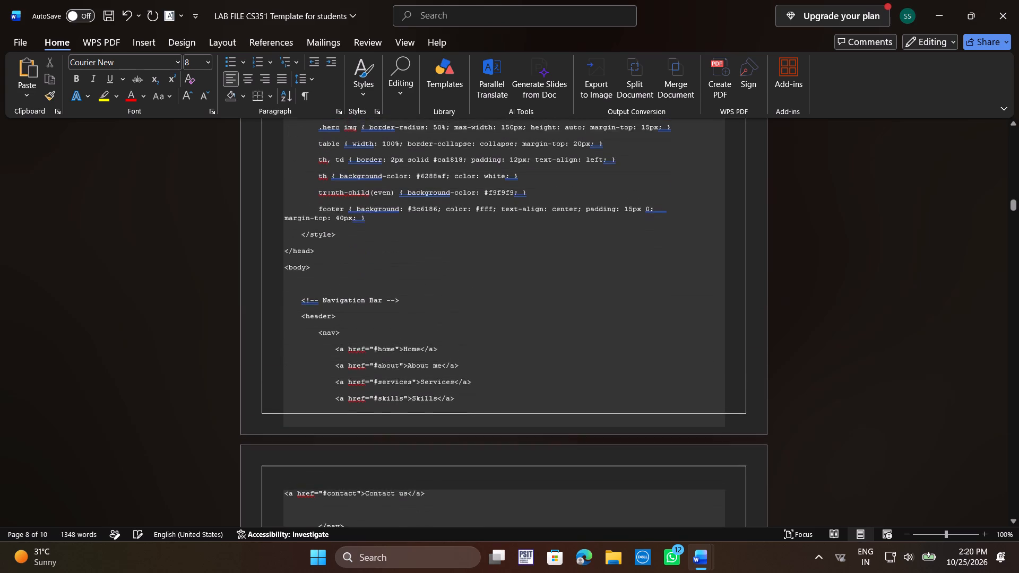
{"action": "scroll", "coordinate": [480, 257], "scroll_direction": "up", "scroll_amount": 2}
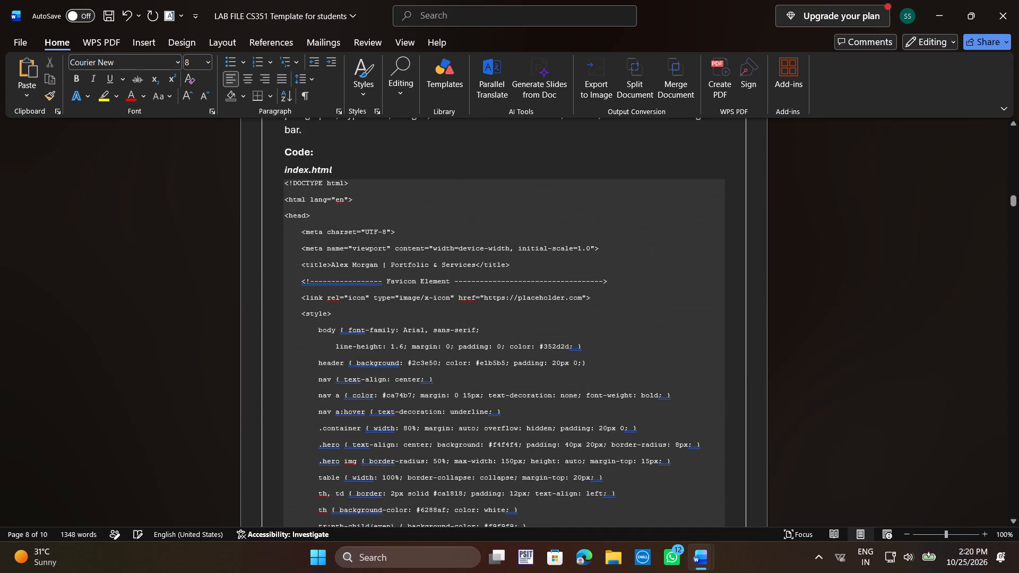
{"action": "scroll", "coordinate": [458, 331], "scroll_direction": "up", "scroll_amount": 2}
{"action": "scroll", "coordinate": [403, 343], "scroll_direction": "up", "scroll_amount": 1}
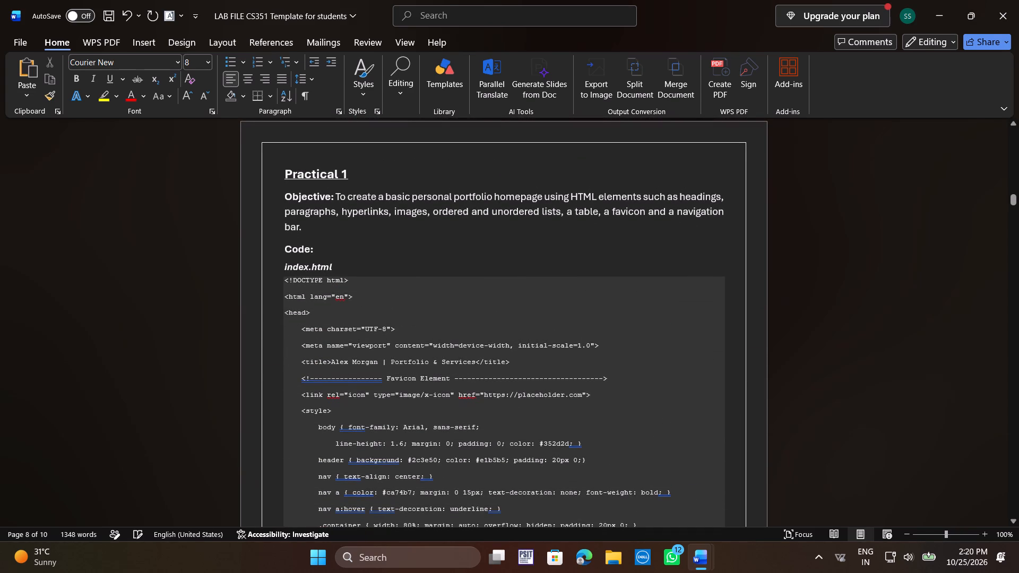
{"action": "scroll", "coordinate": [323, 305], "scroll_direction": "down", "scroll_amount": 1}
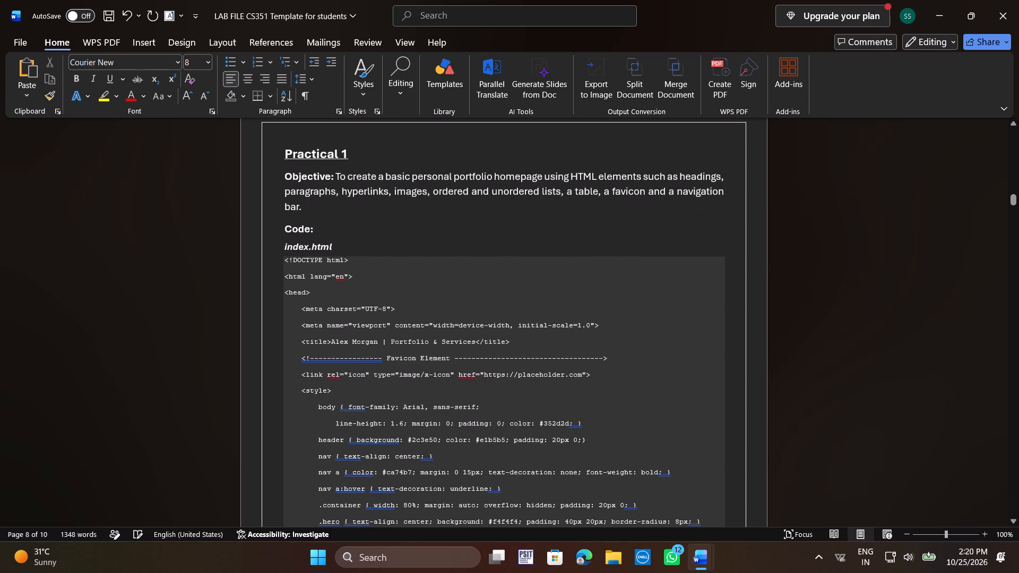
{"action": "left_click_drag", "start_coordinate": [286, 261], "coordinate": [479, 510]}
{"action": "scroll", "coordinate": [479, 510], "scroll_direction": "down", "scroll_amount": 1}
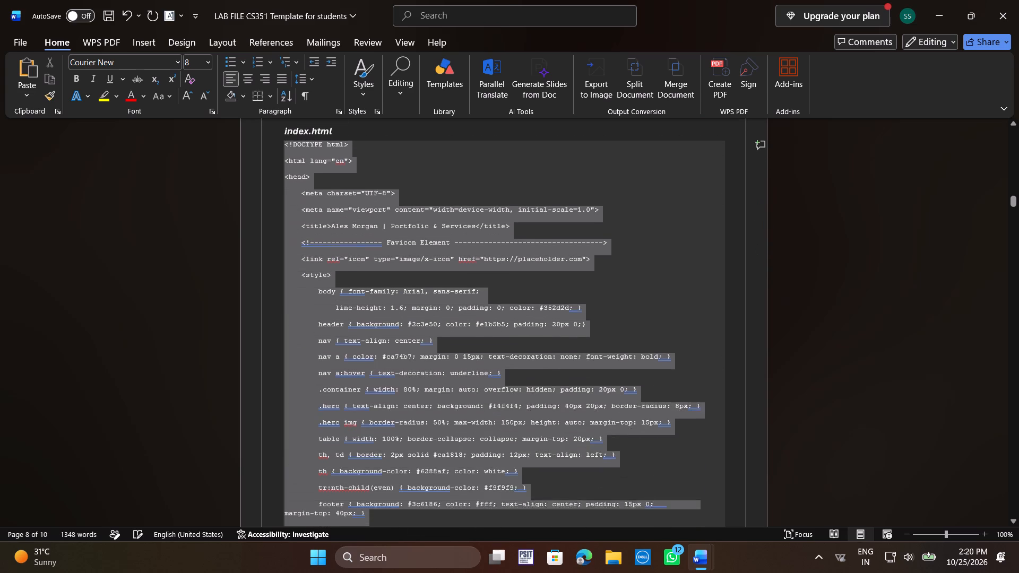
{"action": "scroll", "coordinate": [479, 510], "scroll_direction": "down", "scroll_amount": 1}
{"action": "left_click_drag", "start_coordinate": [479, 510], "coordinate": [479, 448]}
{"action": "scroll", "coordinate": [479, 510], "scroll_direction": "down", "scroll_amount": 1}
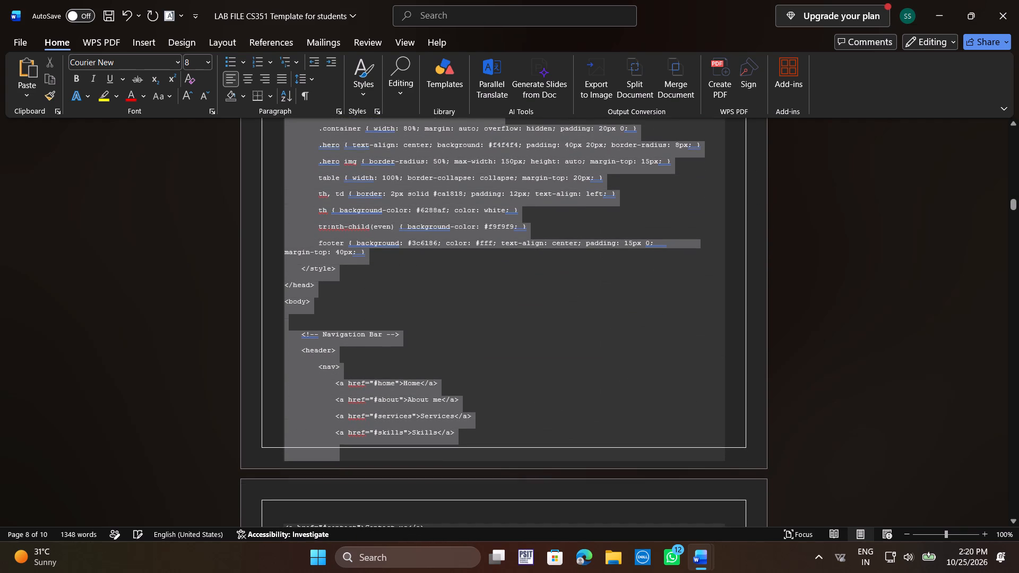
{"action": "left_click_drag", "start_coordinate": [479, 448], "coordinate": [479, 433]}
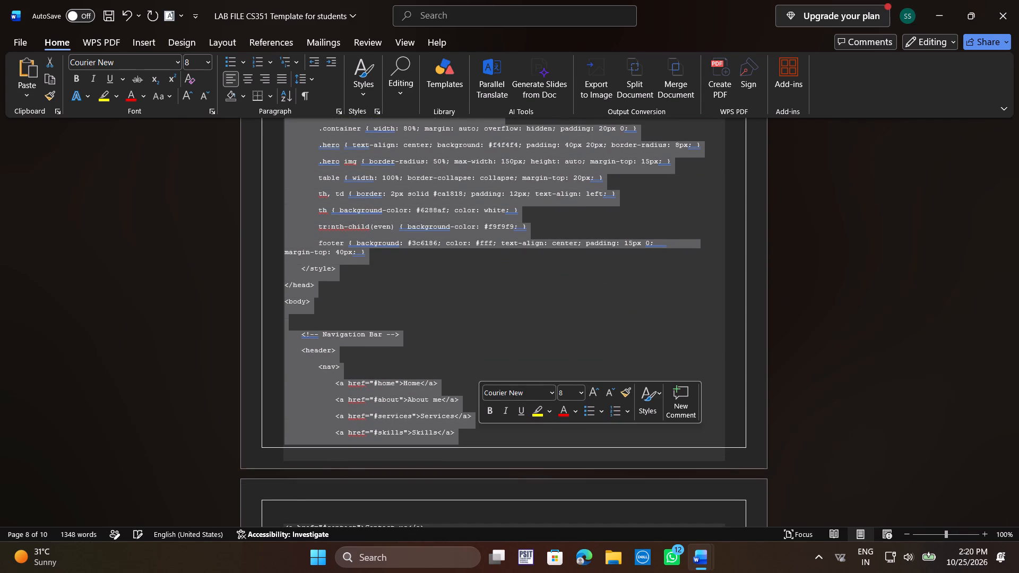
{"action": "left_click", "coordinate": [613, 388]}
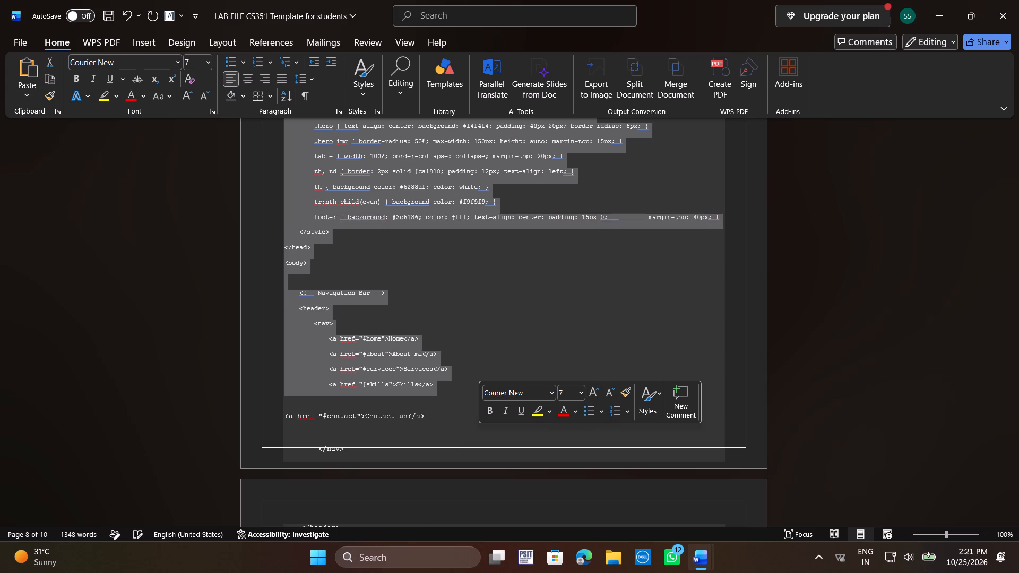
{"action": "left_click", "coordinate": [597, 387]}
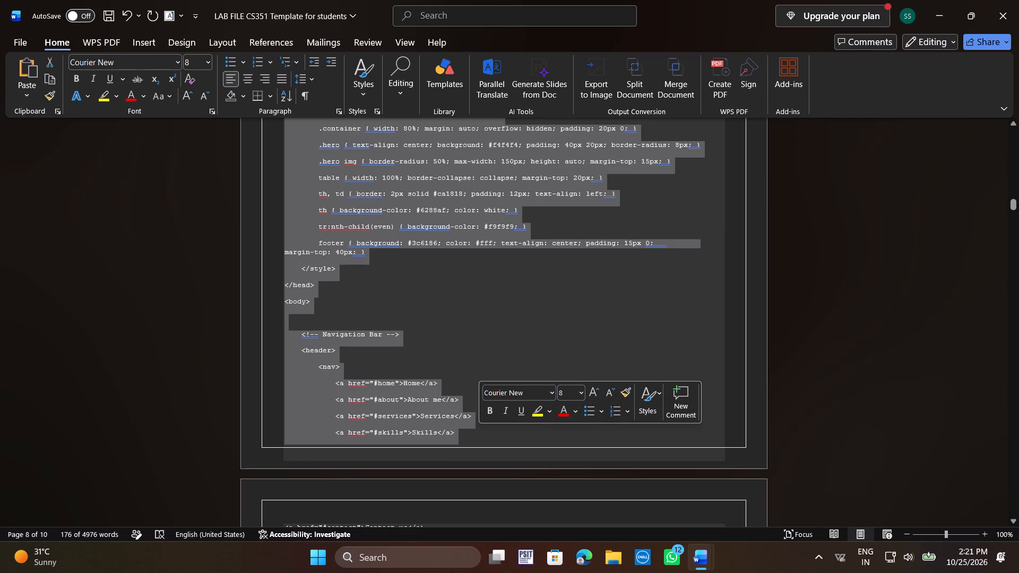
{"action": "left_click", "coordinate": [550, 395]}
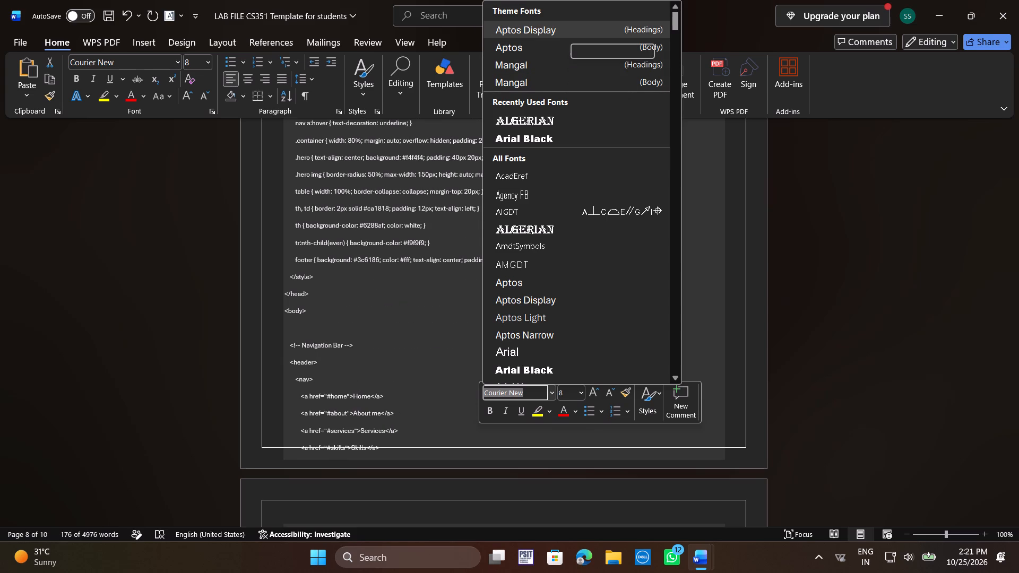
{"action": "left_click", "coordinate": [537, 46]}
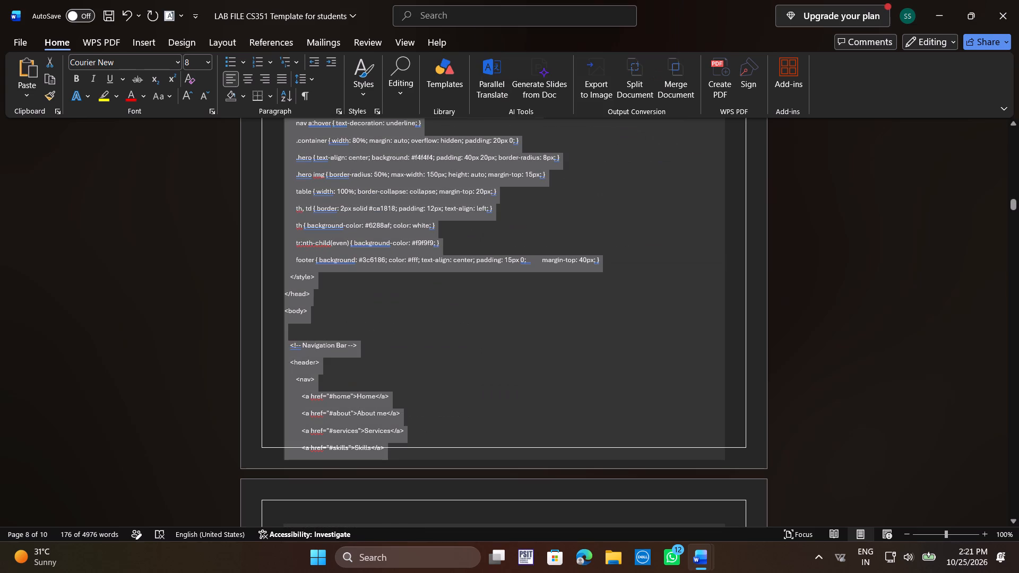
{"action": "left_click", "coordinate": [463, 296]}
Insert a paragraph break before the Skills link in Practical 1's index.html code, moving that line to the following page.
{"action": "scroll", "coordinate": [451, 309], "scroll_direction": "up", "scroll_amount": 2}
{"action": "scroll", "coordinate": [450, 309], "scroll_direction": "down", "scroll_amount": 1}
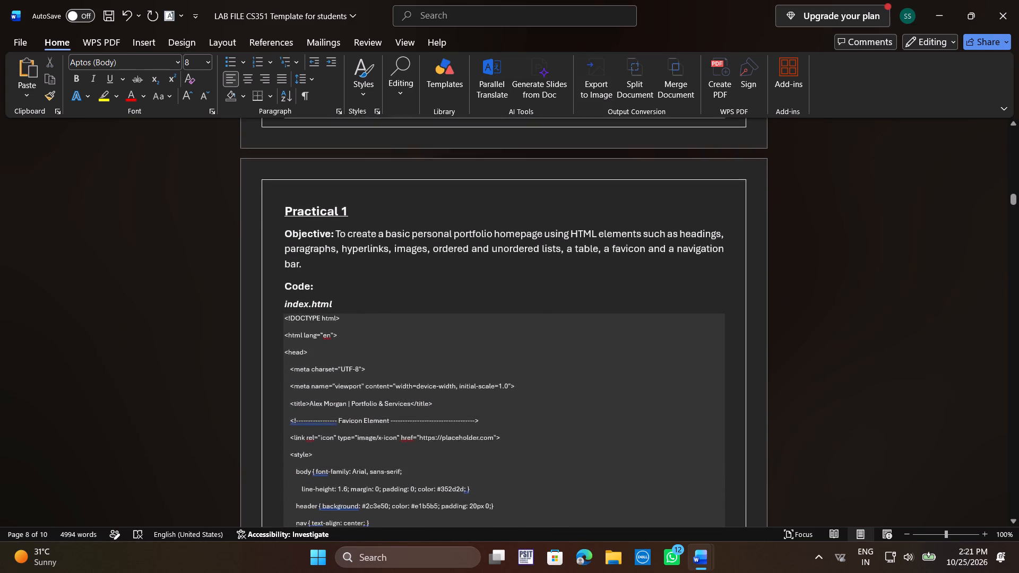
{"action": "scroll", "coordinate": [441, 315], "scroll_direction": "down", "scroll_amount": 1}
{"action": "scroll", "coordinate": [439, 317], "scroll_direction": "up", "scroll_amount": 4}
{"action": "scroll", "coordinate": [439, 317], "scroll_direction": "down", "scroll_amount": 1}
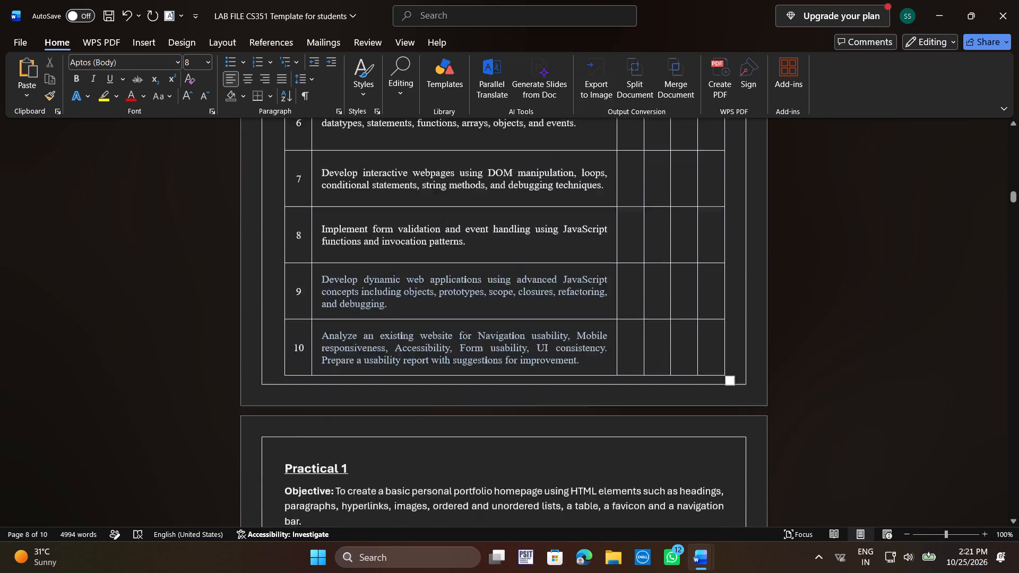
{"action": "scroll", "coordinate": [439, 317], "scroll_direction": "down", "scroll_amount": 1}
{"action": "scroll", "coordinate": [393, 337], "scroll_direction": "down", "scroll_amount": 3}
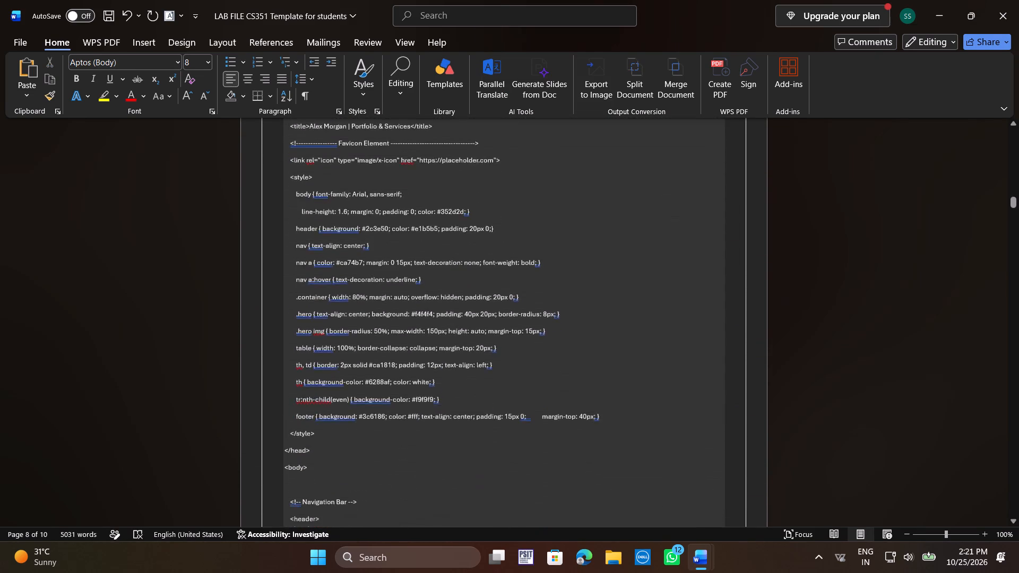
{"action": "scroll", "coordinate": [390, 314], "scroll_direction": "down", "scroll_amount": 1}
{"action": "left_click", "coordinate": [304, 206]}
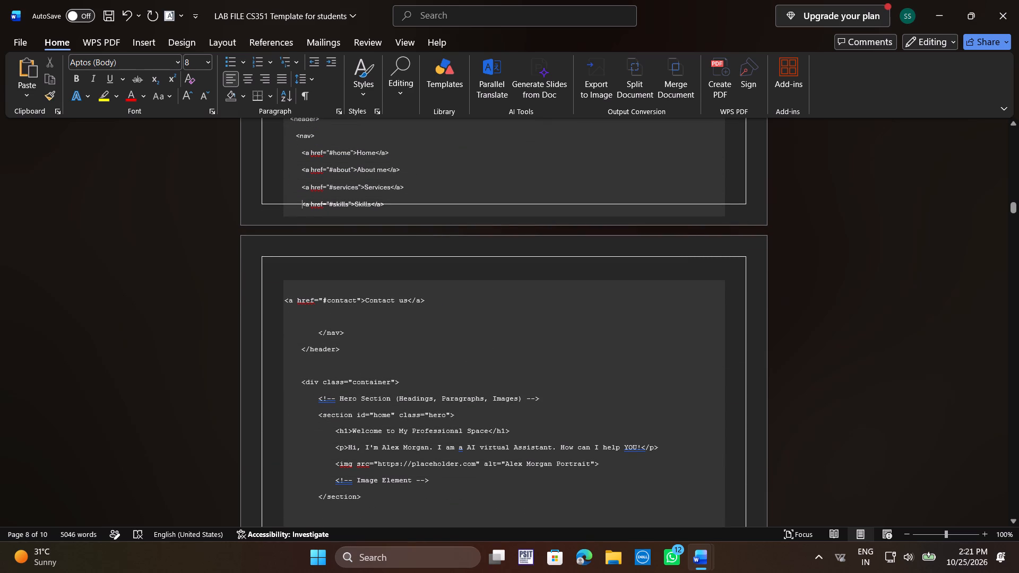
{"action": "key", "text": "Return"}
Change the font of all remaining content, from the Skills link in Practical 1 through the closing Conclusion paragraph, to Aptos (Body).
{"action": "scroll", "coordinate": [381, 245], "scroll_direction": "down", "scroll_amount": 1}
{"action": "scroll", "coordinate": [381, 245], "scroll_direction": "up", "scroll_amount": 1}
{"action": "scroll", "coordinate": [438, 218], "scroll_direction": "down", "scroll_amount": 2}
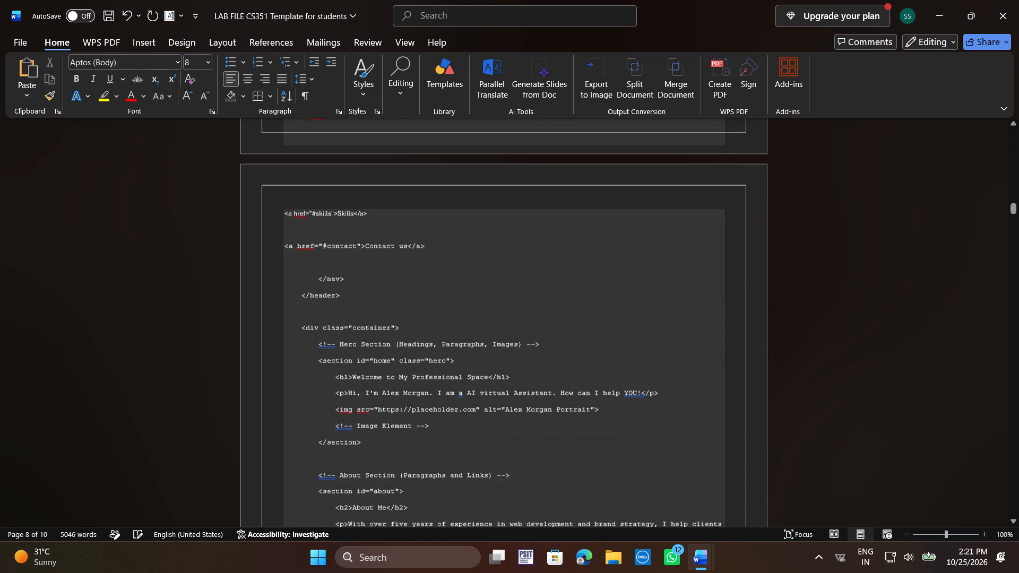
{"action": "scroll", "coordinate": [409, 261], "scroll_direction": "down", "scroll_amount": 3}
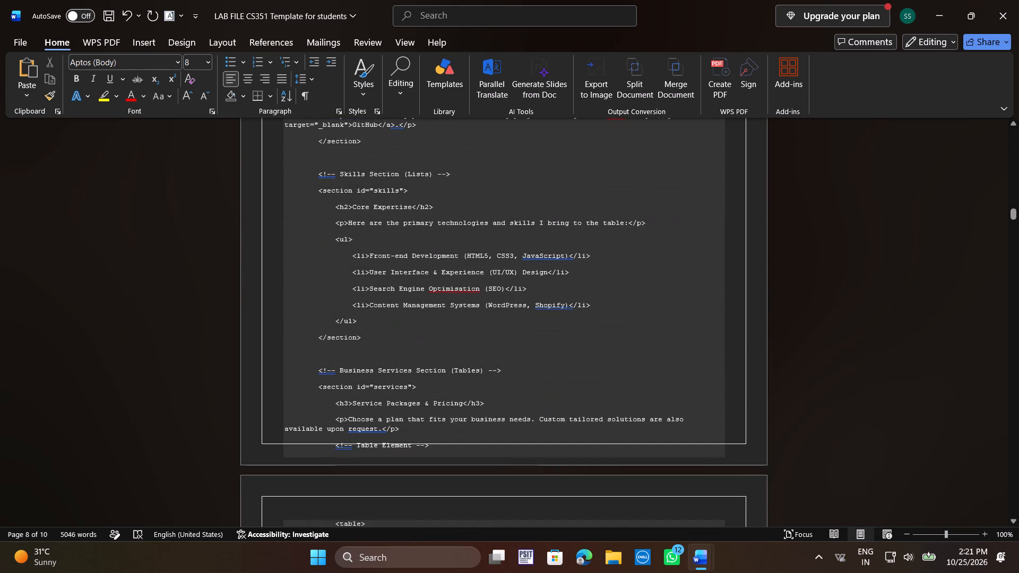
{"action": "scroll", "coordinate": [406, 277], "scroll_direction": "up", "scroll_amount": 3}
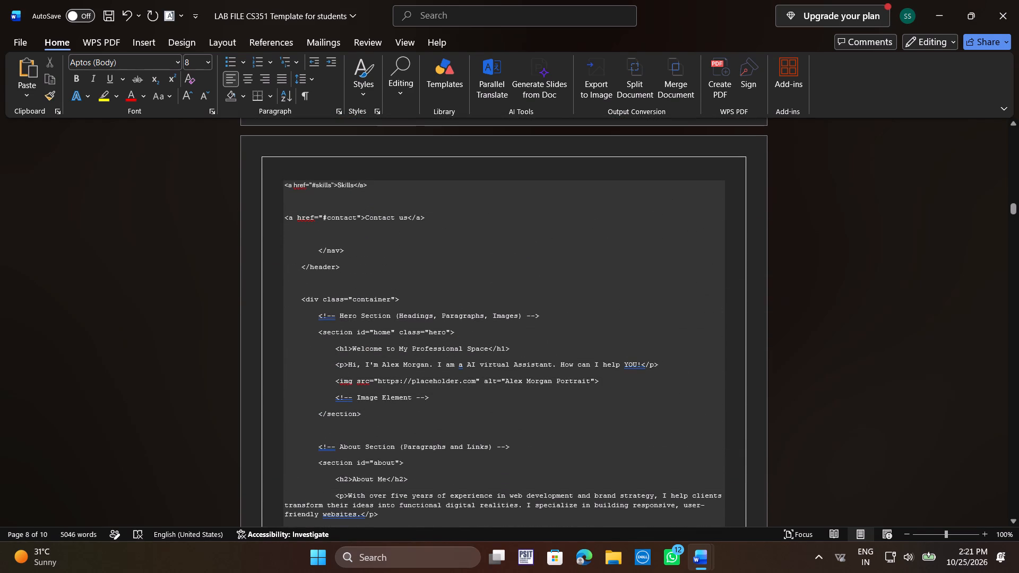
{"action": "left_click_drag", "start_coordinate": [284, 184], "coordinate": [380, 401]}
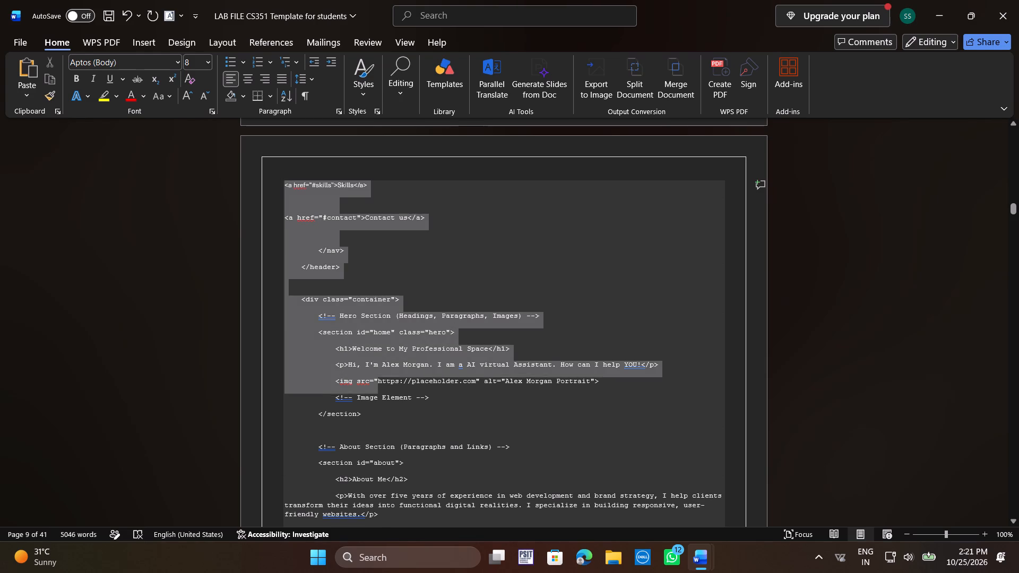
{"action": "left_click_drag", "start_coordinate": [380, 401], "coordinate": [458, 572]}
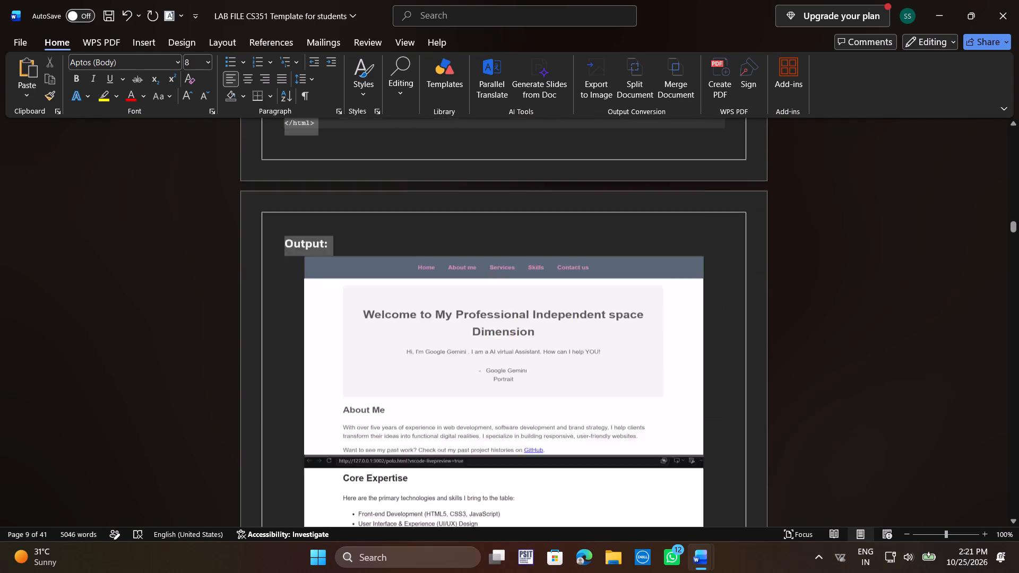
{"action": "left_click_drag", "start_coordinate": [458, 572], "coordinate": [462, 572]}
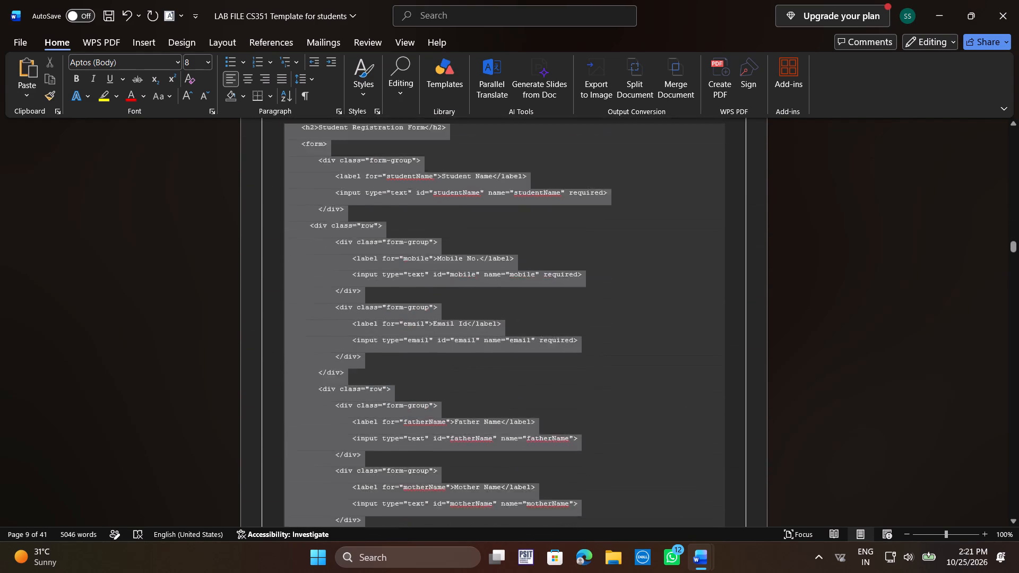
{"action": "left_click_drag", "start_coordinate": [462, 572], "coordinate": [486, 572]}
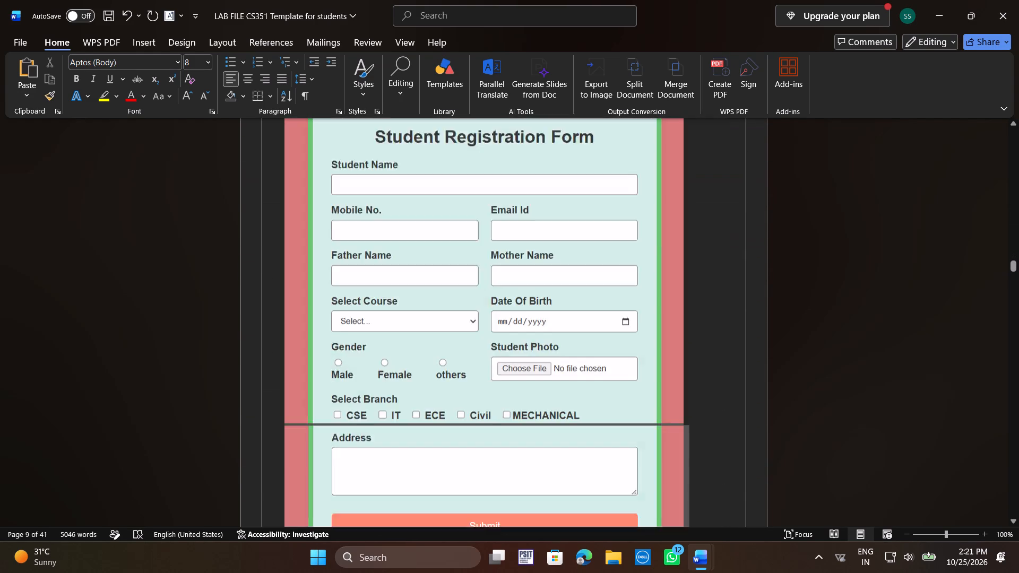
{"action": "left_click_drag", "start_coordinate": [486, 572], "coordinate": [726, 572]}
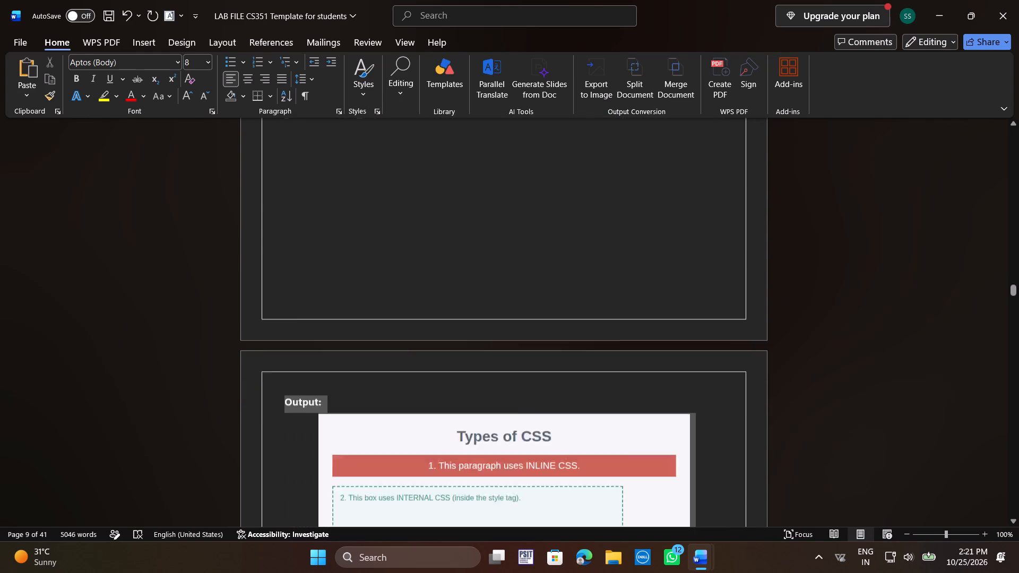
{"action": "left_click_drag", "start_coordinate": [726, 572], "coordinate": [730, 572]}
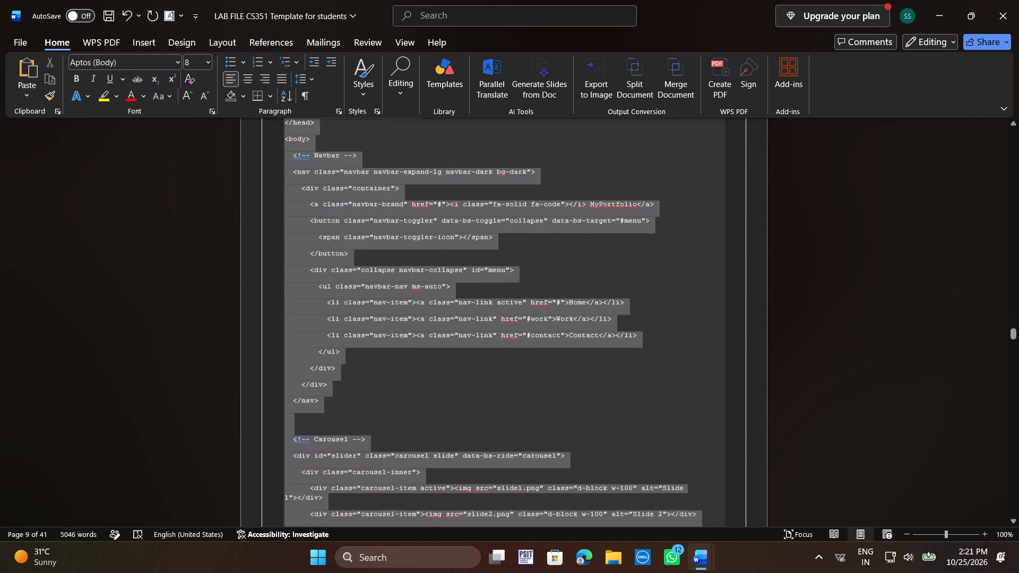
{"action": "left_click_drag", "start_coordinate": [730, 572], "coordinate": [729, 572]}
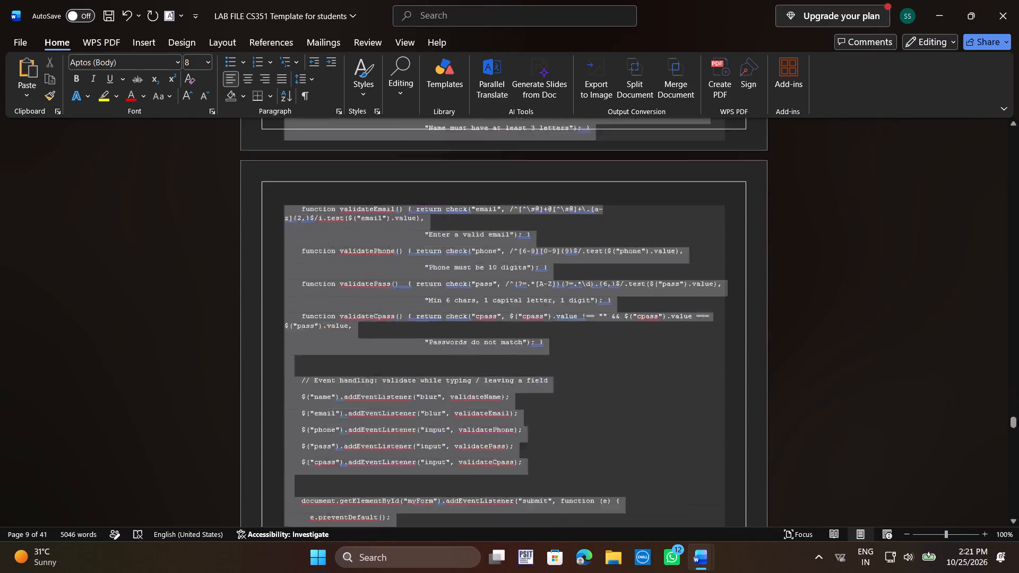
{"action": "left_click_drag", "start_coordinate": [729, 572], "coordinate": [729, 572]}
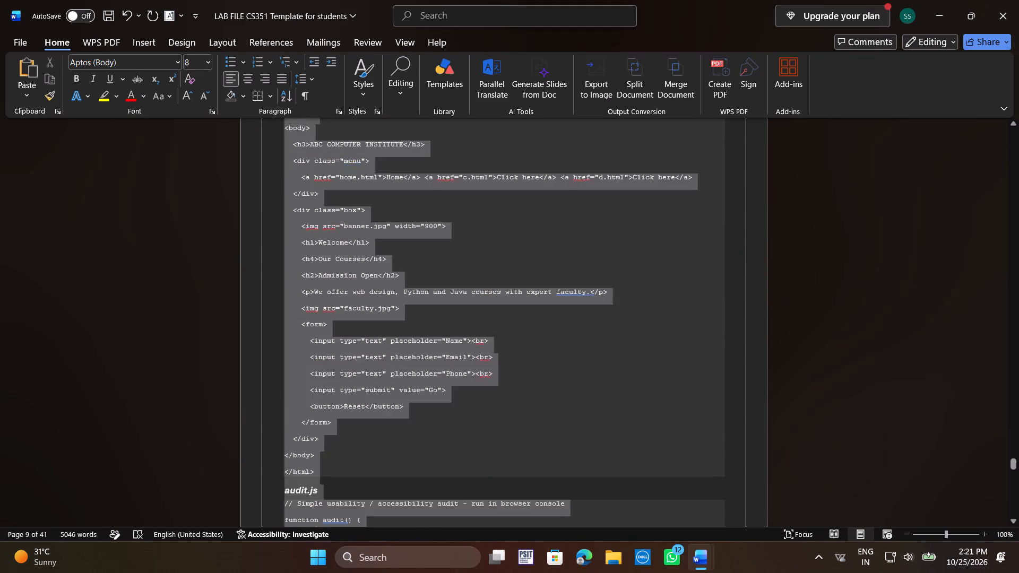
{"action": "left_click_drag", "start_coordinate": [729, 572], "coordinate": [728, 572]}
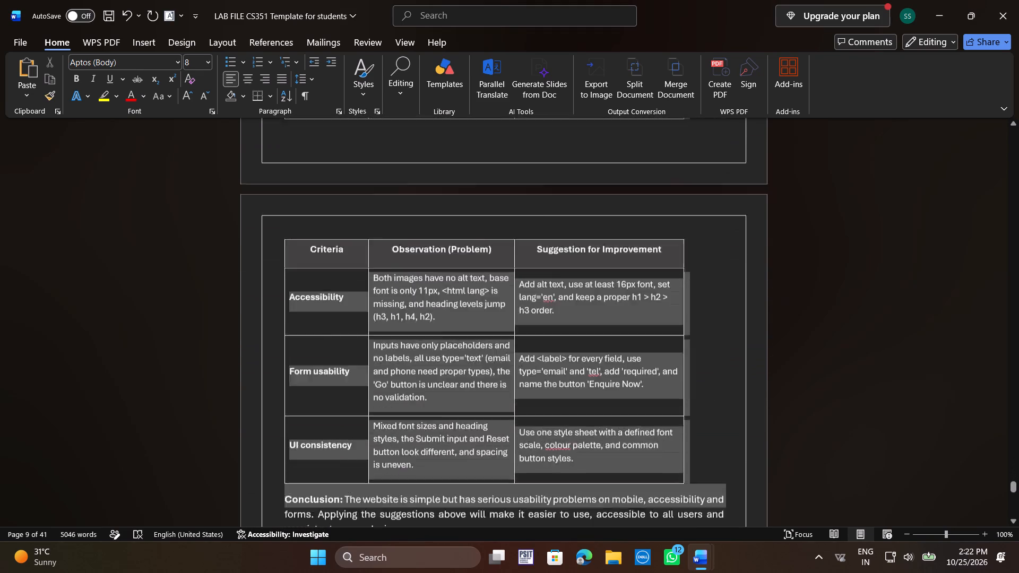
{"action": "left_click_drag", "start_coordinate": [728, 572], "coordinate": [810, 123]}
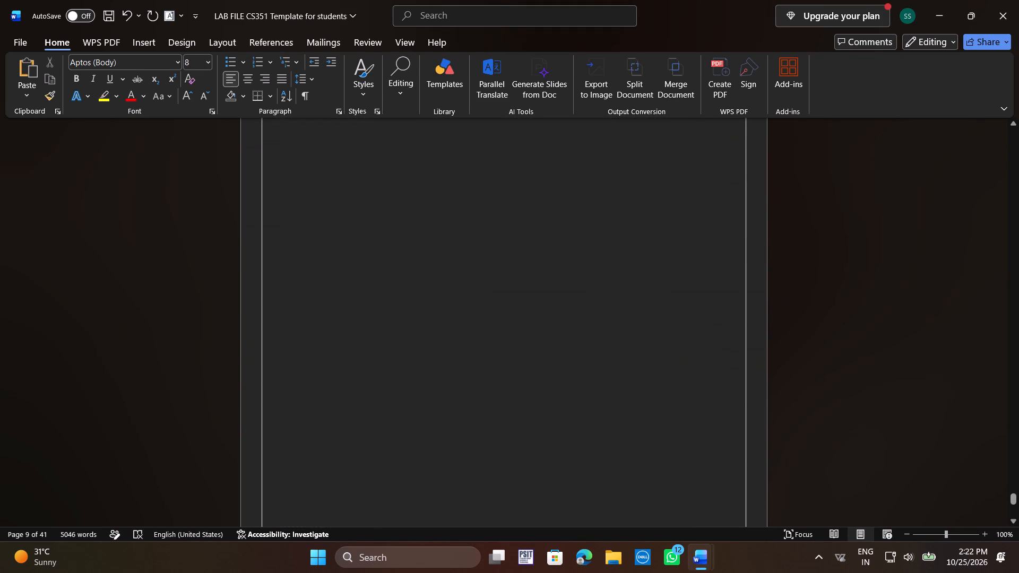
{"action": "left_click_drag", "start_coordinate": [810, 123], "coordinate": [705, 397]}
{"action": "left_click", "coordinate": [776, 355]}
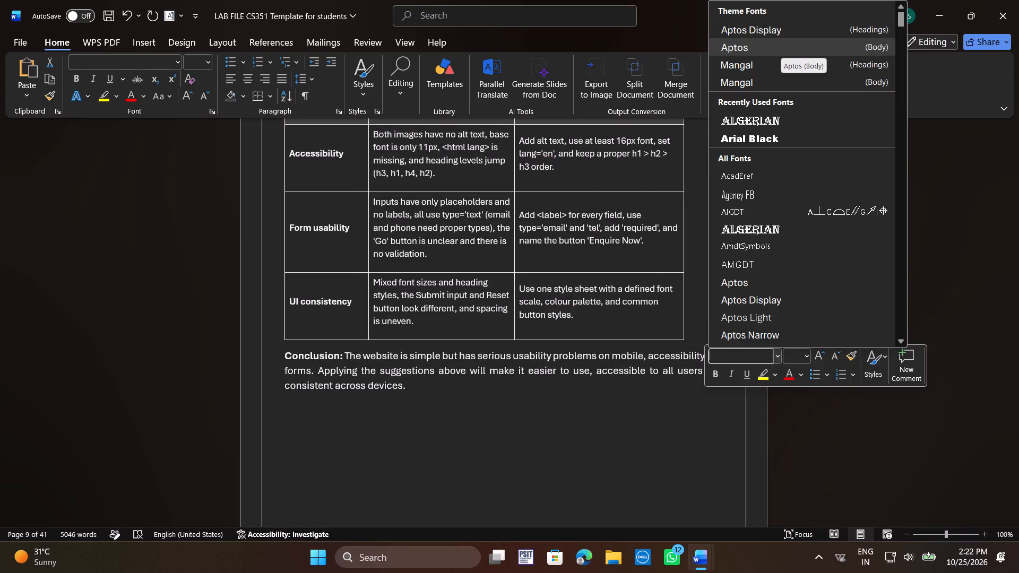
{"action": "left_click", "coordinate": [781, 45]}
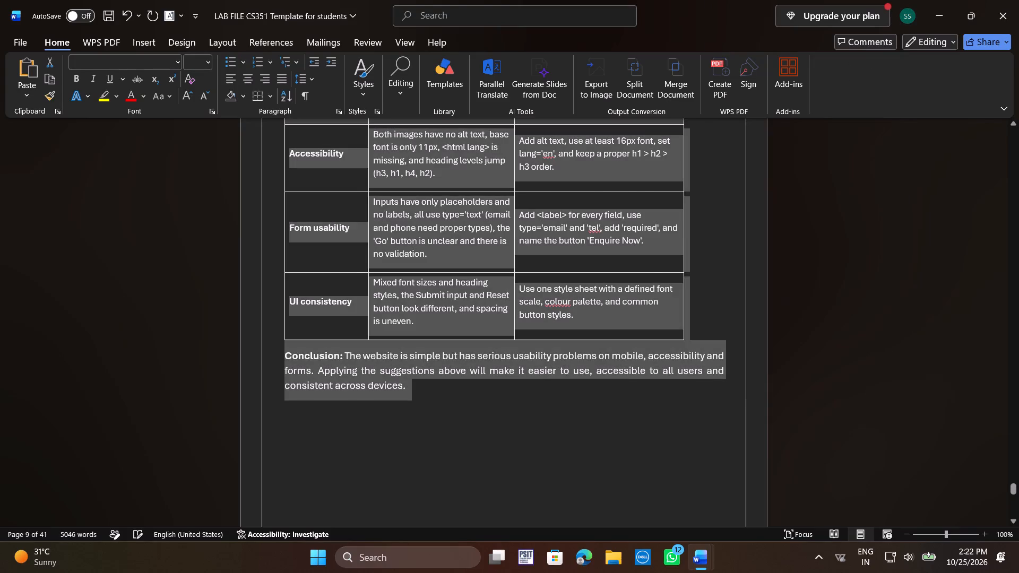
{"action": "left_click", "coordinate": [589, 413]}
Remove the blank line and leading spaces before the Contact us link in Practical 1's index.html code, placing it directly below the Skills link.
{"action": "scroll", "coordinate": [506, 367], "scroll_direction": "up", "scroll_amount": 4}
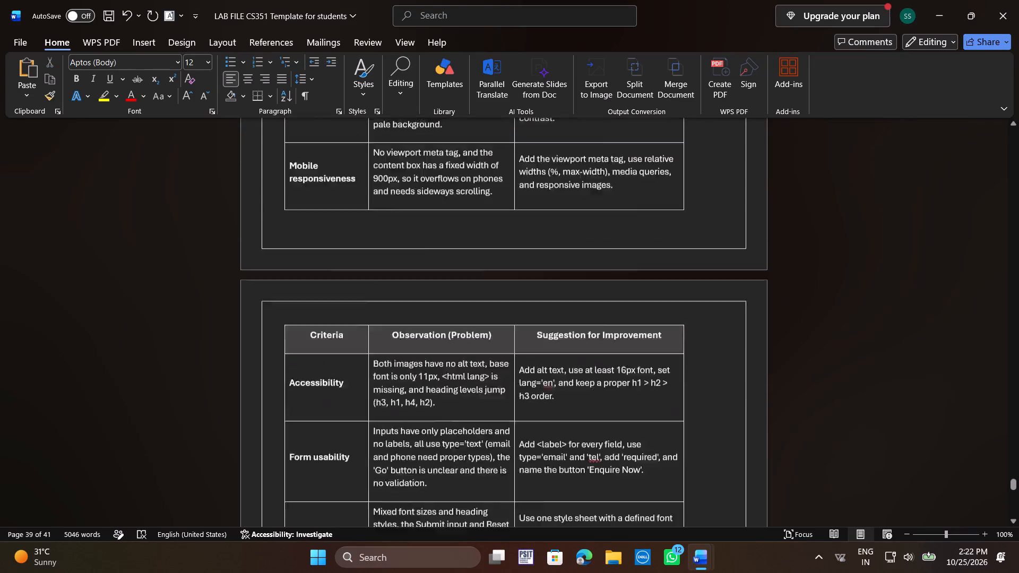
{"action": "scroll", "coordinate": [506, 367], "scroll_direction": "up", "scroll_amount": 20}
{"action": "scroll", "coordinate": [506, 367], "scroll_direction": "up", "scroll_amount": 16}
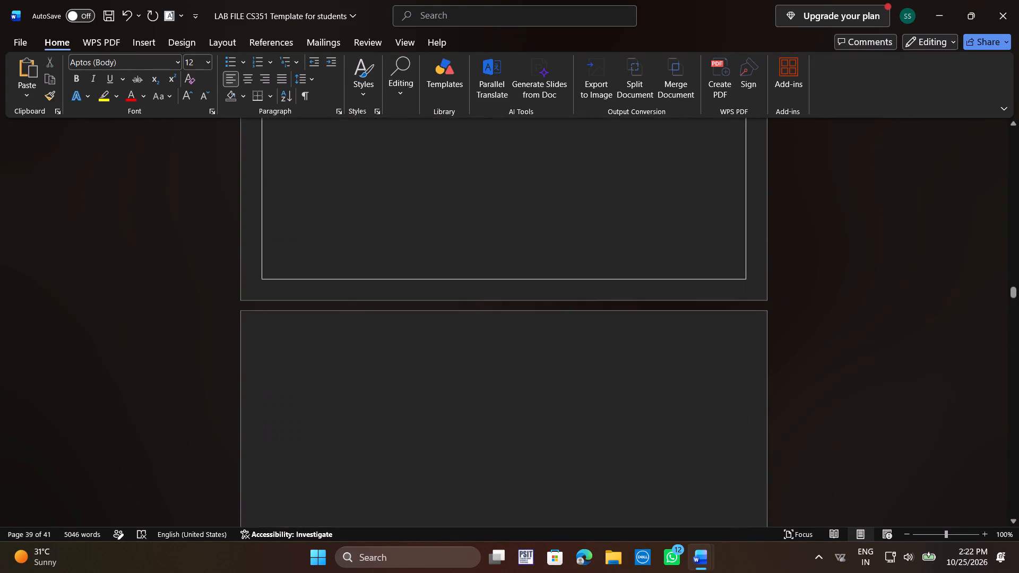
{"action": "scroll", "coordinate": [506, 367], "scroll_direction": "up", "scroll_amount": 20}
{"action": "scroll", "coordinate": [506, 367], "scroll_direction": "up", "scroll_amount": 12}
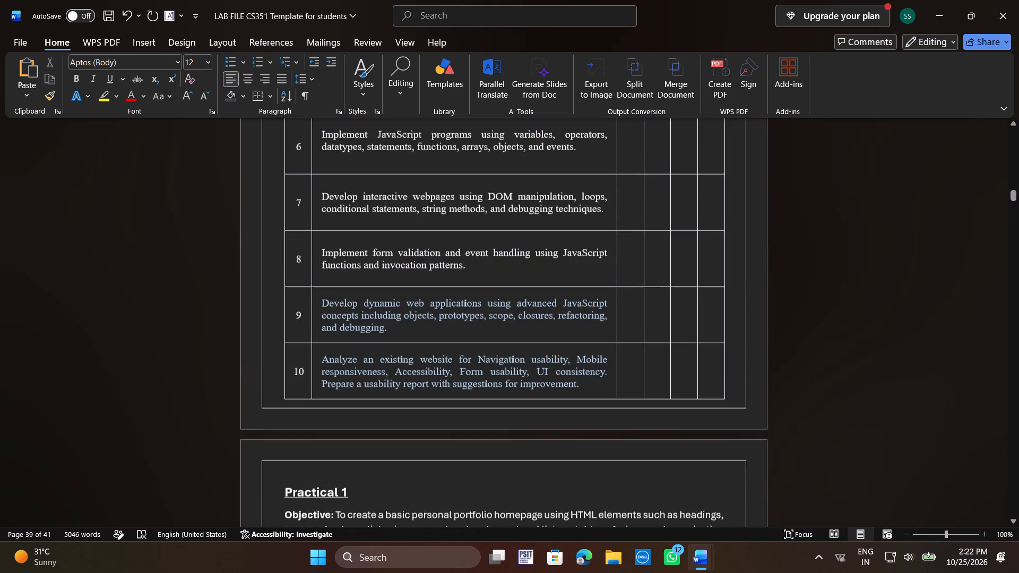
{"action": "scroll", "coordinate": [506, 367], "scroll_direction": "down", "scroll_amount": 7}
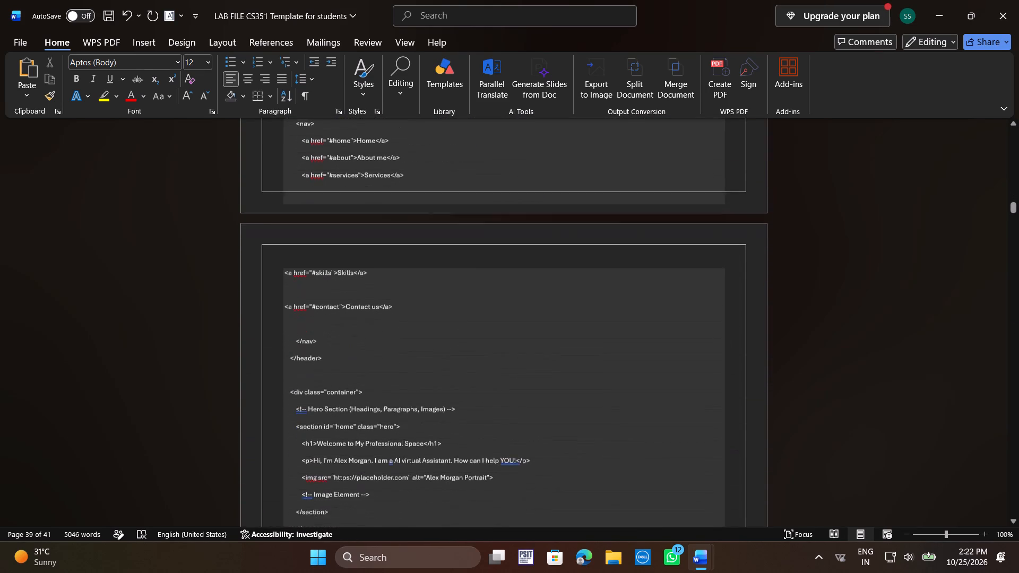
{"action": "scroll", "coordinate": [505, 367], "scroll_direction": "down", "scroll_amount": 2}
{"action": "left_click", "coordinate": [285, 160]}
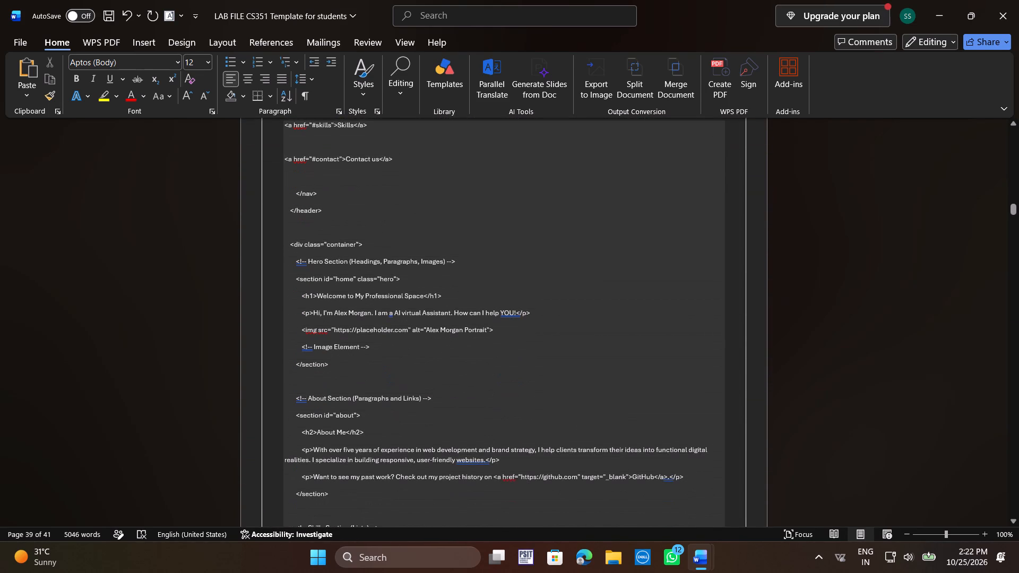
{"action": "key", "text": "BackSpace"}
{"action": "key", "text": "BackSpace"}
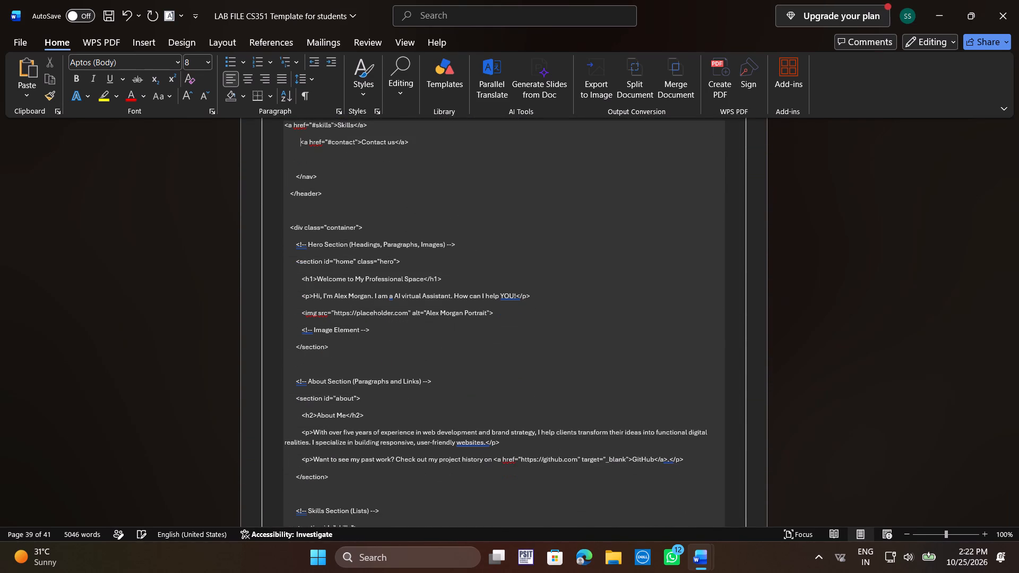
{"action": "key", "text": "BackSpace"}
{"action": "key", "text": "BackSpace"}
{"action": "key", "text": "BackSpace"}
{"action": "key", "text": "BackSpace"}
{"action": "key", "text": "BackSpace"}
{"action": "key", "text": "BackSpace"}
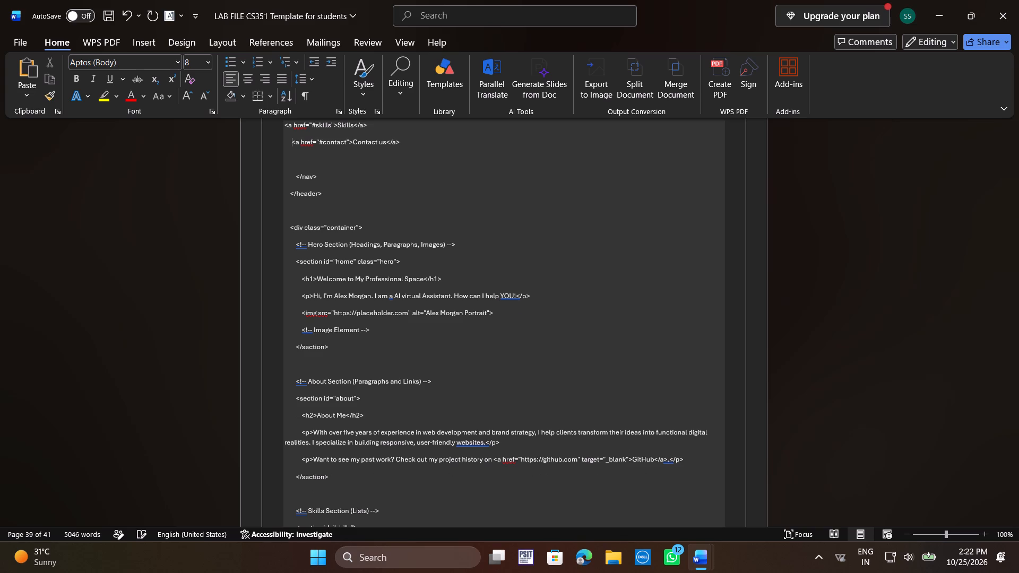
{"action": "key", "text": "BackSpace"}
{"action": "key", "text": "BackSpace"}
{"action": "key", "text": "BackSpace"}
{"action": "key", "text": "BackSpace"}
{"action": "key", "text": "BackSpace"}
{"action": "key", "text": "BackSpace"}
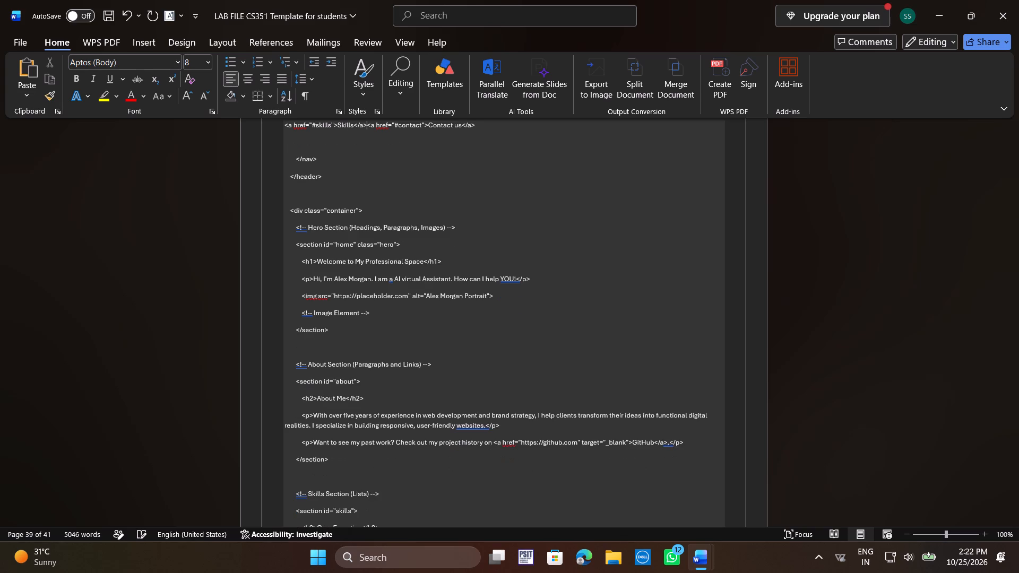
{"action": "key", "text": "backslash"}
{"action": "key", "text": "BackSpace"}
{"action": "key", "text": "Return"}
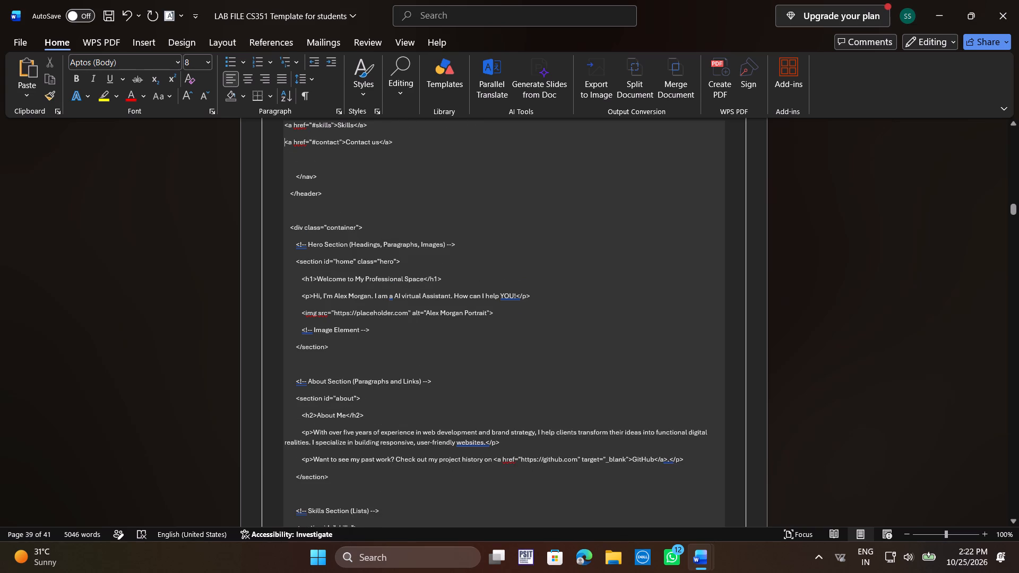
Remove the blank line and indentation before the closing nav tag so it starts directly below the Contact us link.
{"action": "left_click", "coordinate": [296, 175]}
{"action": "key", "text": "BackSpace"}
{"action": "key", "text": "BackSpace"}
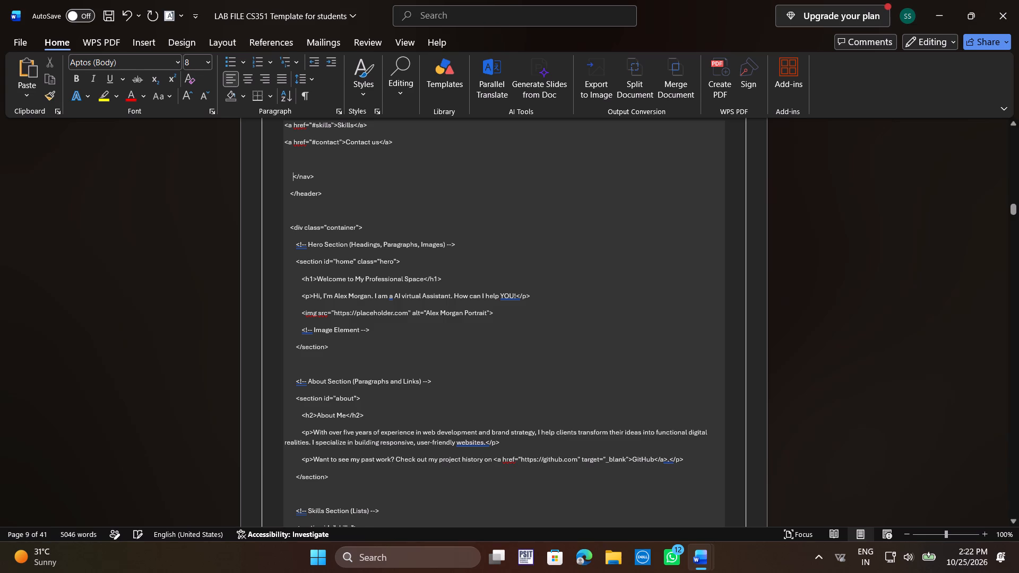
{"action": "key", "text": "BackSpace"}
{"action": "key", "text": "BackSpace"}
{"action": "key", "text": "BackSpace"}
{"action": "key", "text": "BackSpace"}
{"action": "key", "text": "BackSpace"}
{"action": "key", "text": "BackSpace"}
{"action": "key", "text": "BackSpace"}
{"action": "key", "text": "BackSpace"}
{"action": "key", "text": "BackSpace"}
{"action": "key", "text": "BackSpace"}
{"action": "key", "text": "BackSpace"}
{"action": "key", "text": "BackSpace"}
{"action": "key", "text": "BackSpace"}
{"action": "key", "text": "BackSpace"}
{"action": "key", "text": "BackSpace"}
{"action": "key", "text": "BackSpace"}
{"action": "key", "text": "BackSpace"}
{"action": "key", "text": "BackSpace"}
{"action": "key", "text": "BackSpace"}
{"action": "key", "text": "BackSpace"}
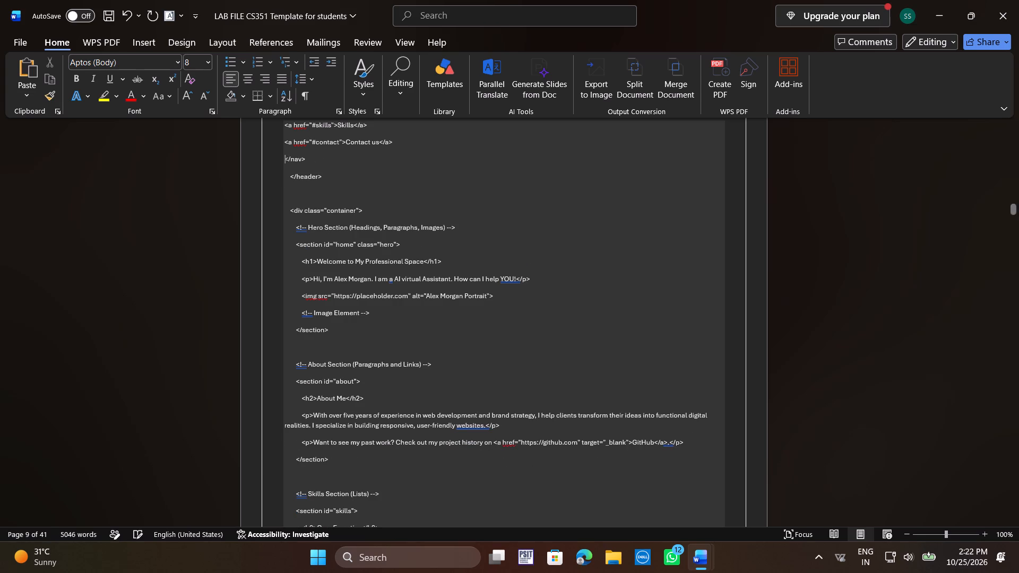
{"action": "key", "text": "Return"}
Remove the indentation before the closing header tag, keeping it on its own line below the closing nav tag.
{"action": "left_click", "coordinate": [290, 176]}
{"action": "key", "text": "BackSpace"}
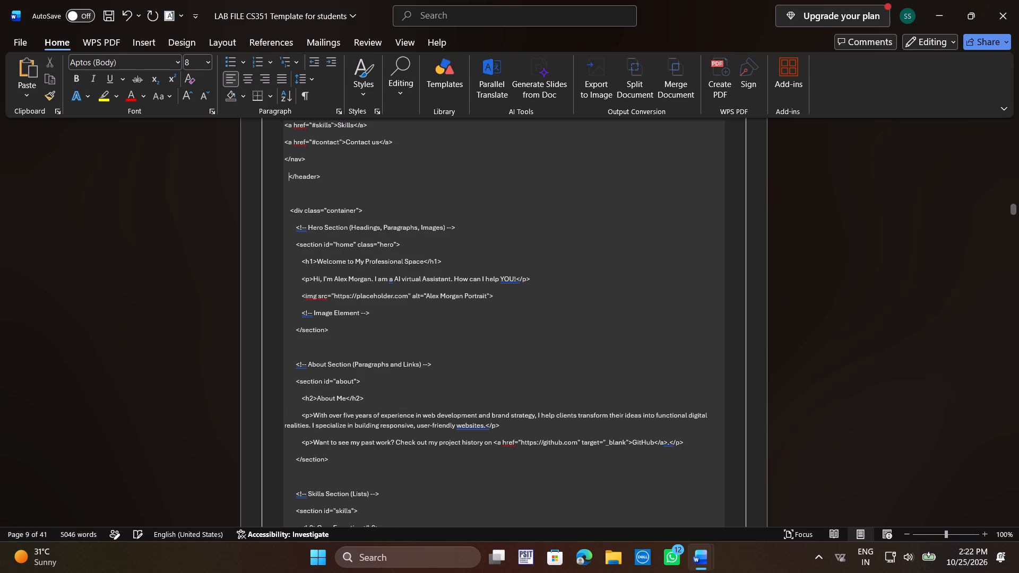
{"action": "key", "text": "BackSpace"}
{"action": "key", "text": "BackSpace"}
{"action": "key", "text": "BackSpace"}
{"action": "key", "text": "BackSpace"}
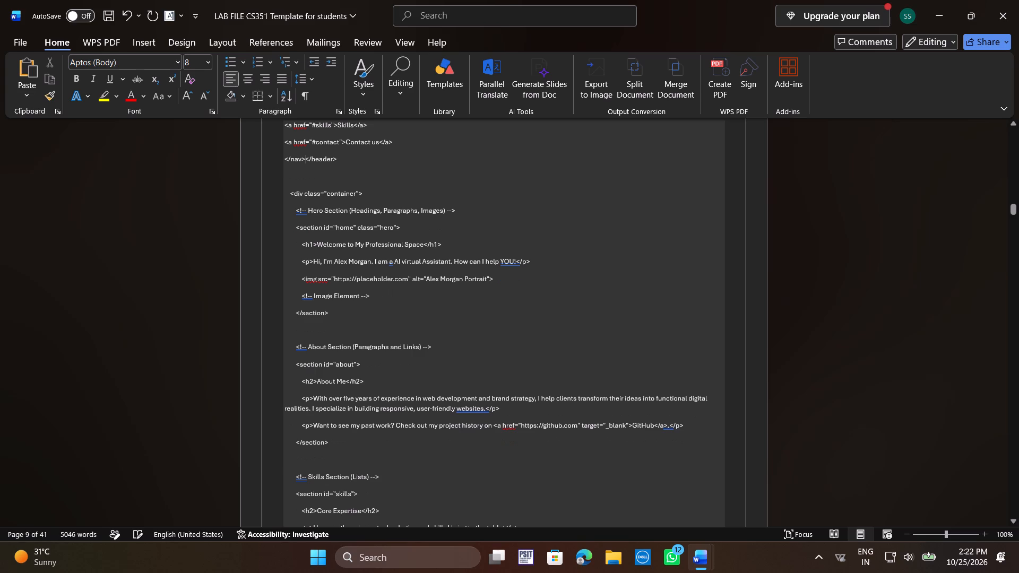
{"action": "key", "text": "Return"}
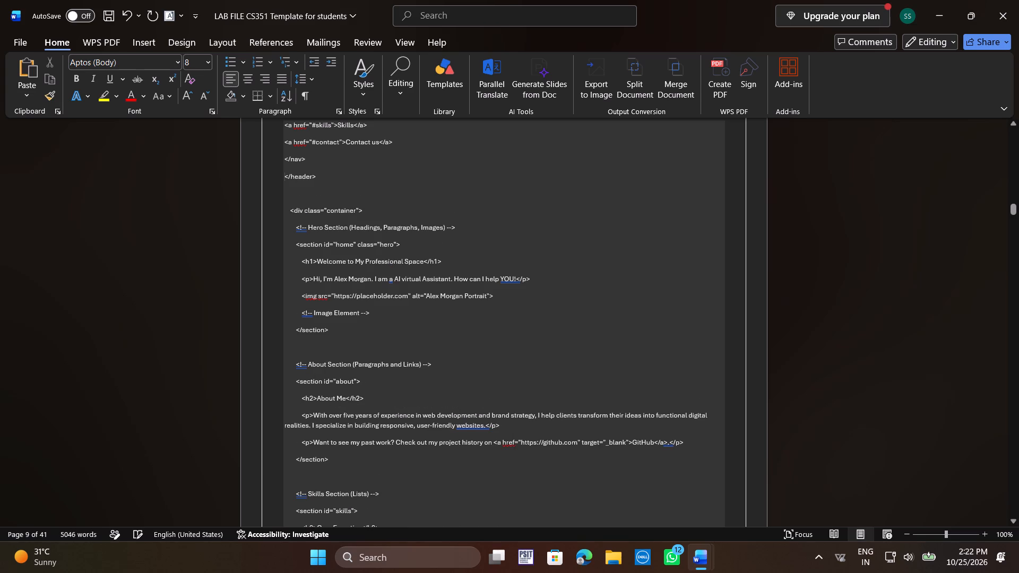
Remove the blank line and most of the indentation before the container div's opening tag, below the closing header tag.
{"action": "left_click", "coordinate": [289, 211]}
{"action": "key", "text": "BackSpace"}
{"action": "key", "text": "BackSpace"}
{"action": "key", "text": "BackSpace"}
{"action": "key", "text": "BackSpace"}
{"action": "key", "text": "BackSpace"}
{"action": "key", "text": "Return"}
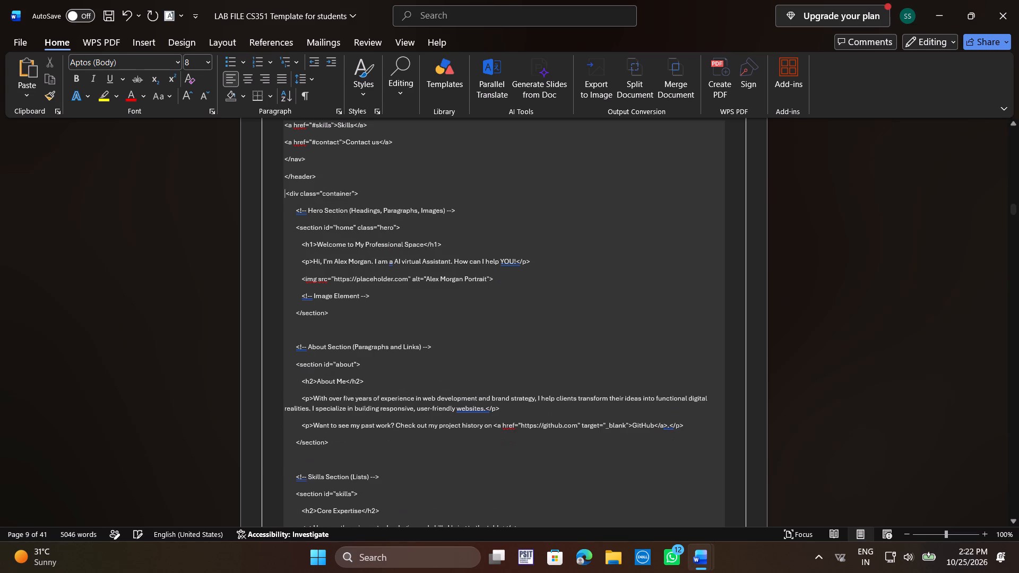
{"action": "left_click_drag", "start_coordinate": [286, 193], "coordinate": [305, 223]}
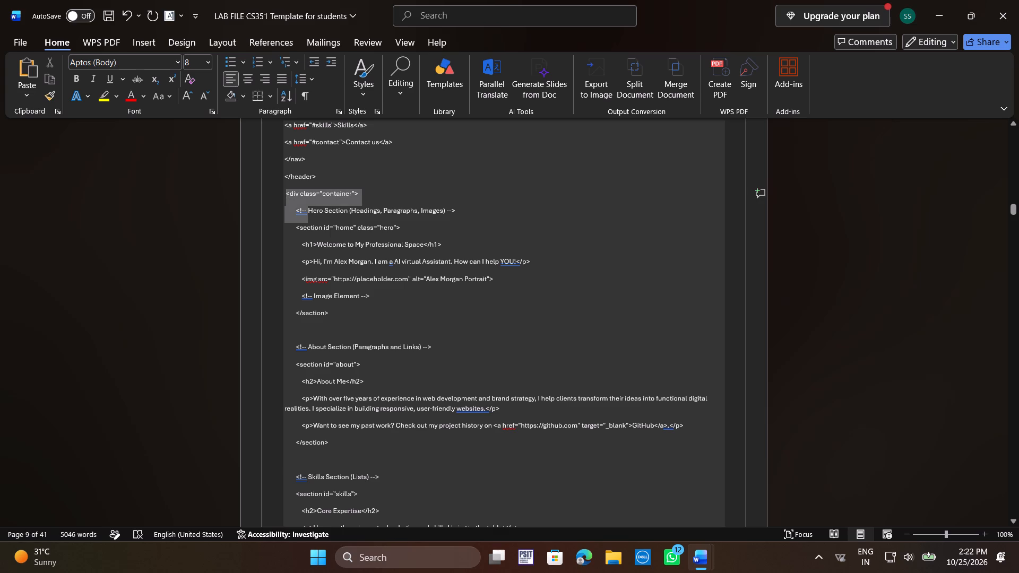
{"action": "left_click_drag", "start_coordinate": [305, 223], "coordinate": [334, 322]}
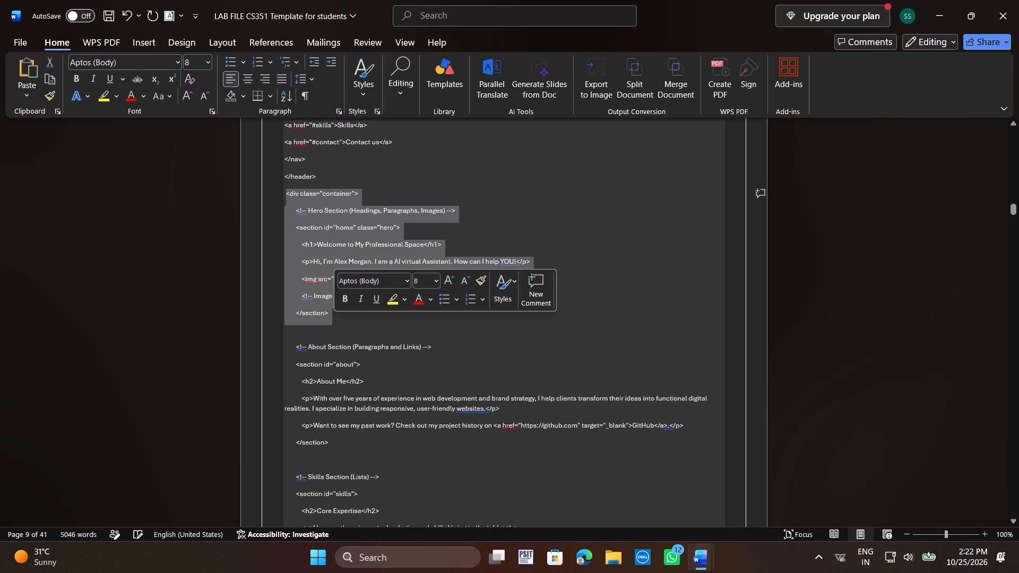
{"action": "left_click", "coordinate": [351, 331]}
Cut the About Section block and paste it back directly below the Hero section's closing tag, removing the blank line between them.
{"action": "left_click_drag", "start_coordinate": [295, 345], "coordinate": [331, 445]}
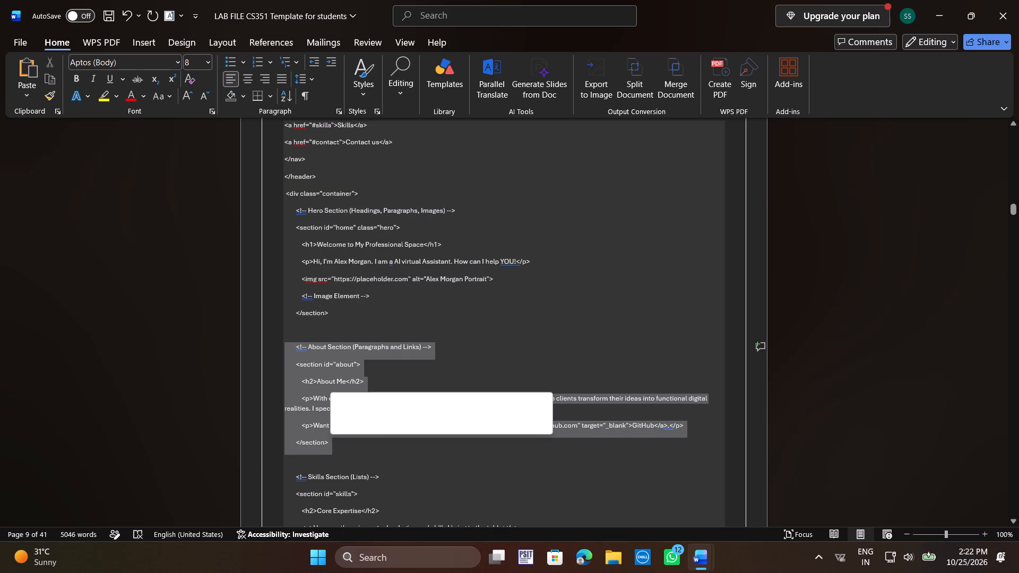
{"action": "key", "text": "ctrl+c"}
{"action": "key", "text": "BackSpace"}
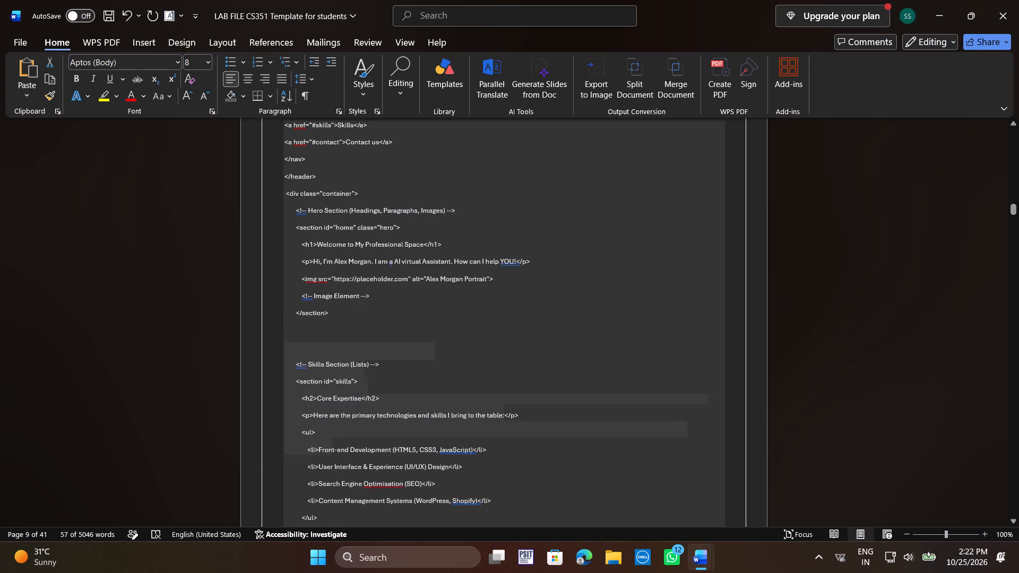
{"action": "key", "text": "BackSpace"}
{"action": "key", "text": "BackSpace"}
{"action": "key", "text": "Return"}
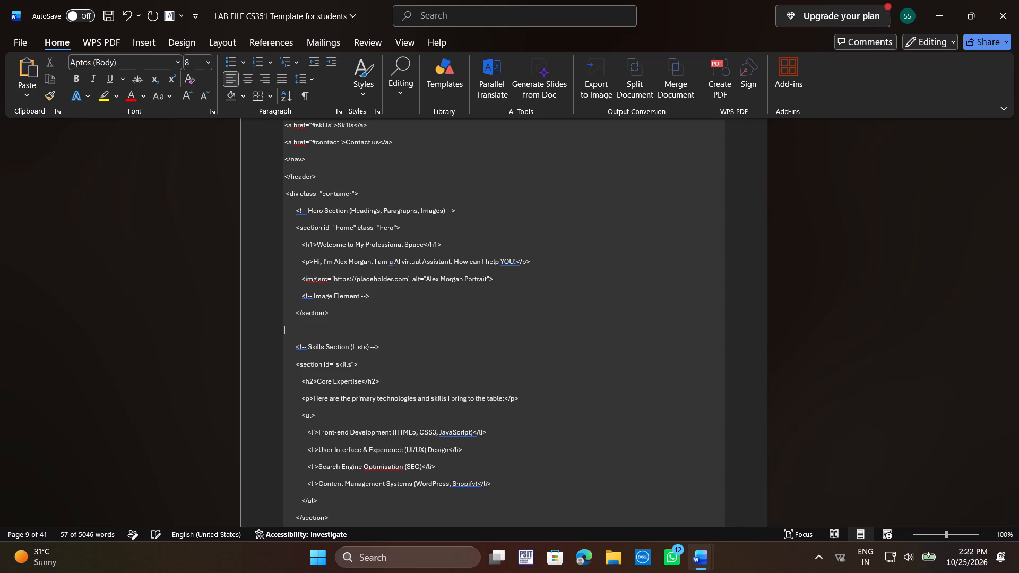
{"action": "key", "text": "ctrl+v"}
Cut the Skills Section block and paste it back directly below the About section's closing tag, removing the blank line between them.
{"action": "scroll", "coordinate": [409, 359], "scroll_direction": "down", "scroll_amount": 1}
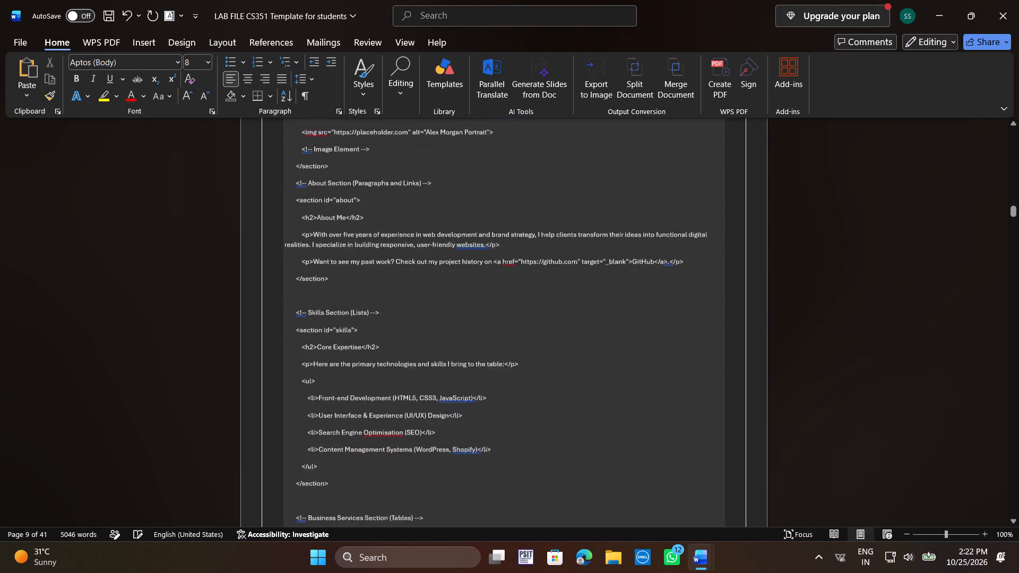
{"action": "scroll", "coordinate": [370, 369], "scroll_direction": "down", "scroll_amount": 1}
{"action": "left_click", "coordinate": [295, 299]}
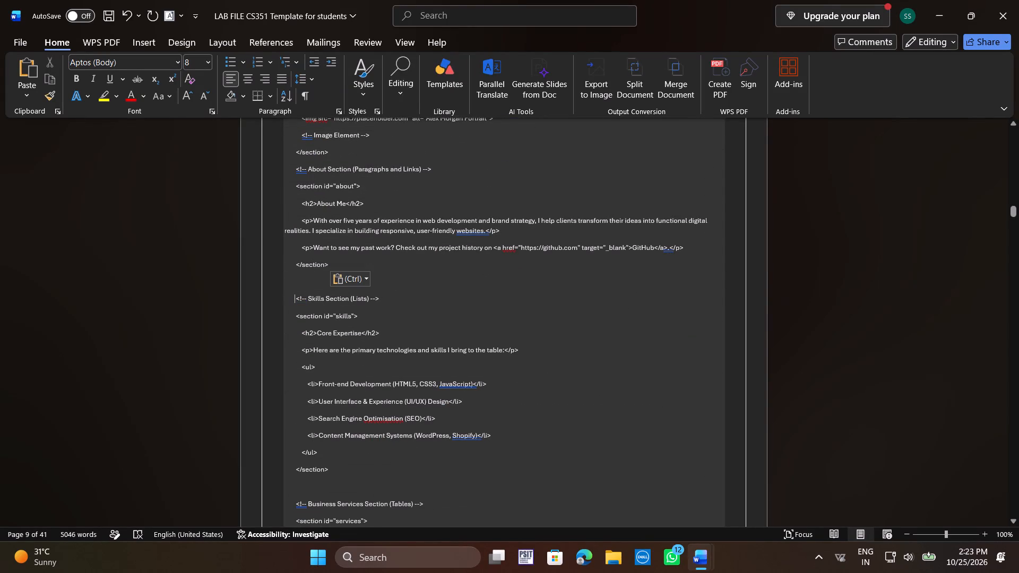
{"action": "left_click_drag", "start_coordinate": [293, 298], "coordinate": [346, 471]}
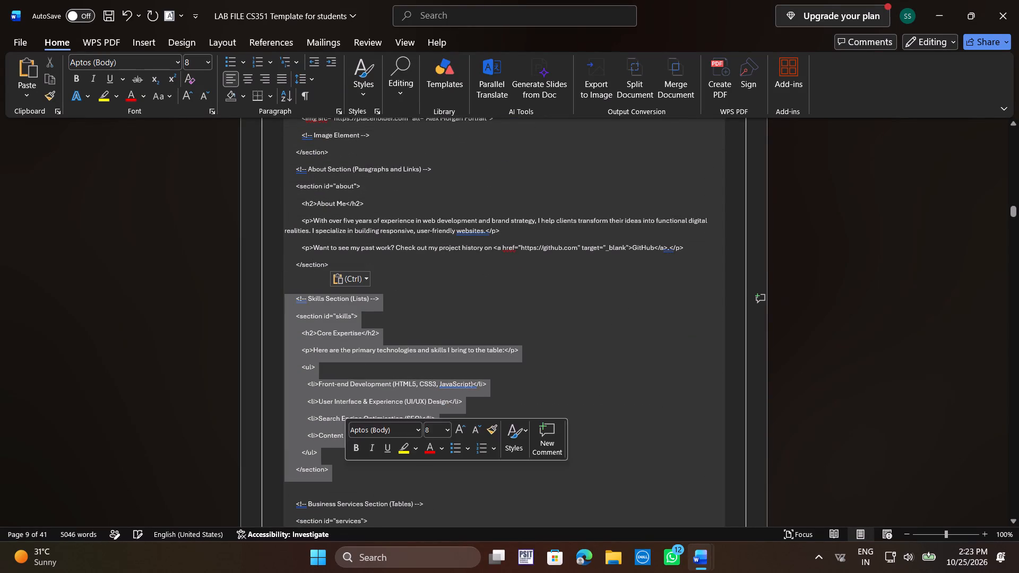
{"action": "key", "text": "ctrl+c"}
{"action": "key", "text": "BackSpace"}
{"action": "key", "text": "BackSpace"}
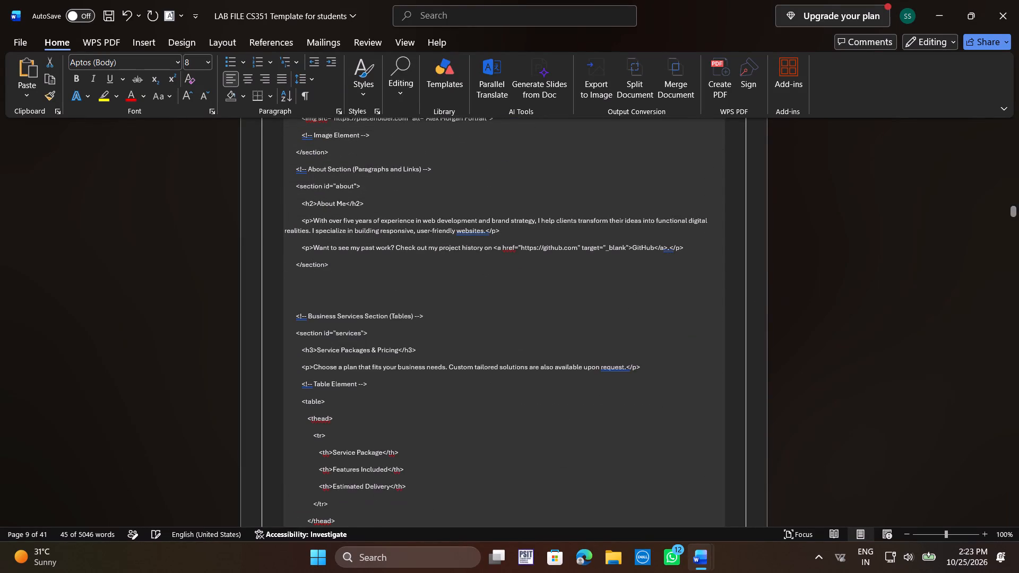
{"action": "key", "text": "BackSpace"}
{"action": "key", "text": "Return"}
{"action": "key", "text": "ctrl+v"}
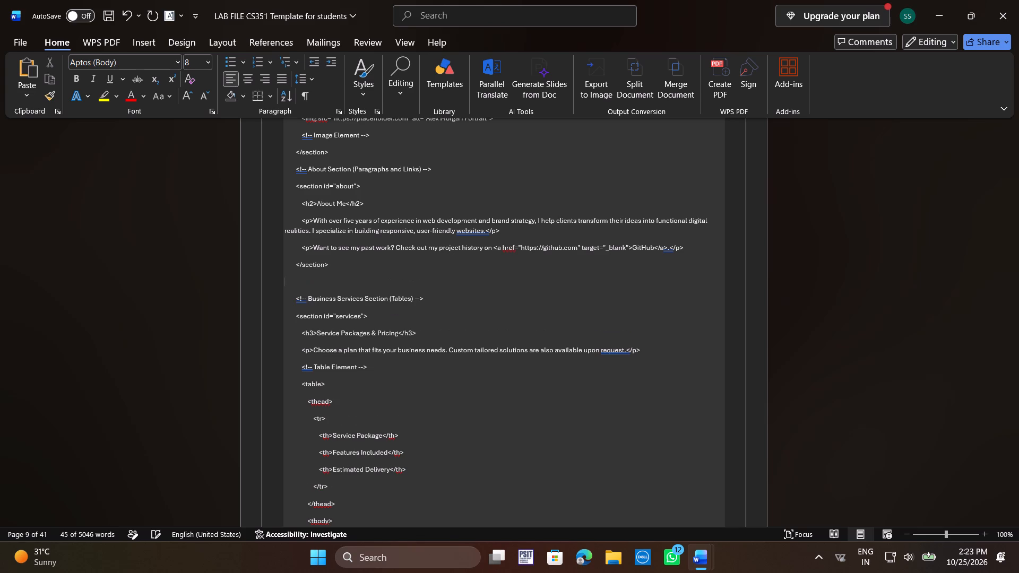
Copy and delete the Business Services code from its comment through the Service Package header cell, and clear the blank lines above it.
{"action": "scroll", "coordinate": [427, 269], "scroll_direction": "down", "scroll_amount": 2}
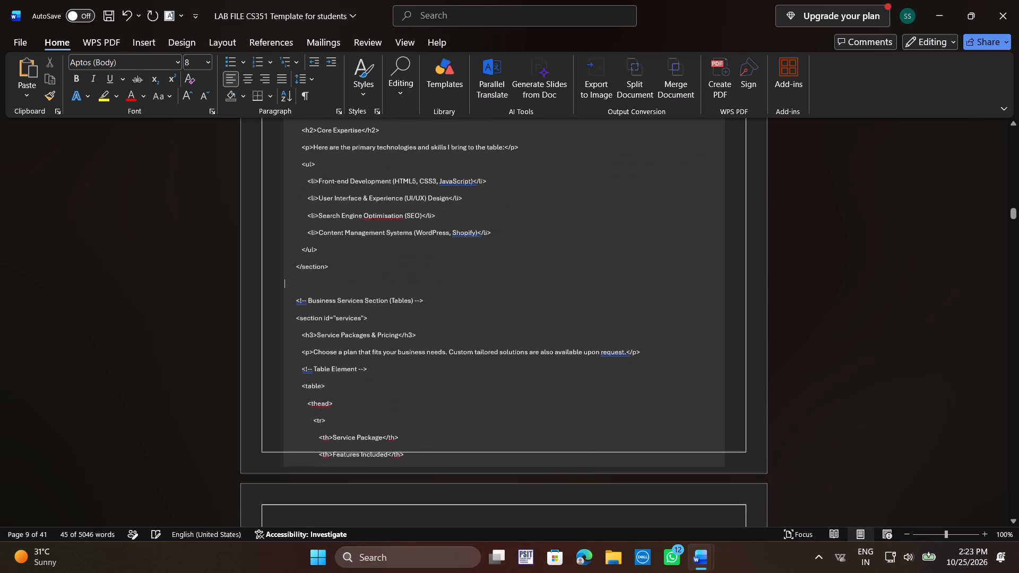
{"action": "scroll", "coordinate": [370, 313], "scroll_direction": "down", "scroll_amount": 1}
{"action": "left_click_drag", "start_coordinate": [296, 272], "coordinate": [405, 424]}
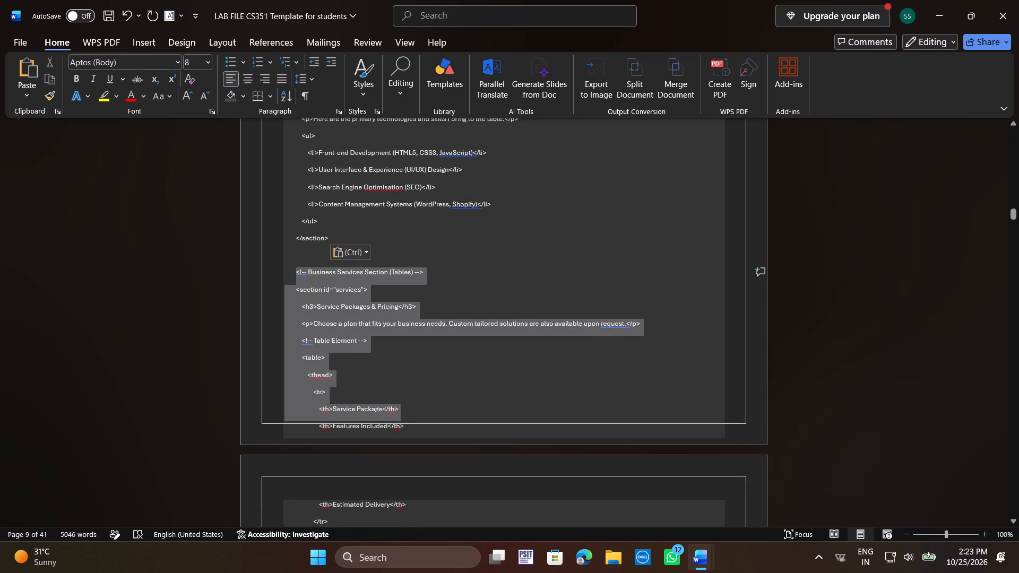
{"action": "left_click_drag", "start_coordinate": [405, 424], "coordinate": [409, 409]}
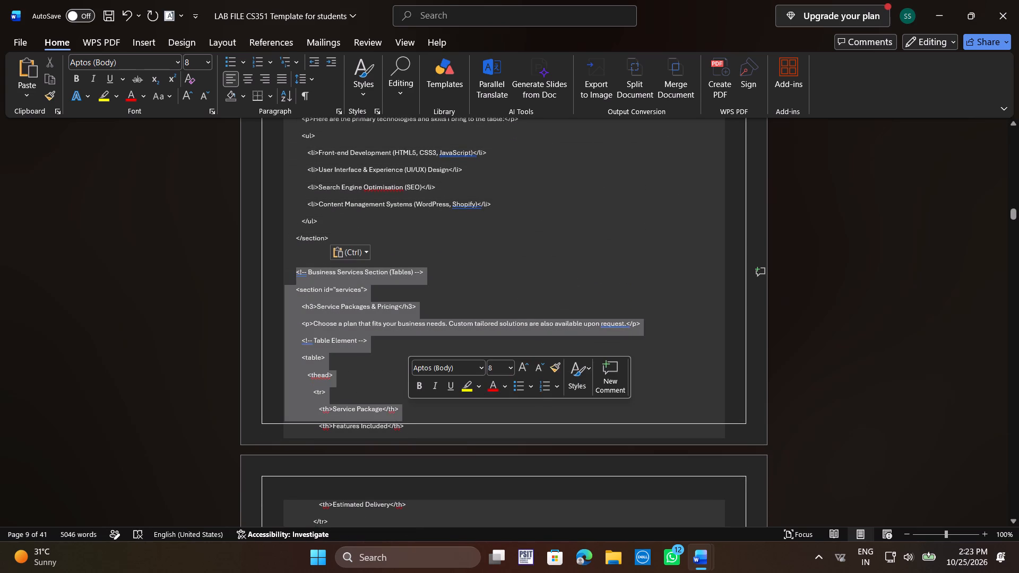
{"action": "key", "text": "ctrl+c"}
{"action": "key", "text": "BackSpace"}
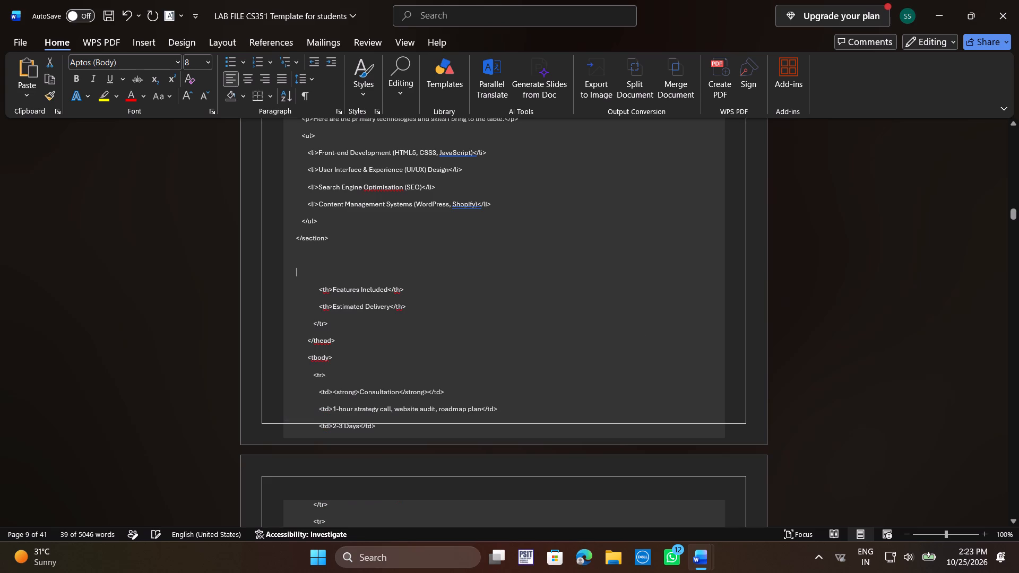
{"action": "key", "text": "BackSpace"}
{"action": "key", "text": "BackSpace"}
{"action": "key", "text": "BackSpace"}
{"action": "key", "text": "BackSpace"}
{"action": "key", "text": "BackSpace"}
{"action": "key", "text": "BackSpace"}
{"action": "key", "text": "BackSpace"}
{"action": "key", "text": "BackSpace"}
{"action": "key", "text": "BackSpace"}
{"action": "key", "text": "BackSpace"}
{"action": "key", "text": "BackSpace"}
{"action": "key", "text": "BackSpace"}
{"action": "key", "text": "BackSpace"}
{"action": "key", "text": "BackSpace"}
{"action": "key", "text": "BackSpace"}
{"action": "key", "text": "BackSpace"}
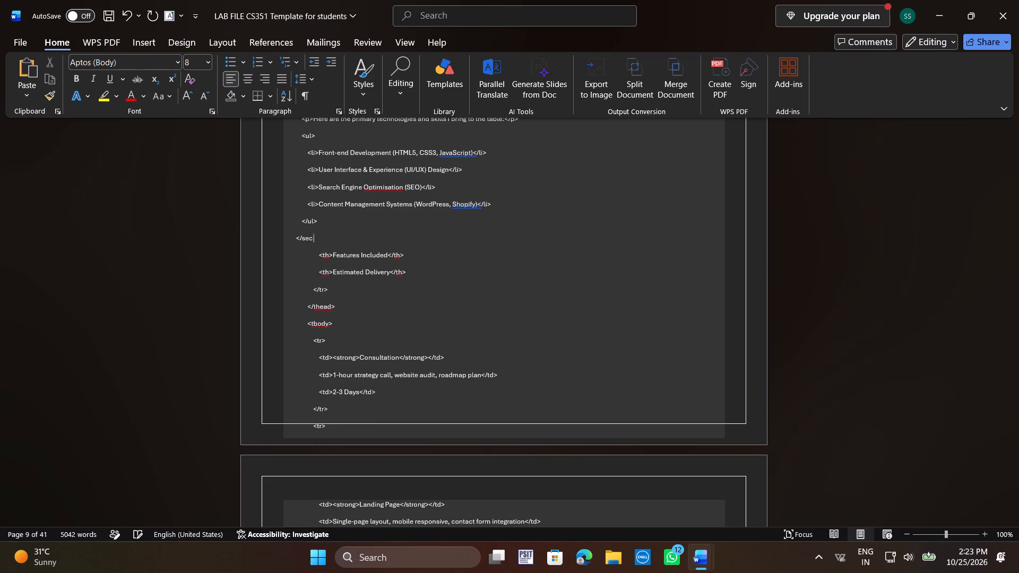
Undo the deletions that cut into the Skills section's closing </section> tag, leaving no stray character after it.
{"action": "key", "text": "ctrl+z"}
{"action": "key", "text": "ctrl+z"}
{"action": "key", "text": "ctrl+z"}
{"action": "key", "text": "ctrl+z"}
{"action": "key", "text": "ctrl+z"}
{"action": "key", "text": "ctrl+z"}
{"action": "key", "text": "z"}
{"action": "key", "text": "BackSpace"}
{"action": "key", "text": "ctrl+z"}
{"action": "key", "text": "BackSpace"}
{"action": "key", "text": "ctrl+z"}
{"action": "key", "text": "BackSpace"}
{"action": "key", "text": "ctrl+z"}
{"action": "key", "text": "BackSpace"}
Paste the copied Business Services code on a new line directly below the Skills section's closing tag.
{"action": "key", "text": "Return"}
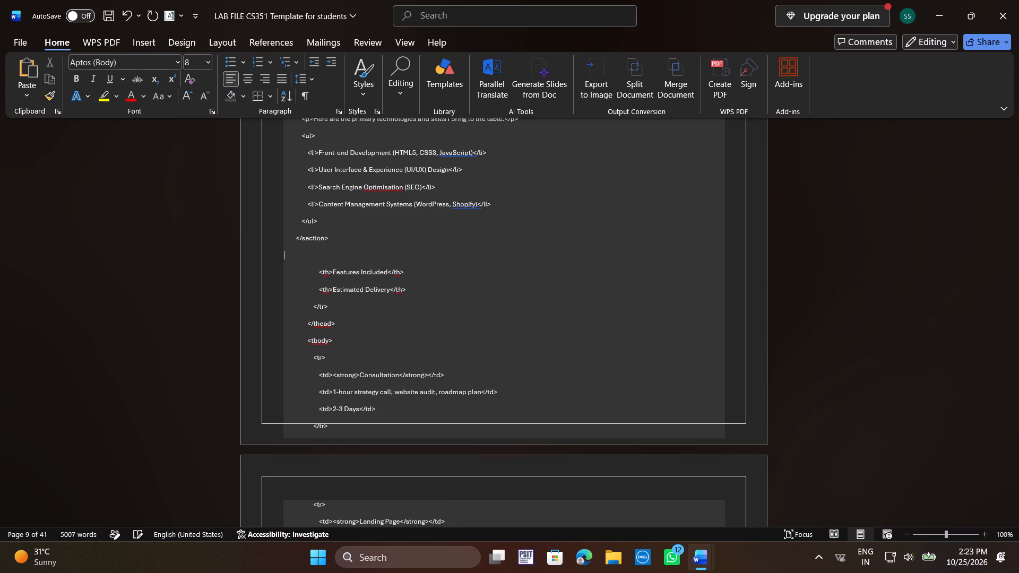
{"action": "key", "text": "ctrl+v"}
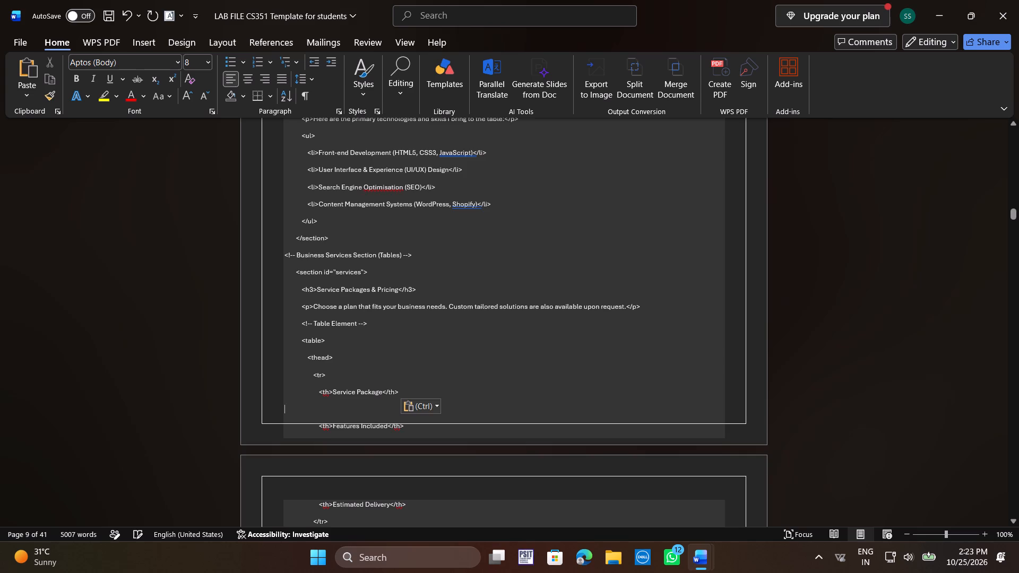
Push the Features Included header cell down so it starts on the following page, inside the border.
{"action": "scroll", "coordinate": [406, 244], "scroll_direction": "down", "scroll_amount": 1}
{"action": "left_click", "coordinate": [315, 274]}
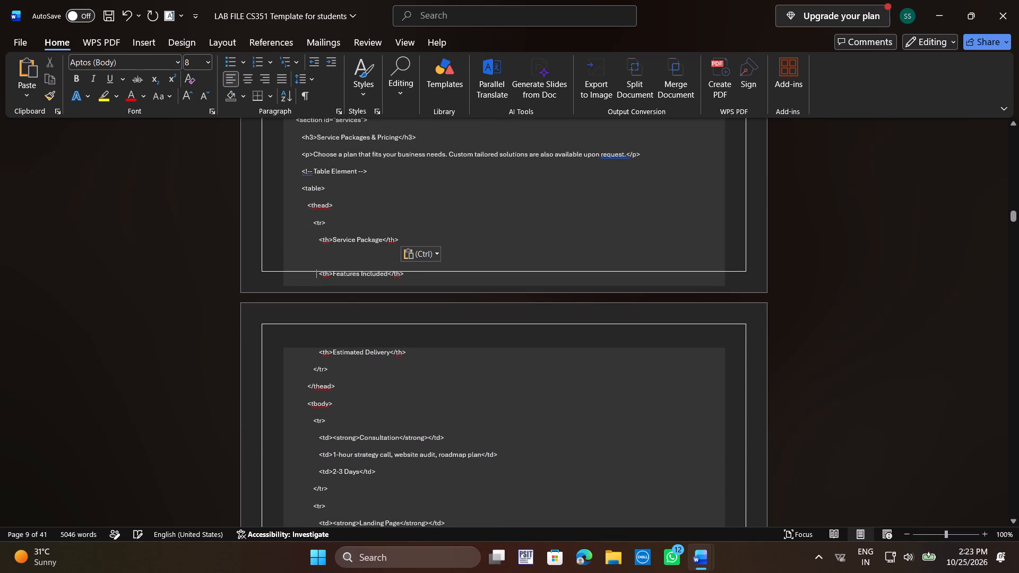
{"action": "key", "text": "Return"}
Review the lab file's overall page layout, checking how the practicals' code and outputs sit within the bordered pages.
{"action": "scroll", "coordinate": [387, 332], "scroll_direction": "up", "scroll_amount": 1}
{"action": "scroll", "coordinate": [516, 277], "scroll_direction": "up", "scroll_amount": 3}
{"action": "scroll", "coordinate": [522, 285], "scroll_direction": "down", "scroll_amount": 1, "text": "ctrl"}
{"action": "scroll", "coordinate": [522, 285], "scroll_direction": "up", "scroll_amount": 1, "text": "ctrl"}
{"action": "scroll", "coordinate": [519, 285], "scroll_direction": "up", "scroll_amount": 1}
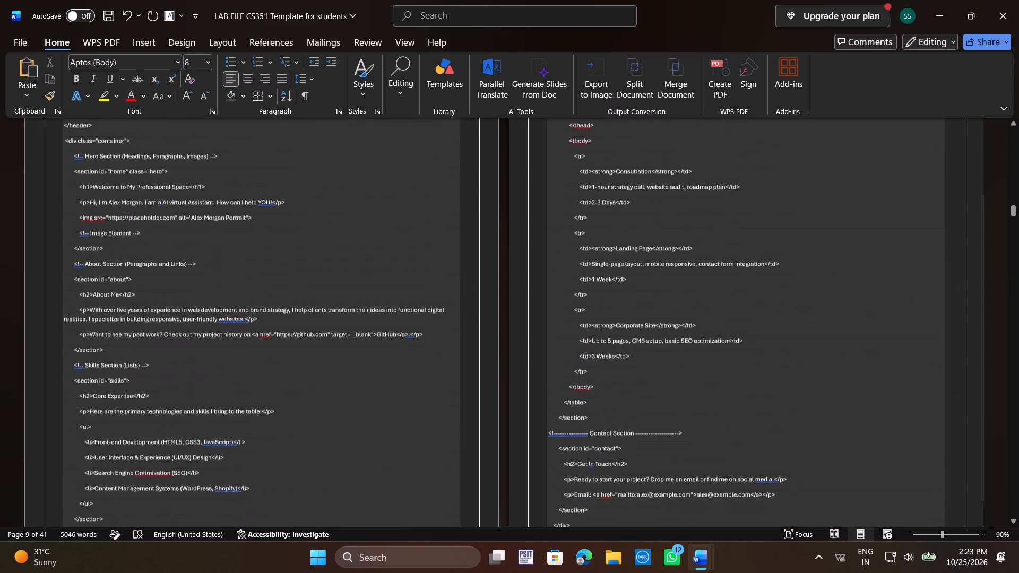
{"action": "scroll", "coordinate": [483, 286], "scroll_direction": "down", "scroll_amount": 5, "text": "ctrl"}
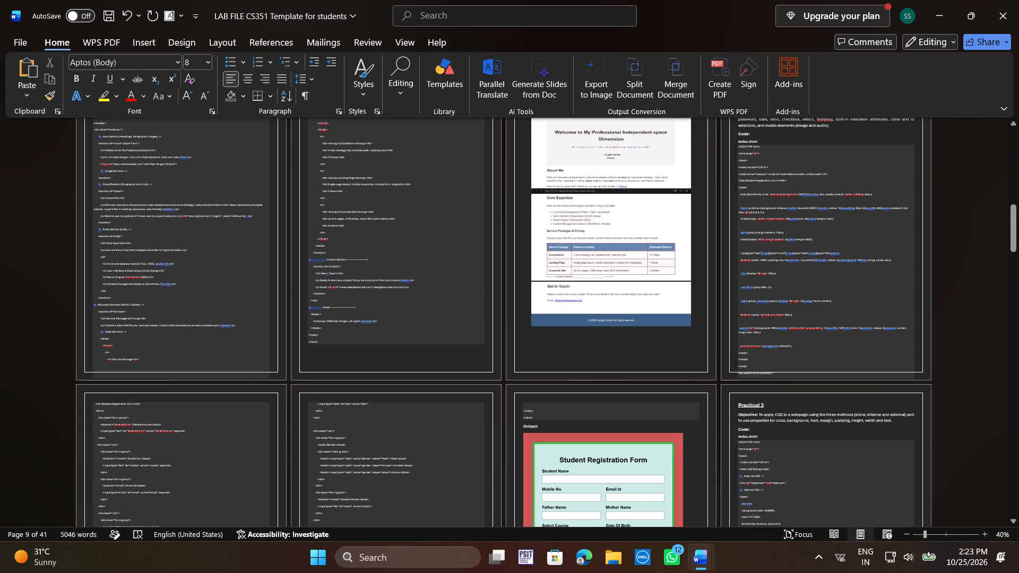
{"action": "scroll", "coordinate": [435, 305], "scroll_direction": "down", "scroll_amount": 3, "text": "ctrl"}
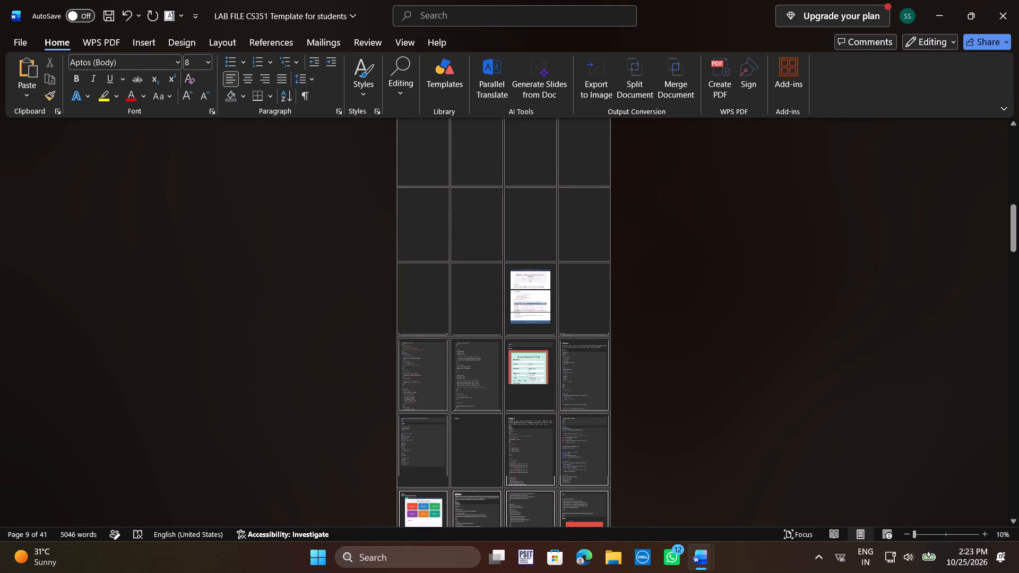
{"action": "scroll", "coordinate": [529, 284], "scroll_direction": "up", "scroll_amount": 2, "text": "ctrl"}
{"action": "scroll", "coordinate": [453, 253], "scroll_direction": "up", "scroll_amount": 1}
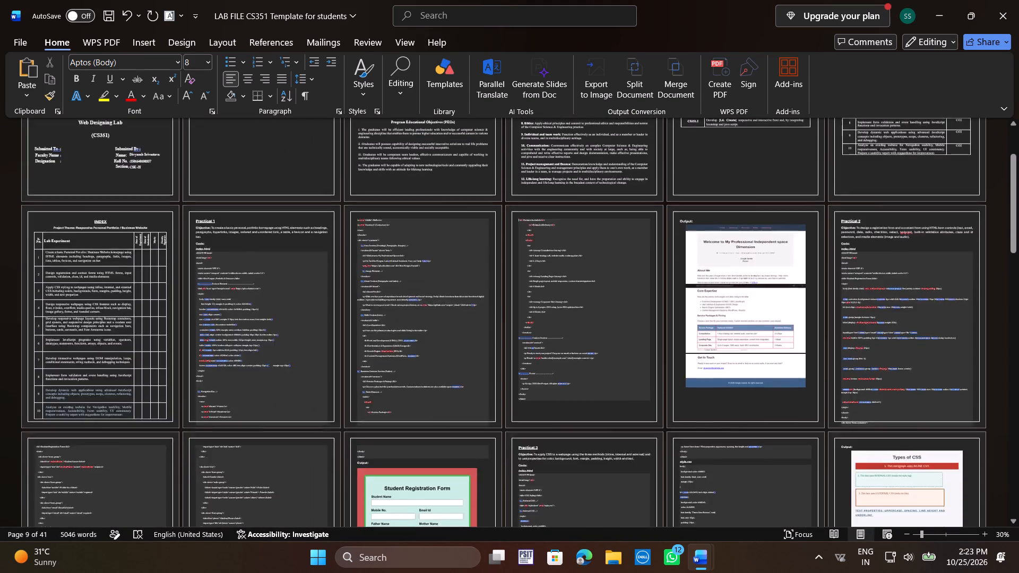
{"action": "scroll", "coordinate": [447, 255], "scroll_direction": "up", "scroll_amount": 1}
{"action": "scroll", "coordinate": [338, 286], "scroll_direction": "up", "scroll_amount": 1}
{"action": "scroll", "coordinate": [400, 277], "scroll_direction": "up", "scroll_amount": 2, "text": "ctrl"}
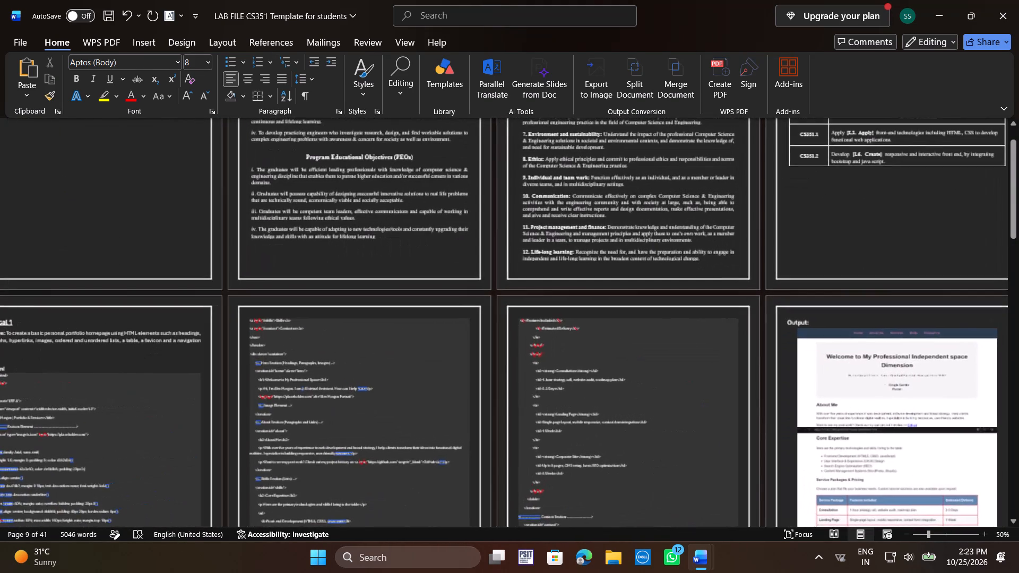
{"action": "scroll", "coordinate": [401, 276], "scroll_direction": "up", "scroll_amount": 4, "text": "ctrl"}
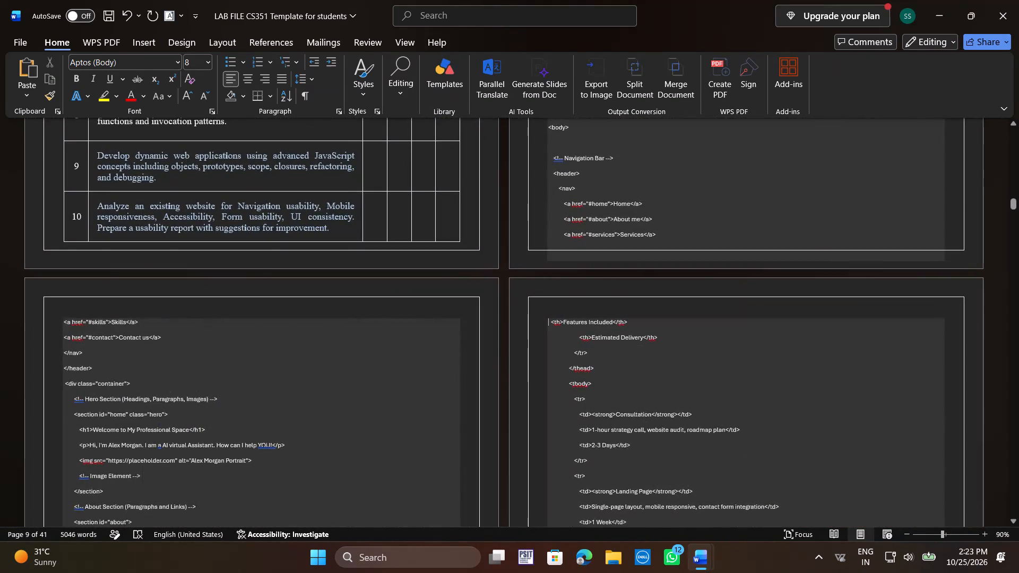
{"action": "scroll", "coordinate": [401, 276], "scroll_direction": "up", "scroll_amount": 4, "text": "ctrl"}
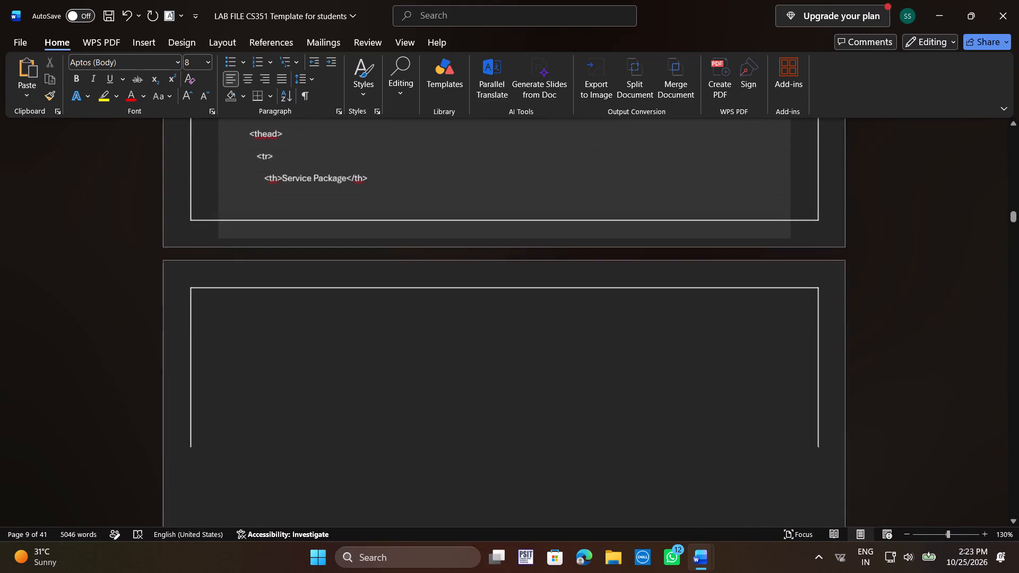
{"action": "scroll", "coordinate": [428, 302], "scroll_direction": "down", "scroll_amount": 1, "text": "ctrl"}
{"action": "scroll", "coordinate": [427, 303], "scroll_direction": "up", "scroll_amount": 20}
{"action": "scroll", "coordinate": [427, 303], "scroll_direction": "up", "scroll_amount": 7}
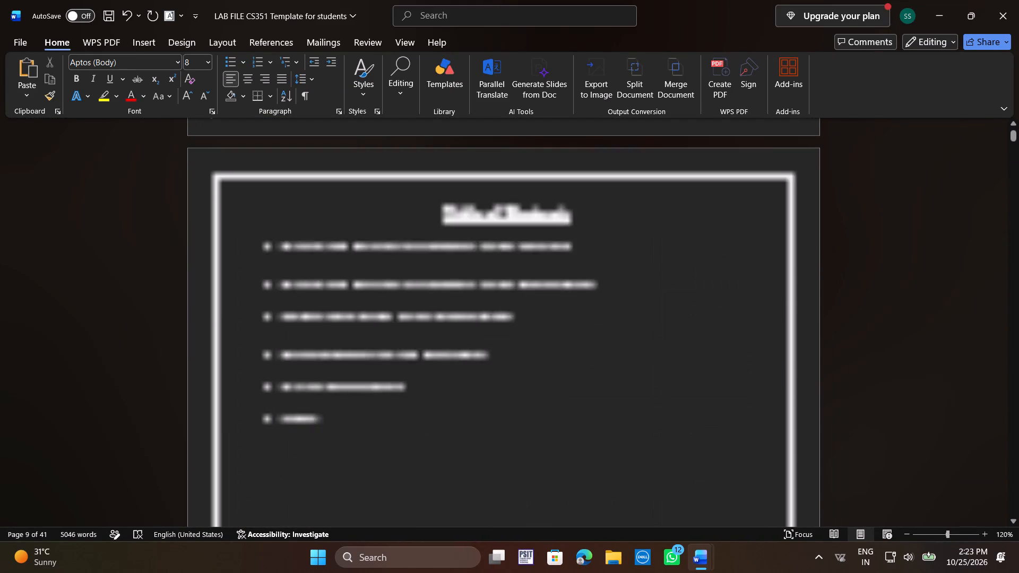
{"action": "scroll", "coordinate": [435, 310], "scroll_direction": "up", "scroll_amount": 20}
{"action": "scroll", "coordinate": [435, 310], "scroll_direction": "up", "scroll_amount": 1}
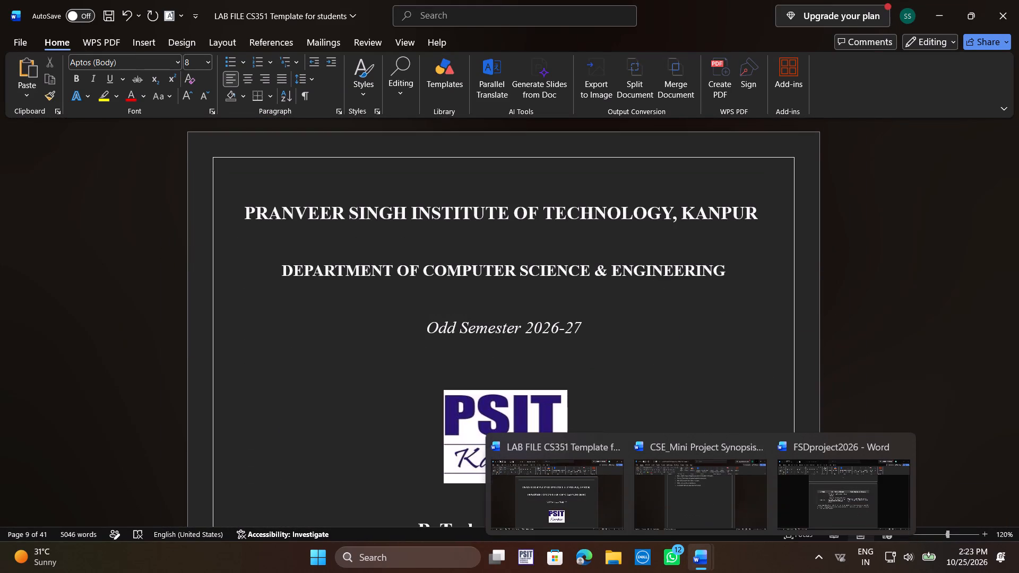
Switch to the FSDproject2026 document and insert a blank page between the registration form validation output and Practical 9.
{"action": "left_click", "coordinate": [827, 499]}
{"action": "scroll", "coordinate": [548, 232], "scroll_direction": "up", "scroll_amount": 4}
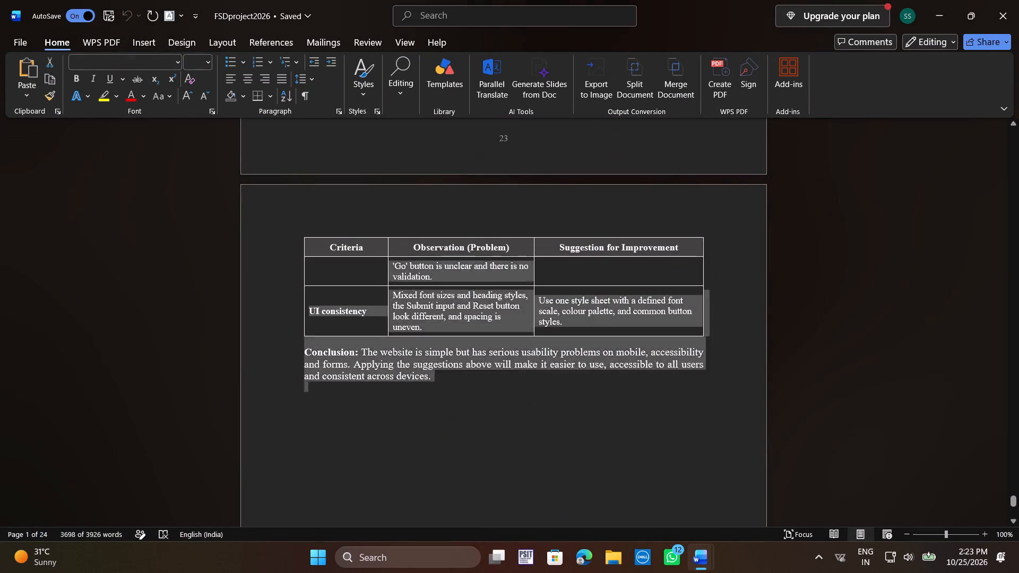
{"action": "scroll", "coordinate": [548, 232], "scroll_direction": "up", "scroll_amount": 19}
{"action": "left_click", "coordinate": [728, 207]}
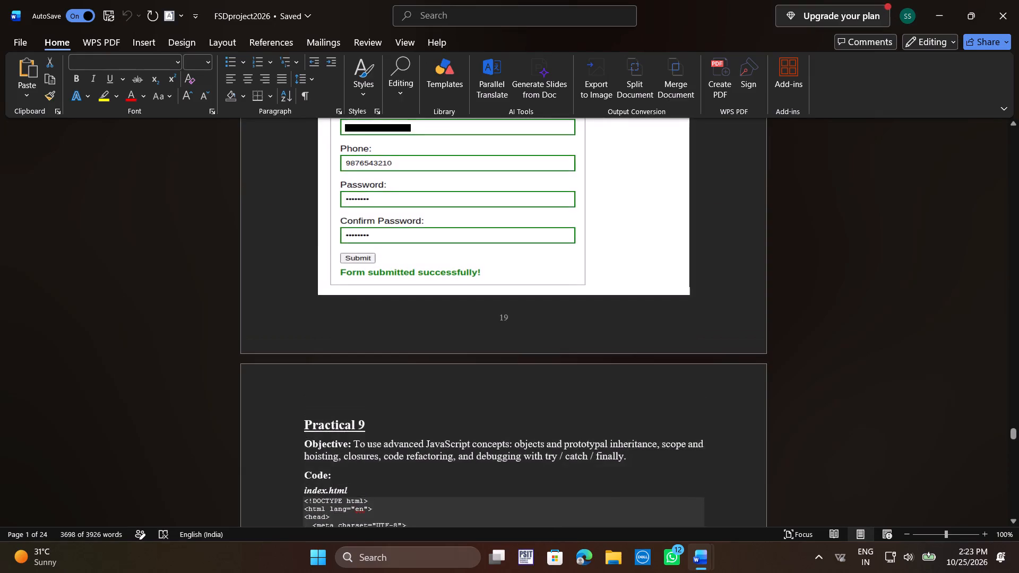
{"action": "scroll", "coordinate": [549, 315], "scroll_direction": "up", "scroll_amount": 20}
{"action": "scroll", "coordinate": [549, 315], "scroll_direction": "up", "scroll_amount": 8}
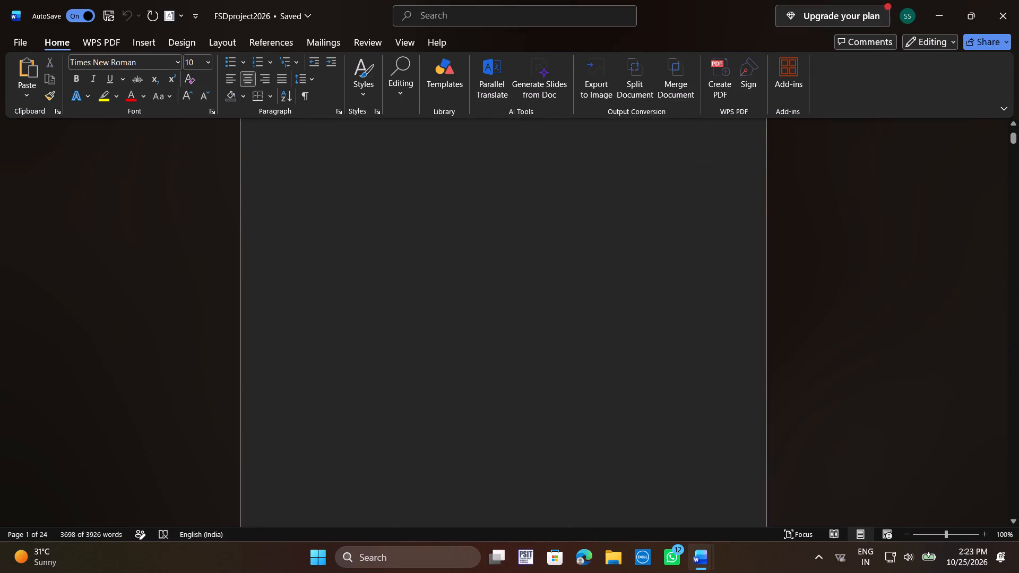
{"action": "scroll", "coordinate": [545, 315], "scroll_direction": "up", "scroll_amount": 14}
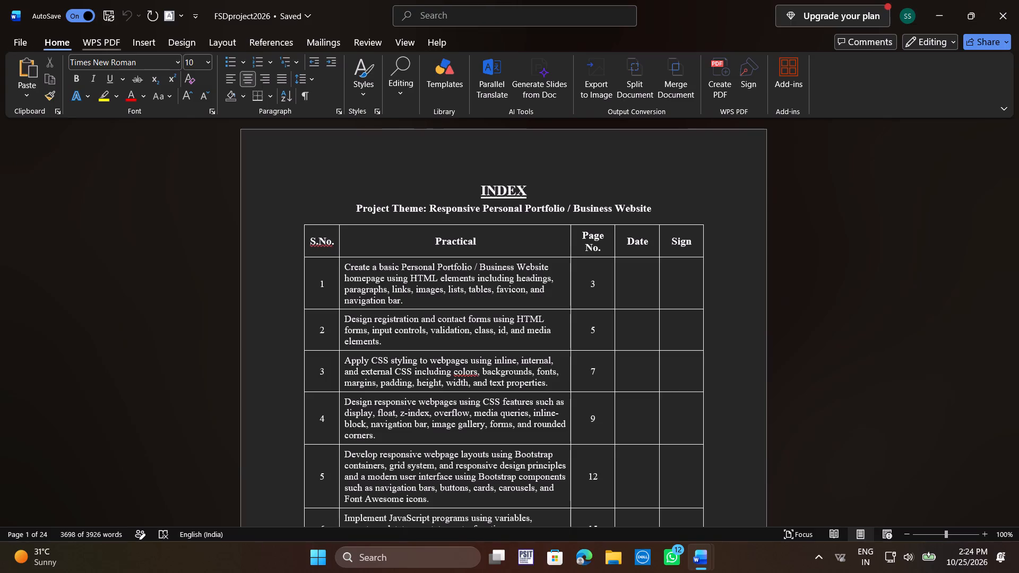
{"action": "left_click", "coordinate": [137, 43]}
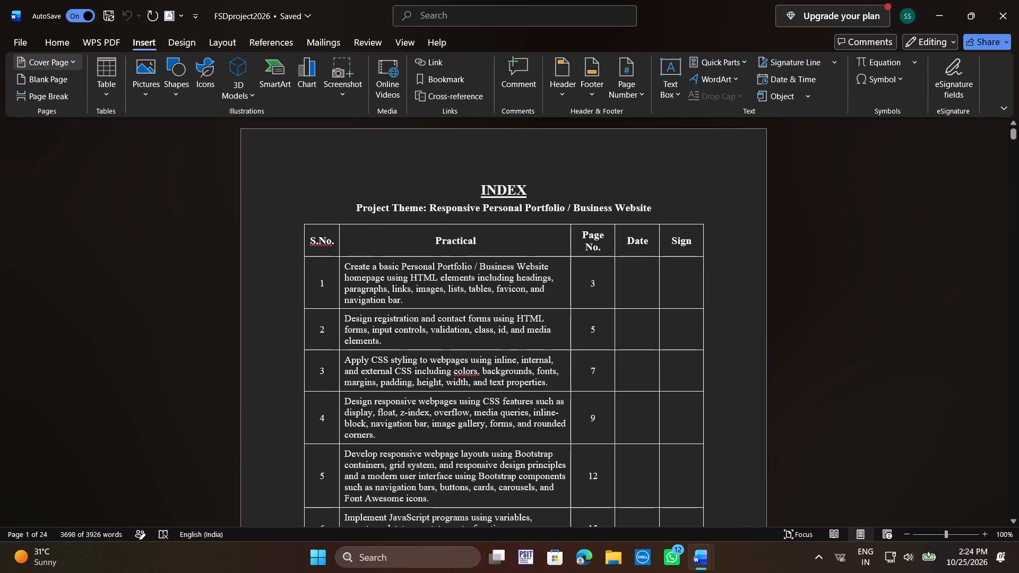
{"action": "left_click", "coordinate": [47, 79]}
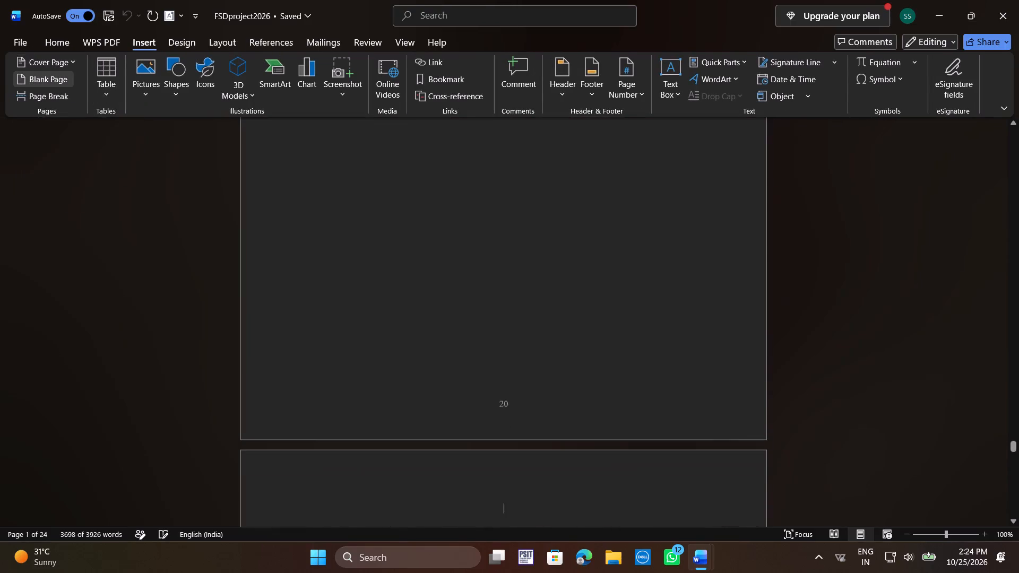
Review the FSDproject2026 document from the index through Practical 9, checking page layout and the blank pages after the registration form output.
{"action": "scroll", "coordinate": [536, 281], "scroll_direction": "up", "scroll_amount": 5}
{"action": "scroll", "coordinate": [538, 282], "scroll_direction": "down", "scroll_amount": 1}
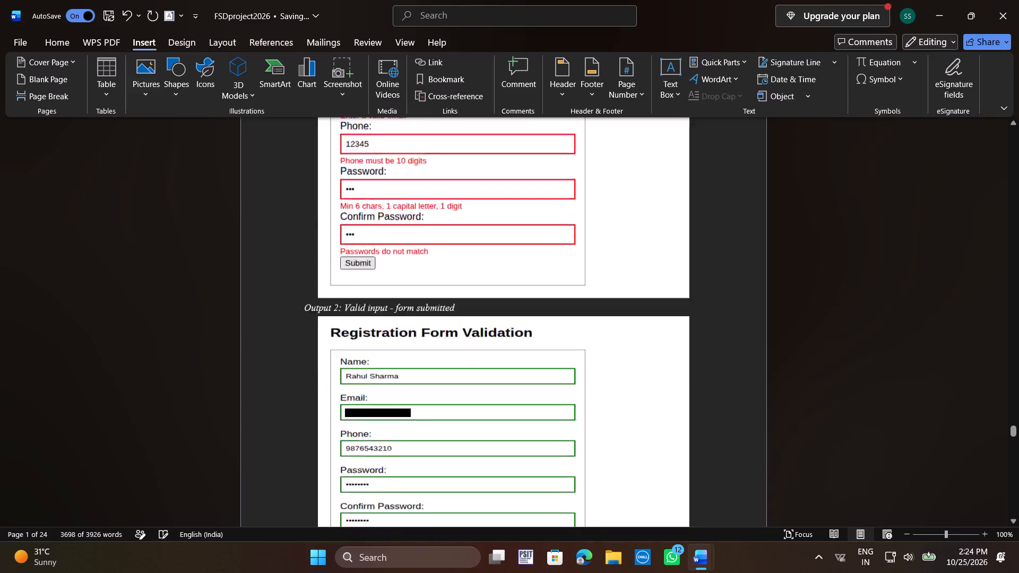
{"action": "scroll", "coordinate": [538, 282], "scroll_direction": "down", "scroll_amount": 1}
{"action": "scroll", "coordinate": [538, 282], "scroll_direction": "left", "scroll_amount": 2}
{"action": "scroll", "coordinate": [538, 282], "scroll_direction": "down", "scroll_amount": 7}
{"action": "scroll", "coordinate": [538, 282], "scroll_direction": "up", "scroll_amount": 7}
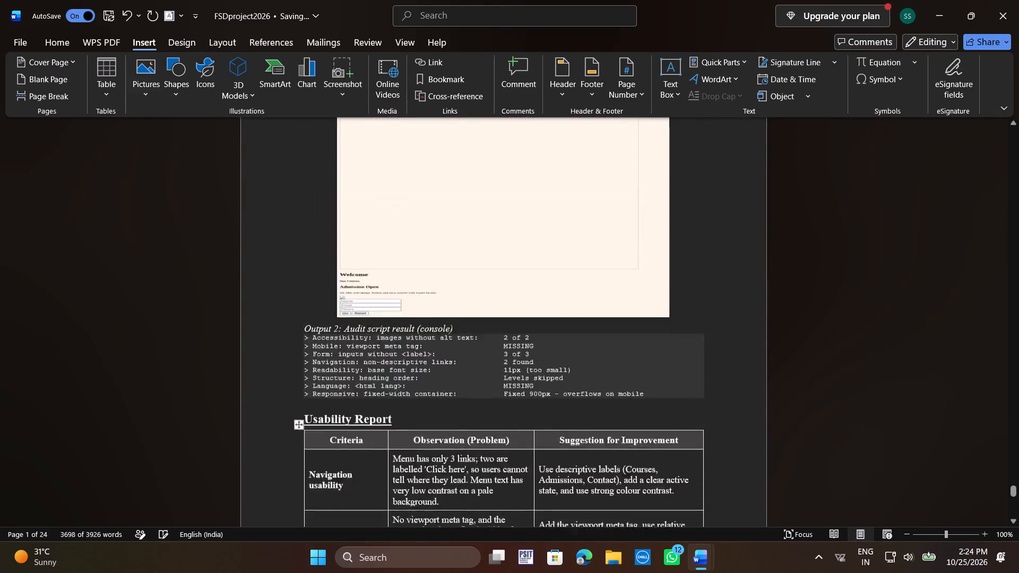
{"action": "scroll", "coordinate": [538, 282], "scroll_direction": "up", "scroll_amount": 17}
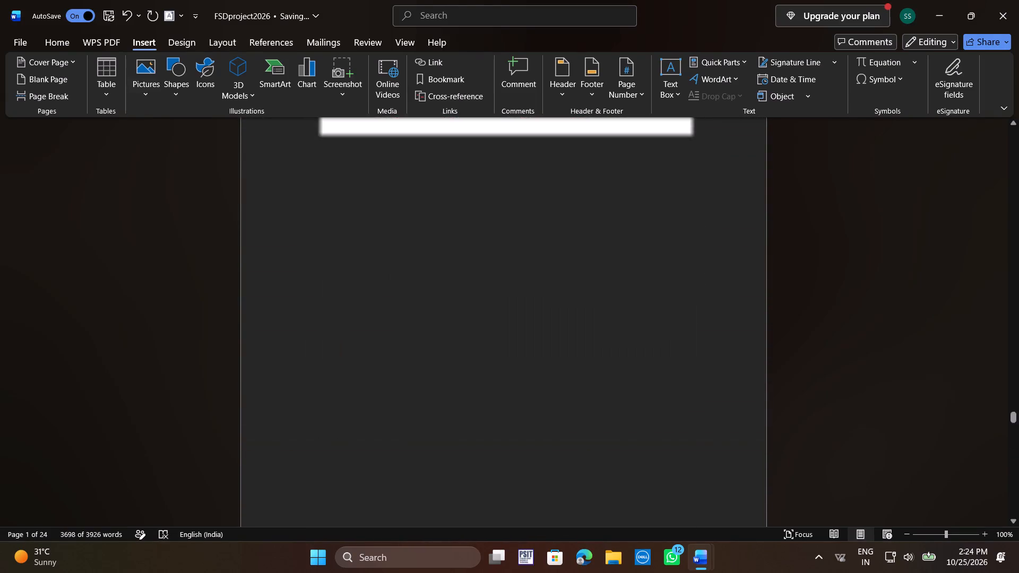
{"action": "scroll", "coordinate": [534, 291], "scroll_direction": "up", "scroll_amount": 20}
{"action": "scroll", "coordinate": [534, 291], "scroll_direction": "up", "scroll_amount": 20}
{"action": "scroll", "coordinate": [534, 291], "scroll_direction": "up", "scroll_amount": 20}
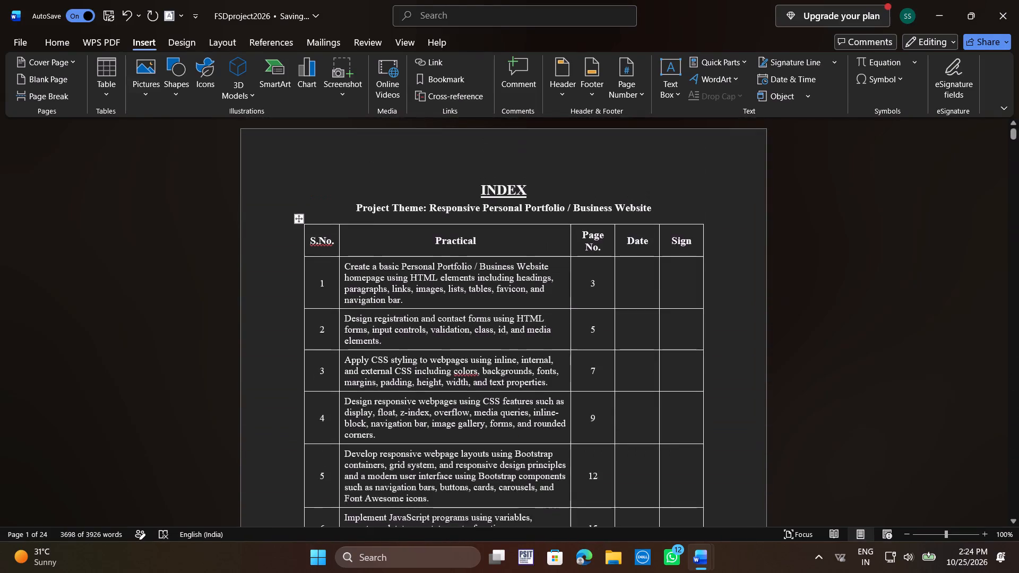
{"action": "scroll", "coordinate": [489, 310], "scroll_direction": "down", "scroll_amount": 11}
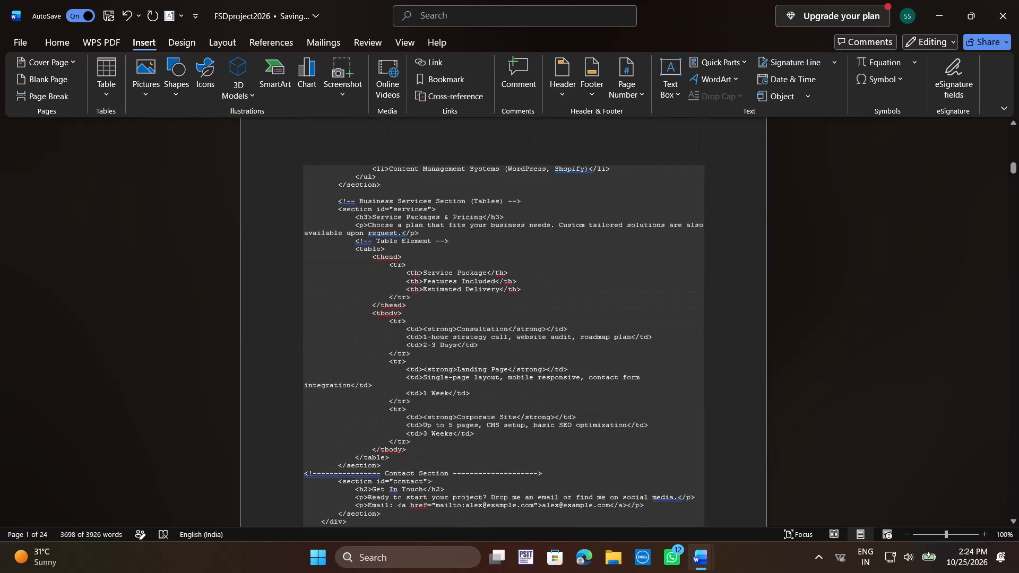
{"action": "scroll", "coordinate": [494, 310], "scroll_direction": "down", "scroll_amount": 8}
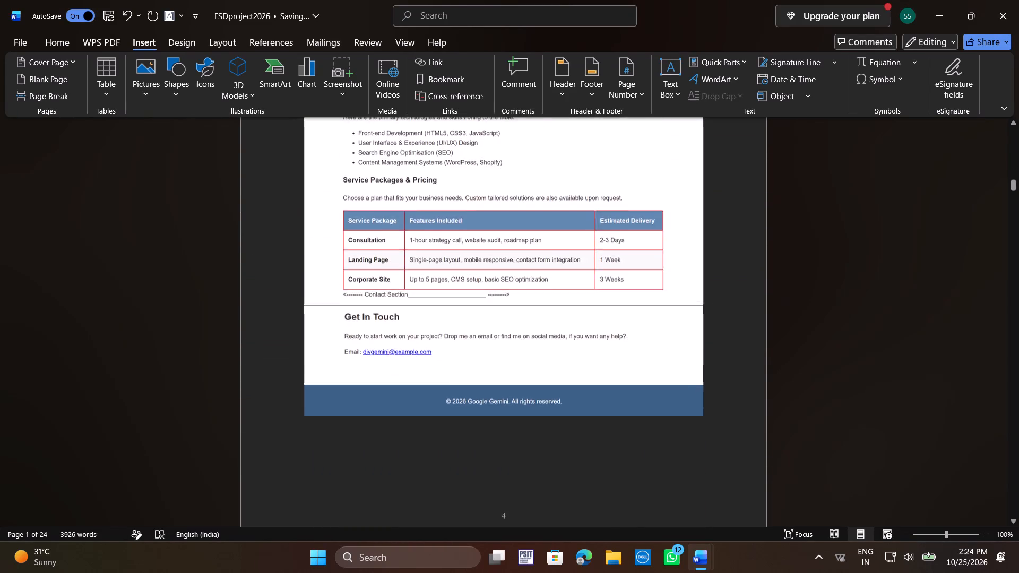
{"action": "scroll", "coordinate": [494, 310], "scroll_direction": "down", "scroll_amount": 8}
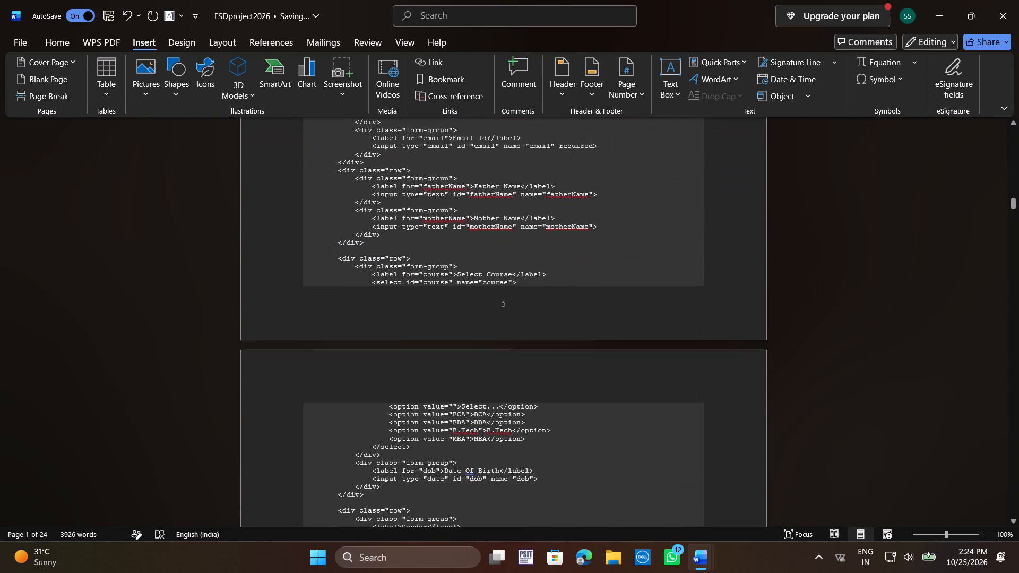
{"action": "scroll", "coordinate": [495, 310], "scroll_direction": "down", "scroll_amount": 8}
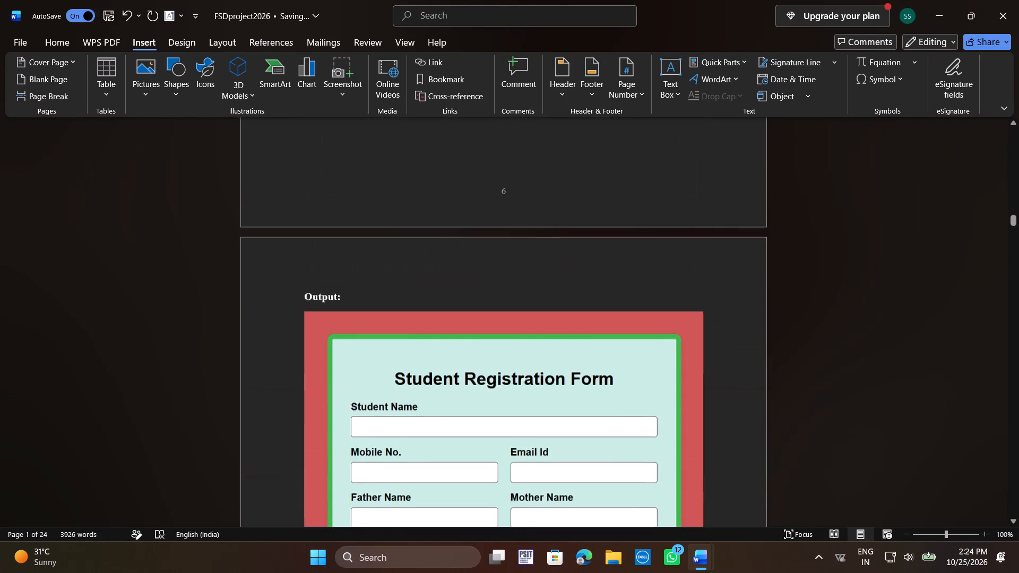
{"action": "scroll", "coordinate": [497, 311], "scroll_direction": "down", "scroll_amount": 7}
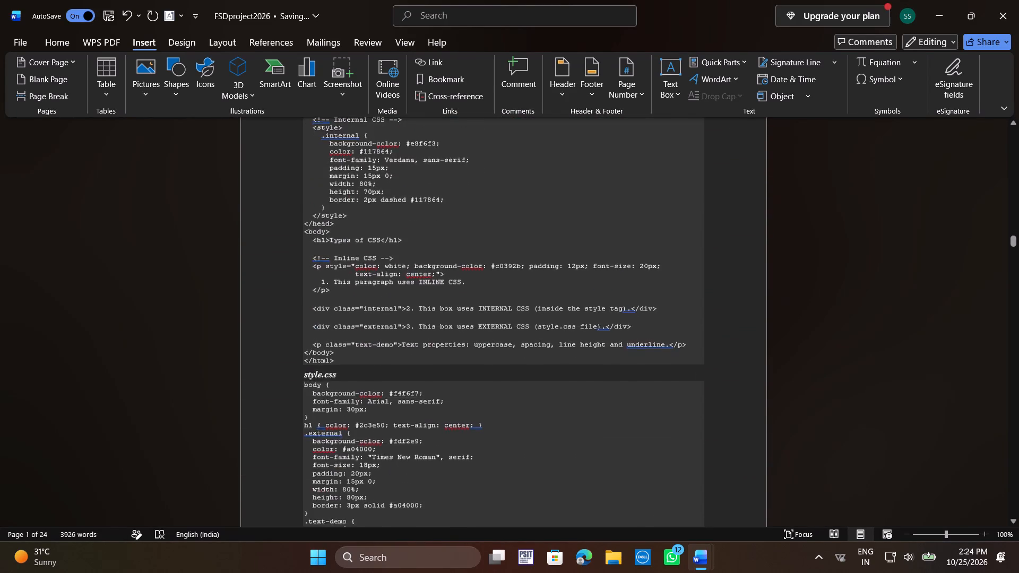
{"action": "scroll", "coordinate": [498, 311], "scroll_direction": "down", "scroll_amount": 7}
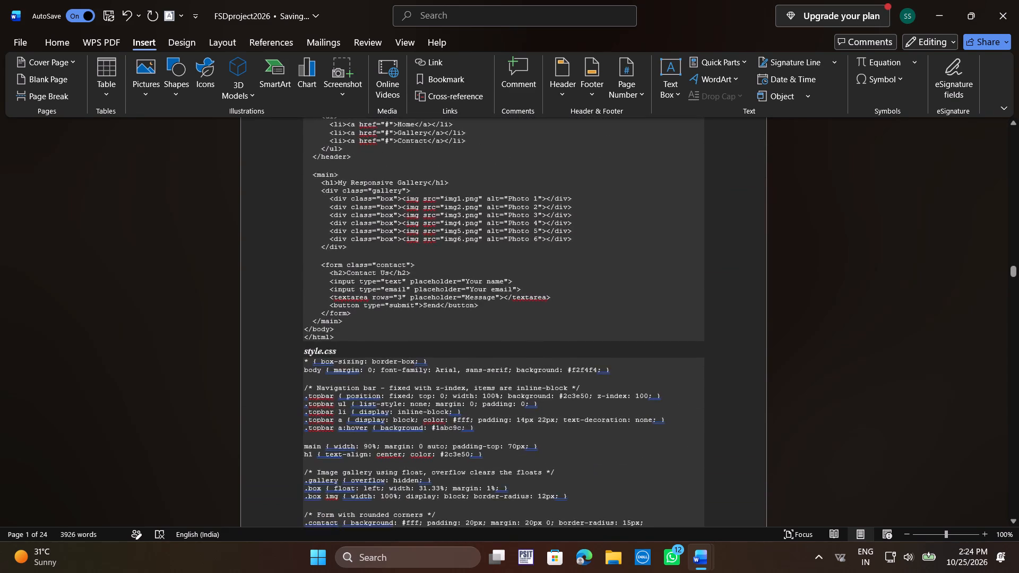
{"action": "scroll", "coordinate": [503, 313], "scroll_direction": "down", "scroll_amount": 7}
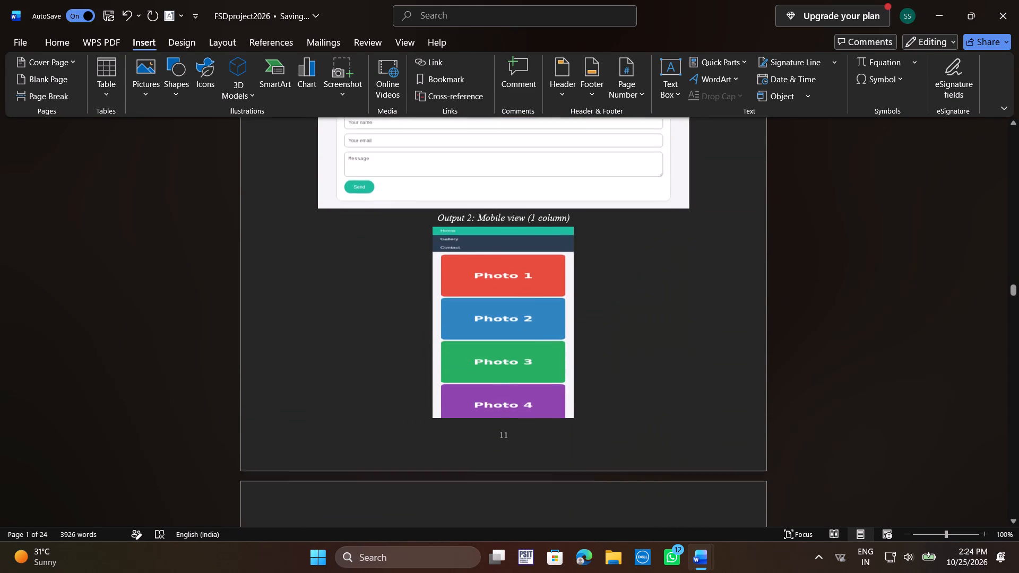
{"action": "scroll", "coordinate": [508, 316], "scroll_direction": "down", "scroll_amount": 9}
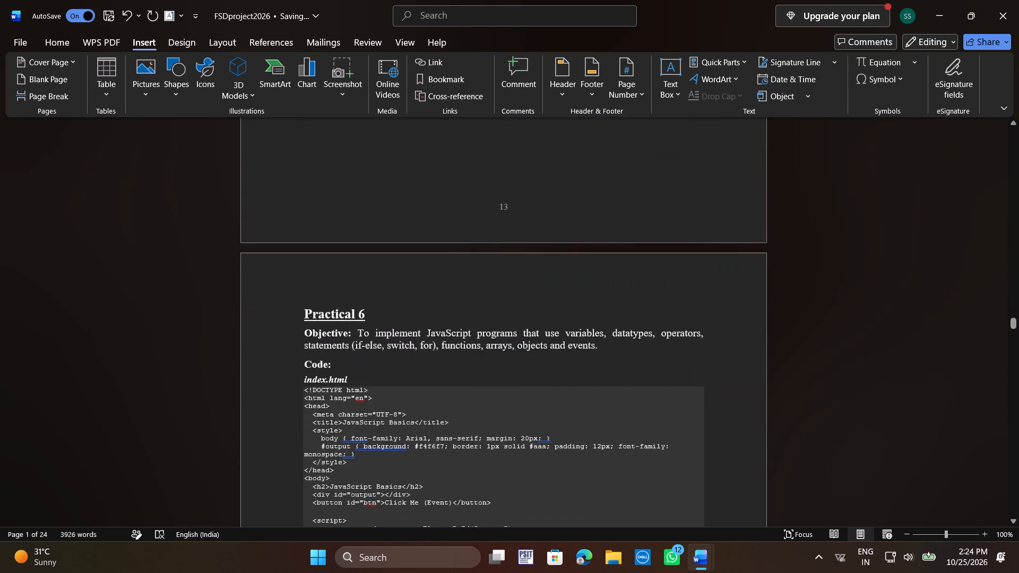
{"action": "scroll", "coordinate": [510, 317], "scroll_direction": "down", "scroll_amount": 1}
{"action": "scroll", "coordinate": [512, 320], "scroll_direction": "up", "scroll_amount": 2}
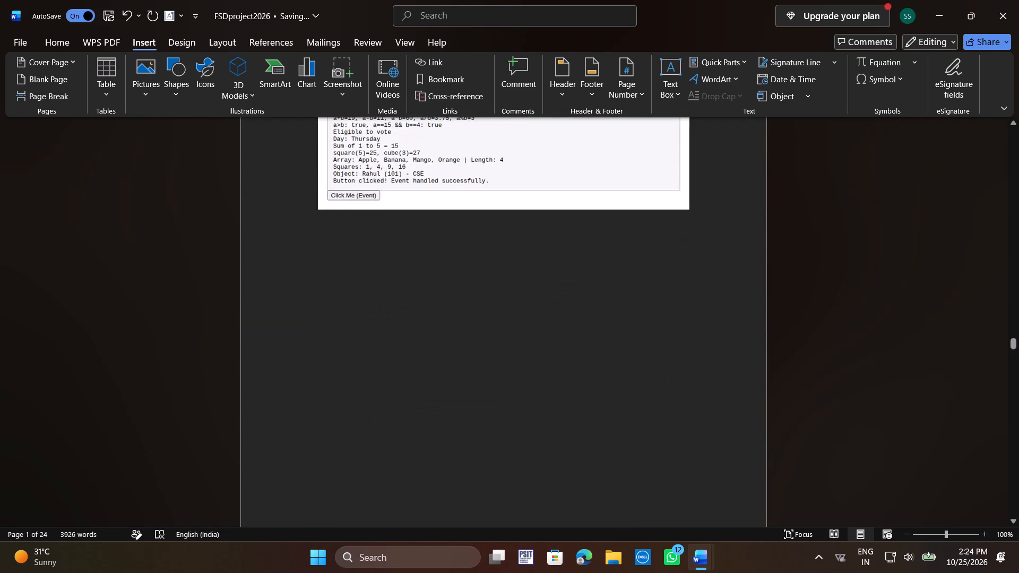
{"action": "scroll", "coordinate": [512, 320], "scroll_direction": "up", "scroll_amount": 2}
{"action": "scroll", "coordinate": [513, 321], "scroll_direction": "down", "scroll_amount": 4}
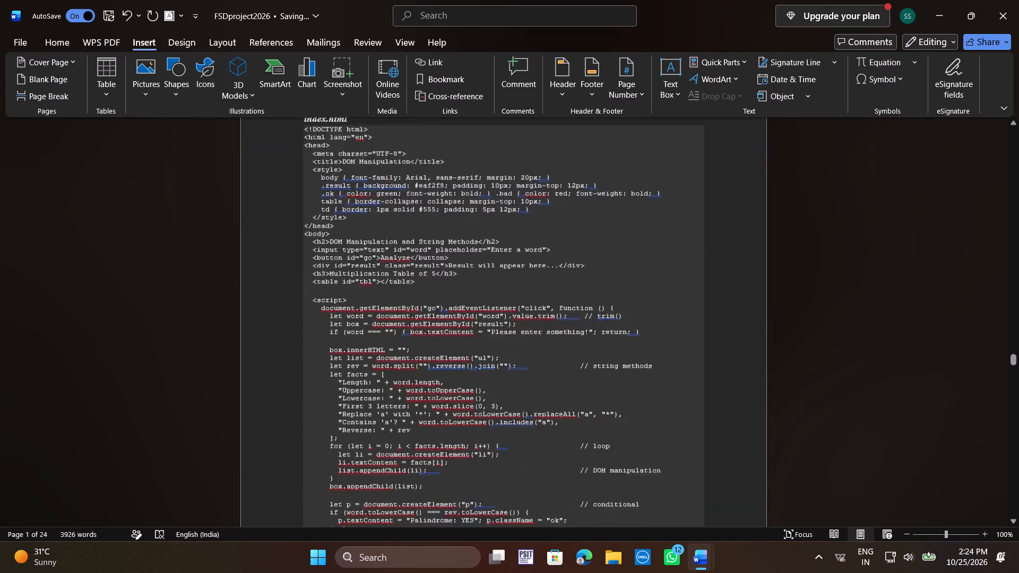
{"action": "scroll", "coordinate": [516, 323], "scroll_direction": "down", "scroll_amount": 7}
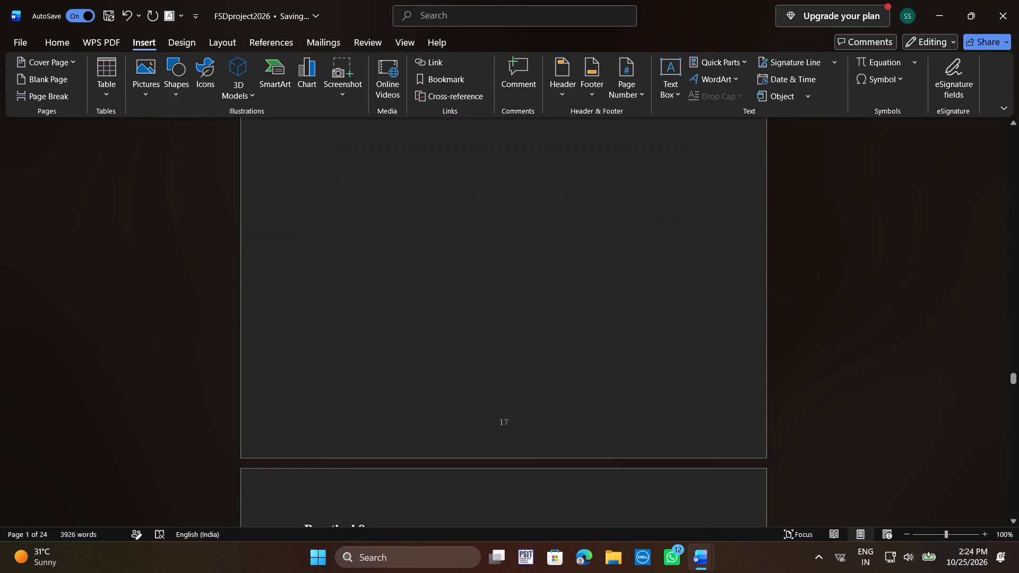
{"action": "scroll", "coordinate": [516, 323], "scroll_direction": "down", "scroll_amount": 6}
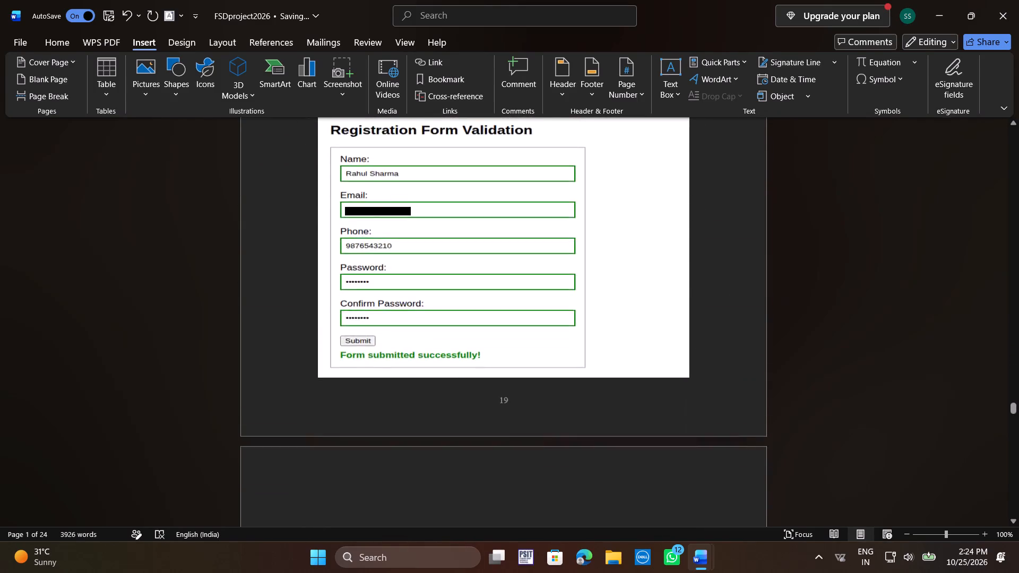
{"action": "scroll", "coordinate": [519, 324], "scroll_direction": "down", "scroll_amount": 7}
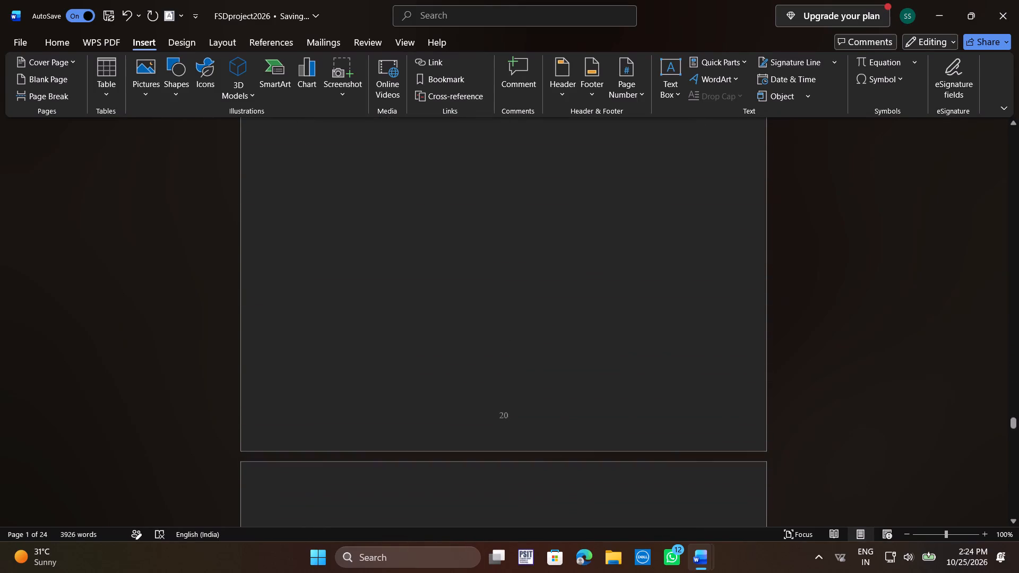
{"action": "scroll", "coordinate": [522, 326], "scroll_direction": "down", "scroll_amount": 5}
{"action": "scroll", "coordinate": [523, 326], "scroll_direction": "up", "scroll_amount": 2}
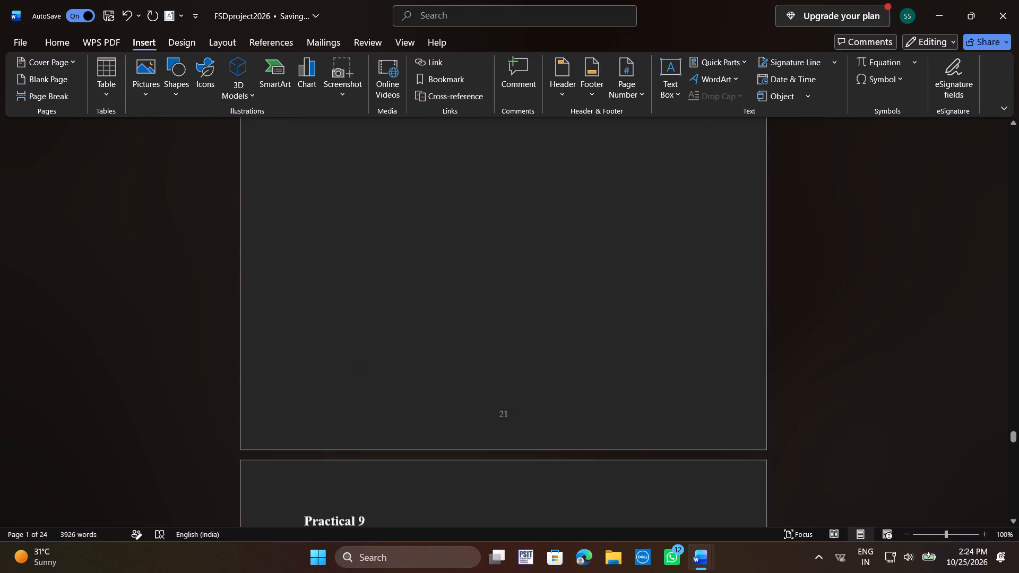
{"action": "scroll", "coordinate": [523, 326], "scroll_direction": "up", "scroll_amount": 5}
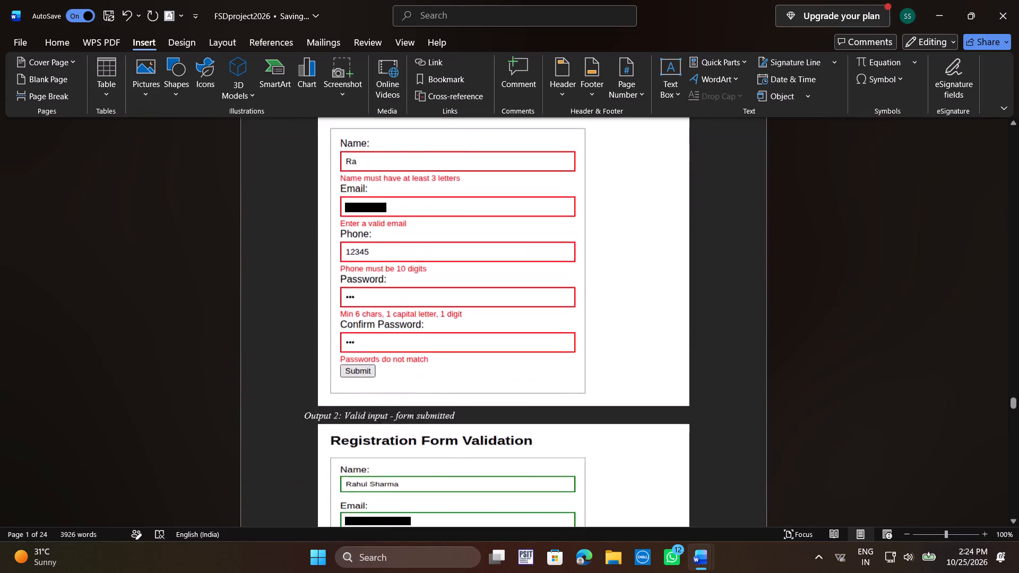
{"action": "scroll", "coordinate": [525, 328], "scroll_direction": "down", "scroll_amount": 4}
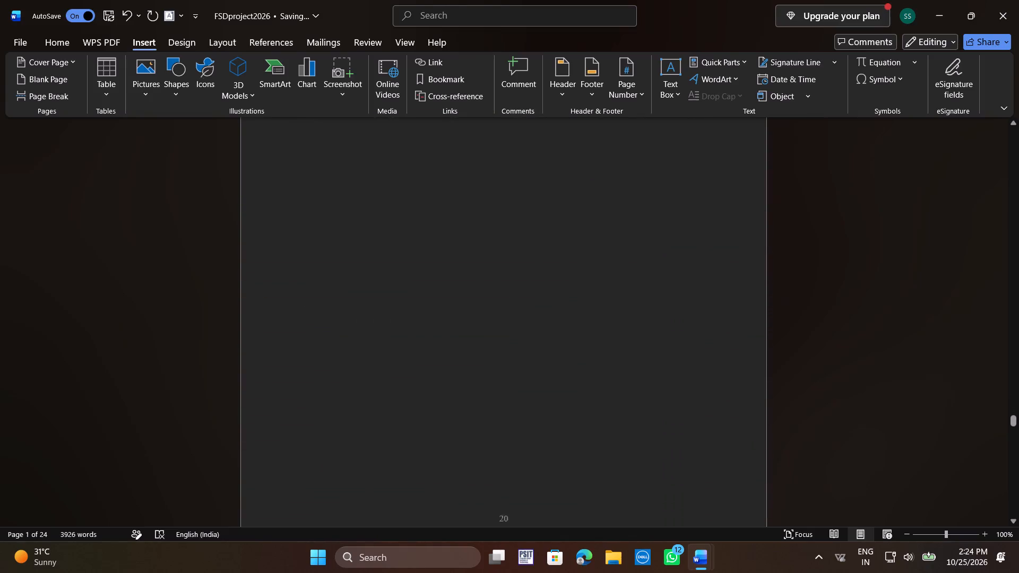
{"action": "scroll", "coordinate": [476, 288], "scroll_direction": "down", "scroll_amount": 2}
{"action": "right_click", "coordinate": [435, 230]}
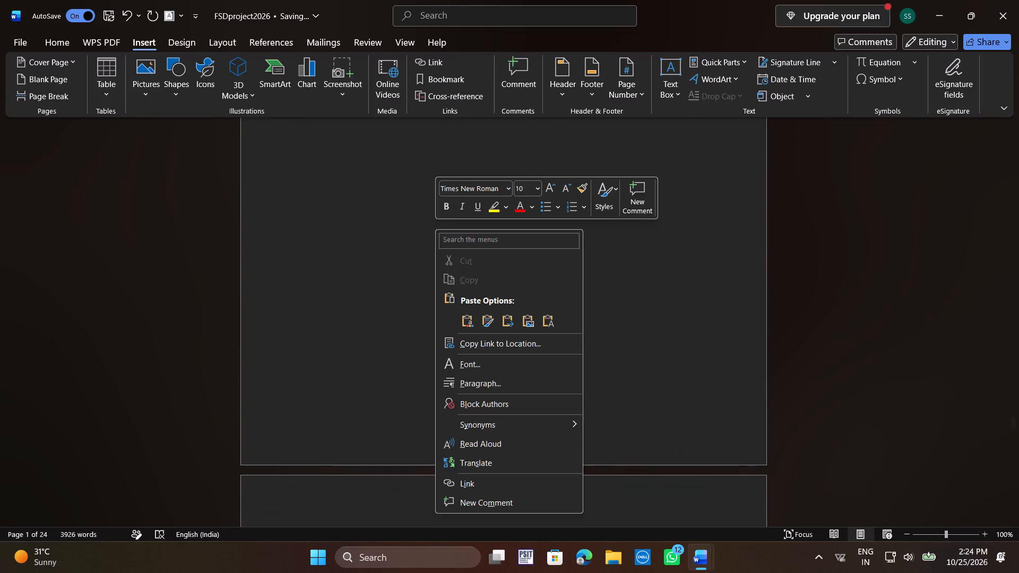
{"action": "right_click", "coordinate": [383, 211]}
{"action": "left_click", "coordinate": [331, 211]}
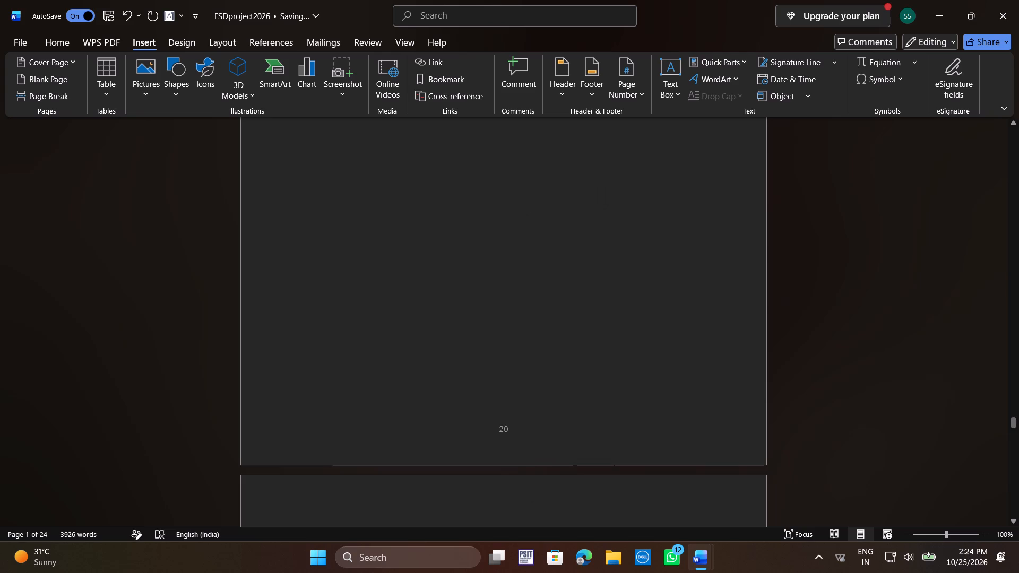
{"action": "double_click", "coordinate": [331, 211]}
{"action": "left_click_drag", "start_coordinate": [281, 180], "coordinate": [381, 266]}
Copy everything from the Practical 9 heading through the Conclusion paragraph at the end of the document.
{"action": "scroll", "coordinate": [628, 309], "scroll_direction": "down", "scroll_amount": 18}
{"action": "scroll", "coordinate": [571, 313], "scroll_direction": "down", "scroll_amount": 4}
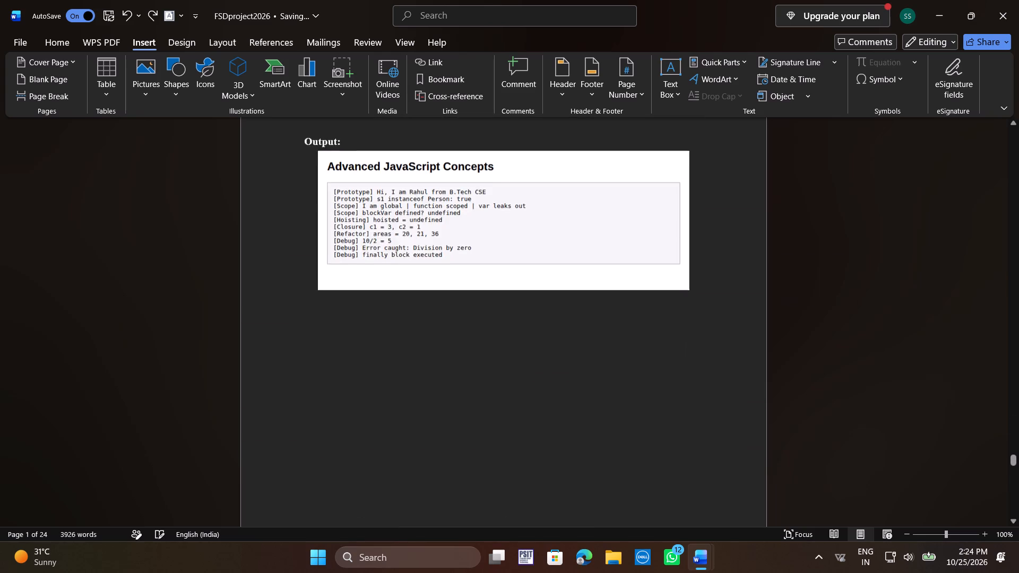
{"action": "scroll", "coordinate": [570, 314], "scroll_direction": "up", "scroll_amount": 5}
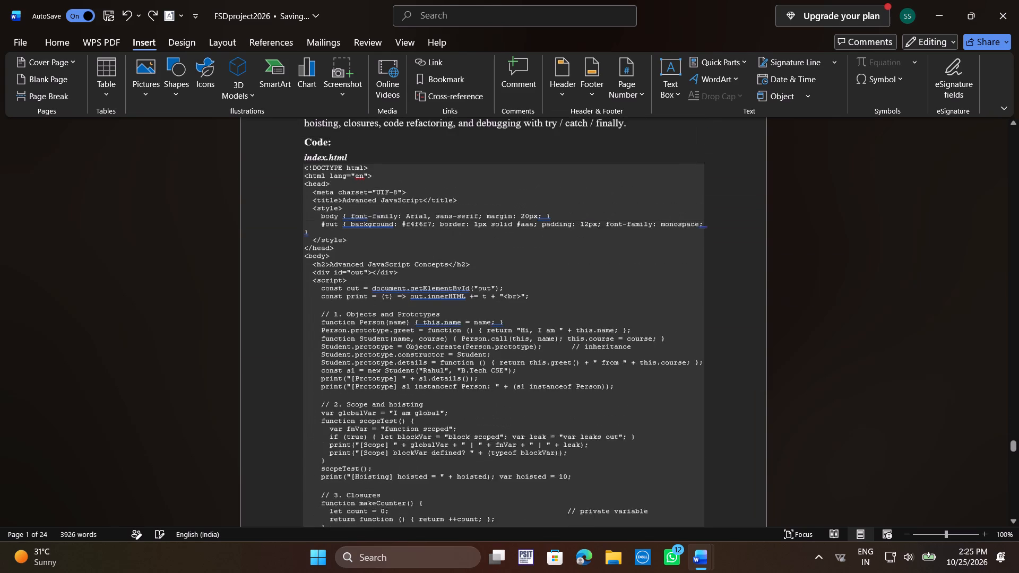
{"action": "scroll", "coordinate": [564, 315], "scroll_direction": "up", "scroll_amount": 2}
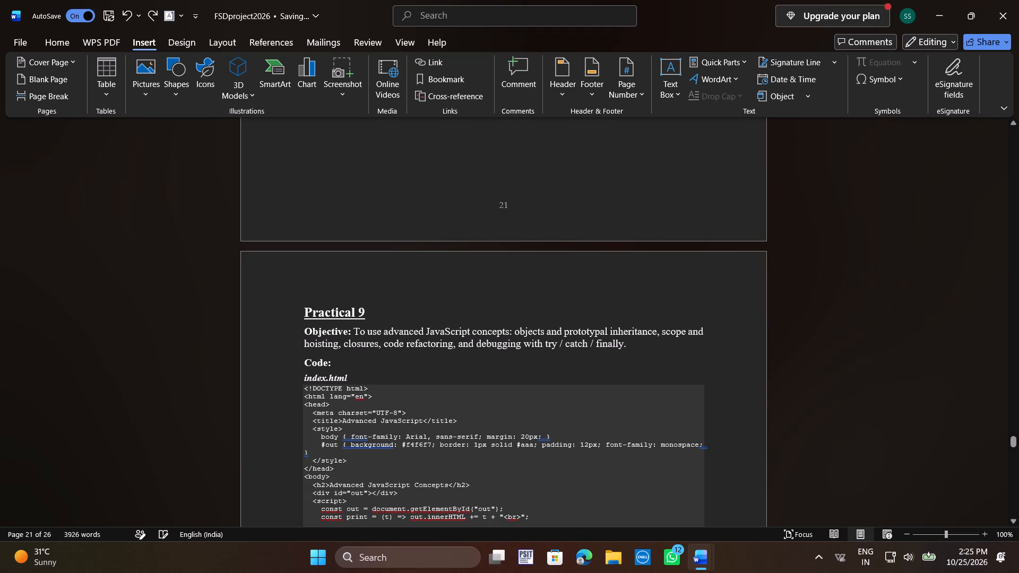
{"action": "left_click_drag", "start_coordinate": [302, 308], "coordinate": [491, 572]}
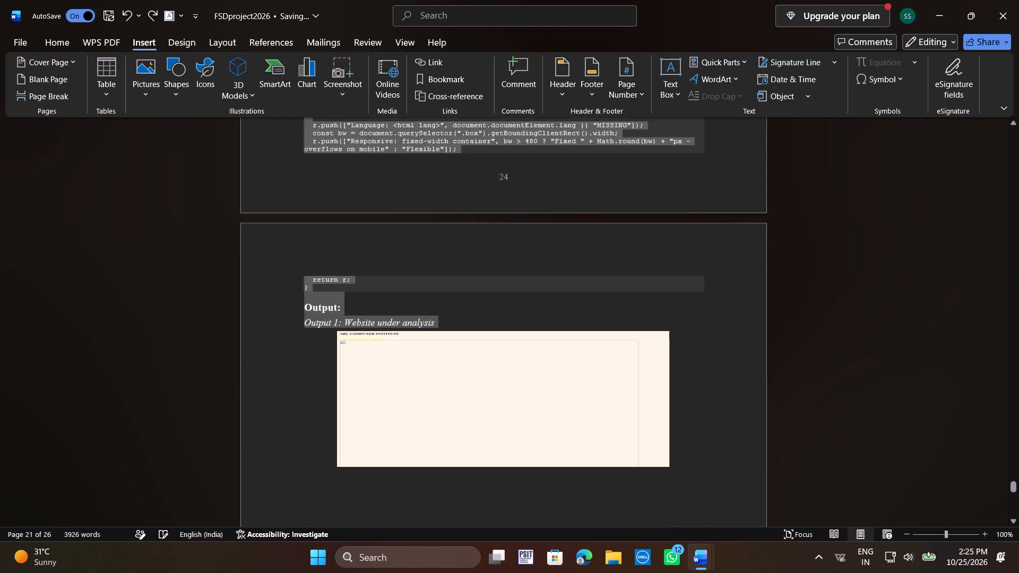
{"action": "left_click_drag", "start_coordinate": [491, 572], "coordinate": [490, 266]}
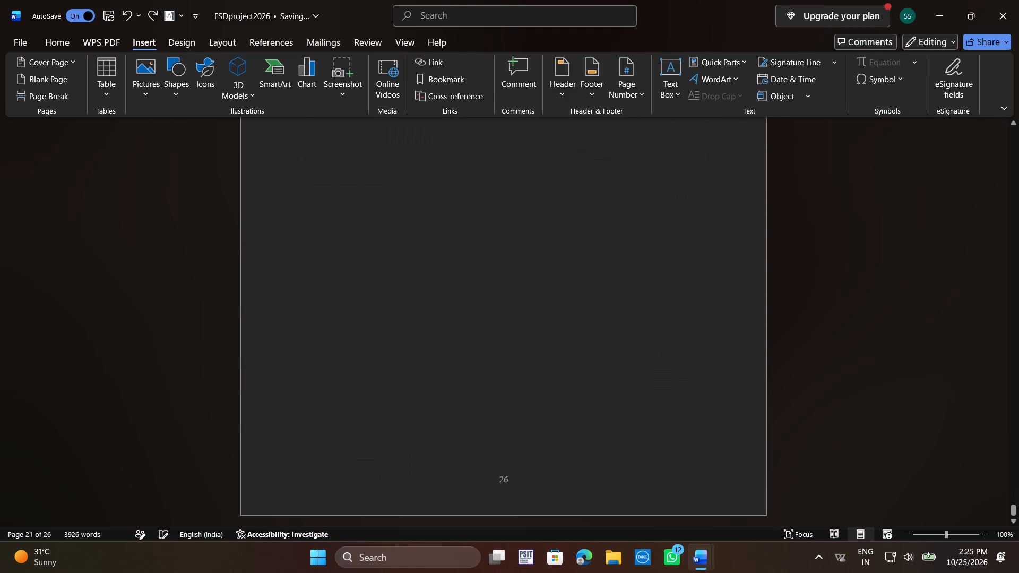
{"action": "left_click_drag", "start_coordinate": [490, 266], "coordinate": [490, 107]}
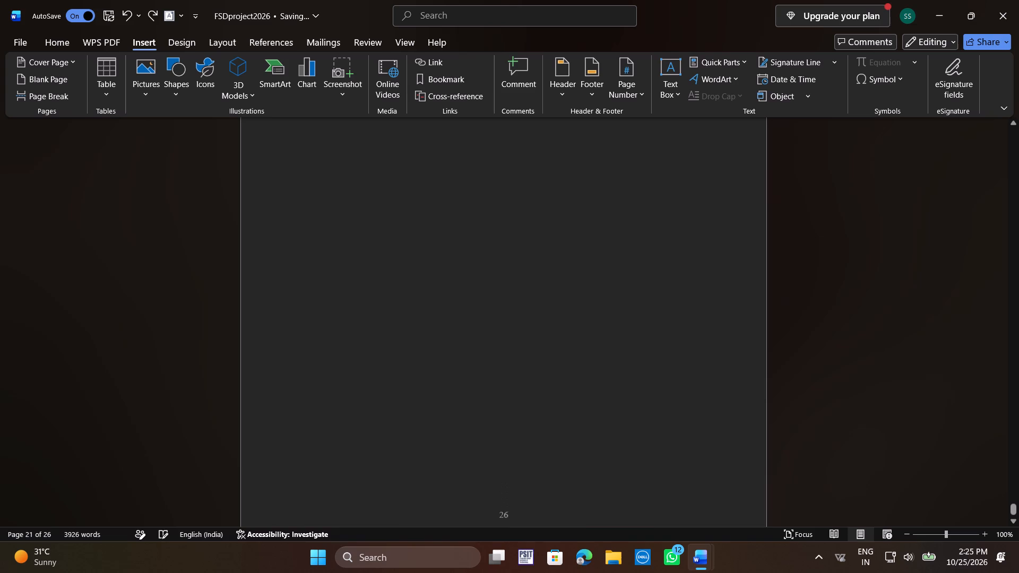
{"action": "left_click_drag", "start_coordinate": [490, 107], "coordinate": [449, 272]}
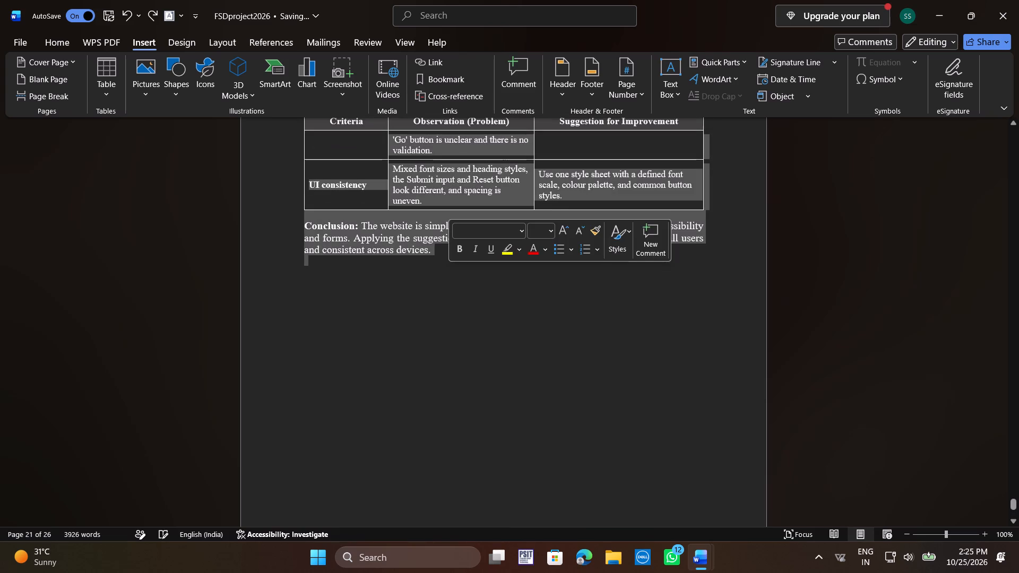
{"action": "key", "text": "ctrl+c"}
{"action": "left_click", "coordinate": [448, 327]}
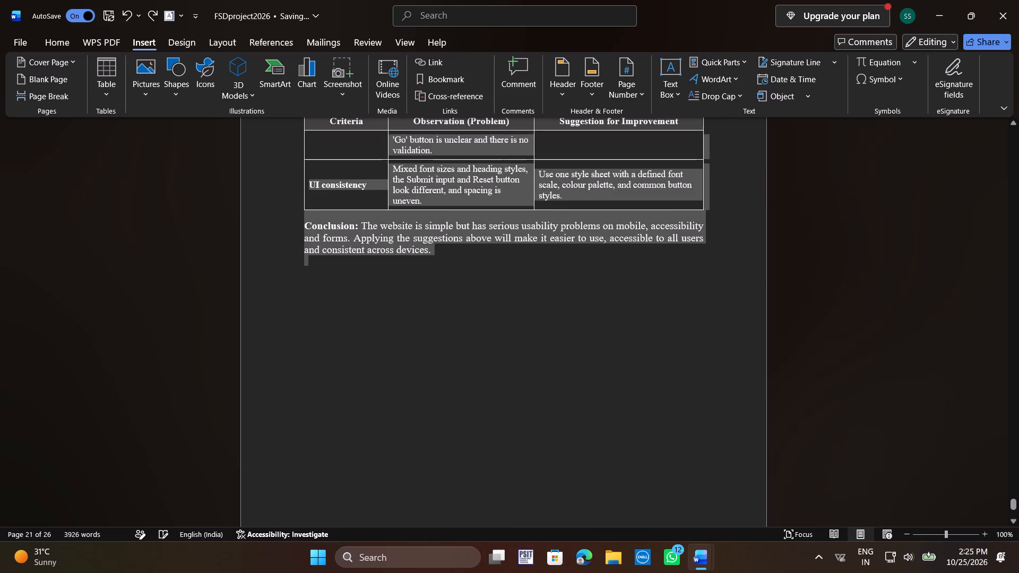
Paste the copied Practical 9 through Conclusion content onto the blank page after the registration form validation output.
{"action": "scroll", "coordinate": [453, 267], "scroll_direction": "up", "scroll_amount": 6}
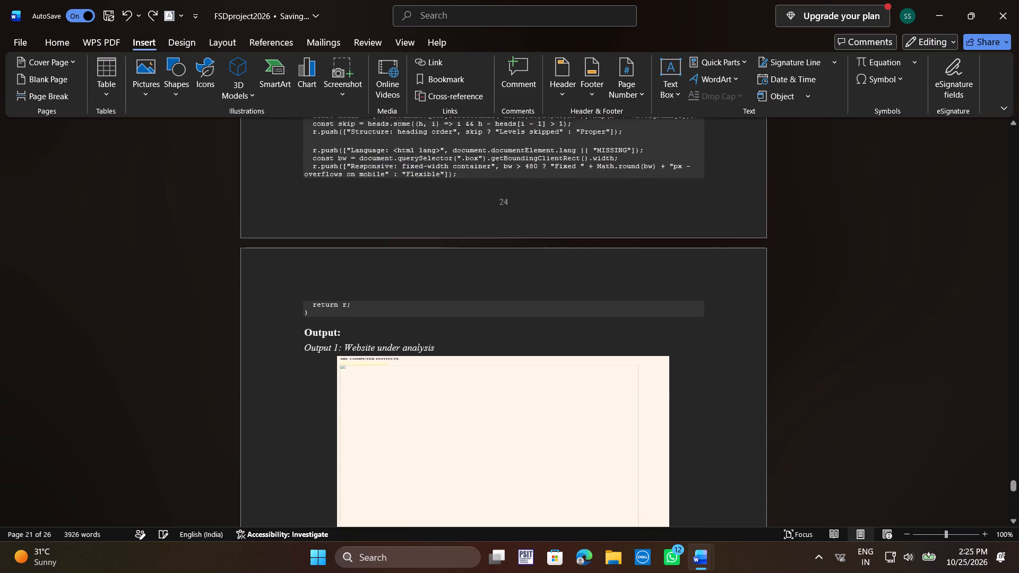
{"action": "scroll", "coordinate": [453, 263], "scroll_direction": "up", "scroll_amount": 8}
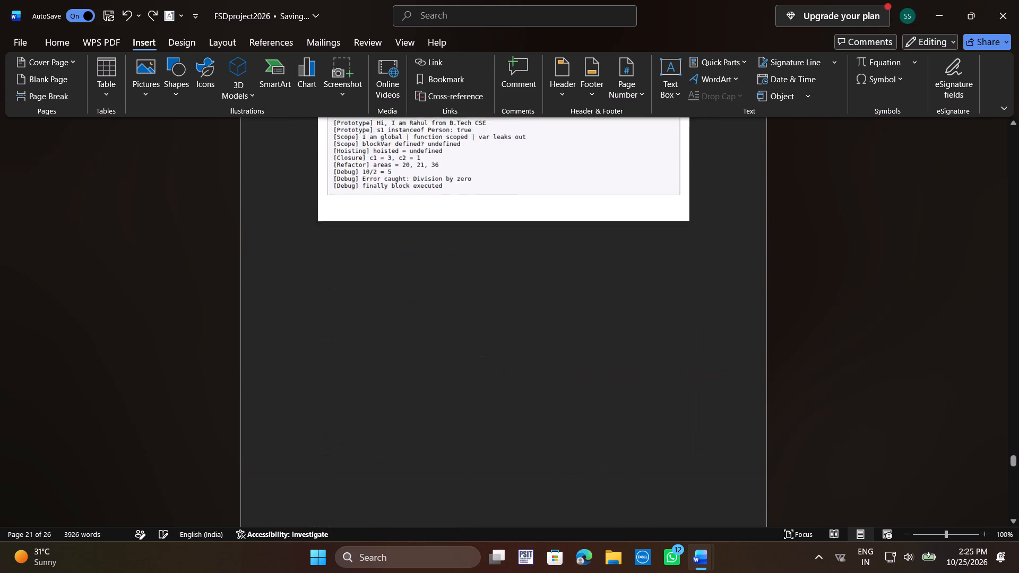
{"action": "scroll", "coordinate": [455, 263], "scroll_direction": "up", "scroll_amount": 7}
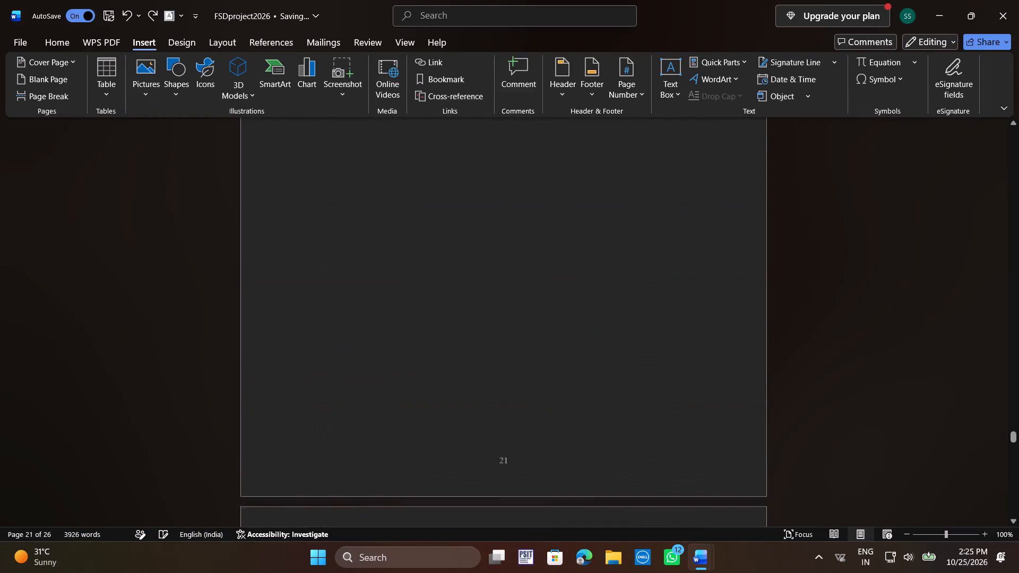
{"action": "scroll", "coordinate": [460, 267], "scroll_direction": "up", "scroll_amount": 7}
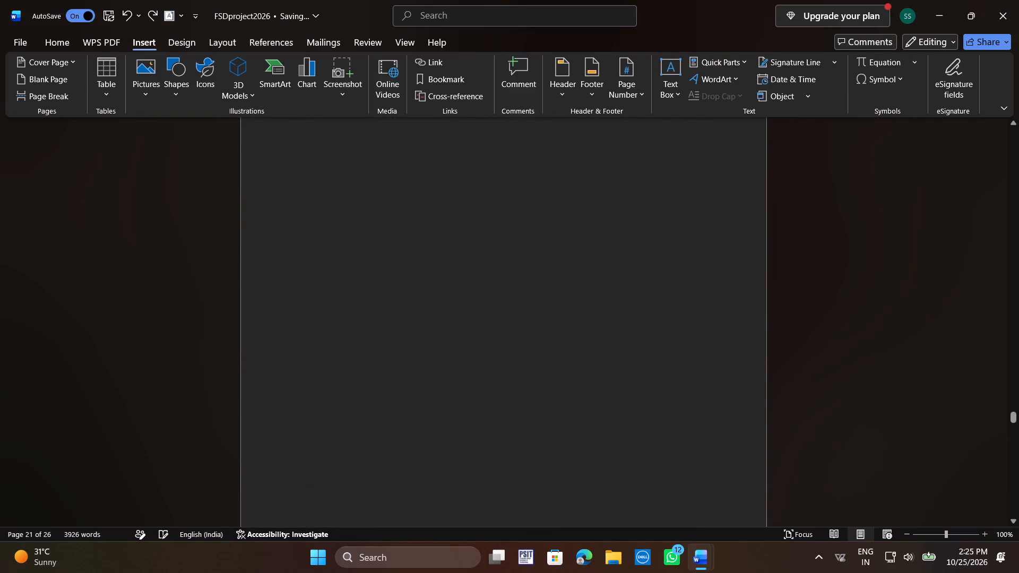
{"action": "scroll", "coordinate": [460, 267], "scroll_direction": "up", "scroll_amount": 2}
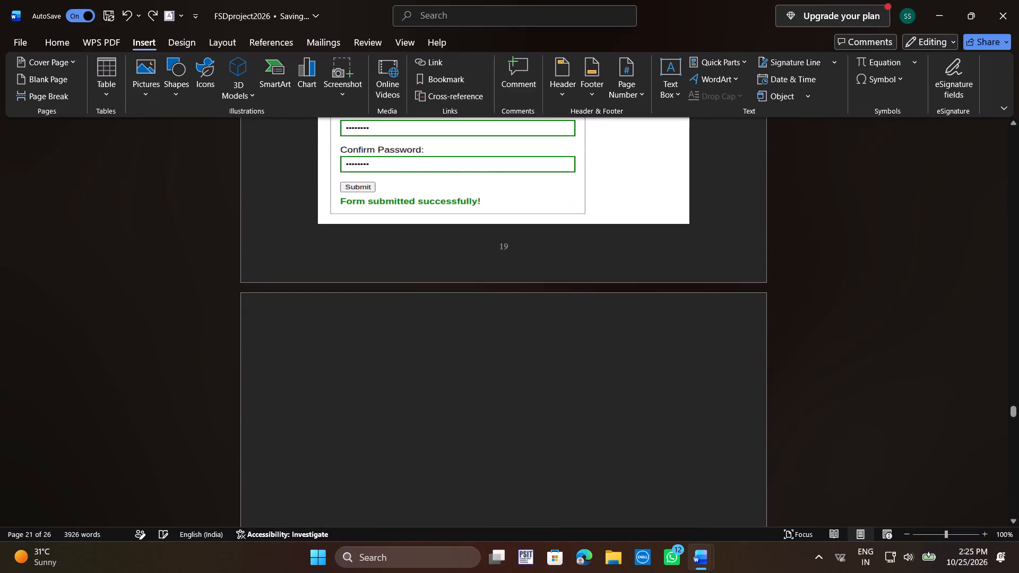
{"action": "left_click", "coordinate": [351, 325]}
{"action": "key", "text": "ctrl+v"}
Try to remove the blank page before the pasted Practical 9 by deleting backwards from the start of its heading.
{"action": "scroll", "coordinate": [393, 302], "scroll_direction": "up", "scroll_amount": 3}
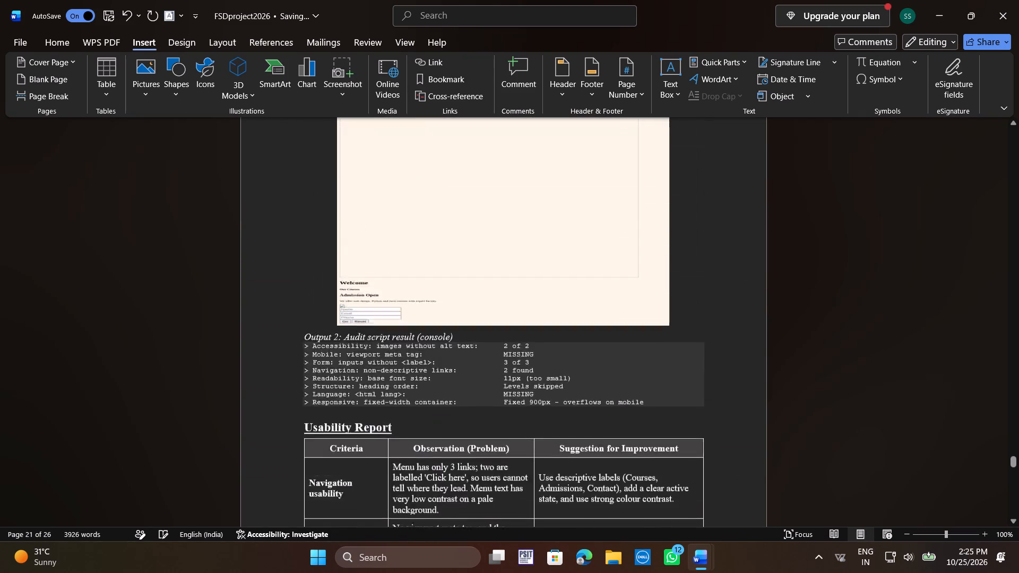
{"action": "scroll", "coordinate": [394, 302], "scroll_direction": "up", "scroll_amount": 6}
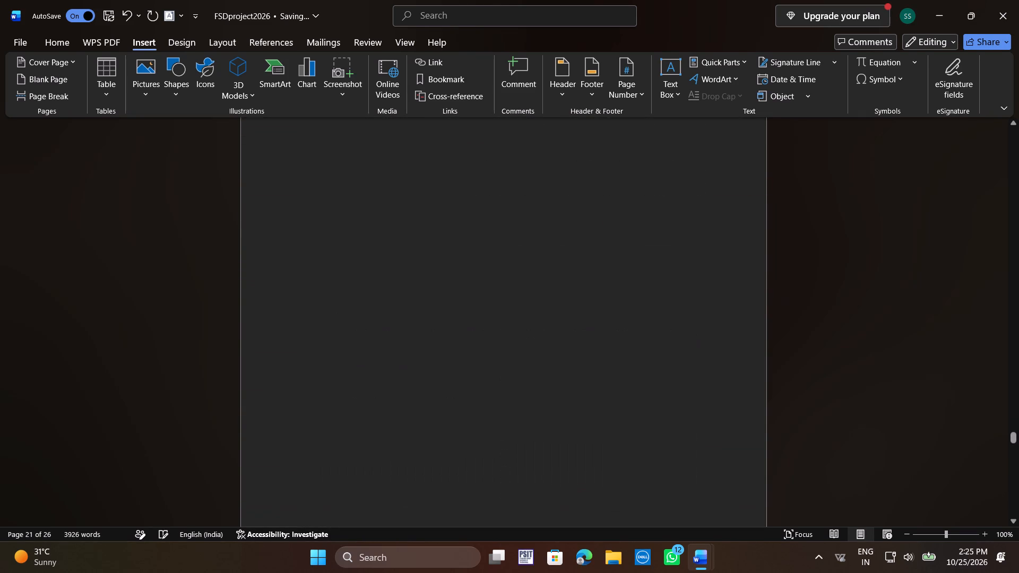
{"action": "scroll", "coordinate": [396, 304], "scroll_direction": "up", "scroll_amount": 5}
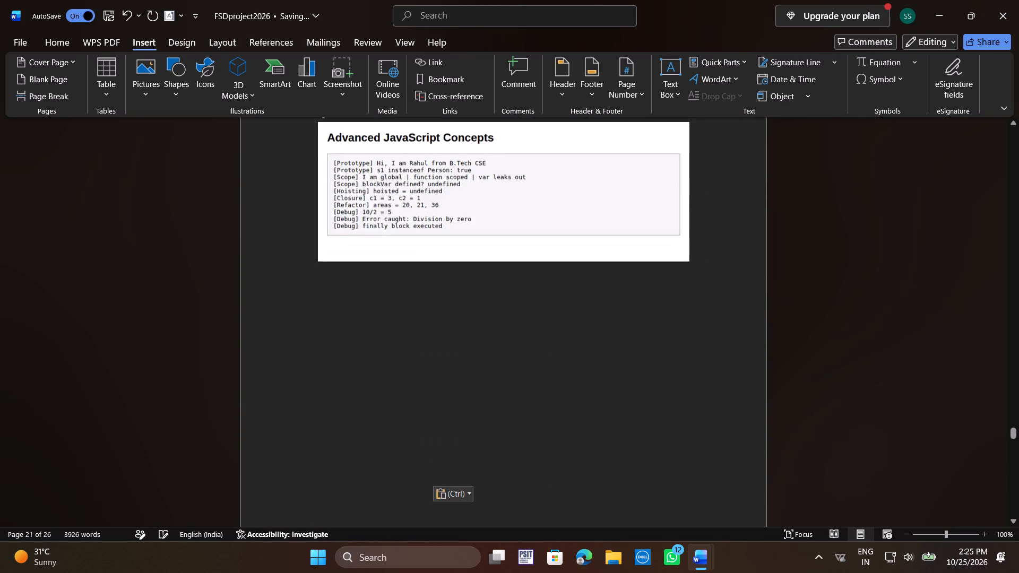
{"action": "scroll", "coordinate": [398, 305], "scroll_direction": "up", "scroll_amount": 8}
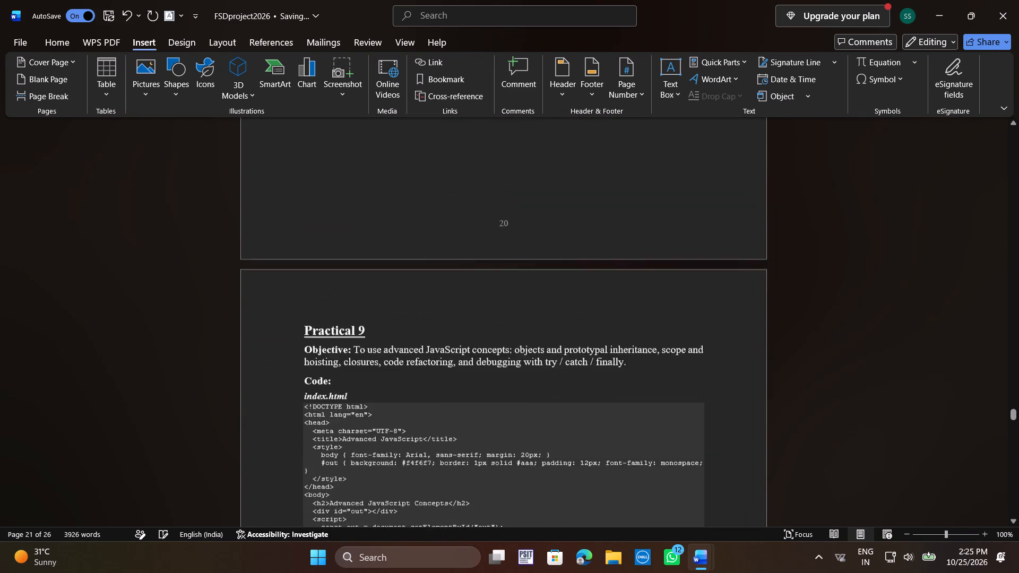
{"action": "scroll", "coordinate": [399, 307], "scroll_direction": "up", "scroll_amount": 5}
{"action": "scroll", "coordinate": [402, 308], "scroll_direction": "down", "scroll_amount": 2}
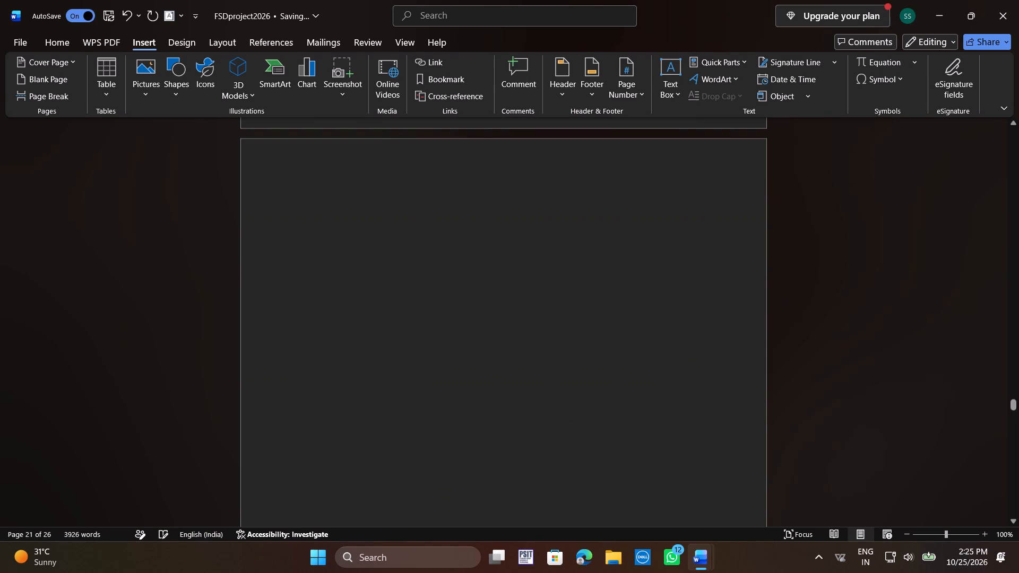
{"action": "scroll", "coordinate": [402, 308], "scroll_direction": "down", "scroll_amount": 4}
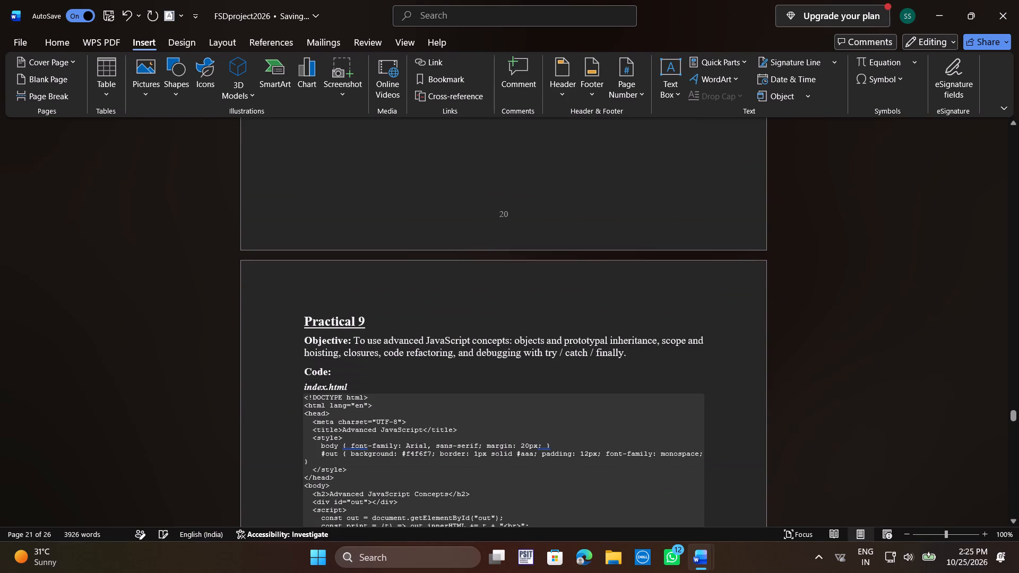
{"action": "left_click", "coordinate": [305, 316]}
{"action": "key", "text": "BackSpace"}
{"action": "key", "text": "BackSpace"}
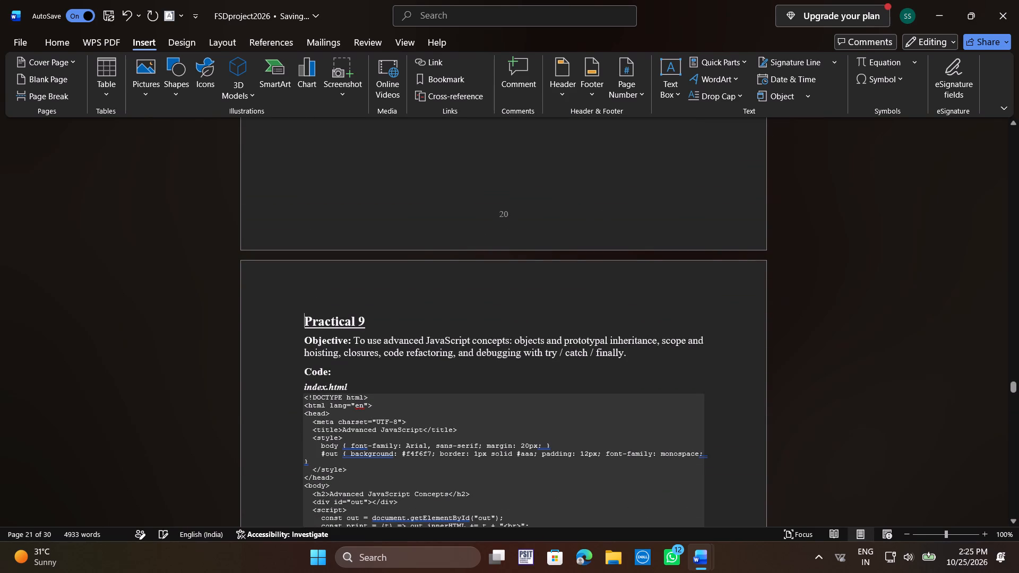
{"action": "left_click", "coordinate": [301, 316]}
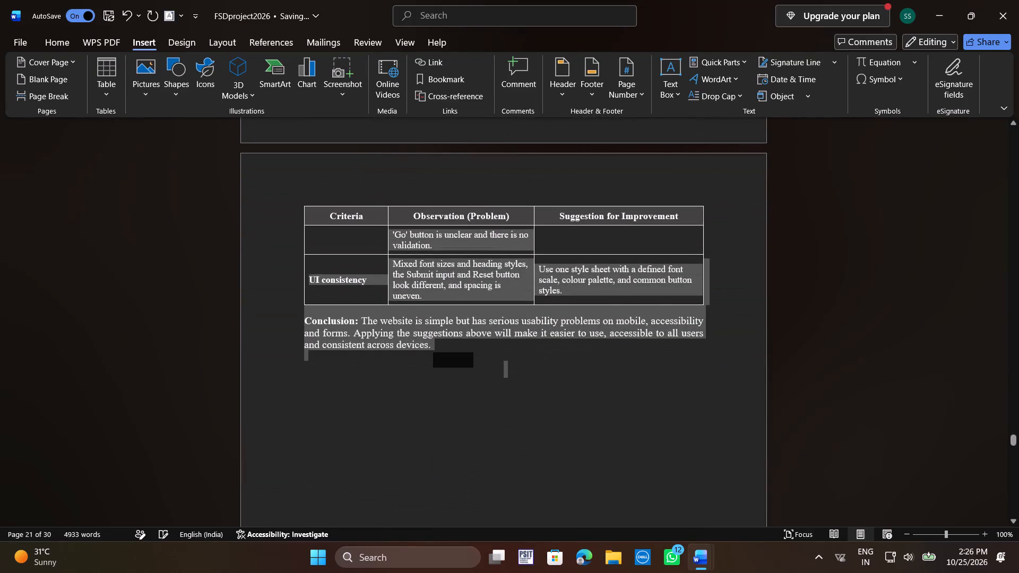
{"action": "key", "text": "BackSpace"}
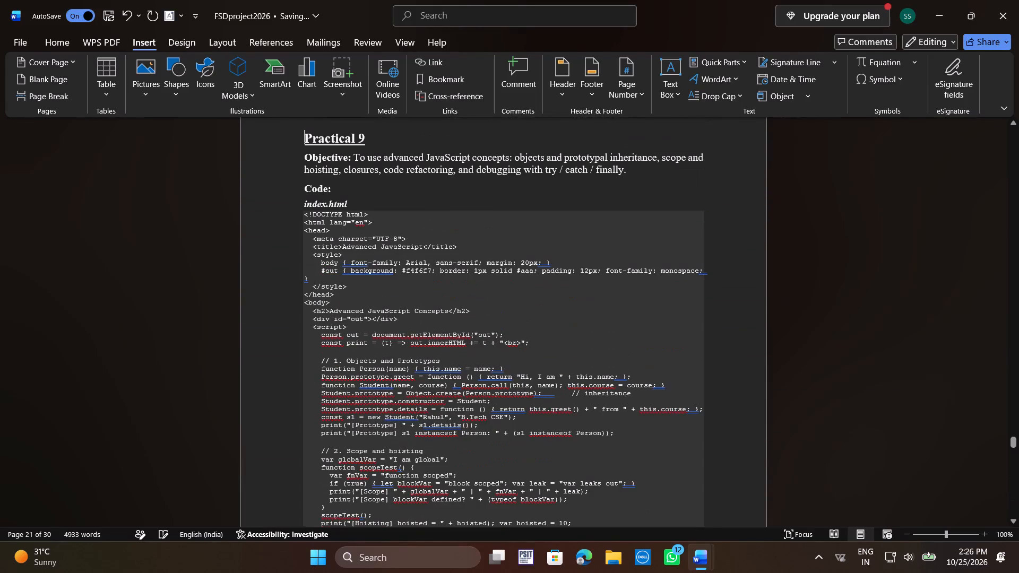
Delete everything from the Practical 9 heading to the end of the document, including the duplicated content.
{"action": "scroll", "coordinate": [576, 254], "scroll_direction": "up", "scroll_amount": 6}
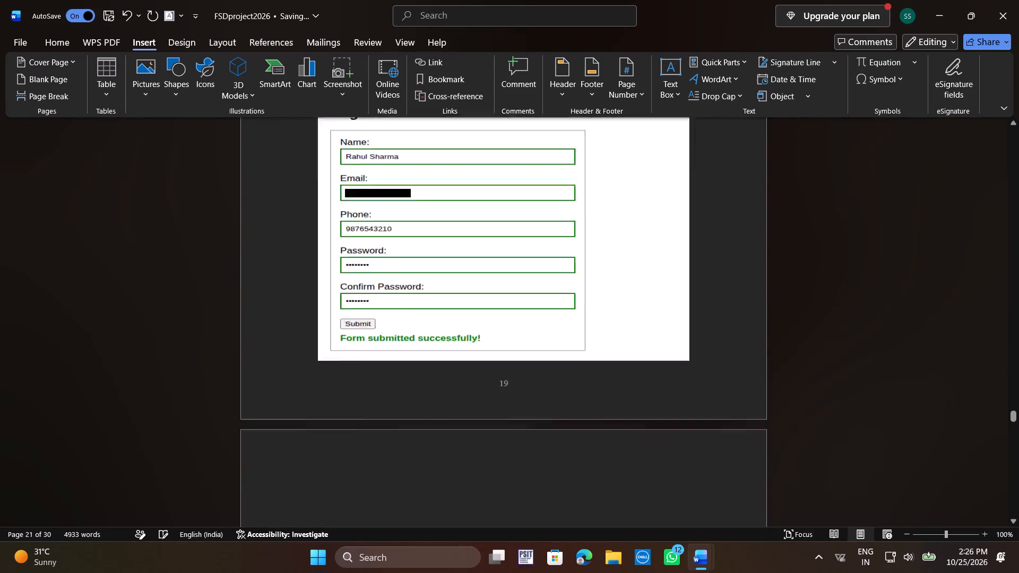
{"action": "scroll", "coordinate": [559, 268], "scroll_direction": "up", "scroll_amount": 2}
{"action": "scroll", "coordinate": [559, 268], "scroll_direction": "down", "scroll_amount": 7}
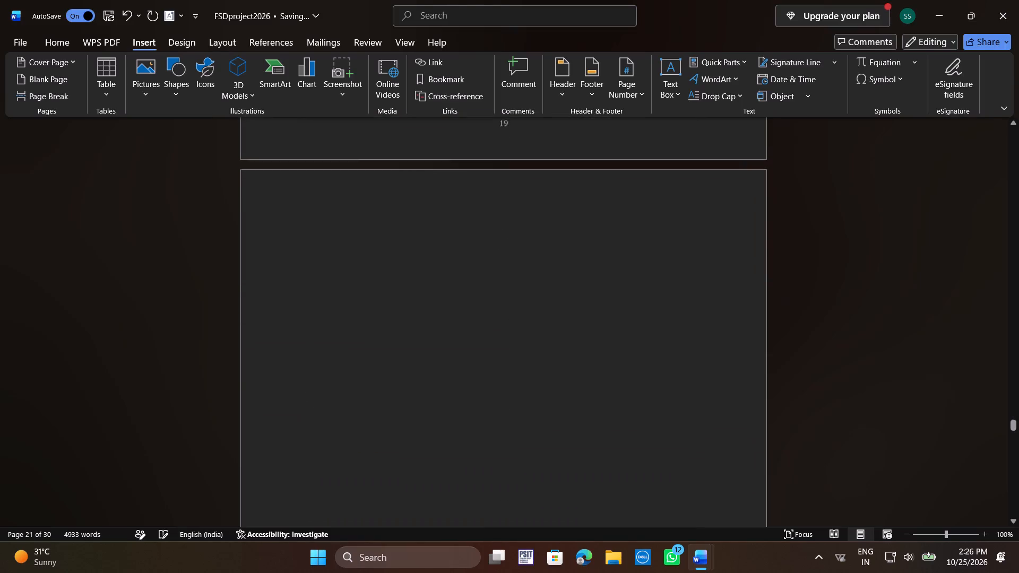
{"action": "scroll", "coordinate": [559, 268], "scroll_direction": "down", "scroll_amount": 5}
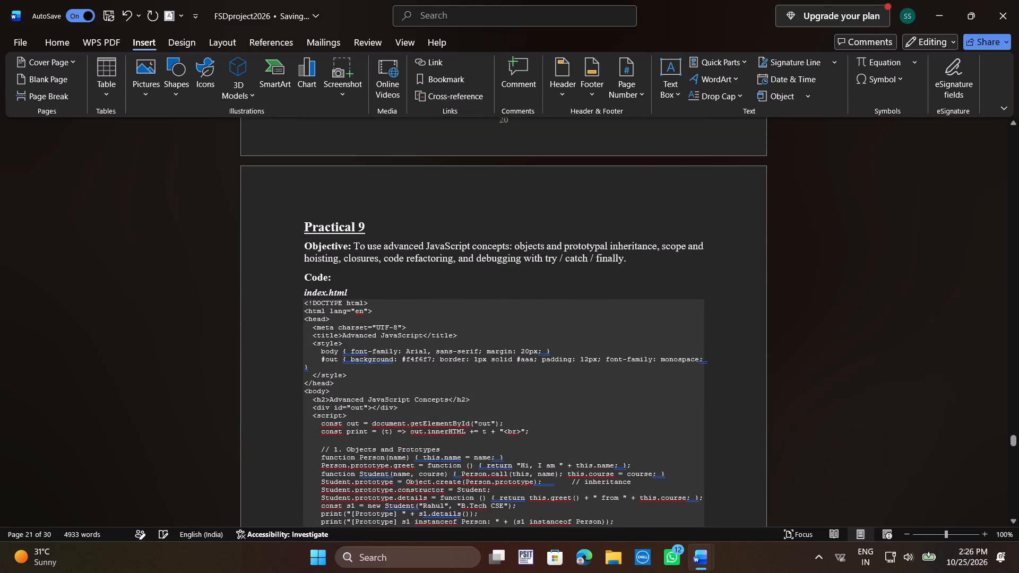
{"action": "left_click_drag", "start_coordinate": [295, 215], "coordinate": [694, 572]}
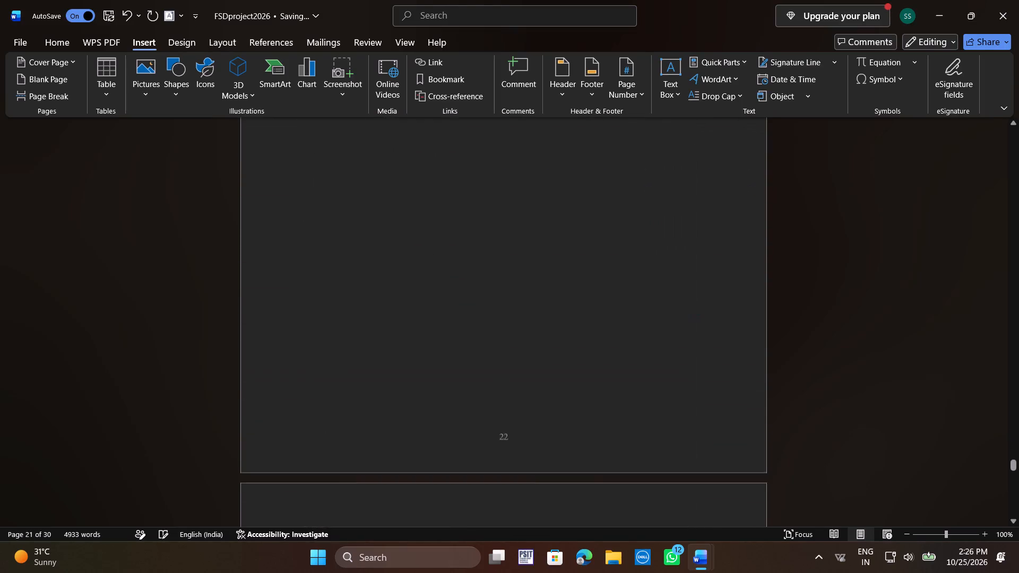
{"action": "left_click_drag", "start_coordinate": [694, 572], "coordinate": [715, 572]}
{"action": "key", "text": "BackSpace"}
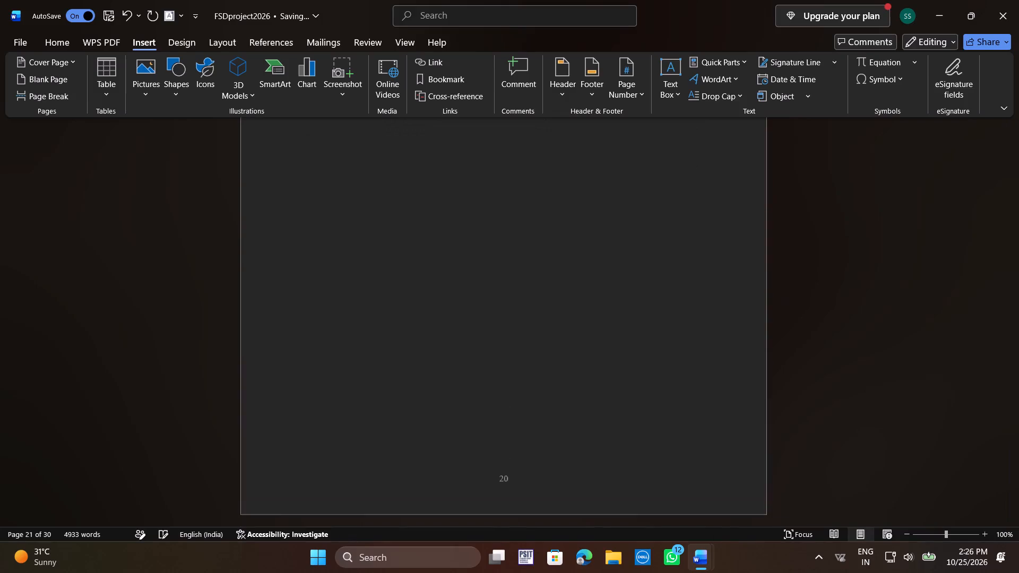
Enter the letter A on the blank page after the registration form output and paste the copied Practical 9 through Conclusion content after it.
{"action": "scroll", "coordinate": [537, 291], "scroll_direction": "up", "scroll_amount": 2}
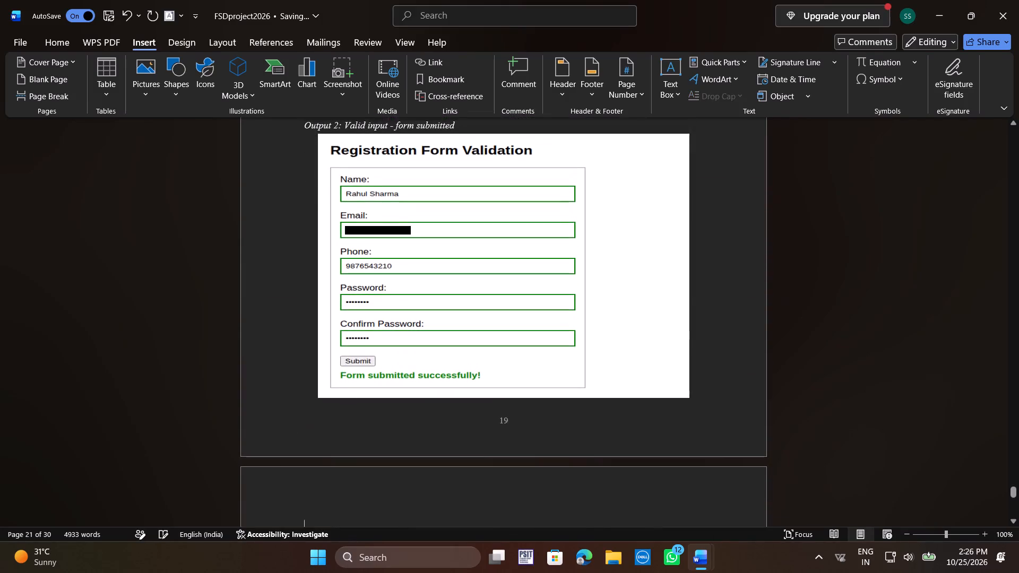
{"action": "scroll", "coordinate": [333, 475], "scroll_direction": "down", "scroll_amount": 1}
{"action": "left_click", "coordinate": [313, 455]}
{"action": "left_click", "coordinate": [304, 464]}
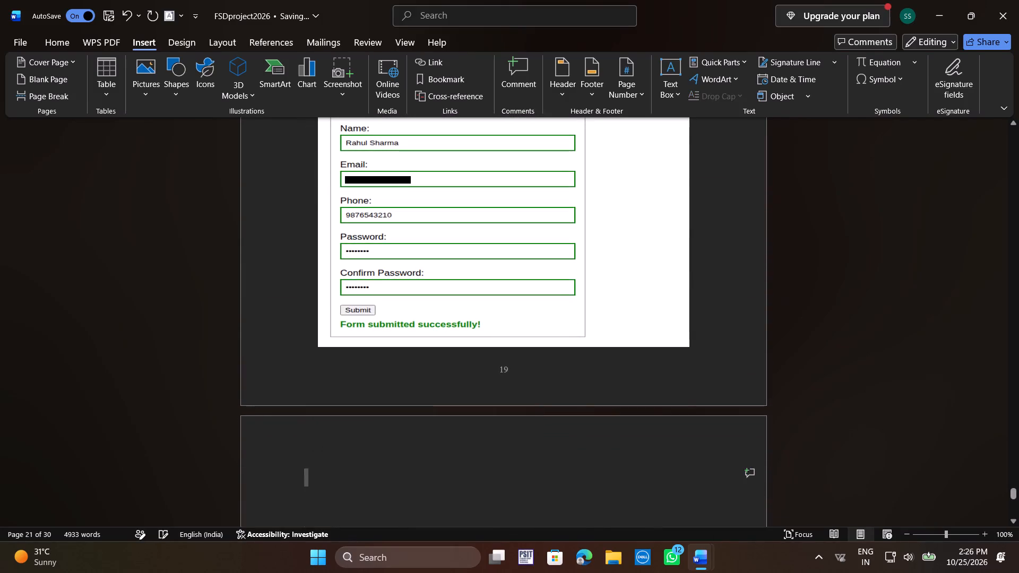
{"action": "left_click", "coordinate": [307, 462]}
{"action": "left_click", "coordinate": [307, 462]}
{"action": "key", "text": "shift+a"}
{"action": "left_click", "coordinate": [347, 478]}
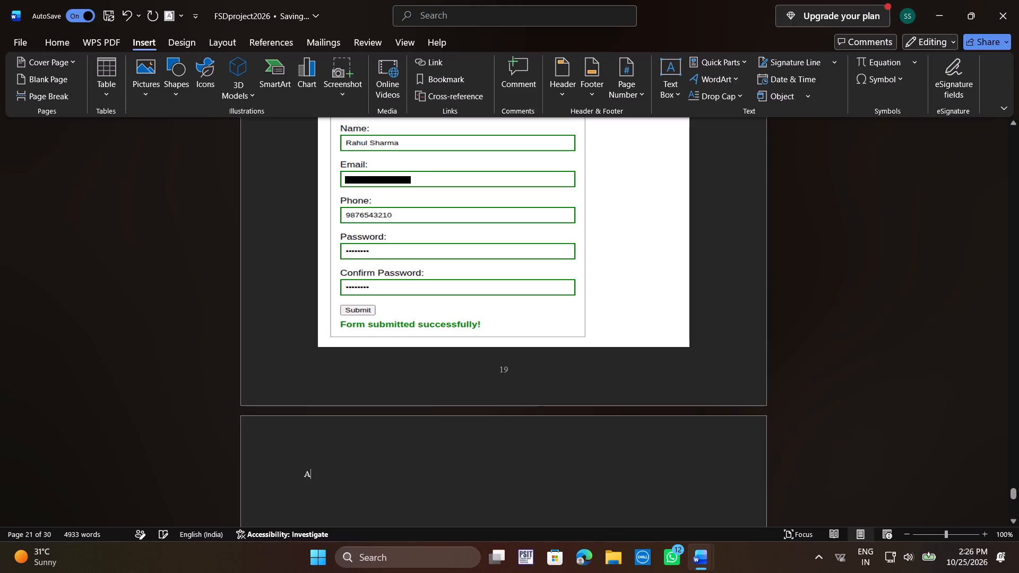
{"action": "key", "text": "ctrl+v"}
Delete the stray letter A in front of the Practical 9 heading.
{"action": "scroll", "coordinate": [352, 311], "scroll_direction": "up", "scroll_amount": 3}
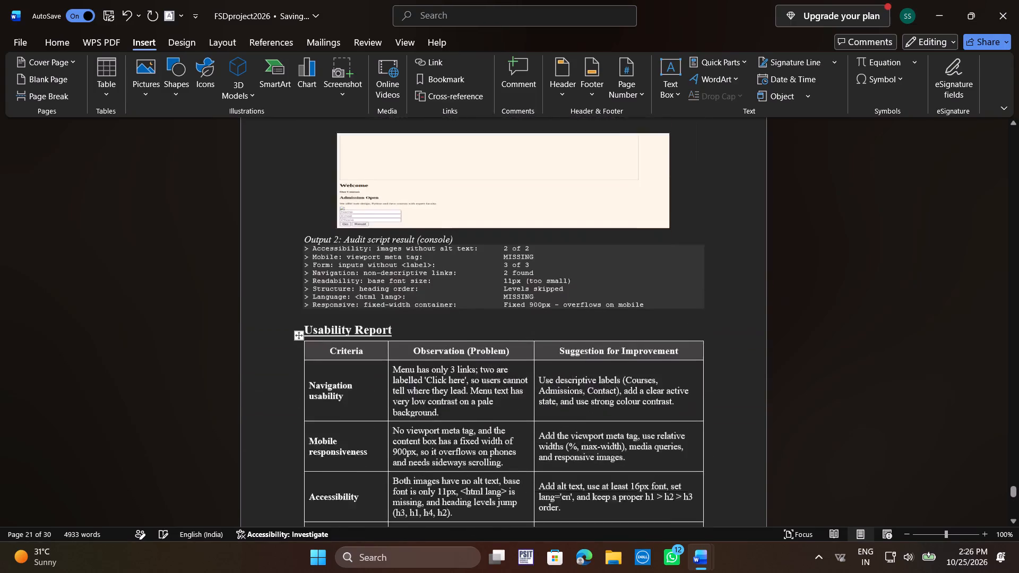
{"action": "scroll", "coordinate": [353, 305], "scroll_direction": "up", "scroll_amount": 10}
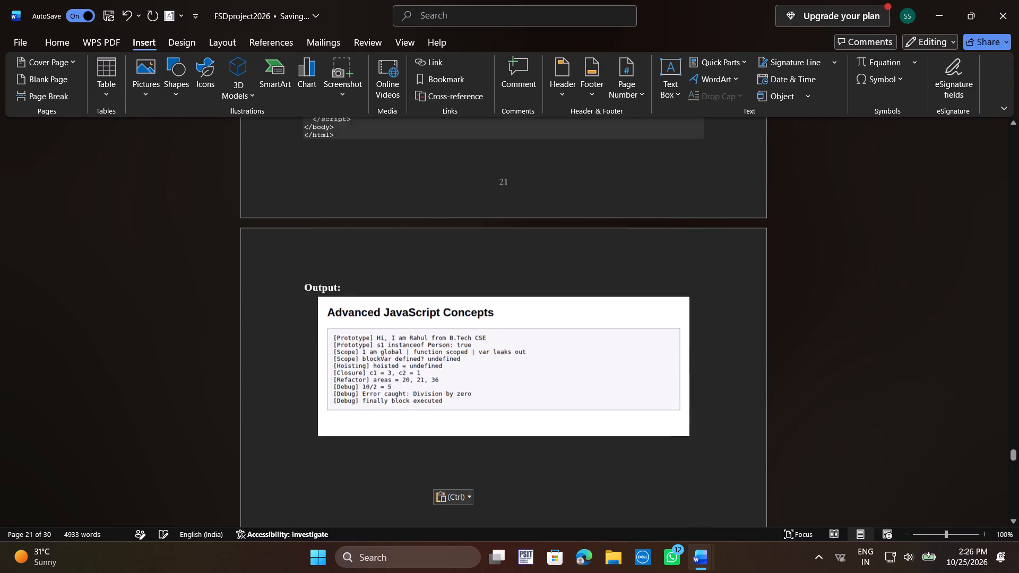
{"action": "scroll", "coordinate": [357, 306], "scroll_direction": "up", "scroll_amount": 5}
{"action": "scroll", "coordinate": [401, 293], "scroll_direction": "up", "scroll_amount": 2}
{"action": "scroll", "coordinate": [430, 305], "scroll_direction": "down", "scroll_amount": 4}
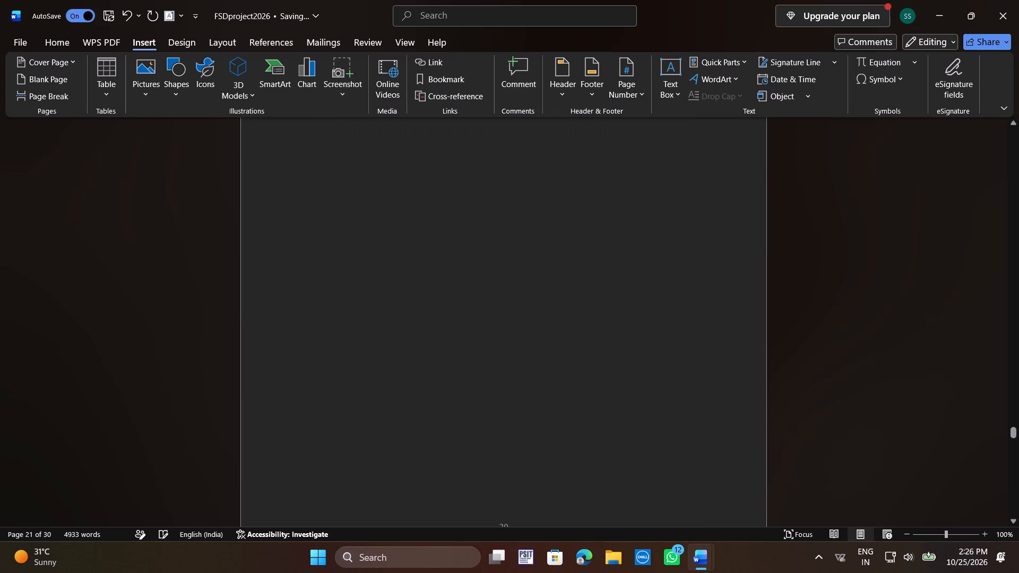
{"action": "scroll", "coordinate": [430, 310], "scroll_direction": "down", "scroll_amount": 4}
{"action": "left_click", "coordinate": [310, 201]}
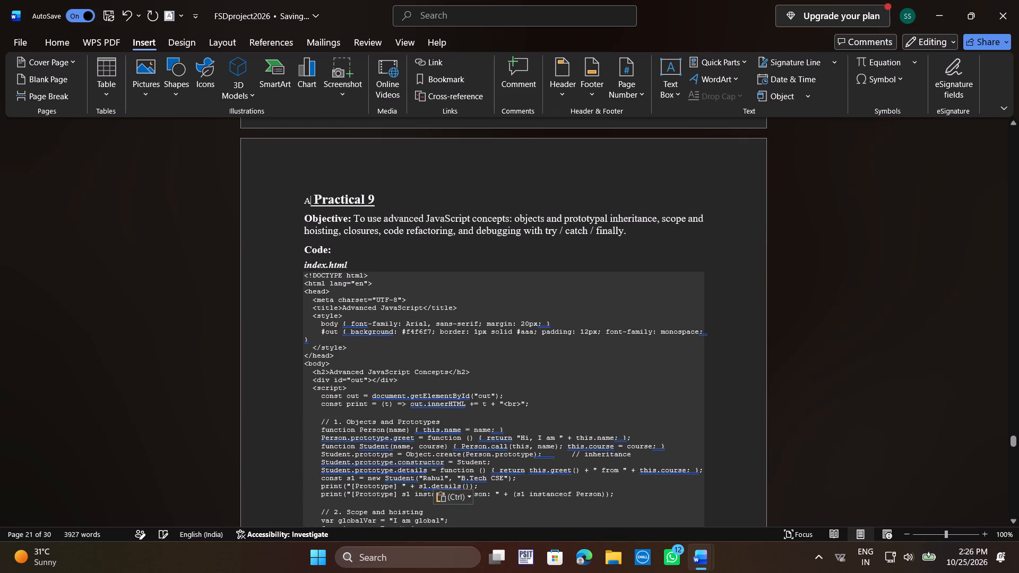
{"action": "key", "text": "BackSpace"}
Review the document from Practical 9 to the Conclusion and back to the registration form output, checking the re-pasted pages.
{"action": "left_click", "coordinate": [714, 262]}
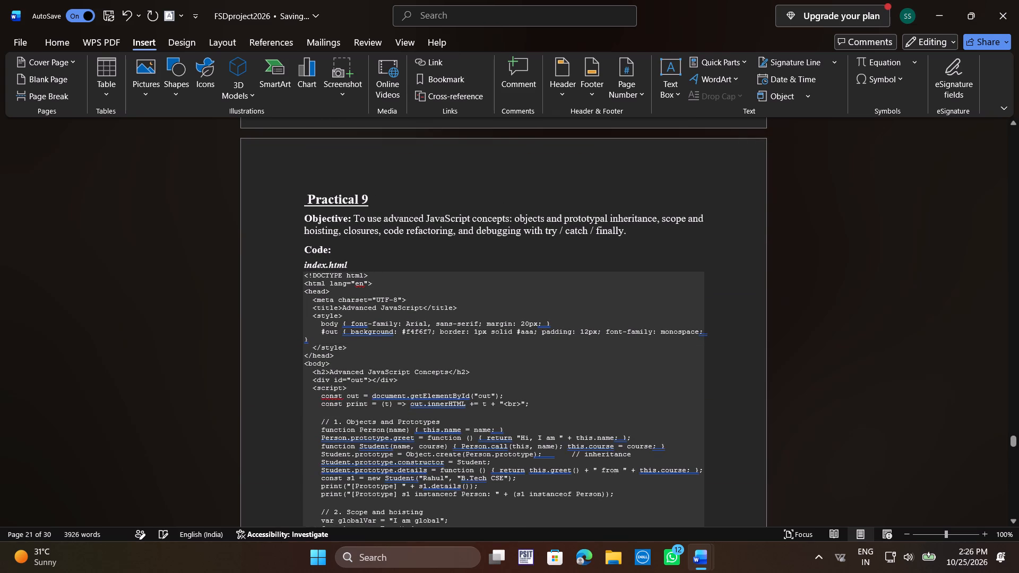
{"action": "scroll", "coordinate": [584, 315], "scroll_direction": "down", "scroll_amount": 12}
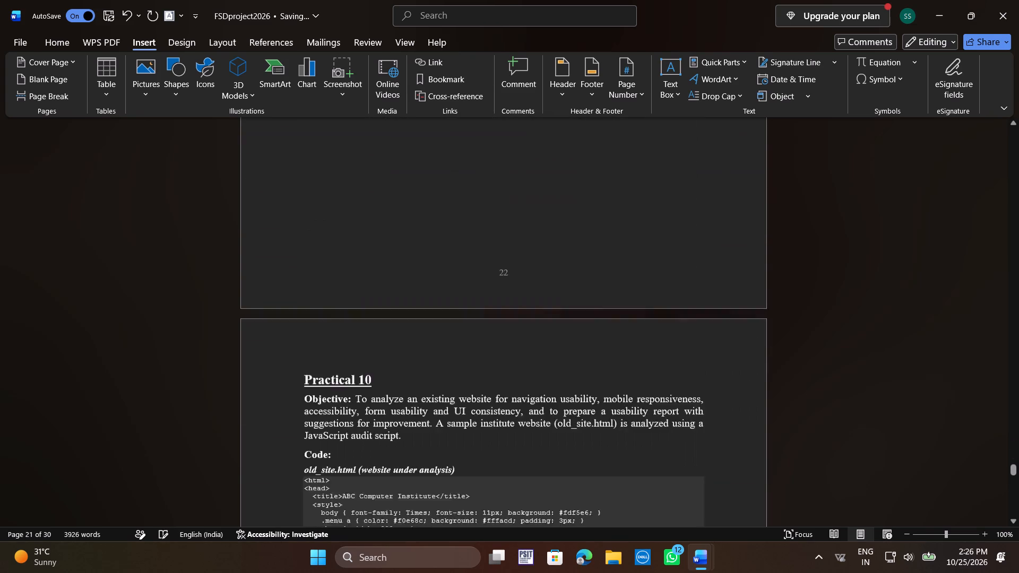
{"action": "scroll", "coordinate": [584, 315], "scroll_direction": "down", "scroll_amount": 17}
{"action": "scroll", "coordinate": [597, 315], "scroll_direction": "down", "scroll_amount": 17}
{"action": "scroll", "coordinate": [599, 315], "scroll_direction": "up", "scroll_amount": 2}
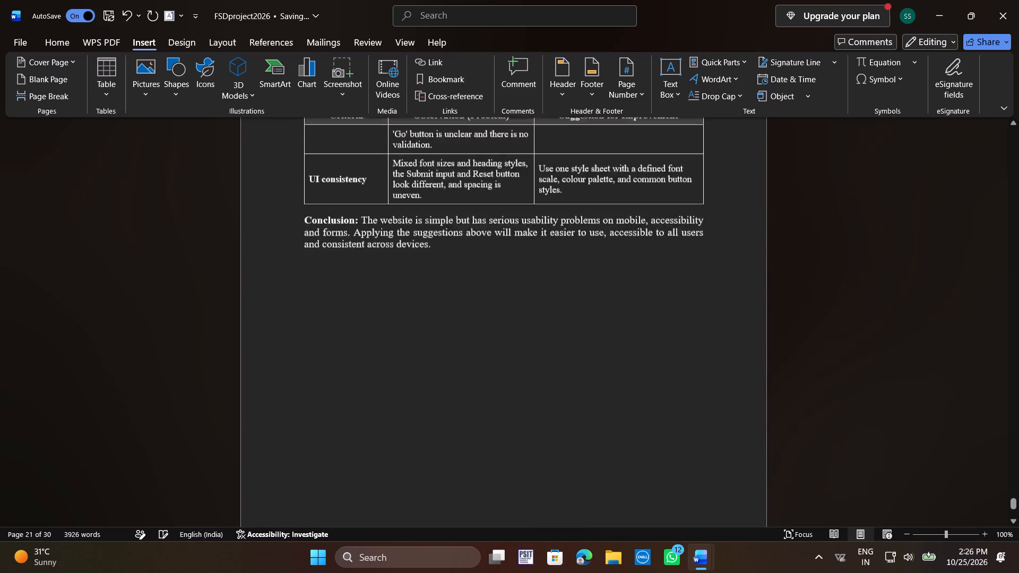
{"action": "scroll", "coordinate": [601, 315], "scroll_direction": "up", "scroll_amount": 8}
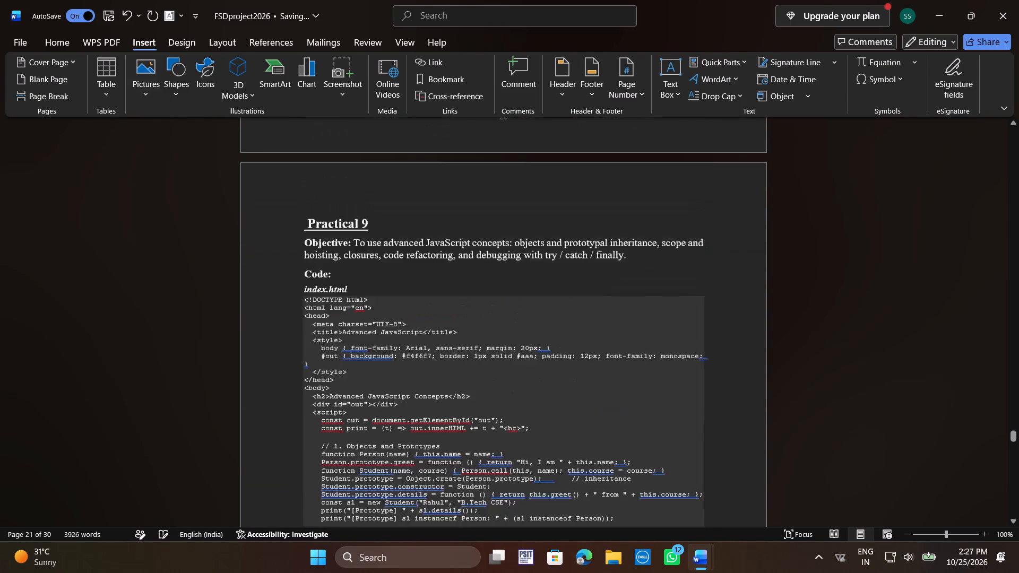
{"action": "scroll", "coordinate": [609, 316], "scroll_direction": "up", "scroll_amount": 9}
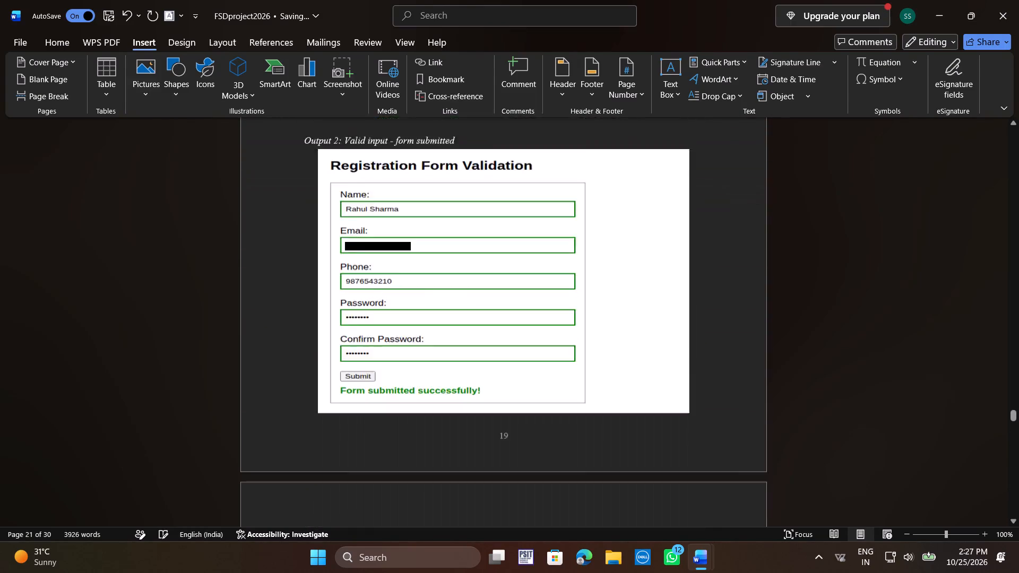
{"action": "scroll", "coordinate": [609, 317], "scroll_direction": "up", "scroll_amount": 9}
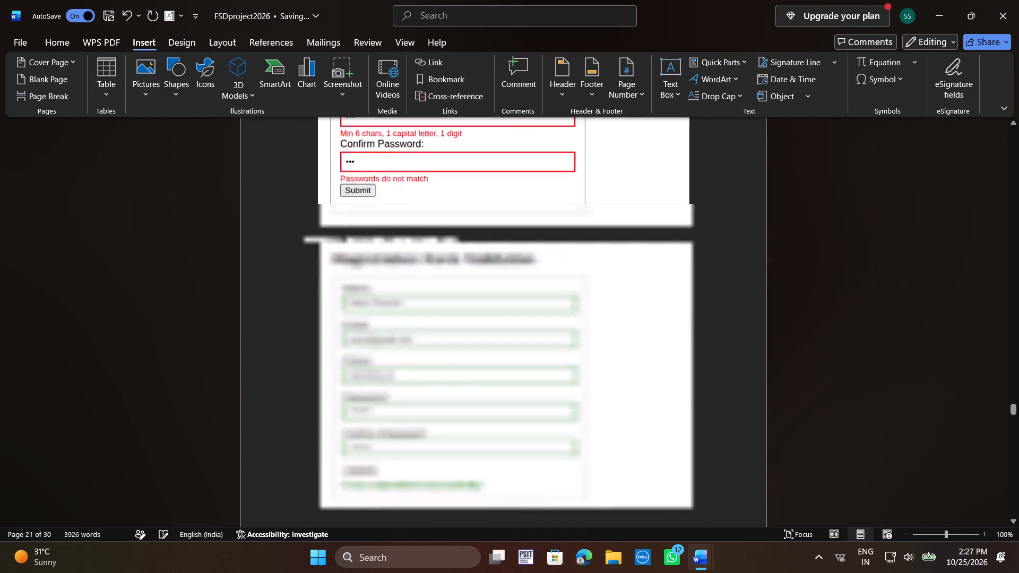
Examine the registration form practical's code, its outputs and the blank page that comes before Practical 9.
{"action": "scroll", "coordinate": [608, 320], "scroll_direction": "up", "scroll_amount": 2}
{"action": "scroll", "coordinate": [608, 320], "scroll_direction": "down", "scroll_amount": 4}
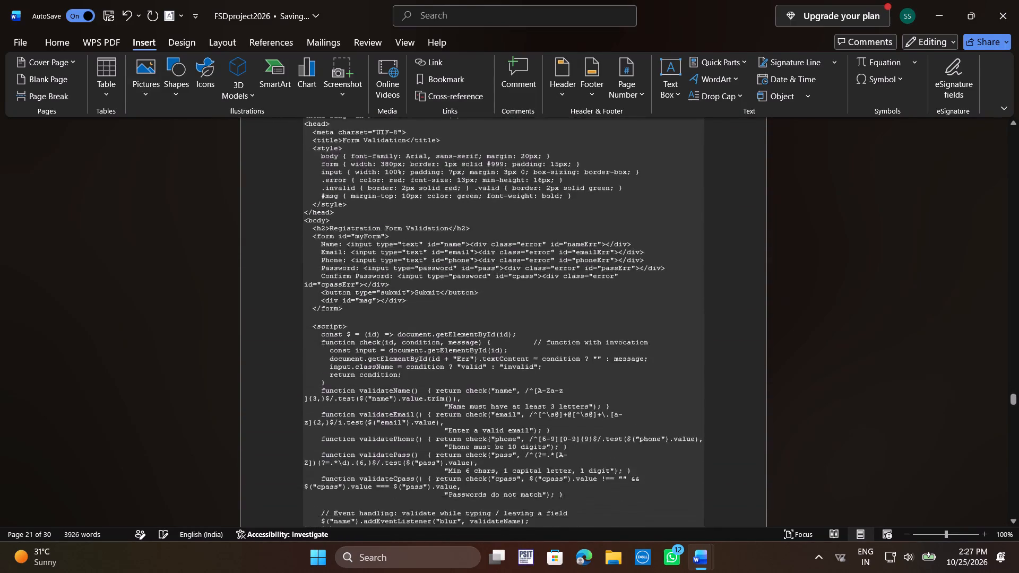
{"action": "scroll", "coordinate": [608, 320], "scroll_direction": "down", "scroll_amount": 7}
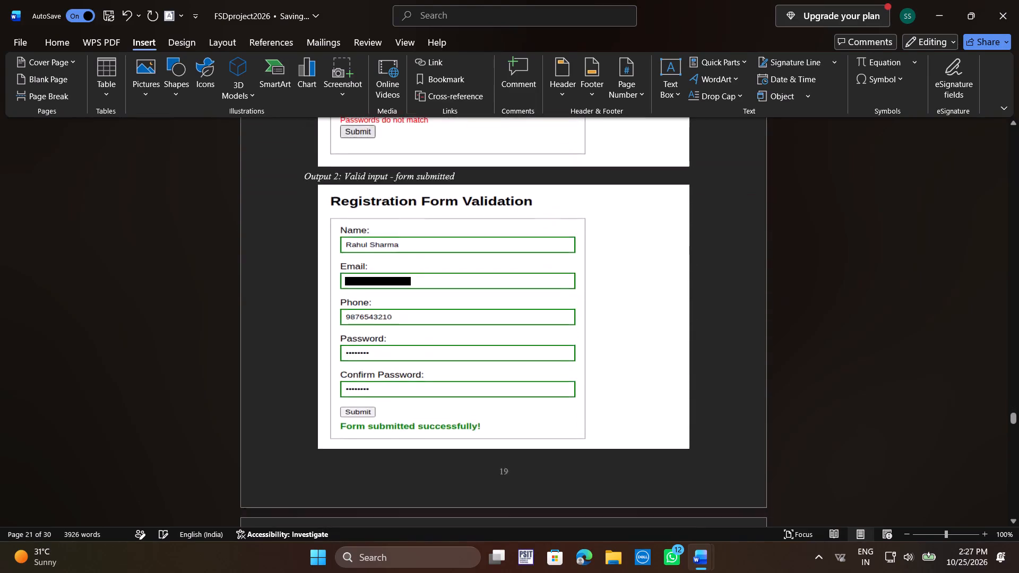
{"action": "scroll", "coordinate": [608, 320], "scroll_direction": "down", "scroll_amount": 5}
{"action": "scroll", "coordinate": [608, 320], "scroll_direction": "up", "scroll_amount": 1}
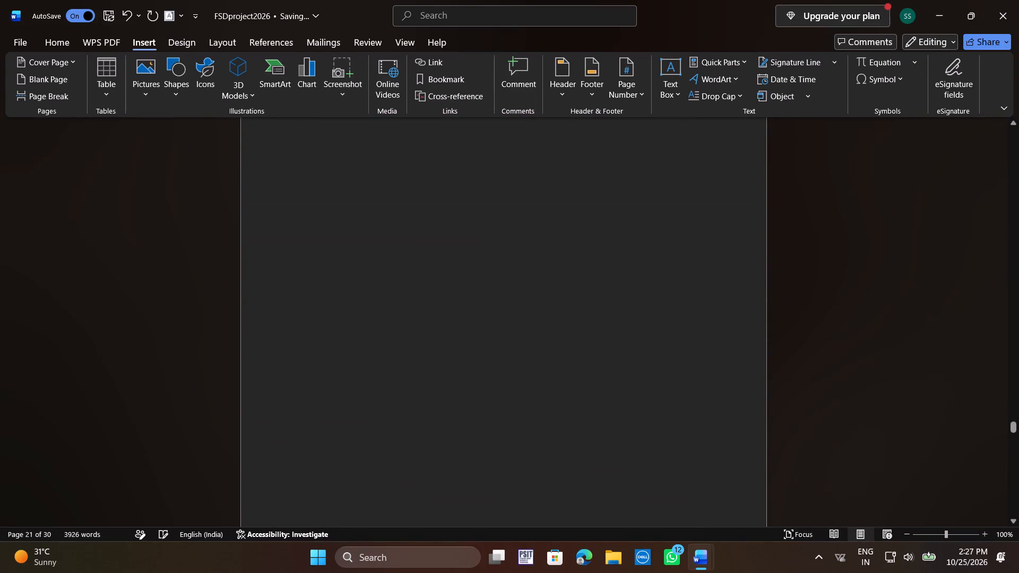
{"action": "scroll", "coordinate": [608, 322], "scroll_direction": "up", "scroll_amount": 1}
{"action": "scroll", "coordinate": [608, 322], "scroll_direction": "down", "scroll_amount": 5}
{"action": "scroll", "coordinate": [607, 325], "scroll_direction": "up", "scroll_amount": 1}
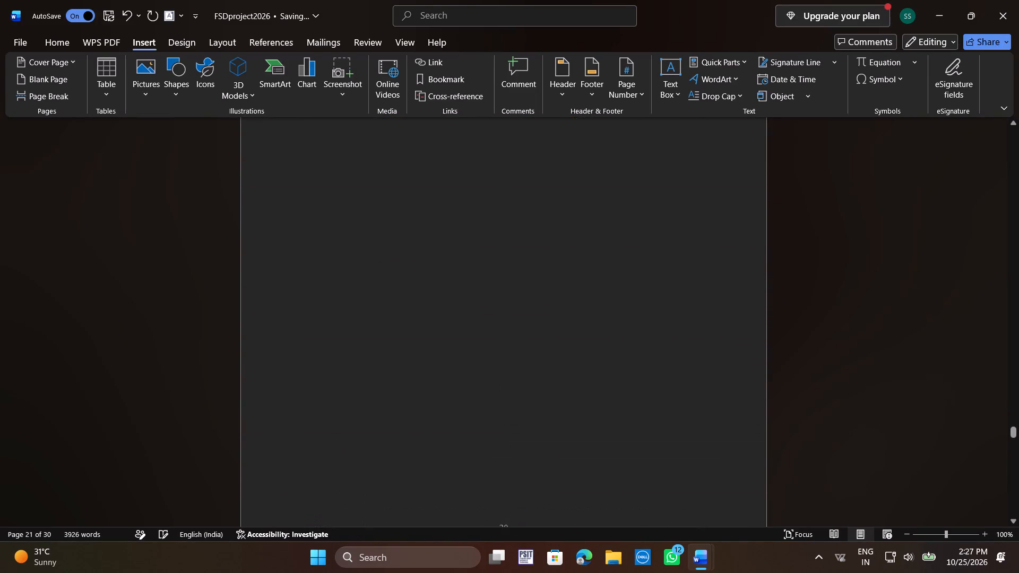
Enter a line of fifteen capital A's as filler text on the blank page after the registration form output.
{"action": "left_click", "coordinate": [488, 255]}
{"action": "scroll", "coordinate": [479, 255], "scroll_direction": "up", "scroll_amount": 2}
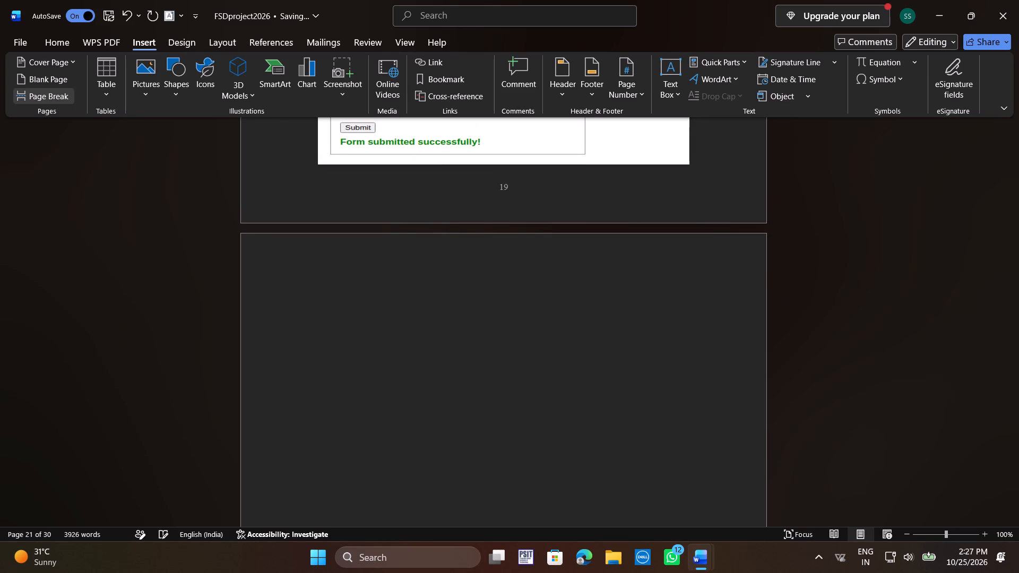
{"action": "left_click", "coordinate": [59, 42]}
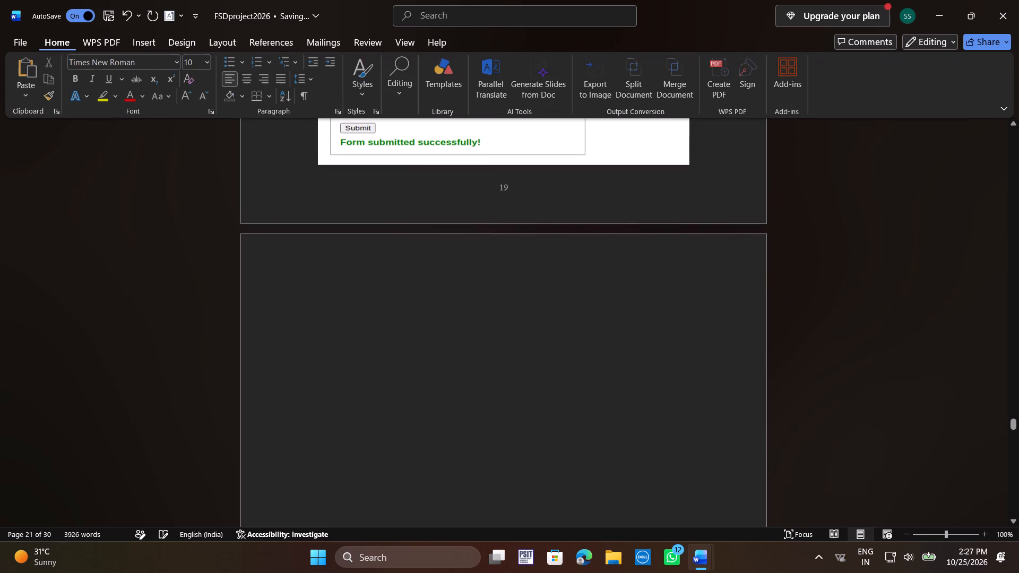
{"action": "left_click", "coordinate": [25, 94]}
{"action": "left_click", "coordinate": [25, 94]}
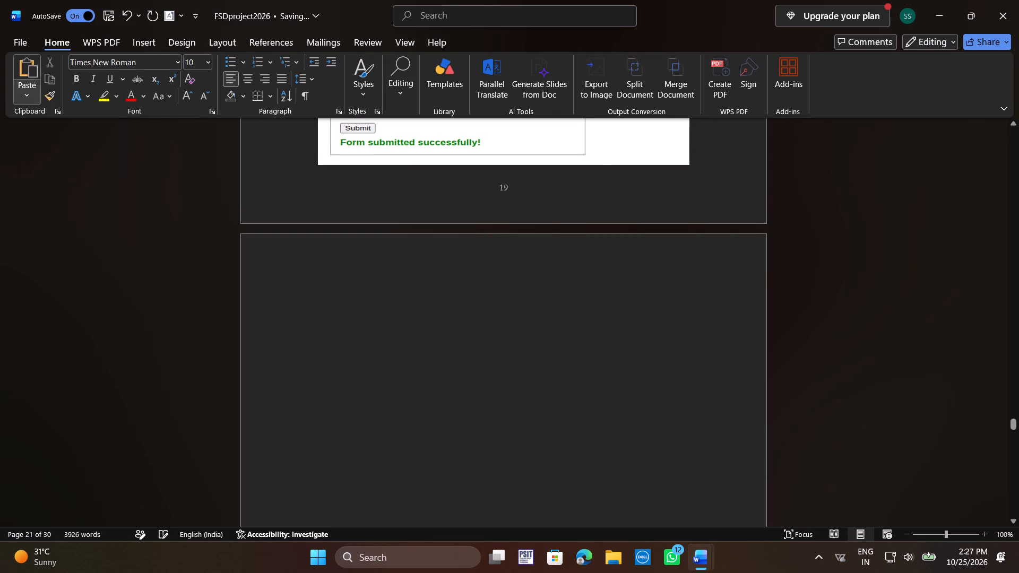
{"action": "left_click", "coordinate": [53, 60]}
{"action": "left_click", "coordinate": [378, 355]}
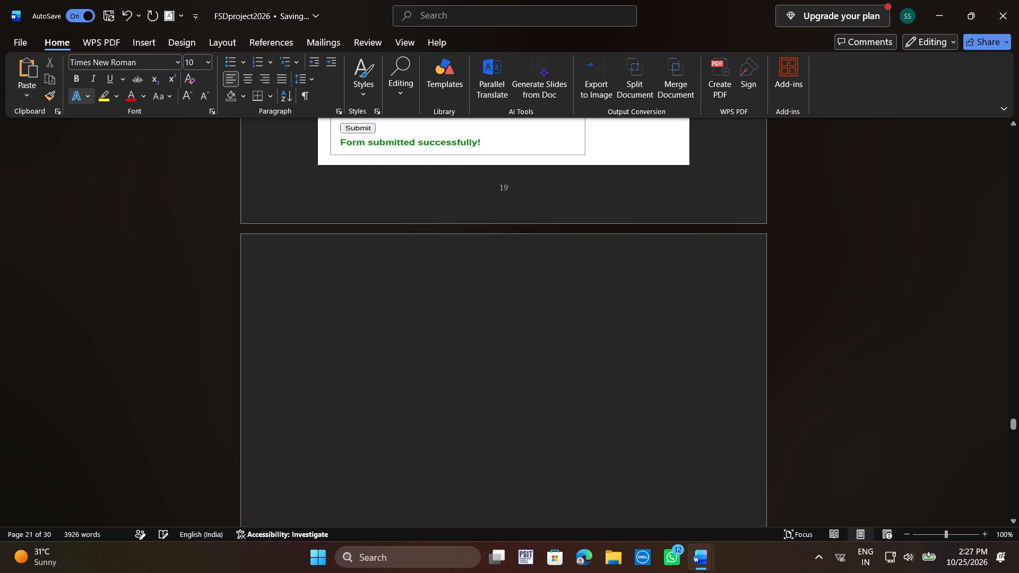
{"action": "double_click", "coordinate": [378, 355]}
{"action": "left_click", "coordinate": [336, 315]}
{"action": "key", "text": "shift+a"}
{"action": "key", "text": "shift+a"}
{"action": "key", "text": "shift+a"}
{"action": "key", "text": "shift+a"}
{"action": "key", "text": "shift+a"}
{"action": "key", "text": "shift+a"}
{"action": "key", "text": "shift+a"}
{"action": "key", "text": "shift+a"}
{"action": "key", "text": "shift+a"}
{"action": "key", "text": "shift+a"}
{"action": "key", "text": "shift+a"}
{"action": "key", "text": "shift+a"}
{"action": "key", "text": "shift+a"}
{"action": "key", "text": "shift+a"}
{"action": "key", "text": "shift+a"}
{"action": "left_click", "coordinate": [441, 337]}
{"action": "right_click", "coordinate": [431, 351]}
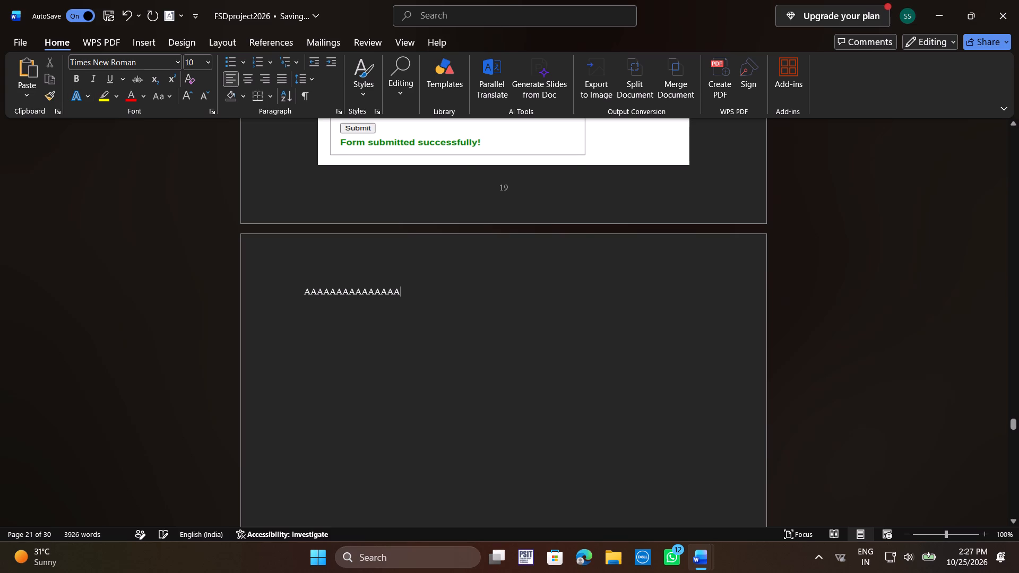
{"action": "left_click", "coordinate": [377, 352]}
Delete the line of A's together with the blank page in front of Practical 9.
{"action": "left_click_drag", "start_coordinate": [254, 241], "coordinate": [706, 487]}
{"action": "key", "text": "BackSpace"}
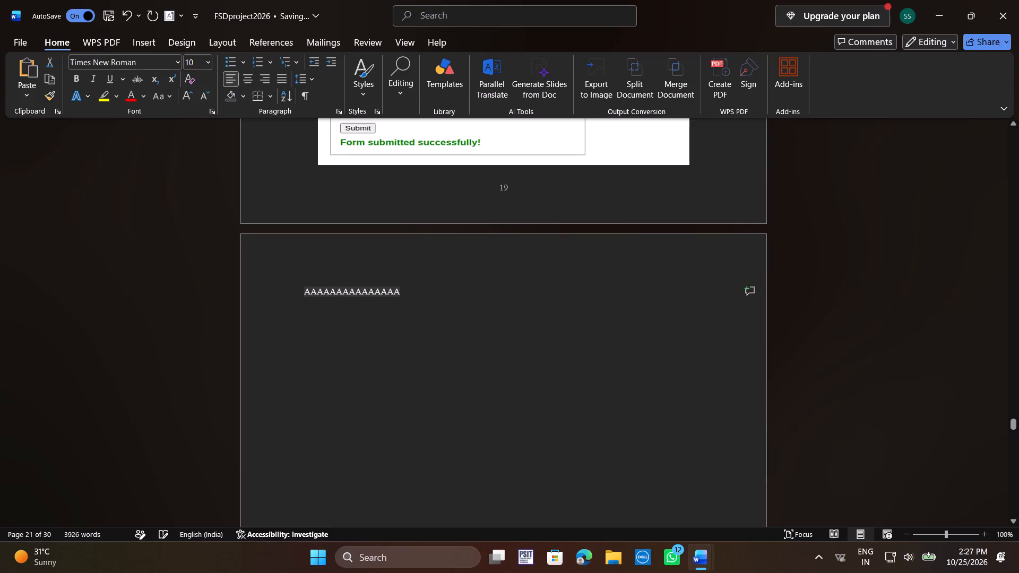
Review FSDproject2026 from Practical 9 to the Conclusion, then back through the earlier practicals to the index and its page numbers.
{"action": "scroll", "coordinate": [497, 222], "scroll_direction": "down", "scroll_amount": 1}
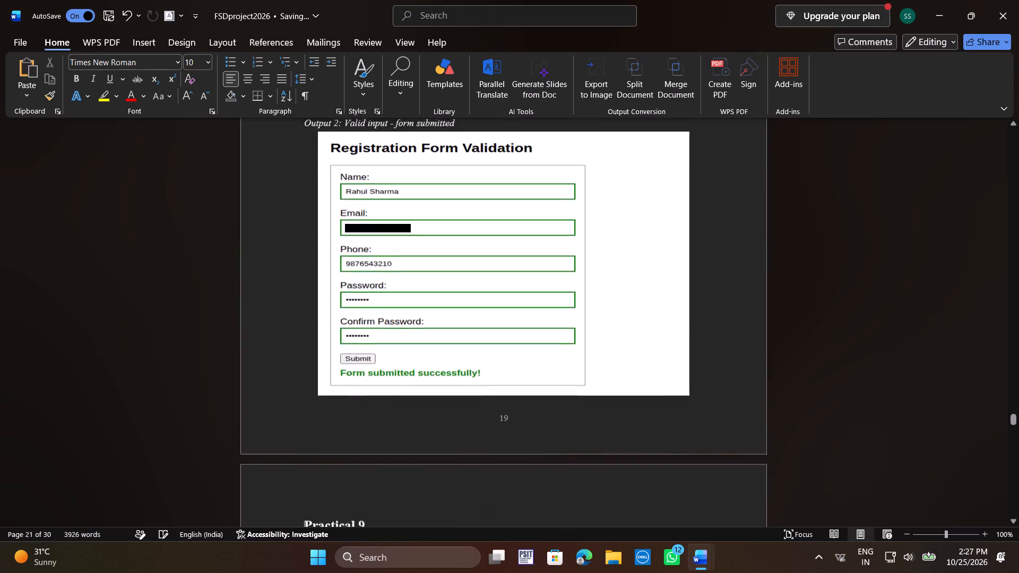
{"action": "scroll", "coordinate": [498, 233], "scroll_direction": "down", "scroll_amount": 7}
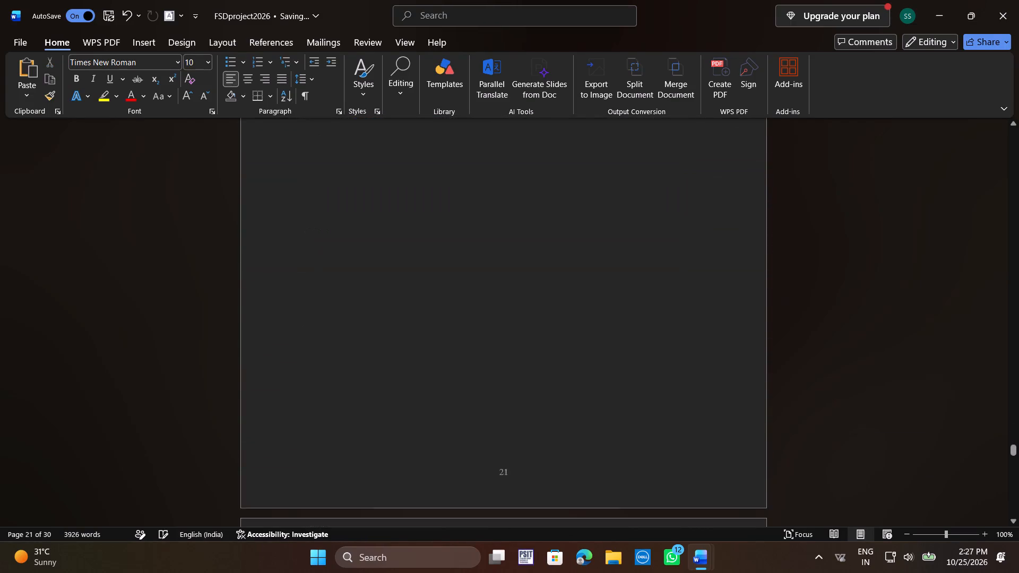
{"action": "scroll", "coordinate": [499, 235], "scroll_direction": "down", "scroll_amount": 10}
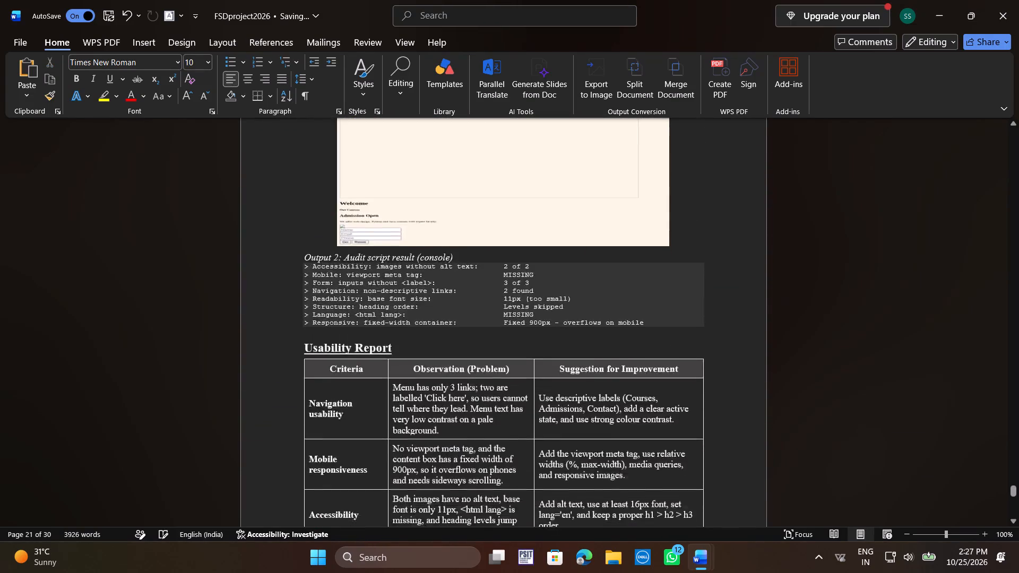
{"action": "scroll", "coordinate": [500, 237], "scroll_direction": "down", "scroll_amount": 7}
{"action": "scroll", "coordinate": [454, 267], "scroll_direction": "up", "scroll_amount": 2}
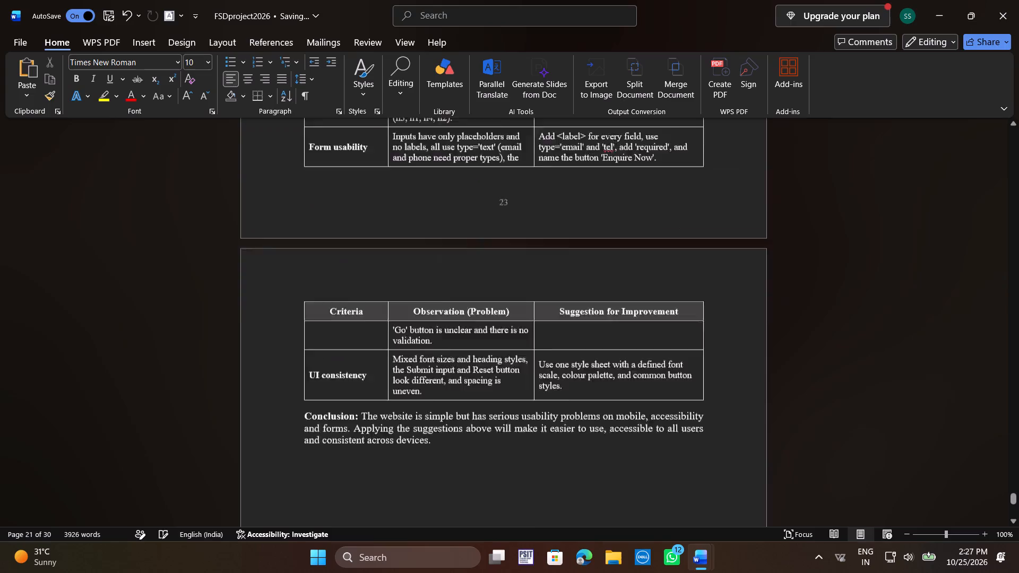
{"action": "scroll", "coordinate": [452, 267], "scroll_direction": "up", "scroll_amount": 10}
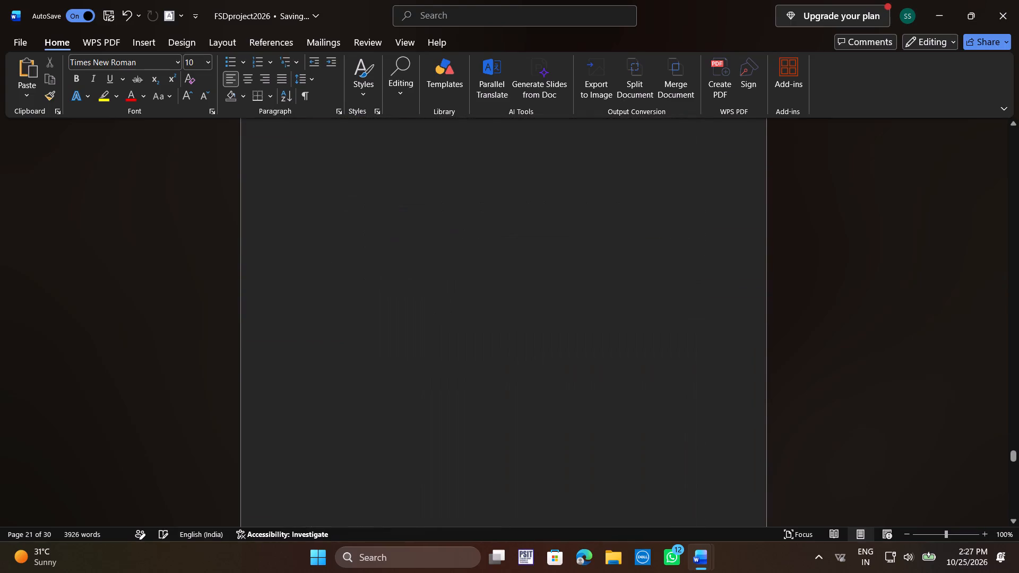
{"action": "scroll", "coordinate": [284, 266], "scroll_direction": "up", "scroll_amount": 10}
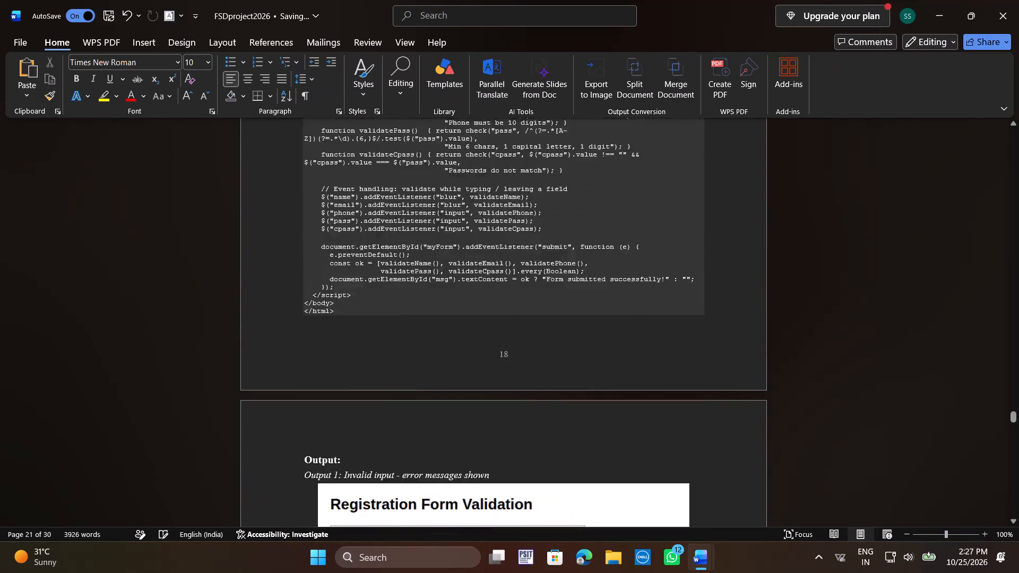
{"action": "scroll", "coordinate": [284, 267], "scroll_direction": "up", "scroll_amount": 8}
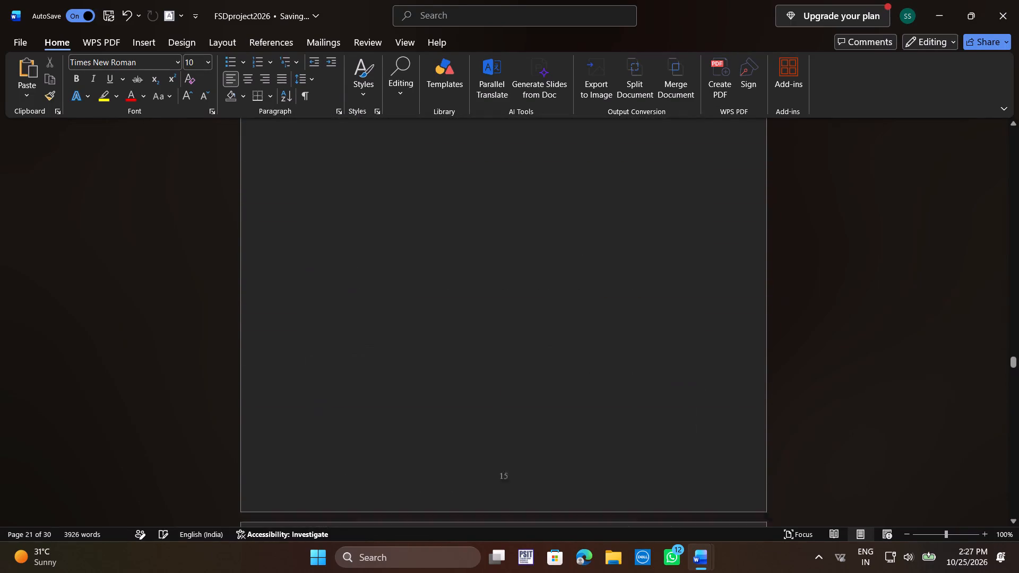
{"action": "scroll", "coordinate": [286, 267], "scroll_direction": "up", "scroll_amount": 15}
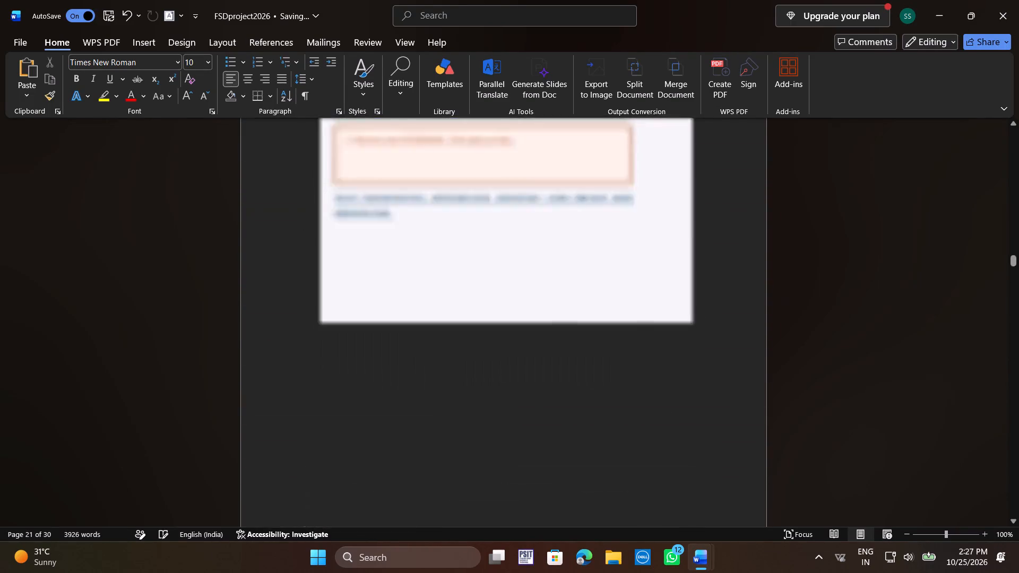
{"action": "scroll", "coordinate": [290, 271], "scroll_direction": "up", "scroll_amount": 20}
{"action": "scroll", "coordinate": [290, 271], "scroll_direction": "up", "scroll_amount": 2}
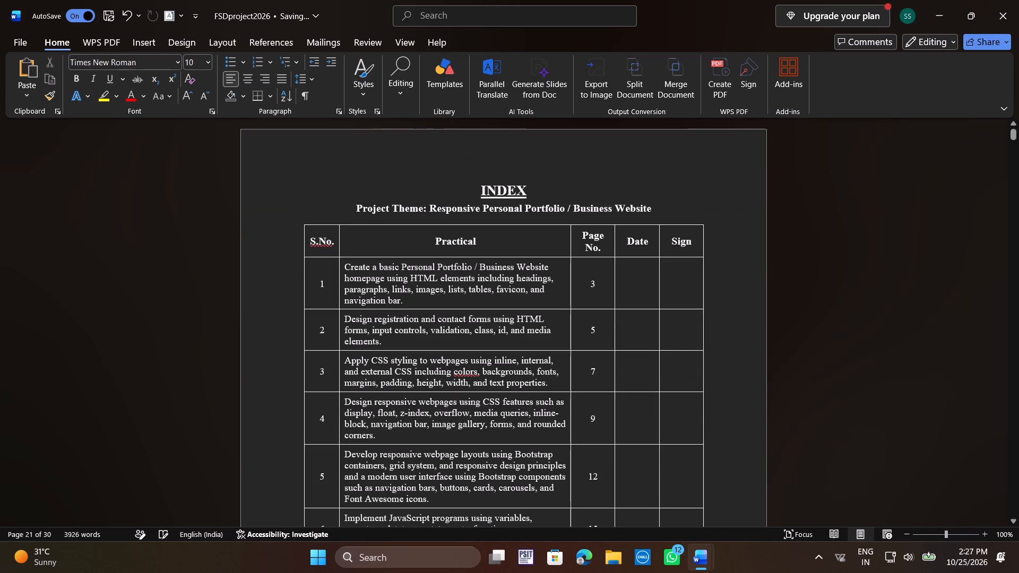
{"action": "scroll", "coordinate": [694, 201], "scroll_direction": "down", "scroll_amount": 2}
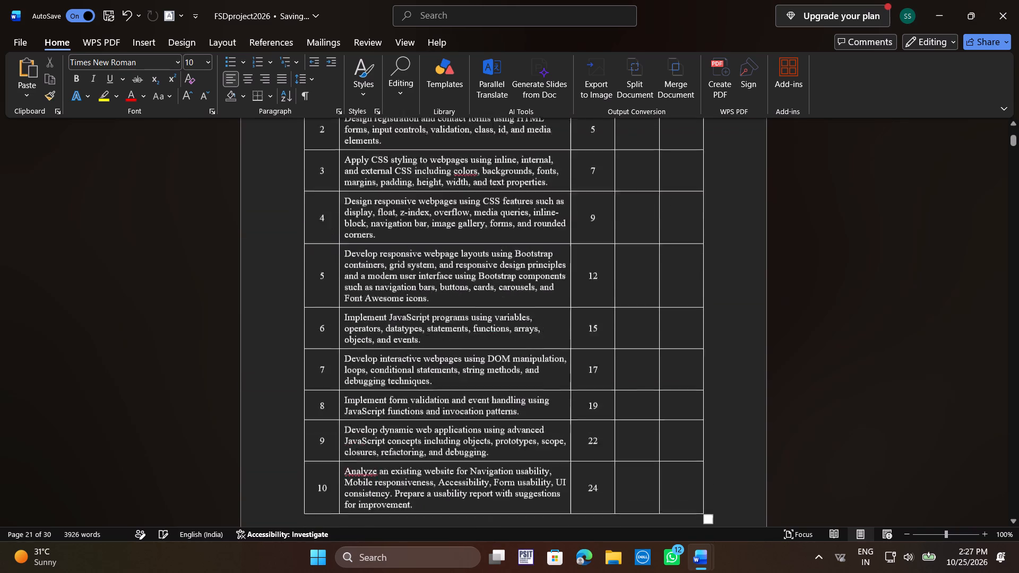
{"action": "scroll", "coordinate": [694, 201], "scroll_direction": "down", "scroll_amount": 5}
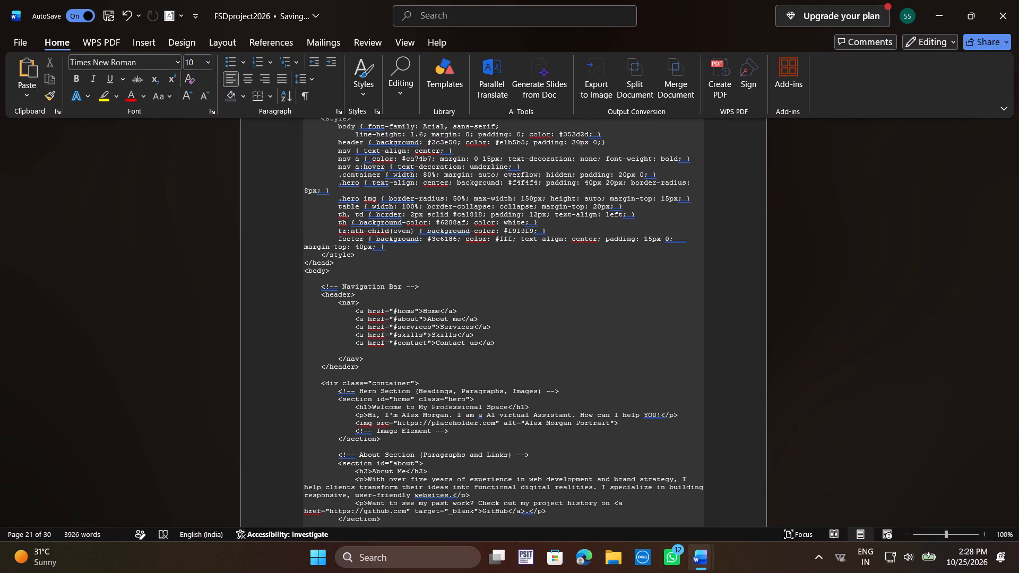
Minimize the FSDproject2026 document and open a new blank Word document in a maximized window.
{"action": "left_click", "coordinate": [944, 7]}
{"action": "left_click", "coordinate": [940, 9]}
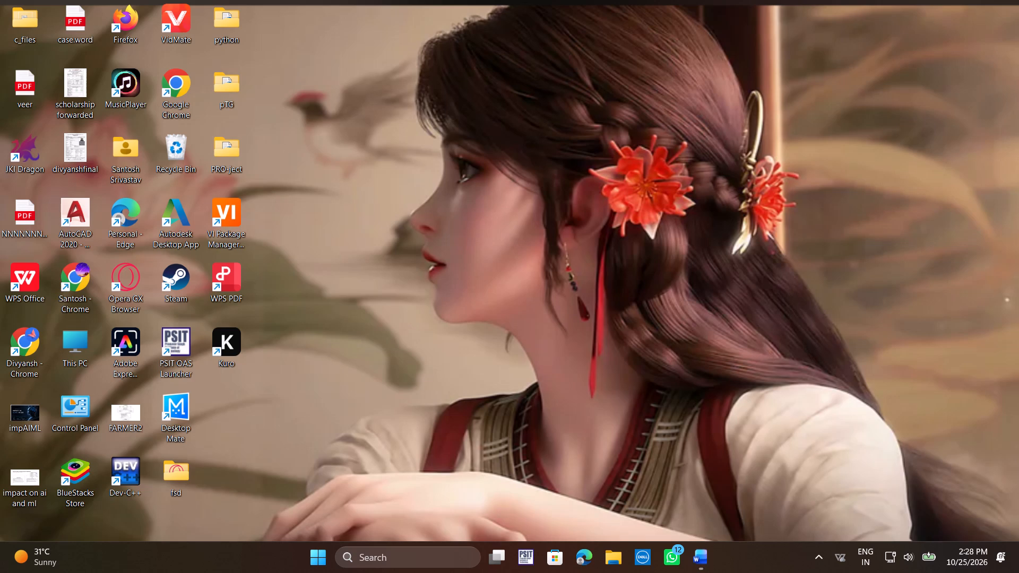
{"action": "left_click", "coordinate": [315, 560]}
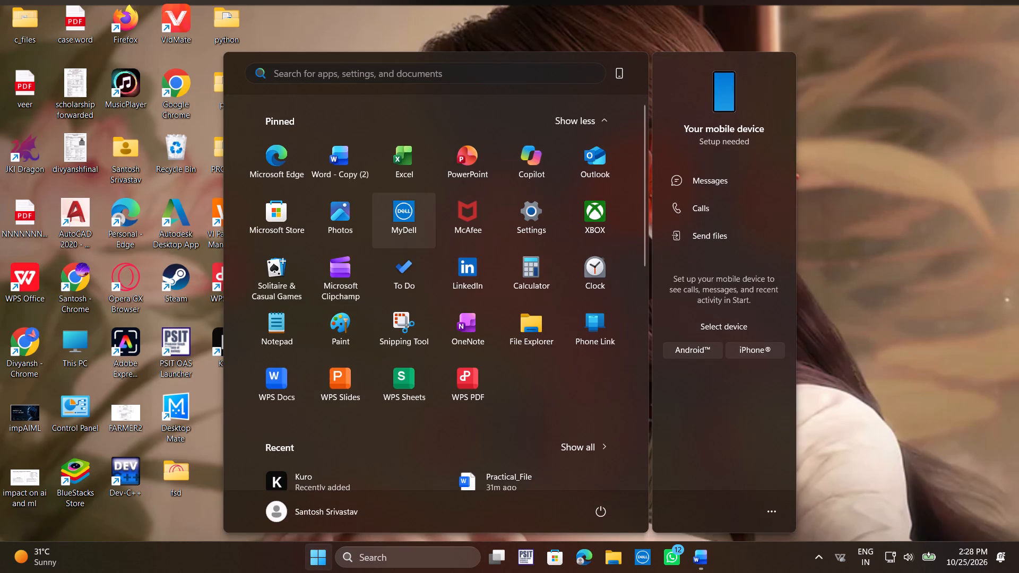
{"action": "left_click", "coordinate": [329, 155]}
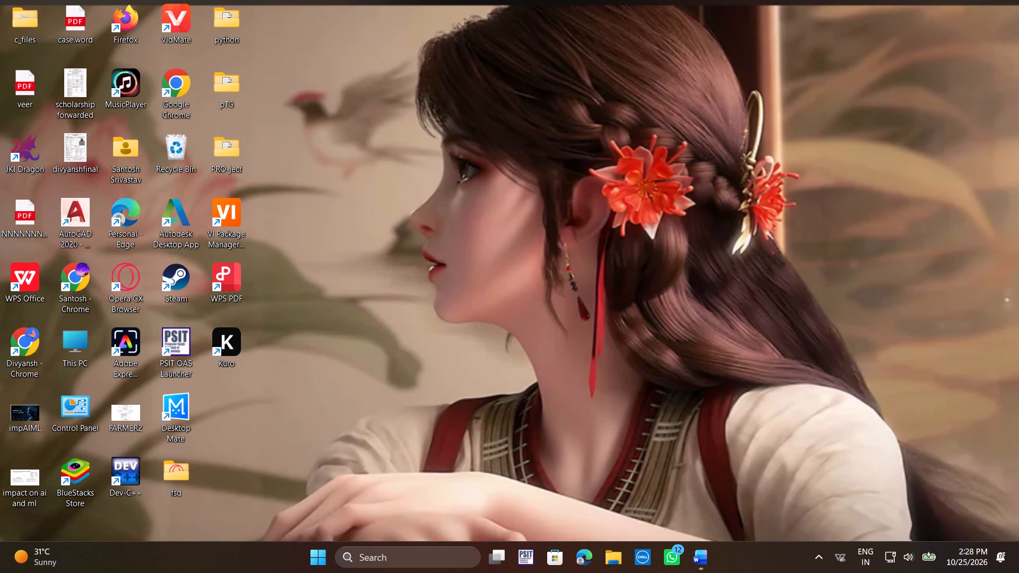
{"action": "left_click", "coordinate": [326, 195]}
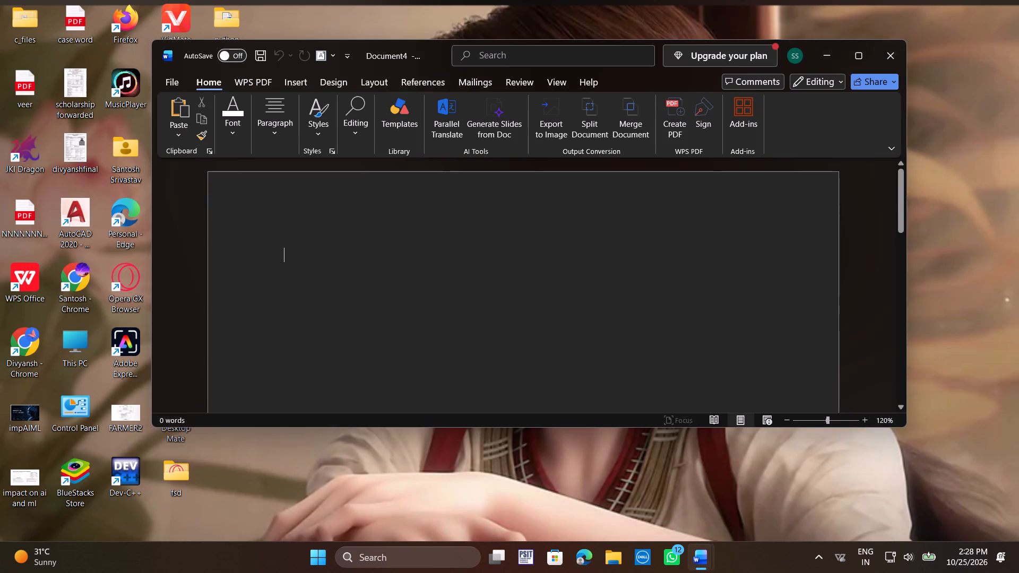
{"action": "left_click", "coordinate": [856, 56]}
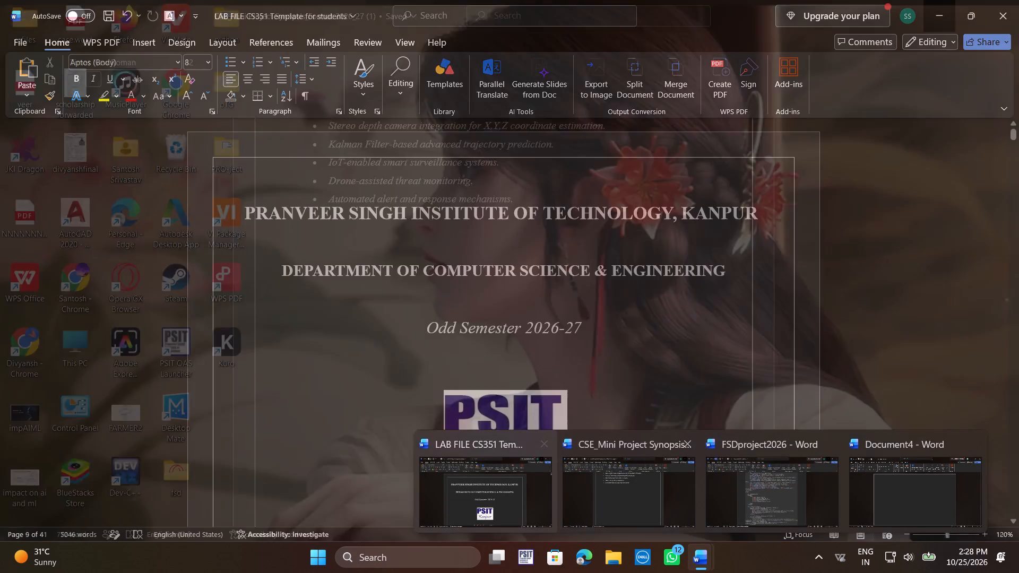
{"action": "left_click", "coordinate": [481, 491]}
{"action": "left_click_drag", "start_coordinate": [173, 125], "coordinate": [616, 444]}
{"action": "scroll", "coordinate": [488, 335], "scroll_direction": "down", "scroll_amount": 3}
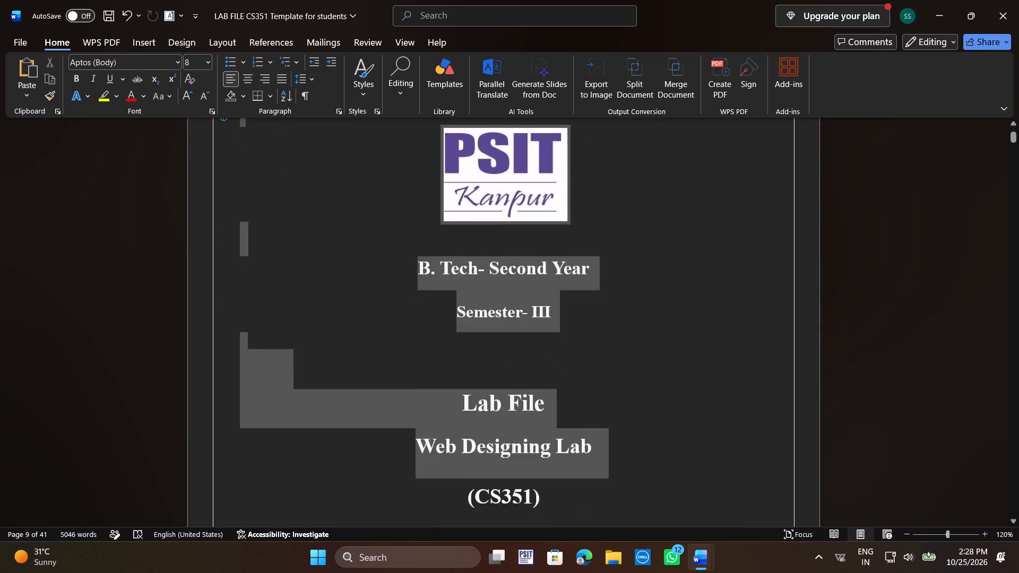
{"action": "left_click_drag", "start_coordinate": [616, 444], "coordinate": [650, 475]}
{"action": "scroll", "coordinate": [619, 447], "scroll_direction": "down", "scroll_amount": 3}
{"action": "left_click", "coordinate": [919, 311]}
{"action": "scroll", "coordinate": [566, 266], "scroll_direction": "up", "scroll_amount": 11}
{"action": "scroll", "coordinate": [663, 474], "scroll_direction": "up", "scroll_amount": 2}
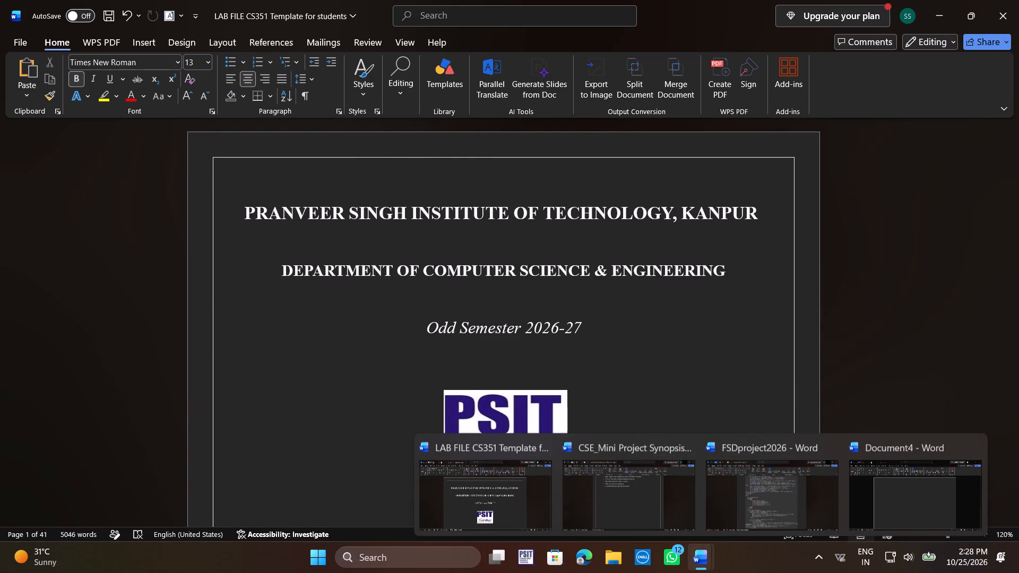
Copy the entire cover page of the CS351 lab file template and paste it into the blank Document4.
{"action": "left_click", "coordinate": [477, 476]}
{"action": "left_click_drag", "start_coordinate": [151, 121], "coordinate": [189, 127]}
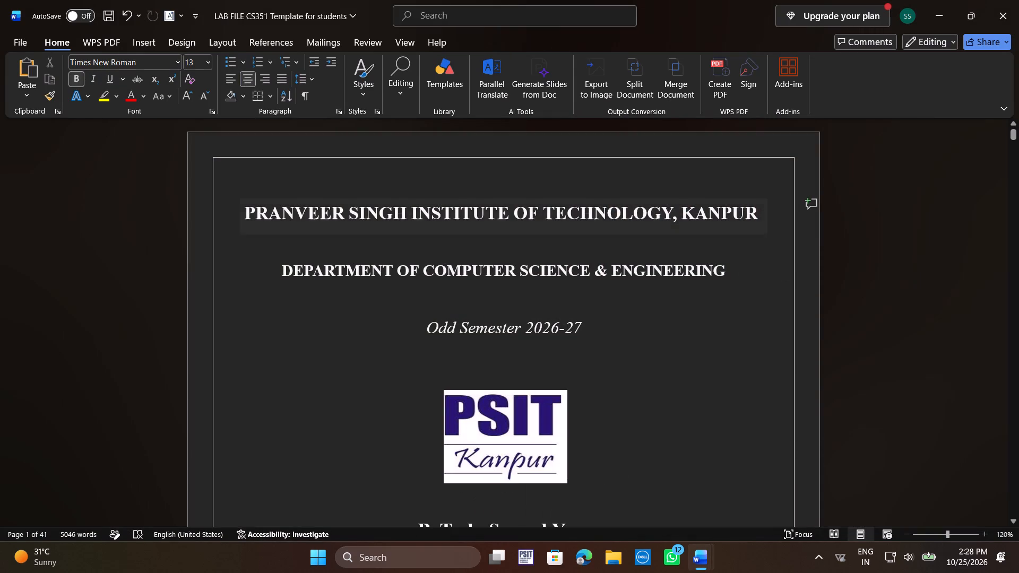
{"action": "left_click_drag", "start_coordinate": [189, 127], "coordinate": [815, 490]}
{"action": "scroll", "coordinate": [822, 465], "scroll_direction": "down", "scroll_amount": 2}
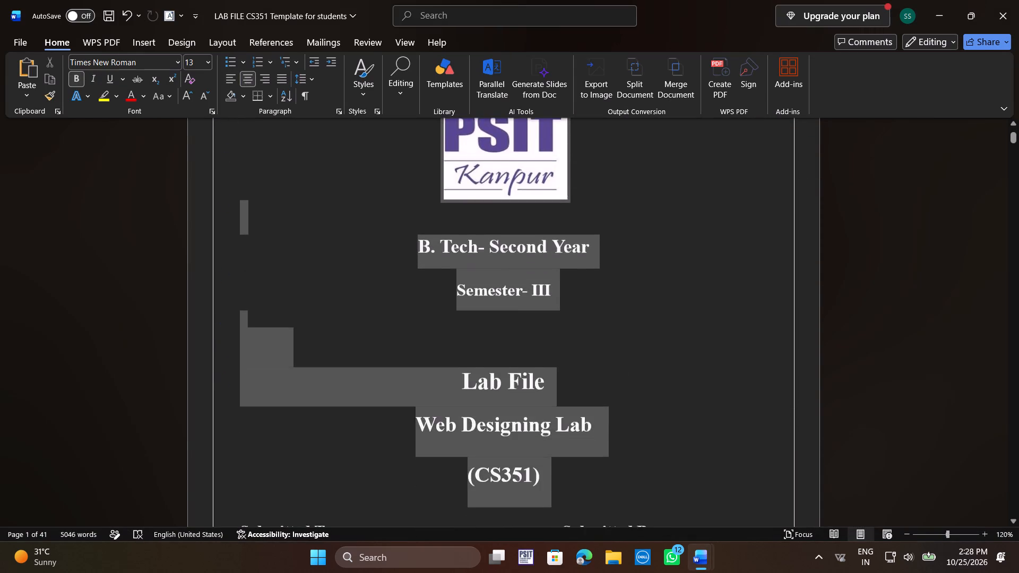
{"action": "scroll", "coordinate": [815, 490], "scroll_direction": "down", "scroll_amount": 3}
{"action": "left_click_drag", "start_coordinate": [815, 490], "coordinate": [802, 349]}
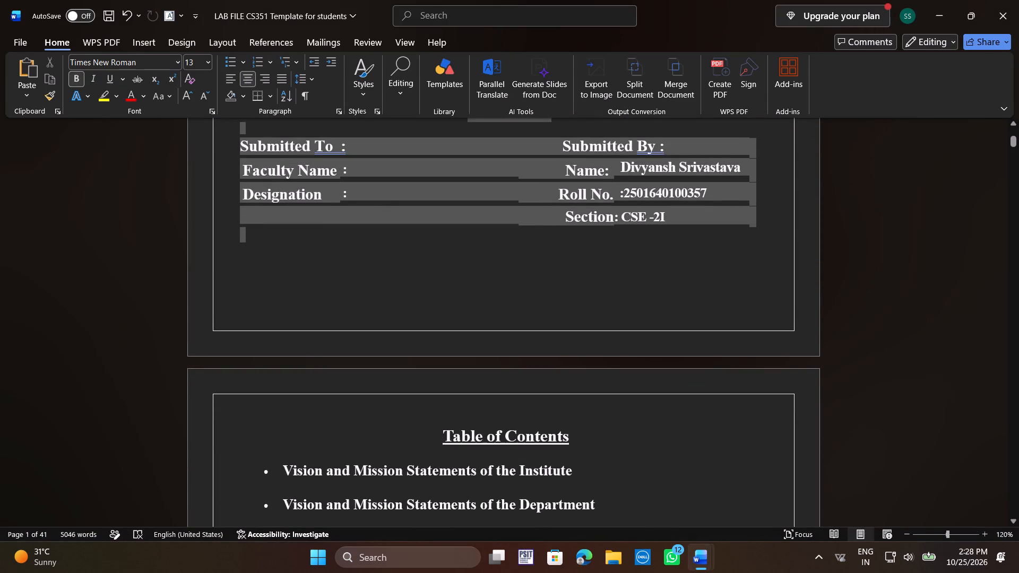
{"action": "left_click_drag", "start_coordinate": [802, 349], "coordinate": [822, 351]}
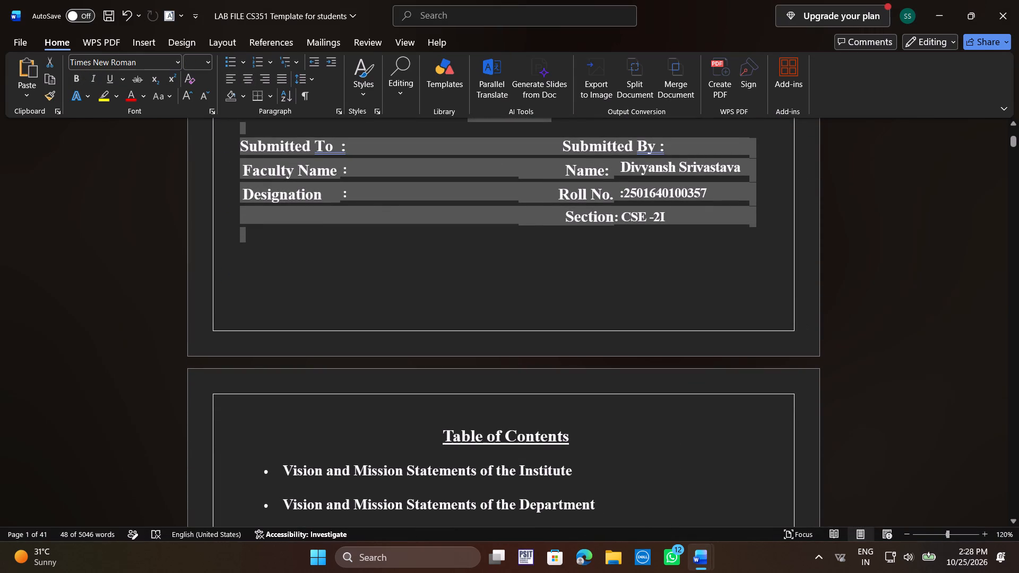
{"action": "key", "text": "ctrl+c"}
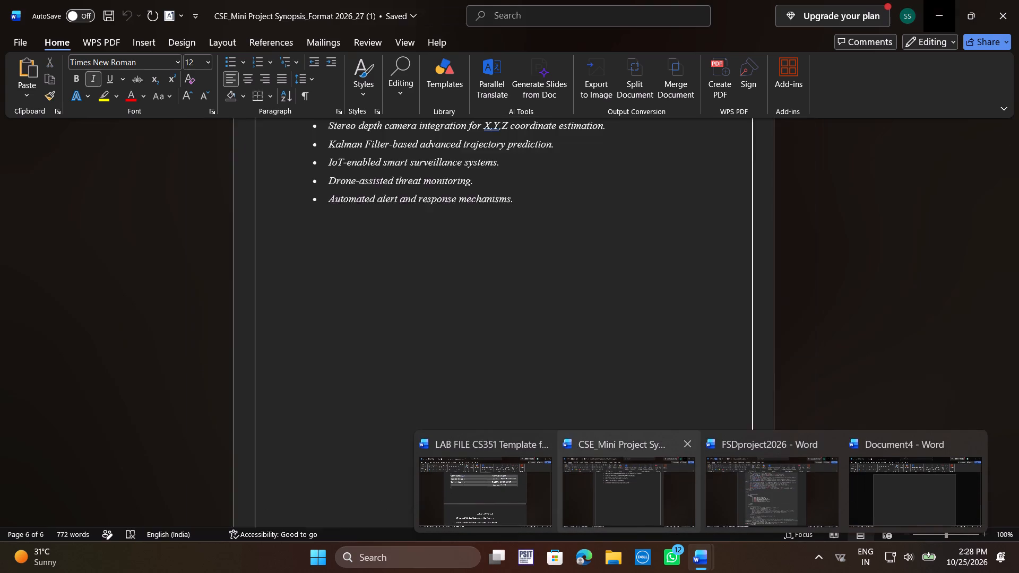
{"action": "left_click", "coordinate": [880, 497]}
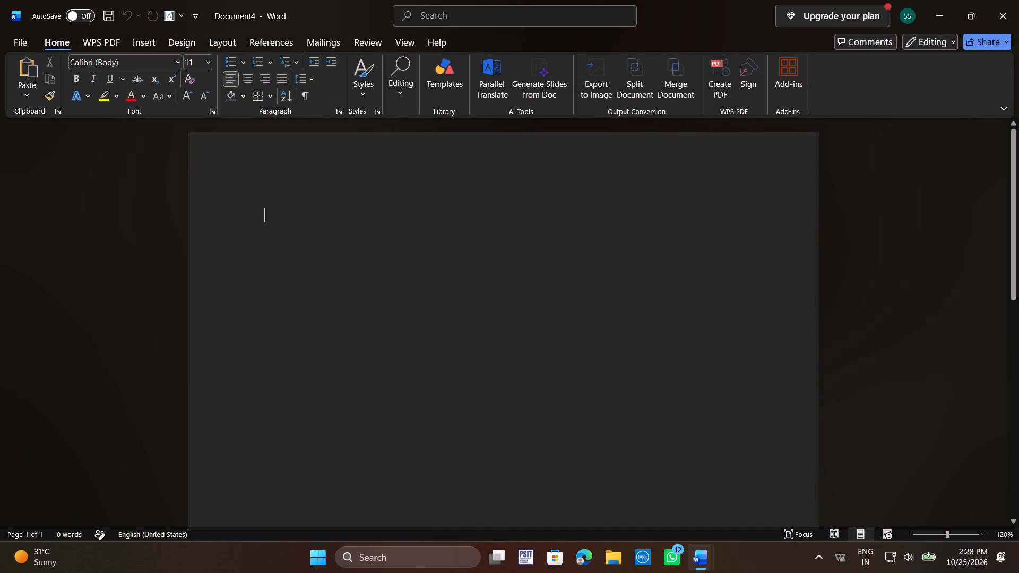
{"action": "key", "text": "ctrl+v"}
Move the PSIT logo up so it sits just below the Odd Semester 2026-27 line, centred on the page.
{"action": "scroll", "coordinate": [386, 209], "scroll_direction": "up", "scroll_amount": 1}
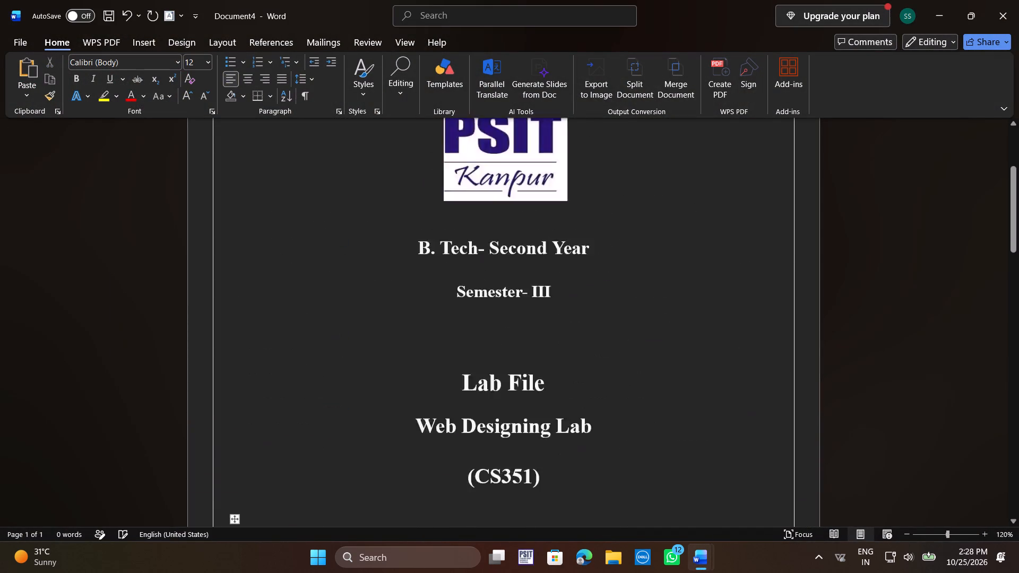
{"action": "scroll", "coordinate": [386, 211], "scroll_direction": "up", "scroll_amount": 1}
{"action": "left_click", "coordinate": [665, 309]}
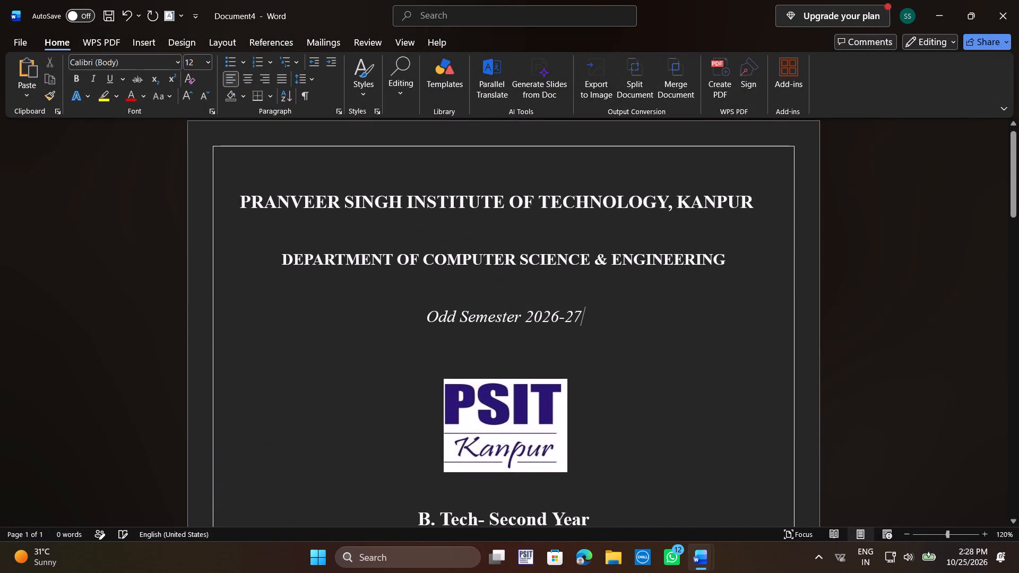
{"action": "left_click_drag", "start_coordinate": [465, 403], "coordinate": [463, 370]}
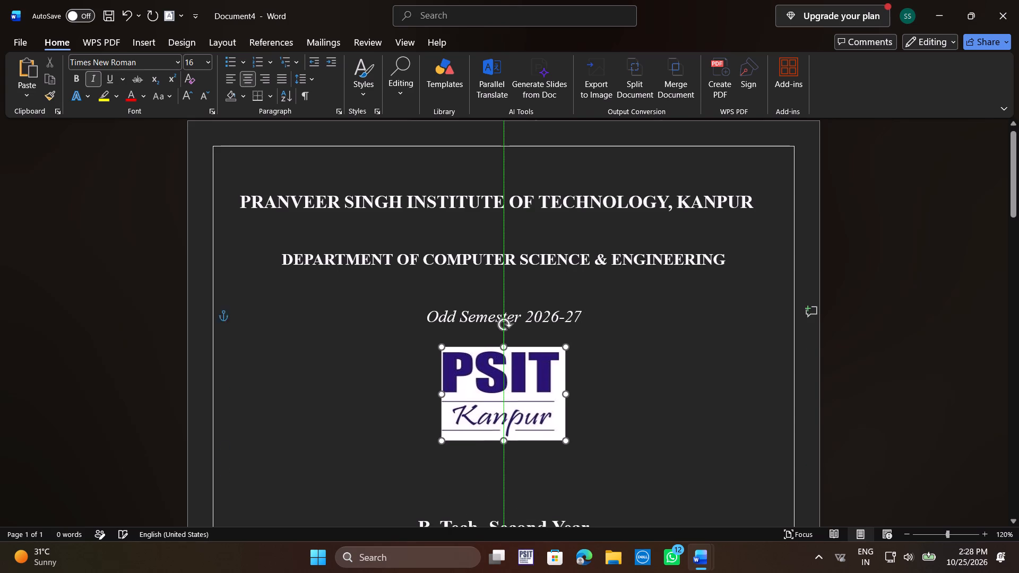
{"action": "left_click_drag", "start_coordinate": [463, 370], "coordinate": [457, 375]}
{"action": "left_click", "coordinate": [361, 380]}
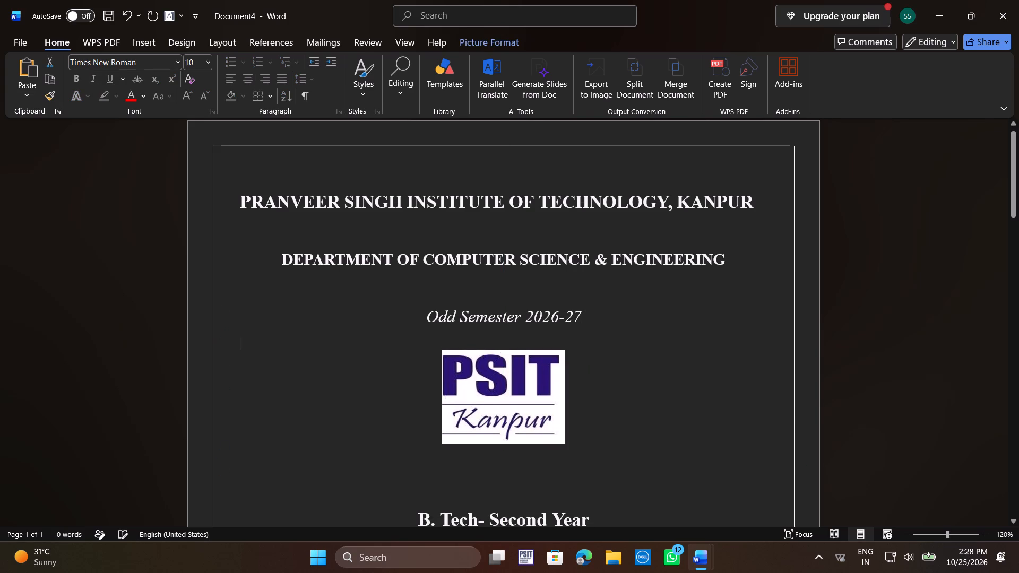
Remove the empty line between the PSIT logo and the "B. Tech- Second Year" heading.
{"action": "scroll", "coordinate": [372, 415], "scroll_direction": "down", "scroll_amount": 1}
{"action": "left_click", "coordinate": [412, 318]}
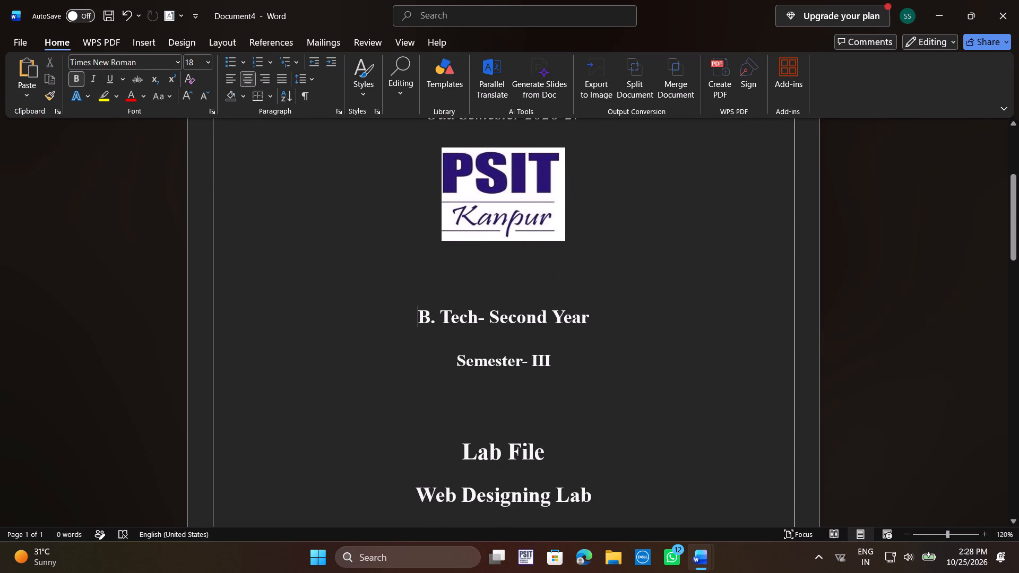
{"action": "key", "text": "BackSpace"}
{"action": "key", "text": "BackSpace"}
{"action": "key", "text": "BackSpace"}
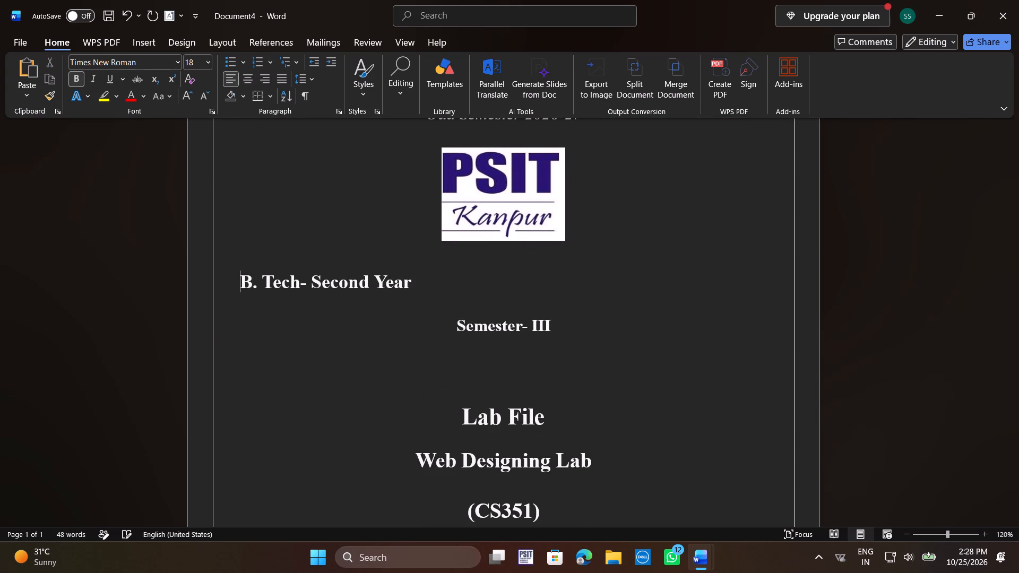
Shift the "B. Tech- Second Year" heading back to the centre of the page with leading spaces.
{"action": "key", "text": "space"}
{"action": "key", "text": "space"}
{"action": "key", "text": "space"}
{"action": "key", "text": "space"}
{"action": "key", "text": "space"}
{"action": "key", "text": "space"}
{"action": "key", "text": "space"}
{"action": "key", "text": "space"}
{"action": "key", "text": "space"}
{"action": "key", "text": "space"}
{"action": "key", "text": "space"}
{"action": "key", "text": "space"}
{"action": "key", "text": "space"}
{"action": "key", "text": "space"}
{"action": "key", "text": "space"}
{"action": "key", "text": "space"}
{"action": "key", "text": "space"}
{"action": "key", "text": "space"}
{"action": "key", "text": "space"}
{"action": "key", "text": "space"}
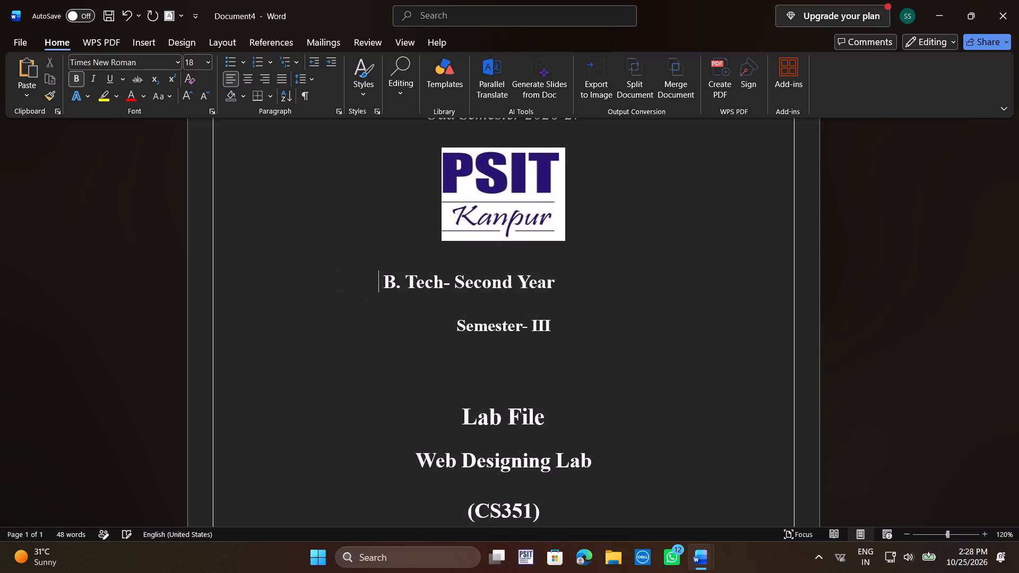
{"action": "key", "text": "BackSpace"}
{"action": "key", "text": "BackSpace"}
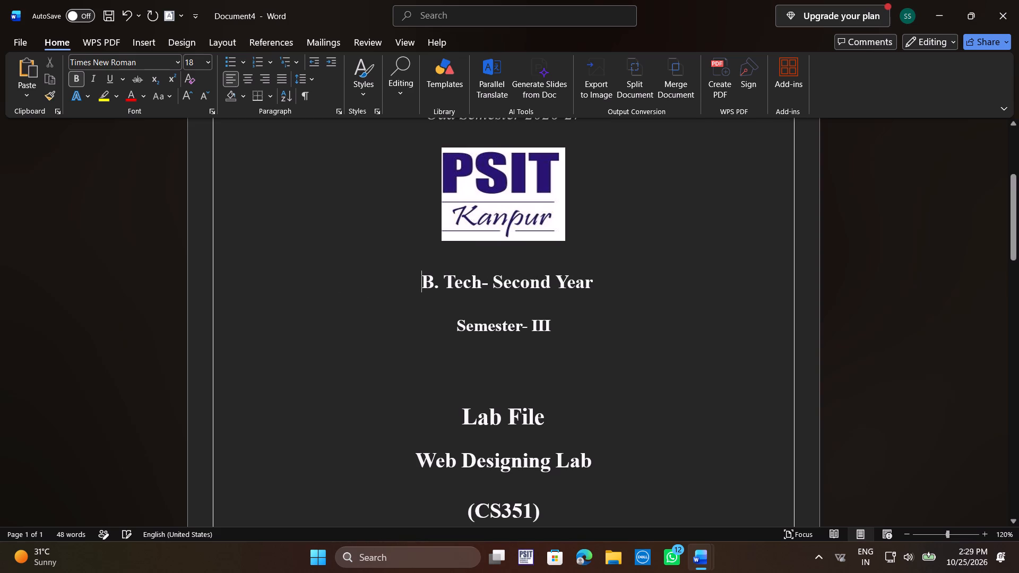
Add spacing after the colons of the Section and Roll No. entries in the cover page's Submitted By block.
{"action": "scroll", "coordinate": [461, 379], "scroll_direction": "down", "scroll_amount": 1}
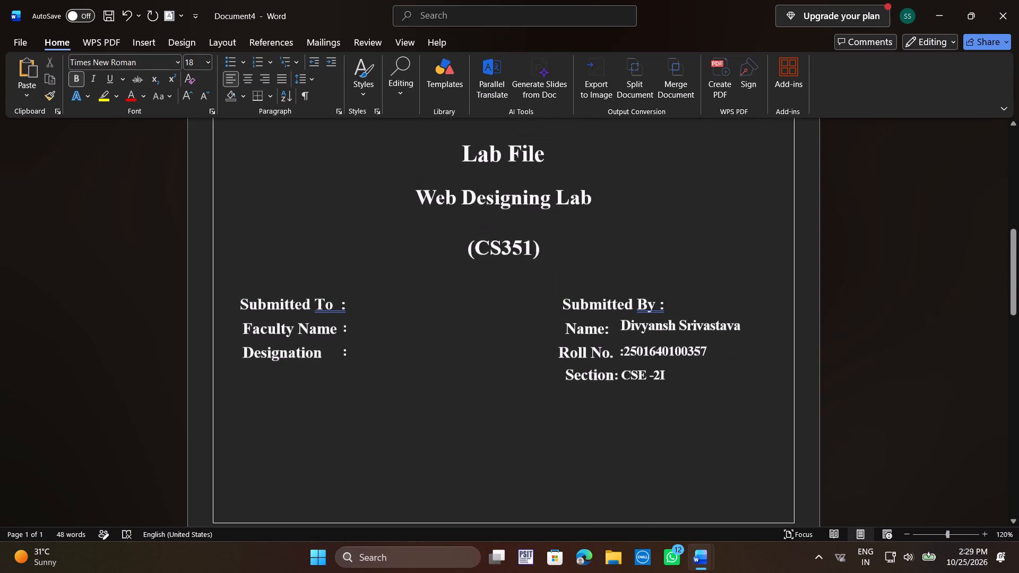
{"action": "scroll", "coordinate": [456, 375], "scroll_direction": "down", "scroll_amount": 1}
{"action": "scroll", "coordinate": [517, 399], "scroll_direction": "down", "scroll_amount": 1}
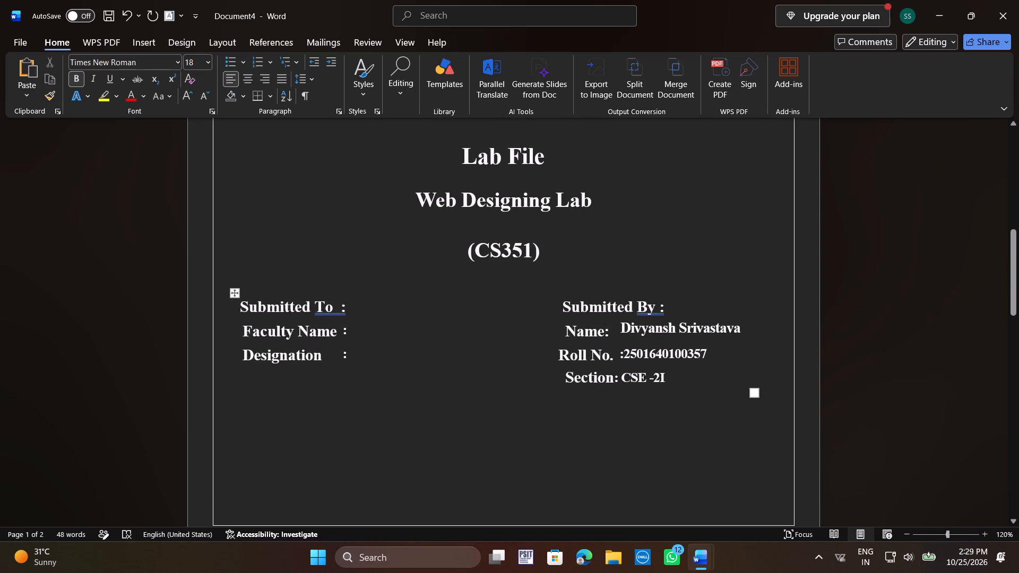
{"action": "scroll", "coordinate": [517, 399], "scroll_direction": "down", "scroll_amount": 1}
{"action": "left_click", "coordinate": [624, 171]}
{"action": "key", "text": "space"}
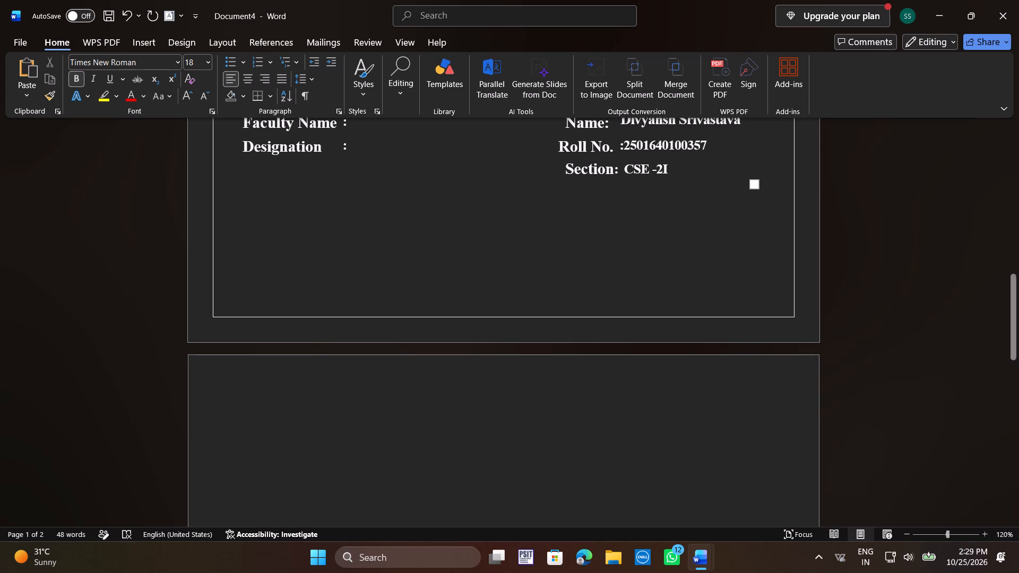
{"action": "left_click", "coordinate": [625, 144]}
{"action": "key", "text": "space"}
{"action": "key", "text": "space"}
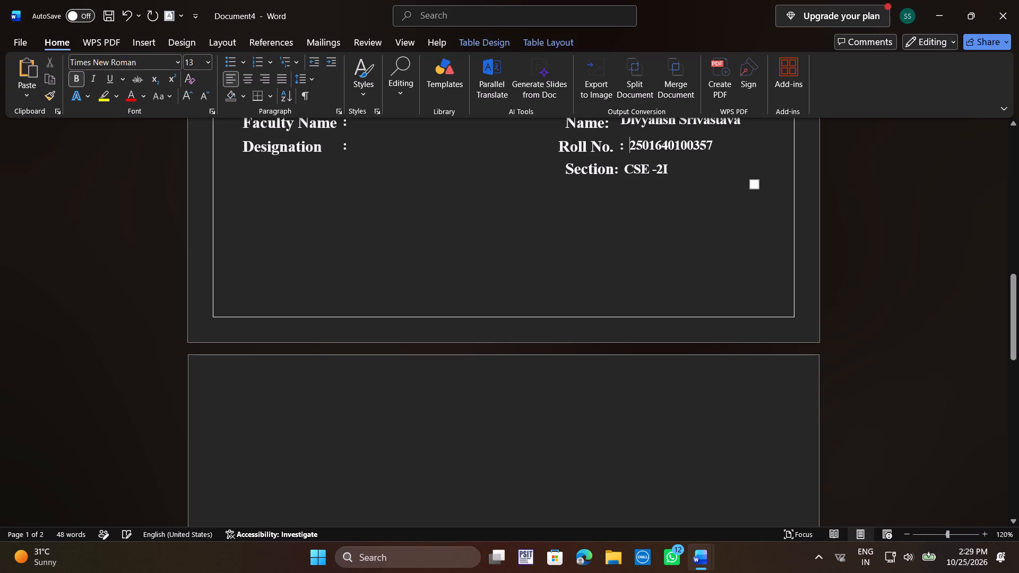
Copy the Table of Contents heading and its bullets through Index from the template, and paste them on Document4's page after the cover.
{"action": "left_click", "coordinate": [505, 393]}
{"action": "scroll", "coordinate": [505, 393], "scroll_direction": "down", "scroll_amount": 4}
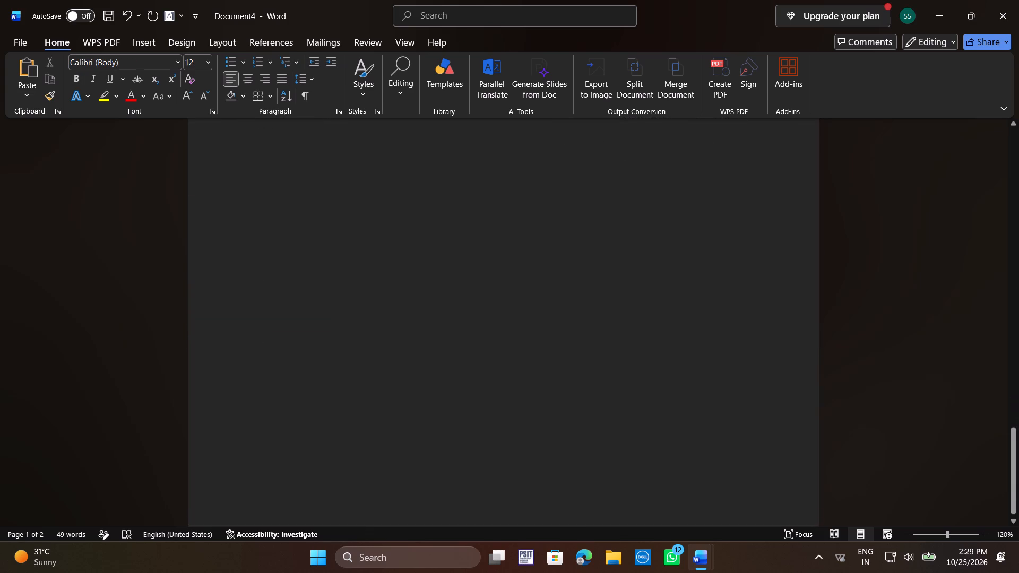
{"action": "scroll", "coordinate": [505, 394], "scroll_direction": "down", "scroll_amount": 4}
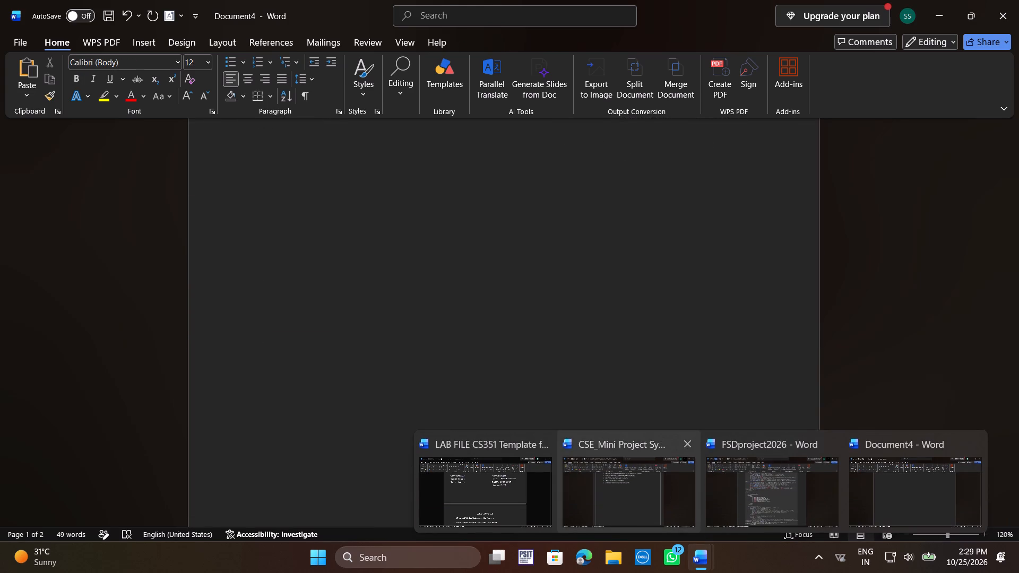
{"action": "left_click", "coordinate": [505, 490]}
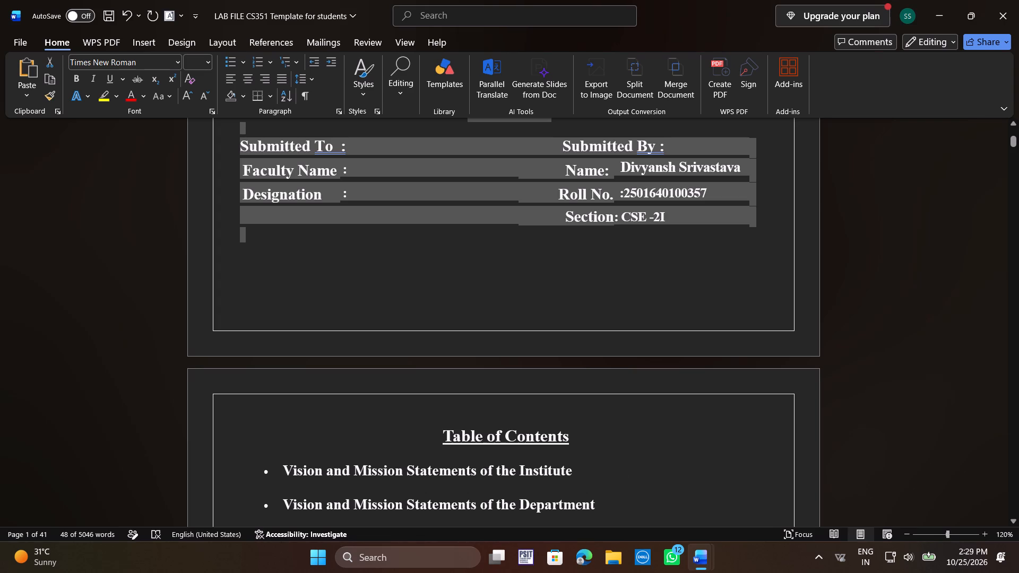
{"action": "scroll", "coordinate": [706, 371], "scroll_direction": "down", "scroll_amount": 1}
{"action": "left_click", "coordinate": [669, 178]}
{"action": "scroll", "coordinate": [669, 178], "scroll_direction": "down", "scroll_amount": 1}
{"action": "scroll", "coordinate": [477, 175], "scroll_direction": "up", "scroll_amount": 1}
{"action": "scroll", "coordinate": [337, 158], "scroll_direction": "up", "scroll_amount": 1}
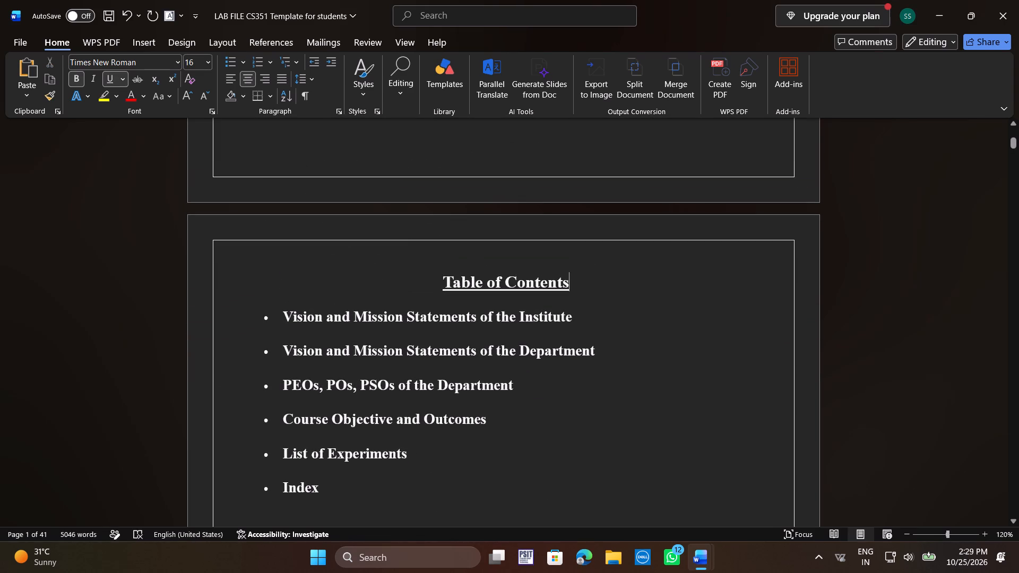
{"action": "left_click_drag", "start_coordinate": [199, 216], "coordinate": [512, 513]}
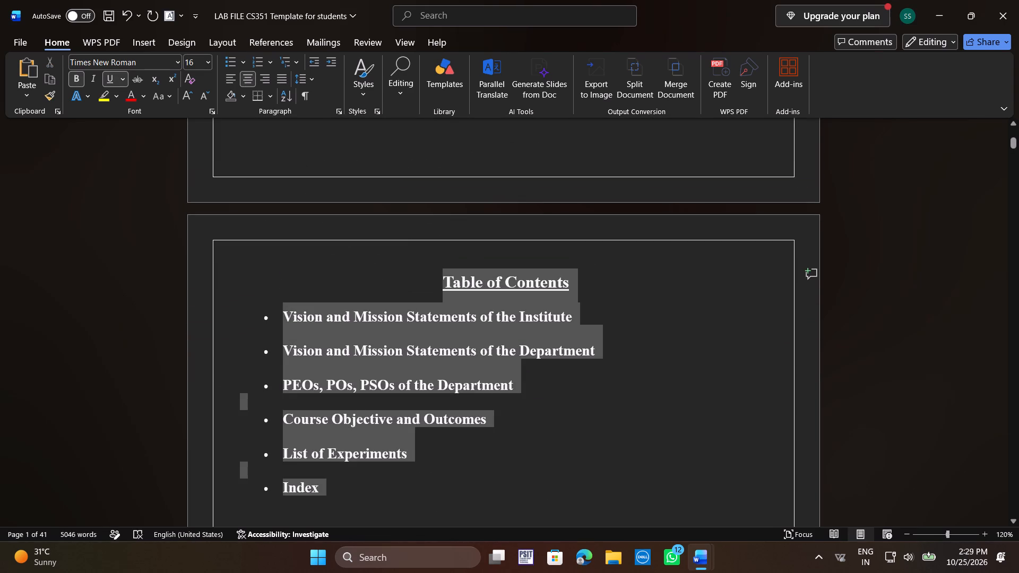
{"action": "left_click_drag", "start_coordinate": [512, 513], "coordinate": [542, 519]}
{"action": "scroll", "coordinate": [530, 523], "scroll_direction": "down", "scroll_amount": 12}
{"action": "scroll", "coordinate": [542, 519], "scroll_direction": "up", "scroll_amount": 4}
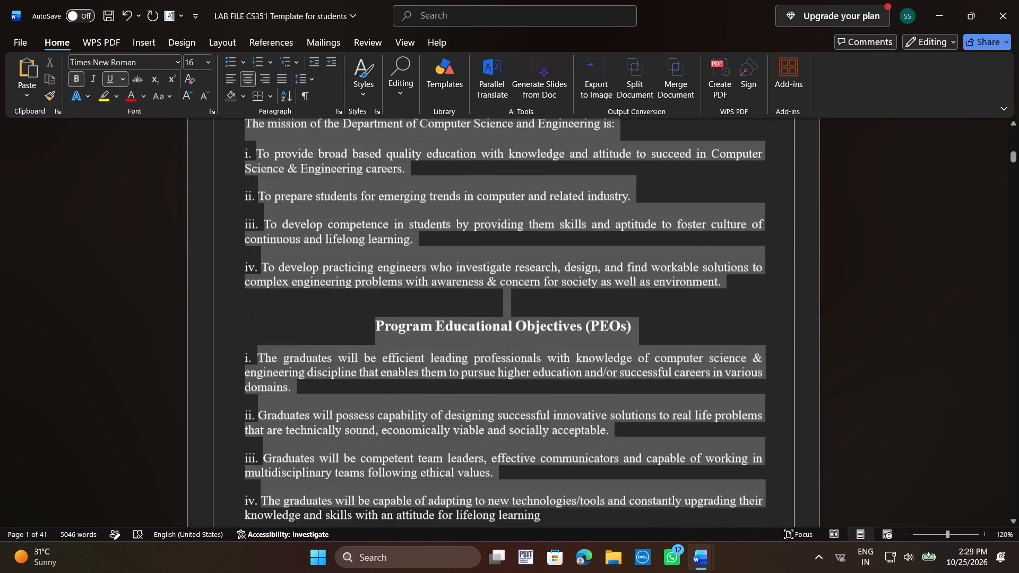
{"action": "scroll", "coordinate": [542, 519], "scroll_direction": "up", "scroll_amount": 4}
{"action": "left_click_drag", "start_coordinate": [542, 519], "coordinate": [499, 349]}
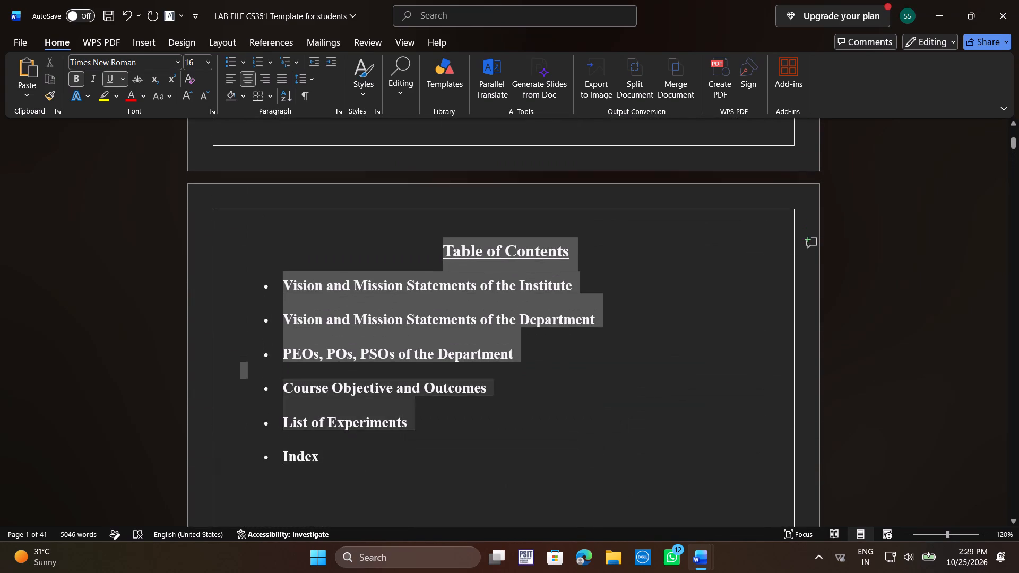
{"action": "left_click_drag", "start_coordinate": [499, 349], "coordinate": [497, 482]}
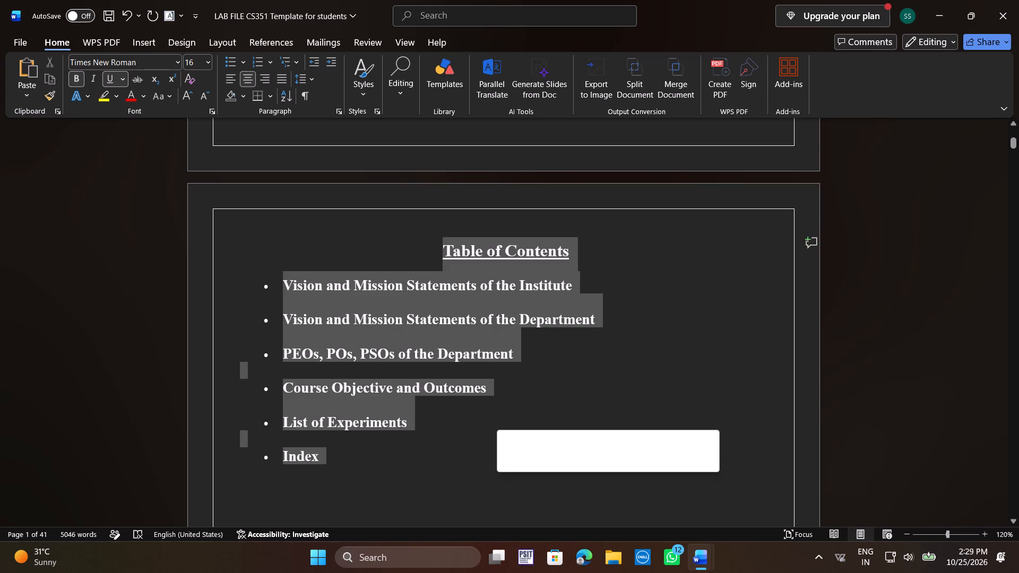
{"action": "key", "text": "ctrl+c"}
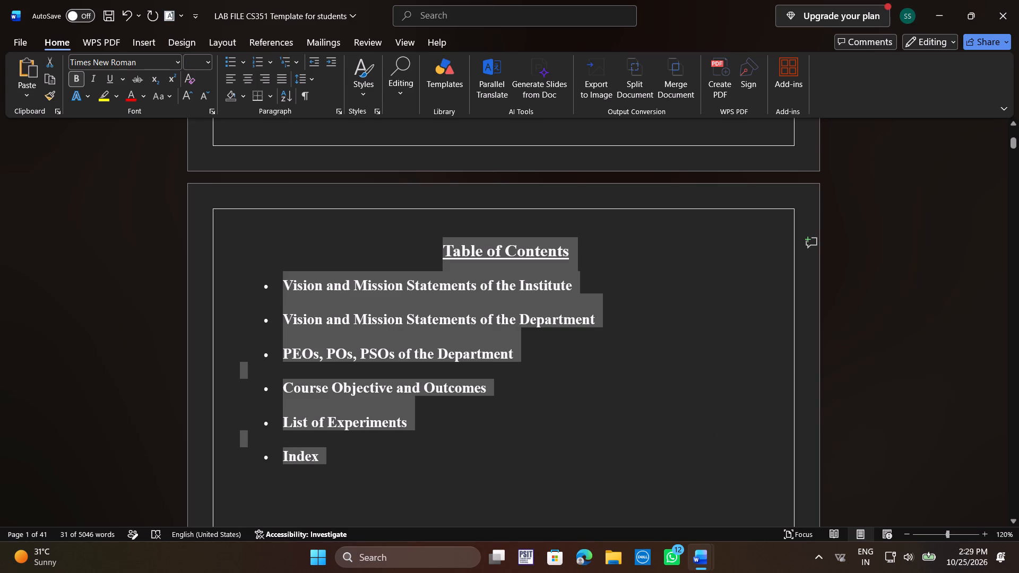
{"action": "left_click", "coordinate": [481, 491]}
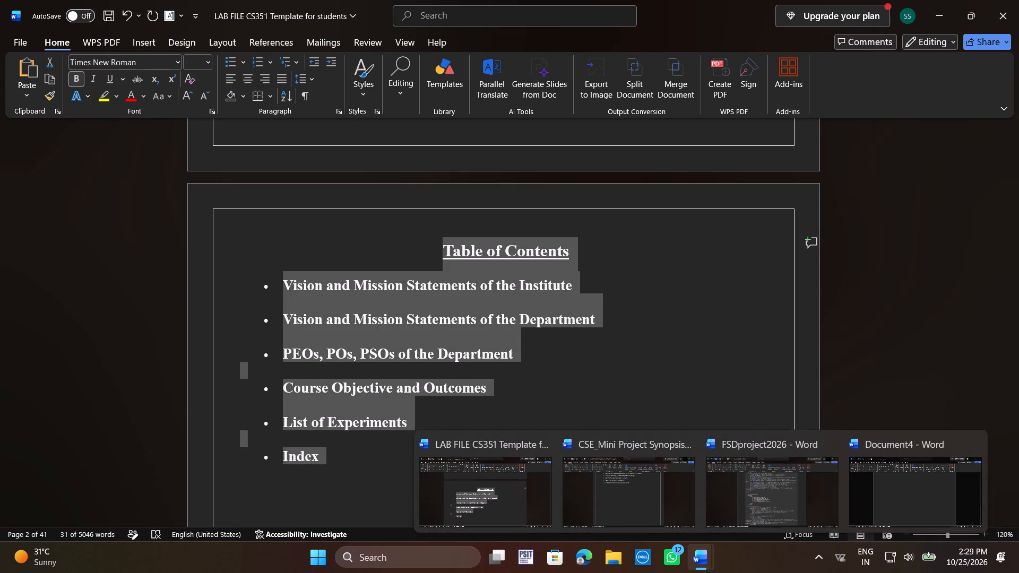
{"action": "left_click", "coordinate": [899, 483]}
{"action": "scroll", "coordinate": [471, 273], "scroll_direction": "up", "scroll_amount": 1}
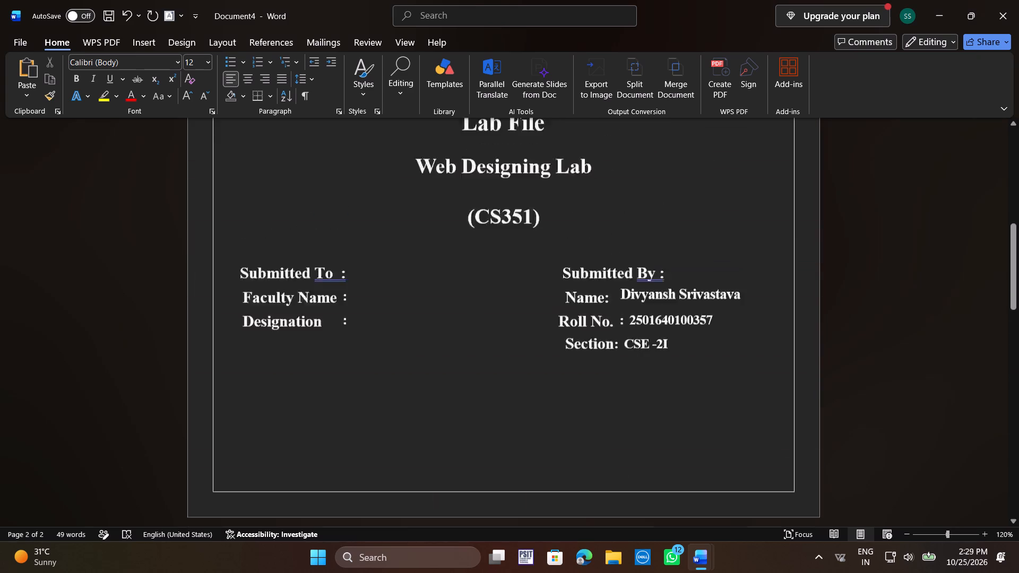
{"action": "scroll", "coordinate": [446, 265], "scroll_direction": "up", "scroll_amount": 2}
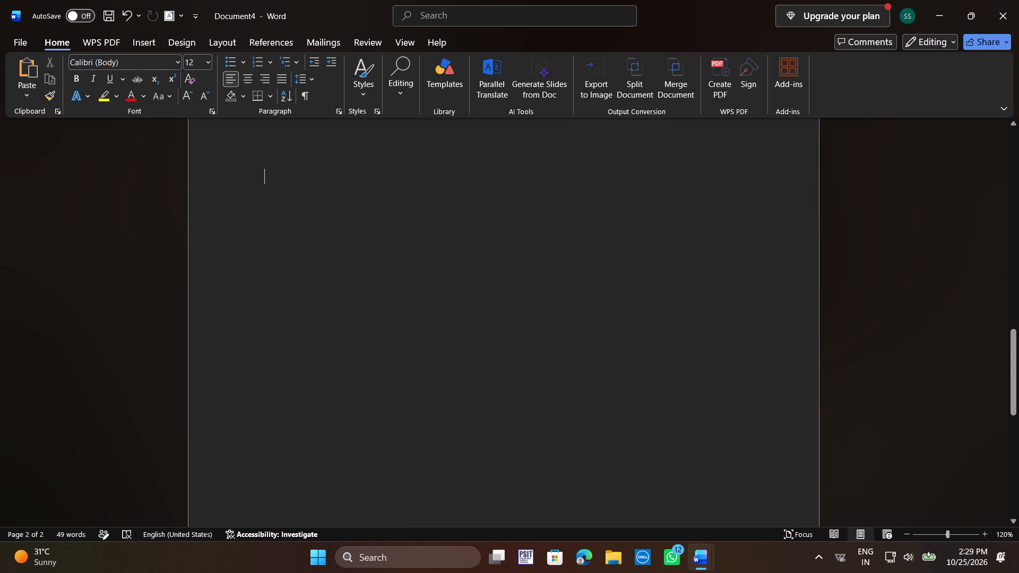
{"action": "key", "text": "ctrl+v"}
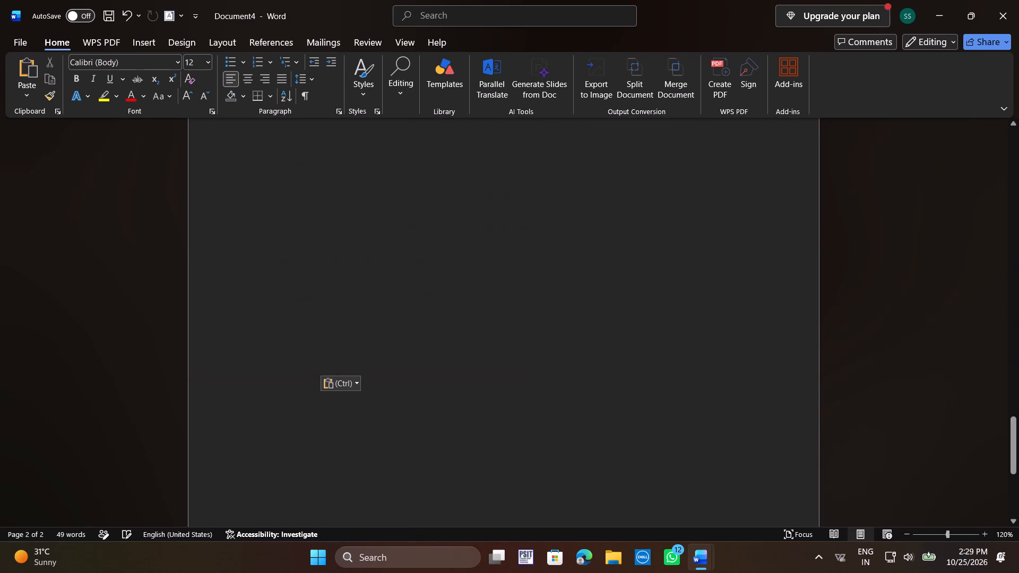
In the CS351 lab file template, copy the content from Institute Vision Statement through the CS351.2 row of the Course Outcomes table.
{"action": "scroll", "coordinate": [506, 259], "scroll_direction": "left", "scroll_amount": 2}
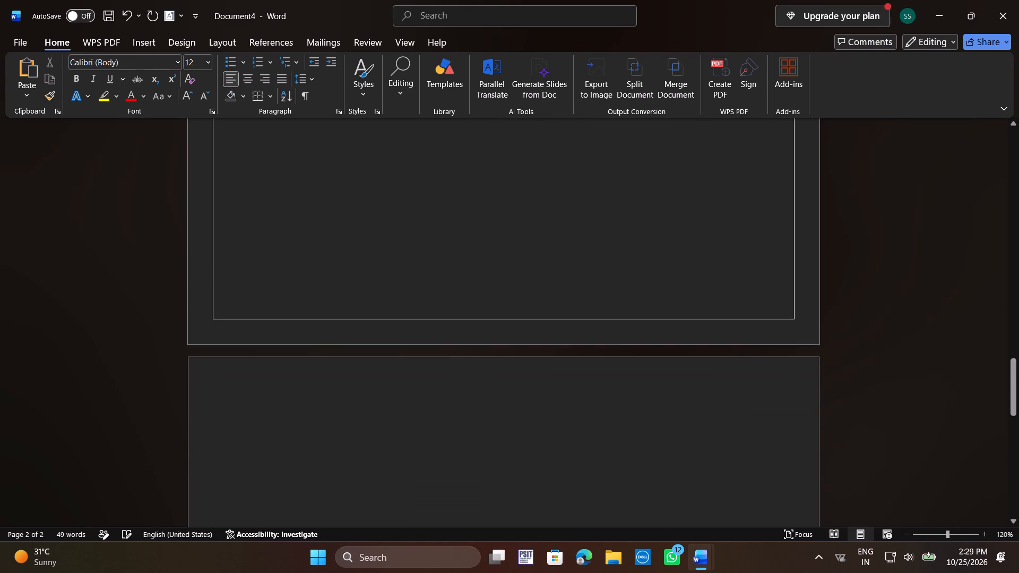
{"action": "scroll", "coordinate": [506, 263], "scroll_direction": "down", "scroll_amount": 7}
{"action": "scroll", "coordinate": [506, 258], "scroll_direction": "up", "scroll_amount": 1}
{"action": "scroll", "coordinate": [501, 259], "scroll_direction": "down", "scroll_amount": 1}
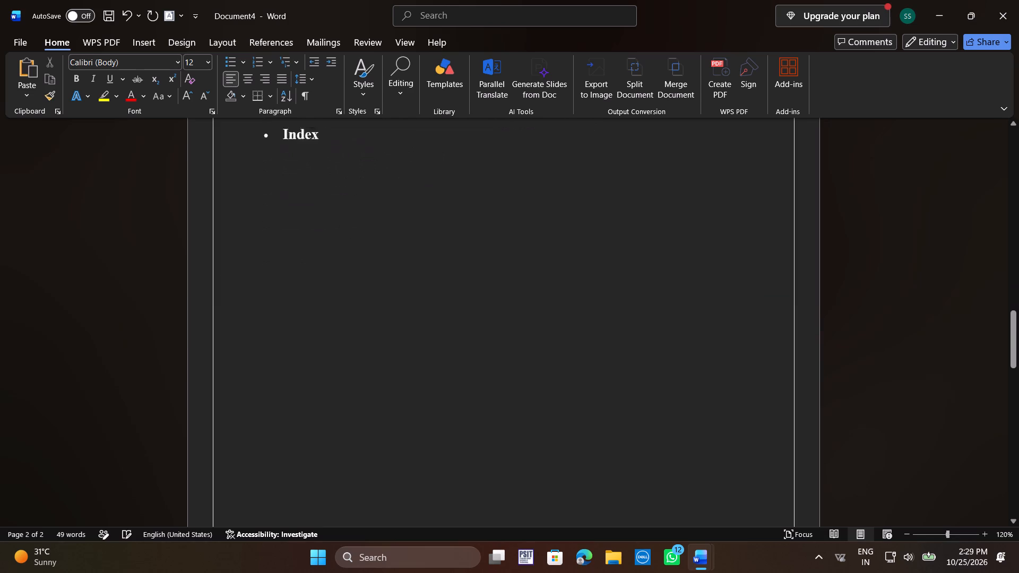
{"action": "scroll", "coordinate": [501, 259], "scroll_direction": "down", "scroll_amount": 4}
{"action": "scroll", "coordinate": [578, 405], "scroll_direction": "down", "scroll_amount": 1}
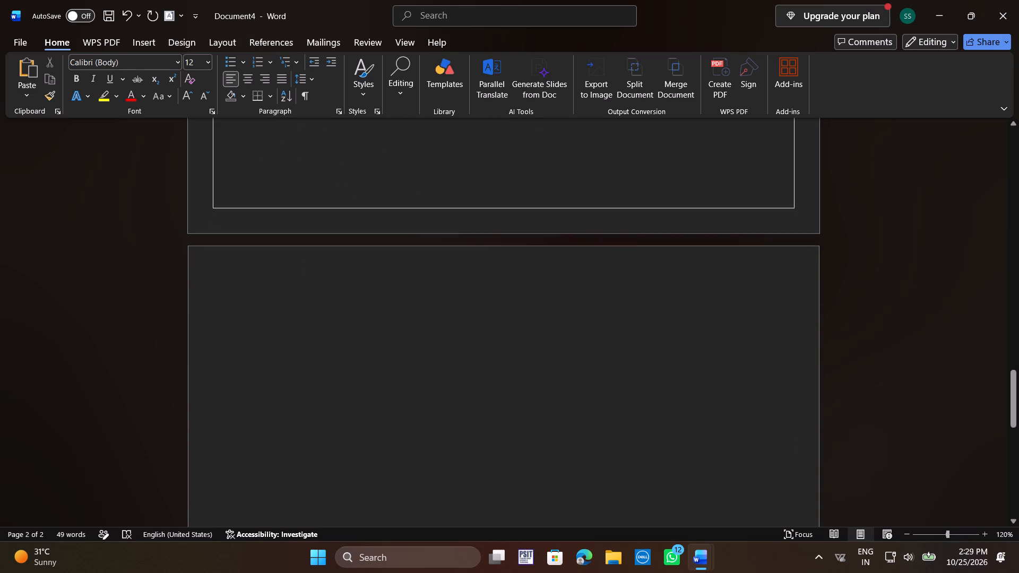
{"action": "left_click", "coordinate": [517, 513]}
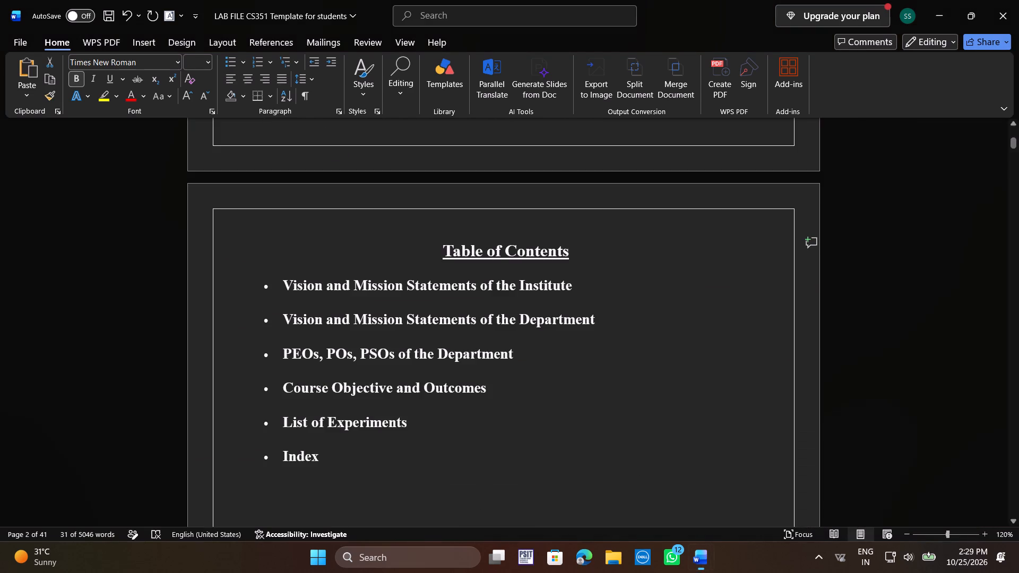
{"action": "scroll", "coordinate": [636, 0], "scroll_direction": "down", "scroll_amount": 2}
{"action": "scroll", "coordinate": [431, 249], "scroll_direction": "down", "scroll_amount": 4}
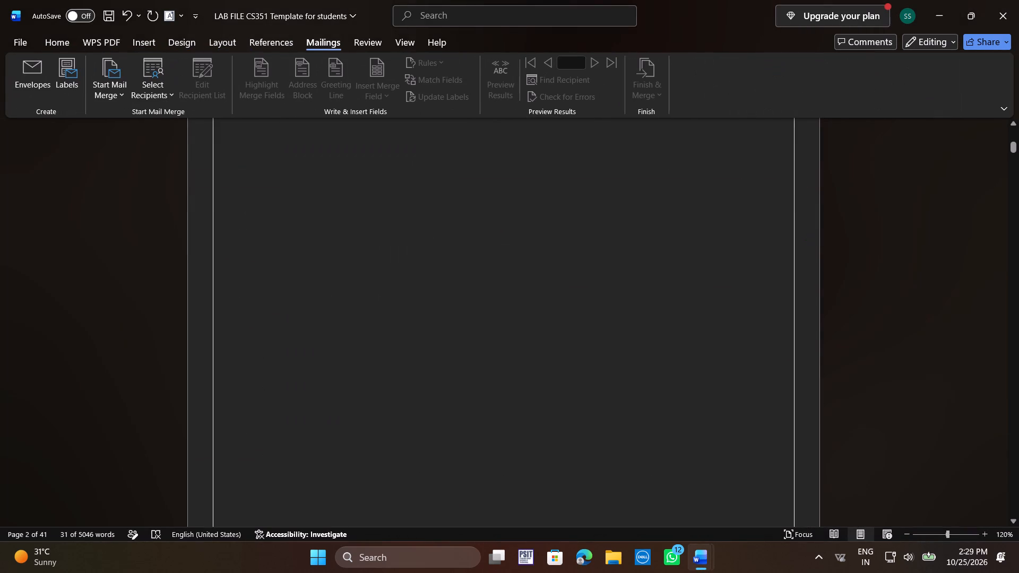
{"action": "scroll", "coordinate": [416, 244], "scroll_direction": "up", "scroll_amount": 2}
{"action": "left_click", "coordinate": [635, 301]}
{"action": "scroll", "coordinate": [632, 301], "scroll_direction": "down", "scroll_amount": 1}
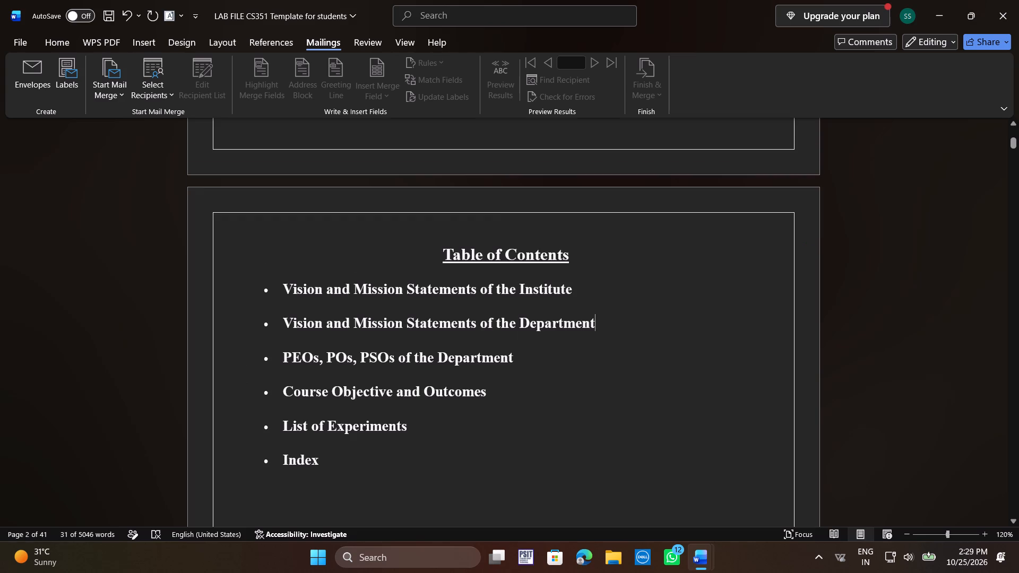
{"action": "scroll", "coordinate": [631, 300], "scroll_direction": "down", "scroll_amount": 3}
{"action": "scroll", "coordinate": [326, 357], "scroll_direction": "down", "scroll_amount": 3}
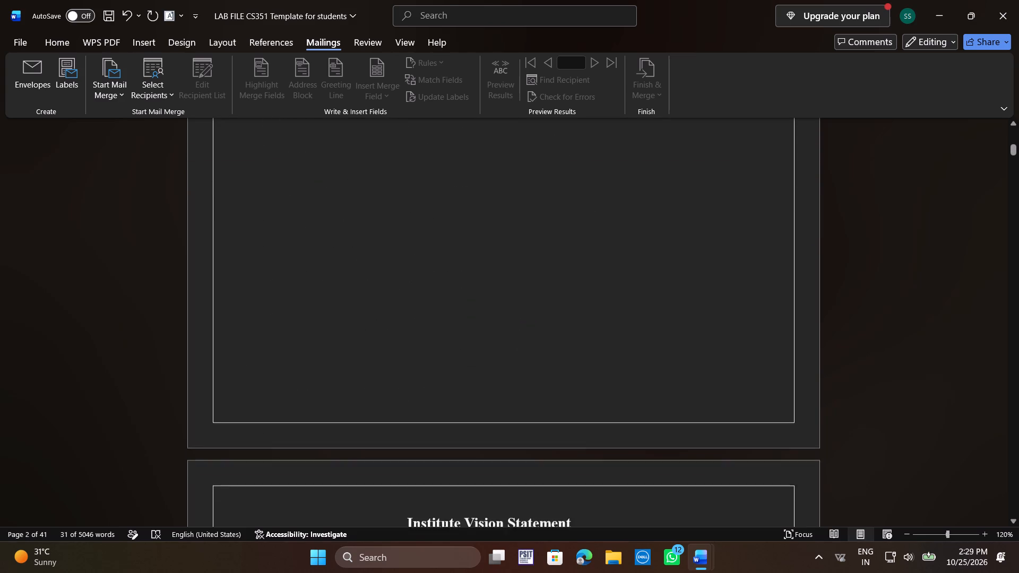
{"action": "scroll", "coordinate": [336, 352], "scroll_direction": "down", "scroll_amount": 6}
{"action": "scroll", "coordinate": [407, 302], "scroll_direction": "down", "scroll_amount": 1}
{"action": "left_click_drag", "start_coordinate": [262, 232], "coordinate": [683, 540]}
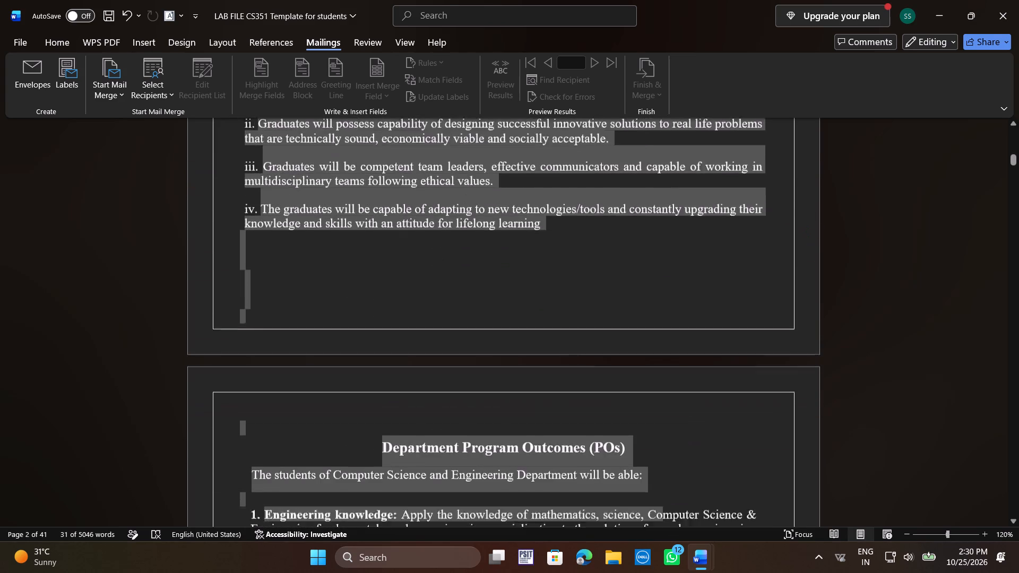
{"action": "left_click_drag", "start_coordinate": [683, 540], "coordinate": [745, 536]}
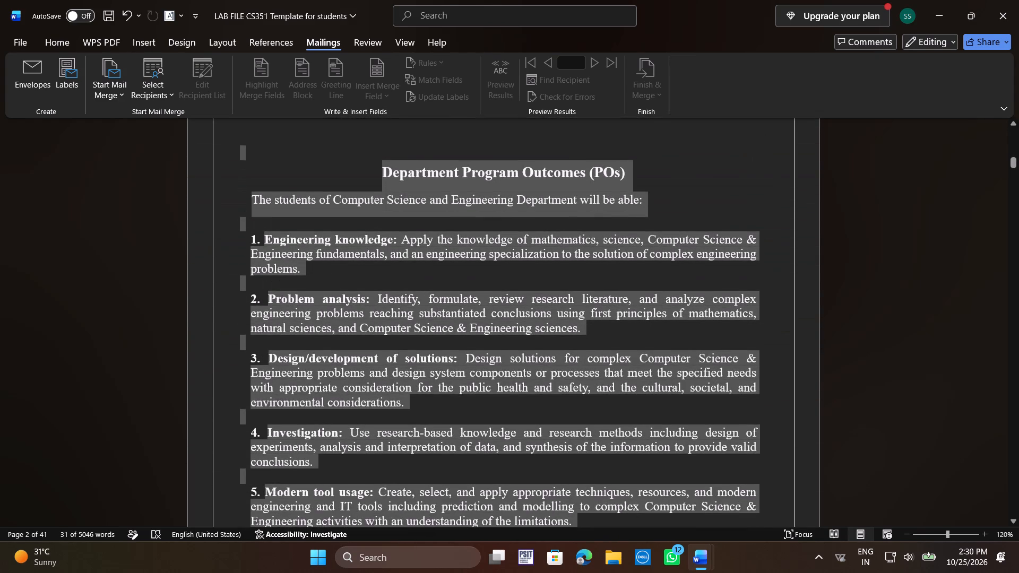
{"action": "left_click_drag", "start_coordinate": [745, 536], "coordinate": [754, 543]}
{"action": "scroll", "coordinate": [745, 536], "scroll_direction": "down", "scroll_amount": 1}
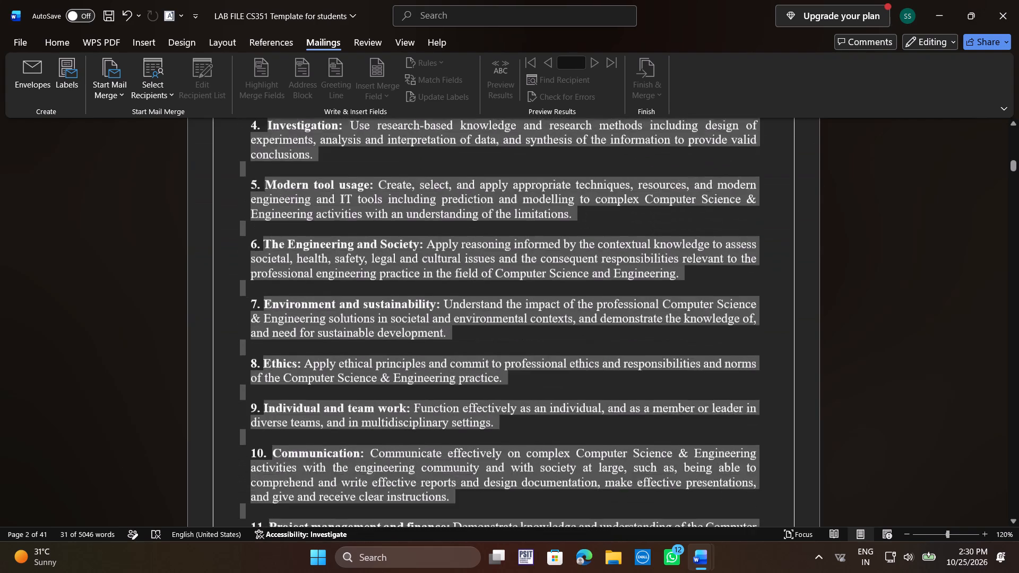
{"action": "left_click_drag", "start_coordinate": [754, 543], "coordinate": [756, 540]}
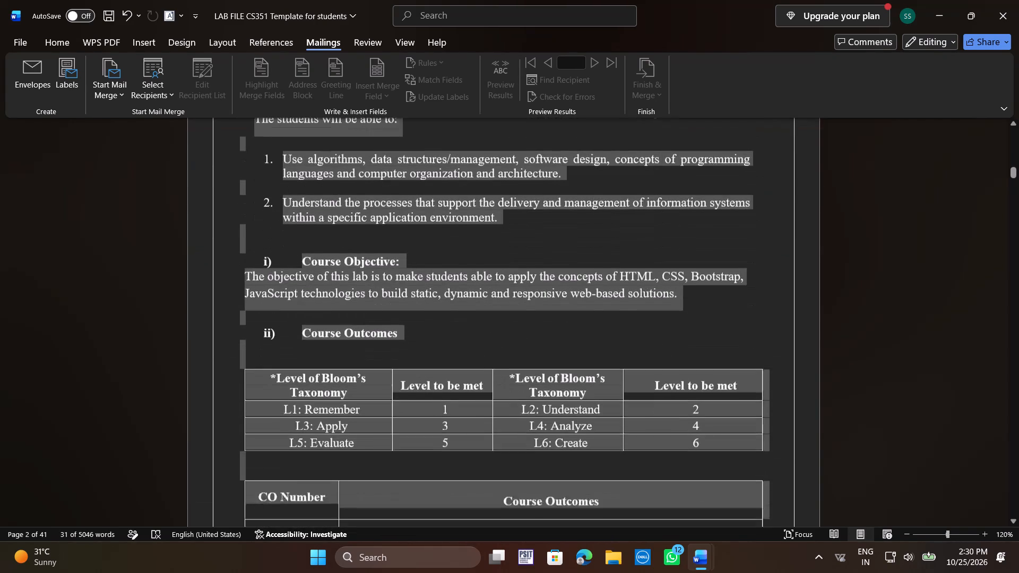
{"action": "left_click_drag", "start_coordinate": [756, 540], "coordinate": [762, 535]}
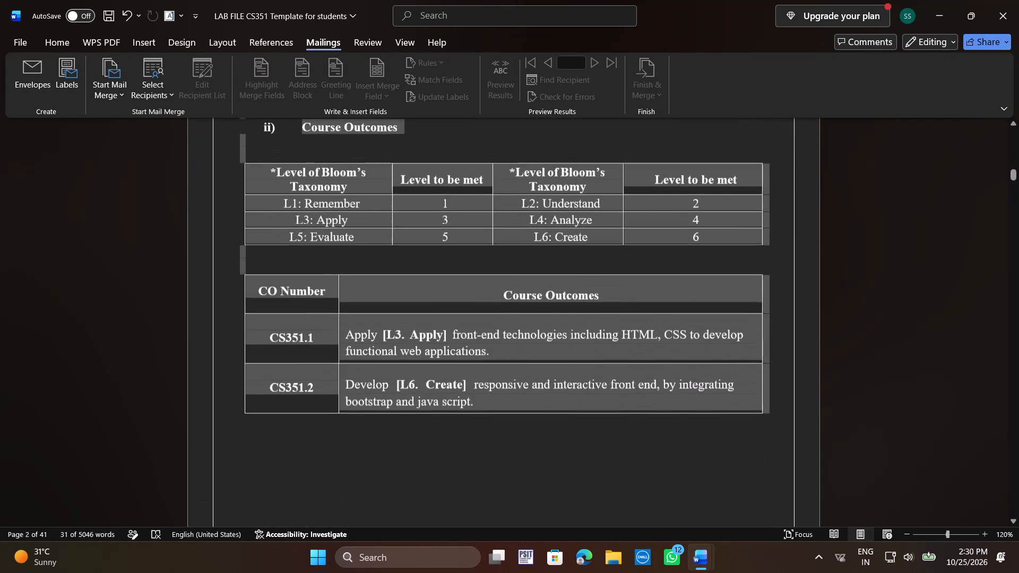
{"action": "left_click_drag", "start_coordinate": [762, 535], "coordinate": [746, 378]}
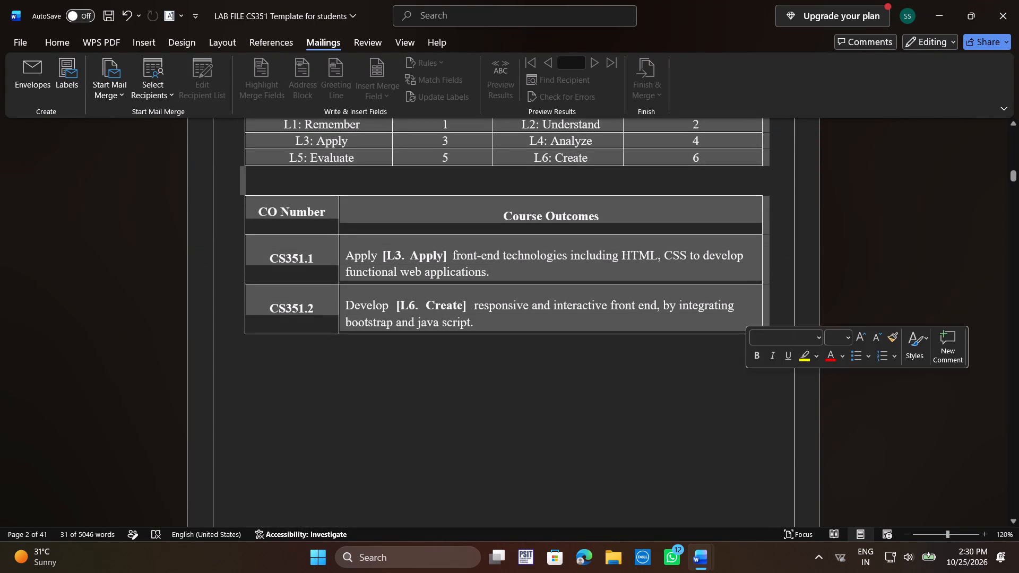
{"action": "key", "text": "ctrl+c"}
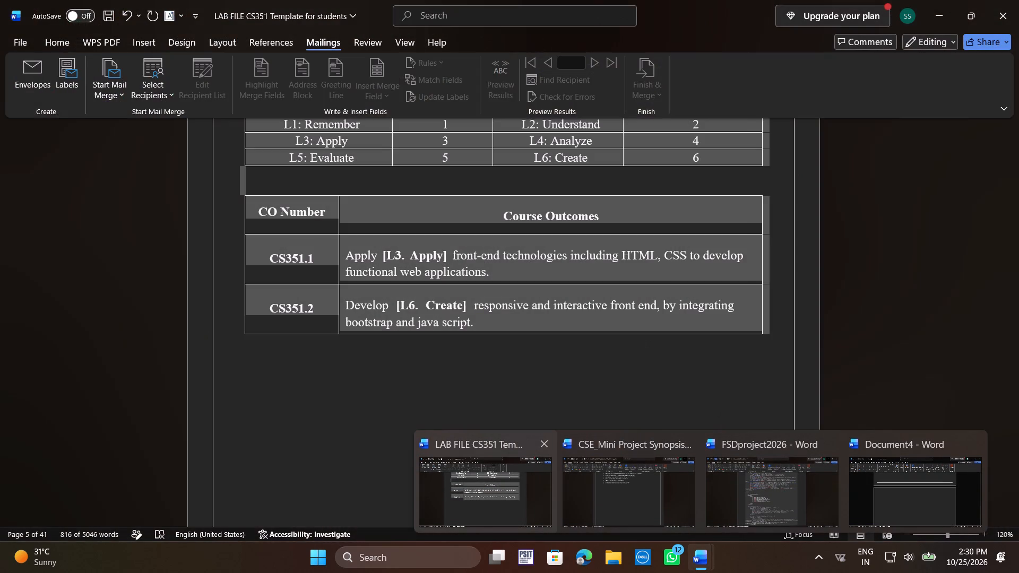
Paste the copied vision, mission and outcomes pages into Document4 on the blank page after the Table of Contents.
{"action": "left_click", "coordinate": [887, 497]}
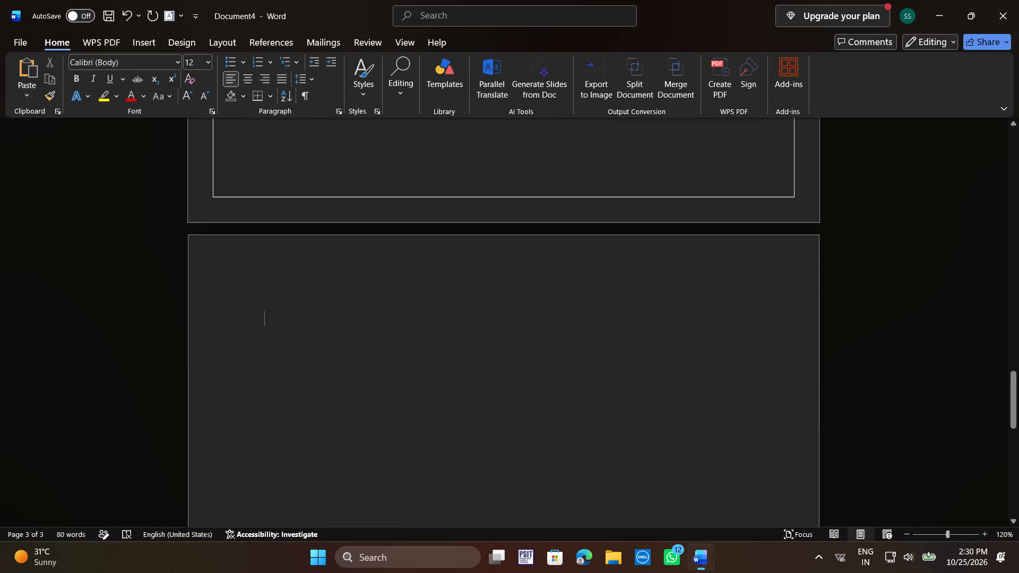
{"action": "scroll", "coordinate": [285, 307], "scroll_direction": "up", "scroll_amount": 5}
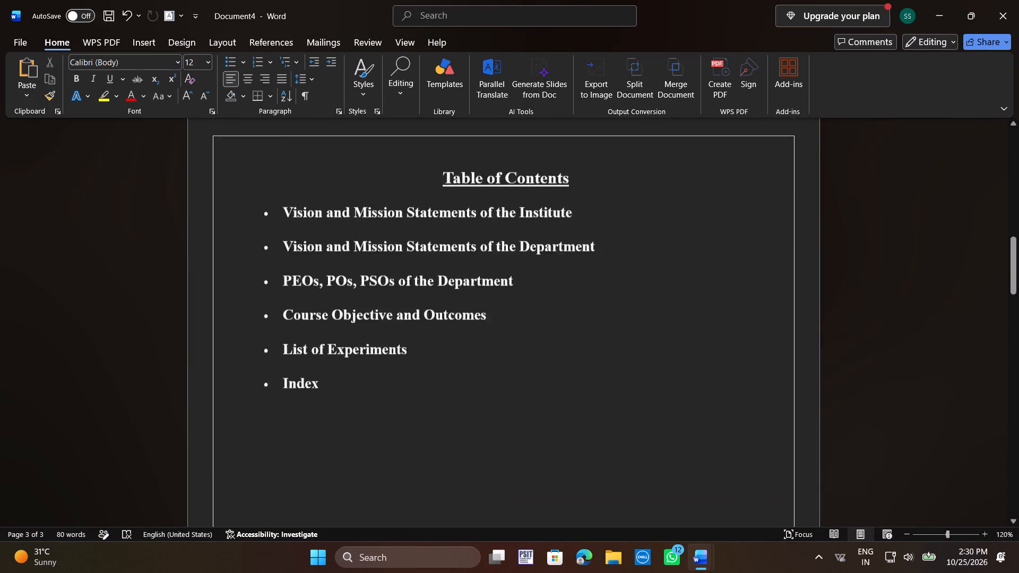
{"action": "scroll", "coordinate": [288, 310], "scroll_direction": "up", "scroll_amount": 4}
{"action": "scroll", "coordinate": [290, 313], "scroll_direction": "down", "scroll_amount": 2}
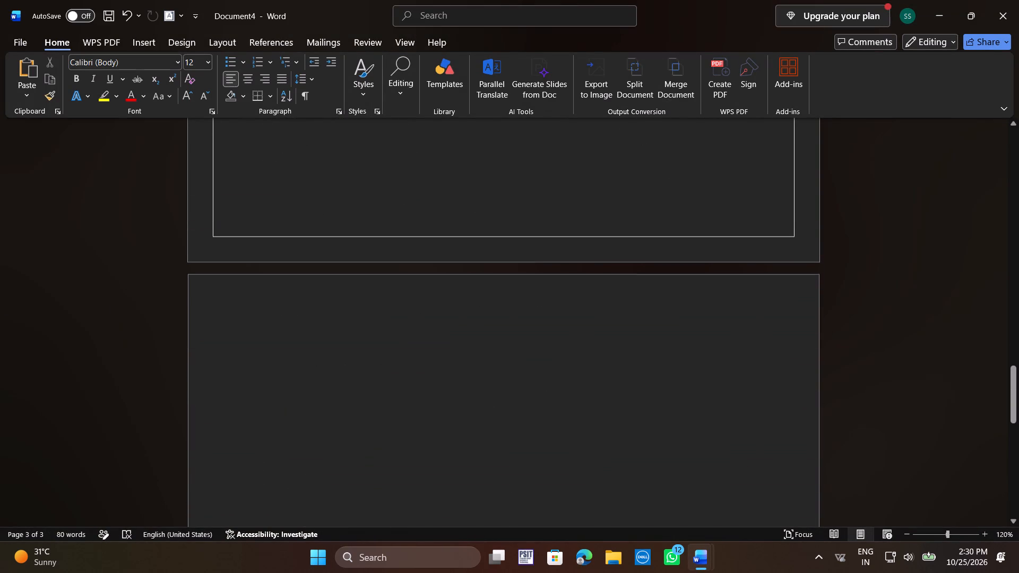
{"action": "left_click", "coordinate": [269, 347]}
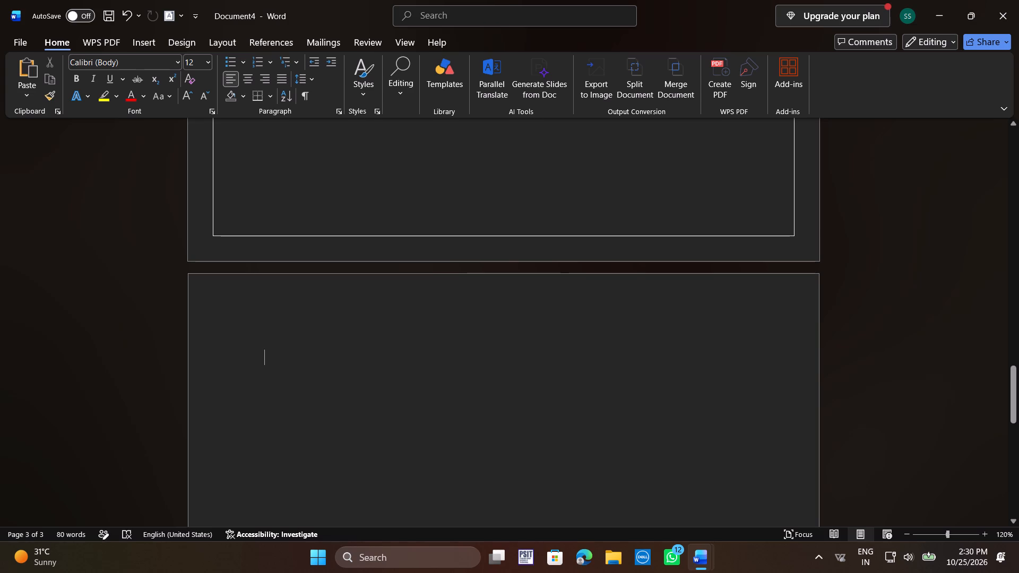
{"action": "key", "text": "ctrl+v"}
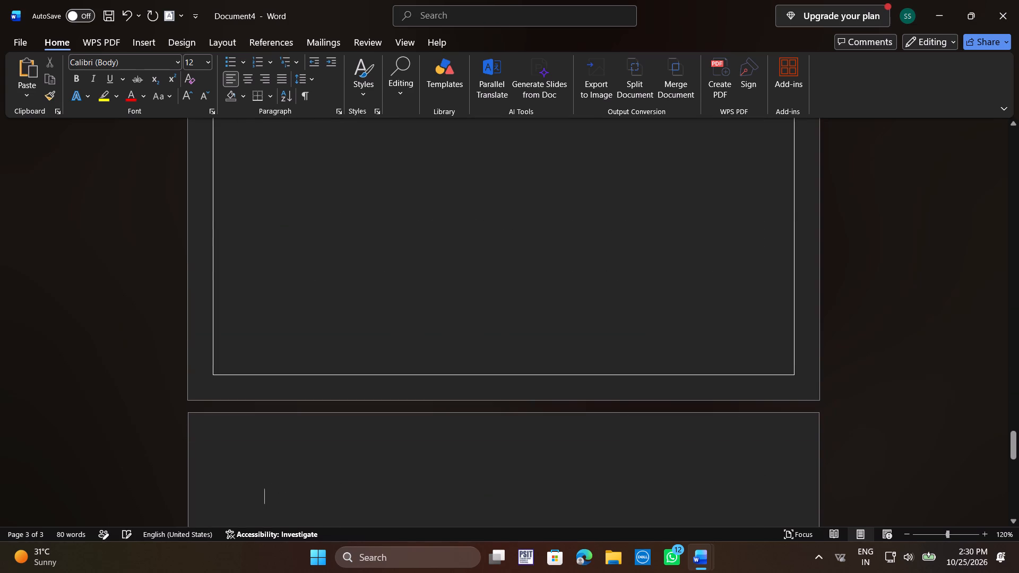
Review the pasted pages in Document4, from the Institute Vision Statement through the program outcomes, PSOs and course outcomes.
{"action": "scroll", "coordinate": [443, 210], "scroll_direction": "up", "scroll_amount": 5}
{"action": "scroll", "coordinate": [644, 219], "scroll_direction": "up", "scroll_amount": 1}
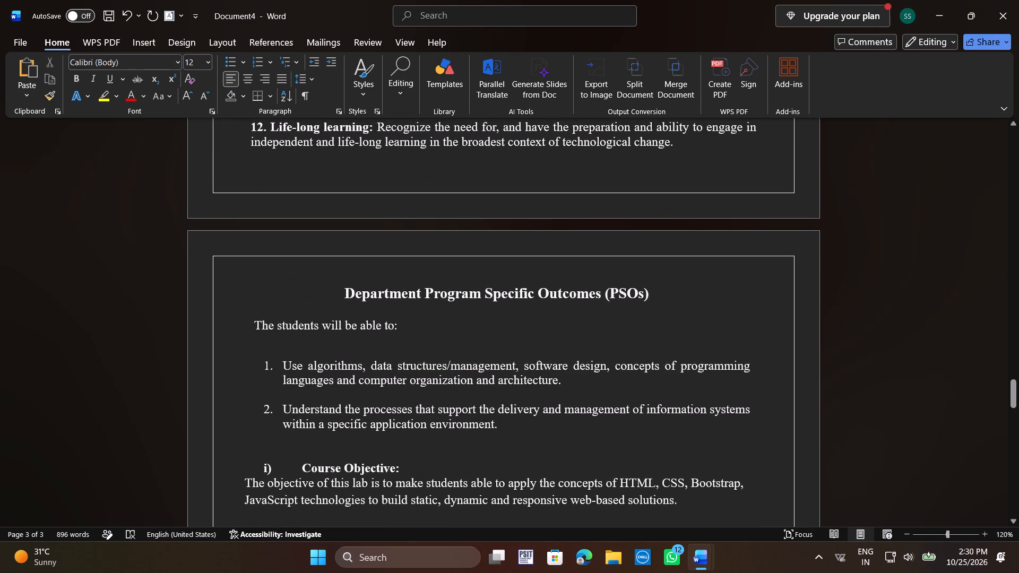
{"action": "scroll", "coordinate": [367, 246], "scroll_direction": "up", "scroll_amount": 3}
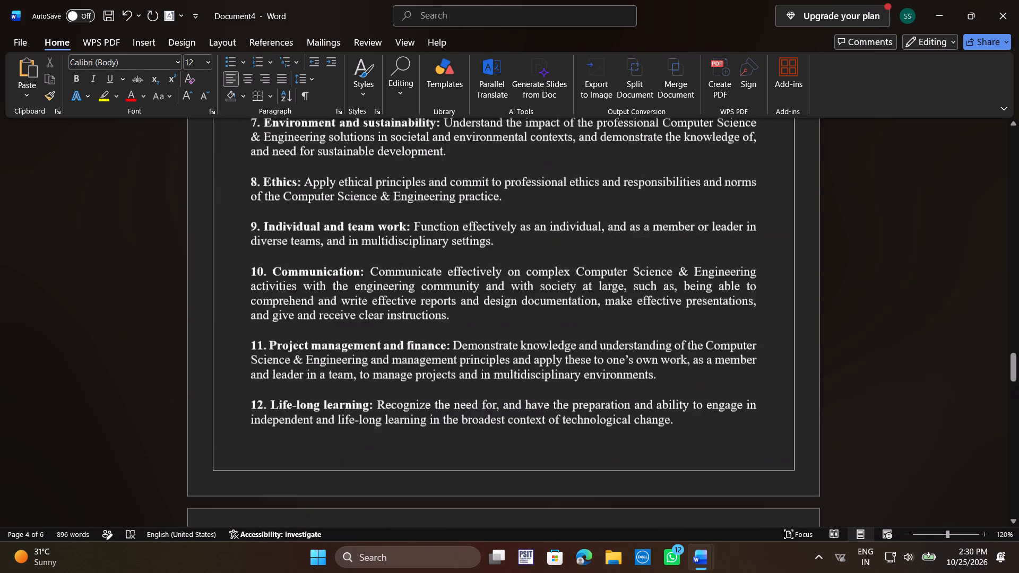
{"action": "scroll", "coordinate": [367, 246], "scroll_direction": "up", "scroll_amount": 11}
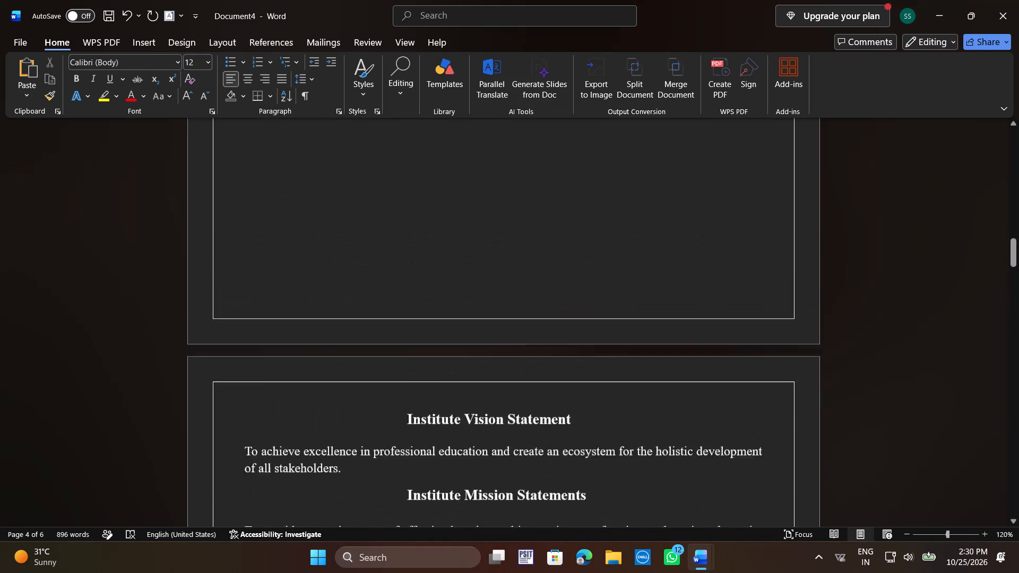
{"action": "scroll", "coordinate": [367, 248], "scroll_direction": "up", "scroll_amount": 3}
{"action": "scroll", "coordinate": [367, 249], "scroll_direction": "down", "scroll_amount": 3}
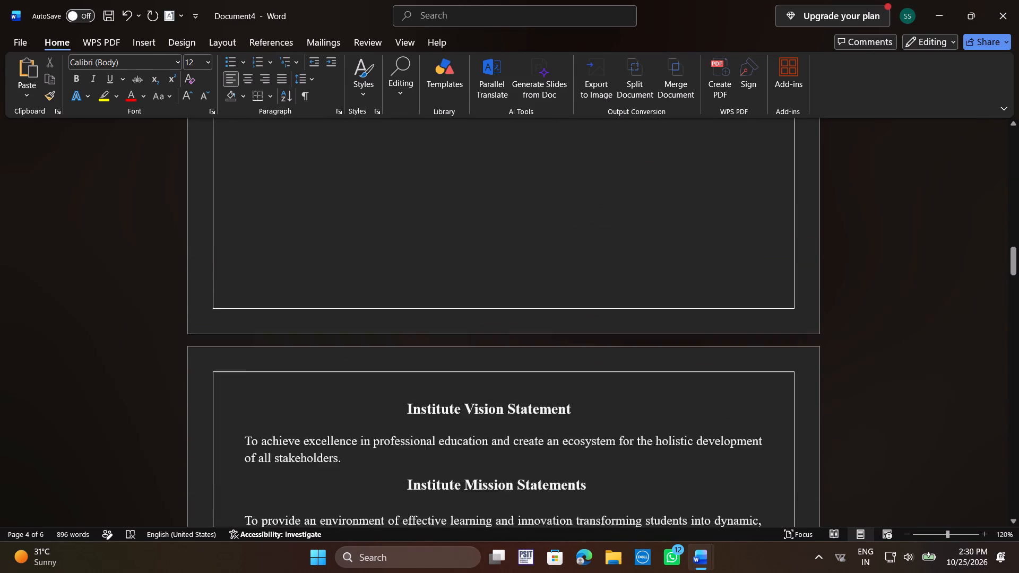
{"action": "scroll", "coordinate": [367, 252], "scroll_direction": "down", "scroll_amount": 7}
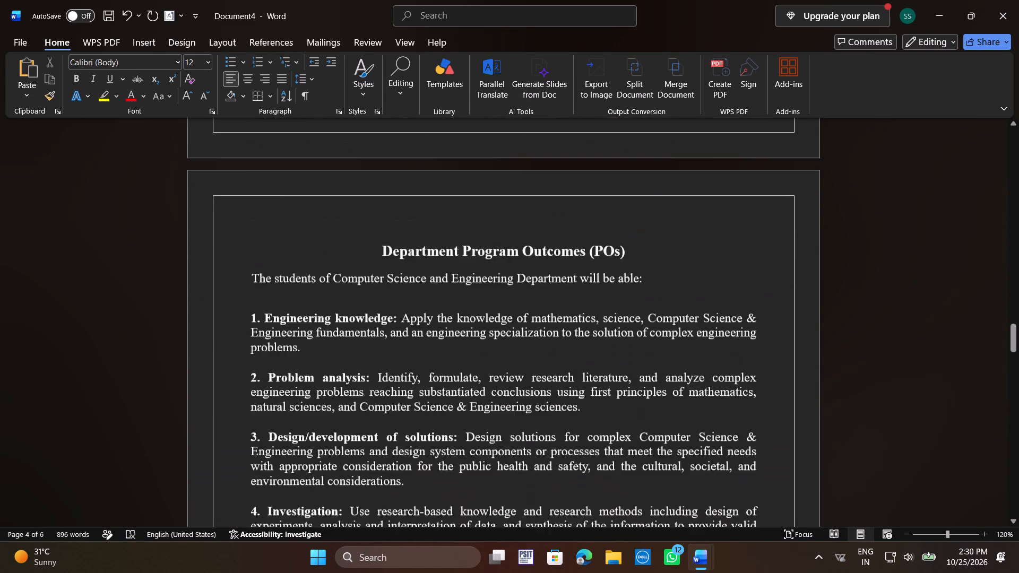
{"action": "scroll", "coordinate": [367, 252], "scroll_direction": "down", "scroll_amount": 7}
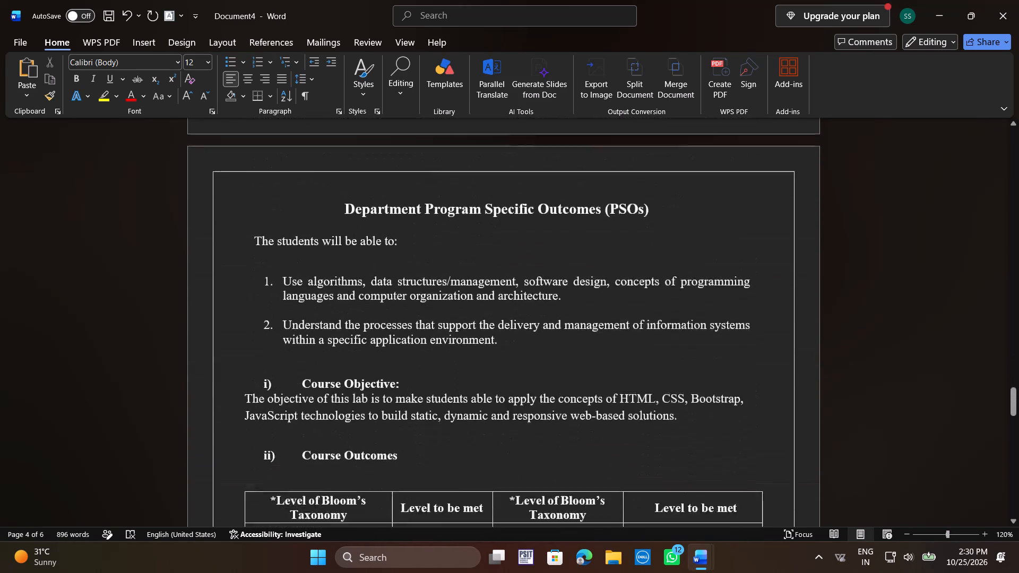
{"action": "scroll", "coordinate": [367, 253], "scroll_direction": "down", "scroll_amount": 6}
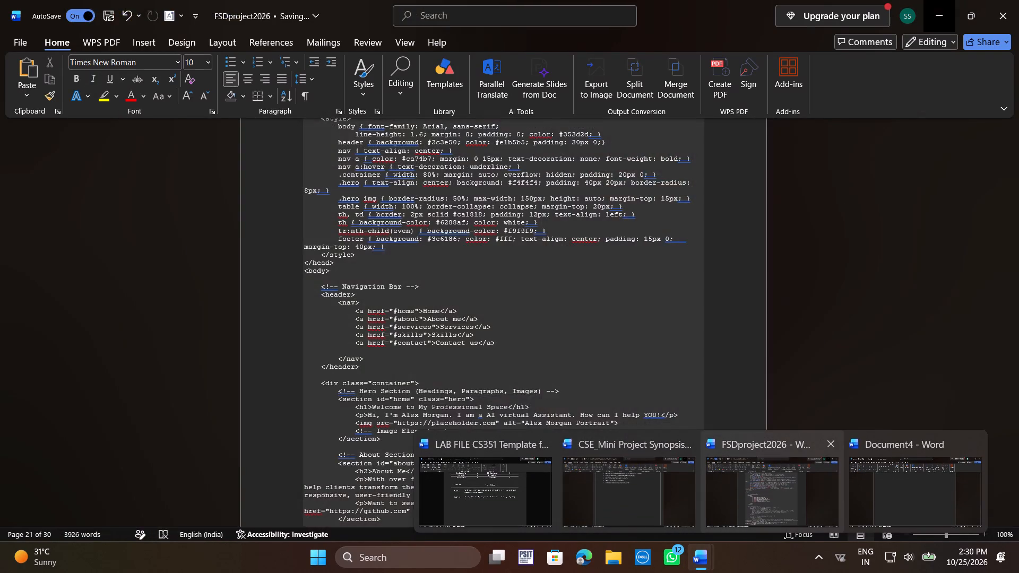
In the CS351 template, copy the list of experiments table and the INDEX page's table through experiment 10, stopping before Practical 1.
{"action": "left_click", "coordinate": [462, 489]}
{"action": "scroll", "coordinate": [434, 393], "scroll_direction": "down", "scroll_amount": 4}
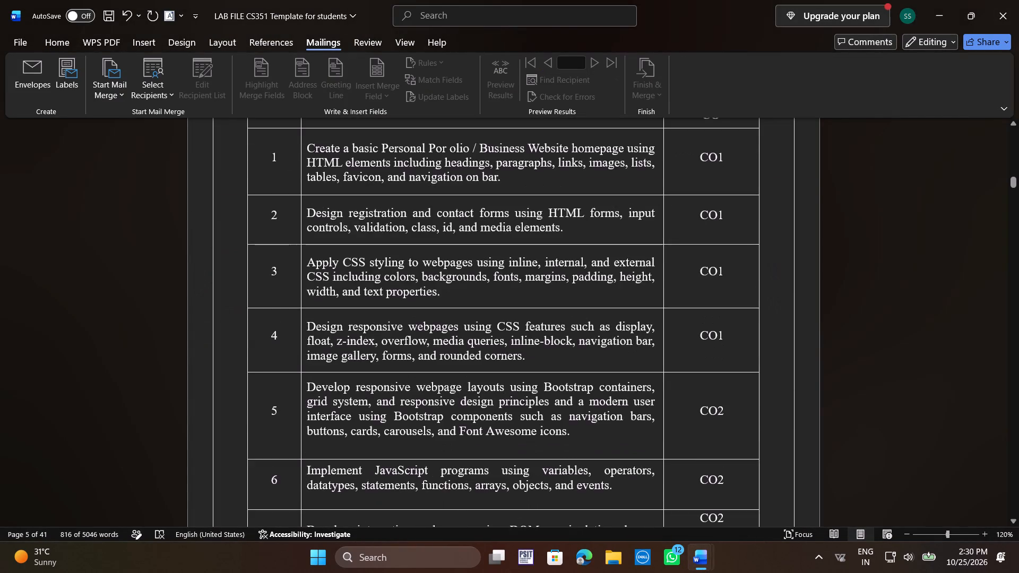
{"action": "scroll", "coordinate": [434, 393], "scroll_direction": "up", "scroll_amount": 1}
{"action": "left_click_drag", "start_coordinate": [200, 197], "coordinate": [330, 298]}
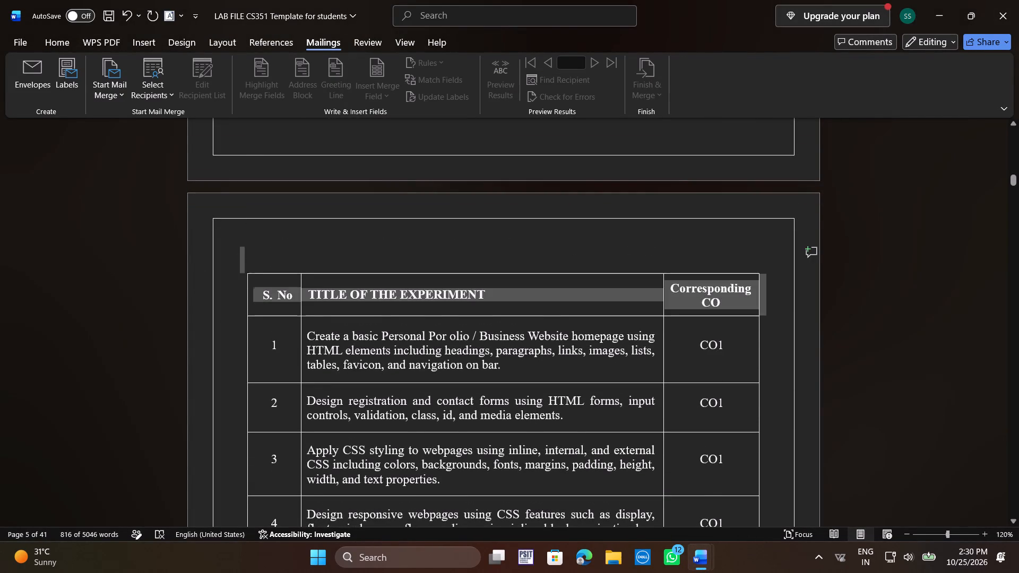
{"action": "left_click_drag", "start_coordinate": [330, 298], "coordinate": [518, 482]}
{"action": "scroll", "coordinate": [422, 388], "scroll_direction": "down", "scroll_amount": 5}
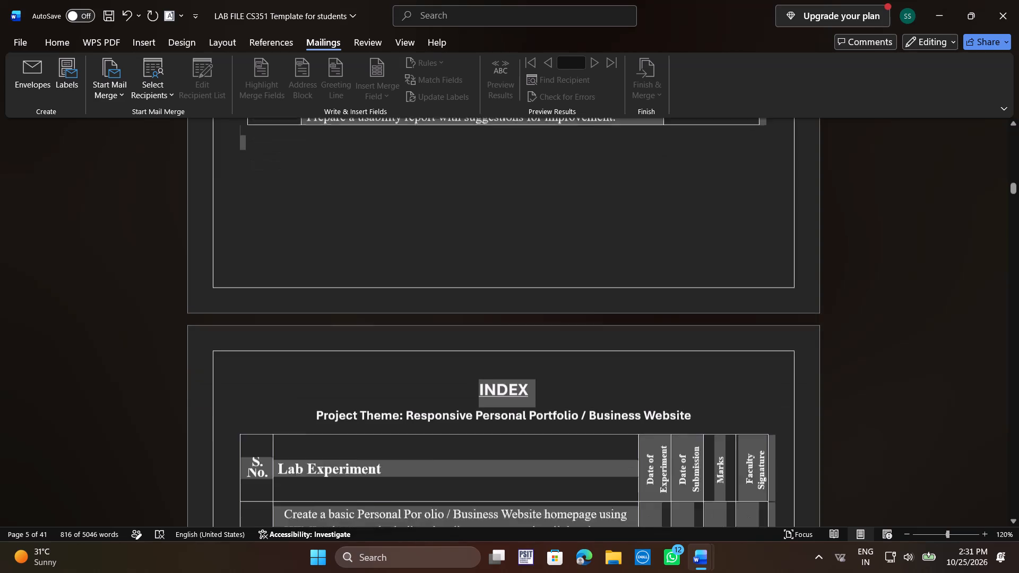
{"action": "left_click_drag", "start_coordinate": [518, 482], "coordinate": [524, 486]}
{"action": "scroll", "coordinate": [518, 482], "scroll_direction": "down", "scroll_amount": 5}
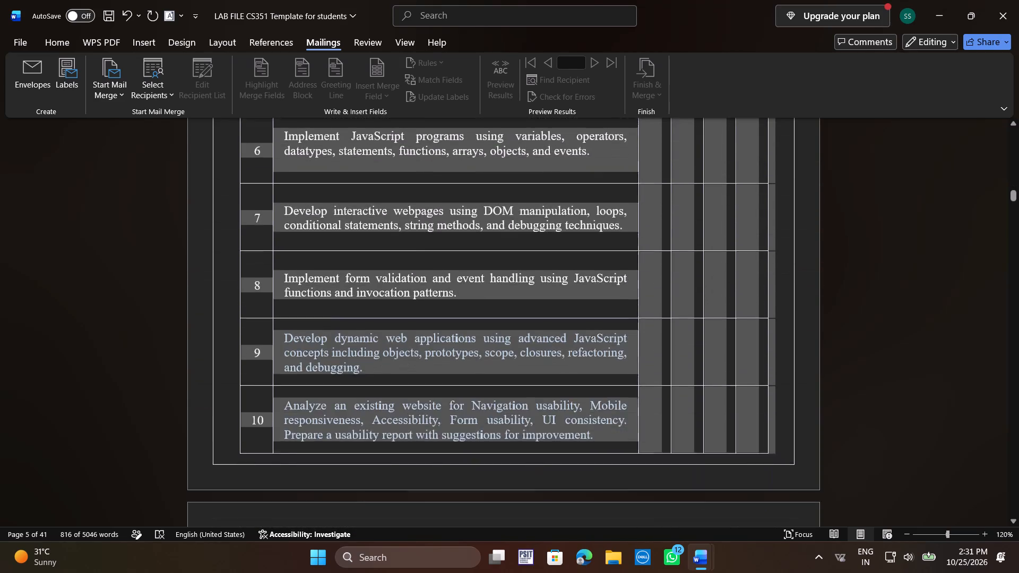
{"action": "scroll", "coordinate": [524, 486], "scroll_direction": "down", "scroll_amount": 1}
{"action": "left_click_drag", "start_coordinate": [524, 486], "coordinate": [572, 331]}
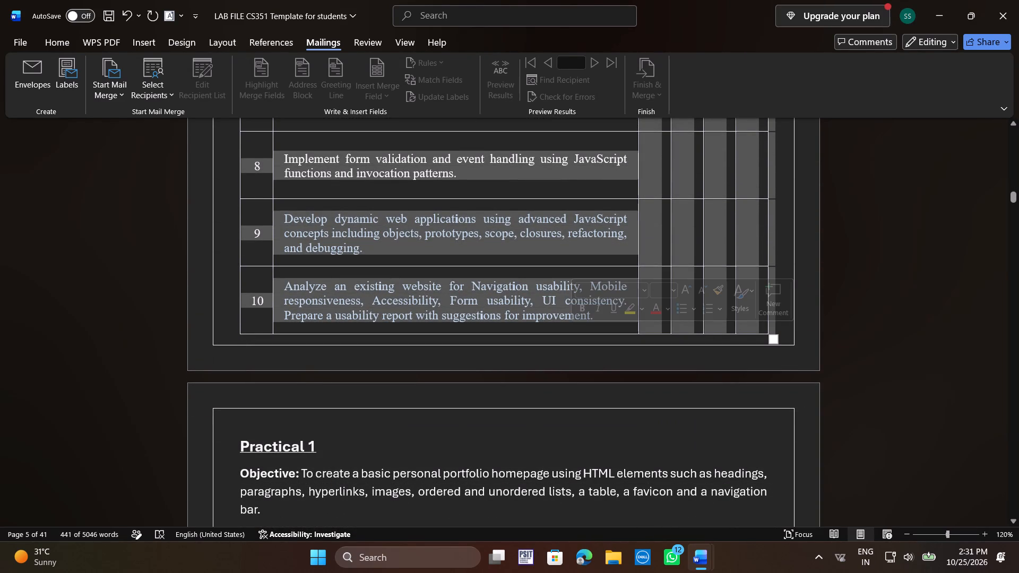
{"action": "key", "text": "ctrl+c"}
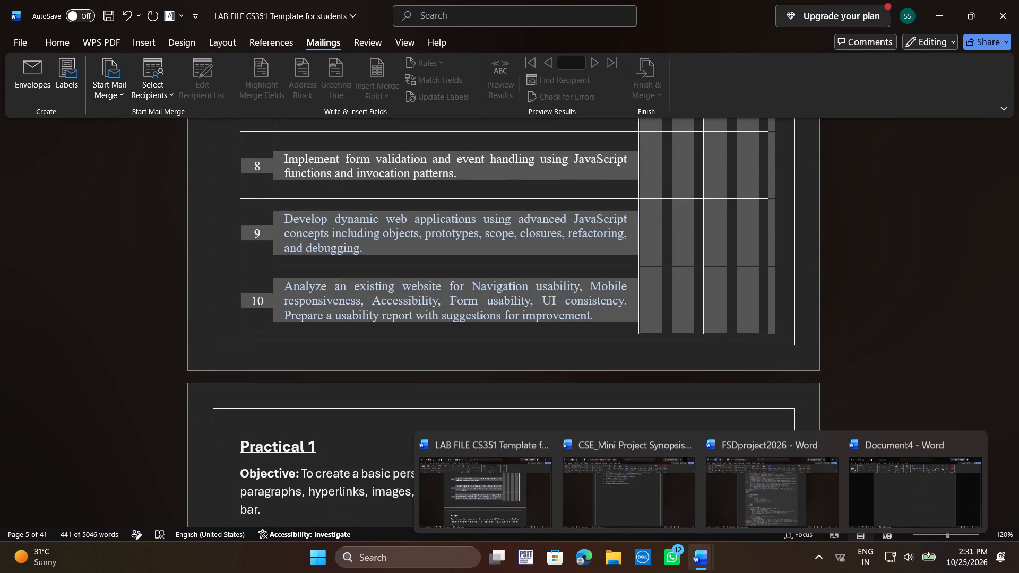
Paste the experiment list and index tables into Document4 on the page after the course outcomes, and check their layout.
{"action": "left_click", "coordinate": [915, 492]}
{"action": "key", "text": "ctrl+v"}
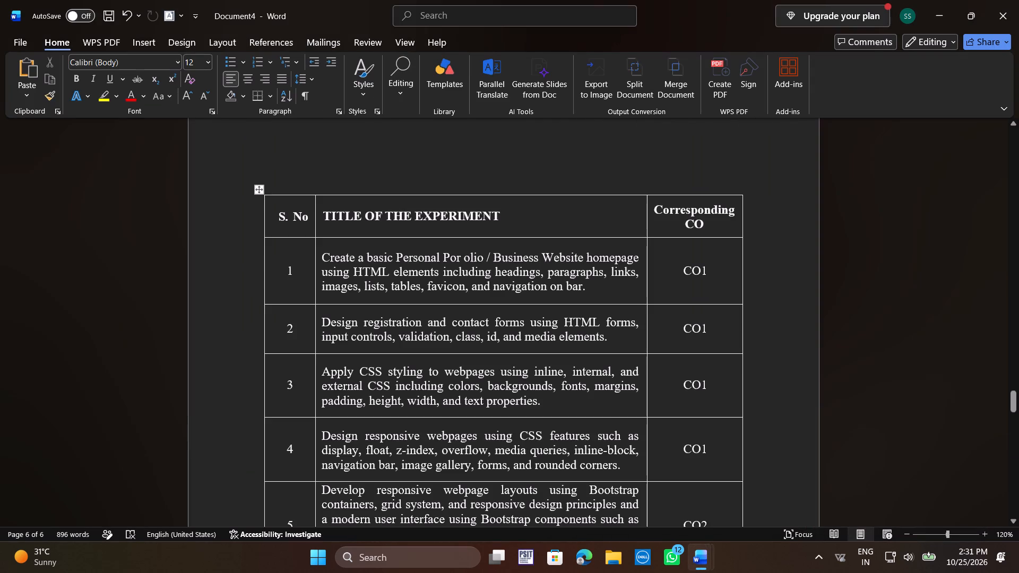
{"action": "scroll", "coordinate": [334, 201], "scroll_direction": "up", "scroll_amount": 7}
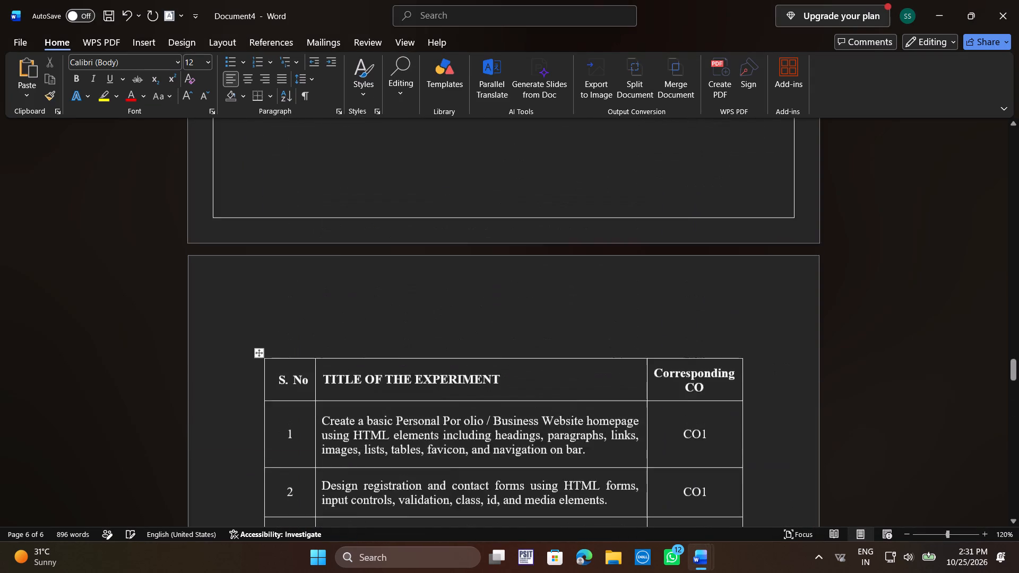
{"action": "scroll", "coordinate": [331, 234], "scroll_direction": "down", "scroll_amount": 3}
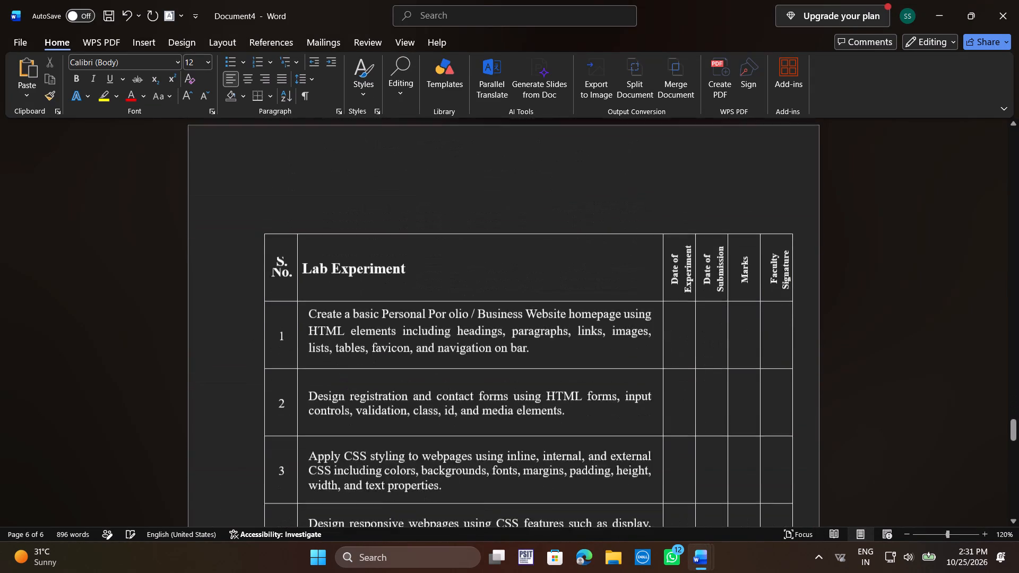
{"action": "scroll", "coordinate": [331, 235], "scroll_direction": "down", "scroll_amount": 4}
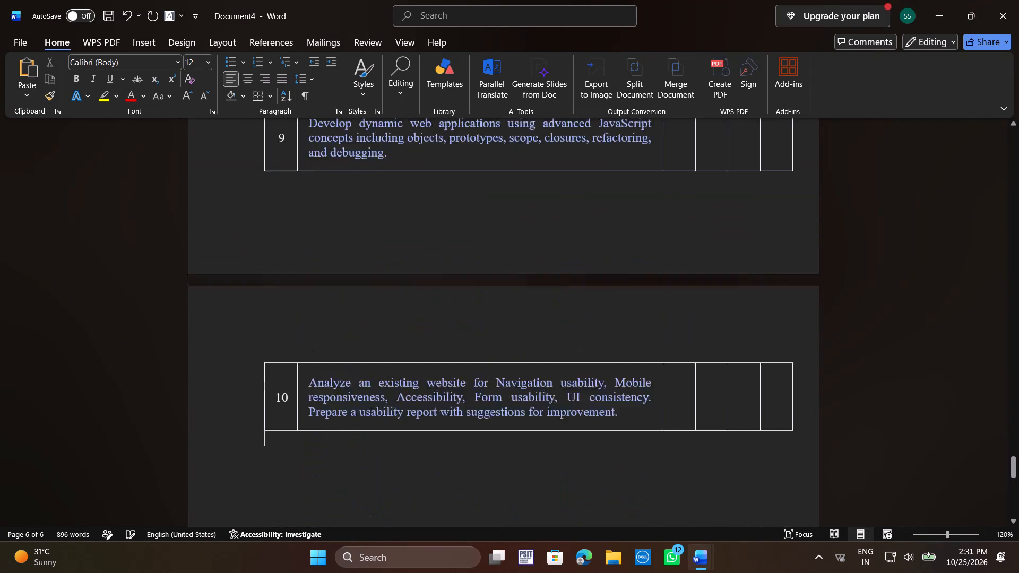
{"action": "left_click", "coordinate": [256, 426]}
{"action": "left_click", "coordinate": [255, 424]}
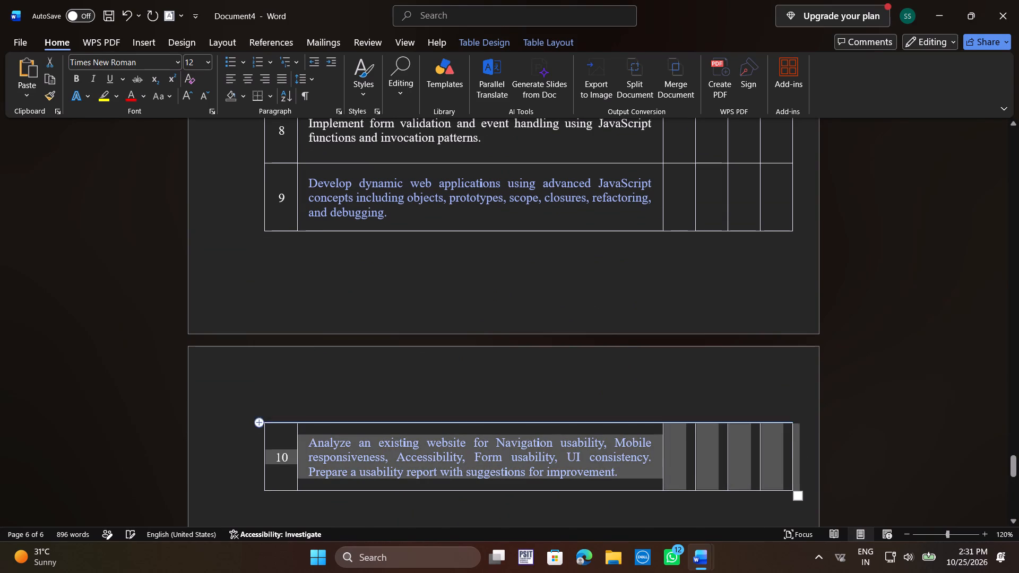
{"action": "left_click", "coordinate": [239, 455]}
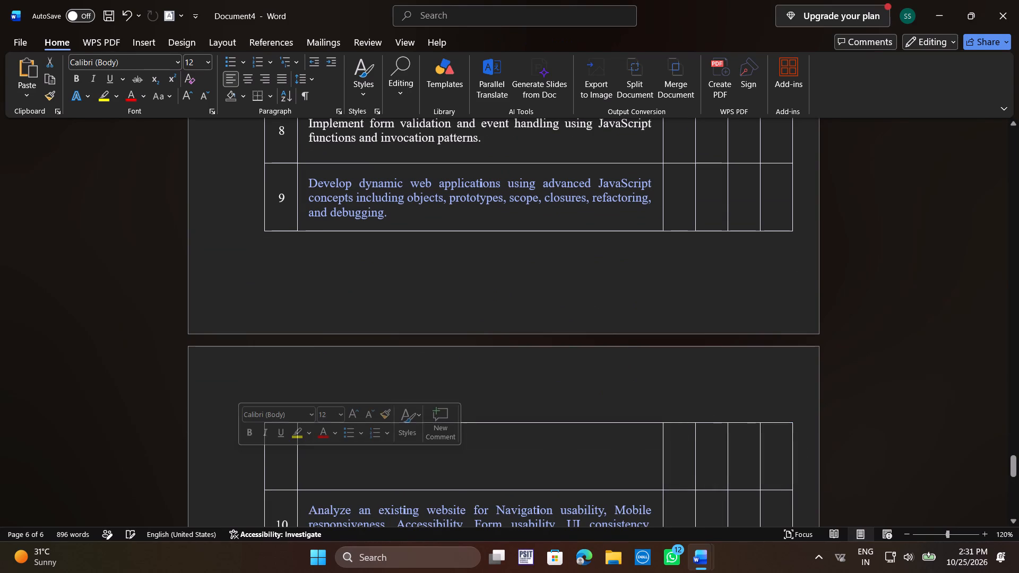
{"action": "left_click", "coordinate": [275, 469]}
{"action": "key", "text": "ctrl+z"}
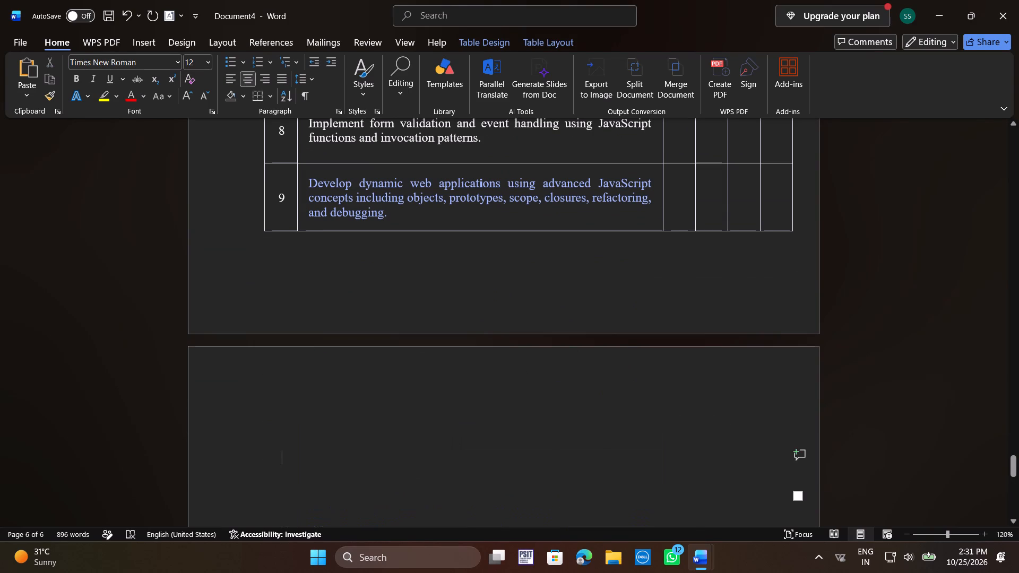
Move the whole index table up and left on its page, nearer the page's top margin.
{"action": "scroll", "coordinate": [279, 395], "scroll_direction": "up", "scroll_amount": 3}
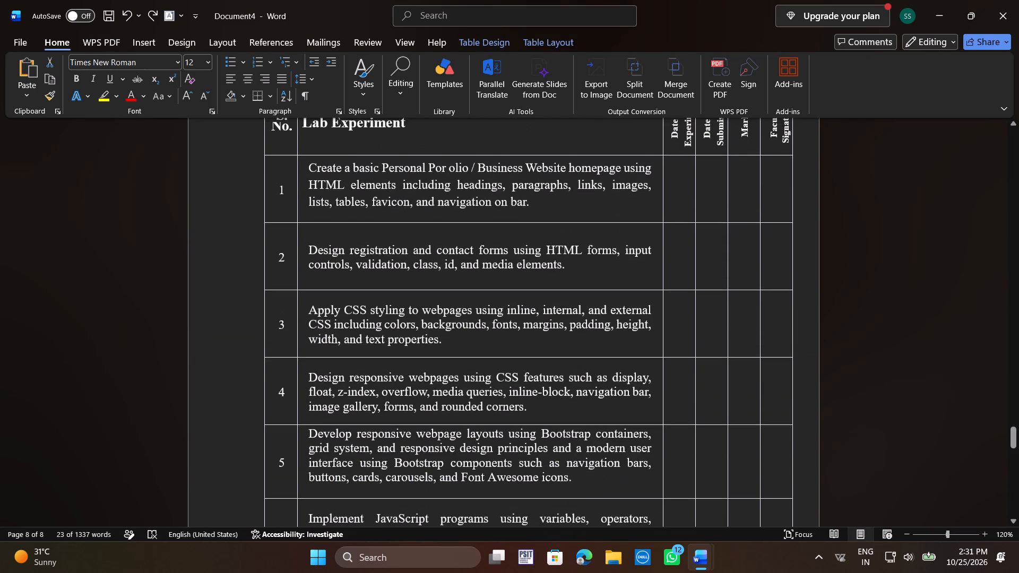
{"action": "scroll", "coordinate": [275, 305], "scroll_direction": "up", "scroll_amount": 2}
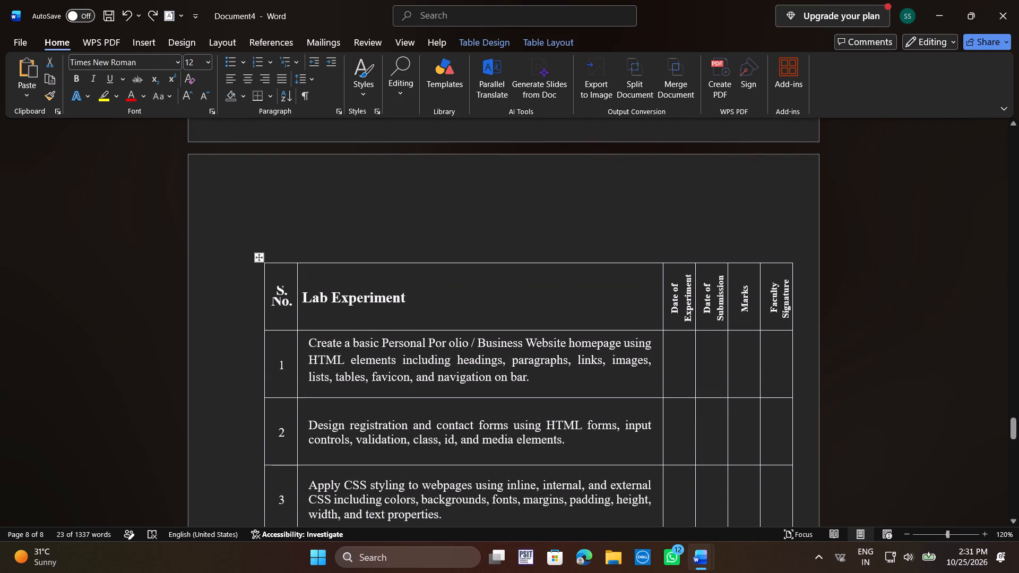
{"action": "left_click_drag", "start_coordinate": [260, 260], "coordinate": [230, 212]}
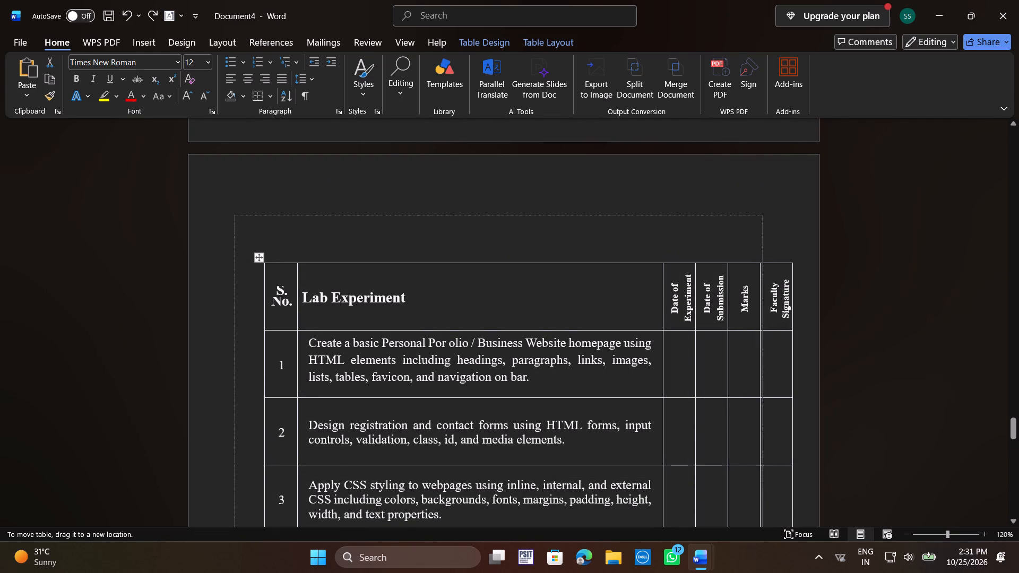
{"action": "left_click_drag", "start_coordinate": [230, 212], "coordinate": [235, 209]}
{"action": "scroll", "coordinate": [313, 276], "scroll_direction": "down", "scroll_amount": 7}
{"action": "scroll", "coordinate": [315, 288], "scroll_direction": "up", "scroll_amount": 1}
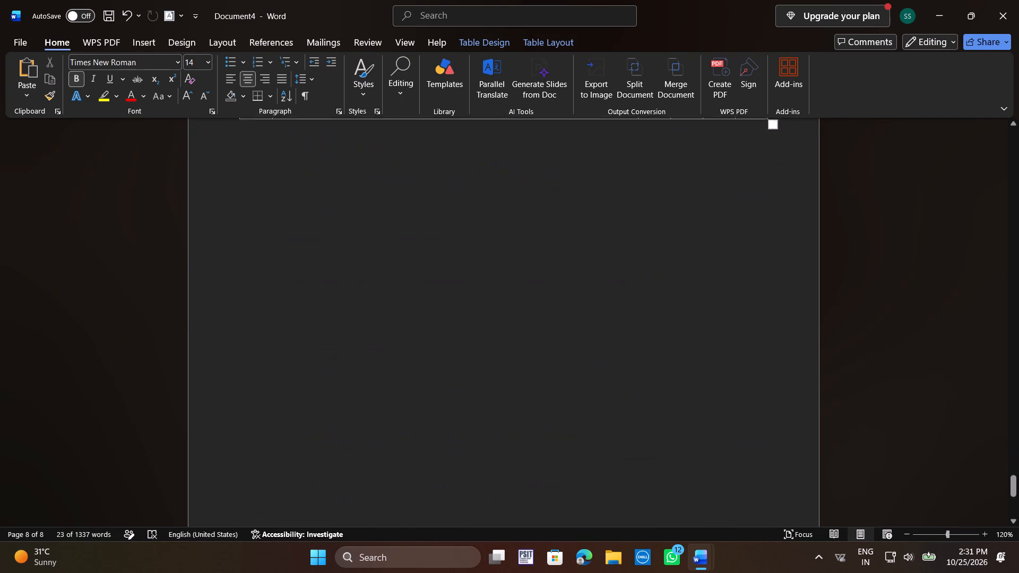
{"action": "scroll", "coordinate": [315, 288], "scroll_direction": "up", "scroll_amount": 2}
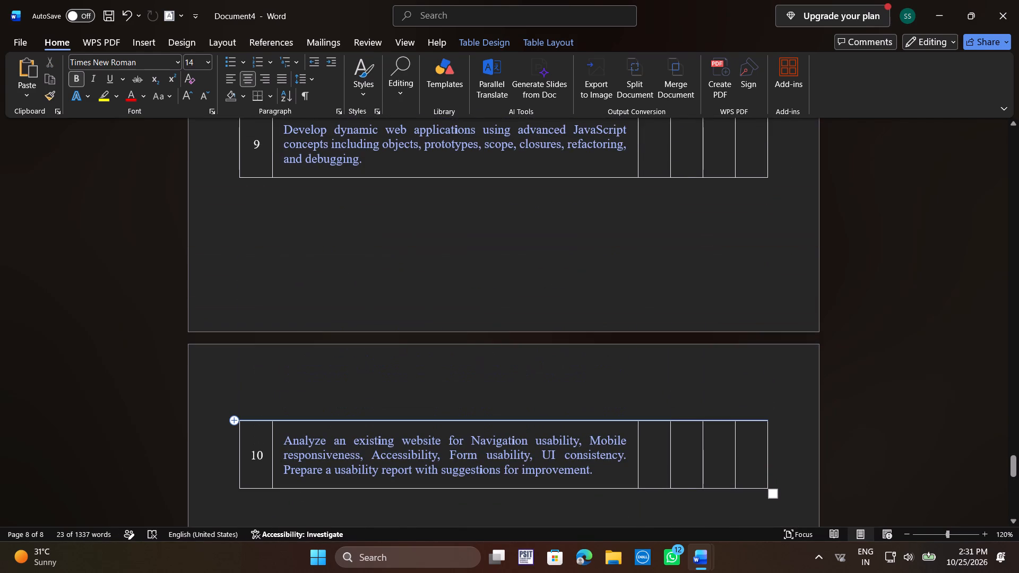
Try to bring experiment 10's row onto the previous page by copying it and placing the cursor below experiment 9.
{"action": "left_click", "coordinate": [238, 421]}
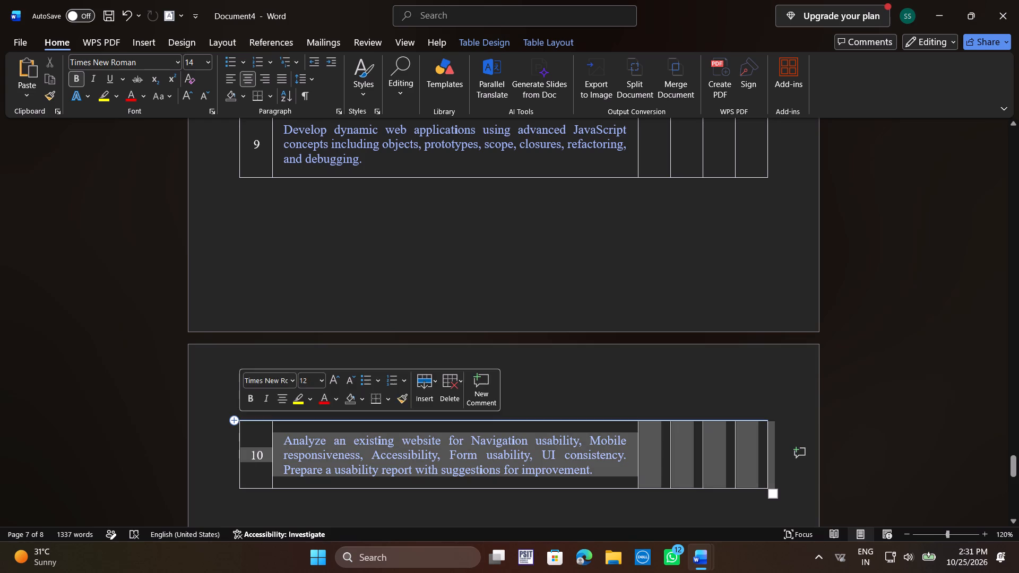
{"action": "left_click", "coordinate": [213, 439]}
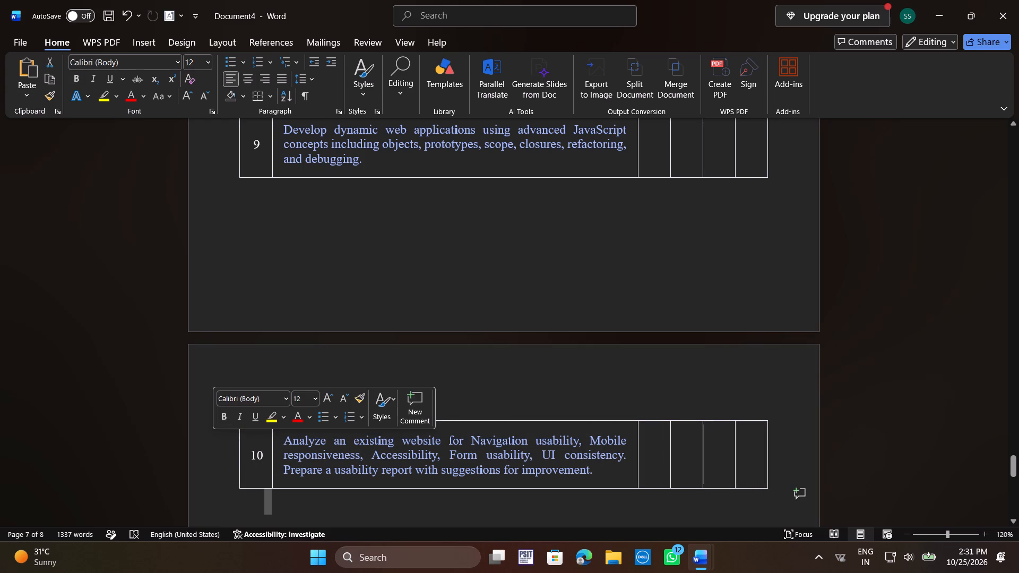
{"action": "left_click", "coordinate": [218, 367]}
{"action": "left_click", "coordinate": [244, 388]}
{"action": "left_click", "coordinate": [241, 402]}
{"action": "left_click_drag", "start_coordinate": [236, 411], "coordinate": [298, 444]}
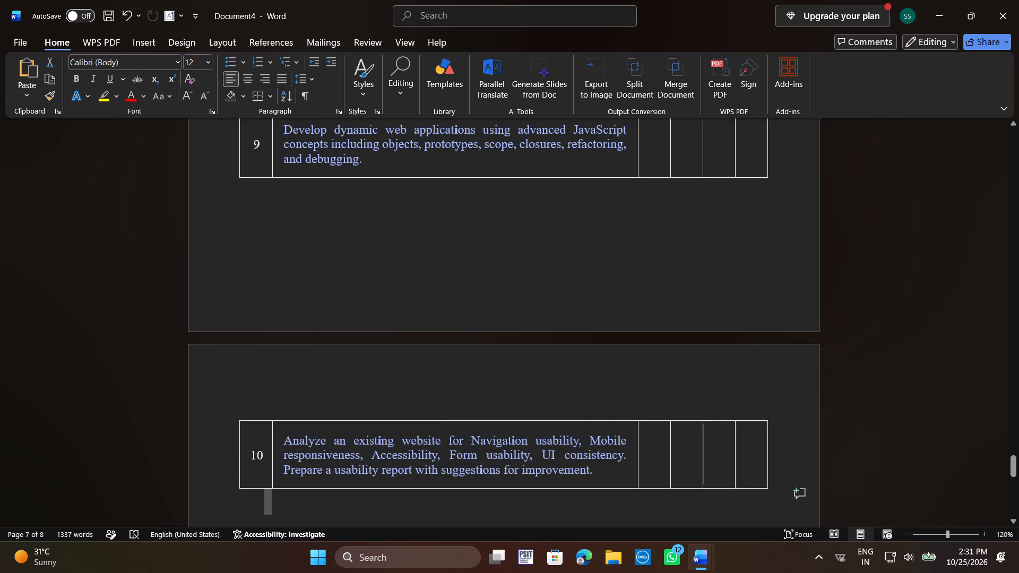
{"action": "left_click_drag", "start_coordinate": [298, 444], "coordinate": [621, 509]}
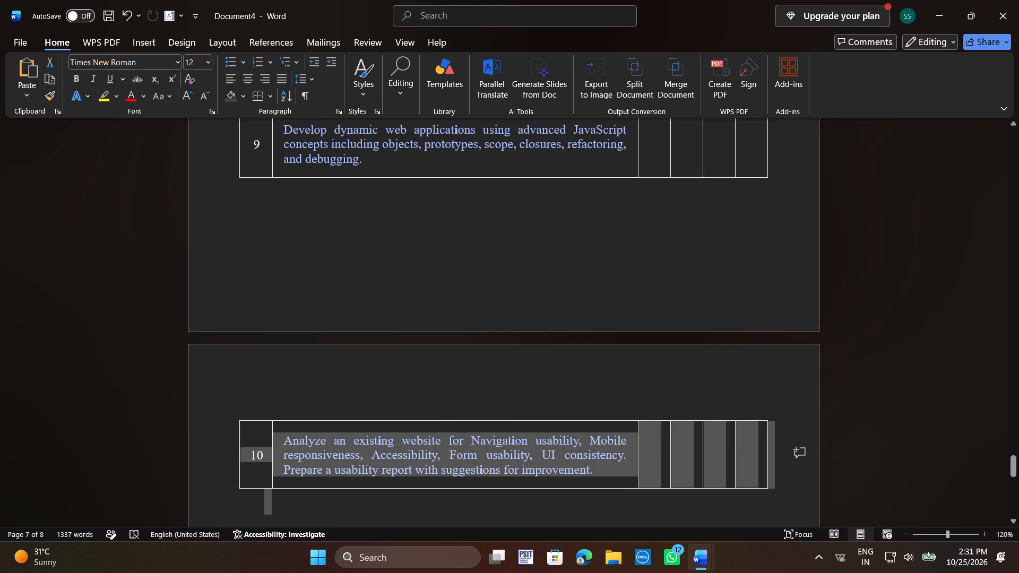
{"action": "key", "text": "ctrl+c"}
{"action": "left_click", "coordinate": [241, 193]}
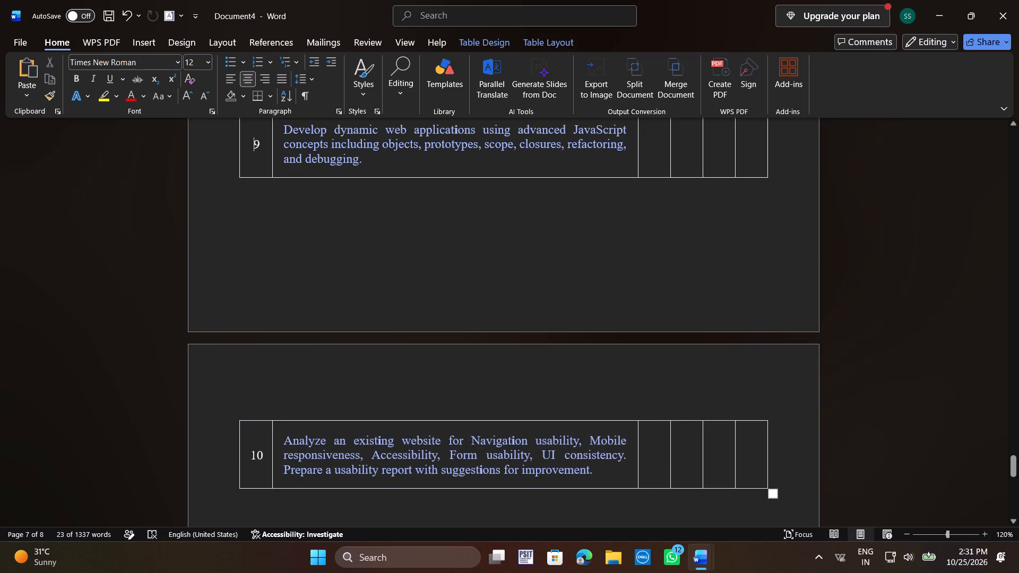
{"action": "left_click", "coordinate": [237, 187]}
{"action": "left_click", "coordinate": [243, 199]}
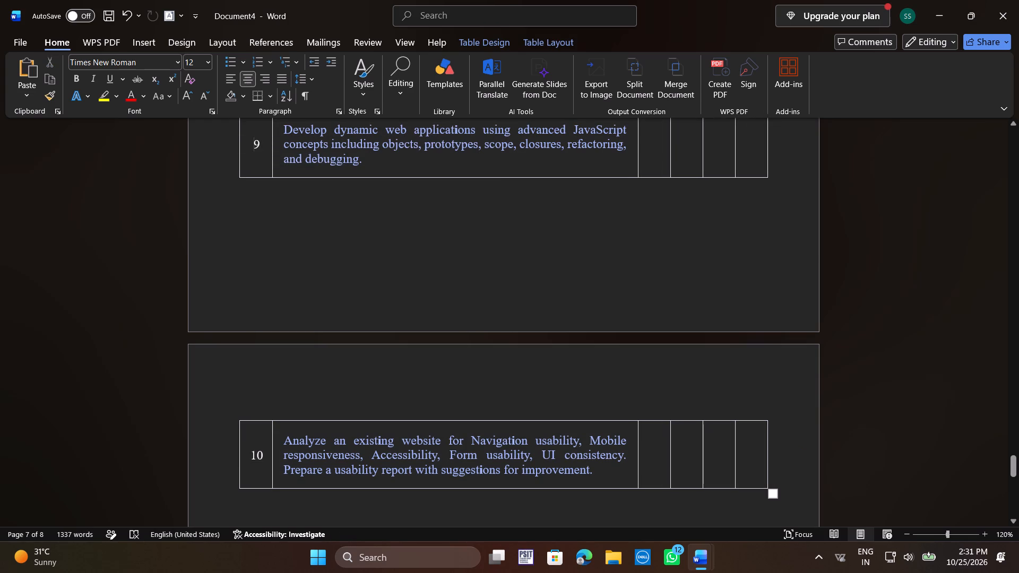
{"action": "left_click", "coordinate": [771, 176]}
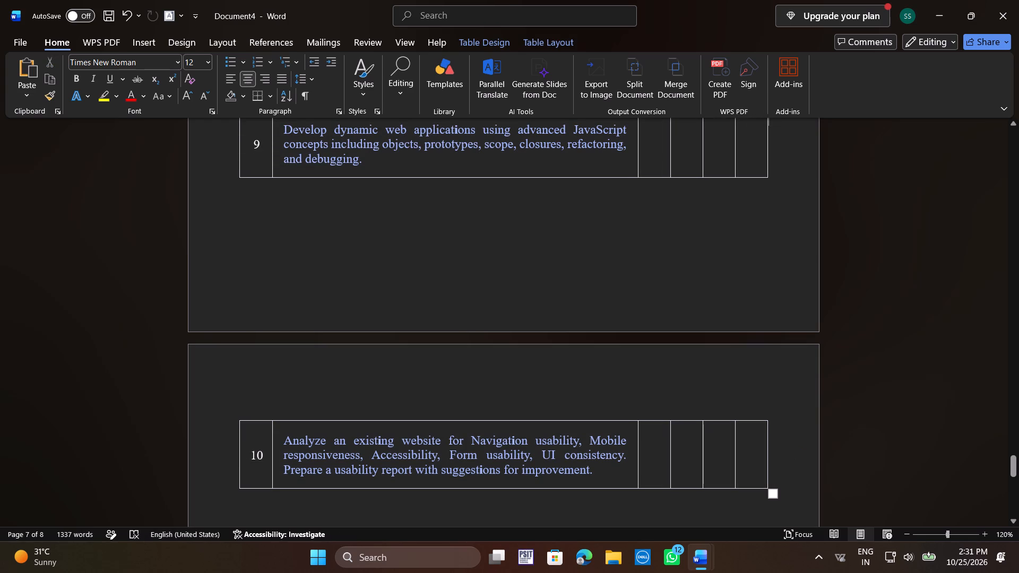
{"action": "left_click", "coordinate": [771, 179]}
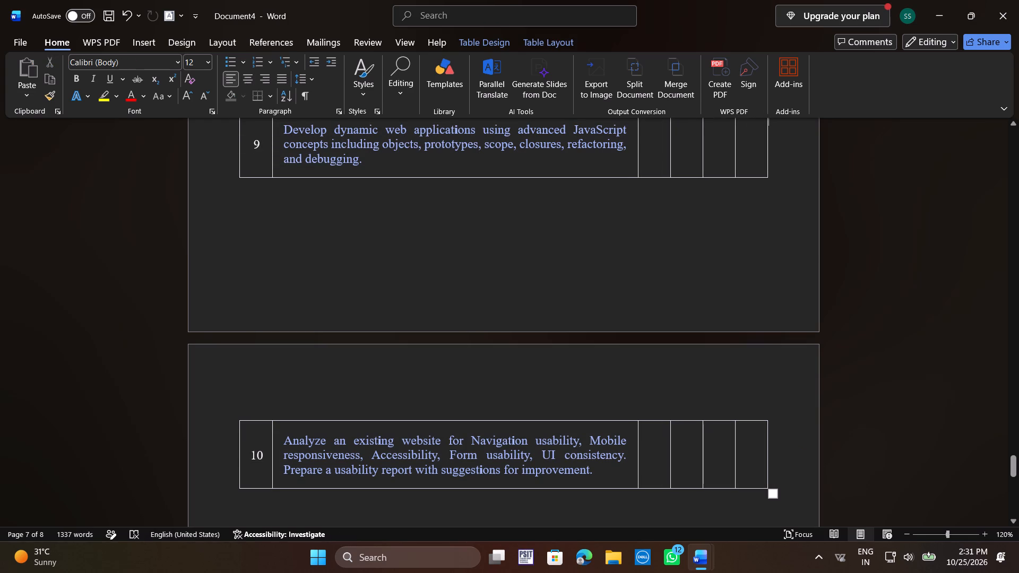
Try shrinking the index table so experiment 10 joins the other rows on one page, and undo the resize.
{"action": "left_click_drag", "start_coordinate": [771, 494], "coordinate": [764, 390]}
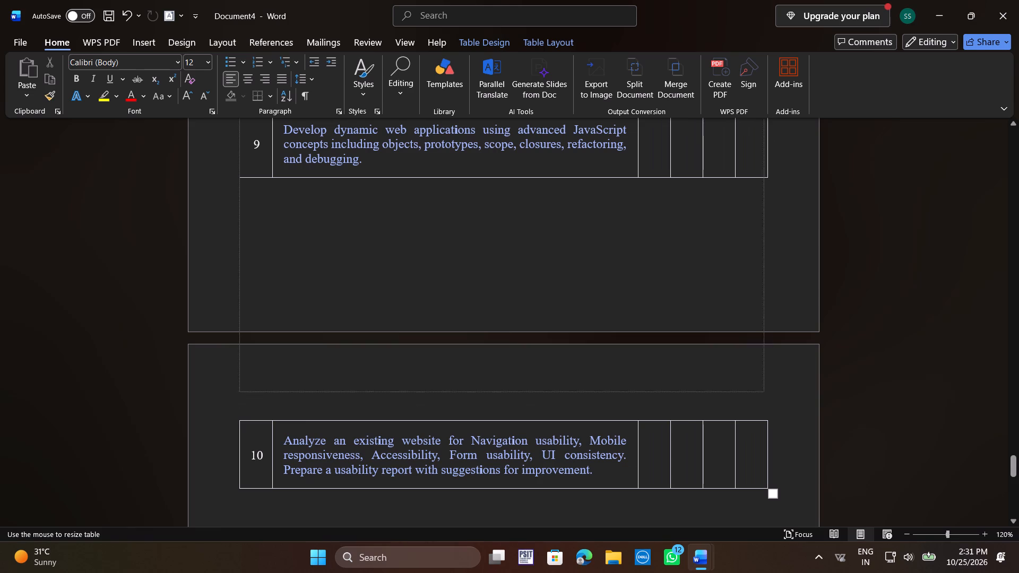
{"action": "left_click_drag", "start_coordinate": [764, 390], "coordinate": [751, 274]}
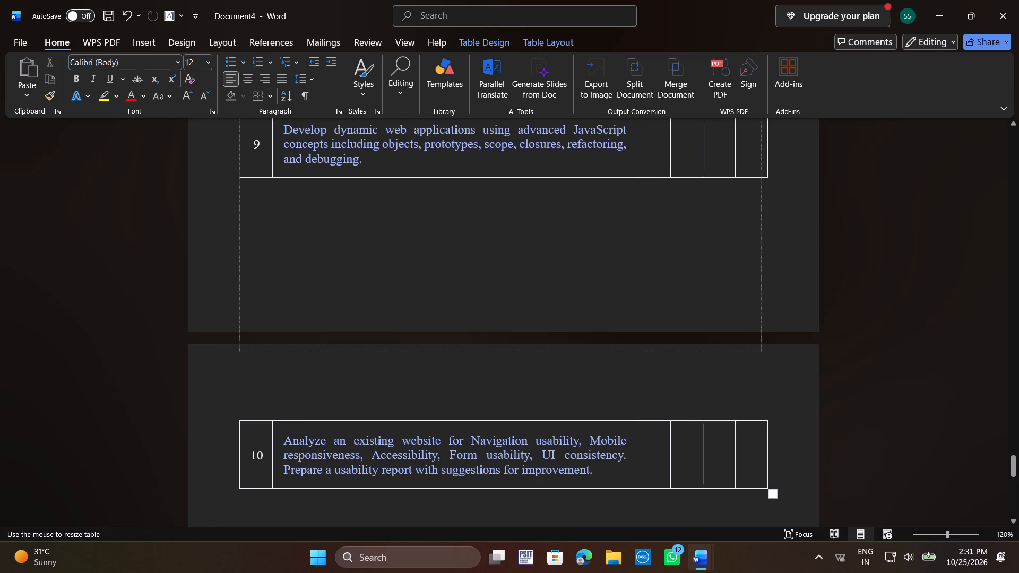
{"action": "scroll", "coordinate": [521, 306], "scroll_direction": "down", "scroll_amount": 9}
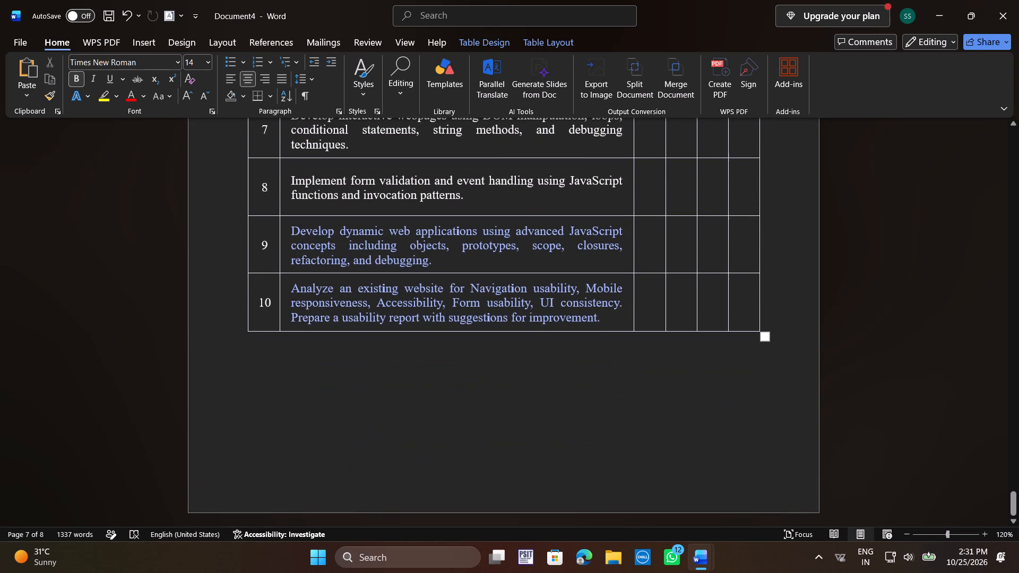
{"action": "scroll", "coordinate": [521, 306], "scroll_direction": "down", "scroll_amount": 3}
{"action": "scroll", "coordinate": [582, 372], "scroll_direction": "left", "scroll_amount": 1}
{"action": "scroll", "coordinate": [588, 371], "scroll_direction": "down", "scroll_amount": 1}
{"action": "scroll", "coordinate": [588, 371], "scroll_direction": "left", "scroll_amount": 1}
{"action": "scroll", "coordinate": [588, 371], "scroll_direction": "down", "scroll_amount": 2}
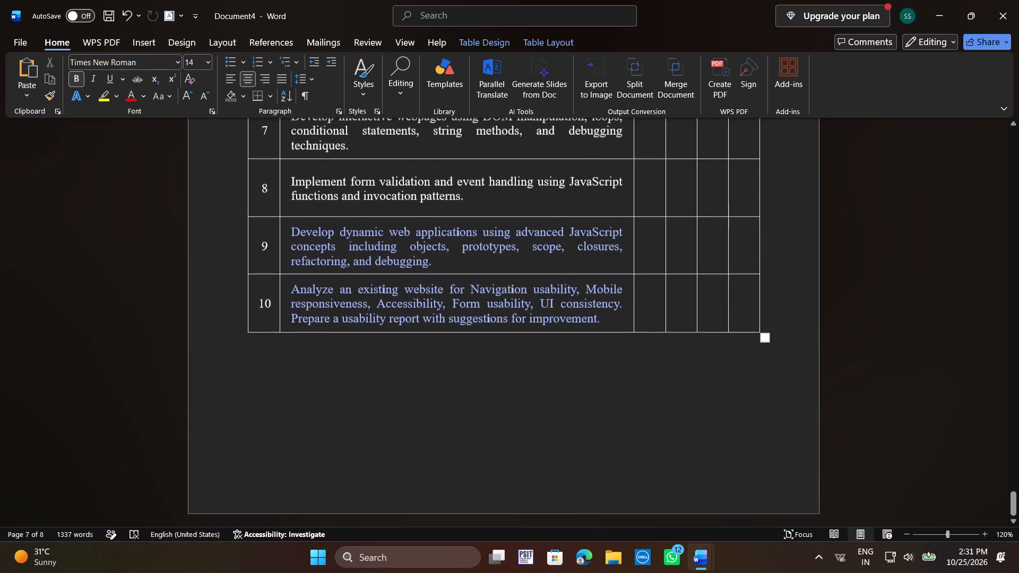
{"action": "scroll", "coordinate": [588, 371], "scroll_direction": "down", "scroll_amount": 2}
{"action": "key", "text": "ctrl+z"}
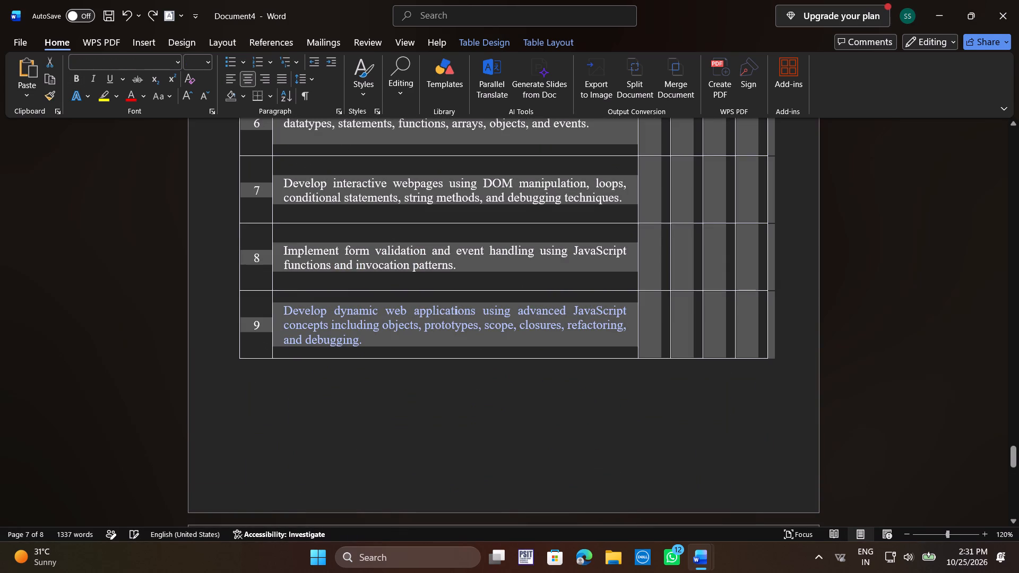
Shrink the index table so that all ten experiments fit on a single page.
{"action": "scroll", "coordinate": [553, 416], "scroll_direction": "up", "scroll_amount": 1}
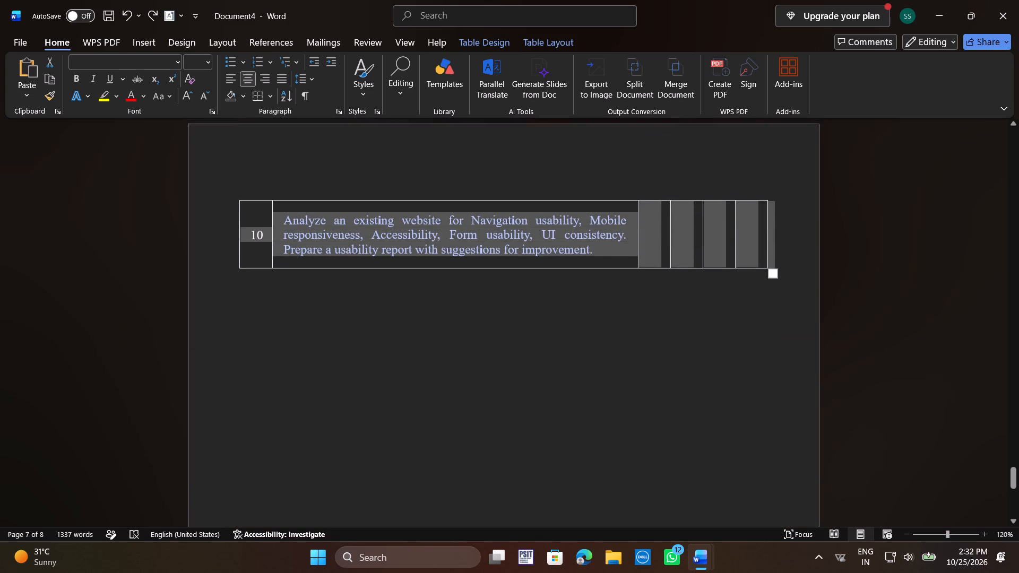
{"action": "scroll", "coordinate": [551, 415], "scroll_direction": "up", "scroll_amount": 1}
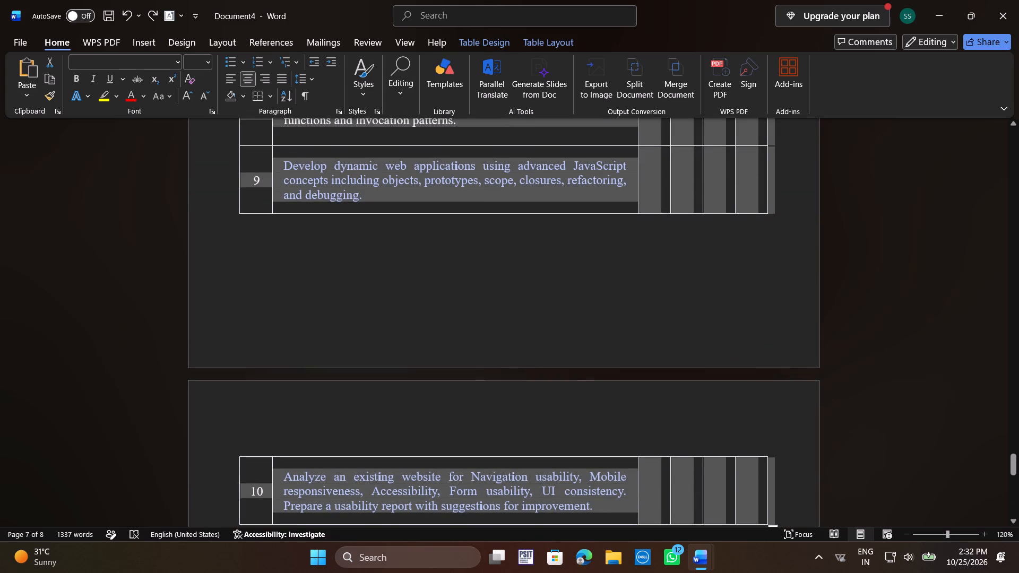
{"action": "left_click_drag", "start_coordinate": [577, 479], "coordinate": [577, 479]}
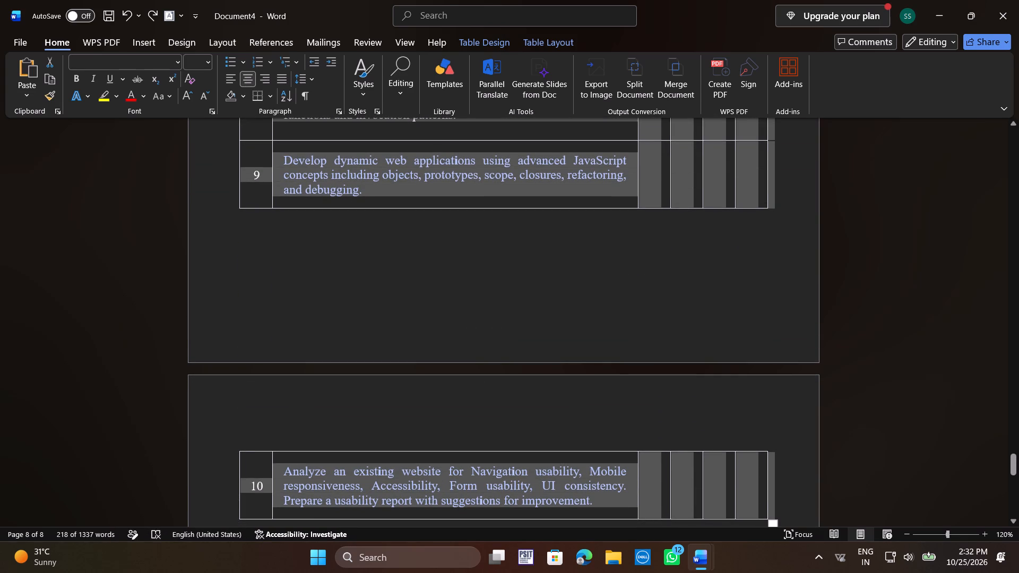
{"action": "left_click_drag", "start_coordinate": [577, 479], "coordinate": [564, 276]}
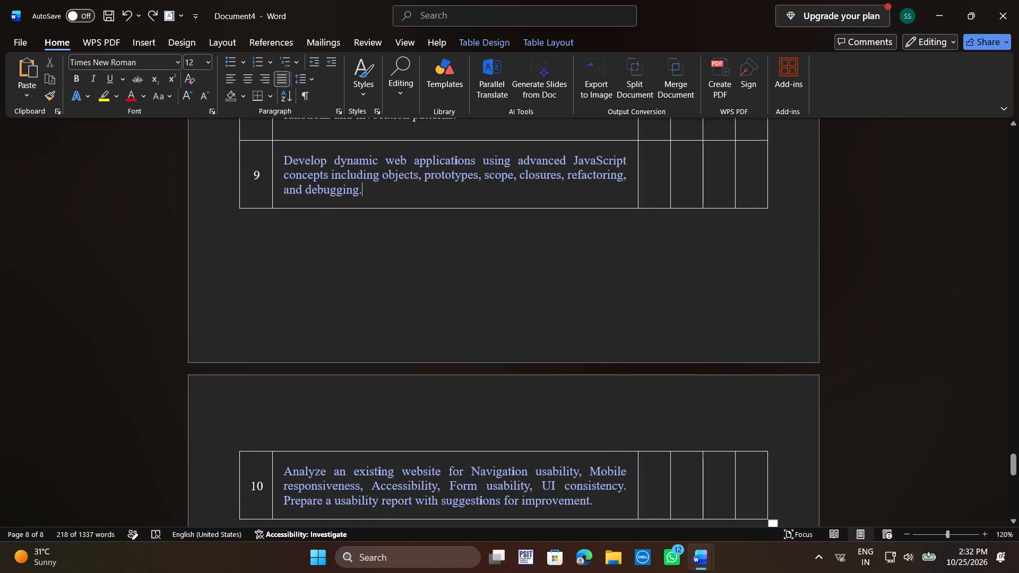
{"action": "left_click_drag", "start_coordinate": [470, 476], "coordinate": [471, 277]}
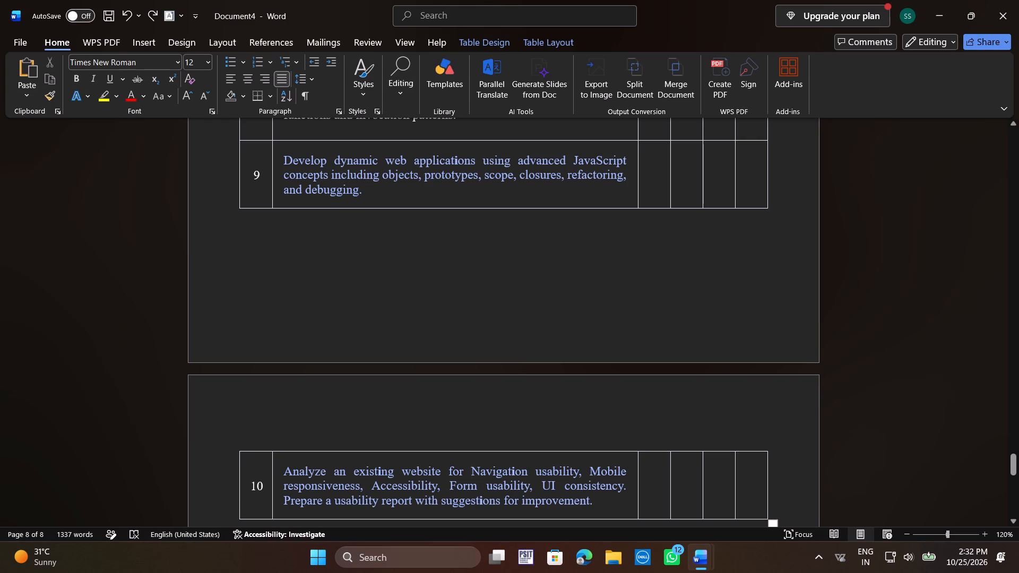
{"action": "left_click_drag", "start_coordinate": [770, 523], "coordinate": [741, 297]}
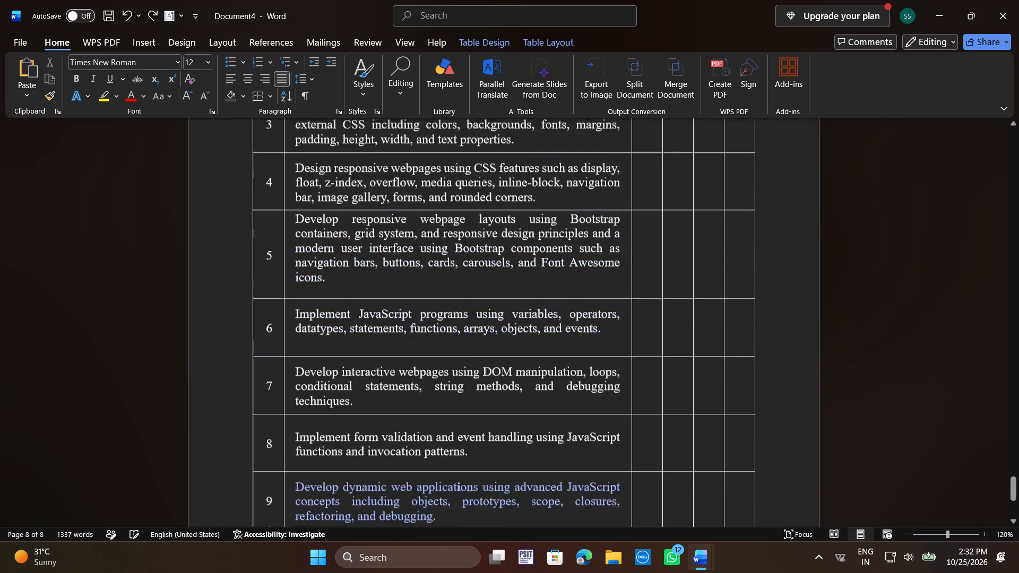
{"action": "scroll", "coordinate": [499, 282], "scroll_direction": "up", "scroll_amount": 2}
{"action": "scroll", "coordinate": [487, 323], "scroll_direction": "down", "scroll_amount": 5}
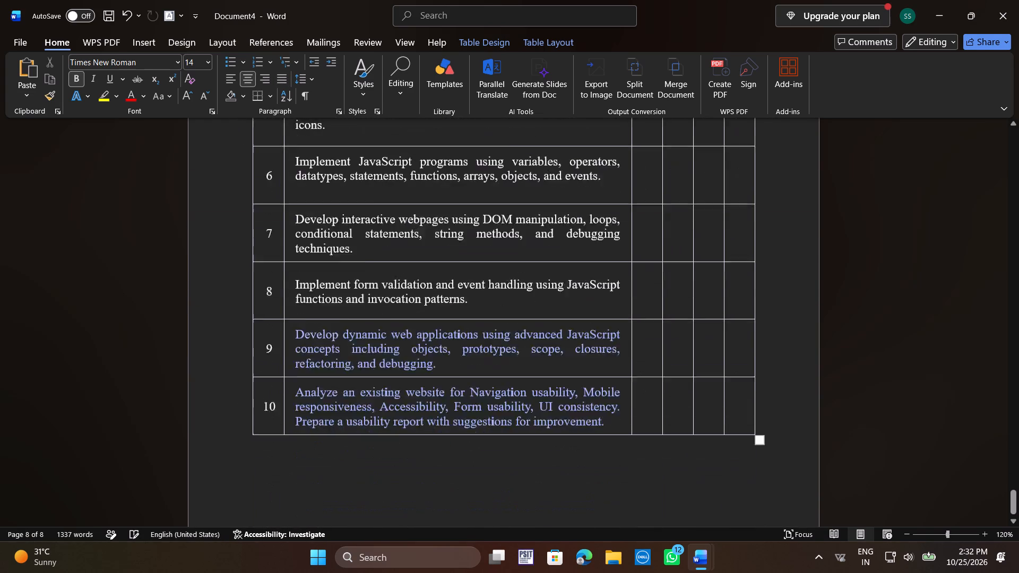
{"action": "scroll", "coordinate": [486, 324], "scroll_direction": "down", "scroll_amount": 1}
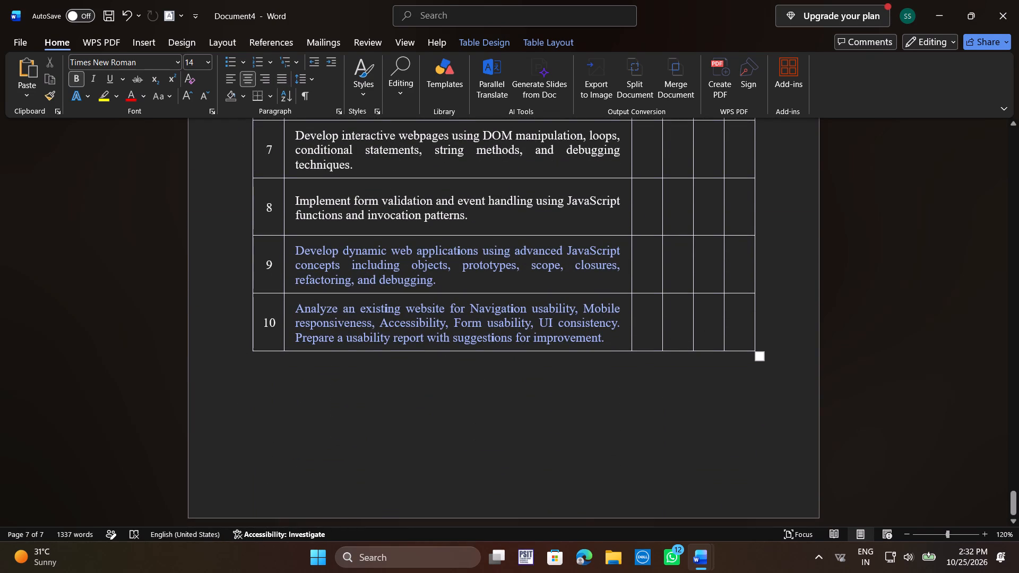
Stretch the index table's height downward to use more of the empty space beneath experiment 10.
{"action": "left_click_drag", "start_coordinate": [758, 354], "coordinate": [756, 398]}
{"action": "left_click_drag", "start_coordinate": [759, 393], "coordinate": [757, 420]}
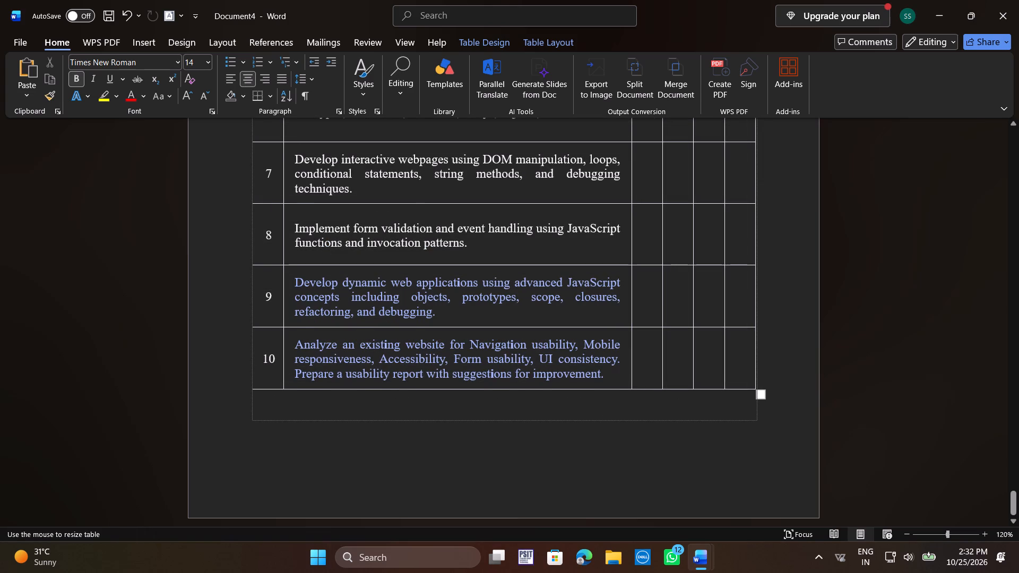
{"action": "left_click_drag", "start_coordinate": [757, 420], "coordinate": [755, 422]}
Stretch the list of experiments table with the CO column downward to use more of its page.
{"action": "scroll", "coordinate": [678, 447], "scroll_direction": "up", "scroll_amount": 4}
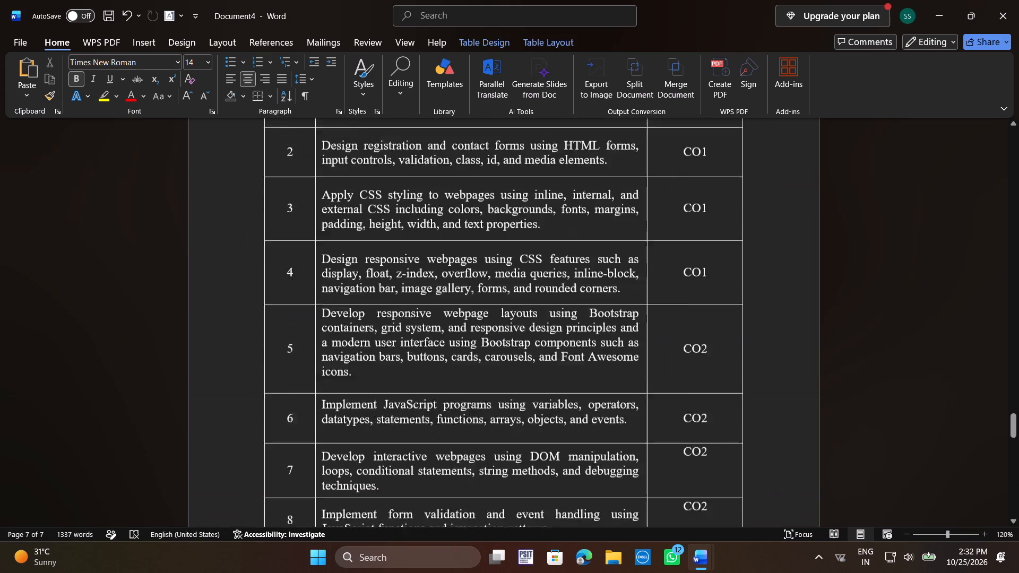
{"action": "scroll", "coordinate": [669, 432], "scroll_direction": "up", "scroll_amount": 4}
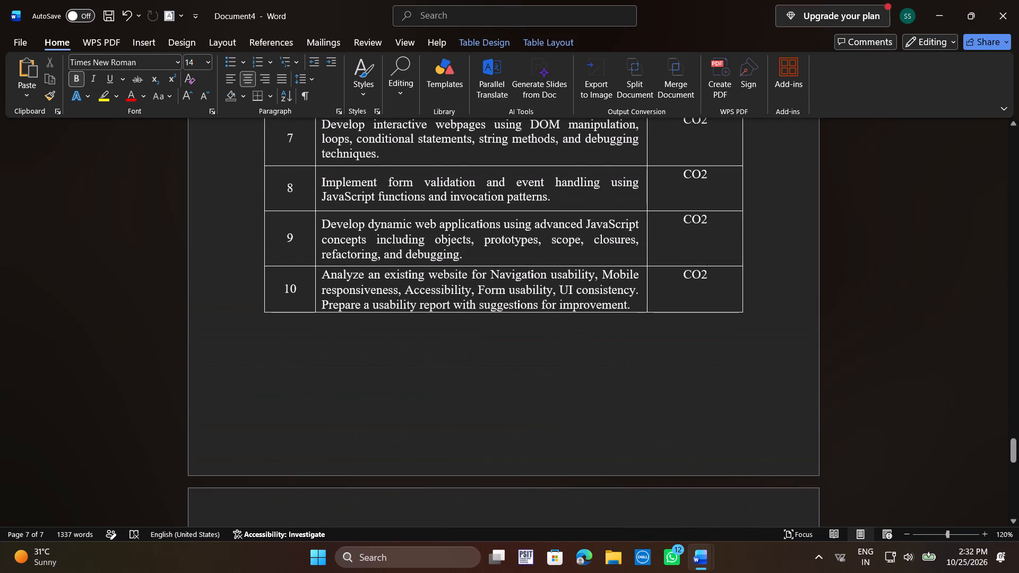
{"action": "left_click", "coordinate": [739, 311]}
{"action": "left_click", "coordinate": [744, 310]}
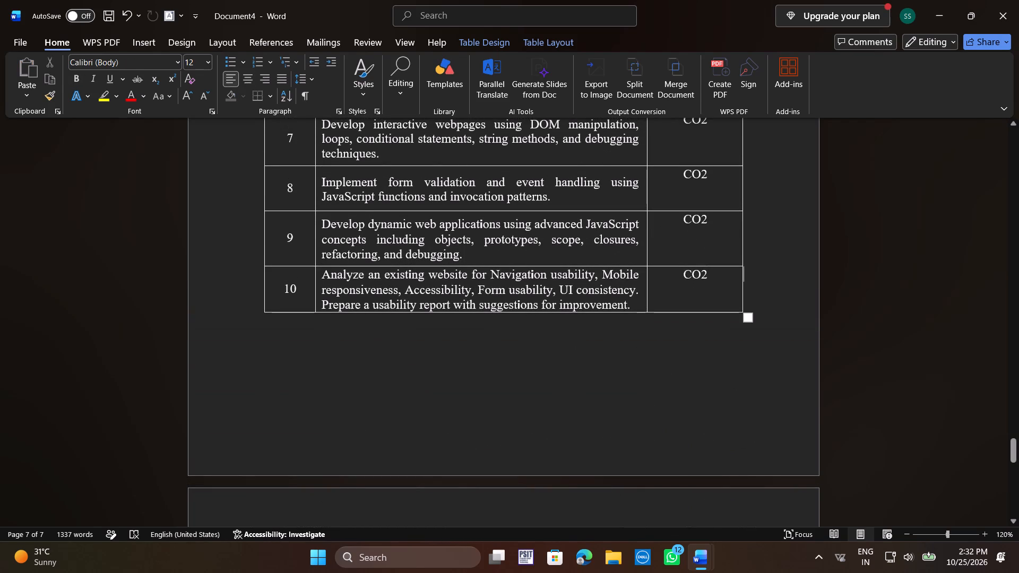
{"action": "left_click_drag", "start_coordinate": [745, 317], "coordinate": [741, 348]}
{"action": "scroll", "coordinate": [728, 331], "scroll_direction": "up", "scroll_amount": 4}
{"action": "scroll", "coordinate": [697, 325], "scroll_direction": "down", "scroll_amount": 1}
{"action": "scroll", "coordinate": [697, 325], "scroll_direction": "up", "scroll_amount": 2}
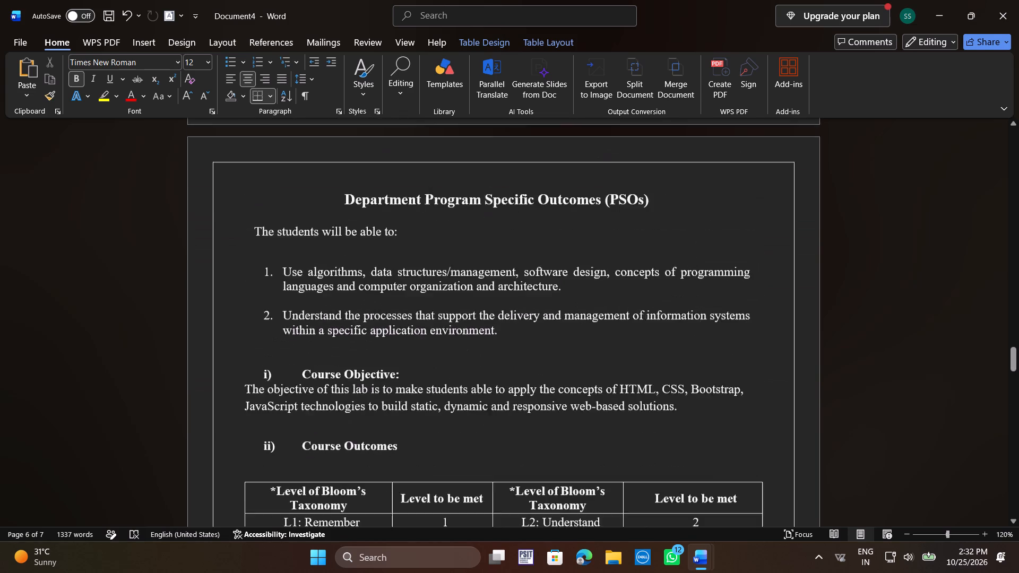
Review the document's pages between the cover page and the index table's last row.
{"action": "scroll", "coordinate": [697, 325], "scroll_direction": "down", "scroll_amount": 1}
{"action": "scroll", "coordinate": [697, 325], "scroll_direction": "up", "scroll_amount": 5}
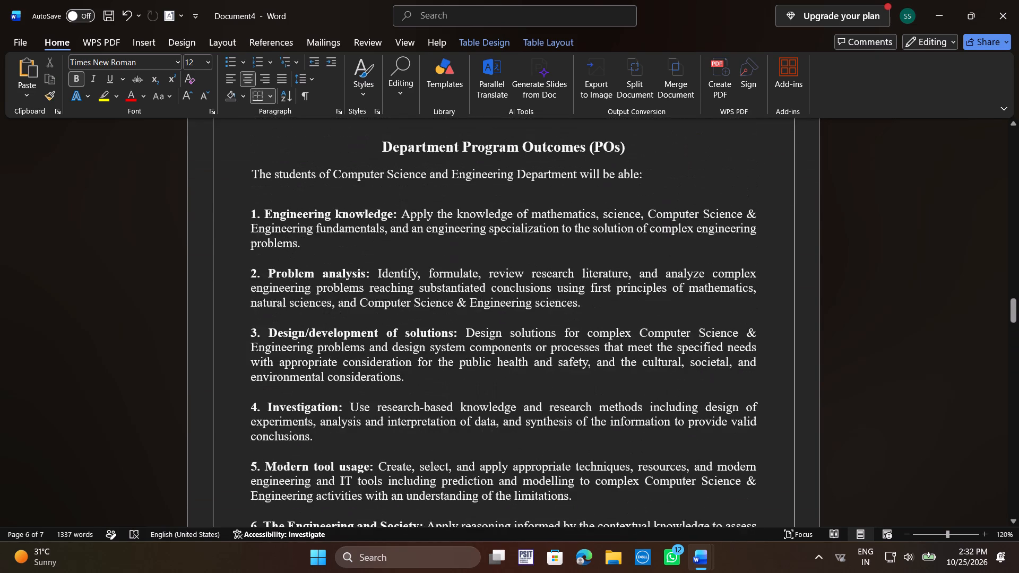
{"action": "scroll", "coordinate": [697, 325], "scroll_direction": "up", "scroll_amount": 2}
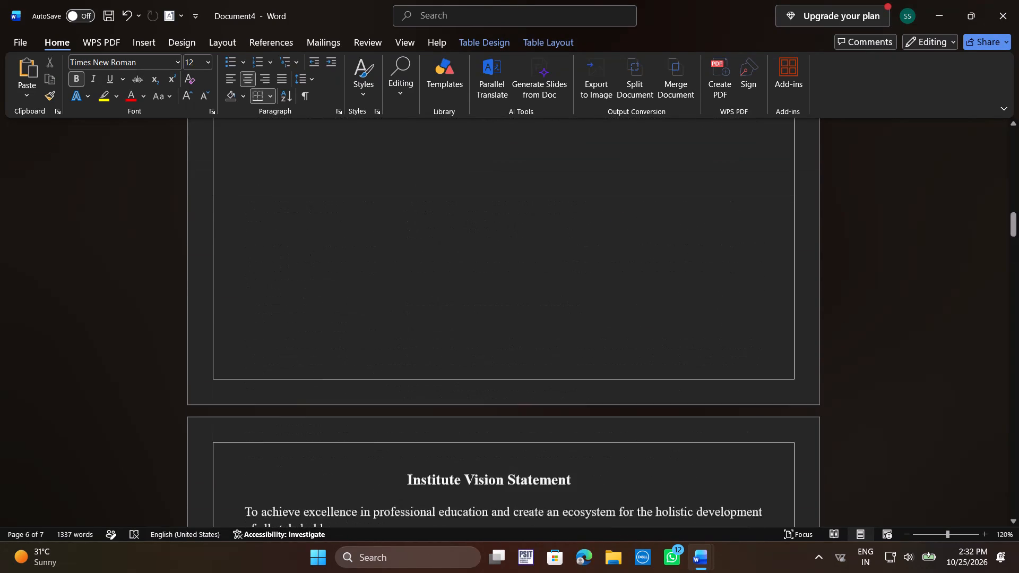
{"action": "scroll", "coordinate": [697, 325], "scroll_direction": "up", "scroll_amount": 2}
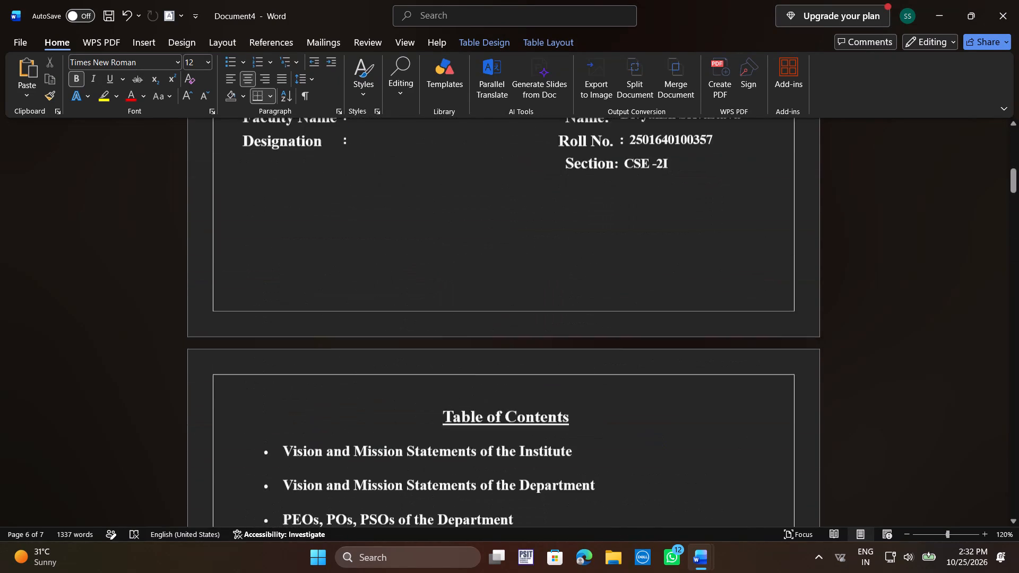
{"action": "scroll", "coordinate": [697, 328], "scroll_direction": "up", "scroll_amount": 2}
{"action": "scroll", "coordinate": [700, 335], "scroll_direction": "down", "scroll_amount": 5}
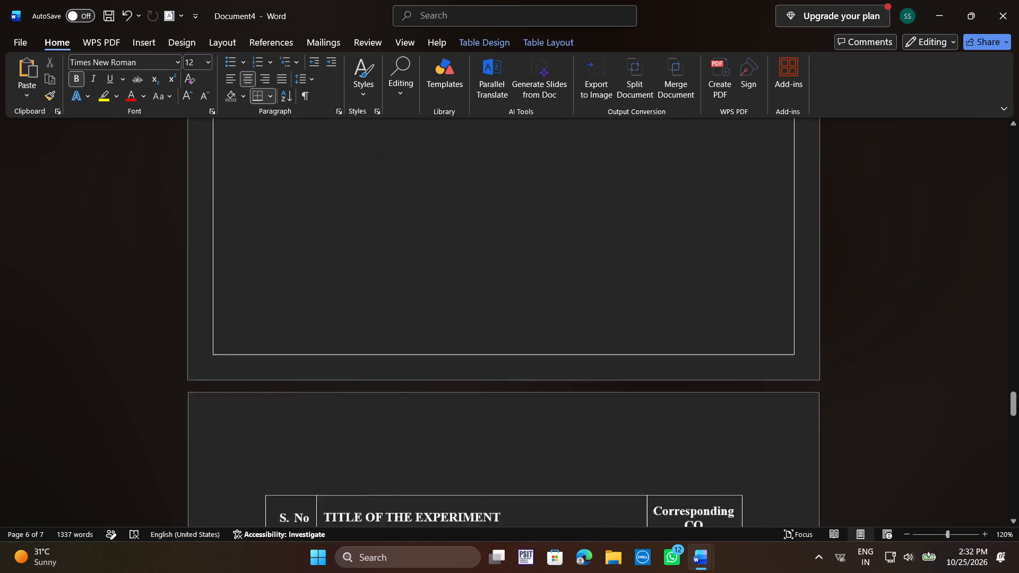
{"action": "scroll", "coordinate": [700, 335], "scroll_direction": "down", "scroll_amount": 5}
{"action": "scroll", "coordinate": [621, 439], "scroll_direction": "down", "scroll_amount": 5}
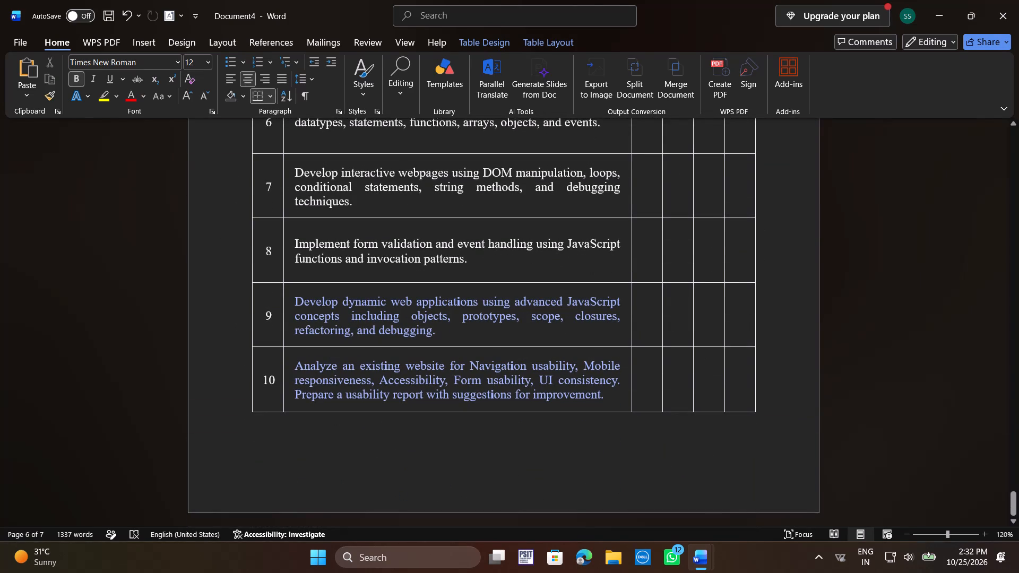
{"action": "scroll", "coordinate": [672, 469], "scroll_direction": "down", "scroll_amount": 2}
{"action": "scroll", "coordinate": [624, 468], "scroll_direction": "down", "scroll_amount": 3}
Insert a blank page ahead of the list of experiments table with the CO column.
{"action": "left_click", "coordinate": [144, 38]}
{"action": "left_click", "coordinate": [34, 79]}
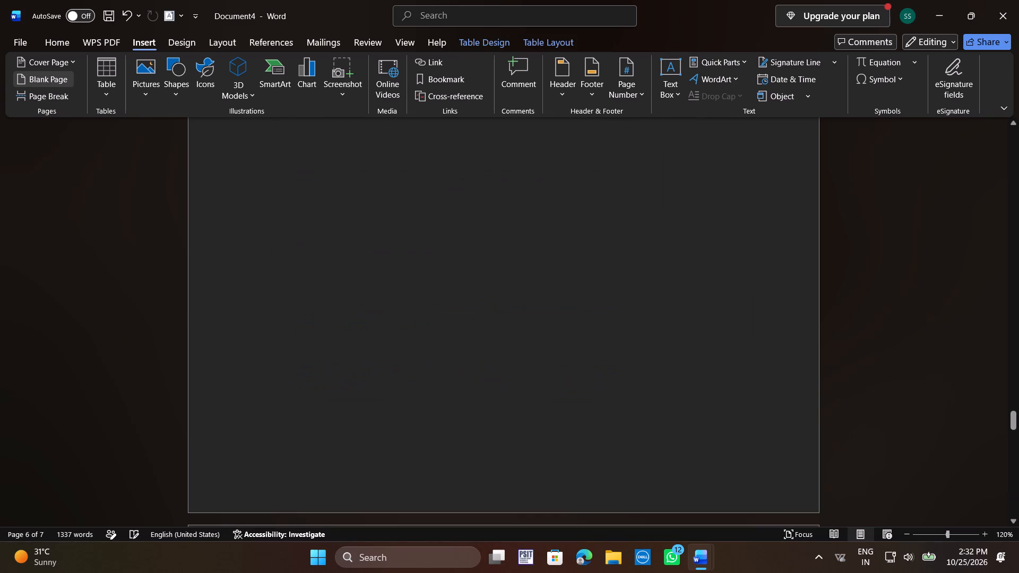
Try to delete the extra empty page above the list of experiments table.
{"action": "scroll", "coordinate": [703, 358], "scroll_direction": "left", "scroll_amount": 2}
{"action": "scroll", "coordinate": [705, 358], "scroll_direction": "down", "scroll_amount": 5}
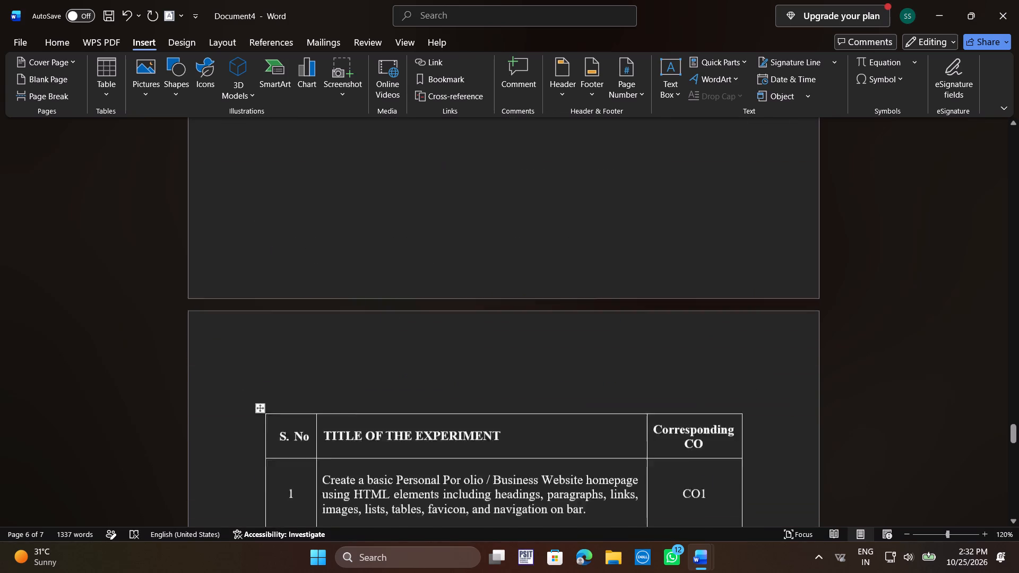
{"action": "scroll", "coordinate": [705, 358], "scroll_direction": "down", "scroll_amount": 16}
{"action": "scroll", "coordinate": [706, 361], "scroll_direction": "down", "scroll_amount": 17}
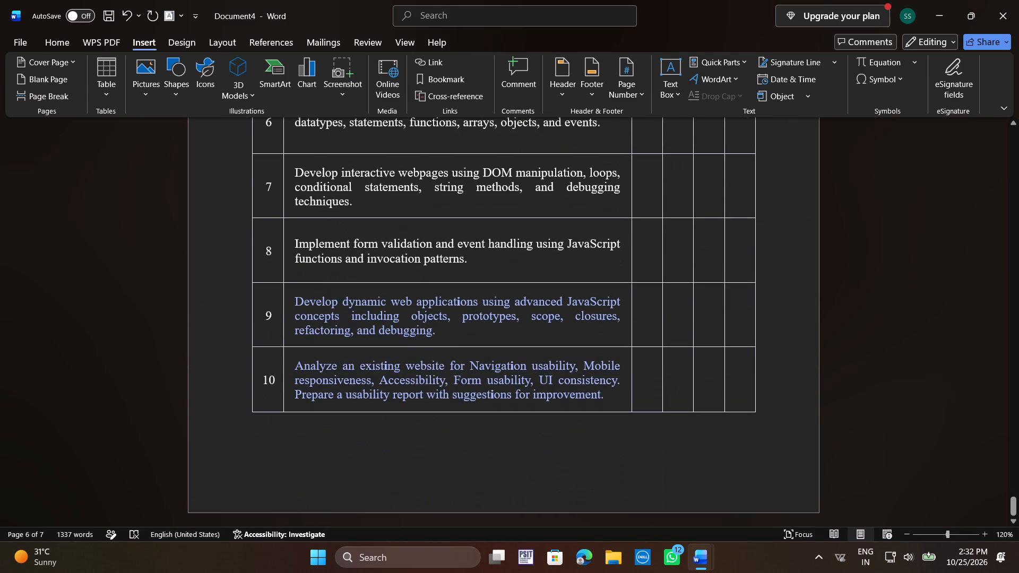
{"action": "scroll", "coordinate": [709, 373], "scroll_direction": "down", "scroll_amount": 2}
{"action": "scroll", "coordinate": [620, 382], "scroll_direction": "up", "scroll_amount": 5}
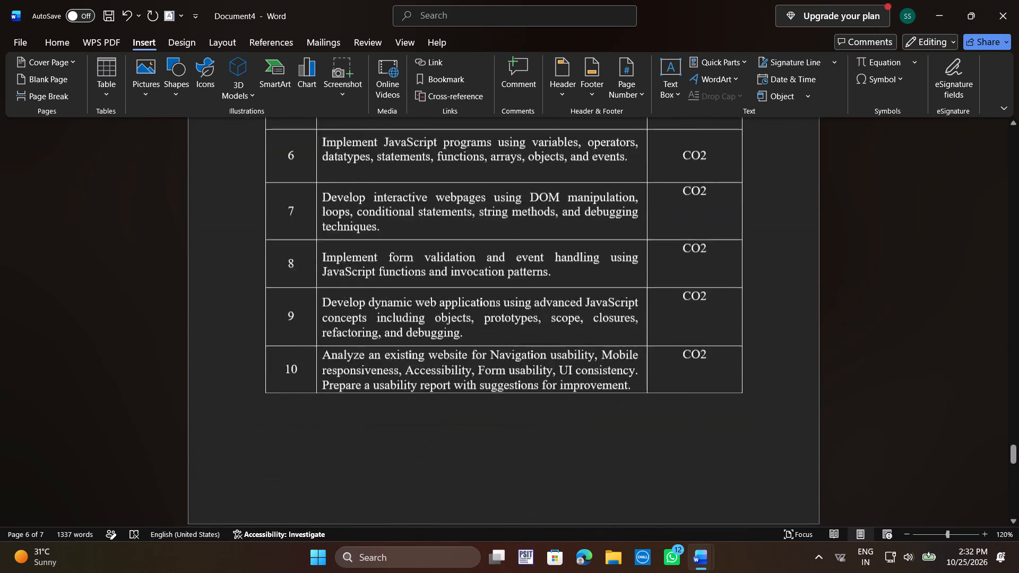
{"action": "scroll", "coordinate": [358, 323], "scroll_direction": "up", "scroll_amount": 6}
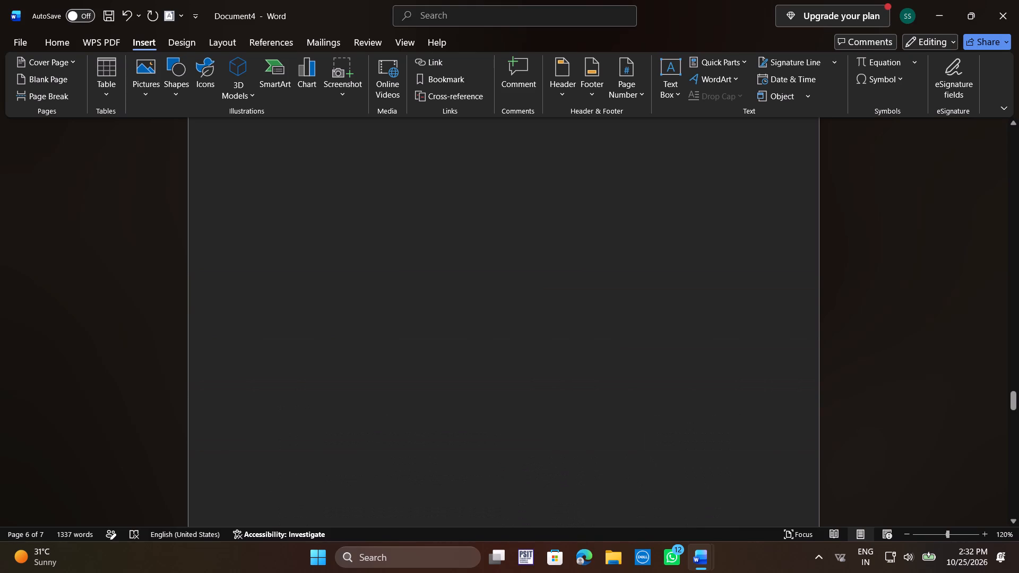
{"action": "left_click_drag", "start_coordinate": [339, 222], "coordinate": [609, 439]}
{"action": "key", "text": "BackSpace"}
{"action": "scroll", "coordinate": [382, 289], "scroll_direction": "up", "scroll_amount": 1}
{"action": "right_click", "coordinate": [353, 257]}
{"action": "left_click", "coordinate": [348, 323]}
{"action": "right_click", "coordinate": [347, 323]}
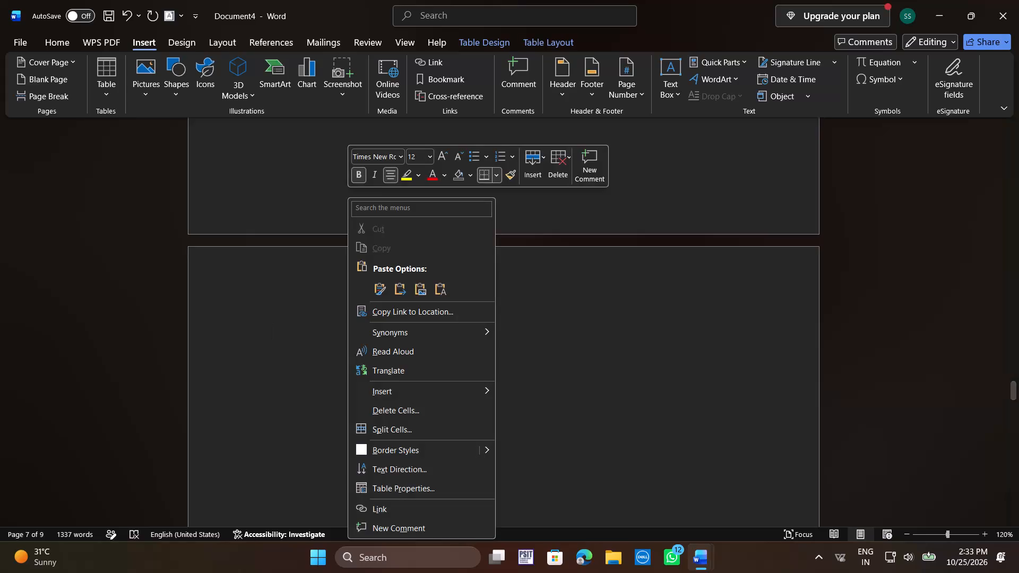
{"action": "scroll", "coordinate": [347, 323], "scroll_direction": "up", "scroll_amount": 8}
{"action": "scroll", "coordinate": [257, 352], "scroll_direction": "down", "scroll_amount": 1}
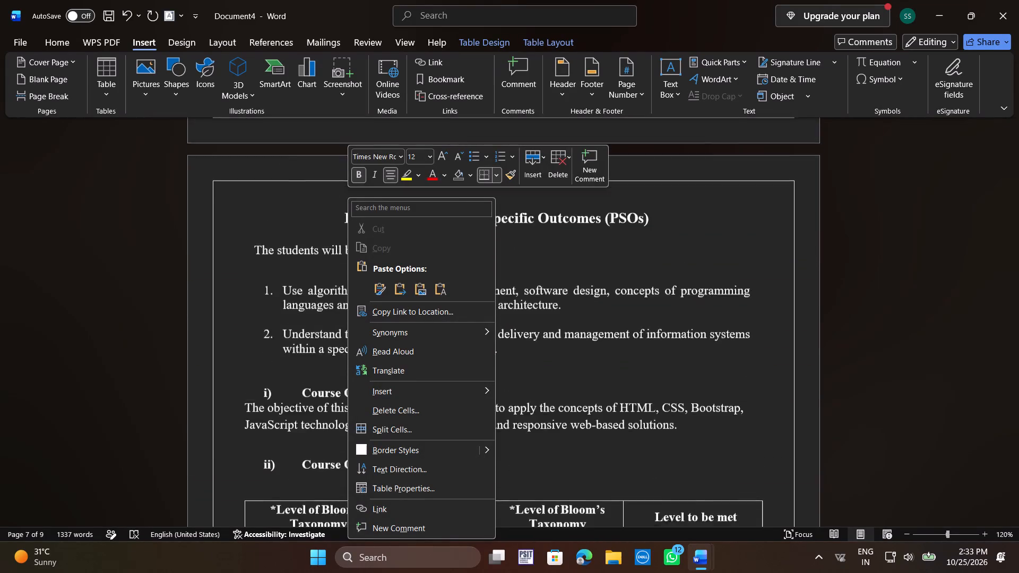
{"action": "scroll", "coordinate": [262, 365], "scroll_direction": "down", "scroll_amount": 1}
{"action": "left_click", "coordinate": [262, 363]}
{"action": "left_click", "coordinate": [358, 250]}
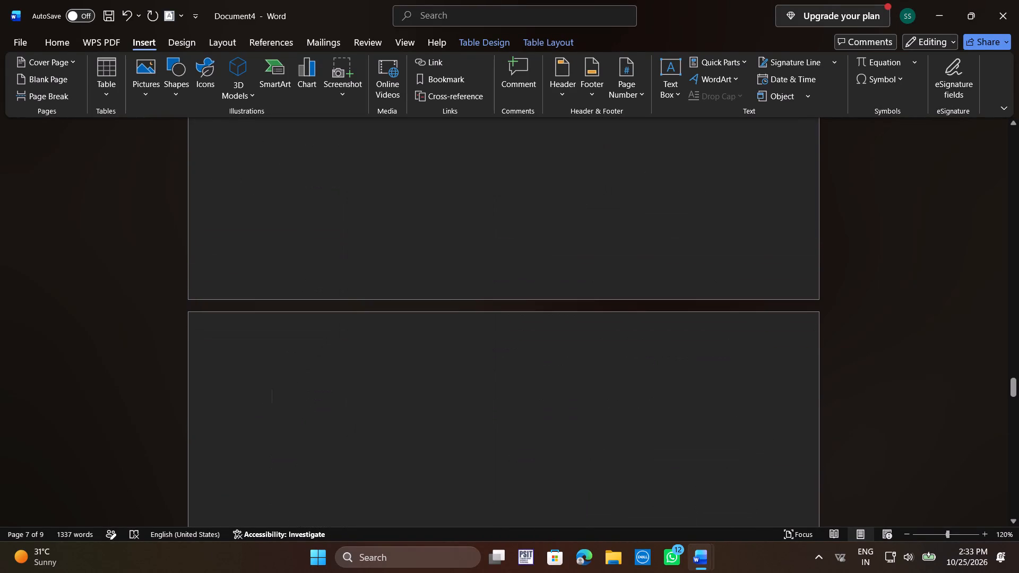
Look through the document from the cover page to the index table to examine the page order and empty pages.
{"action": "scroll", "coordinate": [358, 250], "scroll_direction": "up", "scroll_amount": 8}
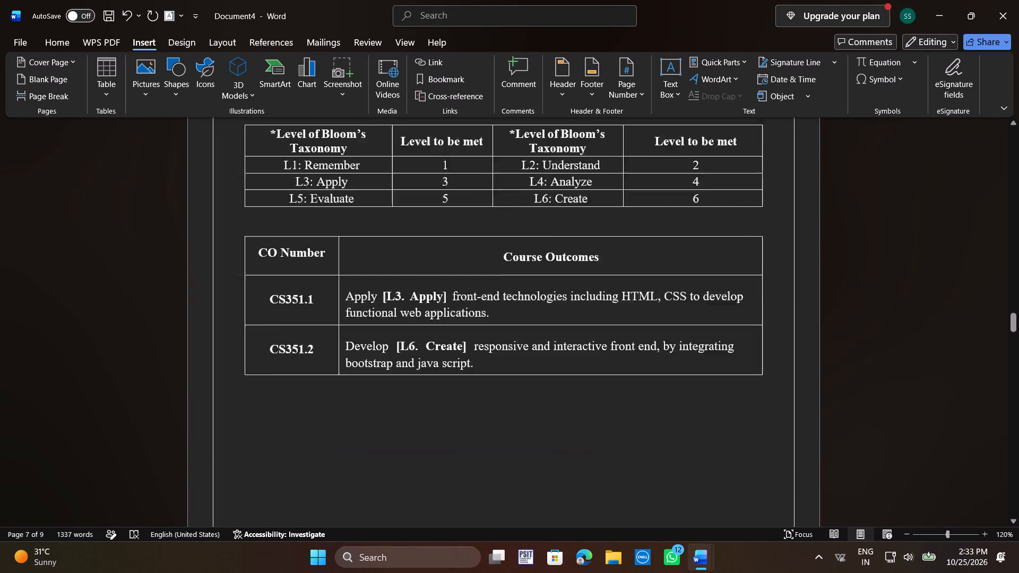
{"action": "scroll", "coordinate": [361, 267], "scroll_direction": "down", "scroll_amount": 6}
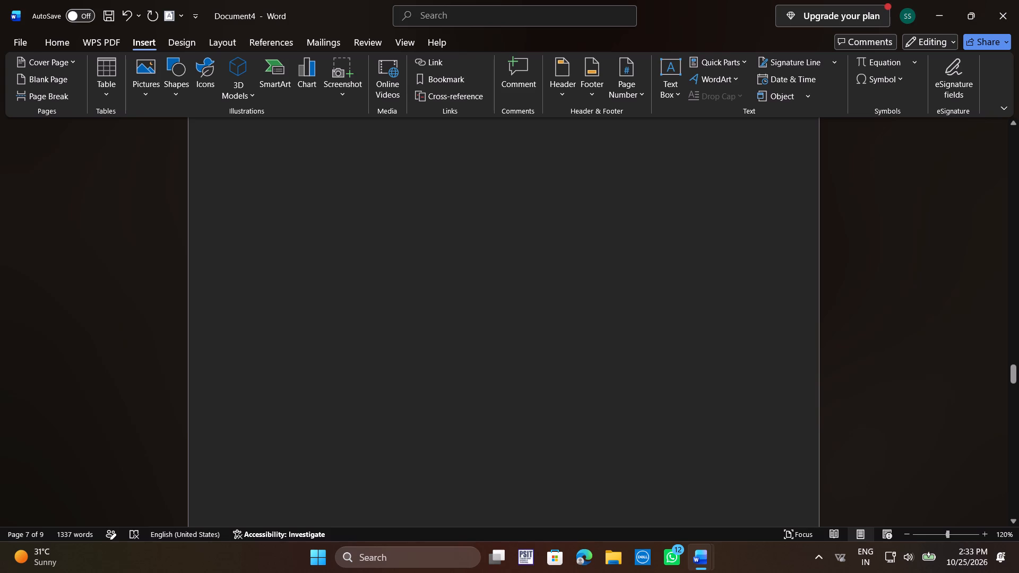
{"action": "scroll", "coordinate": [361, 270], "scroll_direction": "down", "scroll_amount": 8}
{"action": "scroll", "coordinate": [361, 271], "scroll_direction": "up", "scroll_amount": 1}
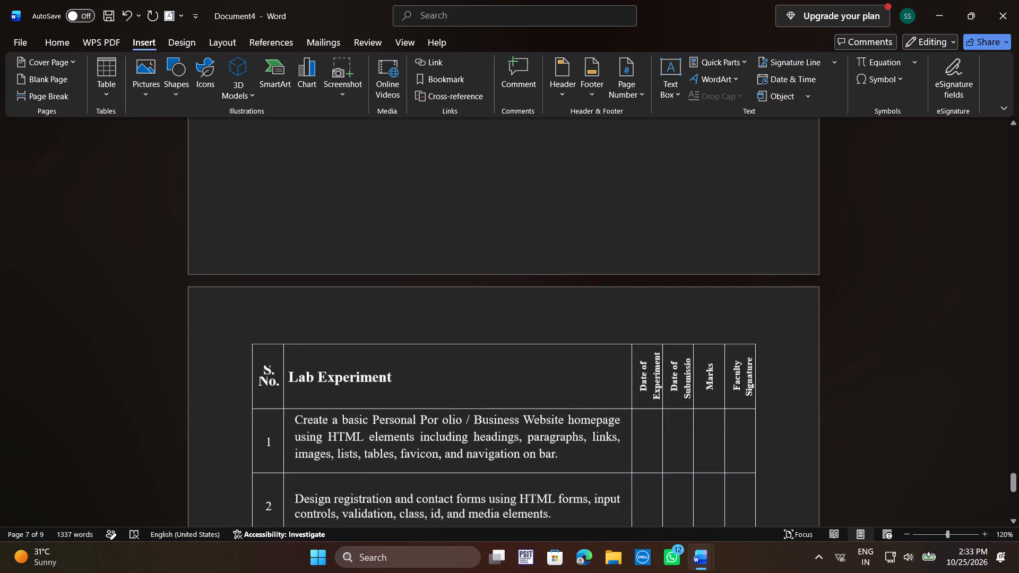
{"action": "scroll", "coordinate": [361, 271], "scroll_direction": "up", "scroll_amount": 15}
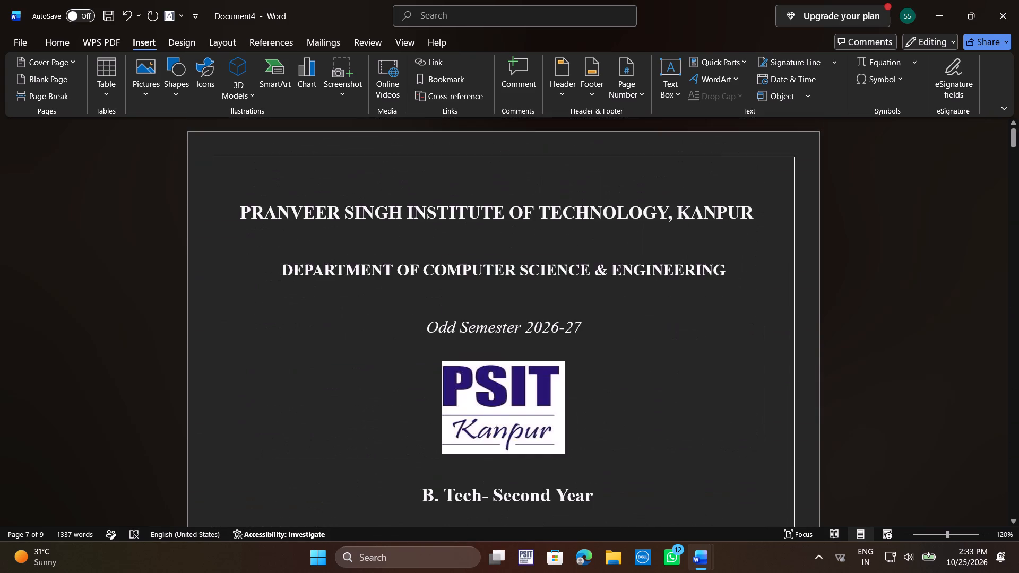
{"action": "scroll", "coordinate": [362, 272], "scroll_direction": "up", "scroll_amount": 4}
{"action": "scroll", "coordinate": [362, 274], "scroll_direction": "down", "scroll_amount": 6}
{"action": "scroll", "coordinate": [362, 274], "scroll_direction": "up", "scroll_amount": 1}
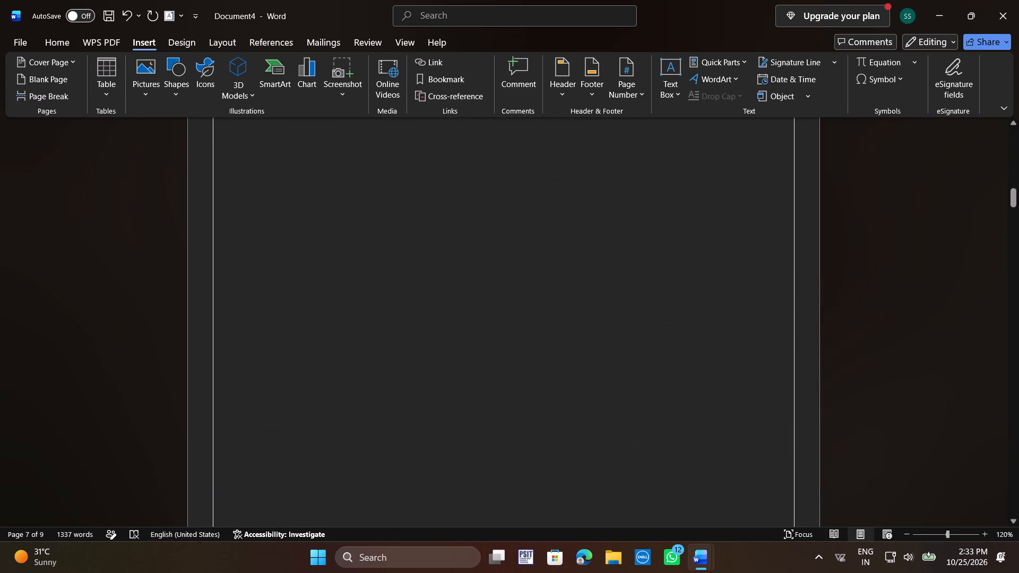
{"action": "scroll", "coordinate": [362, 274], "scroll_direction": "up", "scroll_amount": 1}
{"action": "scroll", "coordinate": [364, 275], "scroll_direction": "down", "scroll_amount": 4}
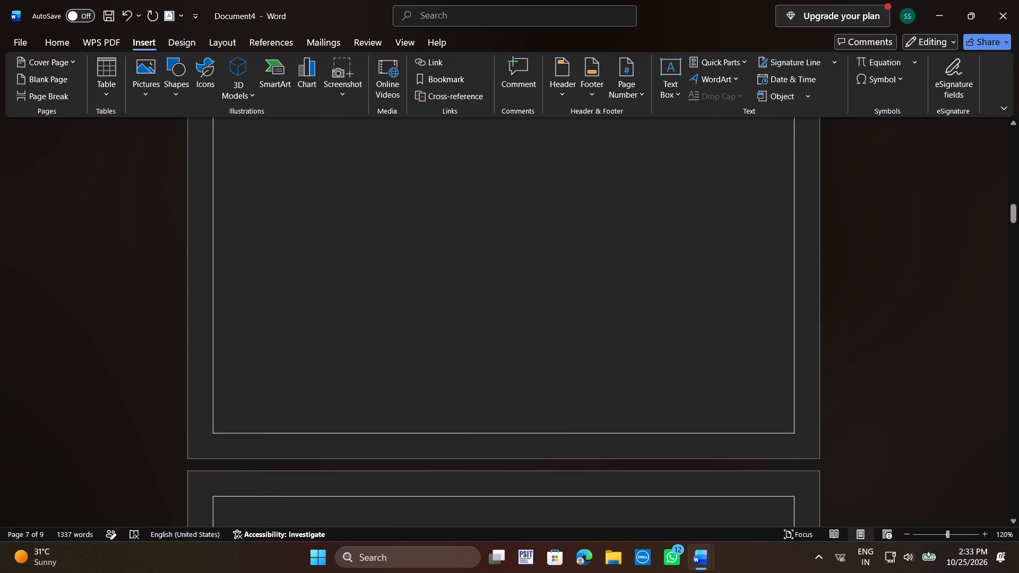
{"action": "scroll", "coordinate": [365, 277], "scroll_direction": "down", "scroll_amount": 7}
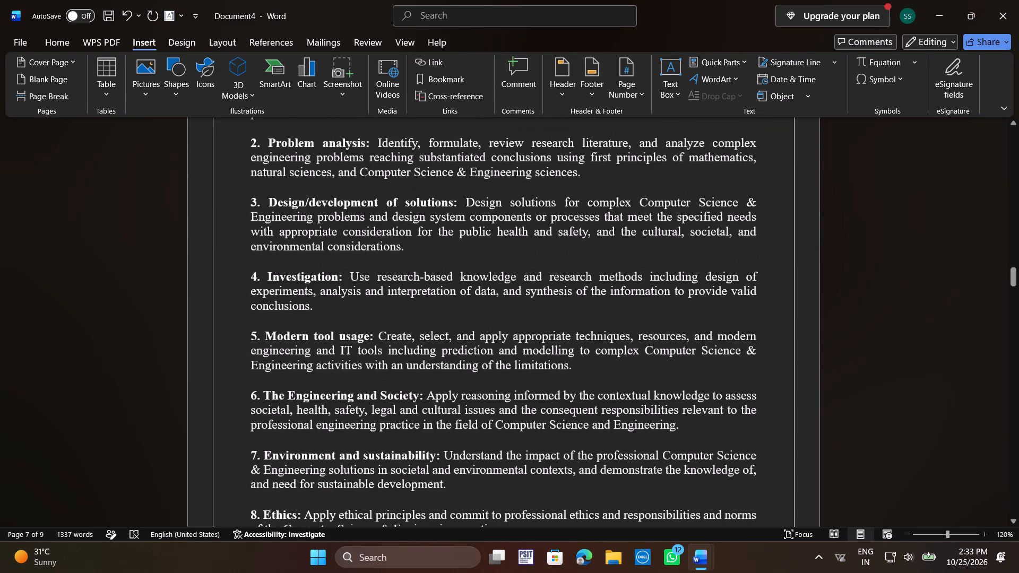
{"action": "scroll", "coordinate": [366, 278], "scroll_direction": "down", "scroll_amount": 7}
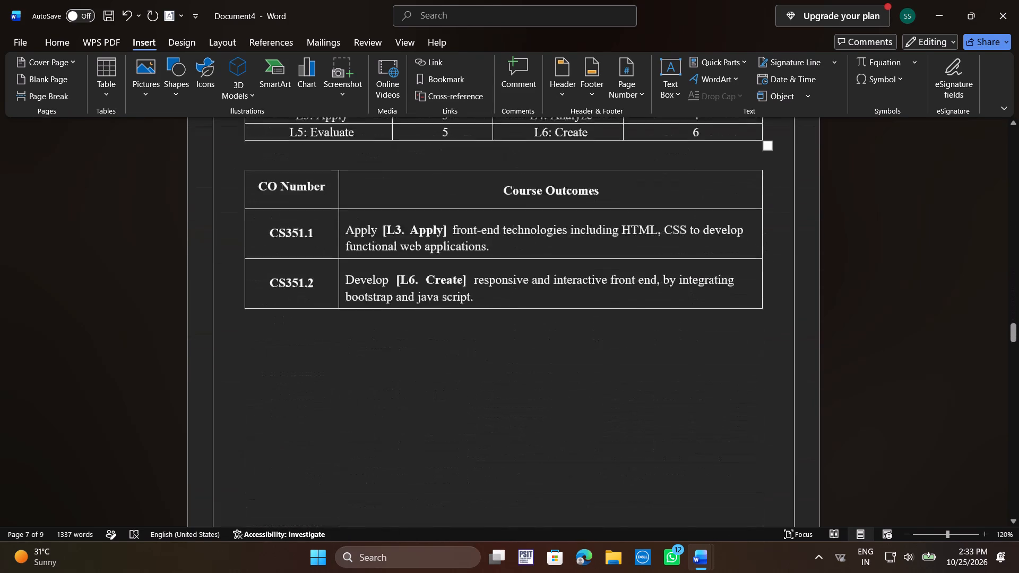
{"action": "scroll", "coordinate": [366, 278], "scroll_direction": "down", "scroll_amount": 7}
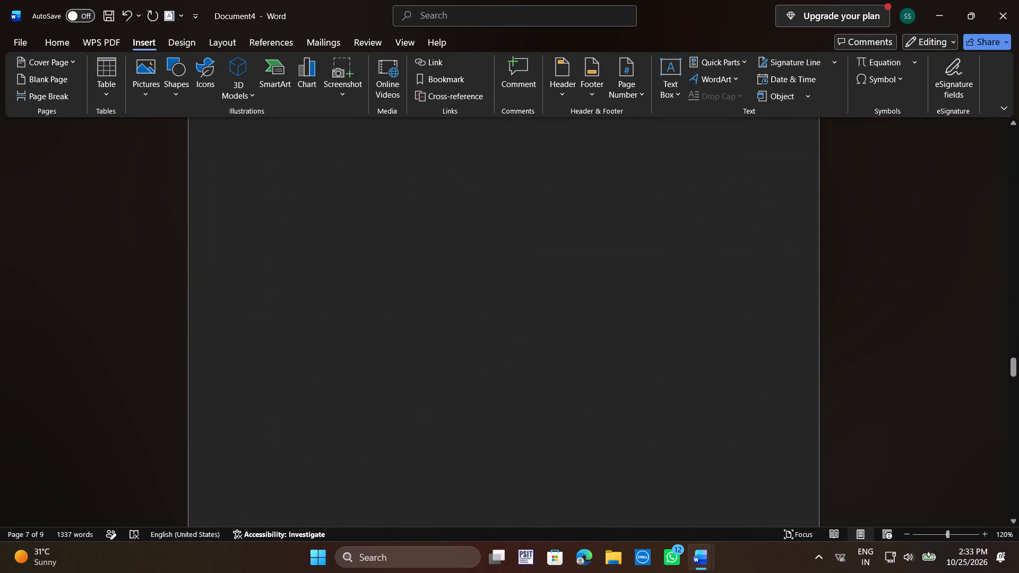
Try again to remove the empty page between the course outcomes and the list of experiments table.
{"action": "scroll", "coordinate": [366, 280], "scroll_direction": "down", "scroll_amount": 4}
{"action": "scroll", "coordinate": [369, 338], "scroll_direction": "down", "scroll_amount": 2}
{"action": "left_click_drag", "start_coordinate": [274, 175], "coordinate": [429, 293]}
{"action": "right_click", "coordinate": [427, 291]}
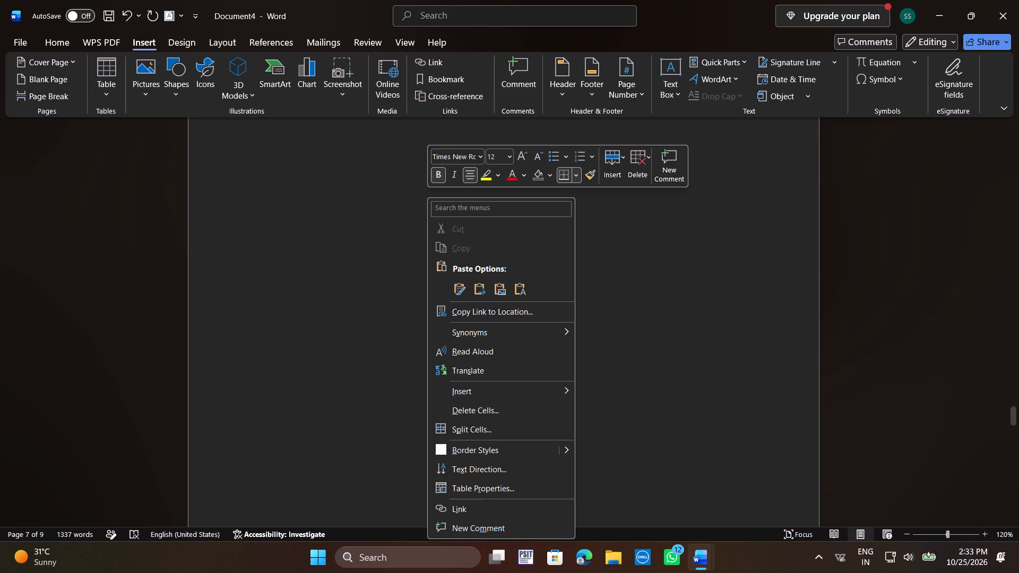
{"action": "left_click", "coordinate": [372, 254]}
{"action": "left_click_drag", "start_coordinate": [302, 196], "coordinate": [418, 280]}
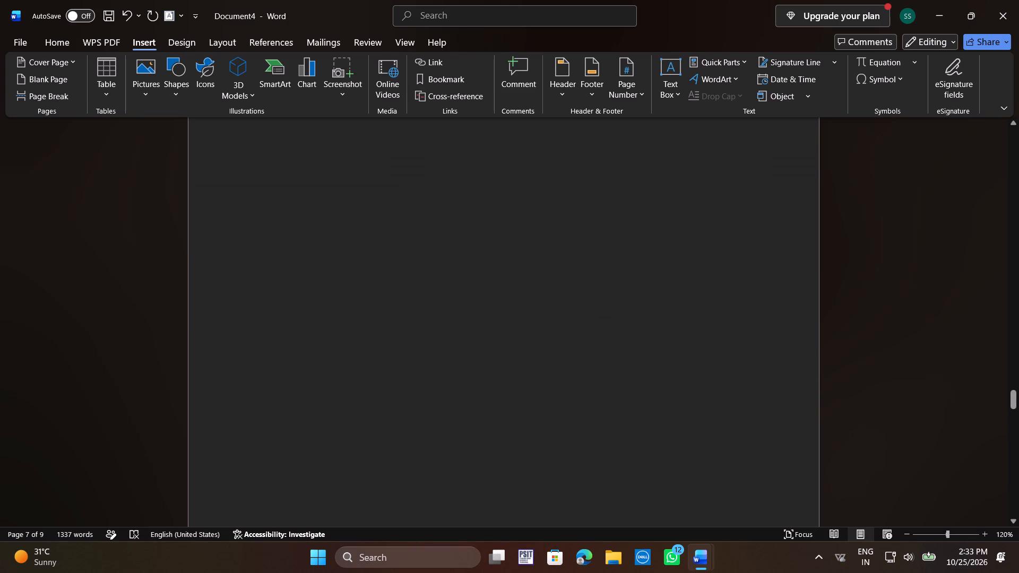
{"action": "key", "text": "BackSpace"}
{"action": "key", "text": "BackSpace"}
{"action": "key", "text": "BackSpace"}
Copy the list of experiments table and the index table together, and delete both from the document.
{"action": "scroll", "coordinate": [493, 305], "scroll_direction": "left", "scroll_amount": 1}
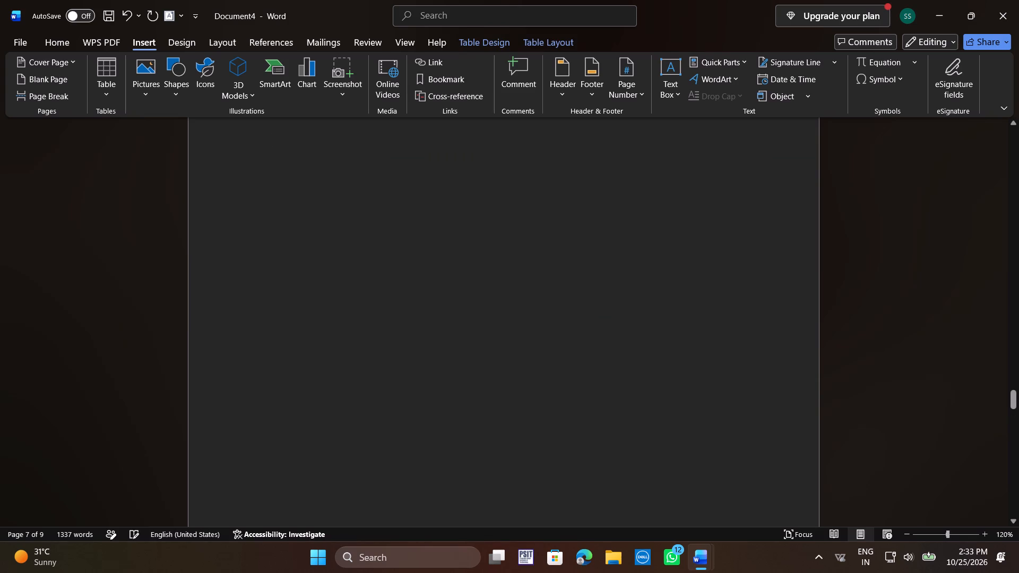
{"action": "scroll", "coordinate": [493, 305], "scroll_direction": "left", "scroll_amount": 1}
{"action": "scroll", "coordinate": [494, 306], "scroll_direction": "down", "scroll_amount": 4}
{"action": "left_click_drag", "start_coordinate": [233, 167], "coordinate": [470, 345]}
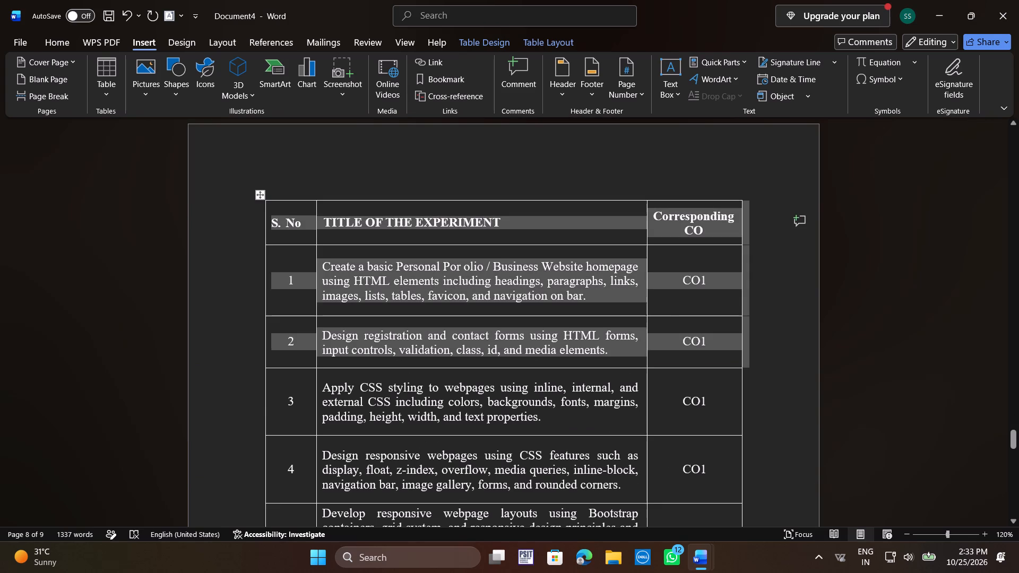
{"action": "left_click_drag", "start_coordinate": [470, 345], "coordinate": [643, 520]}
{"action": "scroll", "coordinate": [623, 496], "scroll_direction": "down", "scroll_amount": 5}
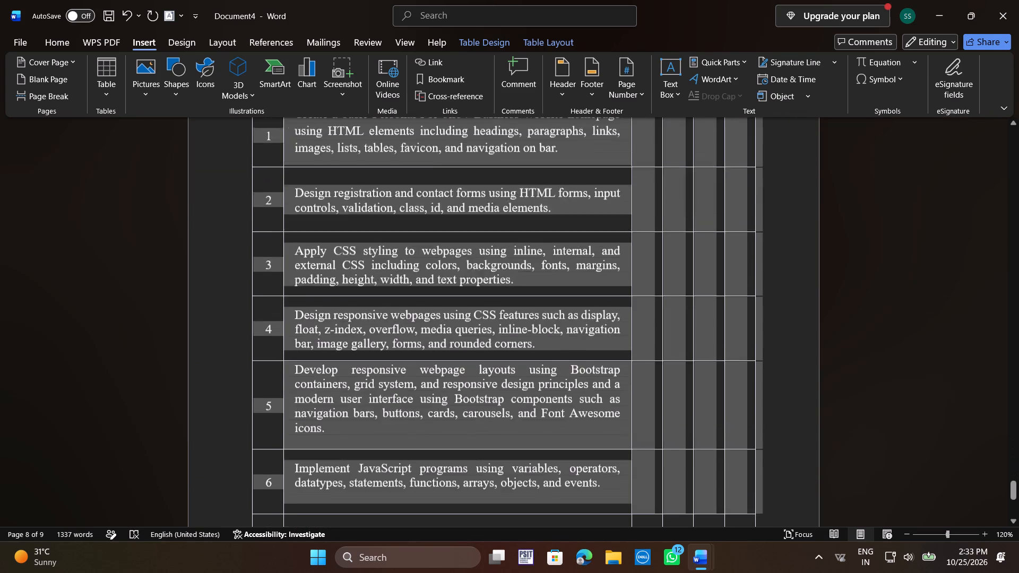
{"action": "scroll", "coordinate": [643, 520], "scroll_direction": "down", "scroll_amount": 5}
{"action": "left_click_drag", "start_coordinate": [643, 520], "coordinate": [645, 521]}
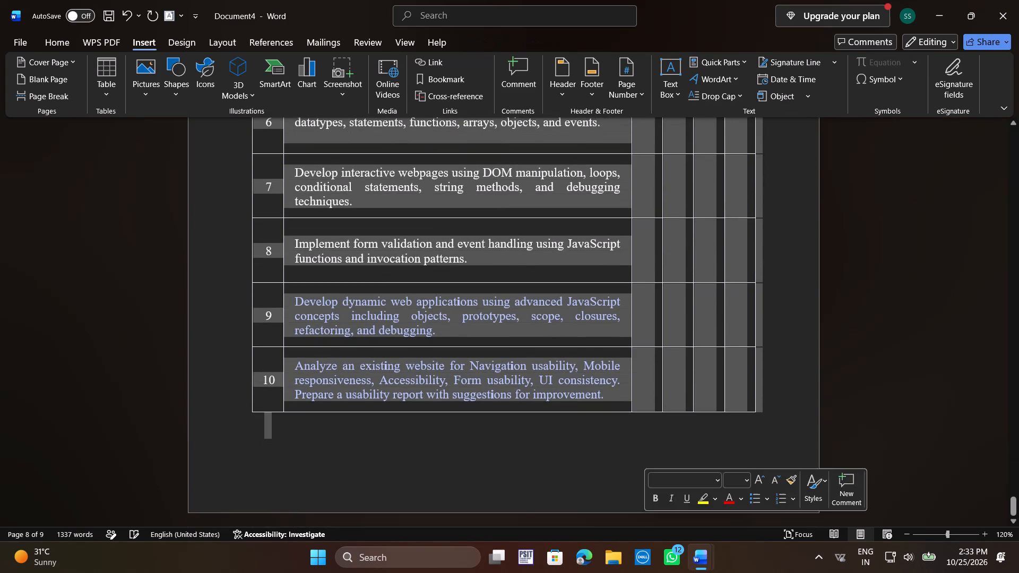
{"action": "key", "text": "ctrl+c"}
{"action": "key", "text": "BackSpace"}
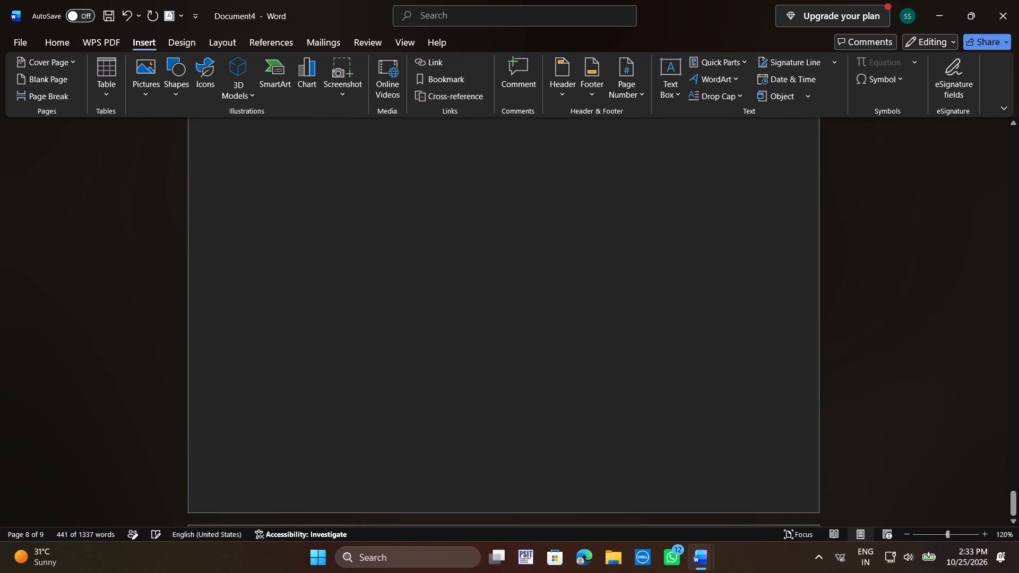
{"action": "key", "text": "BackSpace"}
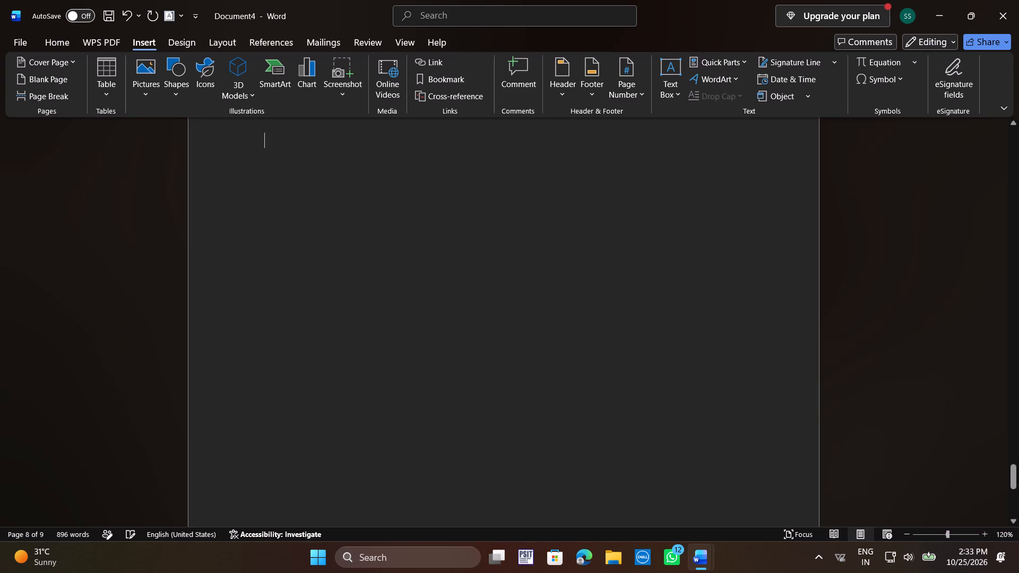
{"action": "scroll", "coordinate": [506, 389], "scroll_direction": "up", "scroll_amount": 10}
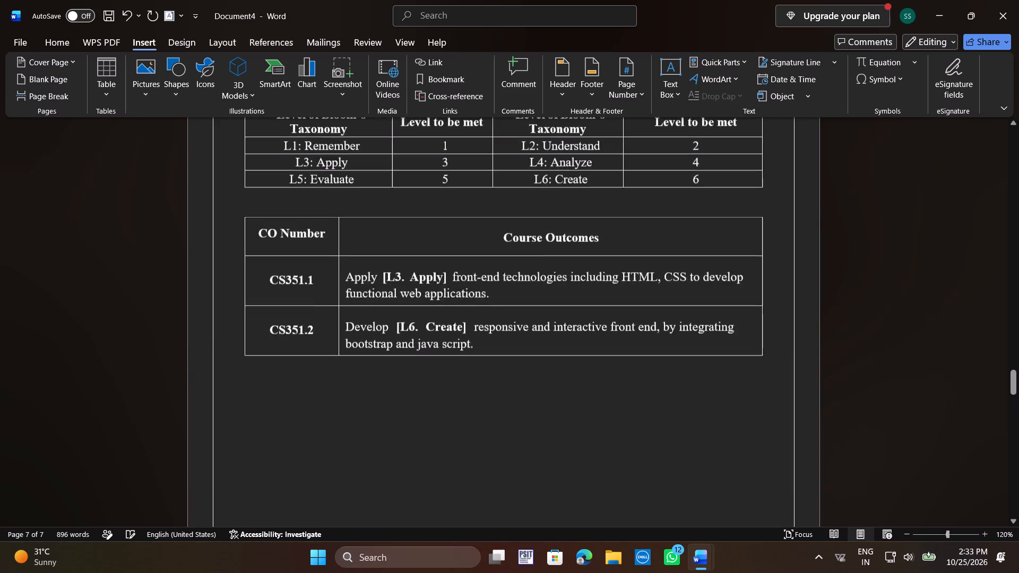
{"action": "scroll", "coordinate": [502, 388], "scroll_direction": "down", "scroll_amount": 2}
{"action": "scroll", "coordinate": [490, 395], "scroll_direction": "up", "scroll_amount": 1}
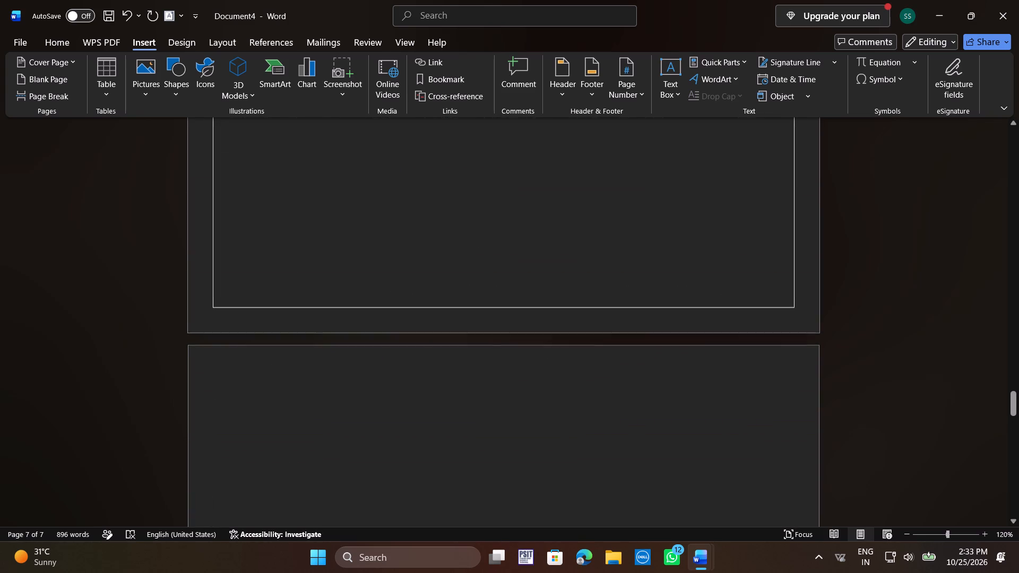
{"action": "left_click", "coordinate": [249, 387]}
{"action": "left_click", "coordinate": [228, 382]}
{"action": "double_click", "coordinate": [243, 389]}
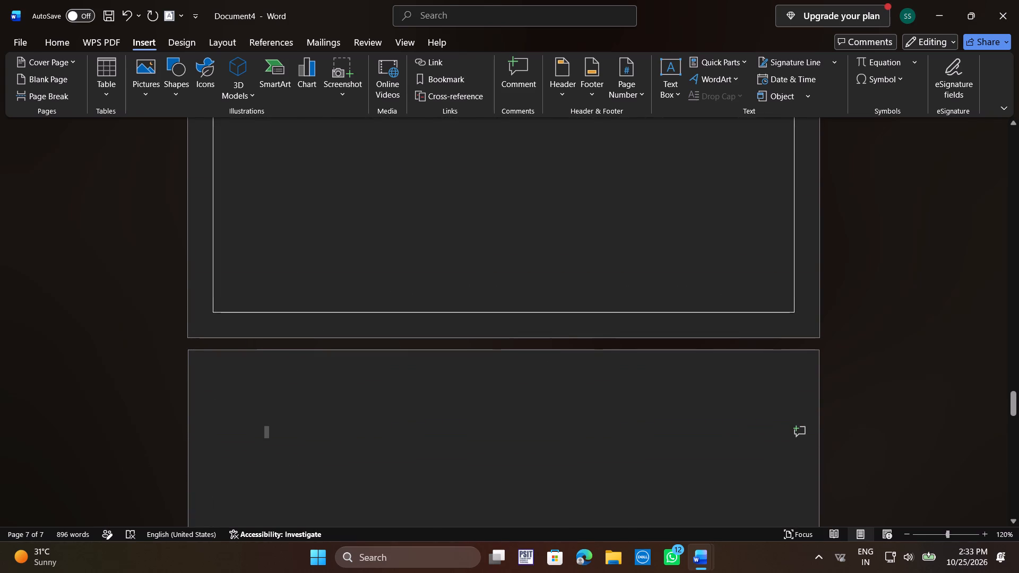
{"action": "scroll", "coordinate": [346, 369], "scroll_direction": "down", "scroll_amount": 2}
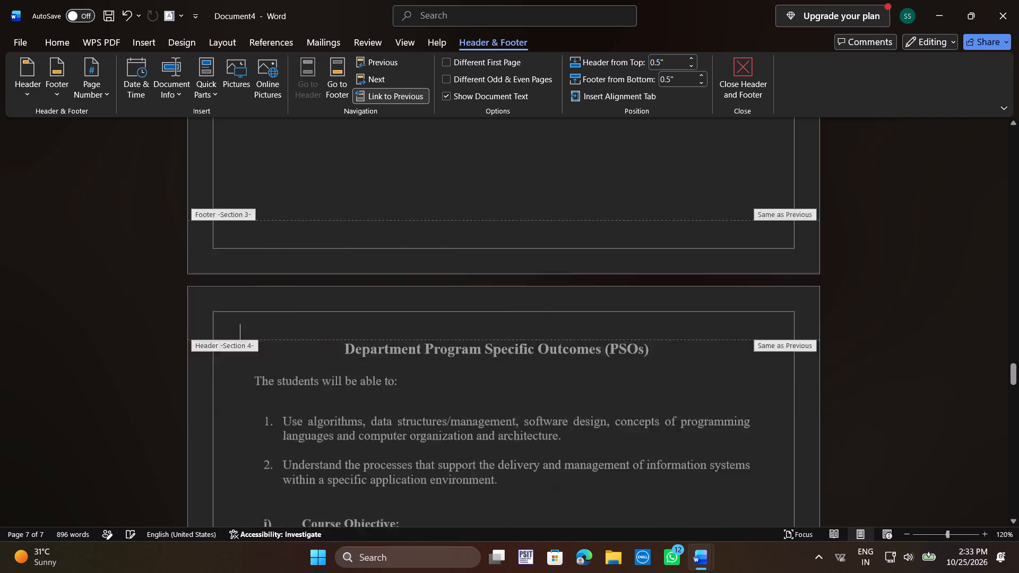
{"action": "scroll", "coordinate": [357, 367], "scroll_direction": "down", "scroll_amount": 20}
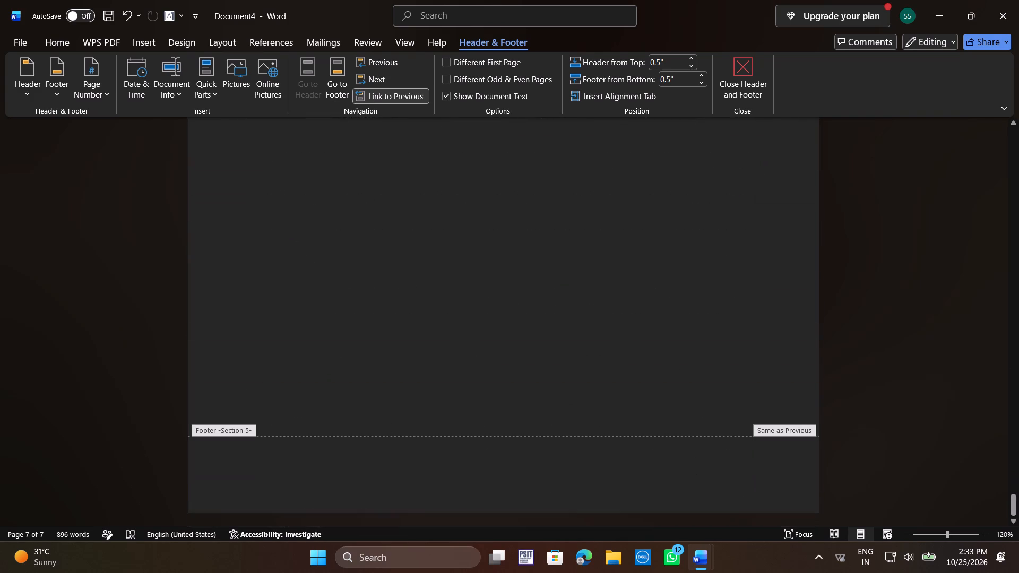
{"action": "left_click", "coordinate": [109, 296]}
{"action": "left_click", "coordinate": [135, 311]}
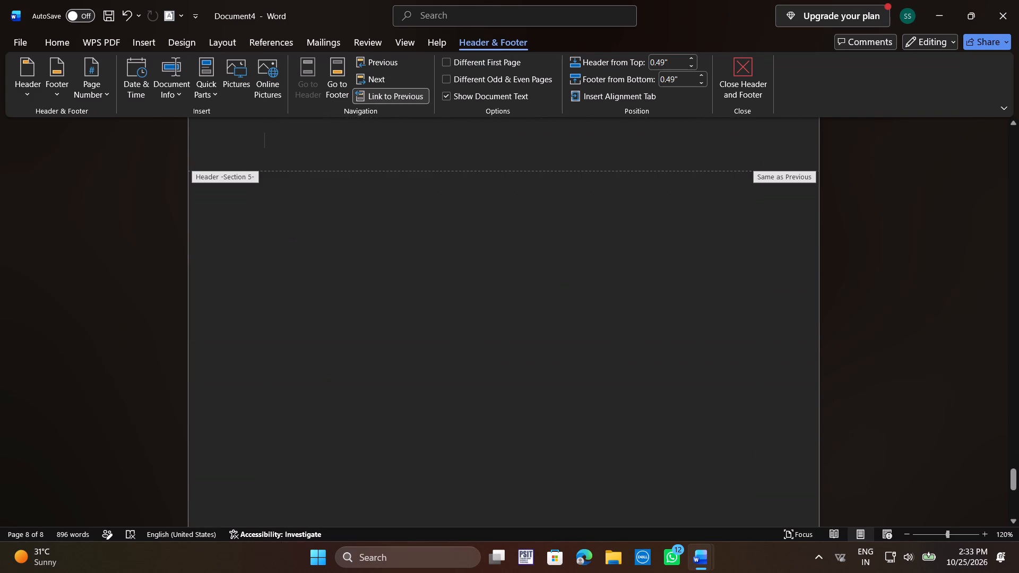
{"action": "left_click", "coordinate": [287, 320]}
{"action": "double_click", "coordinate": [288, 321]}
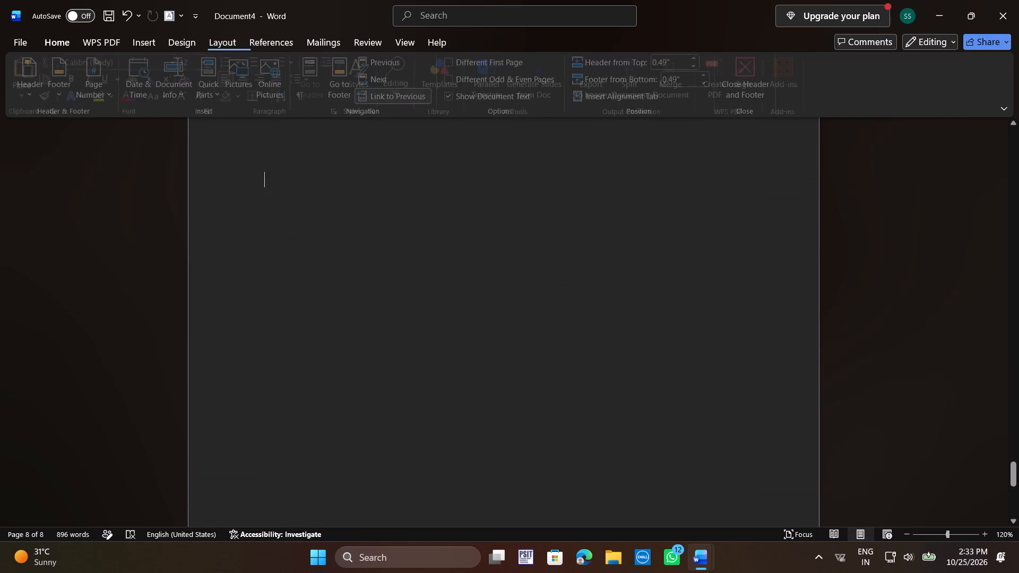
Paste the copied list of experiments and index tables onto the empty page after the course outcomes.
{"action": "scroll", "coordinate": [288, 321], "scroll_direction": "up", "scroll_amount": 14}
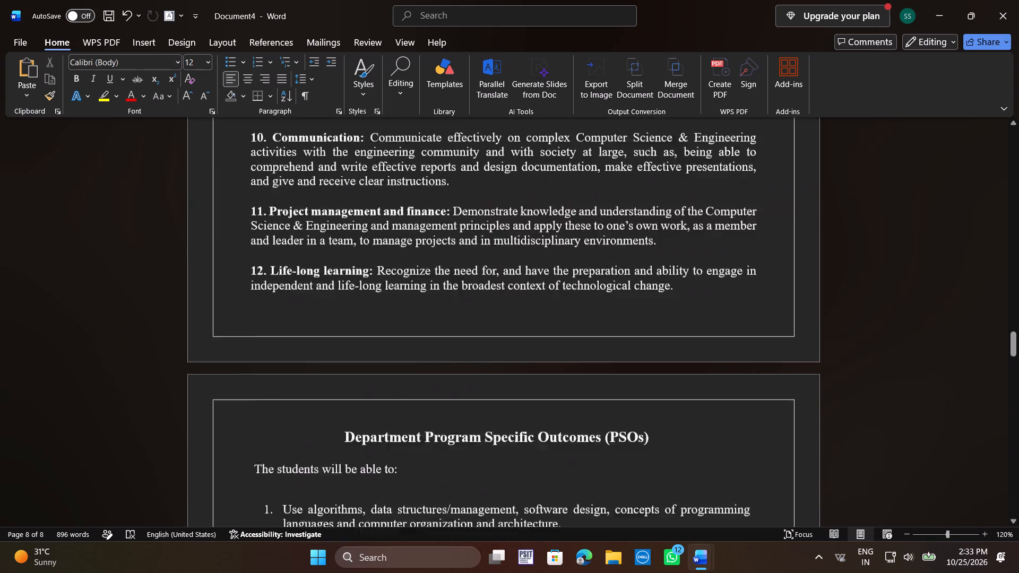
{"action": "scroll", "coordinate": [289, 323], "scroll_direction": "up", "scroll_amount": 6}
{"action": "scroll", "coordinate": [291, 326], "scroll_direction": "down", "scroll_amount": 8}
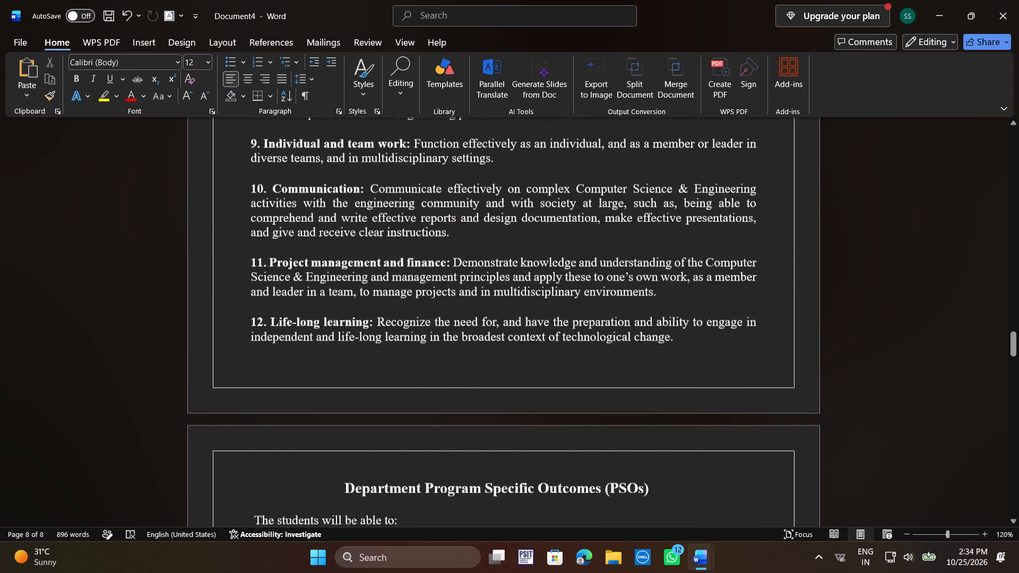
{"action": "scroll", "coordinate": [291, 327], "scroll_direction": "down", "scroll_amount": 3}
{"action": "left_click", "coordinate": [291, 271]}
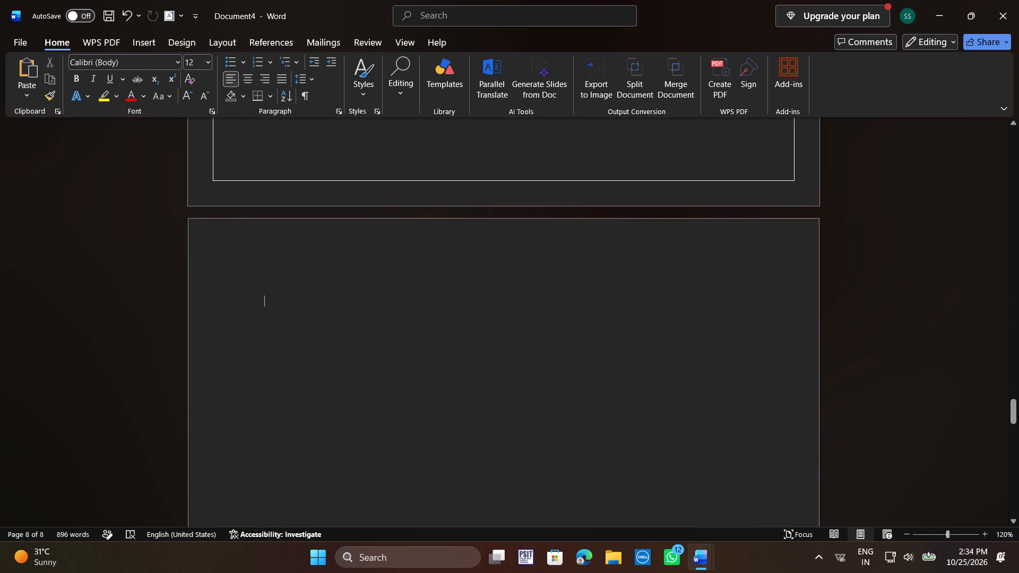
{"action": "left_click", "coordinate": [266, 251]}
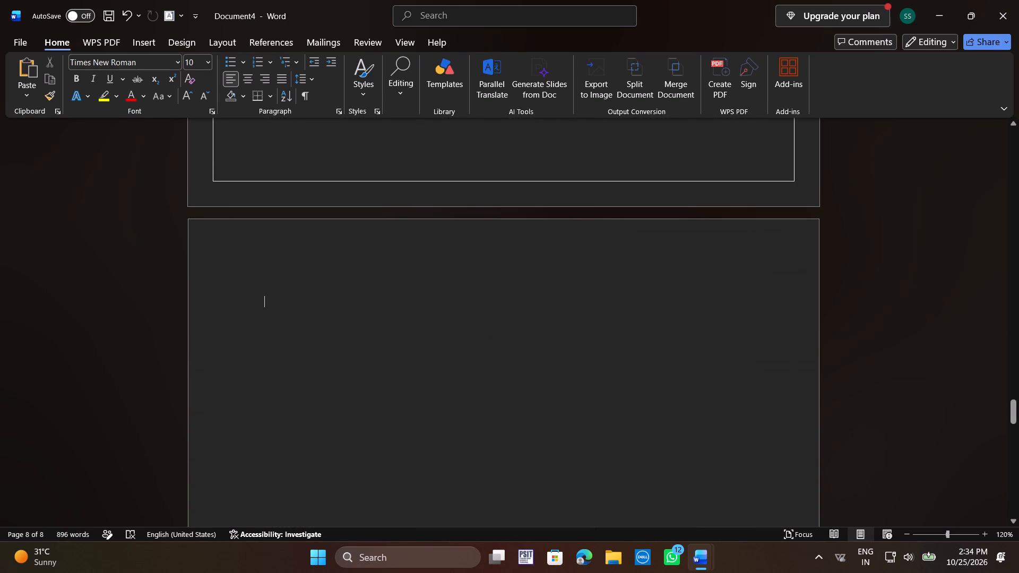
{"action": "left_click", "coordinate": [267, 276]}
{"action": "key", "text": "ctrl+v"}
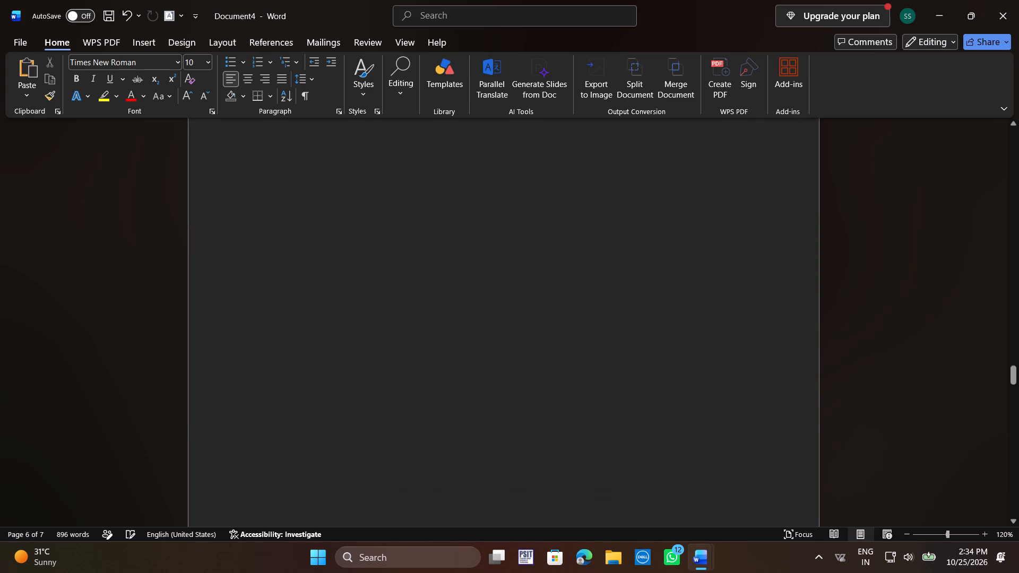
Look through the document from the department mission statements to the last pages to check the pasted tables and page order.
{"action": "scroll", "coordinate": [446, 257], "scroll_direction": "down", "scroll_amount": 16}
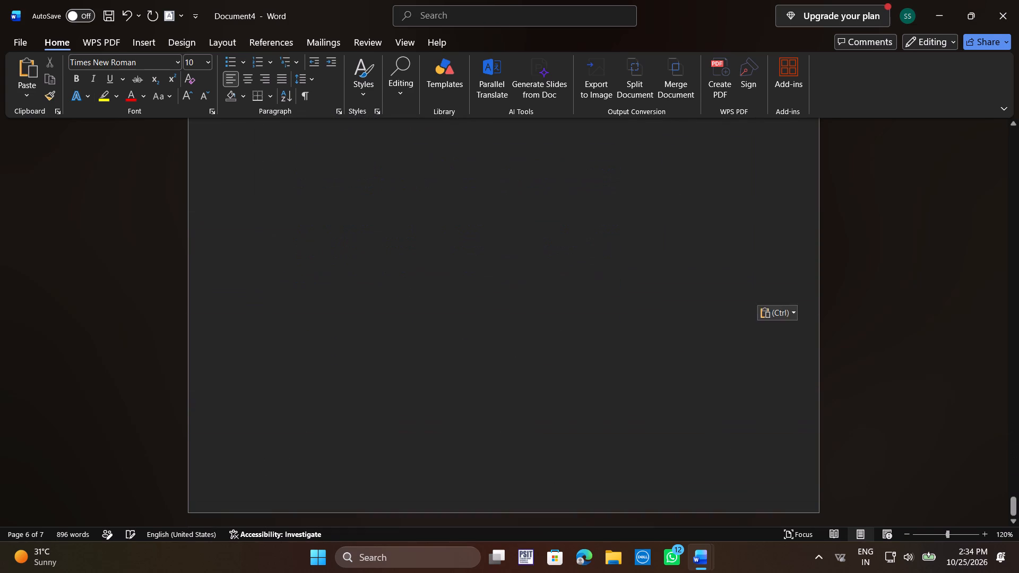
{"action": "scroll", "coordinate": [442, 281], "scroll_direction": "down", "scroll_amount": 11}
{"action": "scroll", "coordinate": [442, 281], "scroll_direction": "up", "scroll_amount": 12}
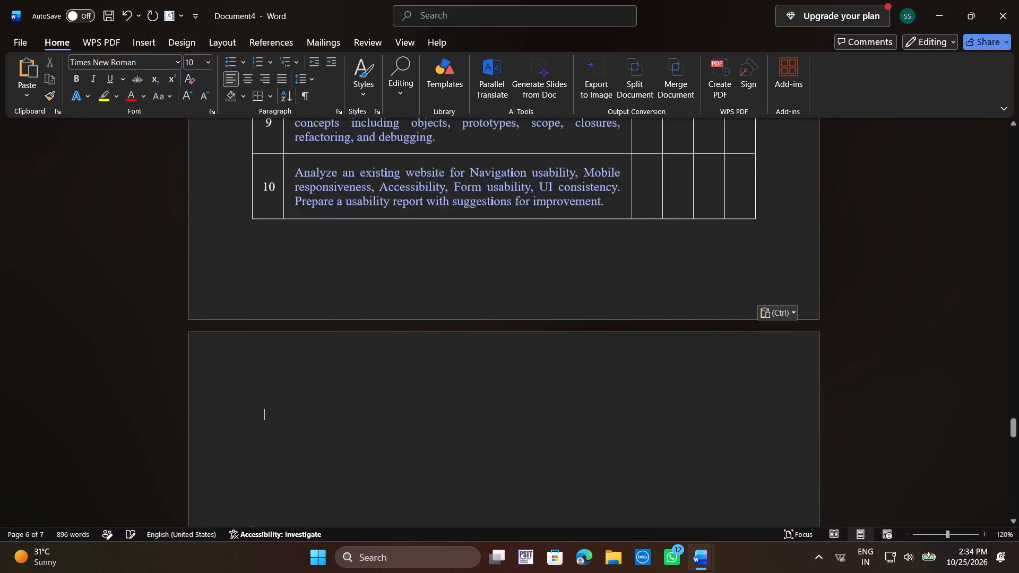
{"action": "scroll", "coordinate": [441, 286], "scroll_direction": "up", "scroll_amount": 16}
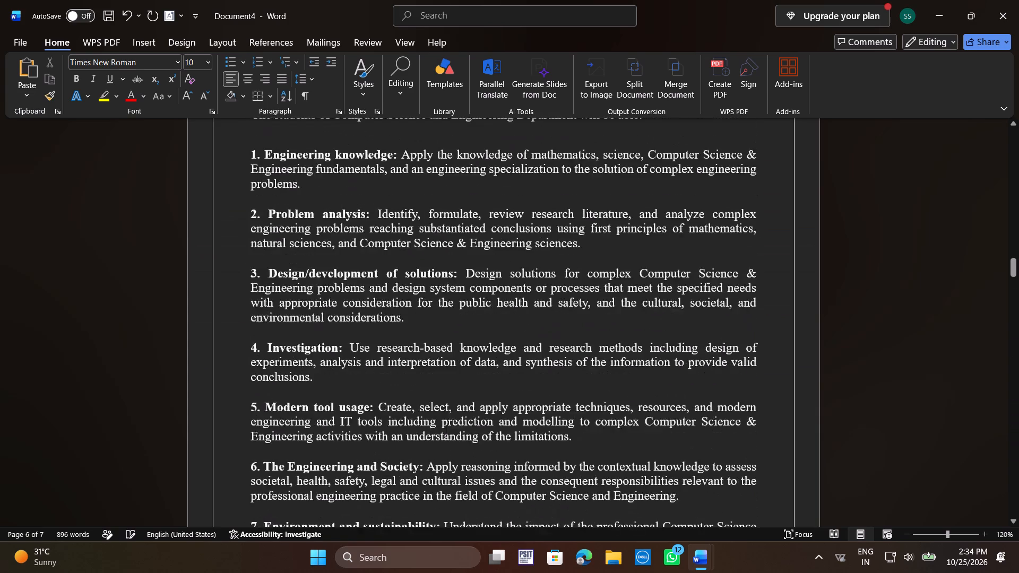
{"action": "scroll", "coordinate": [441, 289], "scroll_direction": "up", "scroll_amount": 20}
{"action": "scroll", "coordinate": [441, 294], "scroll_direction": "down", "scroll_amount": 10}
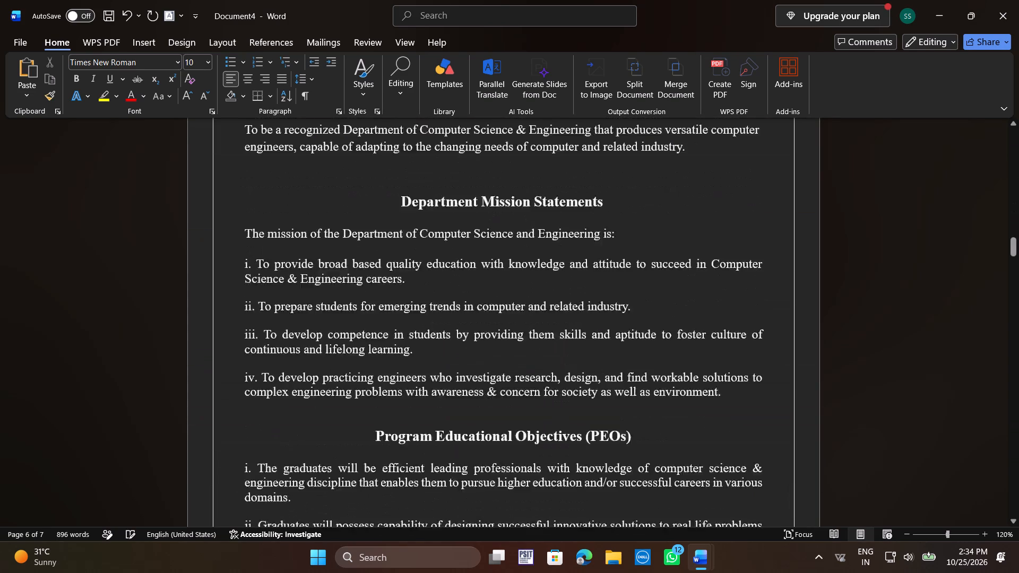
{"action": "scroll", "coordinate": [441, 297], "scroll_direction": "down", "scroll_amount": 8}
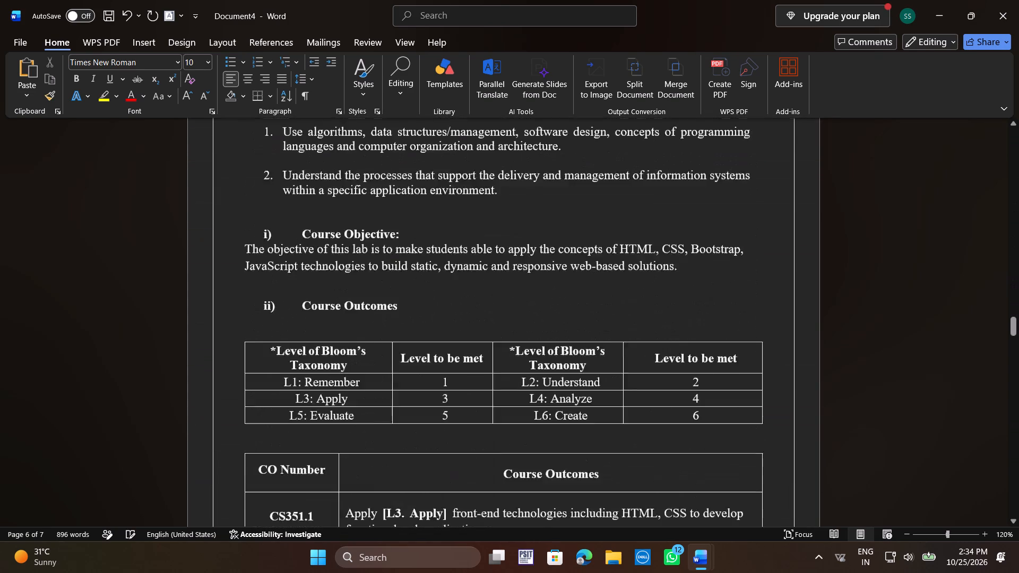
{"action": "scroll", "coordinate": [441, 301], "scroll_direction": "down", "scroll_amount": 8}
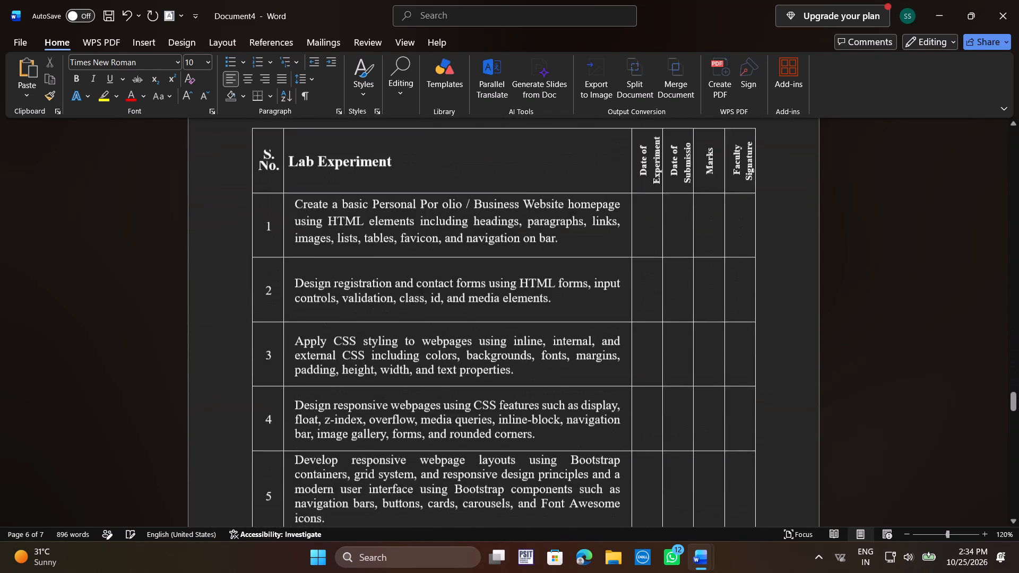
{"action": "scroll", "coordinate": [443, 305], "scroll_direction": "down", "scroll_amount": 8}
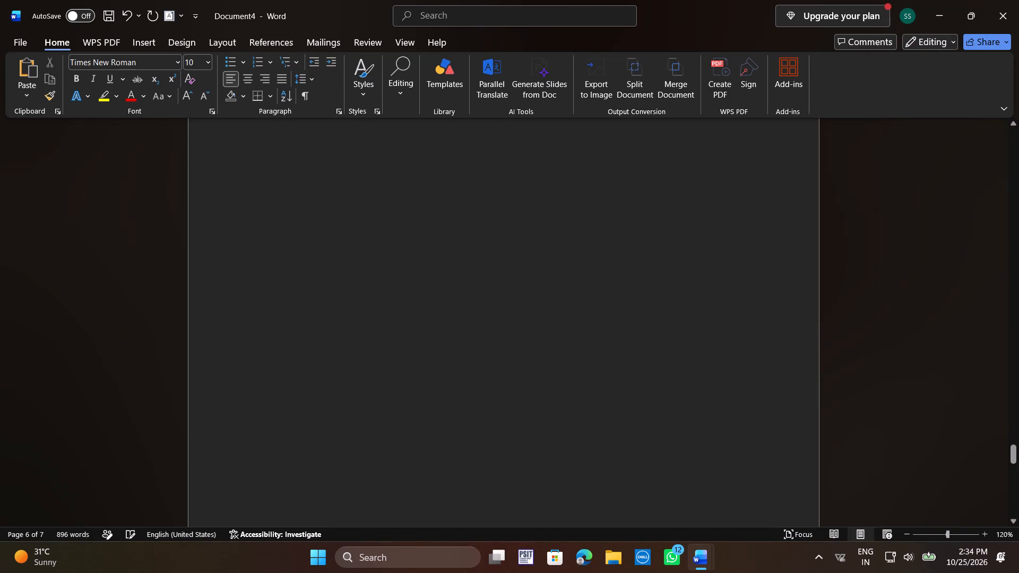
{"action": "scroll", "coordinate": [673, 534], "scroll_direction": "down", "scroll_amount": 13}
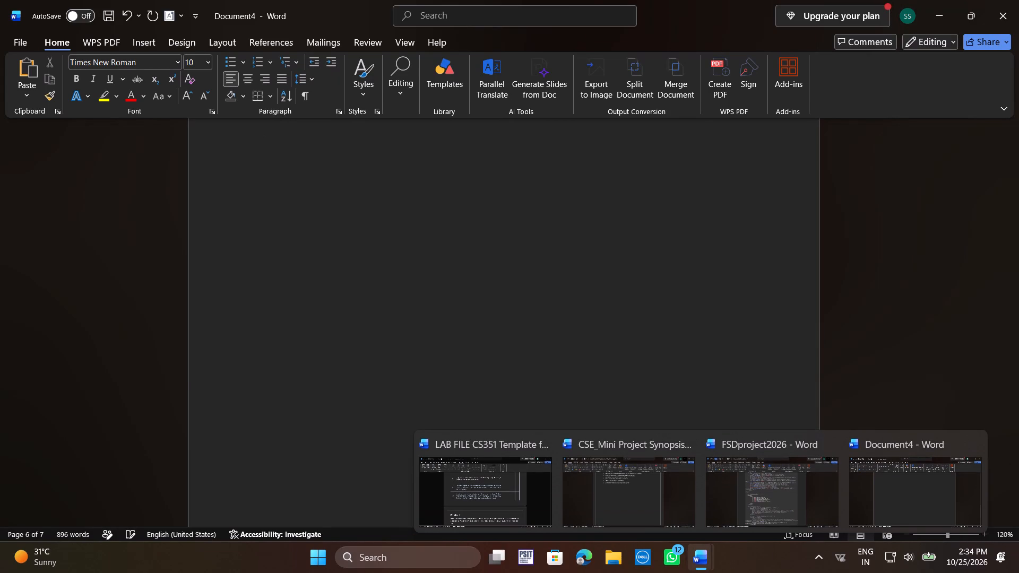
Switch to FSDproject2026 and copy everything from the Practical 1 heading through the final Conclusion paragraph.
{"action": "left_click", "coordinate": [732, 499]}
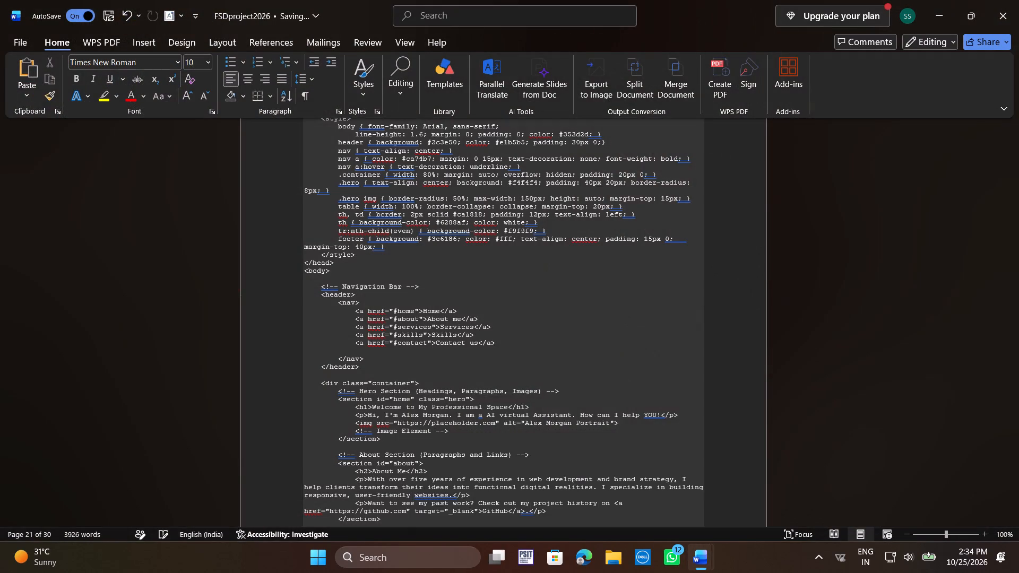
{"action": "scroll", "coordinate": [463, 285], "scroll_direction": "up", "scroll_amount": 3}
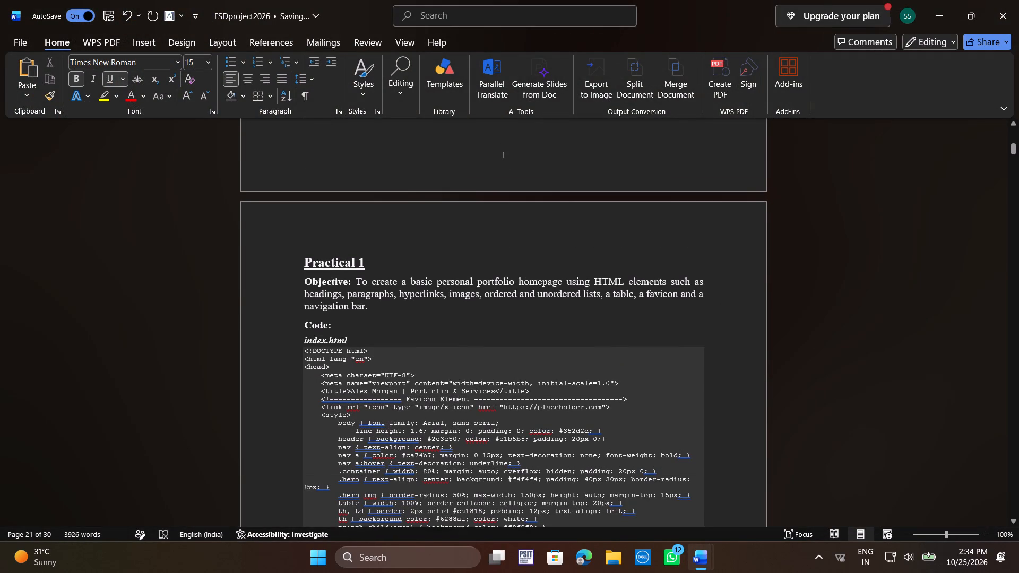
{"action": "left_click_drag", "start_coordinate": [295, 249], "coordinate": [649, 567]}
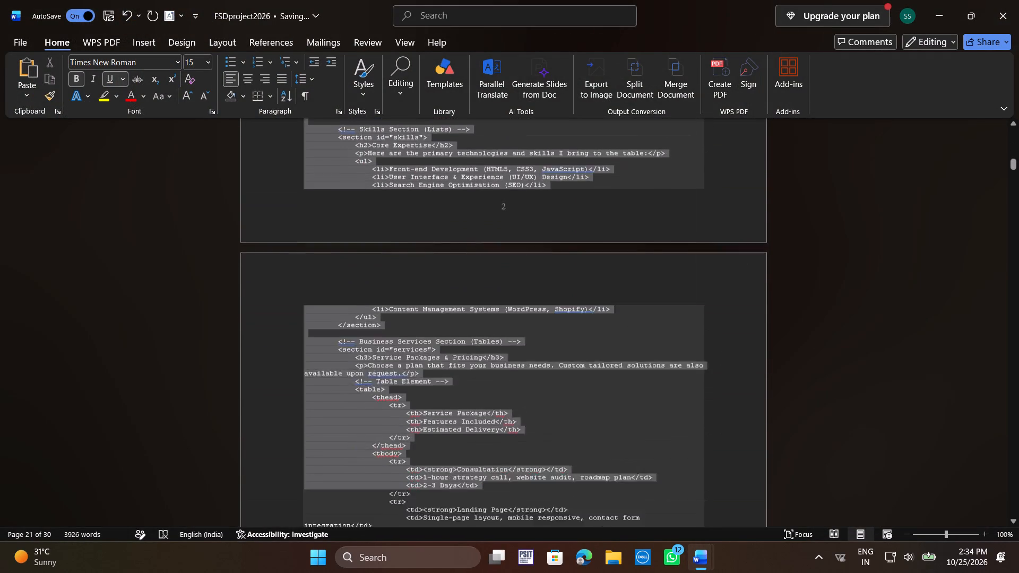
{"action": "left_click_drag", "start_coordinate": [649, 567], "coordinate": [650, 569]}
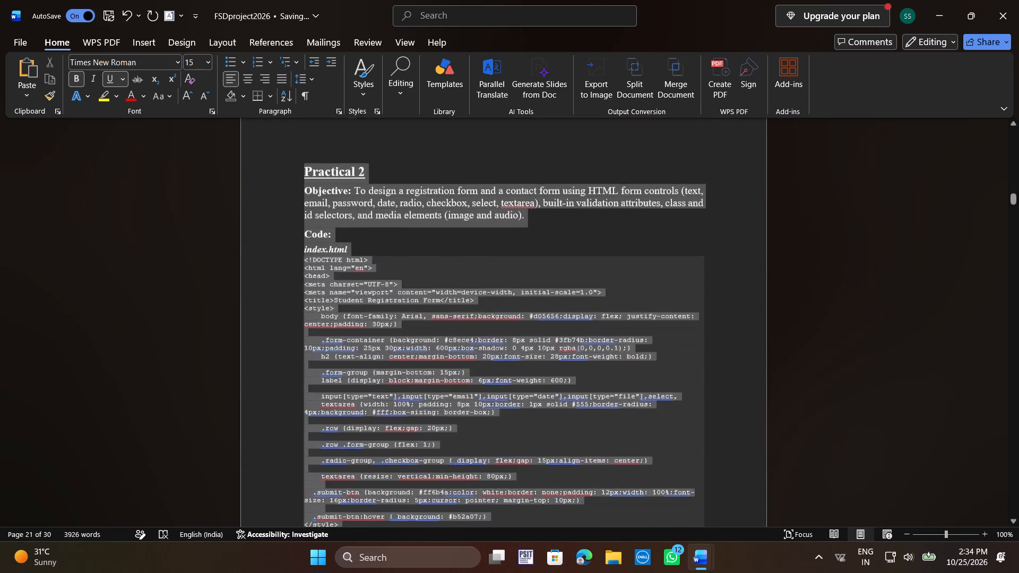
{"action": "left_click_drag", "start_coordinate": [650, 569], "coordinate": [651, 570]}
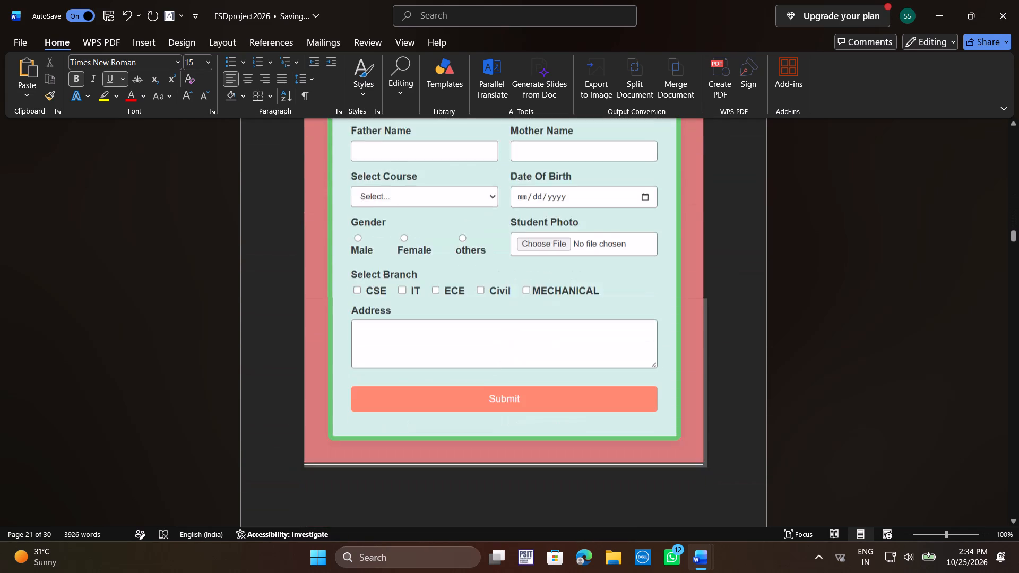
{"action": "left_click_drag", "start_coordinate": [651, 570], "coordinate": [653, 571]}
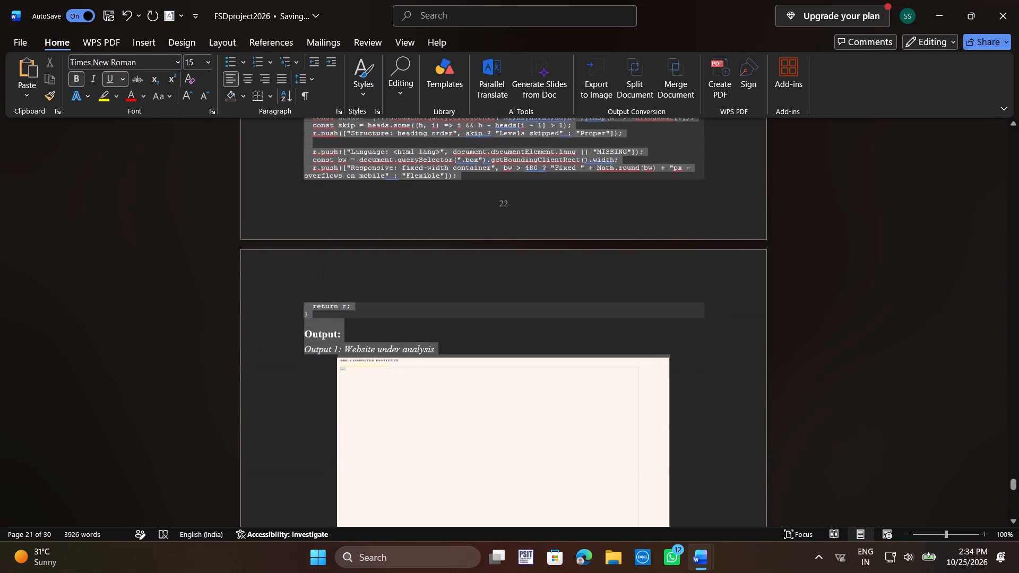
{"action": "left_click_drag", "start_coordinate": [653, 571], "coordinate": [679, 477]}
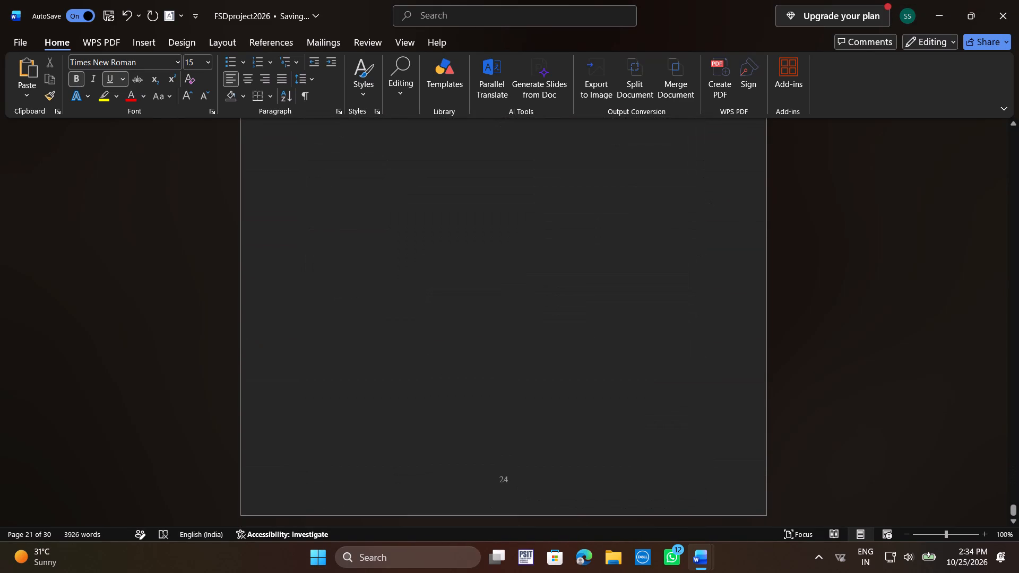
{"action": "left_click_drag", "start_coordinate": [679, 477], "coordinate": [669, 140]}
{"action": "left_click_drag", "start_coordinate": [669, 140], "coordinate": [639, 240]}
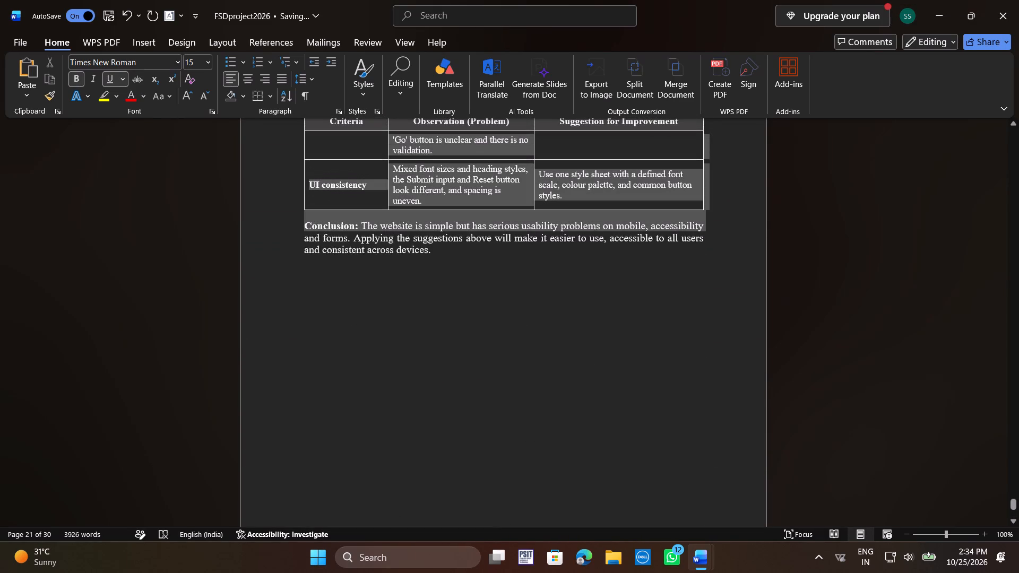
{"action": "left_click_drag", "start_coordinate": [639, 240], "coordinate": [630, 255]}
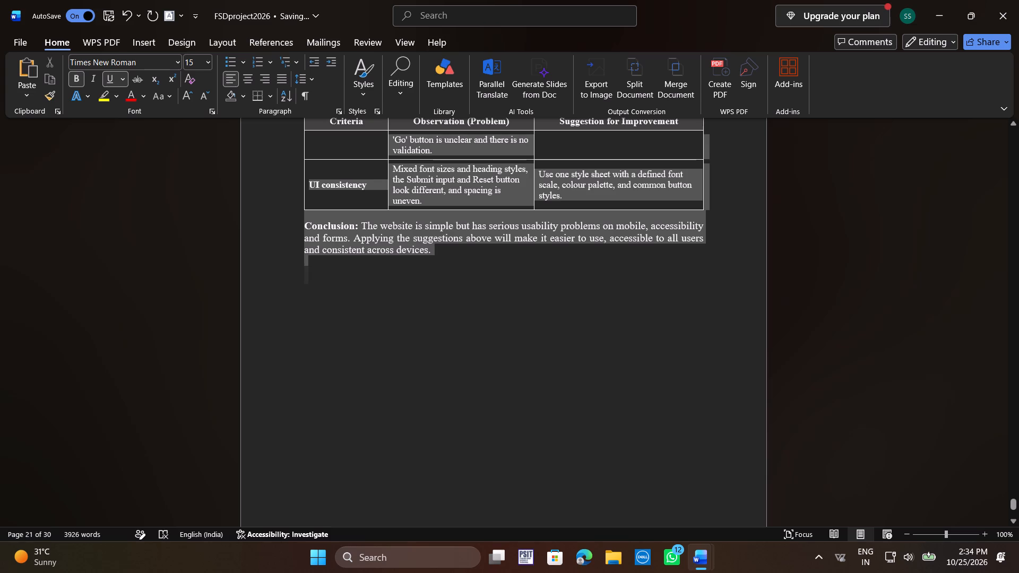
{"action": "left_click_drag", "start_coordinate": [630, 255], "coordinate": [629, 251]}
{"action": "key", "text": "ctrl+c"}
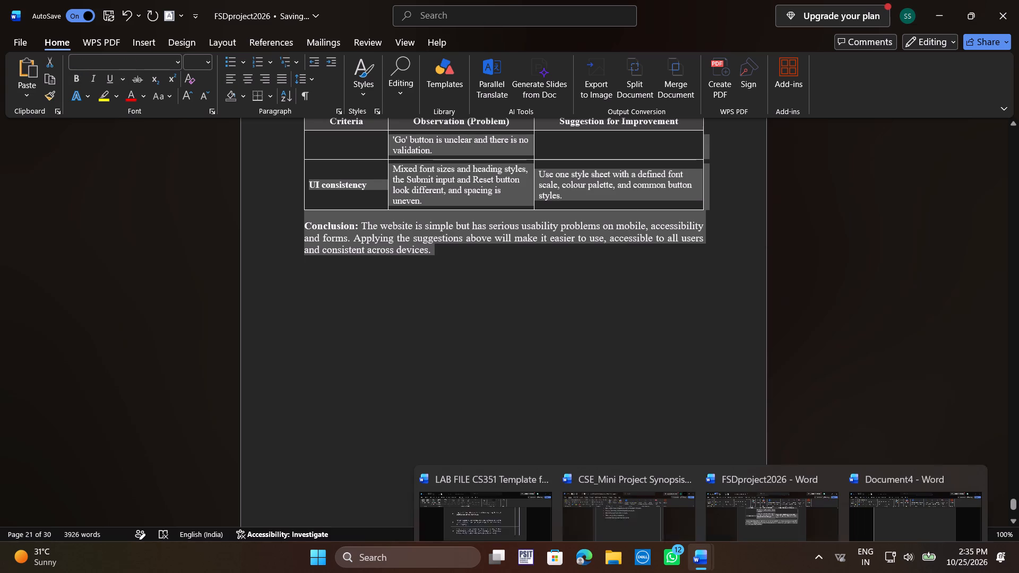
Switch to Document4 and paste the copied practicals onto the empty page after the index table.
{"action": "left_click", "coordinate": [896, 487]}
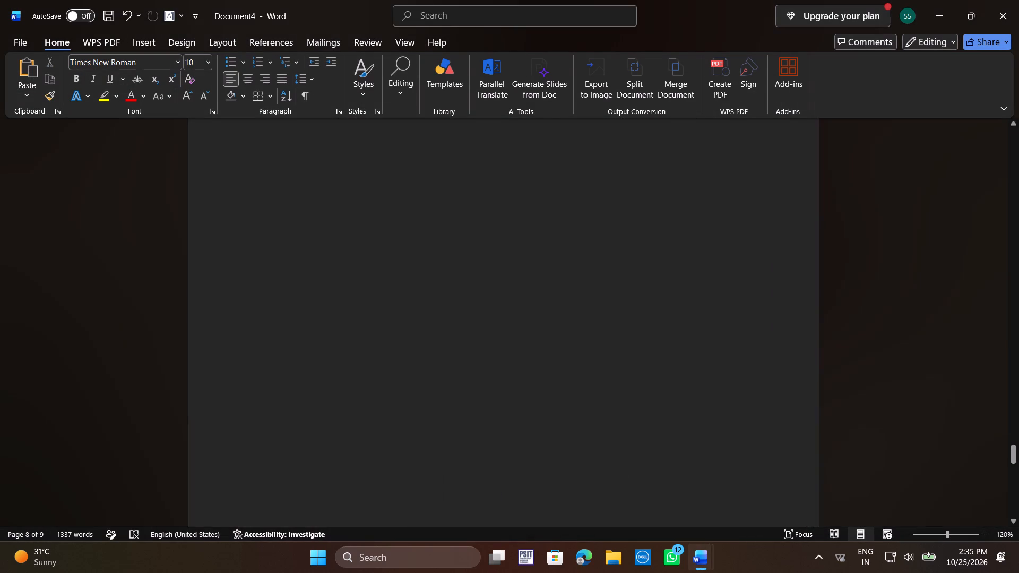
{"action": "scroll", "coordinate": [563, 280], "scroll_direction": "up", "scroll_amount": 7}
{"action": "scroll", "coordinate": [523, 277], "scroll_direction": "down", "scroll_amount": 2}
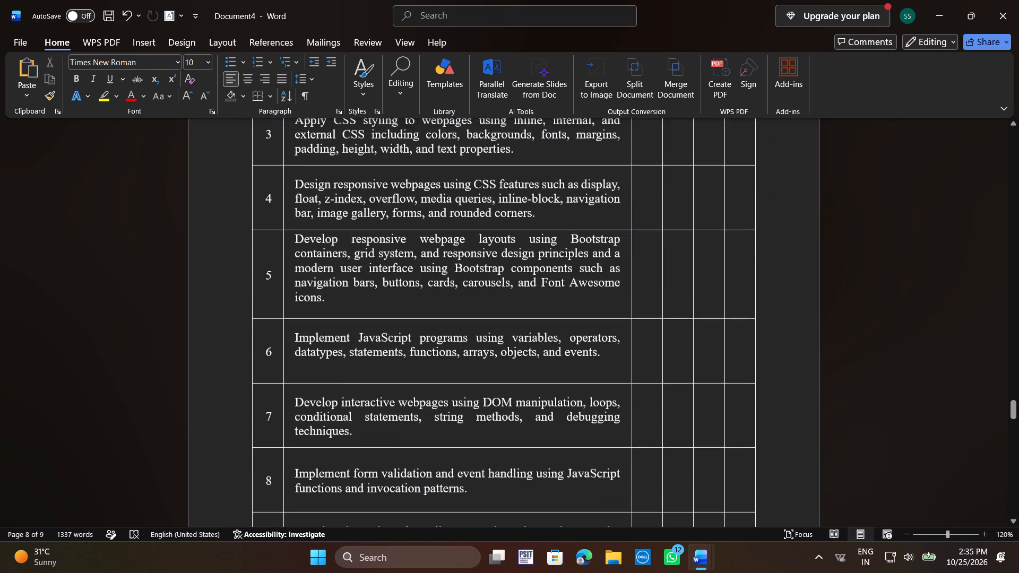
{"action": "scroll", "coordinate": [523, 277], "scroll_direction": "down", "scroll_amount": 4}
{"action": "left_click", "coordinate": [288, 330]}
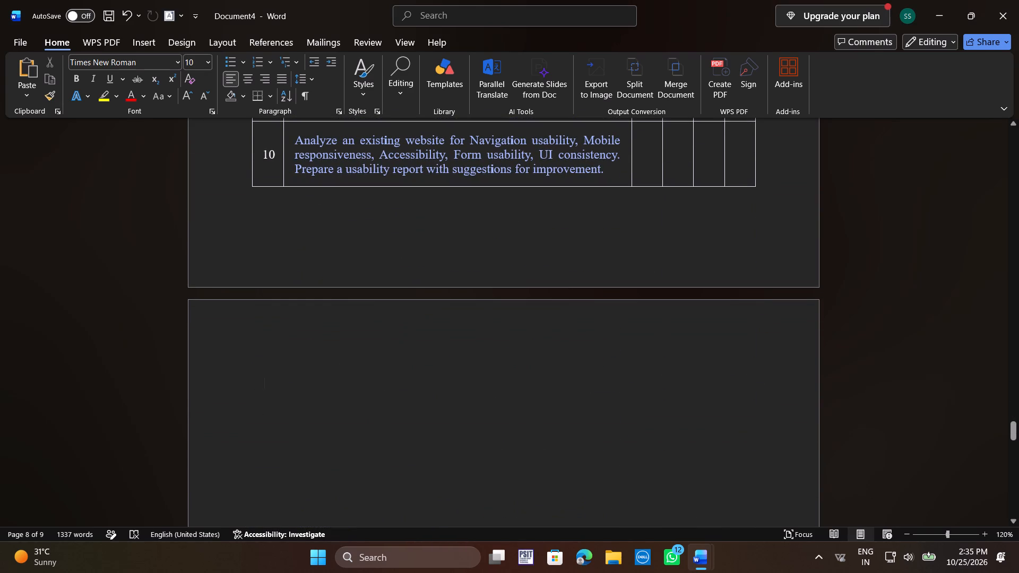
{"action": "key", "text": "ctrl+v"}
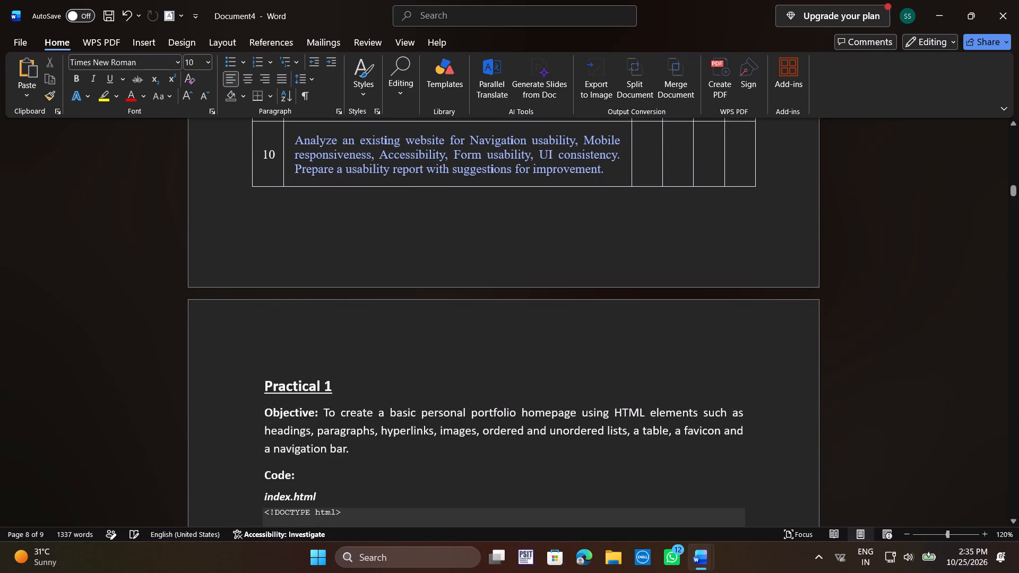
Look back through the pasted practicals from the final Conclusion to the Practical 1 heading to check their layout.
{"action": "scroll", "coordinate": [394, 345], "scroll_direction": "up", "scroll_amount": 1}
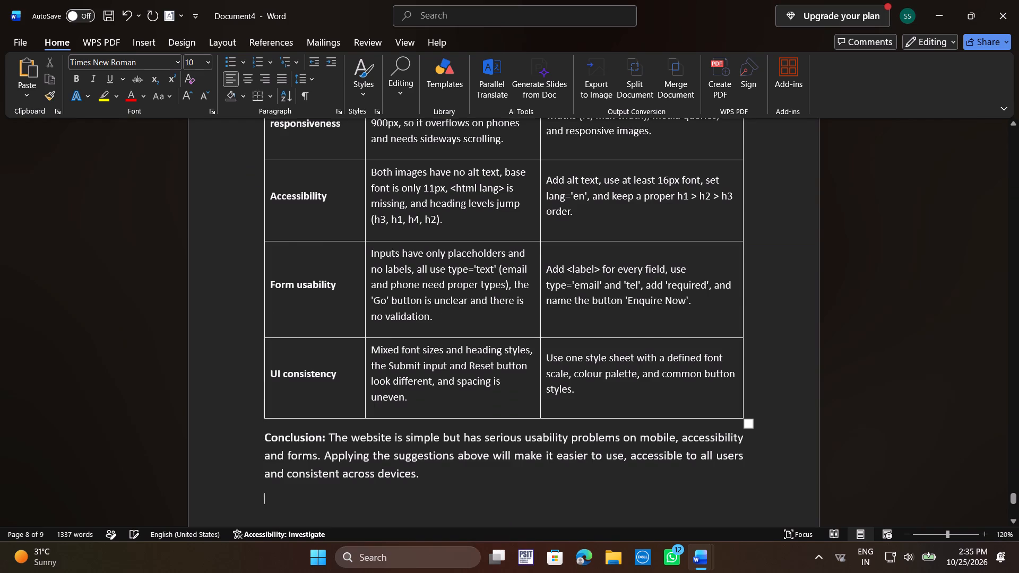
{"action": "scroll", "coordinate": [394, 345], "scroll_direction": "up", "scroll_amount": 10}
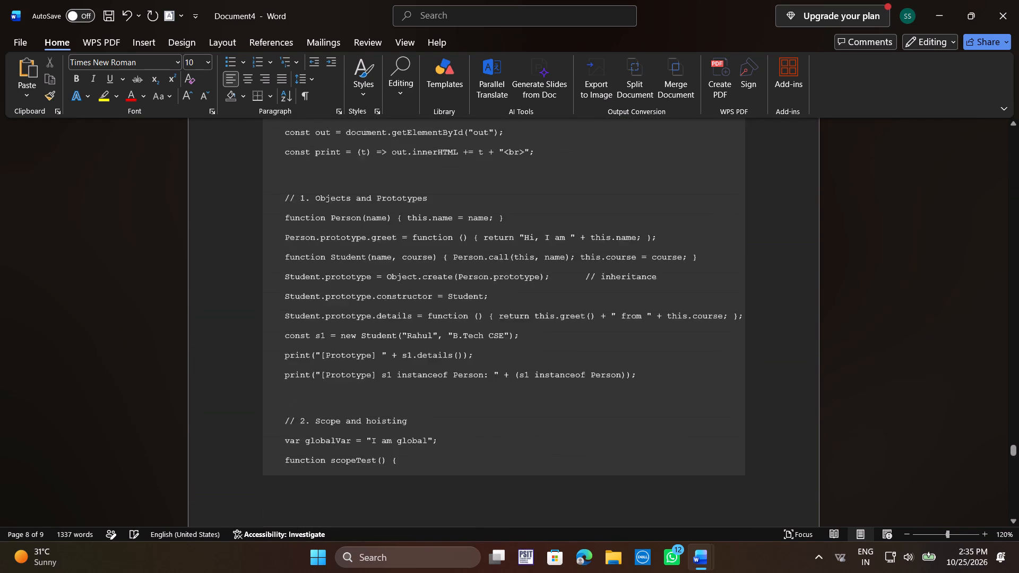
{"action": "scroll", "coordinate": [394, 345], "scroll_direction": "up", "scroll_amount": 14}
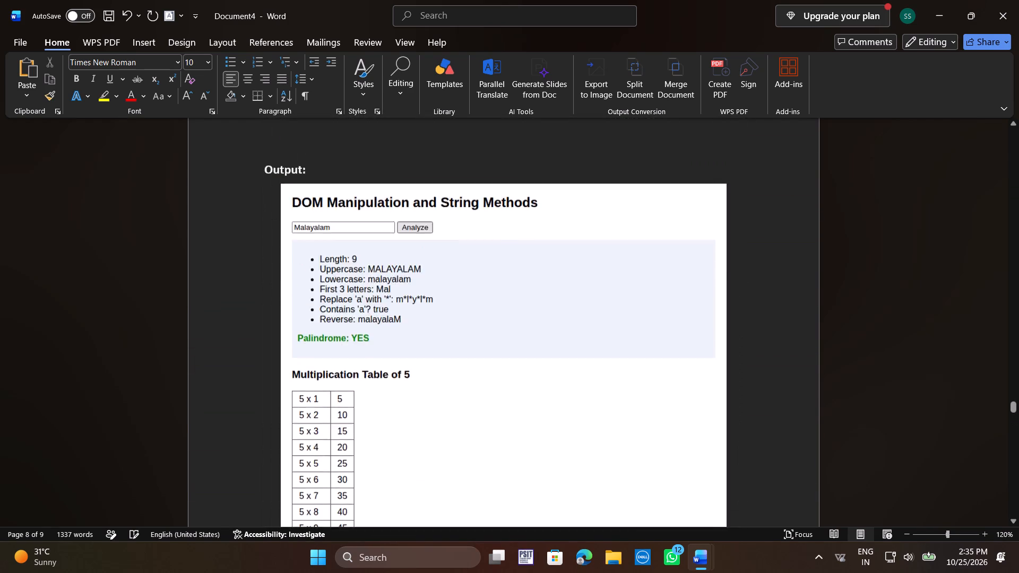
{"action": "scroll", "coordinate": [394, 345], "scroll_direction": "up", "scroll_amount": 8}
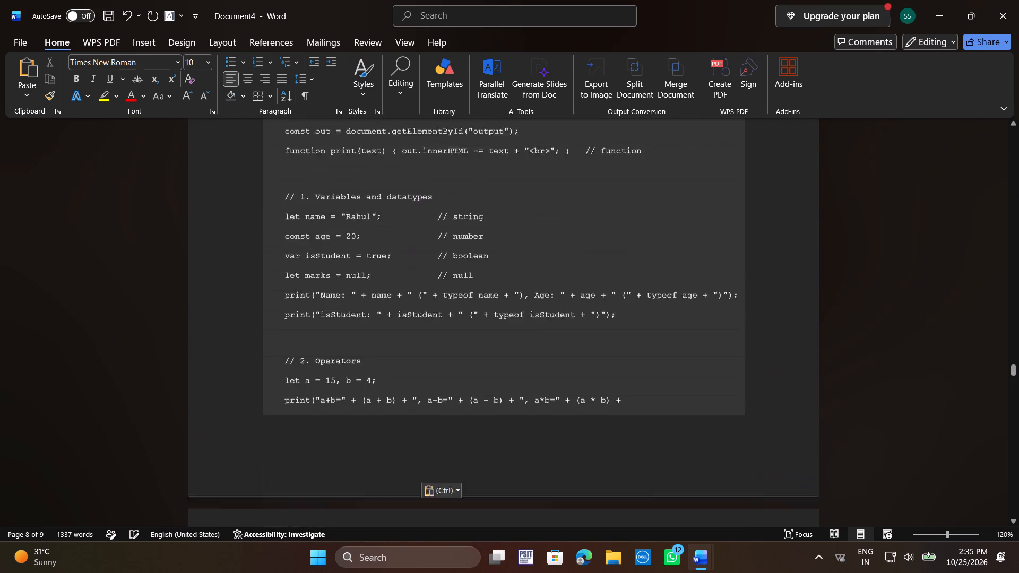
{"action": "scroll", "coordinate": [393, 346], "scroll_direction": "up", "scroll_amount": 8}
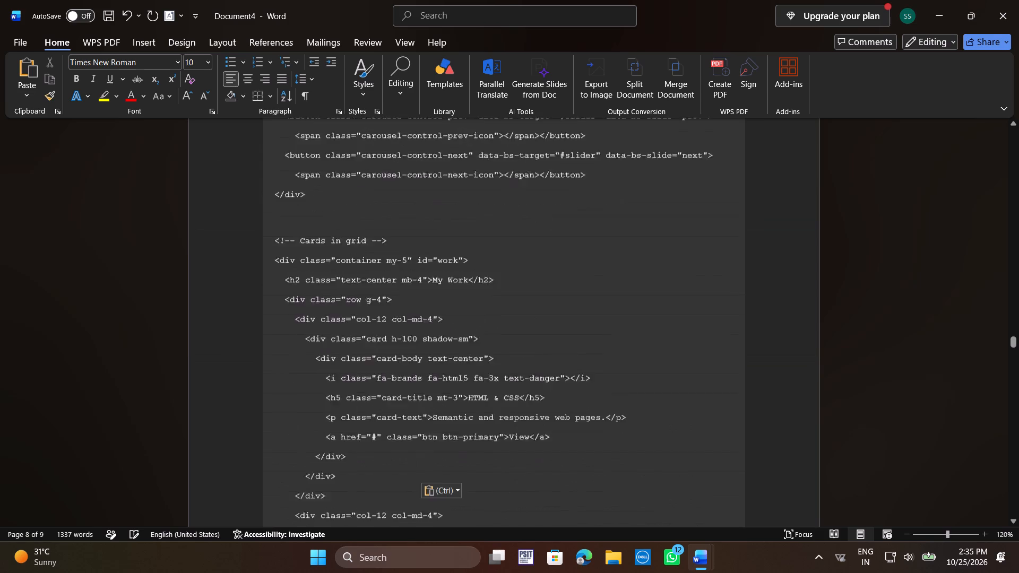
{"action": "scroll", "coordinate": [392, 347], "scroll_direction": "up", "scroll_amount": 7}
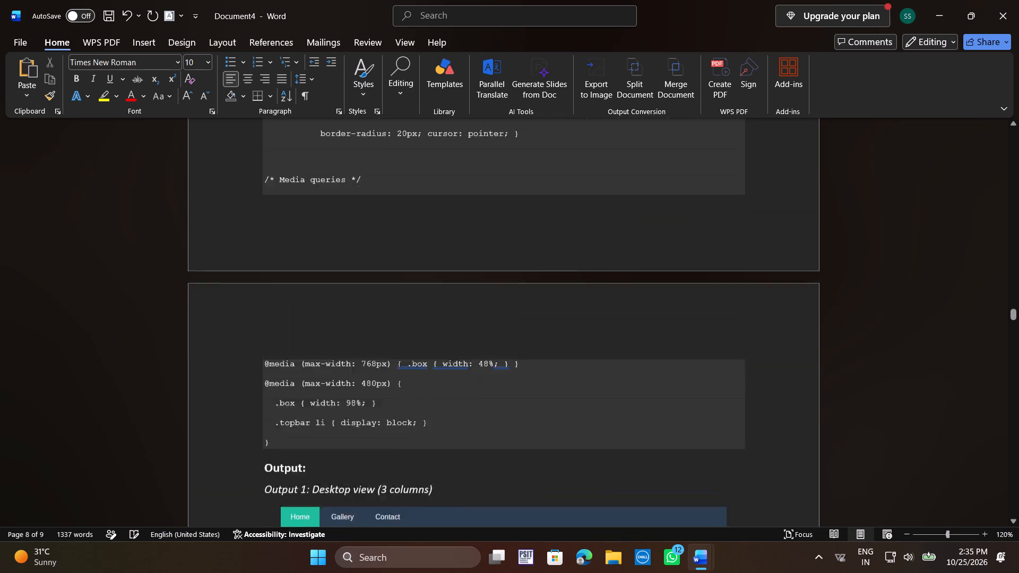
{"action": "scroll", "coordinate": [392, 348], "scroll_direction": "up", "scroll_amount": 19}
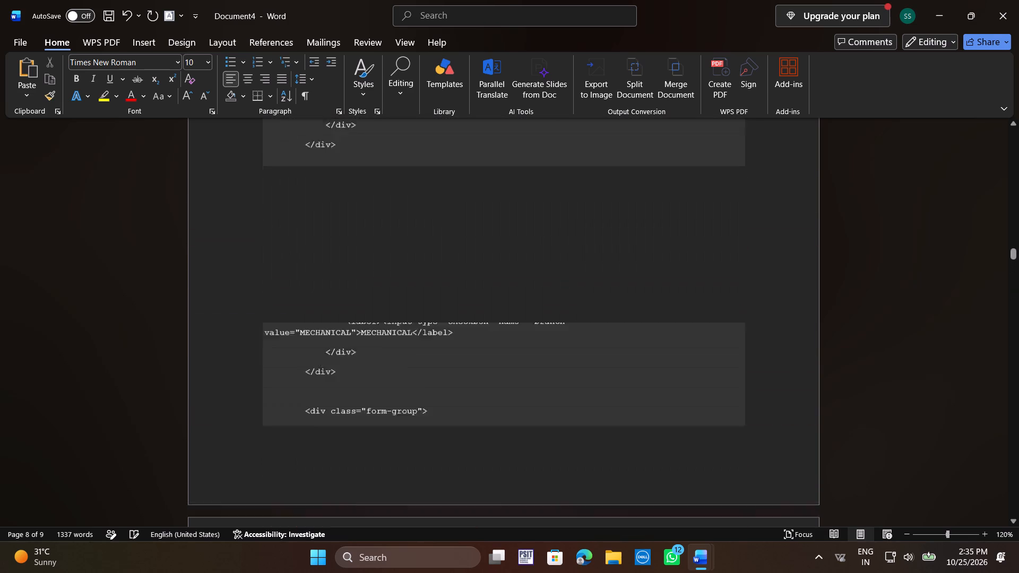
{"action": "scroll", "coordinate": [390, 354], "scroll_direction": "up", "scroll_amount": 4}
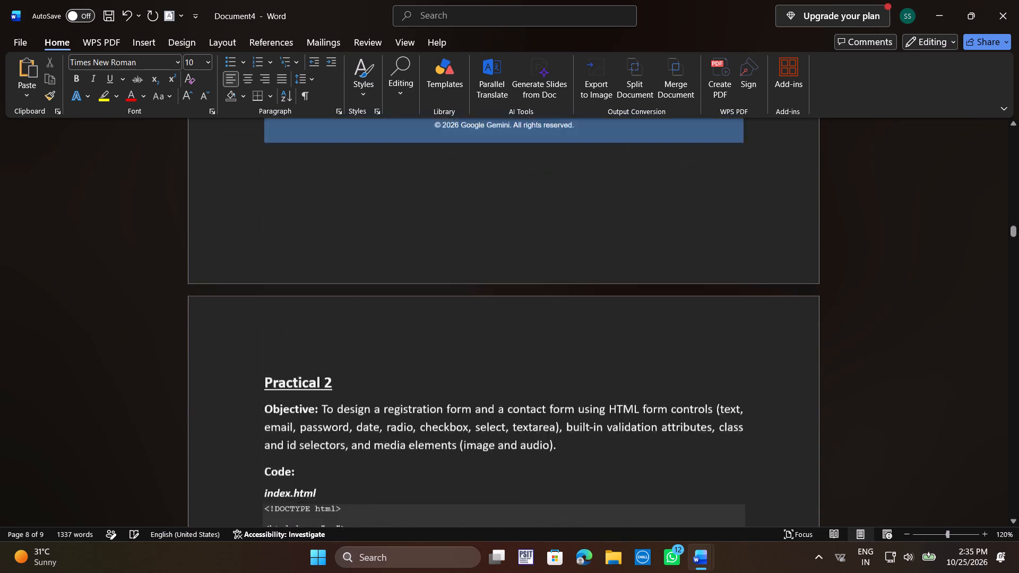
{"action": "scroll", "coordinate": [390, 354], "scroll_direction": "up", "scroll_amount": 3}
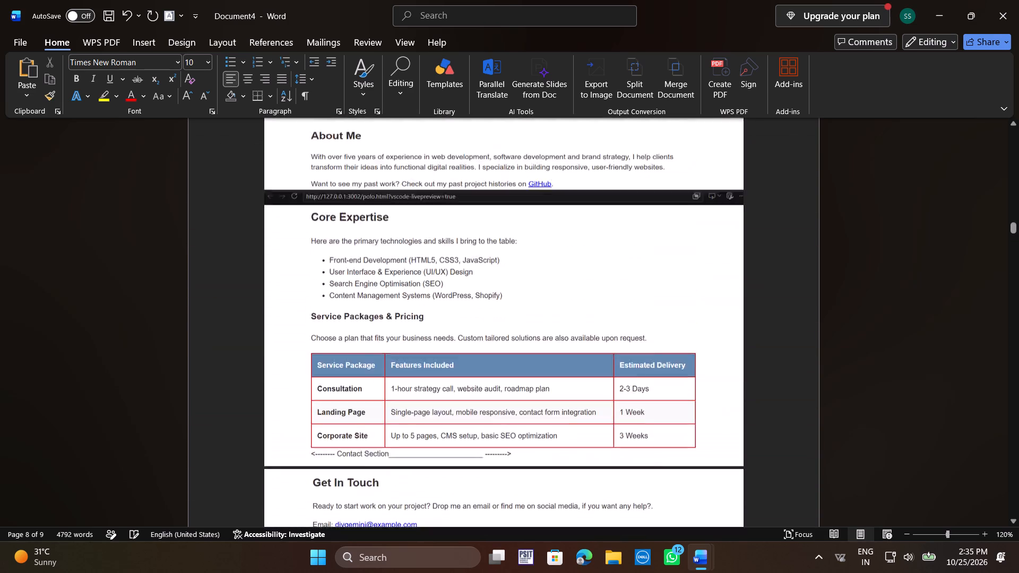
{"action": "scroll", "coordinate": [390, 358], "scroll_direction": "up", "scroll_amount": 9}
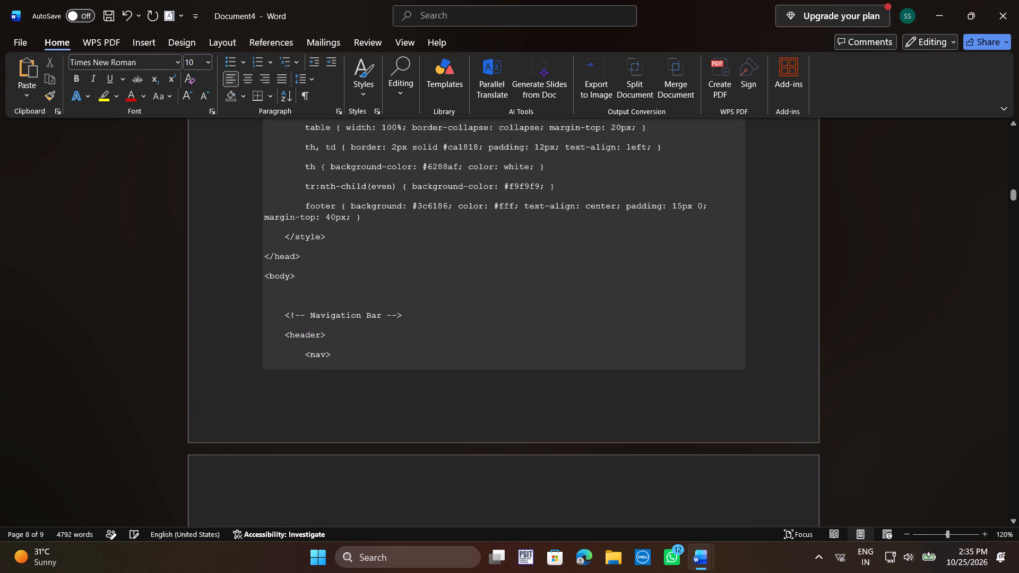
{"action": "scroll", "coordinate": [388, 361], "scroll_direction": "up", "scroll_amount": 1}
{"action": "scroll", "coordinate": [388, 362], "scroll_direction": "down", "scroll_amount": 2}
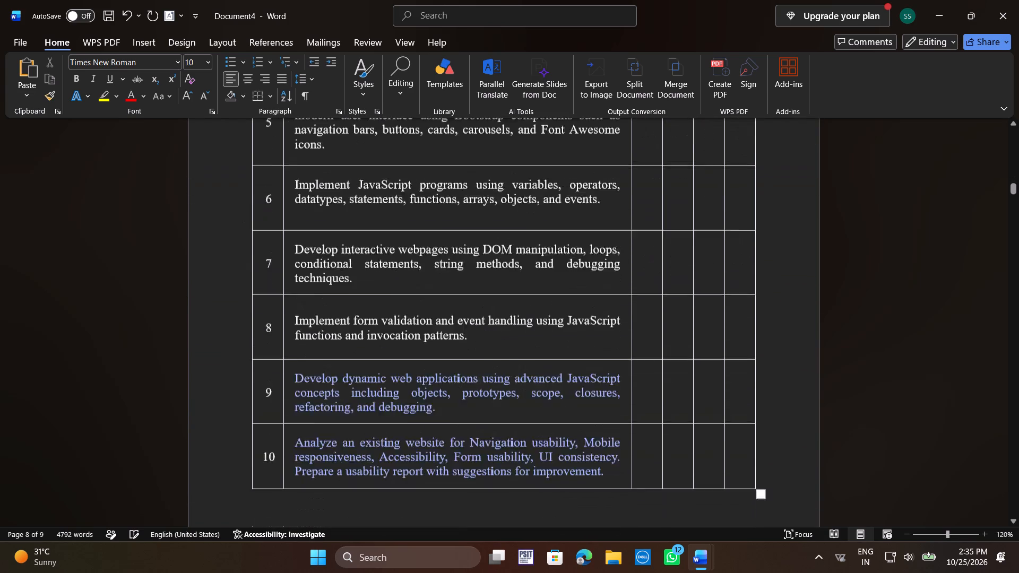
{"action": "scroll", "coordinate": [388, 365], "scroll_direction": "down", "scroll_amount": 2}
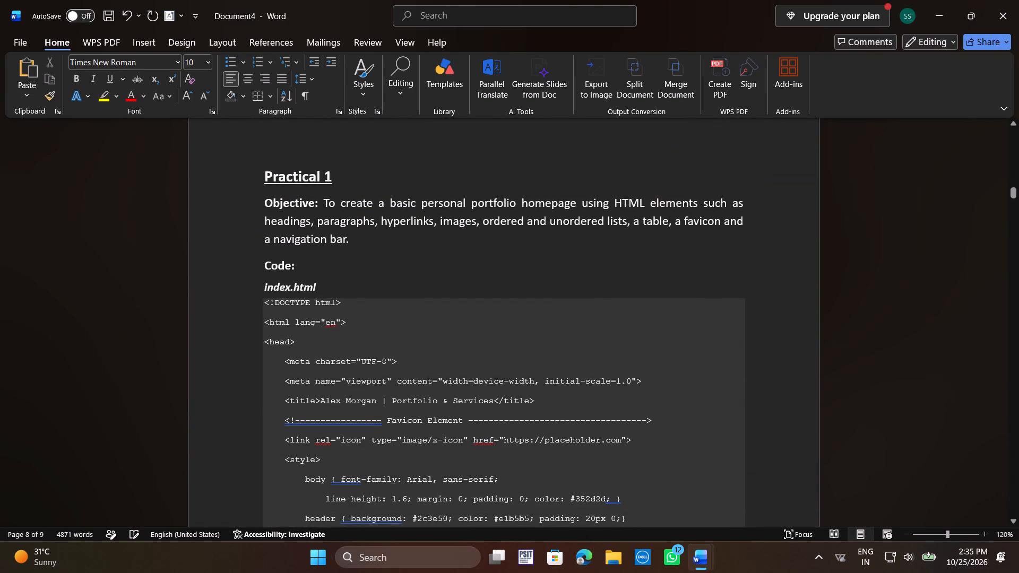
Reduce the Practical 1 Objective paragraph to font size 10, keeping the Calibri body font.
{"action": "left_click_drag", "start_coordinate": [260, 198], "coordinate": [352, 254]}
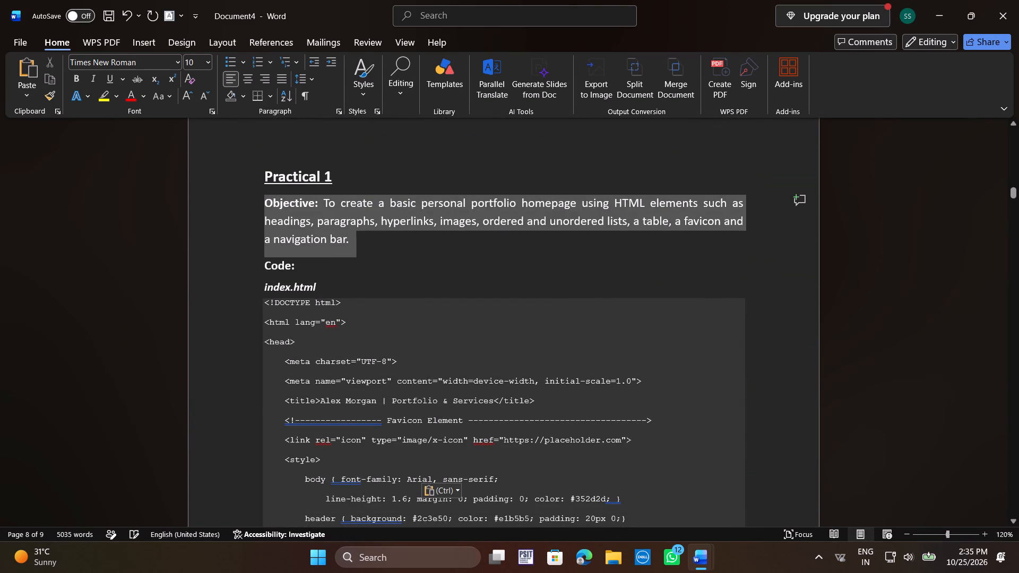
{"action": "left_click_drag", "start_coordinate": [352, 254], "coordinate": [356, 254]}
{"action": "left_click", "coordinate": [425, 213]}
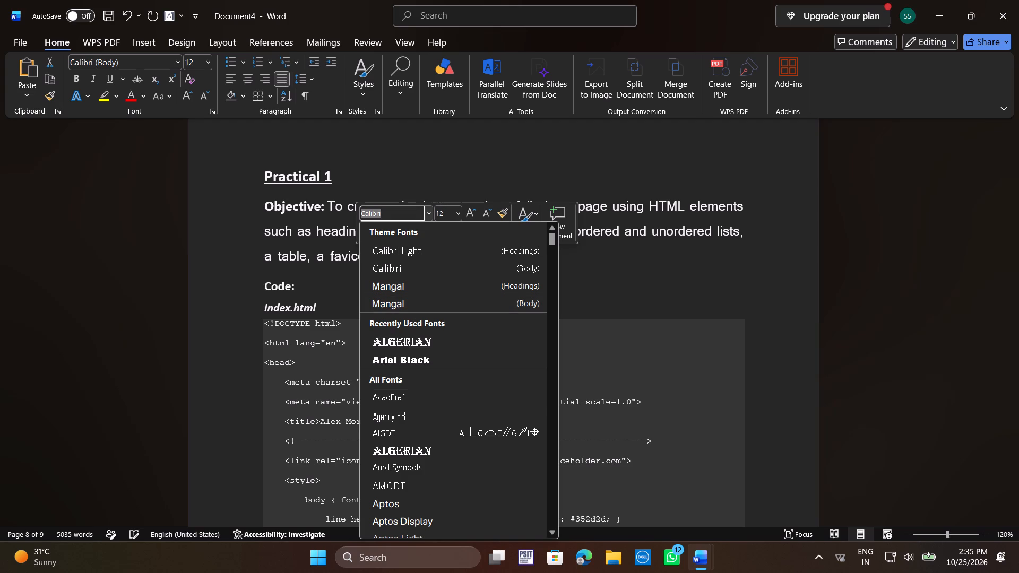
{"action": "left_click", "coordinate": [410, 265]}
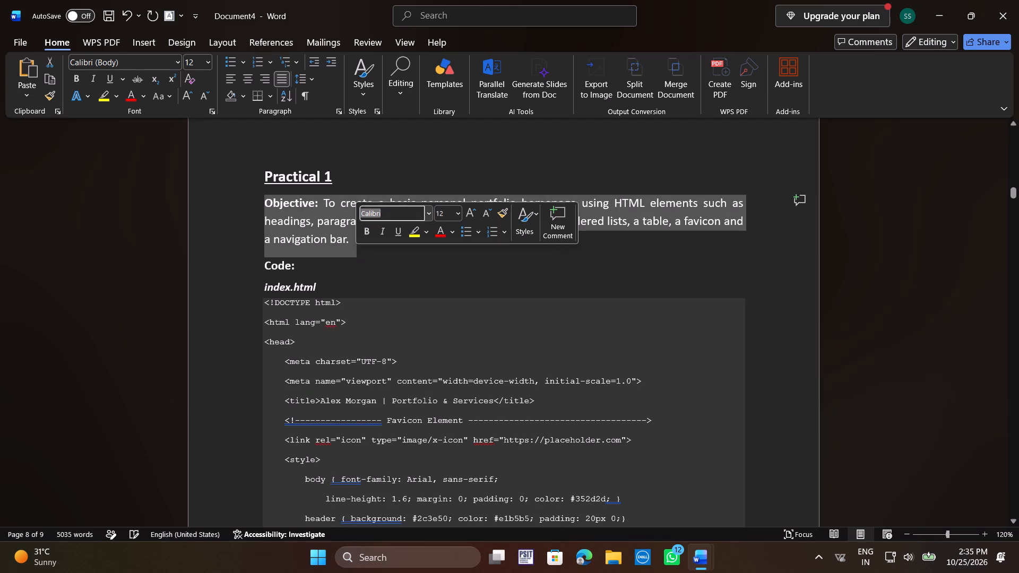
{"action": "left_click", "coordinate": [490, 207]}
{"action": "left_click", "coordinate": [490, 207]}
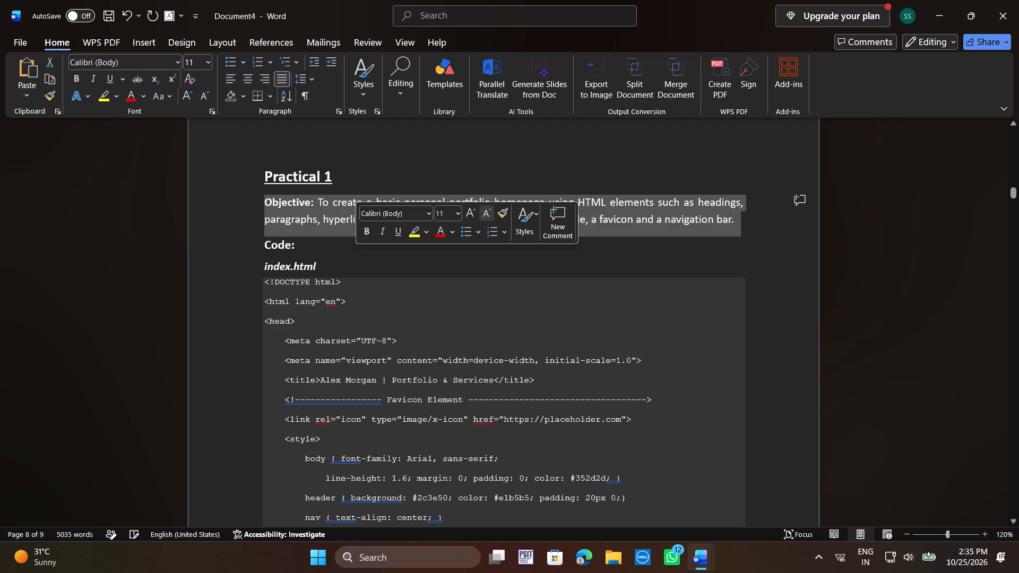
{"action": "left_click", "coordinate": [394, 266]}
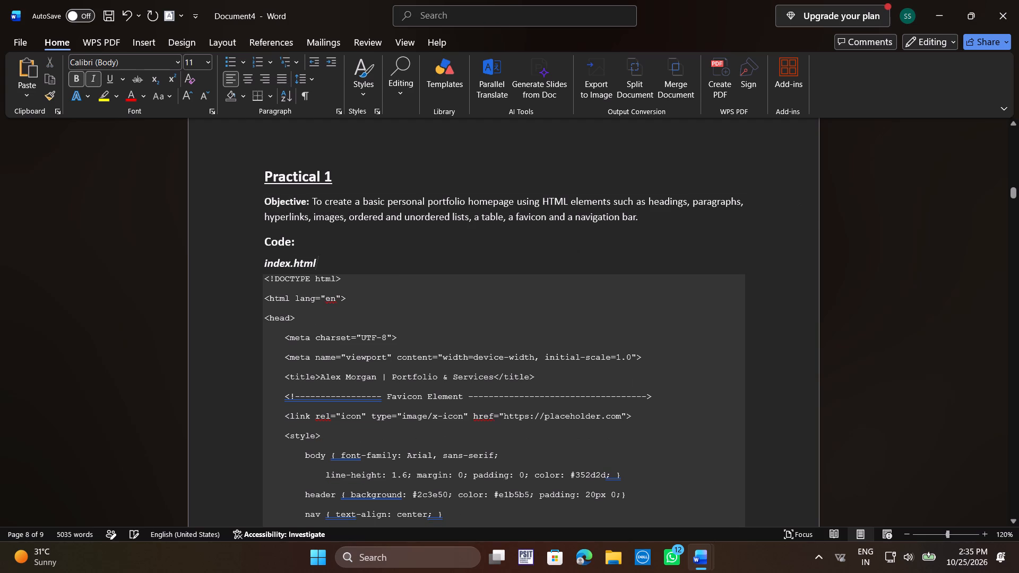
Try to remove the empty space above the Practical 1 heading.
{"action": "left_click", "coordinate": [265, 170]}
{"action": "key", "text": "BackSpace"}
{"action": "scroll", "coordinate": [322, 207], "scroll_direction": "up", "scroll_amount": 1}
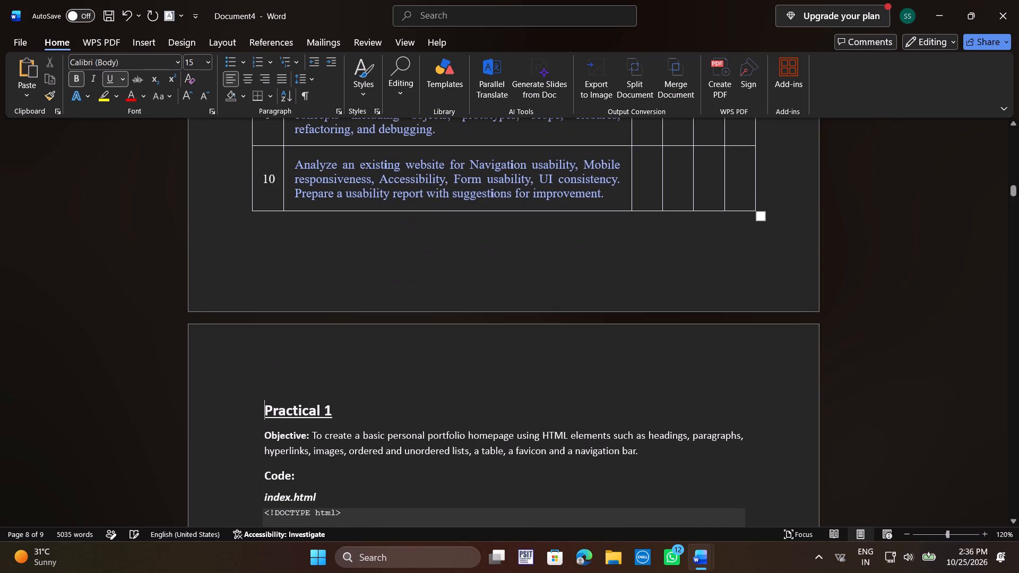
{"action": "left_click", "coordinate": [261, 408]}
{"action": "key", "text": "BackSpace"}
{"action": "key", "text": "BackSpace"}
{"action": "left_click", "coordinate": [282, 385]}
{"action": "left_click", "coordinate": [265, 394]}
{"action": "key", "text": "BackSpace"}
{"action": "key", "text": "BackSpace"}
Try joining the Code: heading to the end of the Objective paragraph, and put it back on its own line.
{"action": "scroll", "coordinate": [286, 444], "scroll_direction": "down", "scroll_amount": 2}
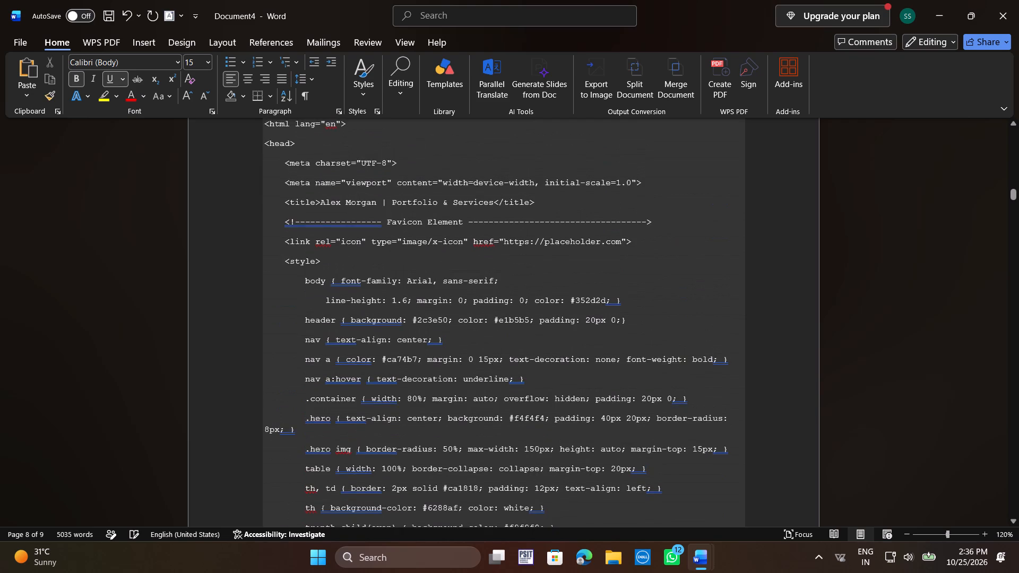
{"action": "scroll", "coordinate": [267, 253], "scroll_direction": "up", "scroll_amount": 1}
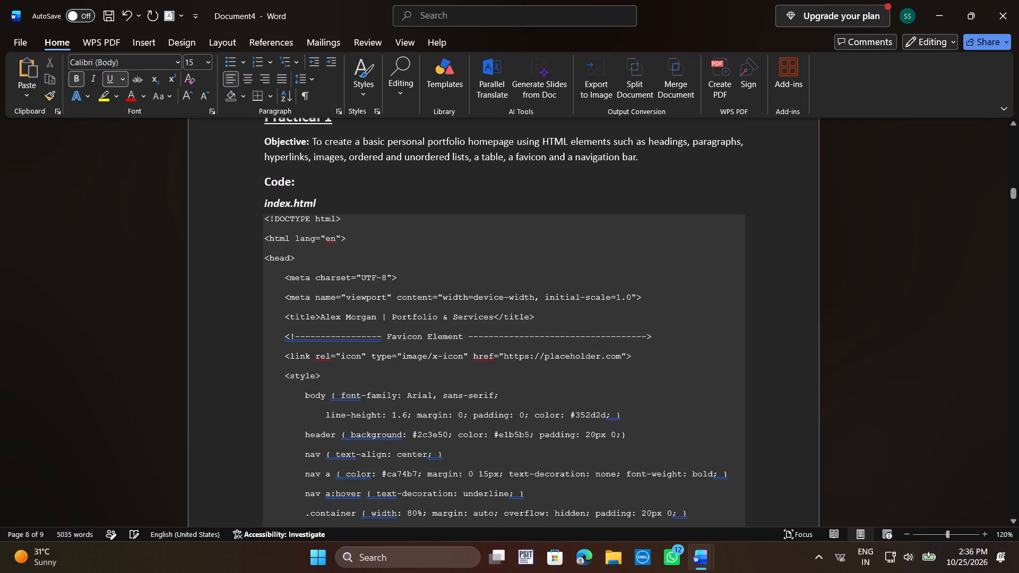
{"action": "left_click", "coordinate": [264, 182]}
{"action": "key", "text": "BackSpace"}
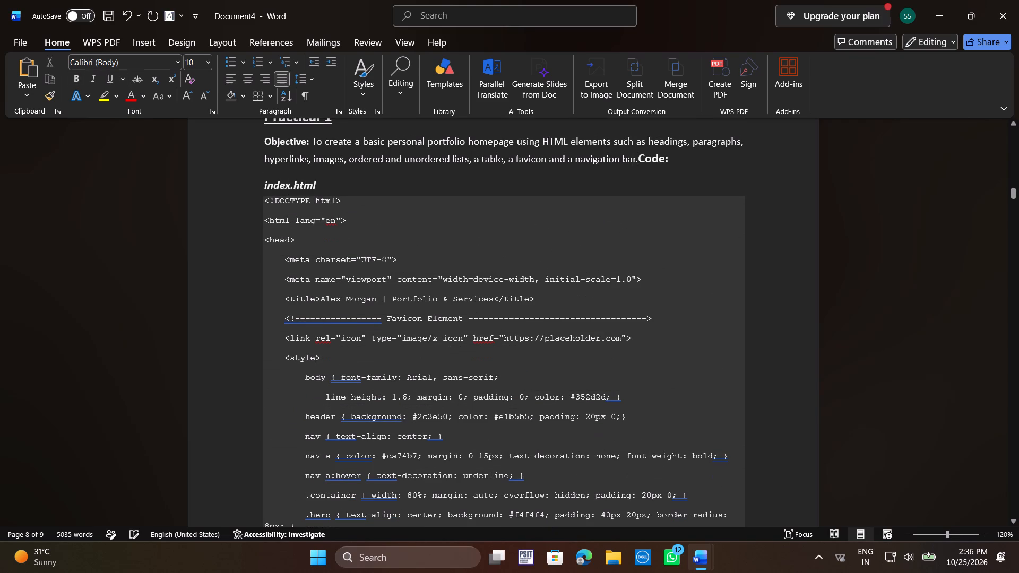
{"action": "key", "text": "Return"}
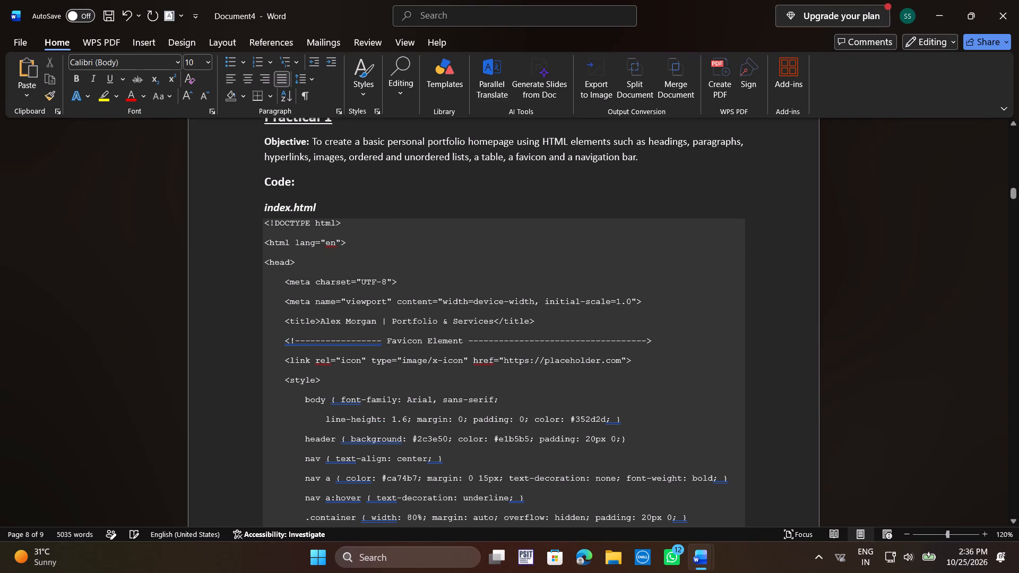
Reduce the index.html code from <!DOCTYPE html> through the Home link to font size 7.
{"action": "left_click_drag", "start_coordinate": [266, 223], "coordinate": [466, 531]}
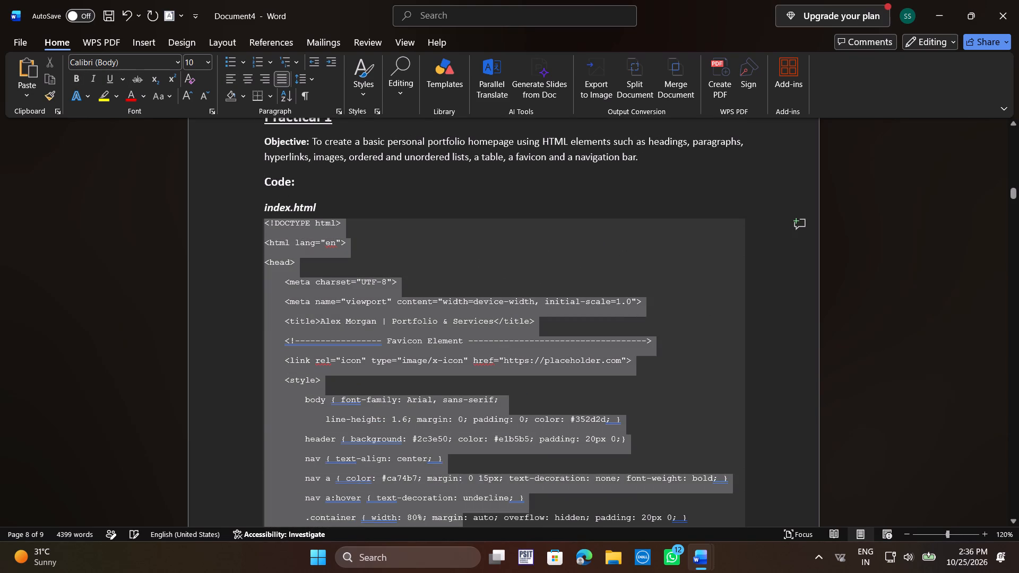
{"action": "left_click_drag", "start_coordinate": [466, 531], "coordinate": [472, 425]}
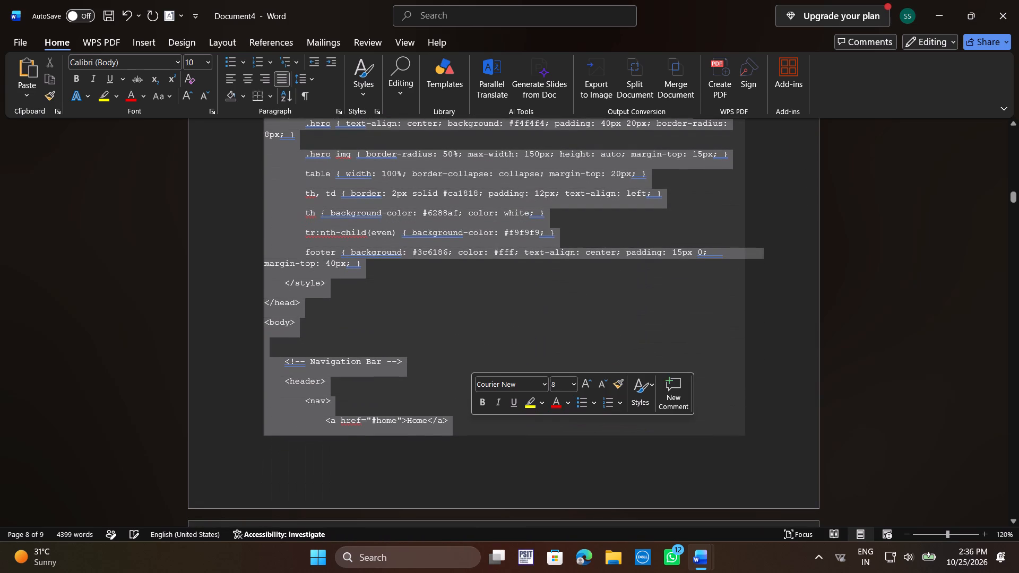
{"action": "left_click", "coordinate": [605, 377]}
{"action": "left_click", "coordinate": [484, 329]}
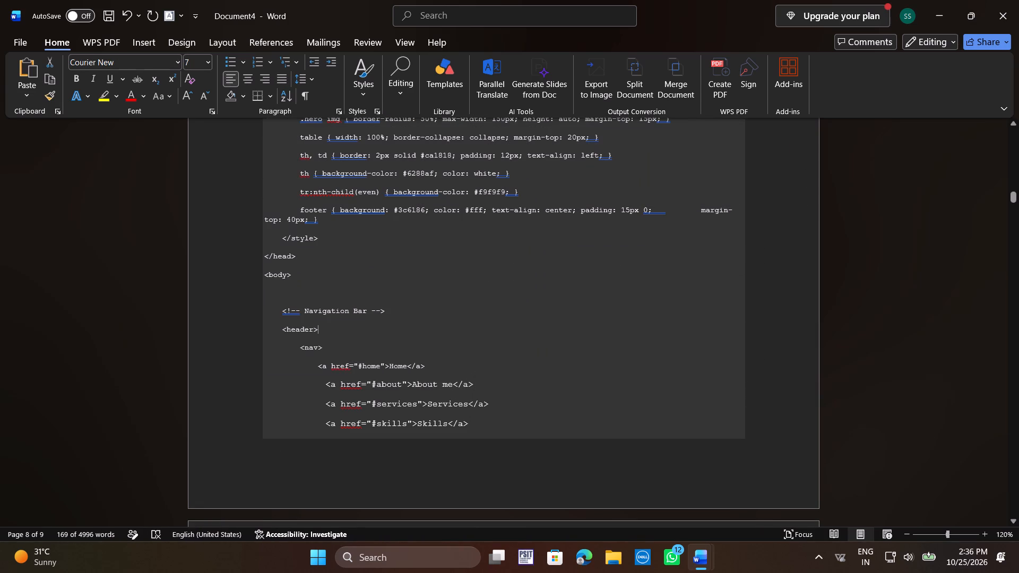
Reduce the remaining index.html code, from the About me link through </html>, to font size 7.
{"action": "left_click_drag", "start_coordinate": [325, 381], "coordinate": [460, 436]}
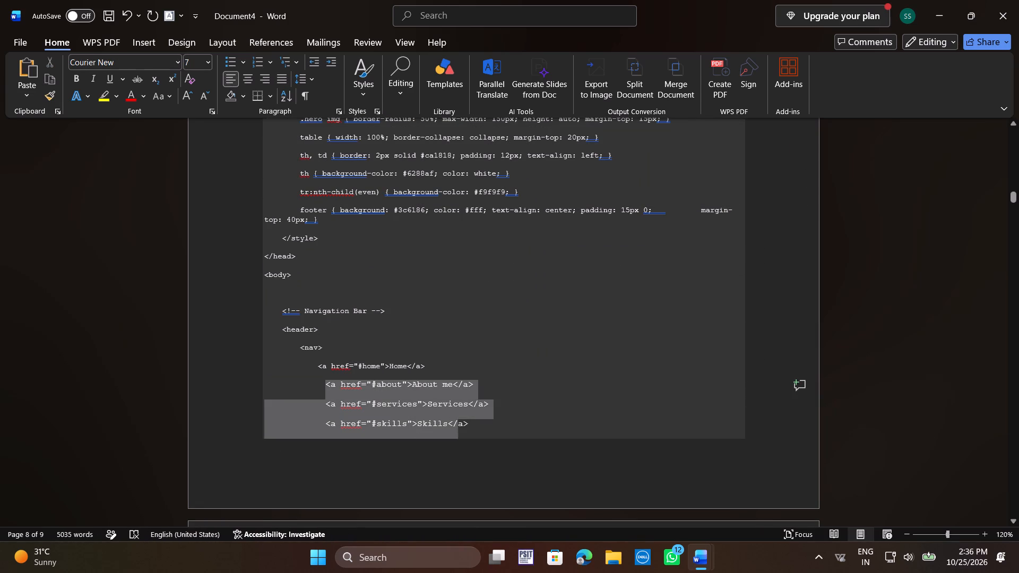
{"action": "left_click_drag", "start_coordinate": [460, 436], "coordinate": [507, 466]}
{"action": "scroll", "coordinate": [497, 457], "scroll_direction": "down", "scroll_amount": 6}
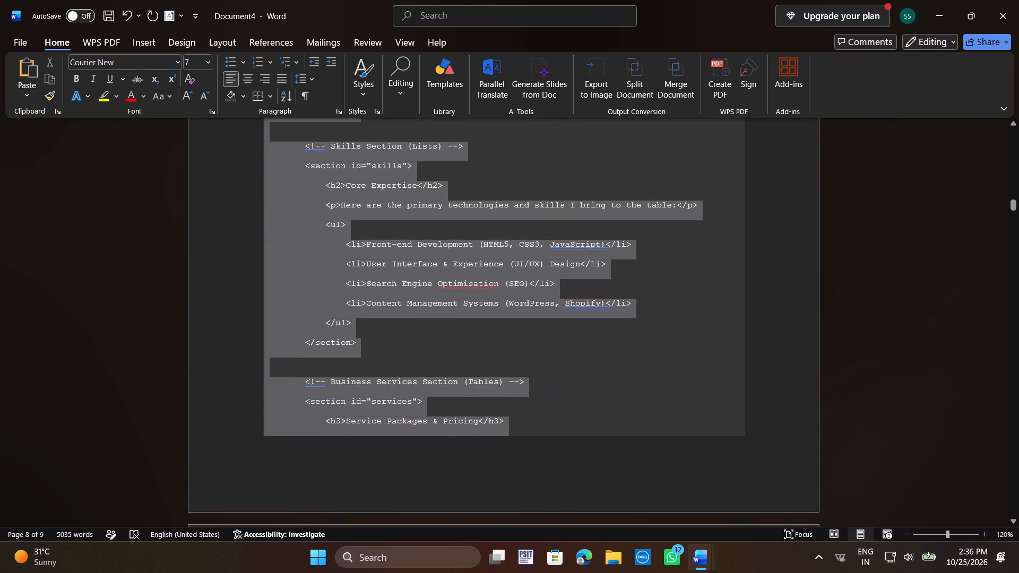
{"action": "left_click_drag", "start_coordinate": [507, 466], "coordinate": [507, 467]}
{"action": "scroll", "coordinate": [507, 466], "scroll_direction": "down", "scroll_amount": 6}
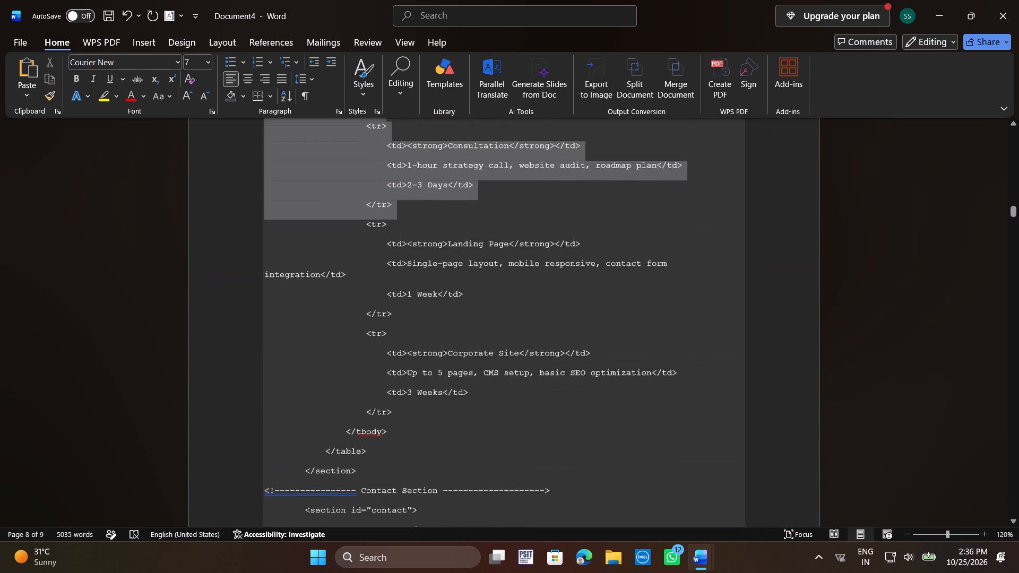
{"action": "scroll", "coordinate": [507, 467], "scroll_direction": "down", "scroll_amount": 3}
{"action": "left_click_drag", "start_coordinate": [507, 467], "coordinate": [508, 464]}
{"action": "scroll", "coordinate": [508, 468], "scroll_direction": "down", "scroll_amount": 2}
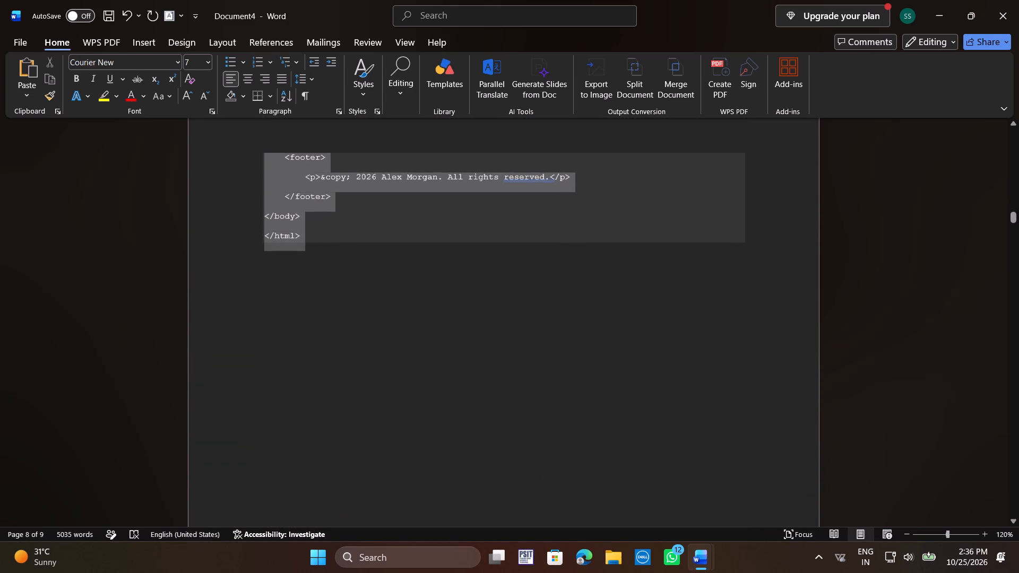
{"action": "scroll", "coordinate": [508, 464], "scroll_direction": "down", "scroll_amount": 2}
{"action": "left_click_drag", "start_coordinate": [508, 464], "coordinate": [508, 456]}
{"action": "scroll", "coordinate": [508, 456], "scroll_direction": "up", "scroll_amount": 2}
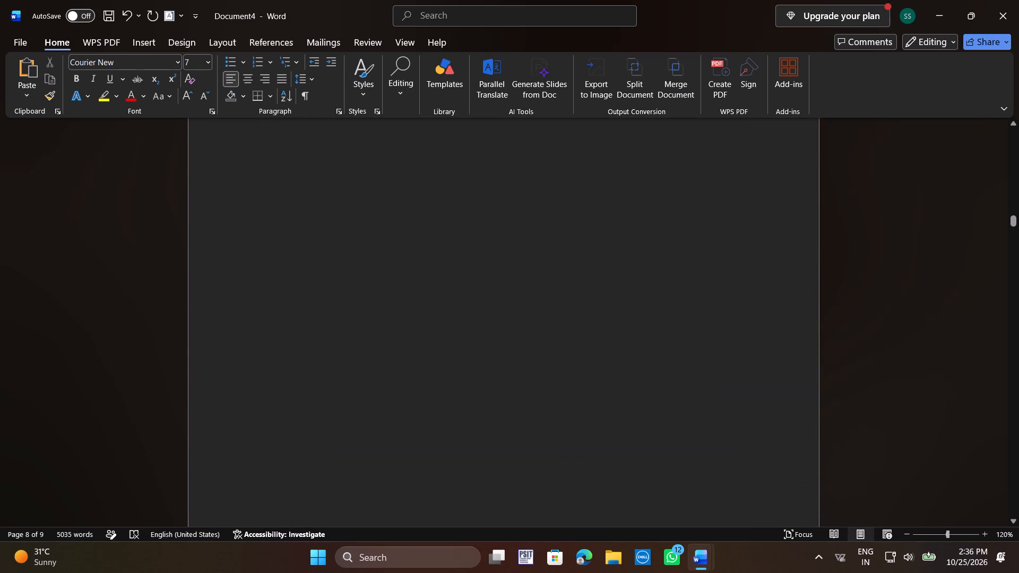
{"action": "scroll", "coordinate": [508, 456], "scroll_direction": "up", "scroll_amount": 1}
{"action": "left_click_drag", "start_coordinate": [508, 456], "coordinate": [427, 339]}
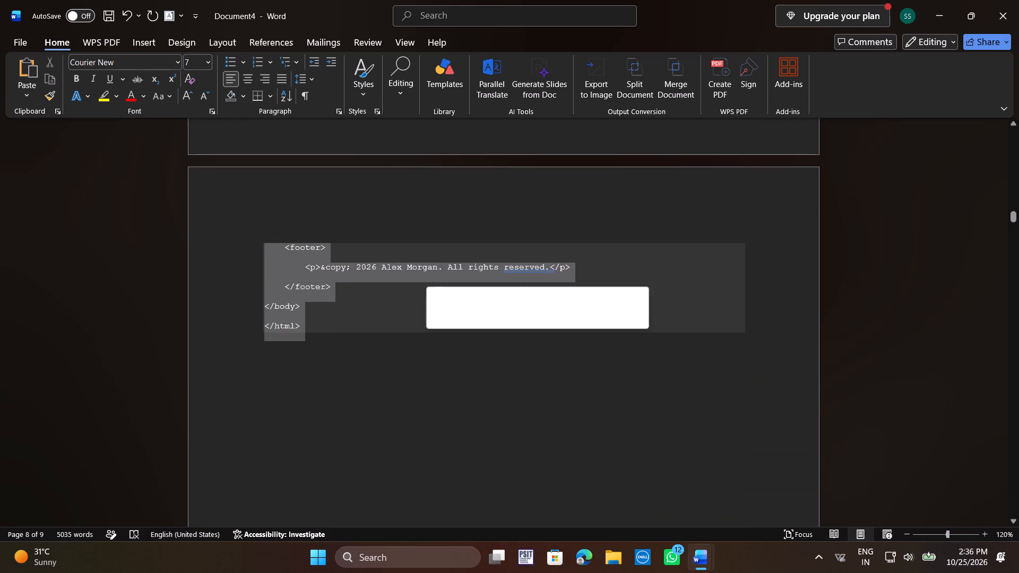
{"action": "left_click", "coordinate": [560, 295]}
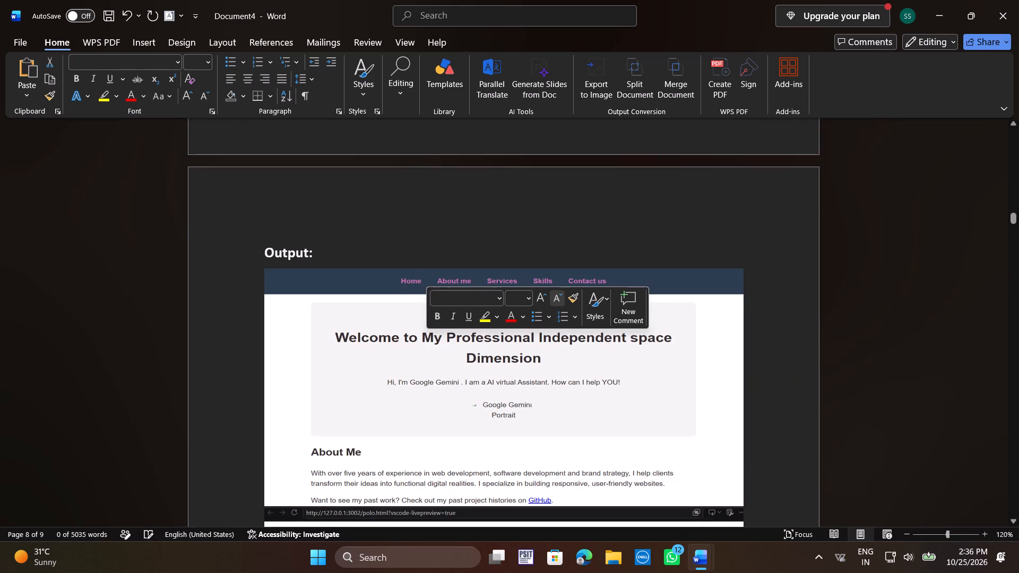
Review the resized Practical 1 code and the output pages that follow it.
{"action": "left_click", "coordinate": [452, 204]}
{"action": "scroll", "coordinate": [452, 204], "scroll_direction": "up", "scroll_amount": 5}
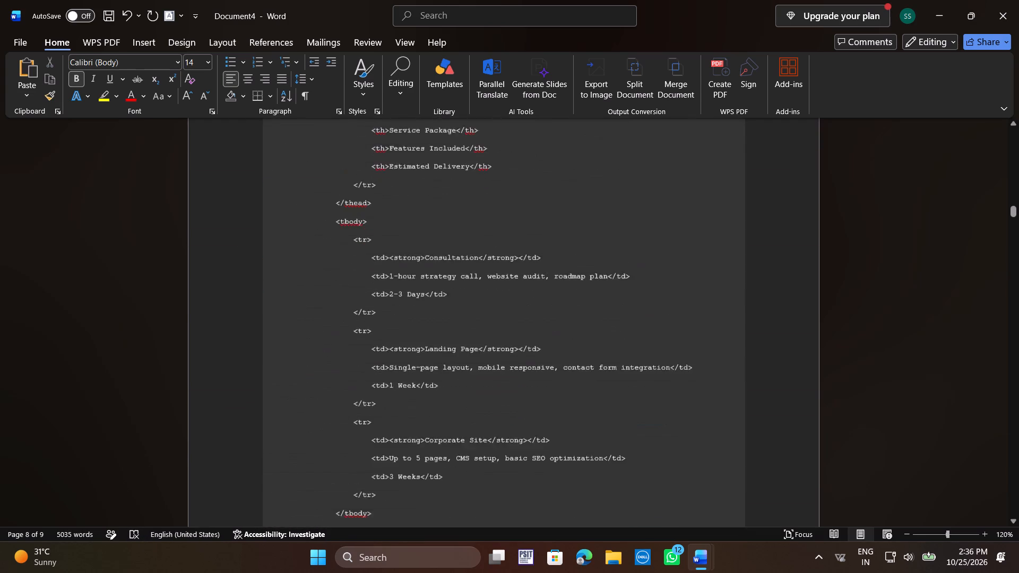
{"action": "scroll", "coordinate": [453, 215], "scroll_direction": "up", "scroll_amount": 4}
{"action": "scroll", "coordinate": [453, 217], "scroll_direction": "down", "scroll_amount": 1}
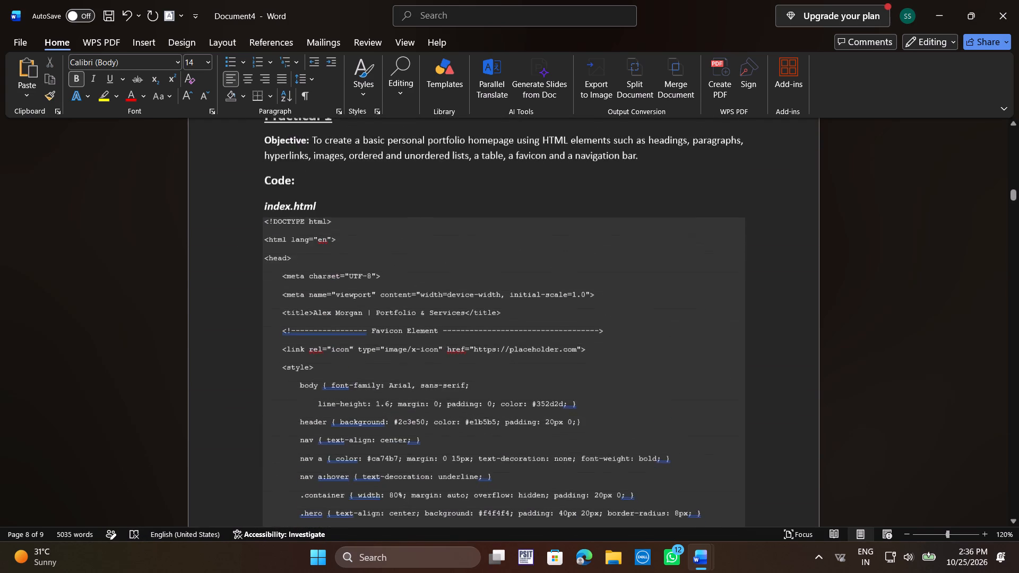
{"action": "scroll", "coordinate": [452, 219], "scroll_direction": "down", "scroll_amount": 9}
{"action": "scroll", "coordinate": [549, 410], "scroll_direction": "up", "scroll_amount": 1}
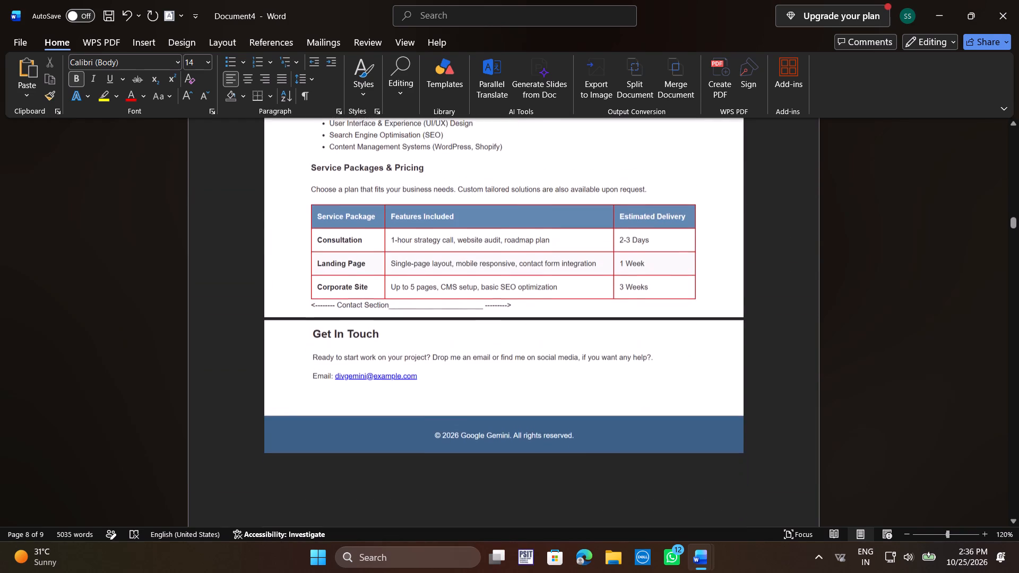
{"action": "scroll", "coordinate": [580, 464], "scroll_direction": "up", "scroll_amount": 1}
Switch to FSDproject2026 and check the font used for the Practical 1 index.html code.
{"action": "left_click", "coordinate": [784, 494]}
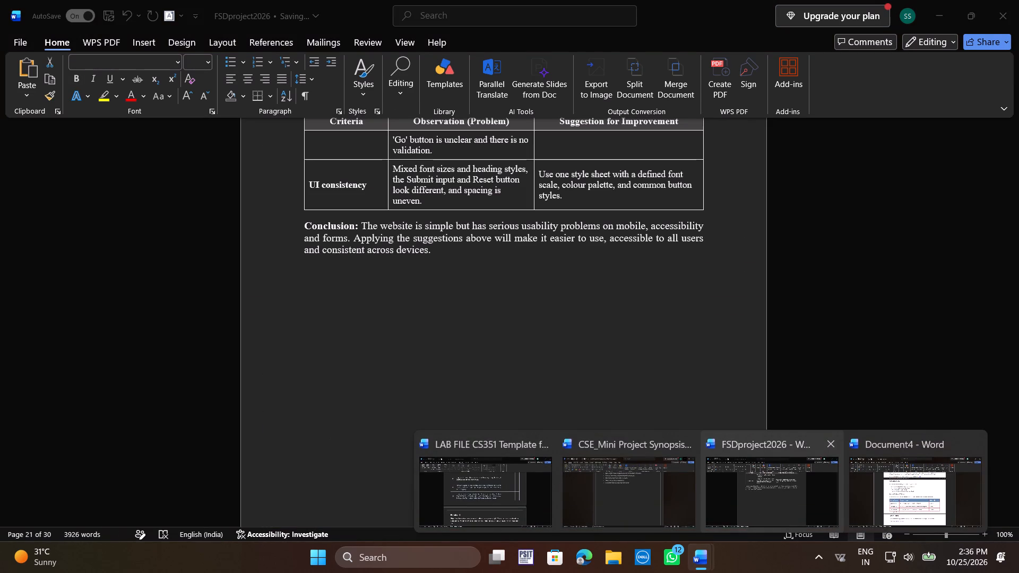
{"action": "scroll", "coordinate": [449, 219], "scroll_direction": "up", "scroll_amount": 20}
{"action": "scroll", "coordinate": [449, 219], "scroll_direction": "up", "scroll_amount": 20}
{"action": "scroll", "coordinate": [449, 219], "scroll_direction": "up", "scroll_amount": 20}
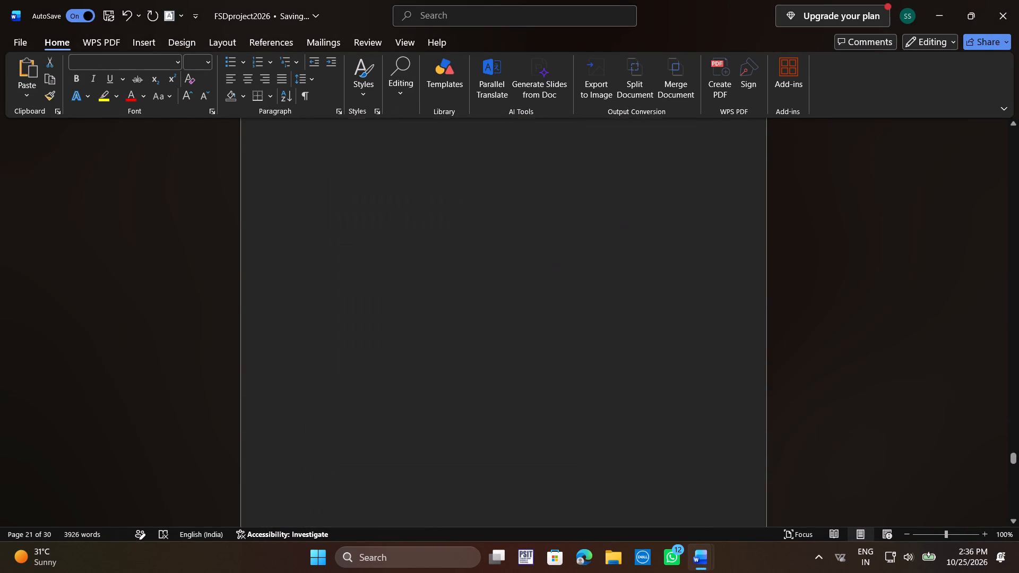
{"action": "scroll", "coordinate": [443, 219], "scroll_direction": "up", "scroll_amount": 9}
{"action": "scroll", "coordinate": [441, 219], "scroll_direction": "down", "scroll_amount": 3}
{"action": "scroll", "coordinate": [441, 220], "scroll_direction": "up", "scroll_amount": 4}
{"action": "left_click", "coordinate": [417, 283]}
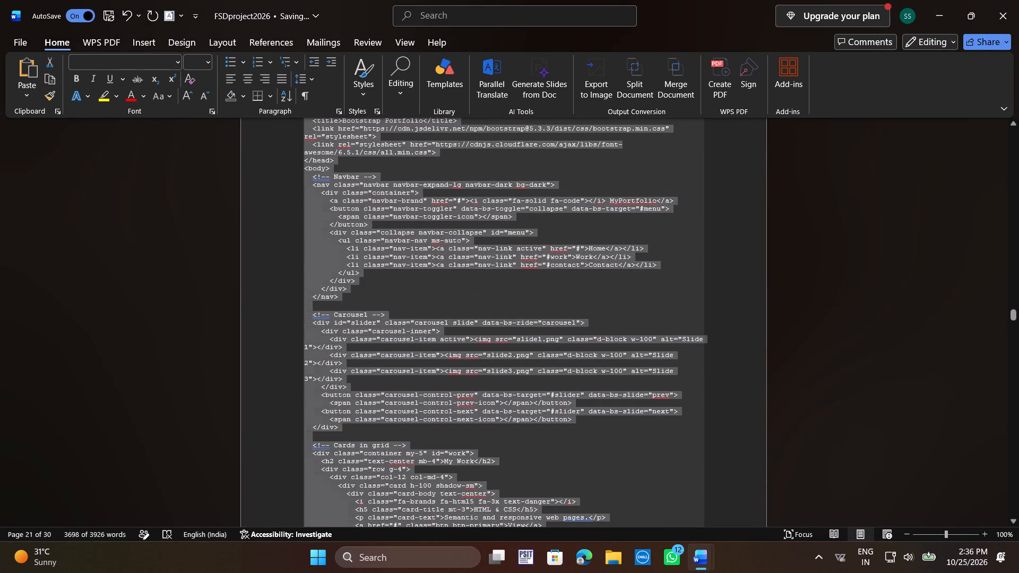
{"action": "scroll", "coordinate": [411, 279], "scroll_direction": "up", "scroll_amount": 10}
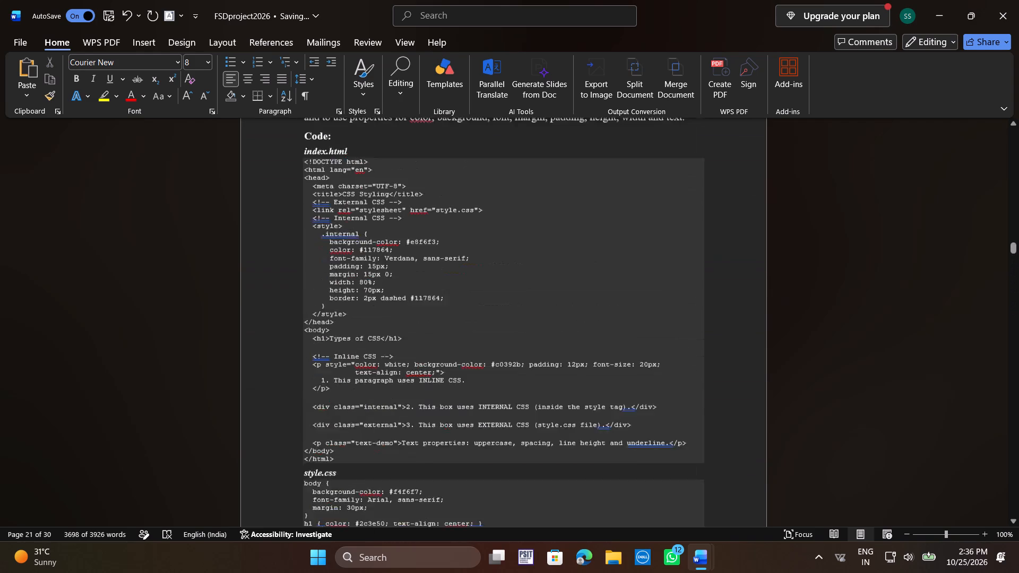
{"action": "scroll", "coordinate": [410, 277], "scroll_direction": "up", "scroll_amount": 5}
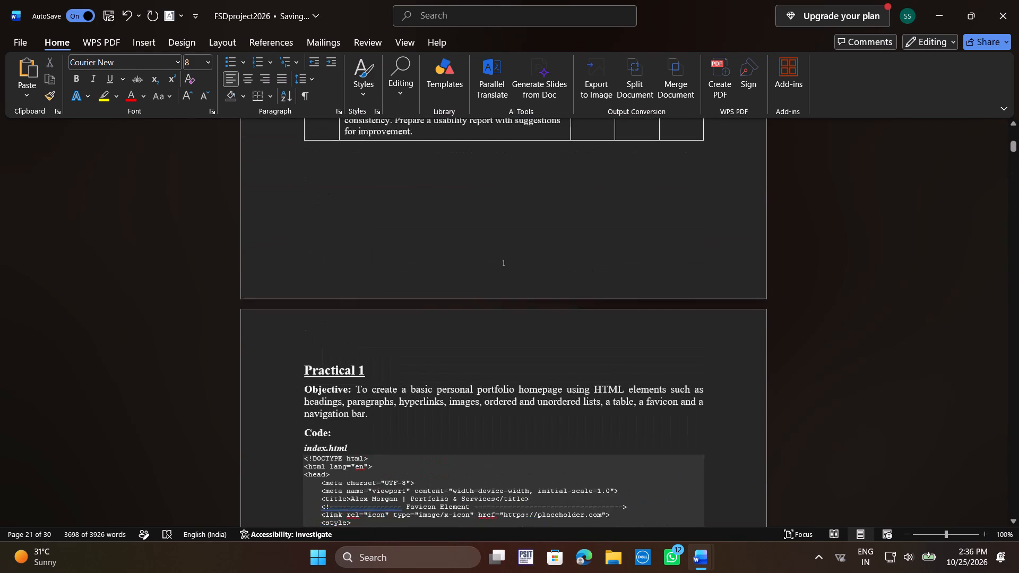
{"action": "left_click_drag", "start_coordinate": [303, 386], "coordinate": [334, 419]}
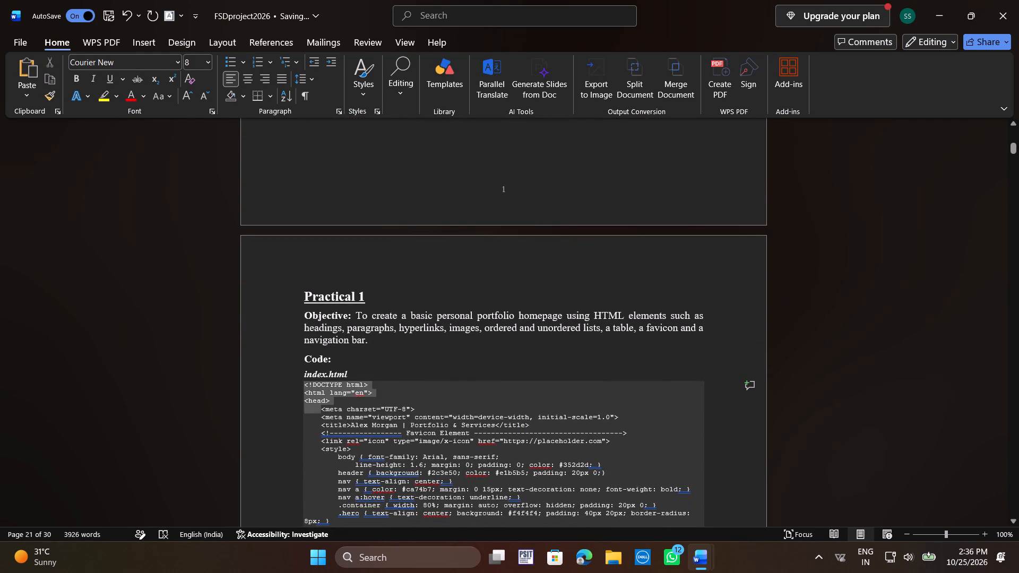
{"action": "left_click_drag", "start_coordinate": [334, 419], "coordinate": [407, 477]}
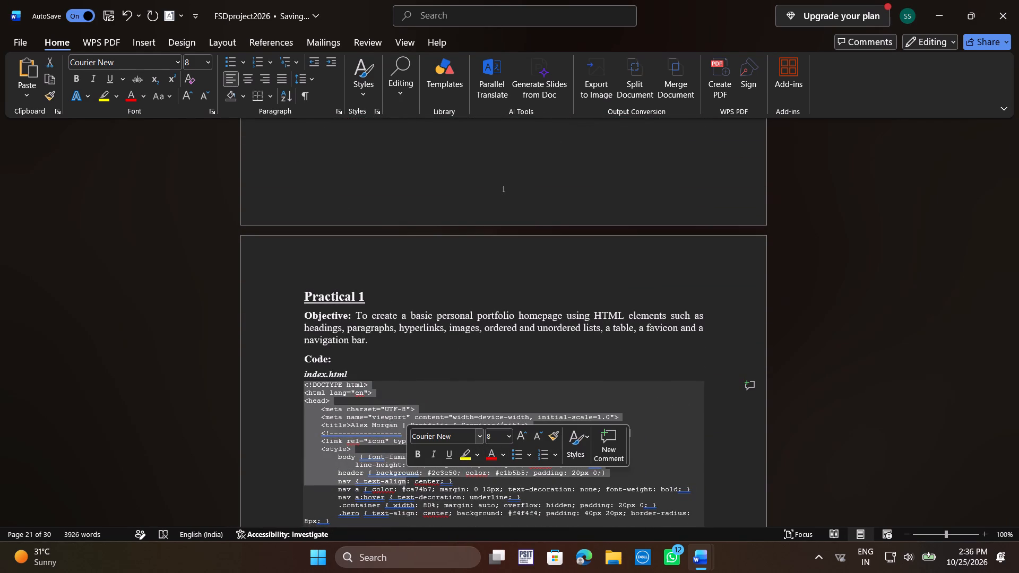
{"action": "left_click", "coordinate": [478, 439]}
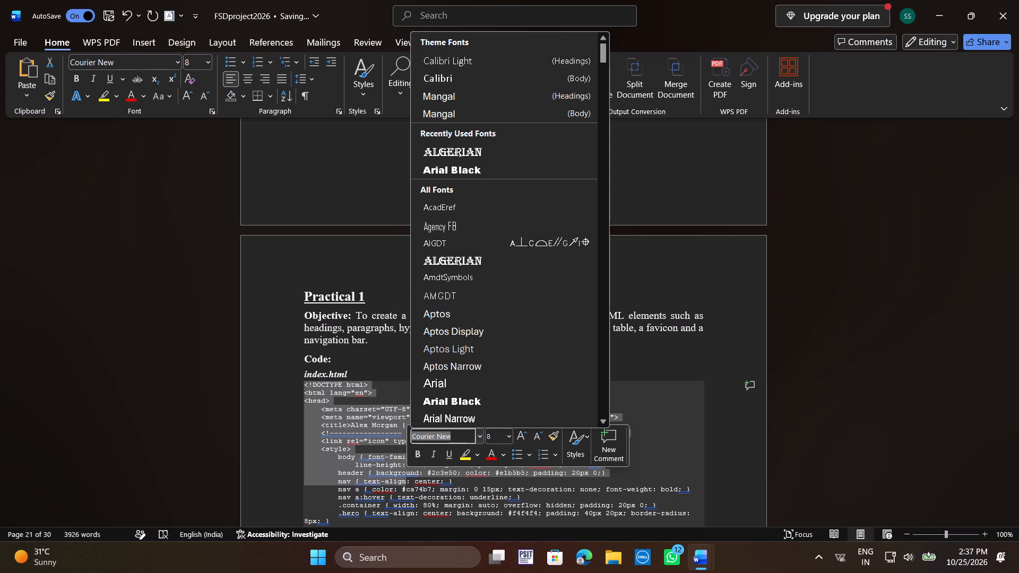
{"action": "left_click", "coordinate": [753, 428]}
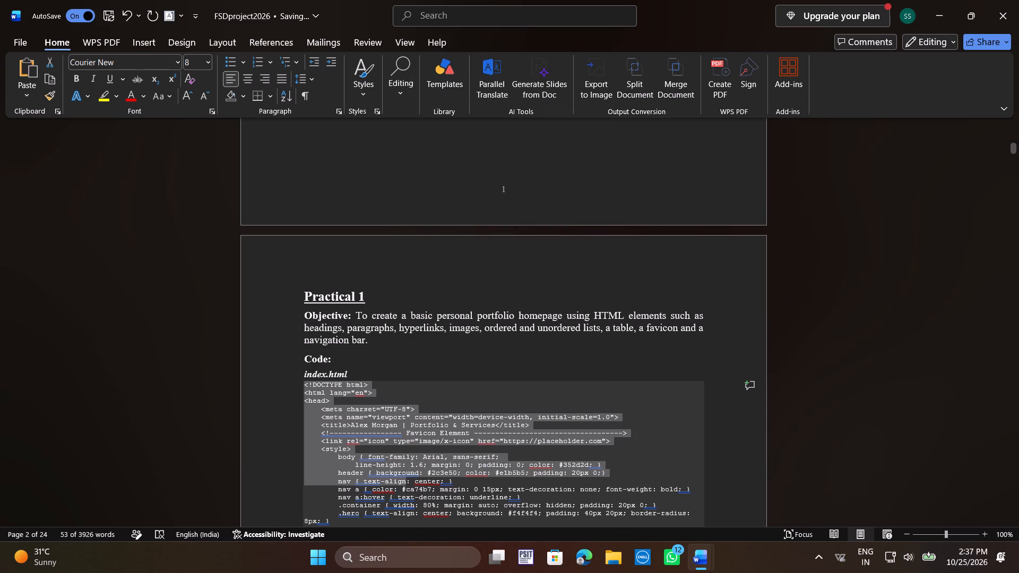
{"action": "left_click", "coordinate": [743, 500]}
Switch back to Document4 and compare the layout of its Practical 1 code with the source document.
{"action": "left_click", "coordinate": [862, 494]}
{"action": "scroll", "coordinate": [517, 345], "scroll_direction": "up", "scroll_amount": 2}
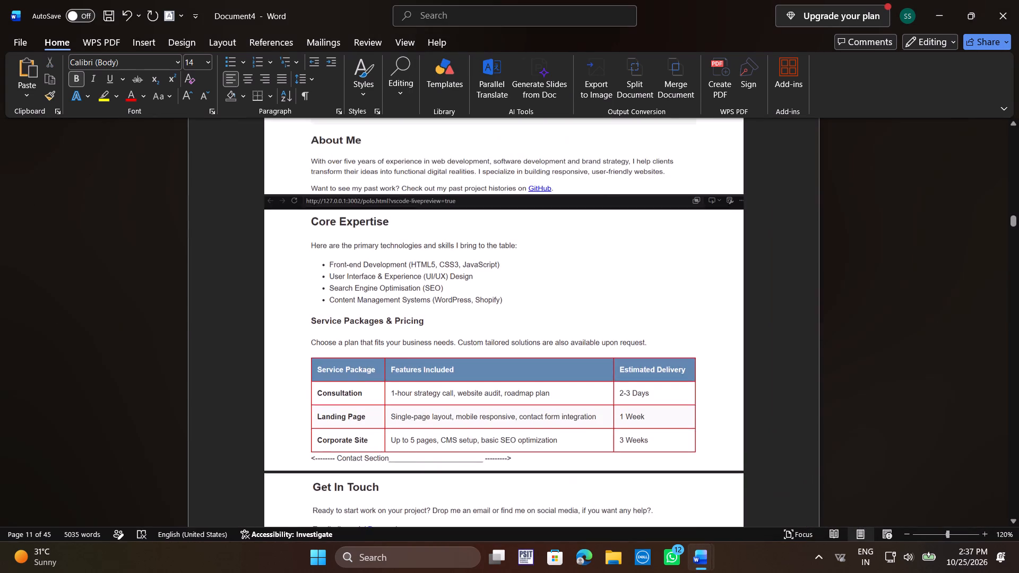
{"action": "scroll", "coordinate": [472, 317], "scroll_direction": "up", "scroll_amount": 7}
{"action": "scroll", "coordinate": [449, 308], "scroll_direction": "down", "scroll_amount": 1}
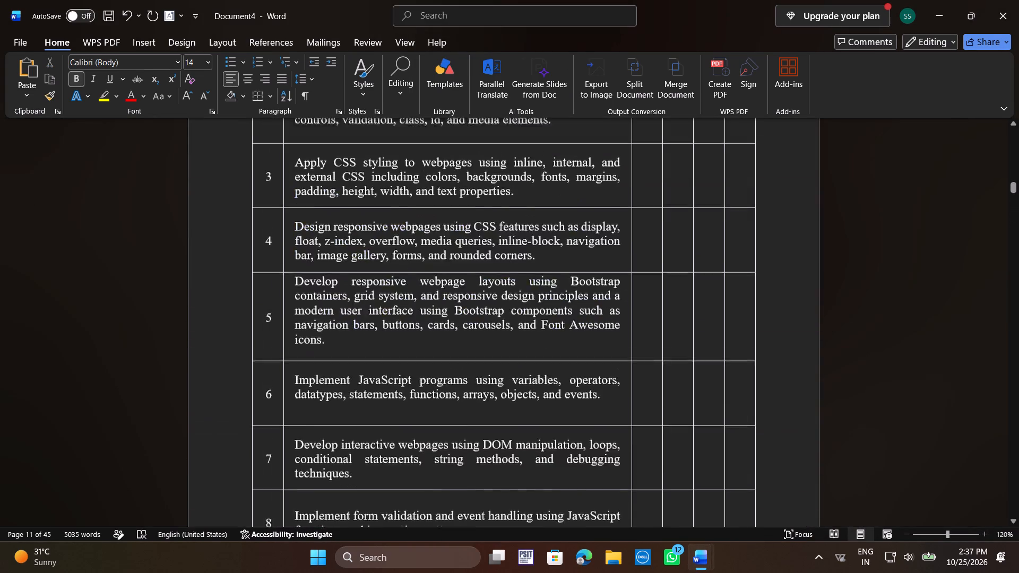
{"action": "scroll", "coordinate": [449, 308], "scroll_direction": "down", "scroll_amount": 1}
{"action": "scroll", "coordinate": [449, 308], "scroll_direction": "up", "scroll_amount": 6}
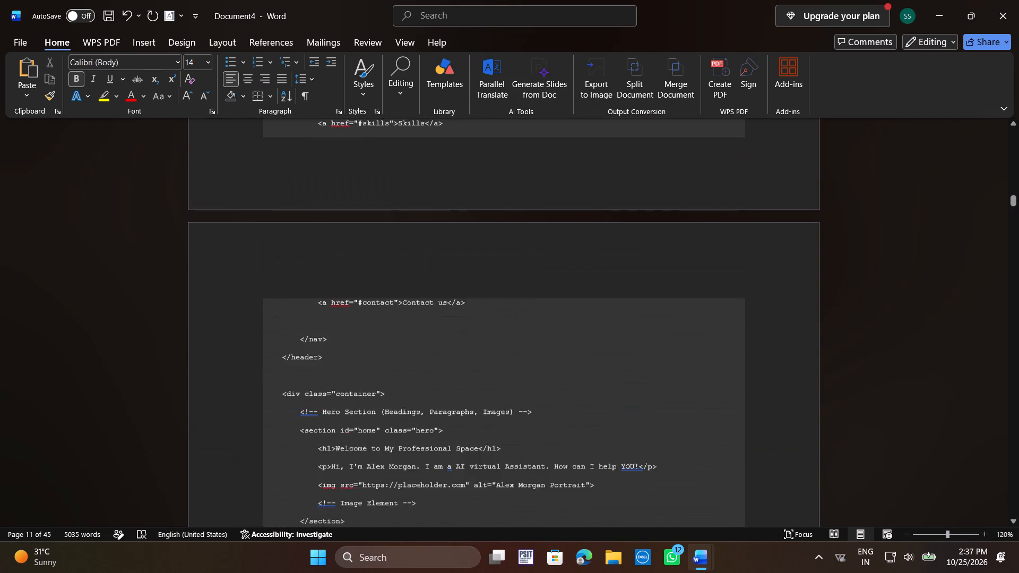
{"action": "scroll", "coordinate": [448, 308], "scroll_direction": "up", "scroll_amount": 4}
{"action": "scroll", "coordinate": [448, 310], "scroll_direction": "down", "scroll_amount": 2}
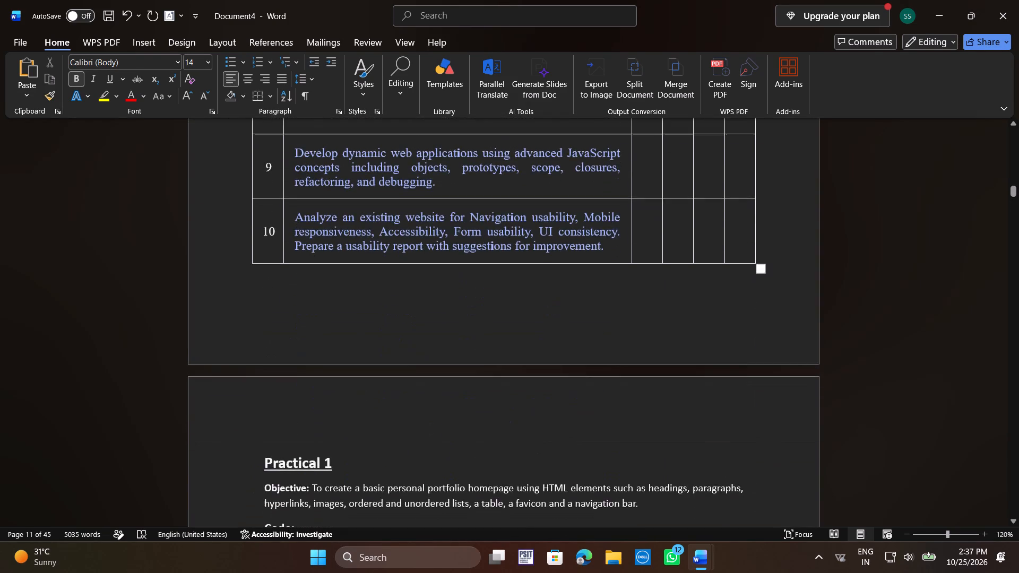
{"action": "scroll", "coordinate": [442, 316], "scroll_direction": "down", "scroll_amount": 1}
{"action": "scroll", "coordinate": [327, 353], "scroll_direction": "down", "scroll_amount": 1}
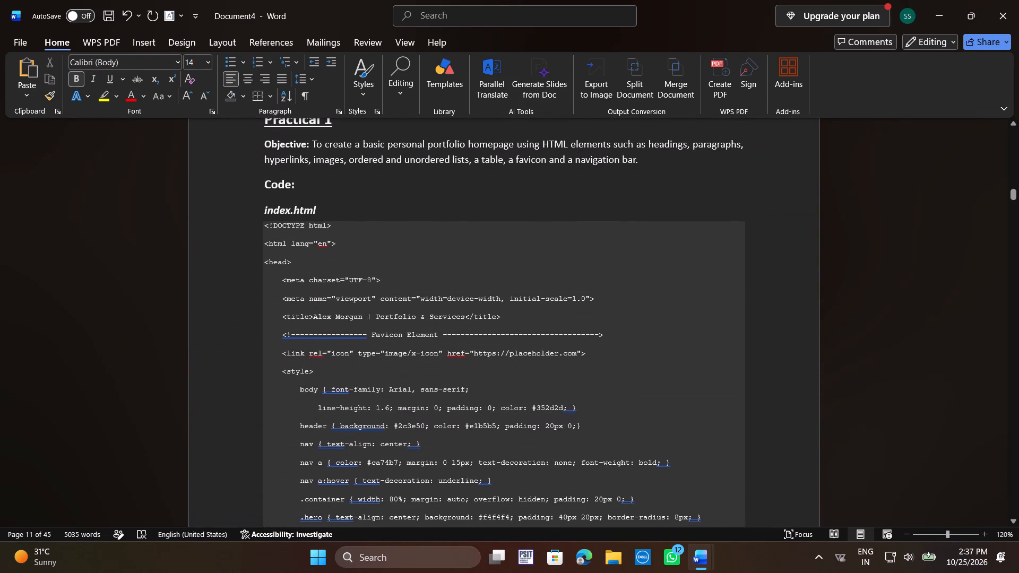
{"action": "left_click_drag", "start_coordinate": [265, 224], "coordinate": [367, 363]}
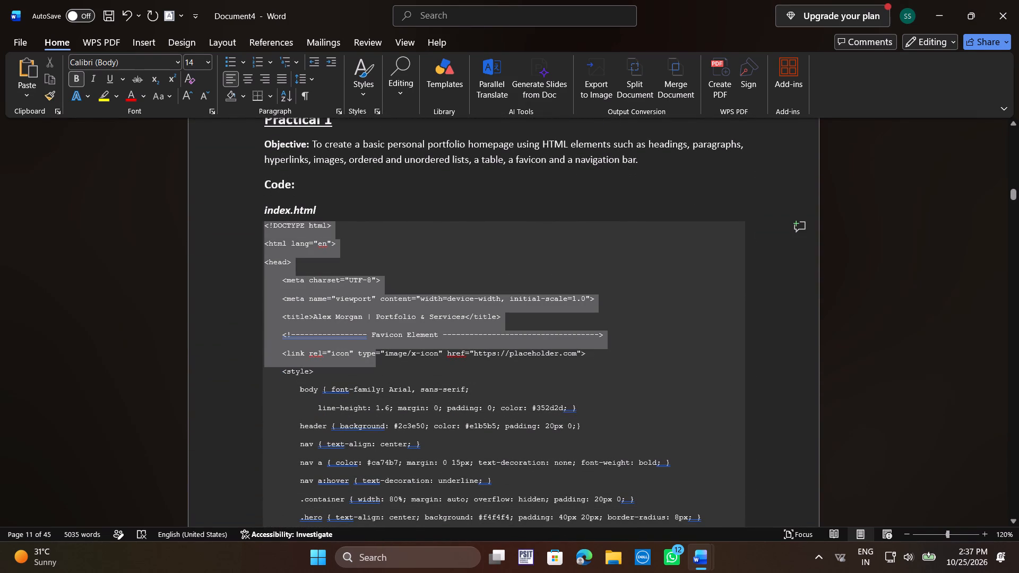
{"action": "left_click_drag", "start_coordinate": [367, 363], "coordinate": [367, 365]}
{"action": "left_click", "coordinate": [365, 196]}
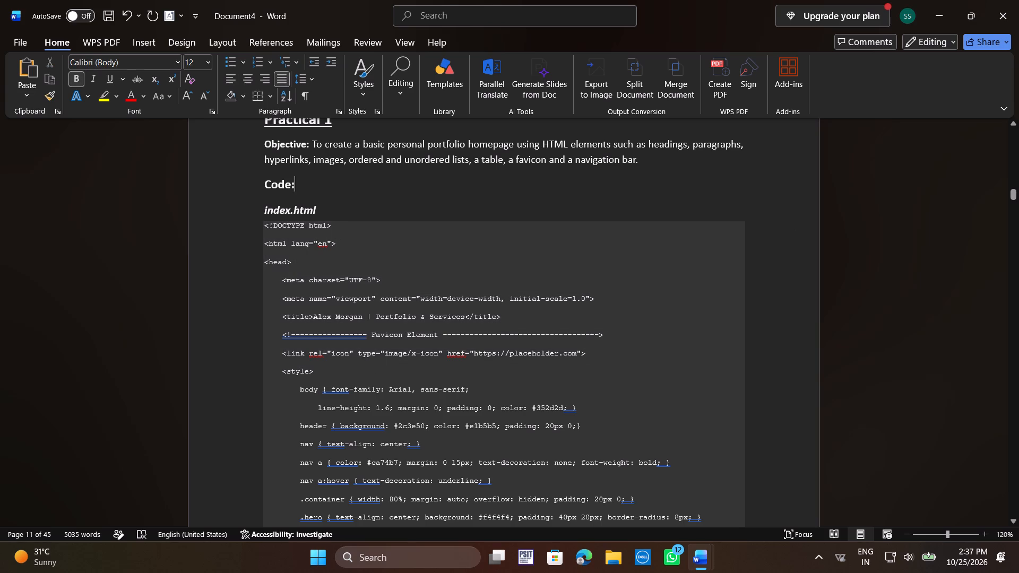
Set the entire Practical 1 index.html code, from <!DOCTYPE html> through </html>, to the Courier New font.
{"action": "scroll", "coordinate": [292, 173], "scroll_direction": "up", "scroll_amount": 1}
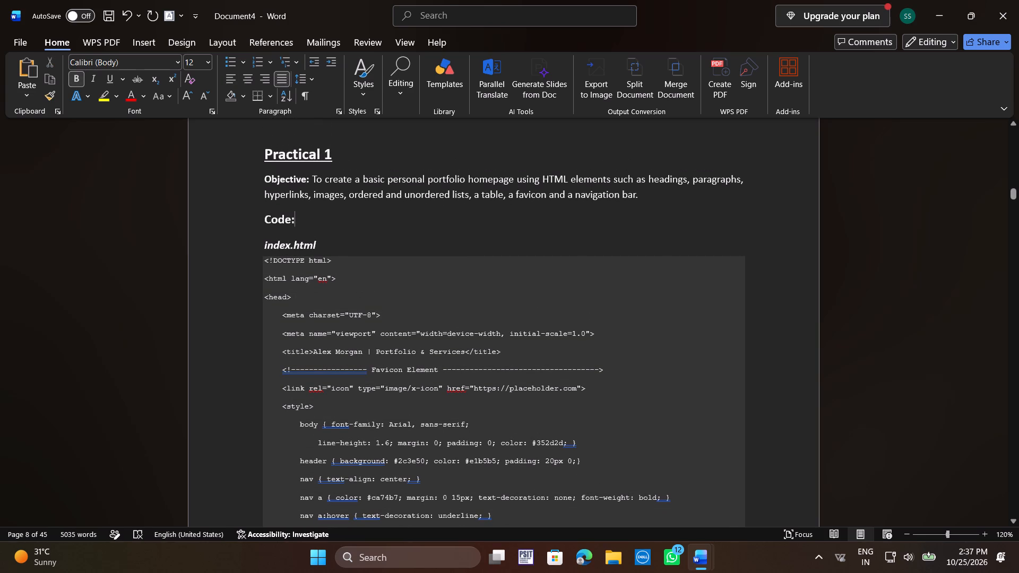
{"action": "left_click_drag", "start_coordinate": [265, 261], "coordinate": [367, 386]}
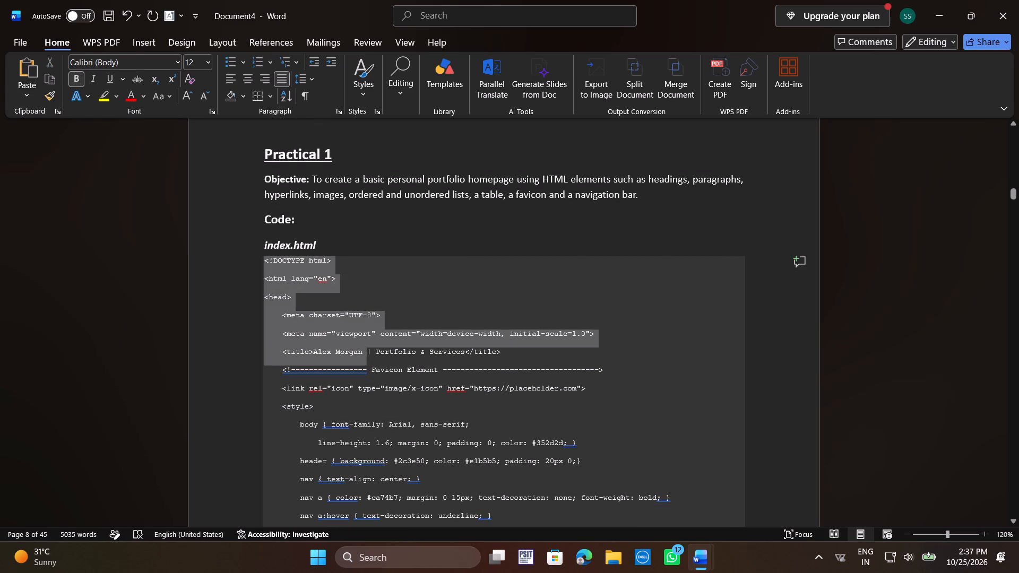
{"action": "left_click_drag", "start_coordinate": [367, 386], "coordinate": [468, 555]}
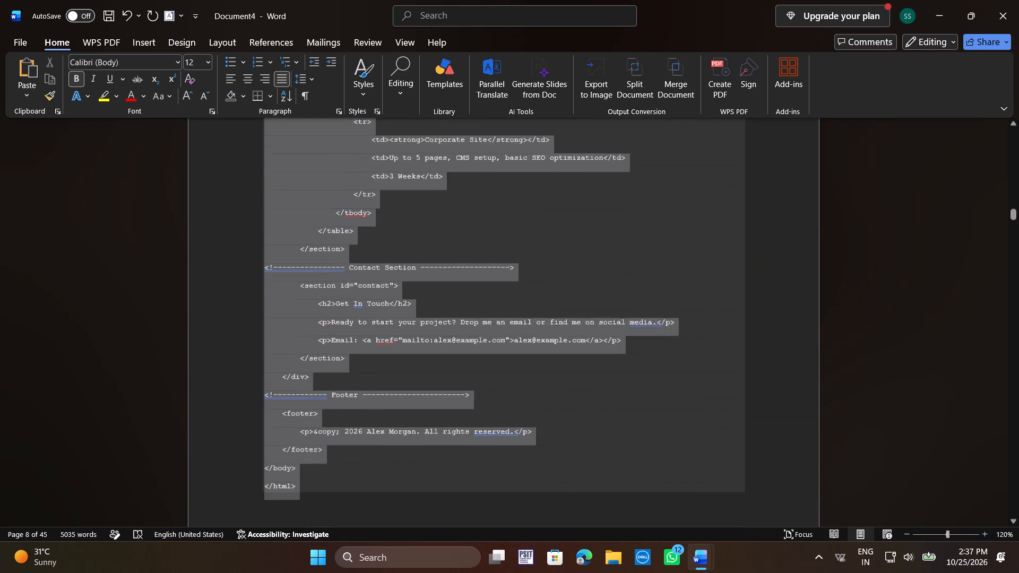
{"action": "left_click_drag", "start_coordinate": [468, 555], "coordinate": [386, 114]}
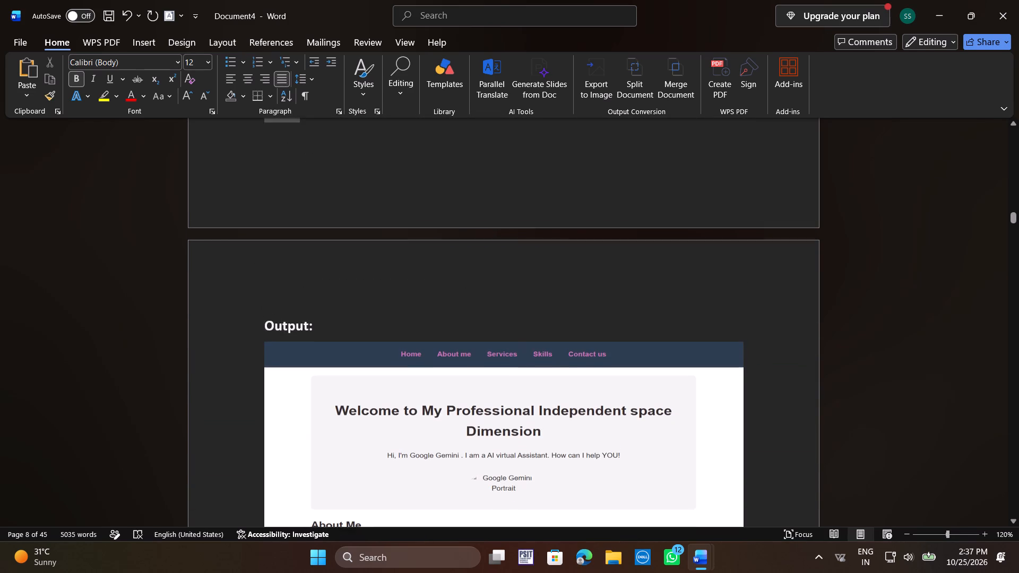
{"action": "left_click_drag", "start_coordinate": [386, 114], "coordinate": [372, 242]}
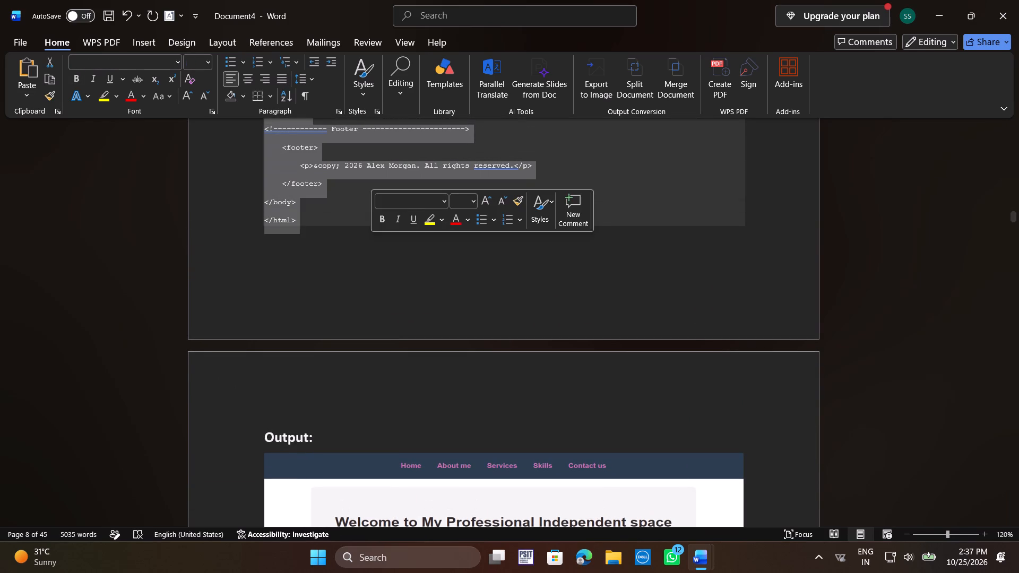
{"action": "left_click", "coordinate": [444, 199]}
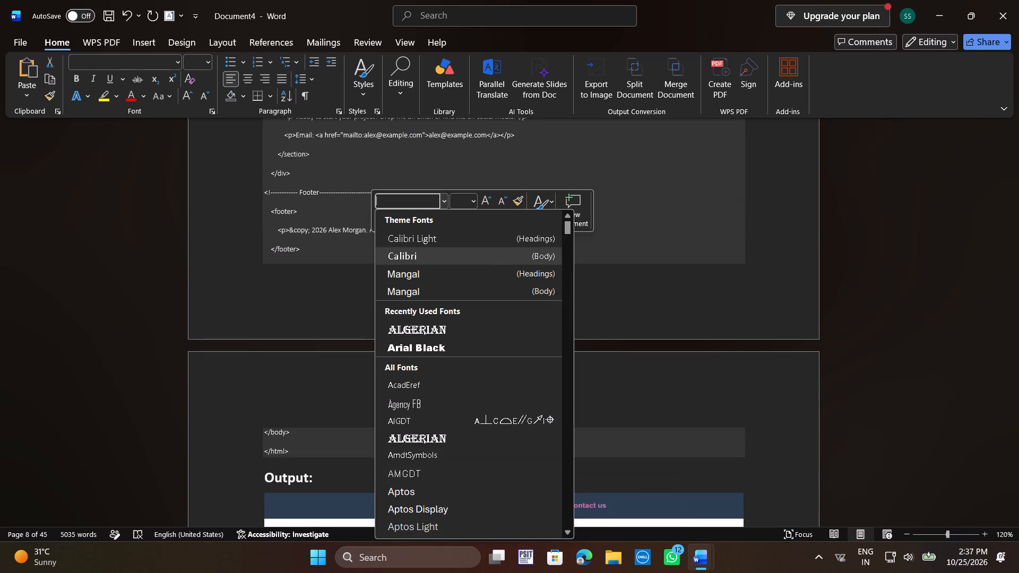
{"action": "scroll", "coordinate": [618, 376], "scroll_direction": "down", "scroll_amount": 1}
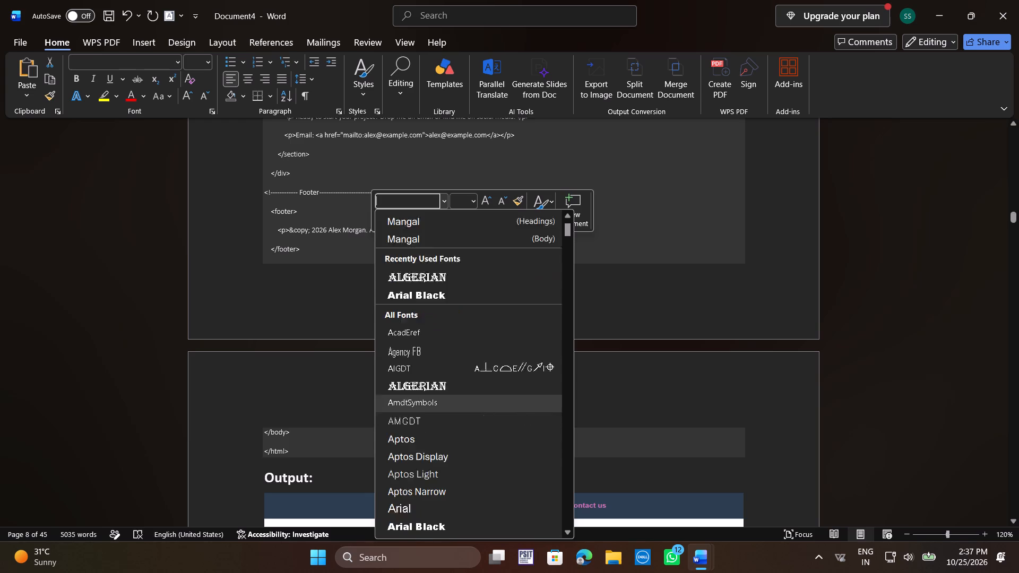
{"action": "scroll", "coordinate": [509, 401], "scroll_direction": "down", "scroll_amount": 4}
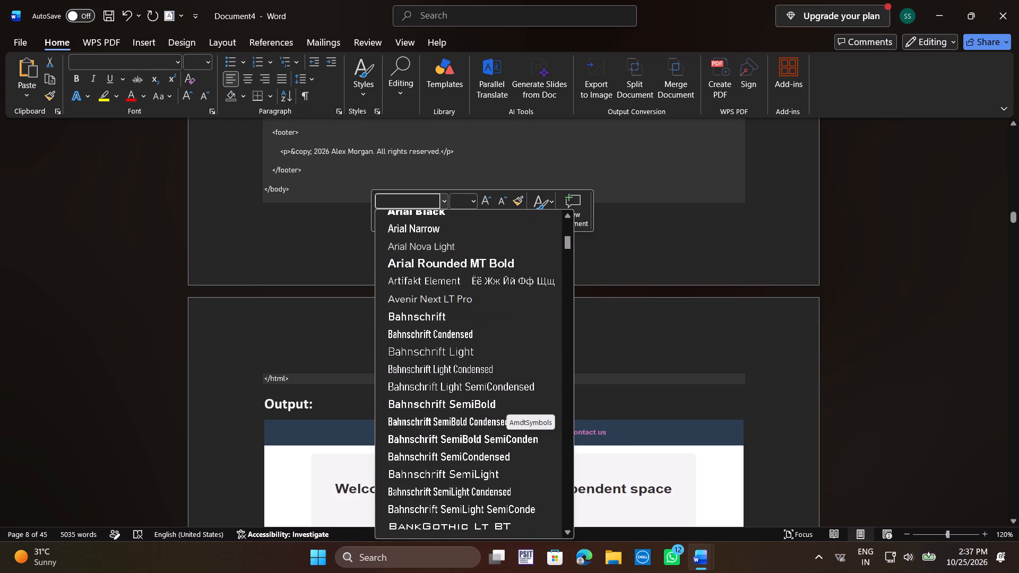
{"action": "scroll", "coordinate": [499, 401], "scroll_direction": "down", "scroll_amount": 2}
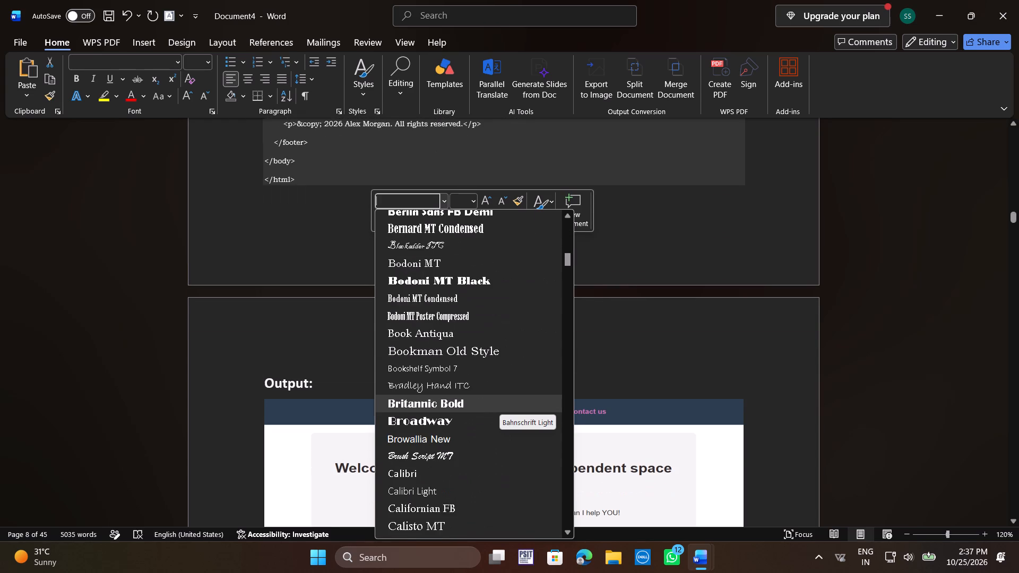
{"action": "scroll", "coordinate": [493, 401], "scroll_direction": "down", "scroll_amount": 3}
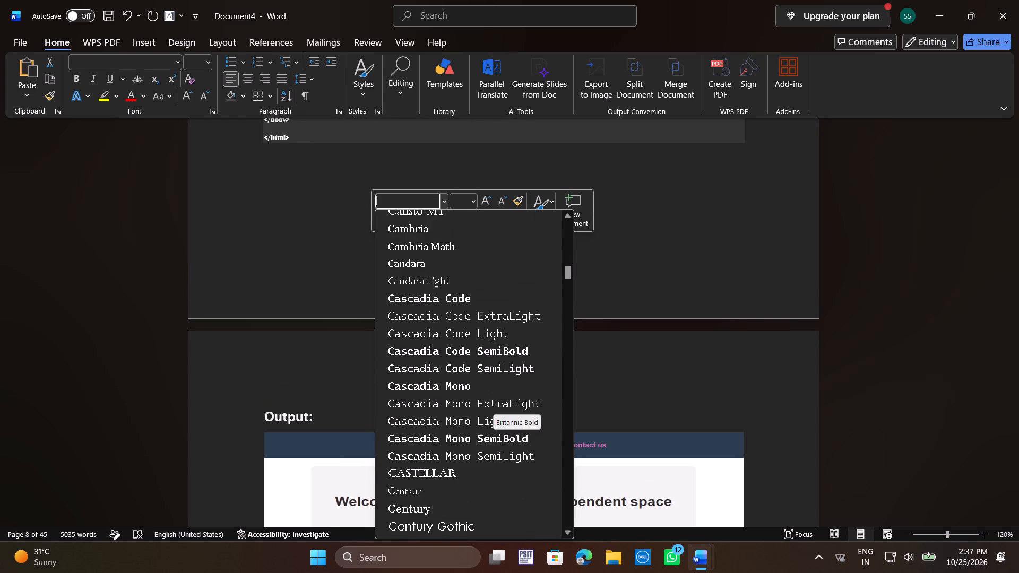
{"action": "scroll", "coordinate": [493, 401], "scroll_direction": "down", "scroll_amount": 1}
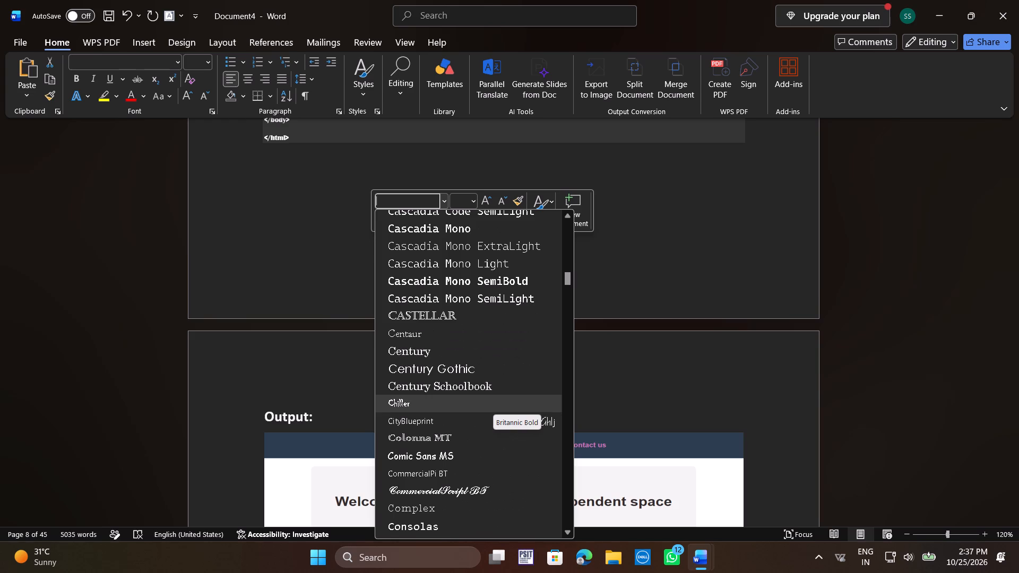
{"action": "scroll", "coordinate": [491, 401], "scroll_direction": "down", "scroll_amount": 2}
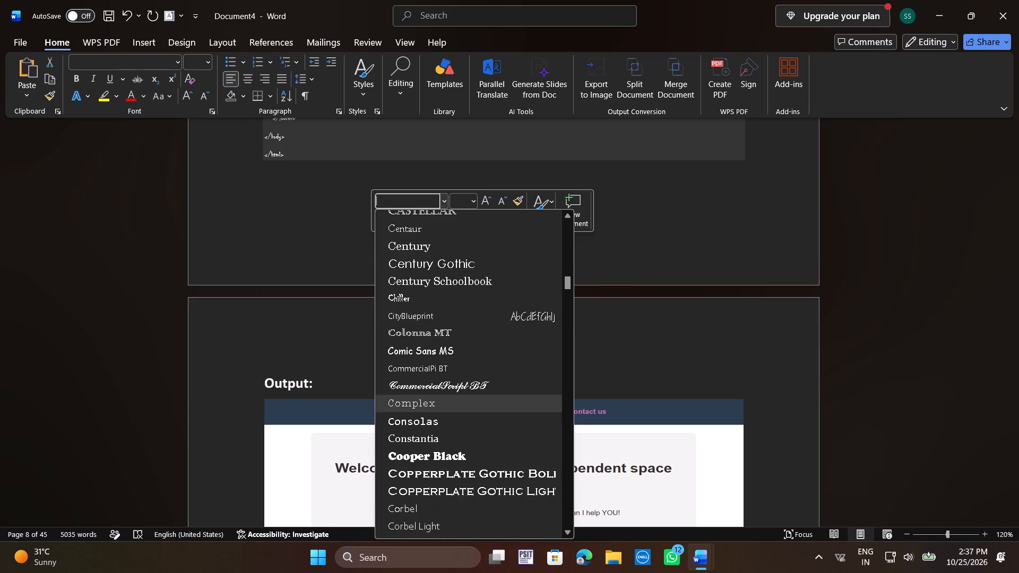
{"action": "scroll", "coordinate": [481, 413], "scroll_direction": "down", "scroll_amount": 1}
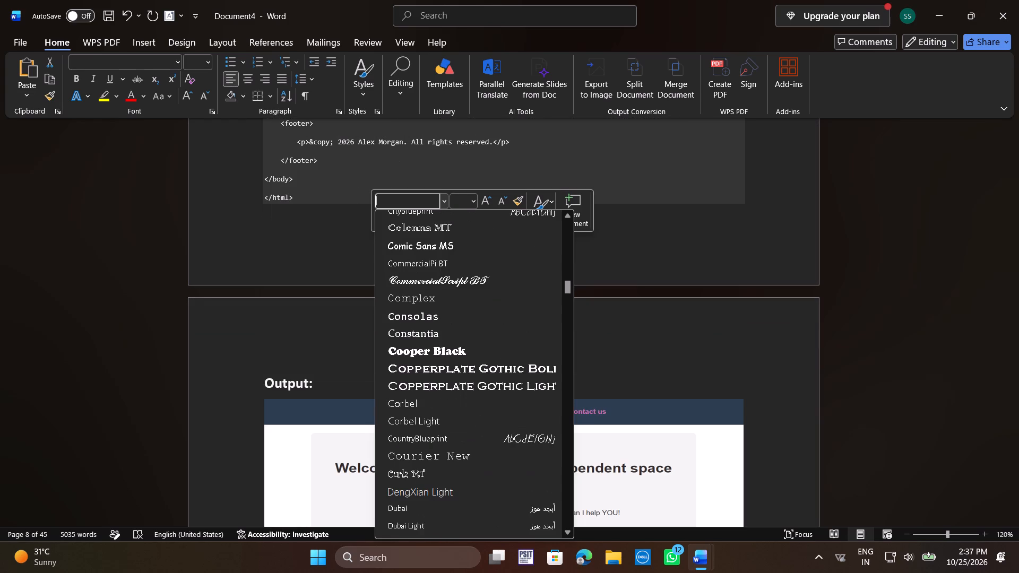
{"action": "left_click", "coordinate": [459, 453]}
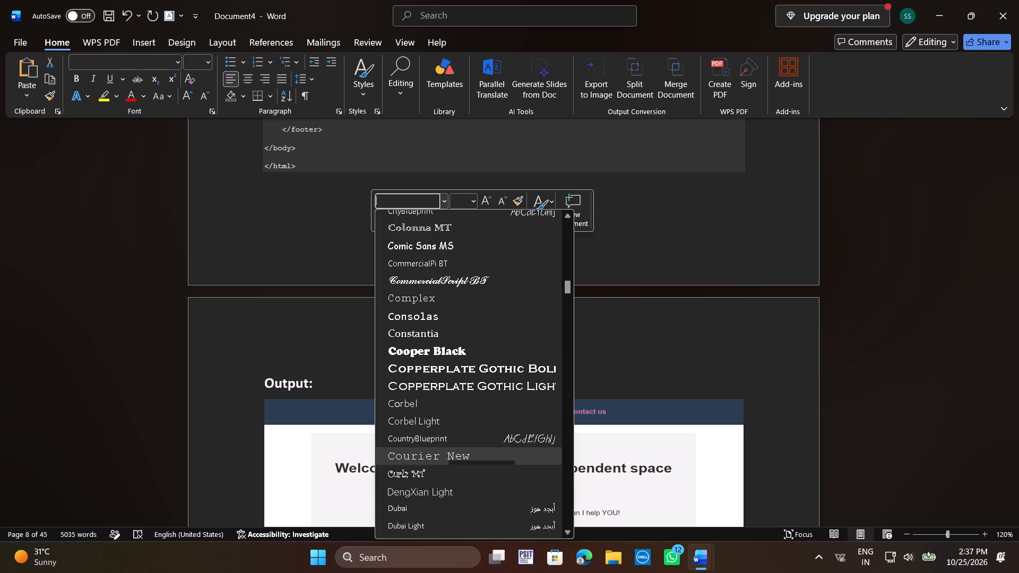
{"action": "left_click", "coordinate": [347, 257]}
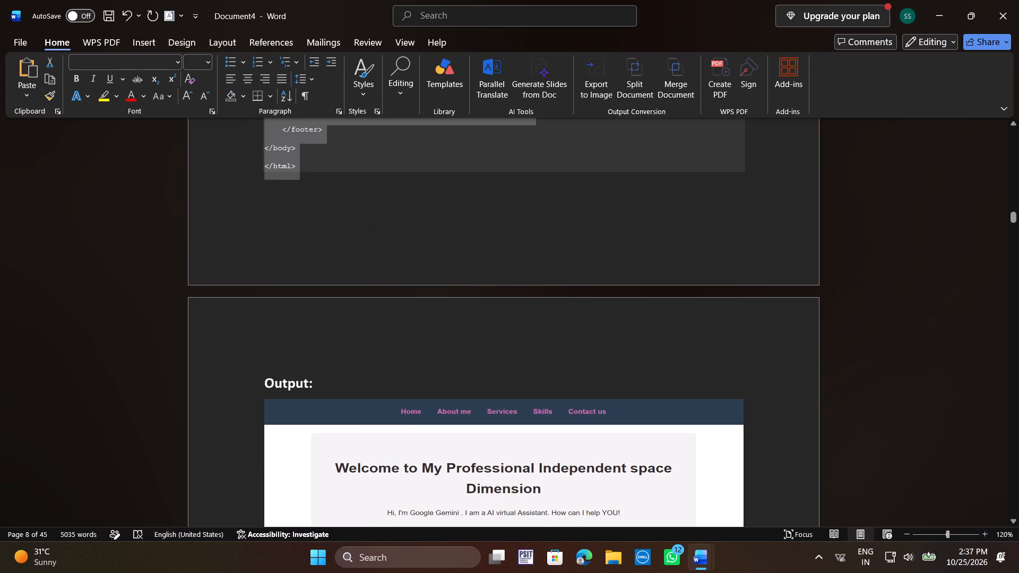
Apply the Courier New font to the footer element lines near the end of the index.html code.
{"action": "scroll", "coordinate": [349, 239], "scroll_direction": "up", "scroll_amount": 1}
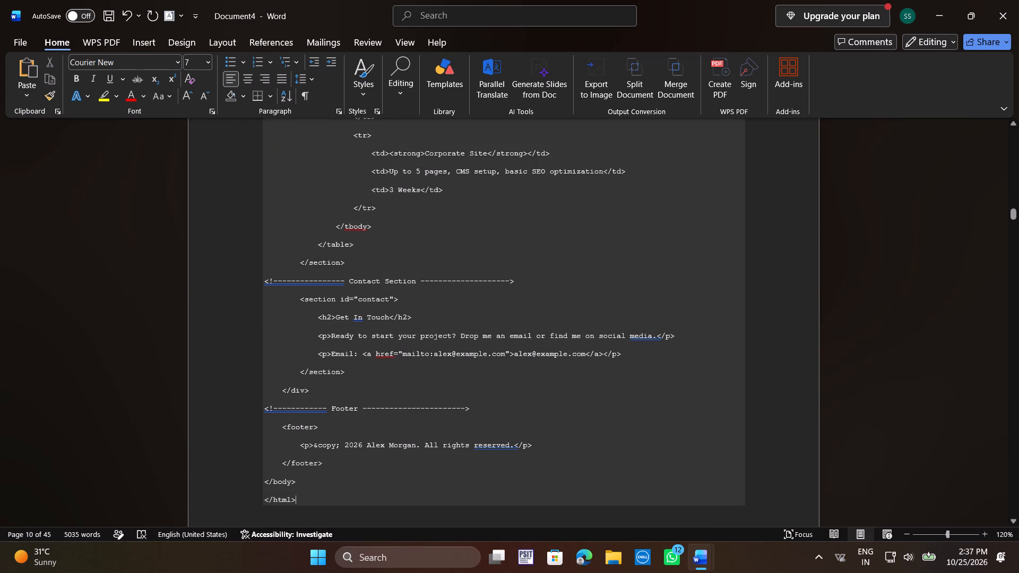
{"action": "left_click_drag", "start_coordinate": [289, 439], "coordinate": [323, 475]}
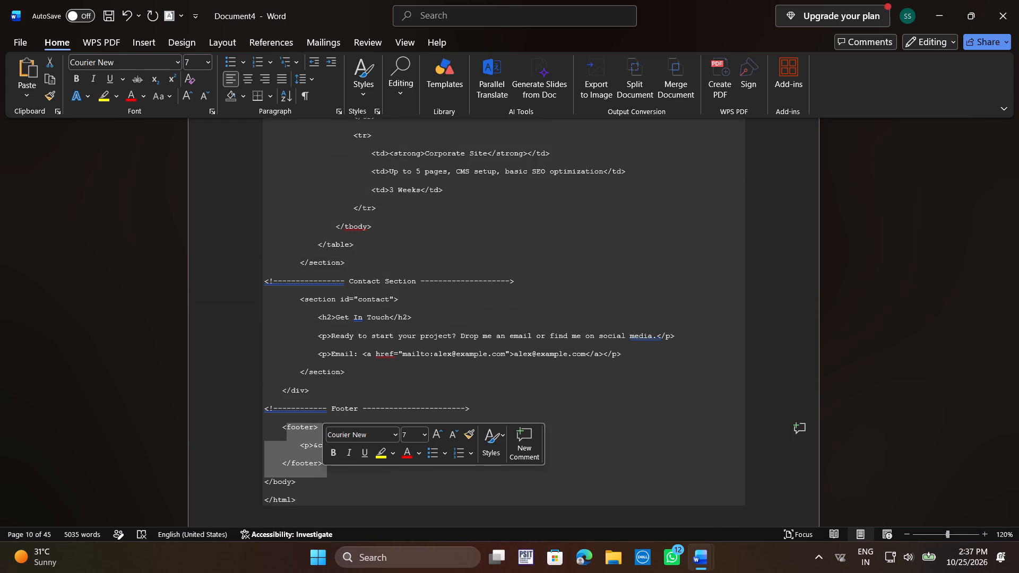
{"action": "left_click", "coordinate": [394, 436]}
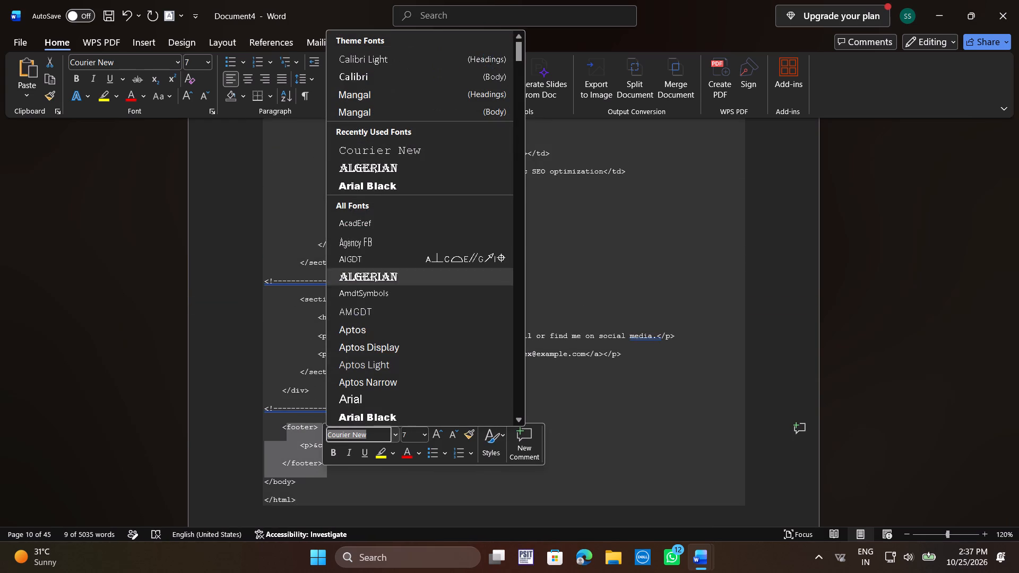
{"action": "scroll", "coordinate": [401, 350], "scroll_direction": "down", "scroll_amount": 3}
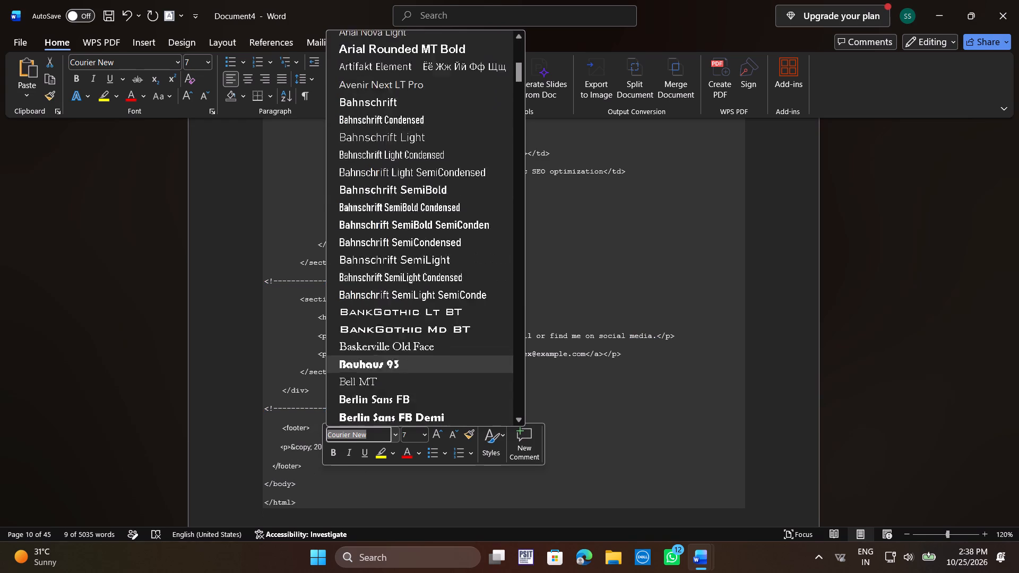
{"action": "scroll", "coordinate": [400, 356], "scroll_direction": "down", "scroll_amount": 9}
{"action": "scroll", "coordinate": [398, 365], "scroll_direction": "up", "scroll_amount": 2}
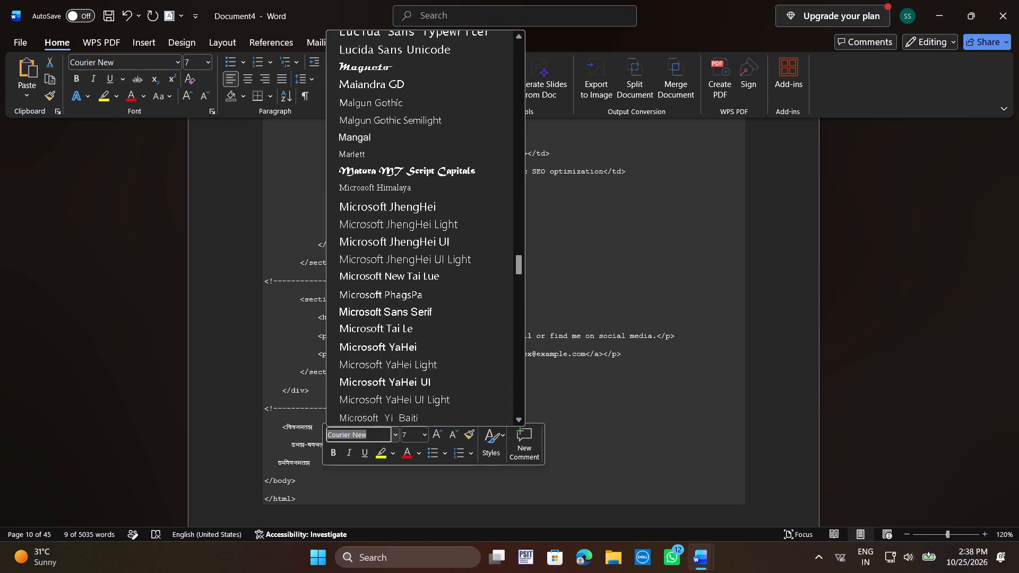
{"action": "scroll", "coordinate": [398, 365], "scroll_direction": "up", "scroll_amount": 2}
{"action": "scroll", "coordinate": [398, 365], "scroll_direction": "down", "scroll_amount": 2}
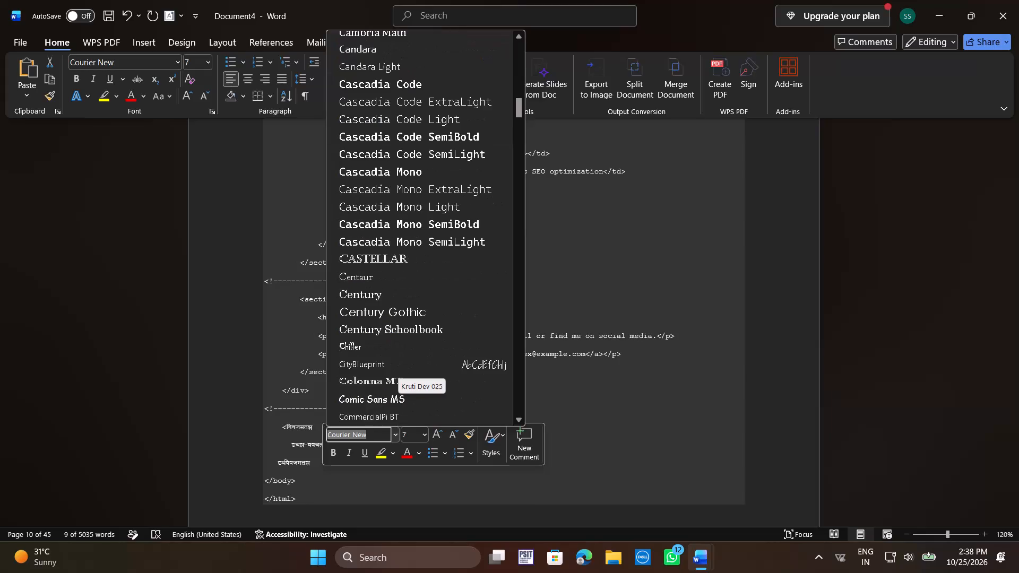
{"action": "scroll", "coordinate": [390, 350], "scroll_direction": "down", "scroll_amount": 1}
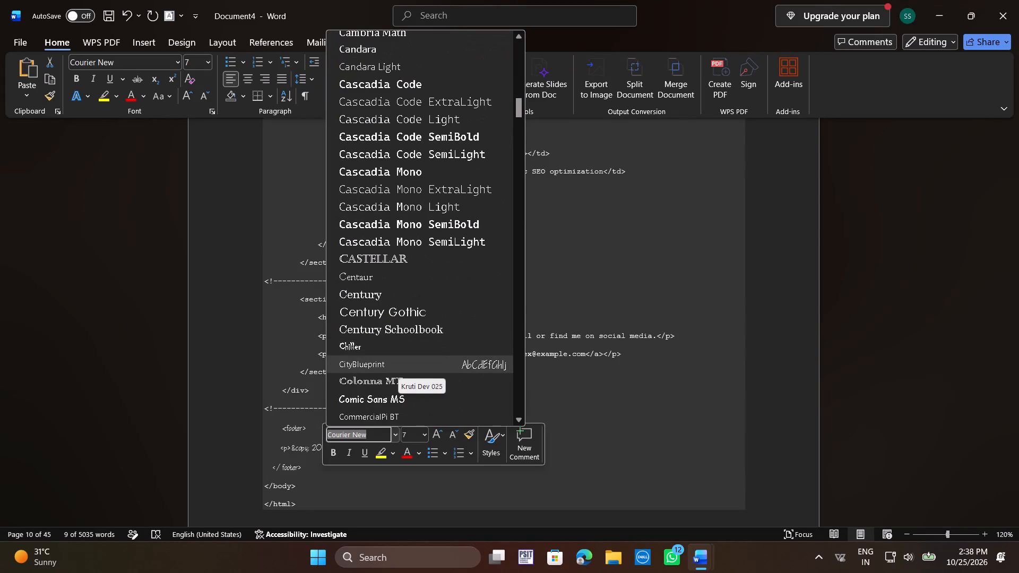
{"action": "scroll", "coordinate": [352, 238], "scroll_direction": "down", "scroll_amount": 1}
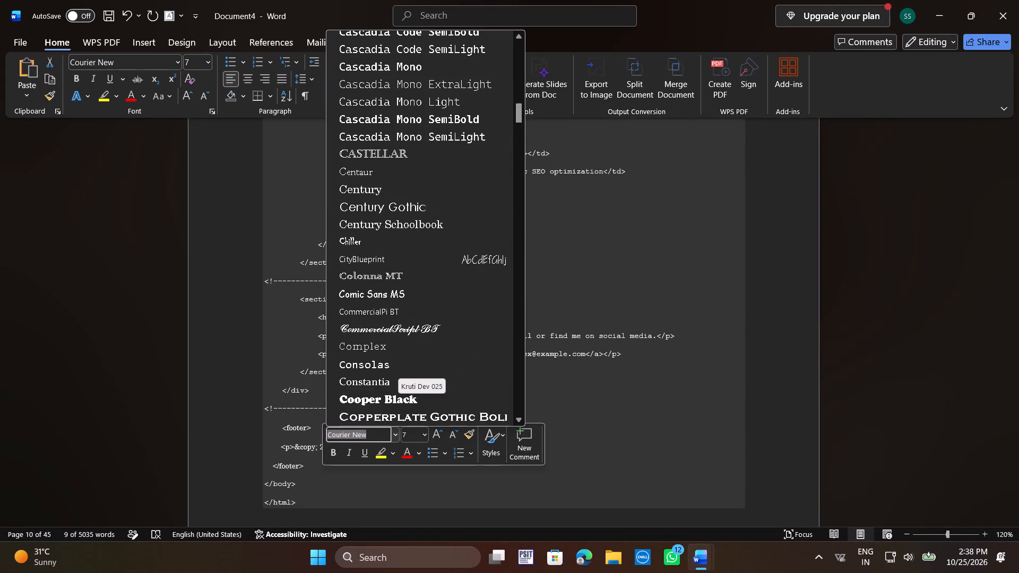
{"action": "scroll", "coordinate": [399, 285], "scroll_direction": "down", "scroll_amount": 1}
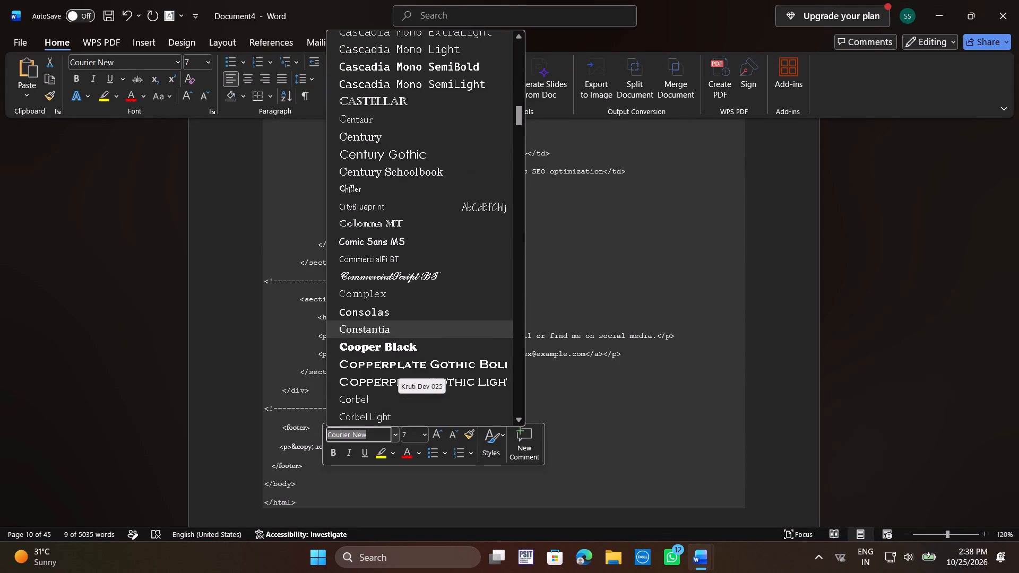
{"action": "scroll", "coordinate": [386, 334], "scroll_direction": "down", "scroll_amount": 2}
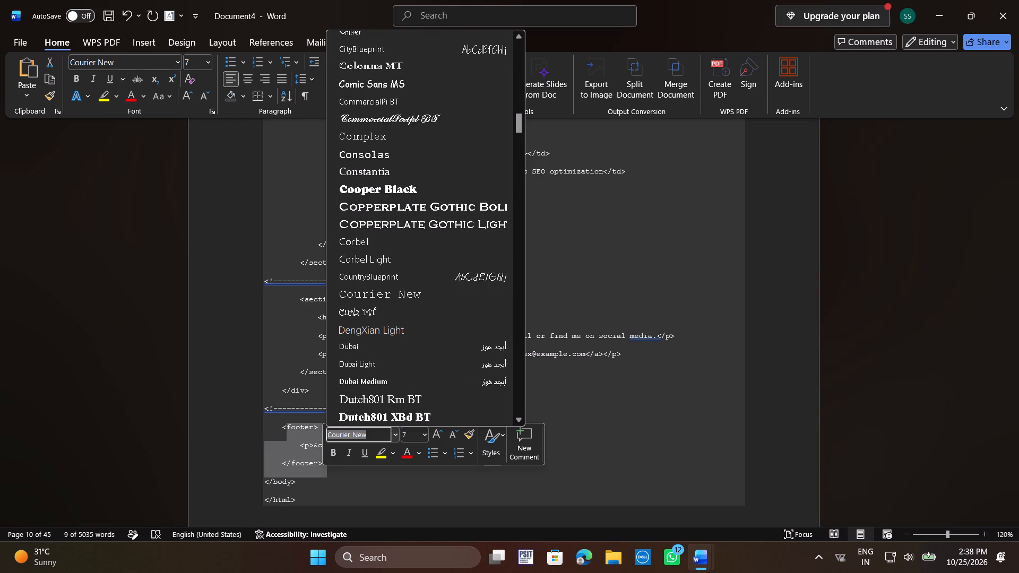
{"action": "left_click", "coordinate": [383, 297]}
{"action": "left_click", "coordinate": [879, 317]}
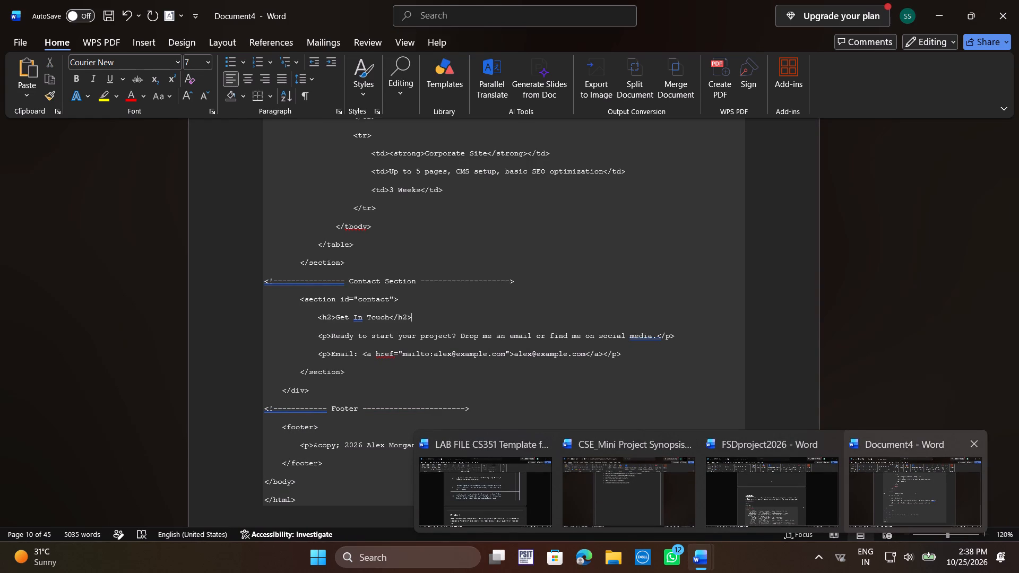
Switch to FSDproject2026 and check the fonts used in the Practical 1 heading, objective paragraph and opening code lines.
{"action": "left_click", "coordinate": [795, 486]}
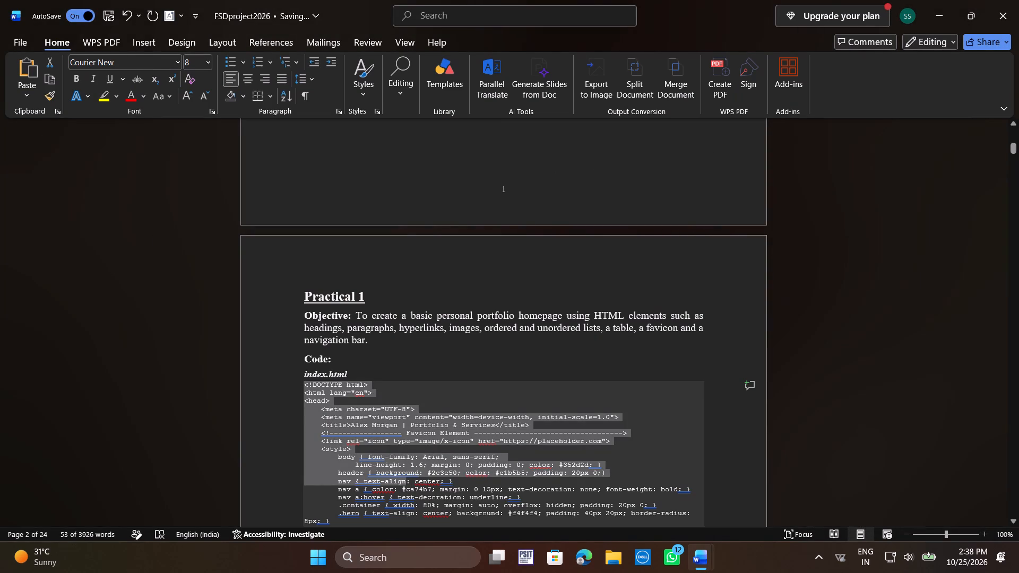
{"action": "left_click_drag", "start_coordinate": [294, 275], "coordinate": [472, 498]}
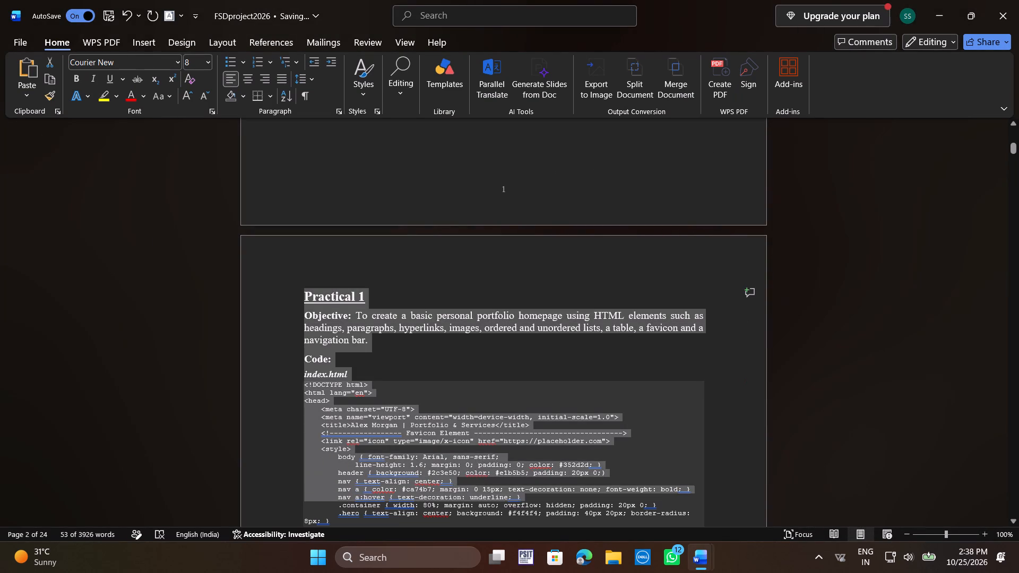
{"action": "left_click_drag", "start_coordinate": [472, 498], "coordinate": [473, 499]}
{"action": "left_click", "coordinate": [547, 457]}
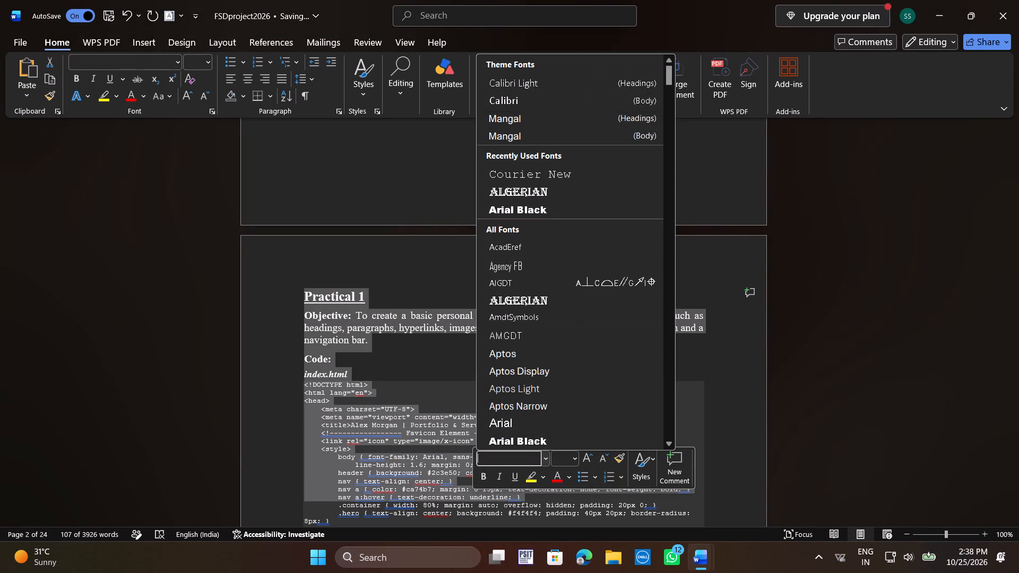
{"action": "left_click", "coordinate": [542, 457]}
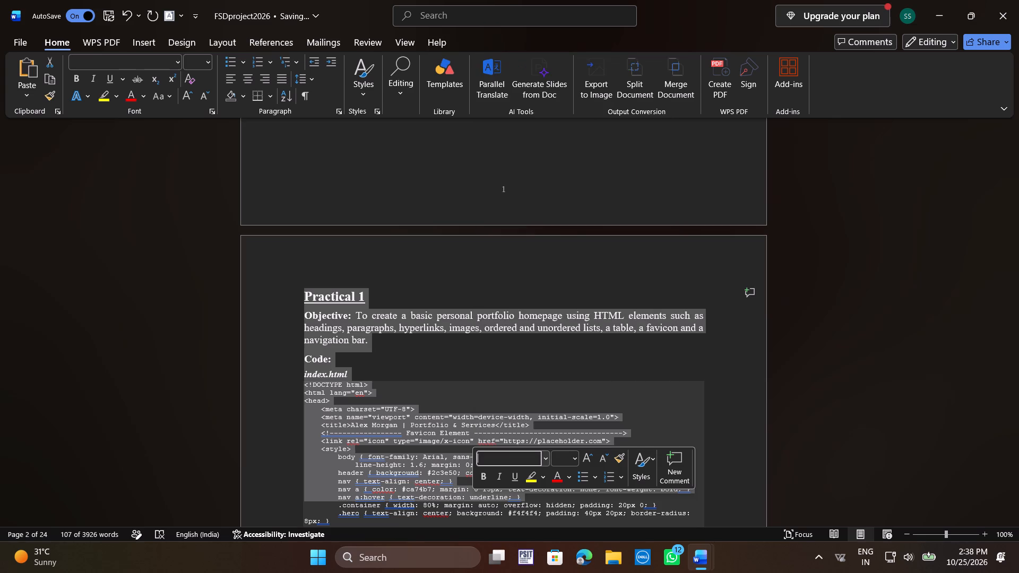
{"action": "left_click", "coordinate": [542, 457]}
{"action": "left_click", "coordinate": [542, 457]}
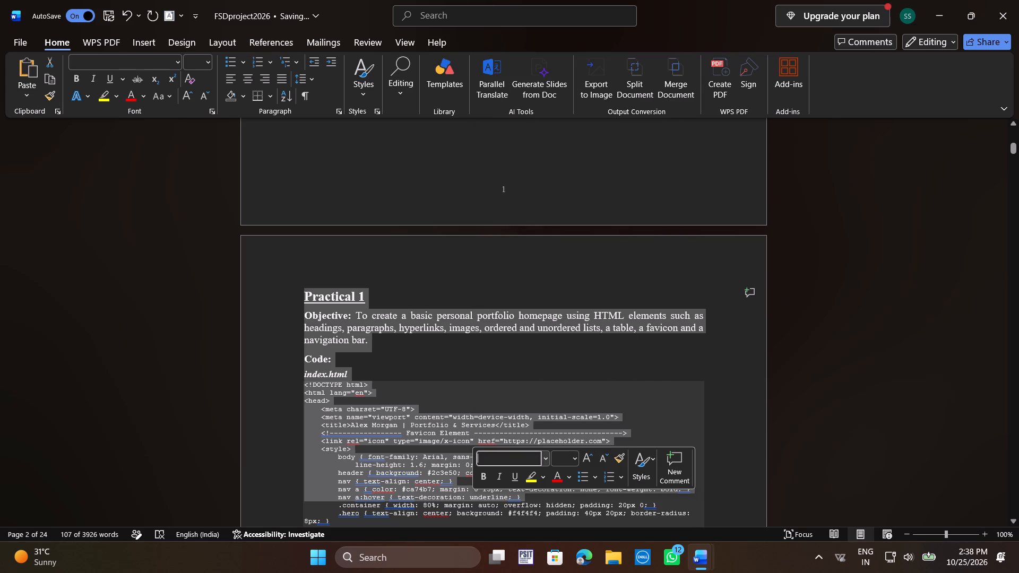
{"action": "left_click", "coordinate": [487, 262]}
{"action": "left_click_drag", "start_coordinate": [293, 297], "coordinate": [602, 487]}
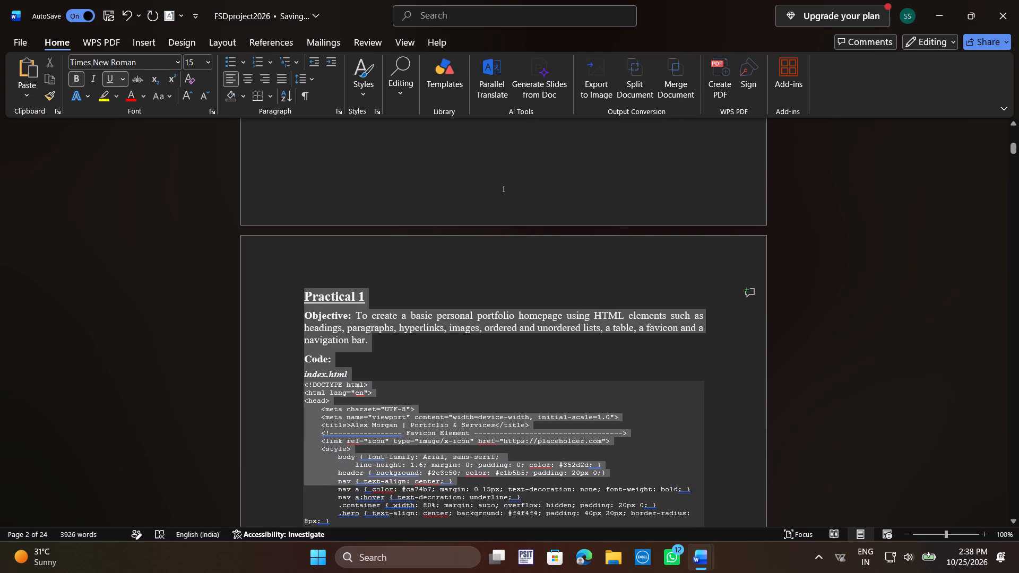
{"action": "left_click_drag", "start_coordinate": [602, 487], "coordinate": [668, 509]}
{"action": "left_click", "coordinate": [740, 472]}
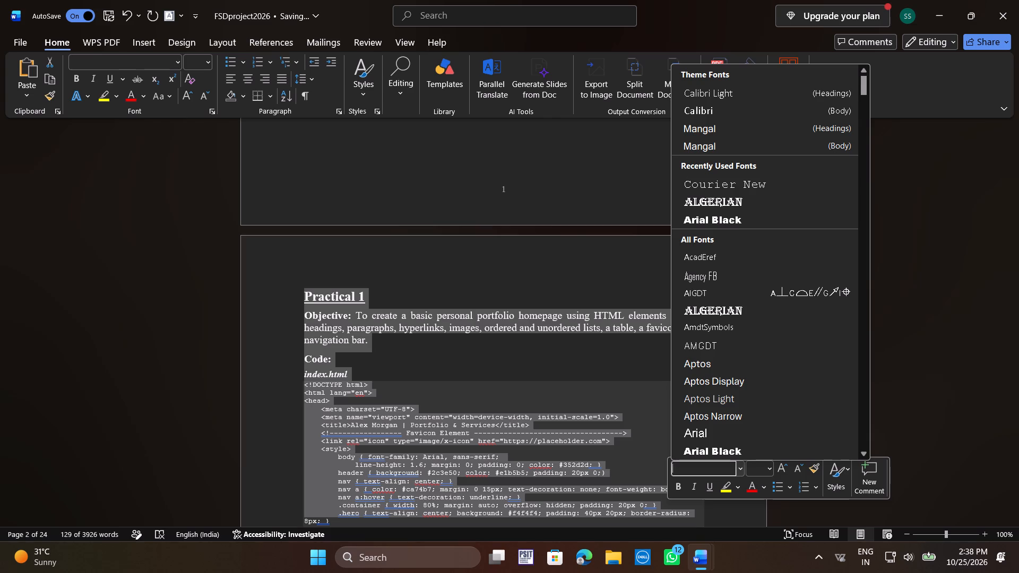
{"action": "left_click", "coordinate": [989, 247]}
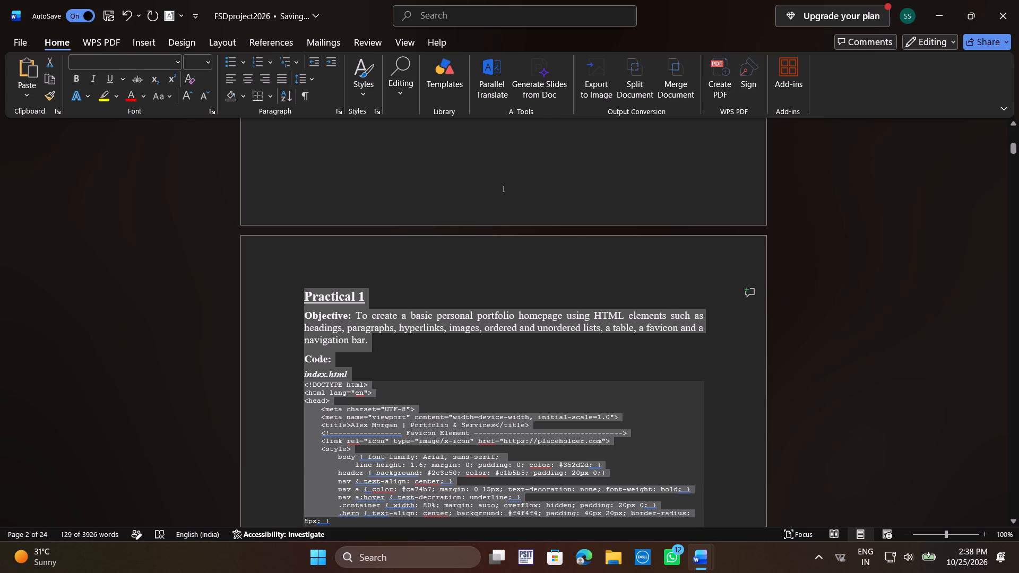
{"action": "left_click_drag", "start_coordinate": [286, 281], "coordinate": [644, 502]}
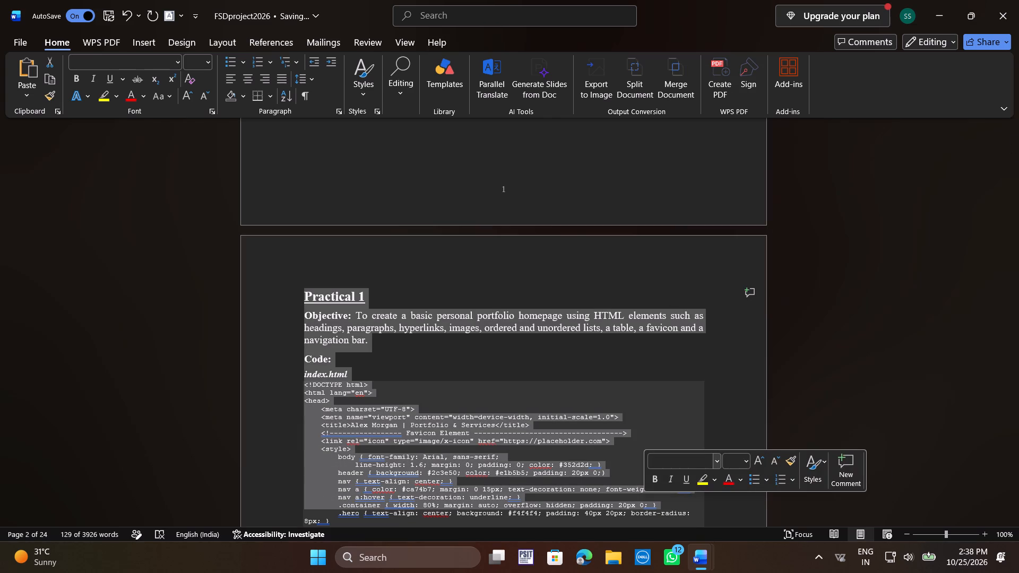
{"action": "left_click", "coordinate": [716, 464]}
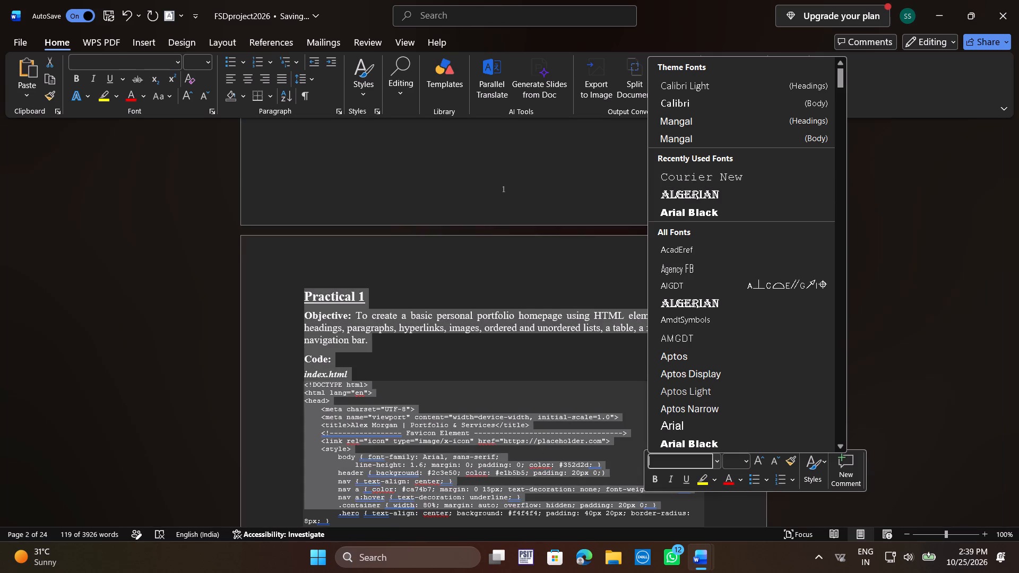
{"action": "left_click", "coordinate": [957, 206]}
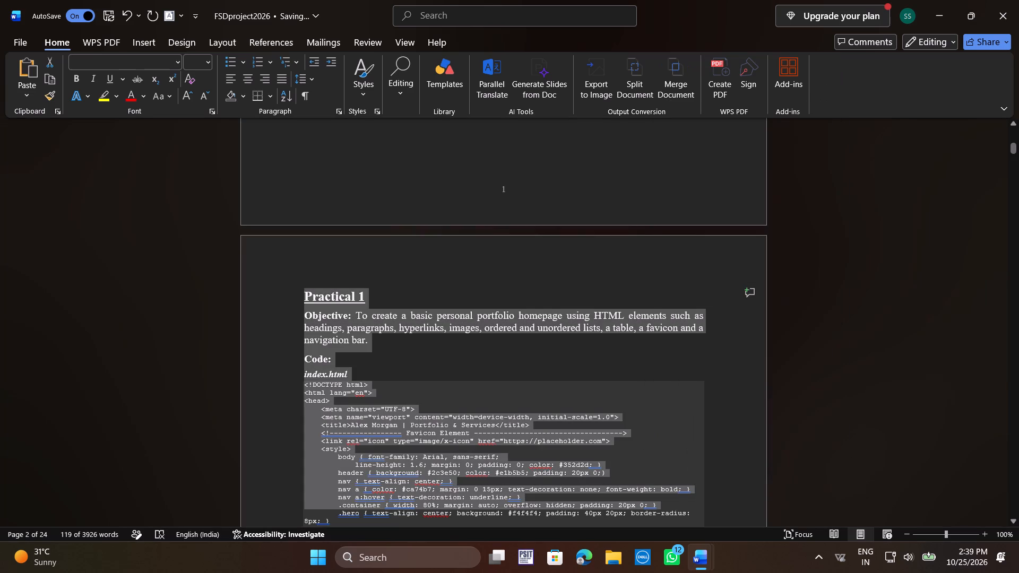
{"action": "left_click", "coordinate": [240, 293]}
{"action": "left_click_drag", "start_coordinate": [357, 314], "coordinate": [387, 343]}
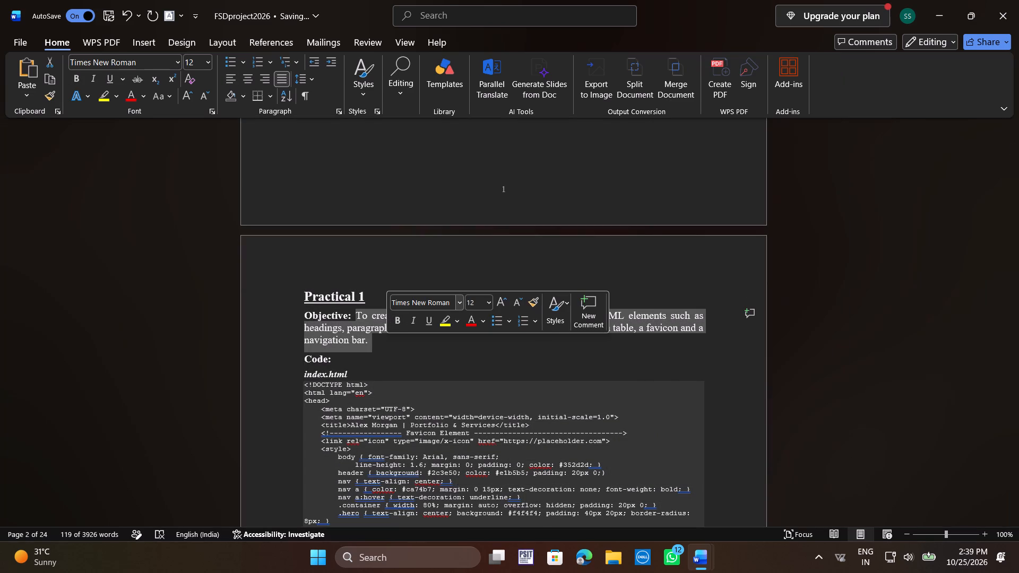
{"action": "left_click", "coordinate": [459, 302]}
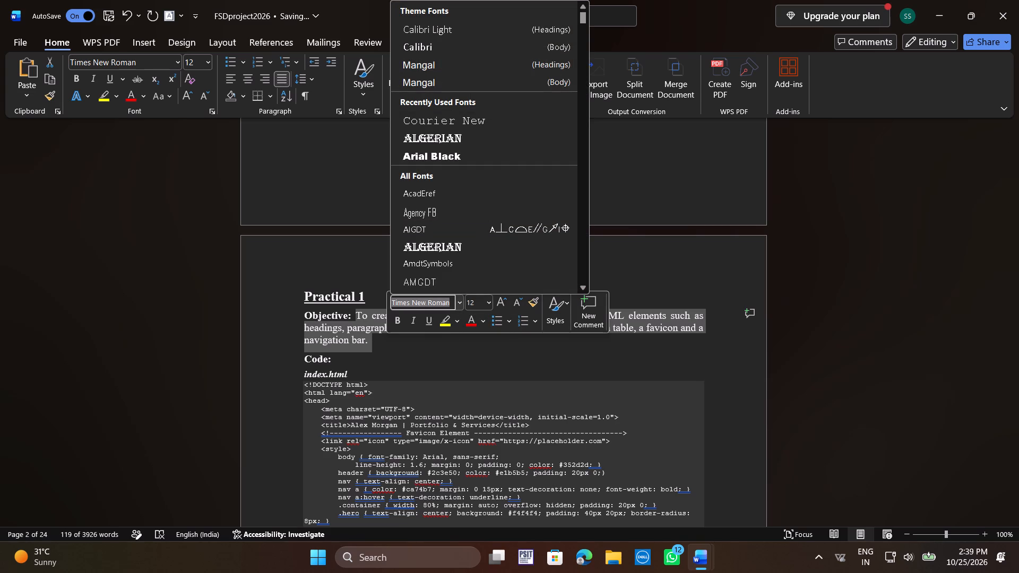
{"action": "left_click", "coordinate": [281, 275]}
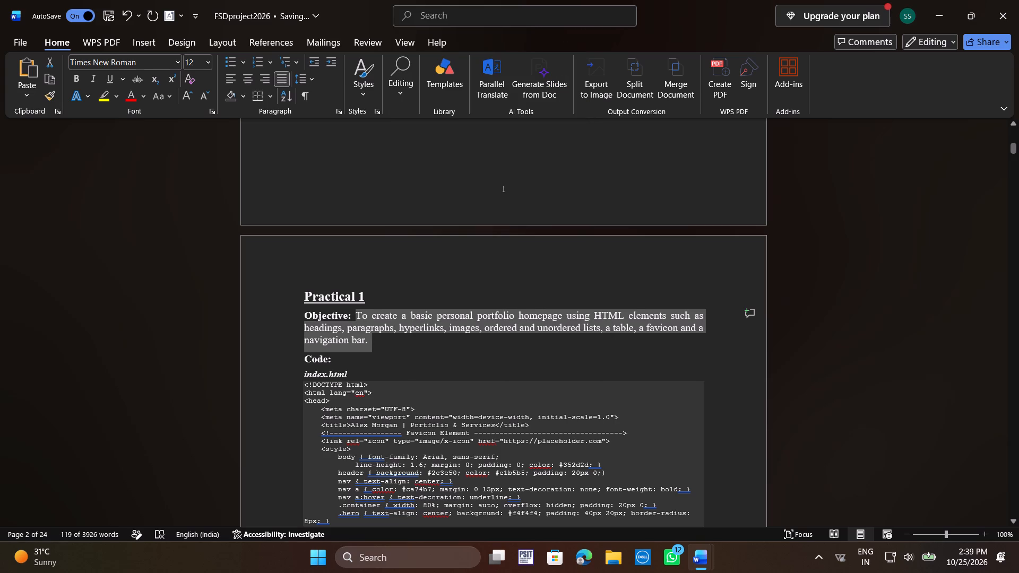
Check the font and text size of the Practical 1 index.html code in FSDproject2026, from <!DOCTYPE html> through </html>.
{"action": "left_click_drag", "start_coordinate": [305, 384], "coordinate": [470, 535]}
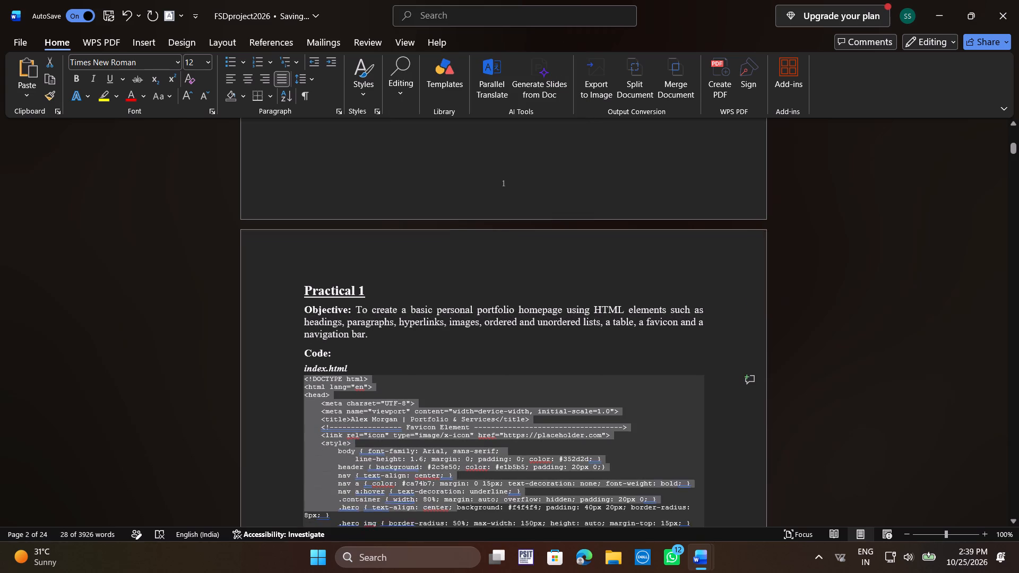
{"action": "left_click_drag", "start_coordinate": [470, 535], "coordinate": [470, 536]}
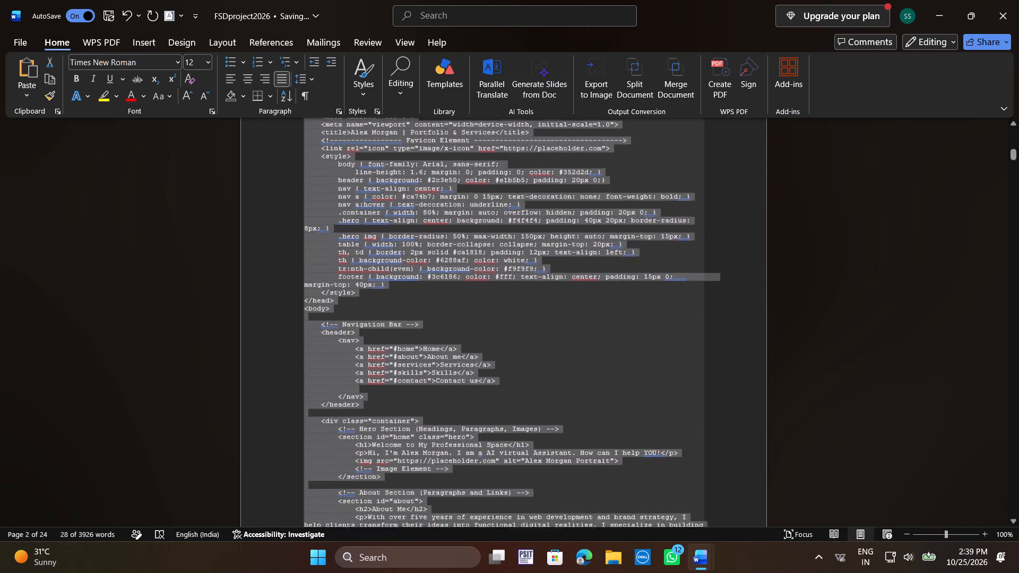
{"action": "left_click_drag", "start_coordinate": [470, 536], "coordinate": [473, 539]}
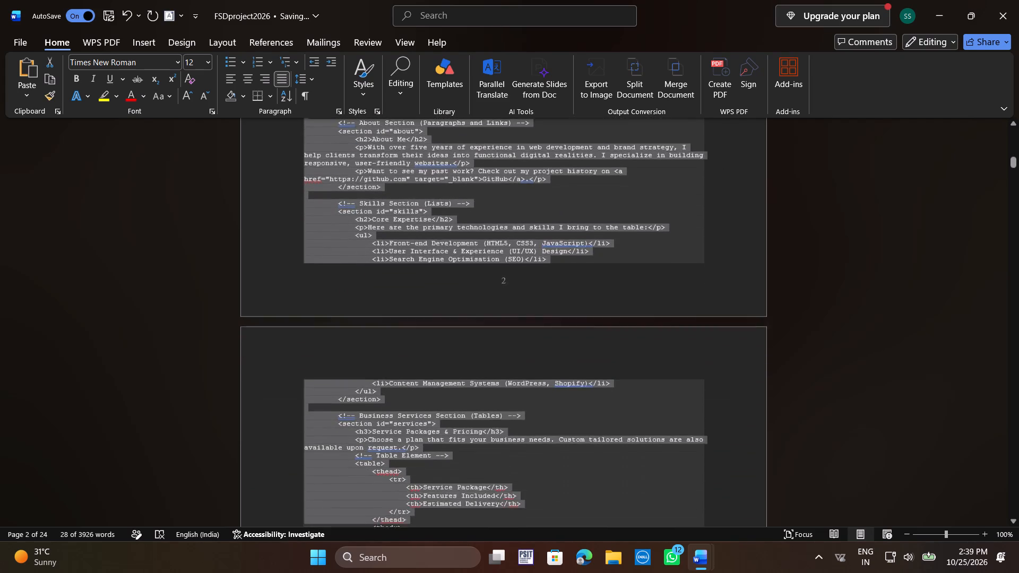
{"action": "left_click_drag", "start_coordinate": [473, 539], "coordinate": [444, 369]}
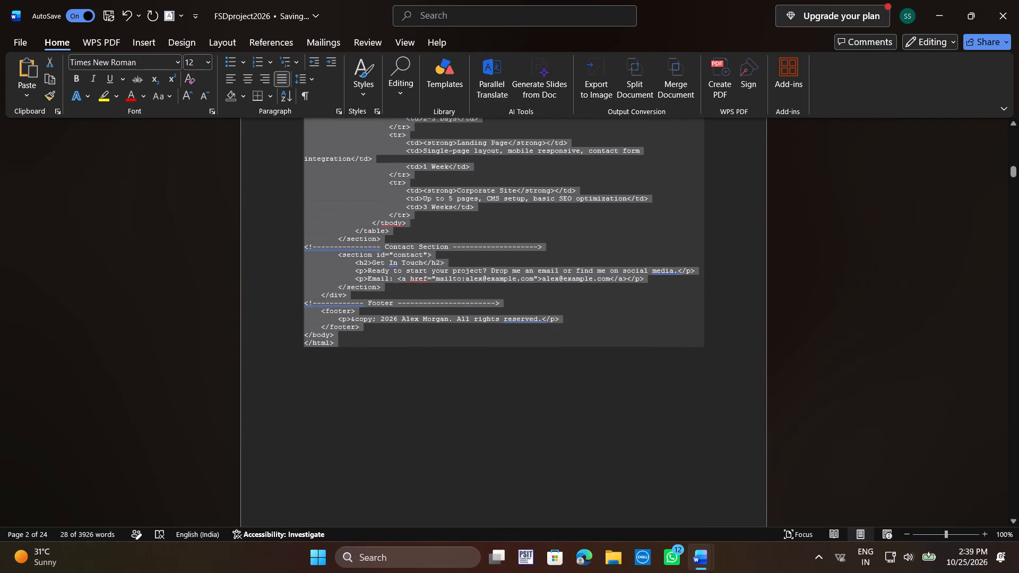
{"action": "left_click_drag", "start_coordinate": [444, 369], "coordinate": [433, 350]}
{"action": "left_click", "coordinate": [504, 307]}
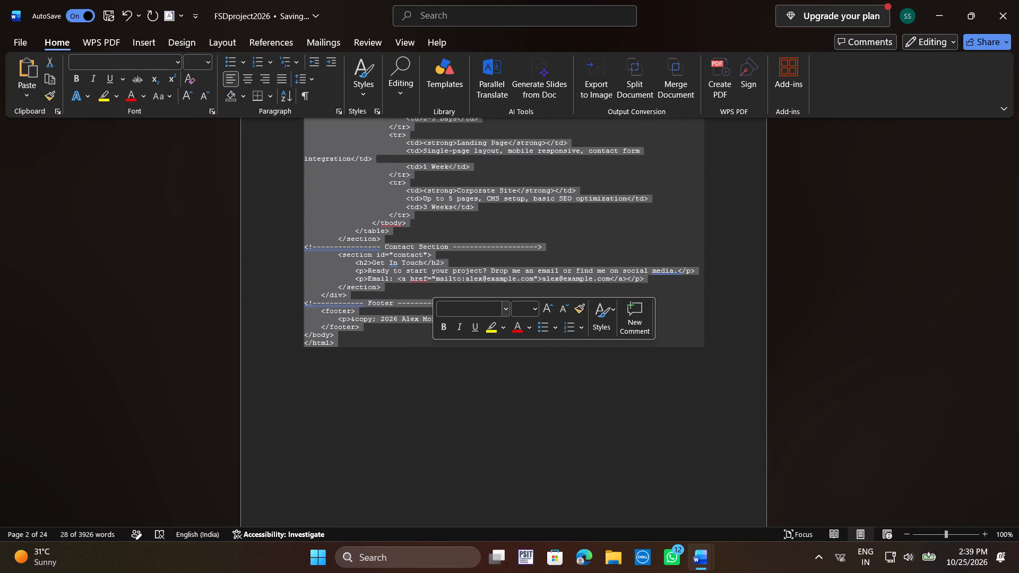
{"action": "left_click", "coordinate": [504, 307]}
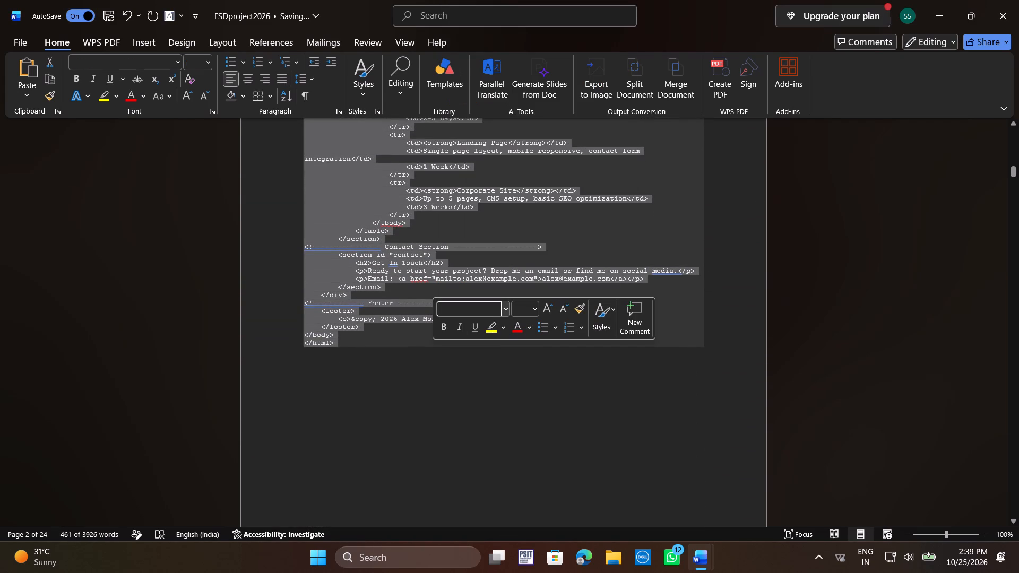
{"action": "left_click", "coordinate": [427, 372]}
{"action": "left_click_drag", "start_coordinate": [307, 229], "coordinate": [370, 343]}
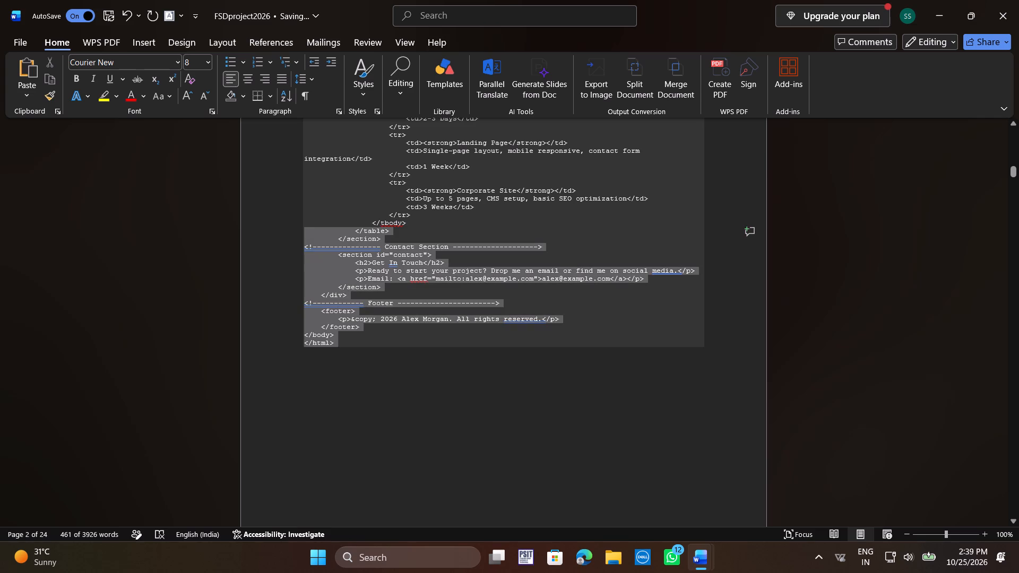
{"action": "left_click_drag", "start_coordinate": [370, 343], "coordinate": [371, 344]}
{"action": "left_click", "coordinate": [444, 305]}
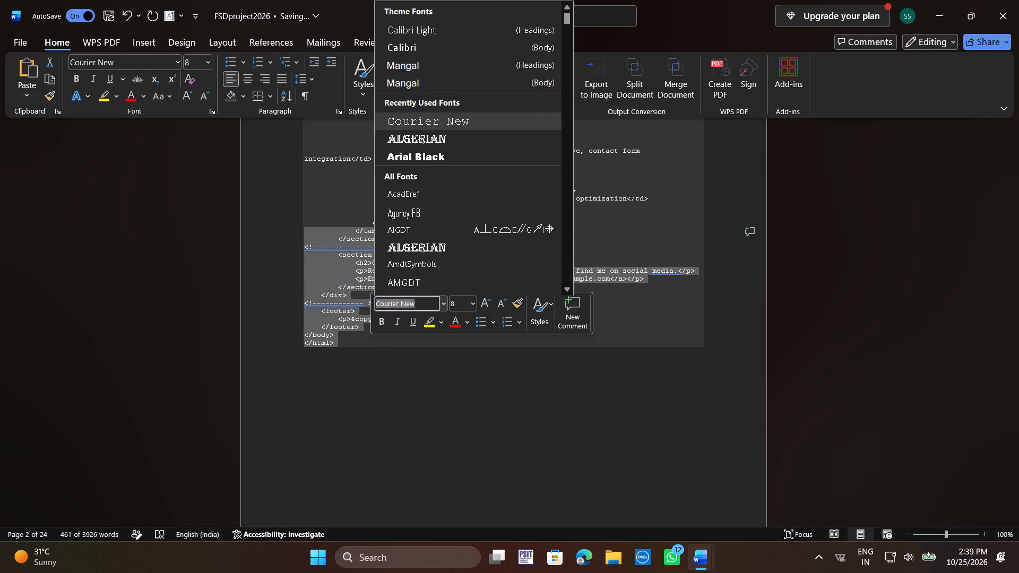
{"action": "left_click", "coordinate": [442, 412]}
{"action": "left_click", "coordinate": [664, 362]}
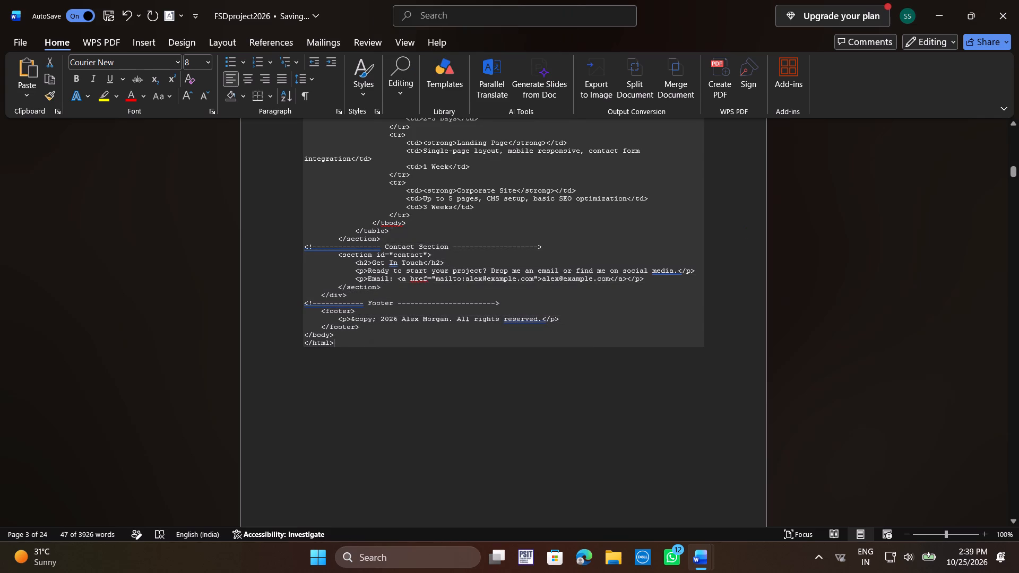
Switch back to Document4 and apply Courier New to the whole Practical 1 index.html code, from <!DOCTYPE html> through </html>.
{"action": "left_click", "coordinate": [882, 476]}
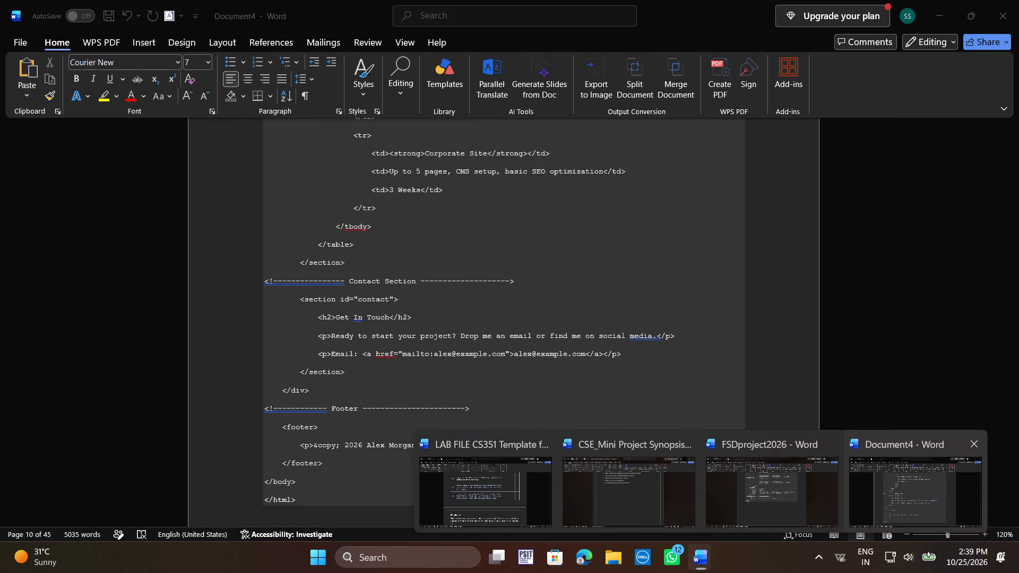
{"action": "scroll", "coordinate": [435, 314], "scroll_direction": "up", "scroll_amount": 3}
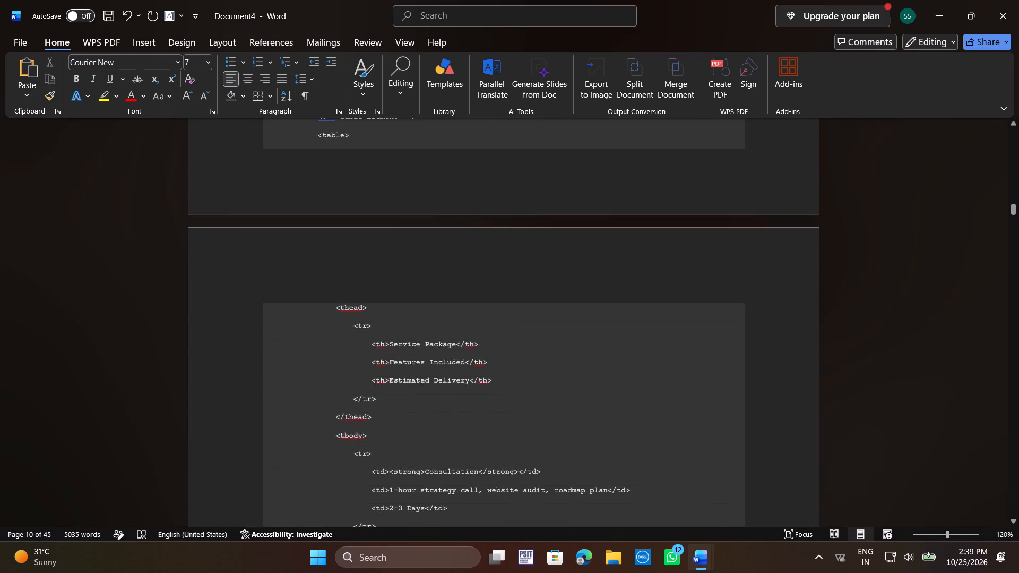
{"action": "scroll", "coordinate": [379, 308], "scroll_direction": "up", "scroll_amount": 5}
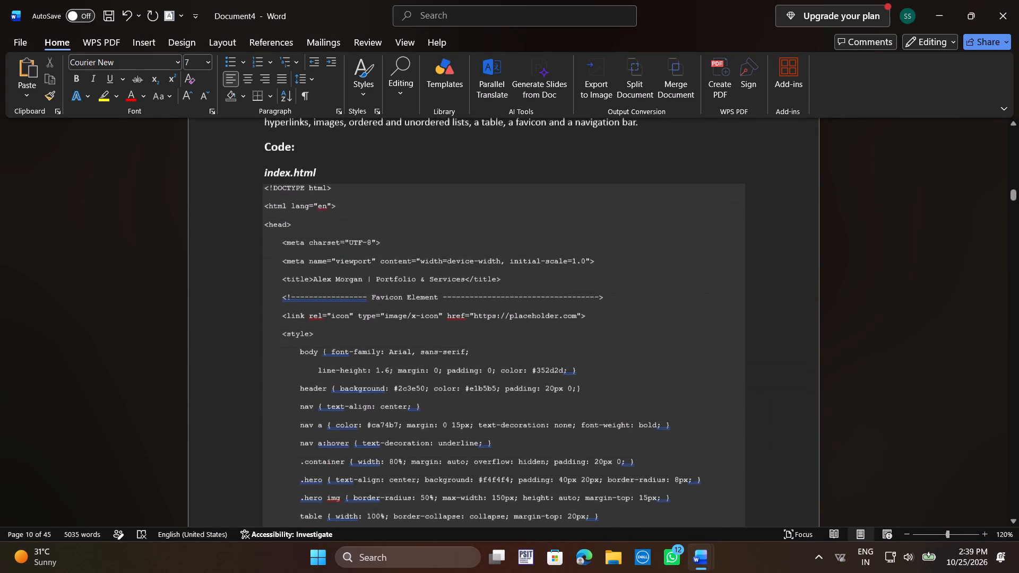
{"action": "scroll", "coordinate": [325, 268], "scroll_direction": "up", "scroll_amount": 1}
{"action": "left_click_drag", "start_coordinate": [265, 273], "coordinate": [457, 546]}
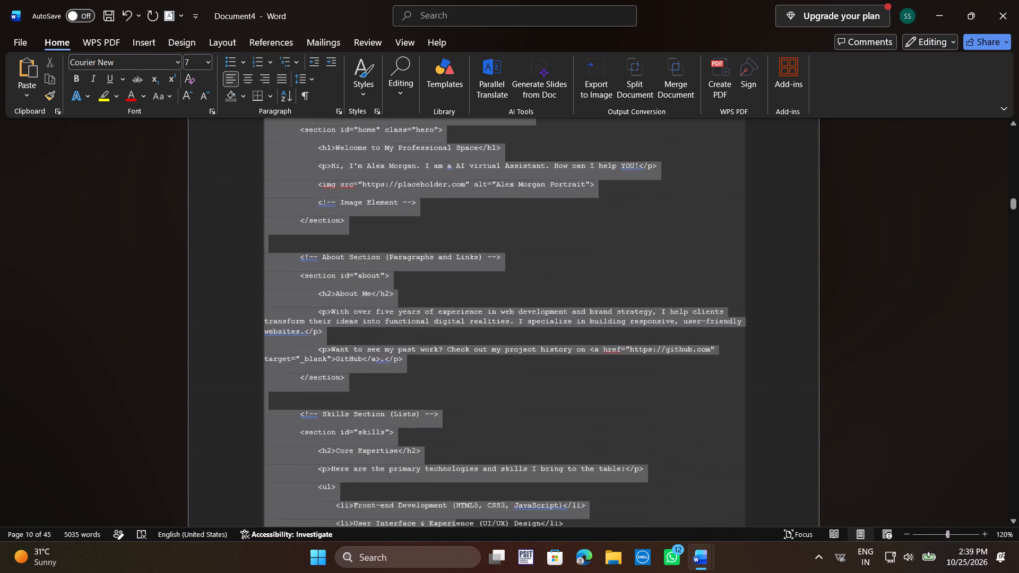
{"action": "left_click_drag", "start_coordinate": [457, 546], "coordinate": [457, 547]}
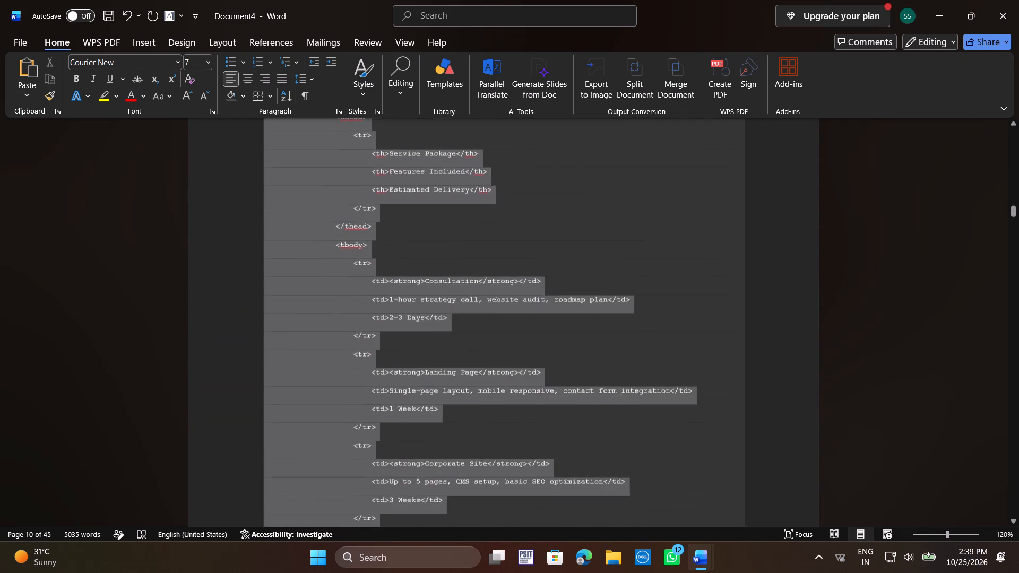
{"action": "left_click_drag", "start_coordinate": [457, 547], "coordinate": [480, 525]}
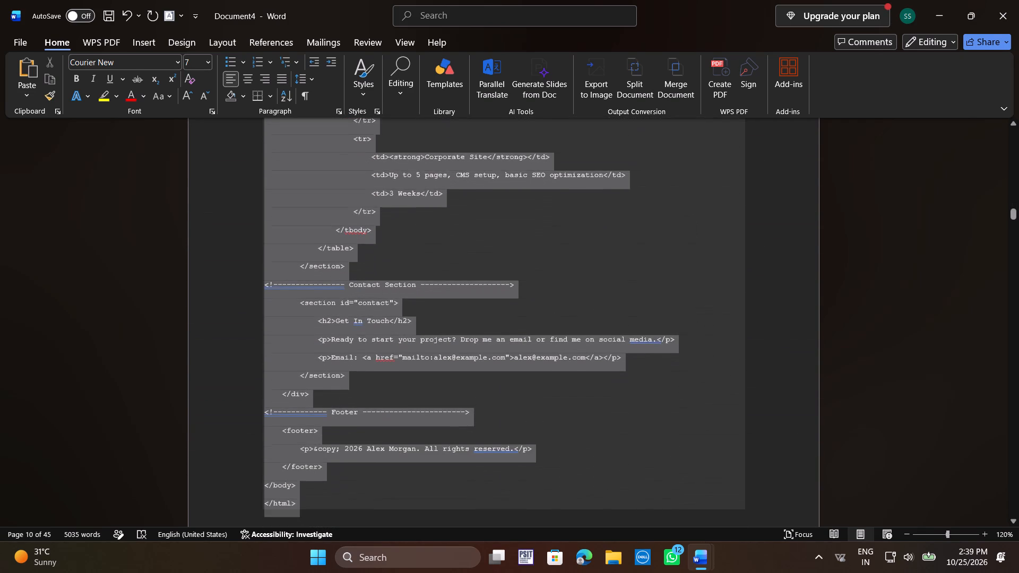
{"action": "left_click_drag", "start_coordinate": [480, 525], "coordinate": [467, 435]}
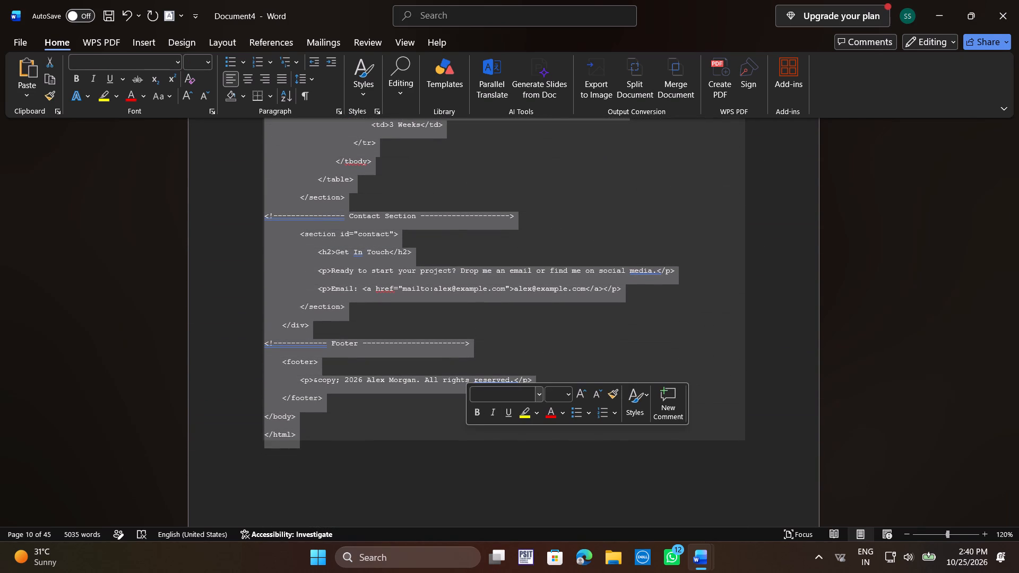
{"action": "left_click", "coordinate": [540, 396]}
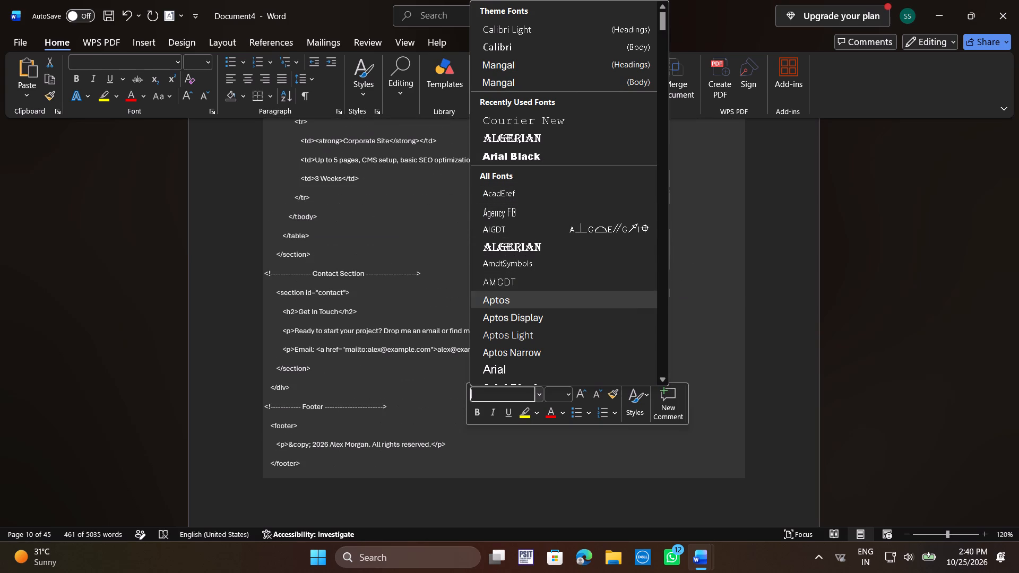
{"action": "left_click", "coordinate": [499, 117]}
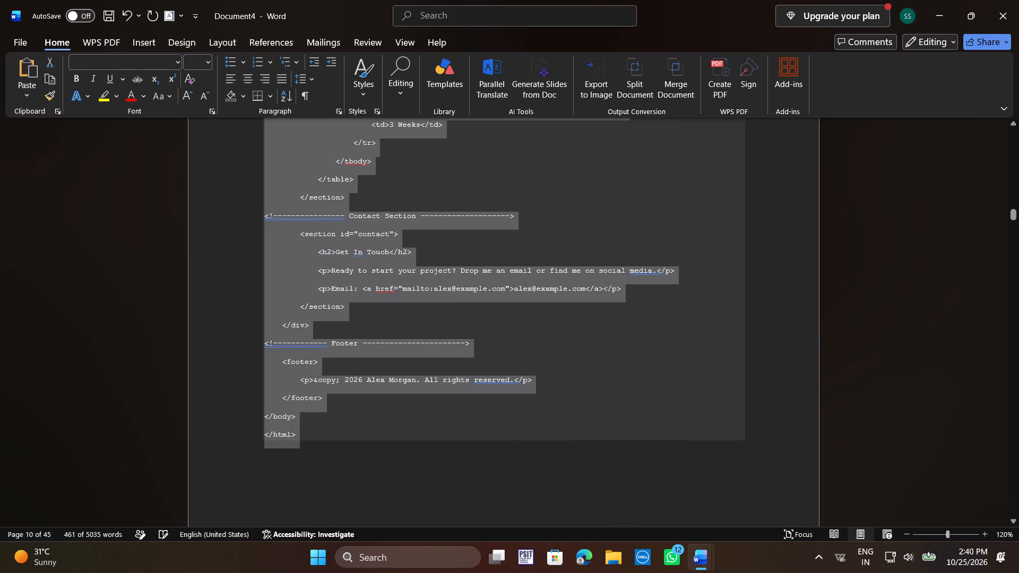
Set the text size of the selected Practical 1 index.html code to 8.
{"action": "right_click", "coordinate": [538, 202]}
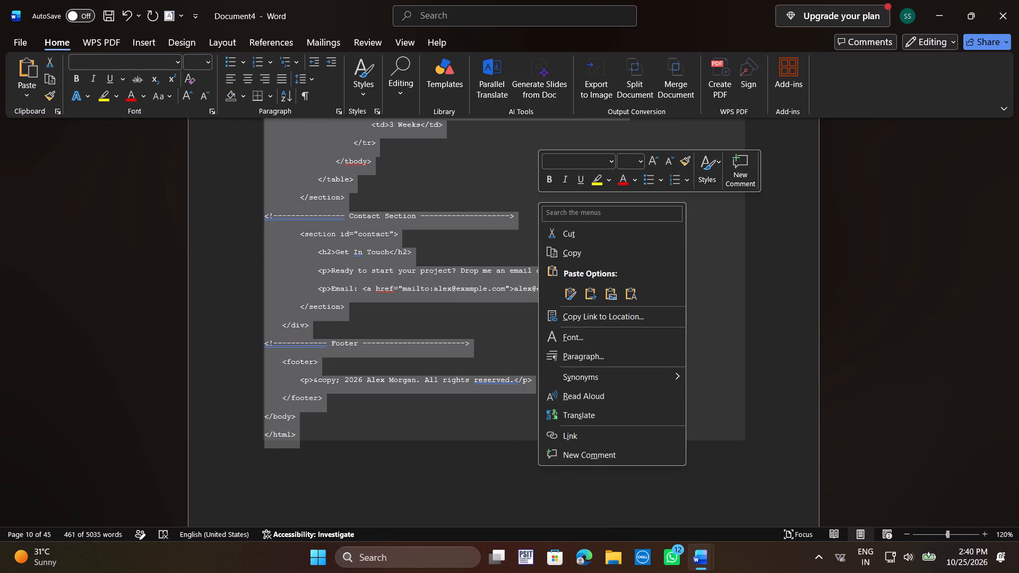
{"action": "left_click", "coordinate": [642, 163]}
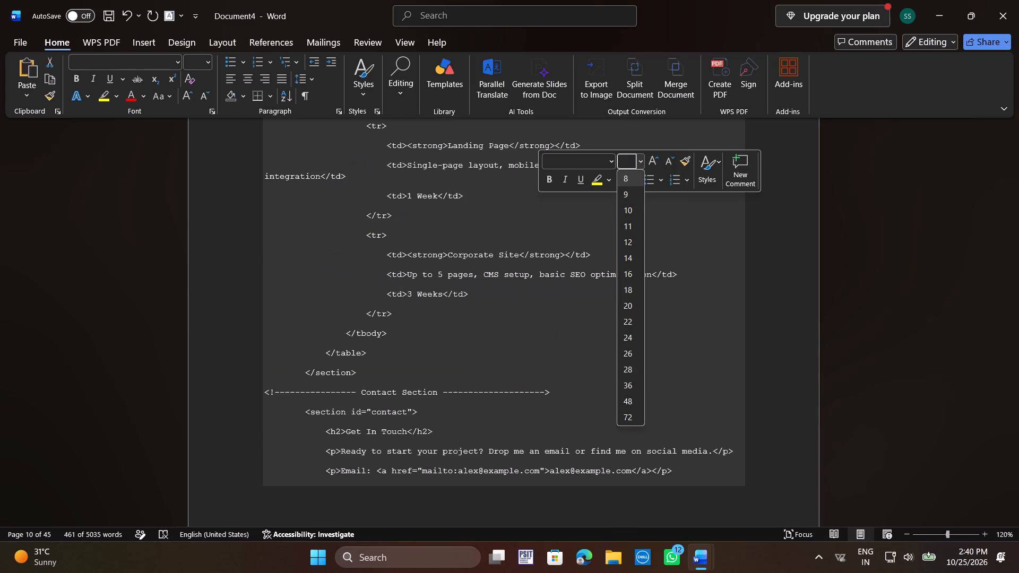
{"action": "left_click", "coordinate": [628, 179]}
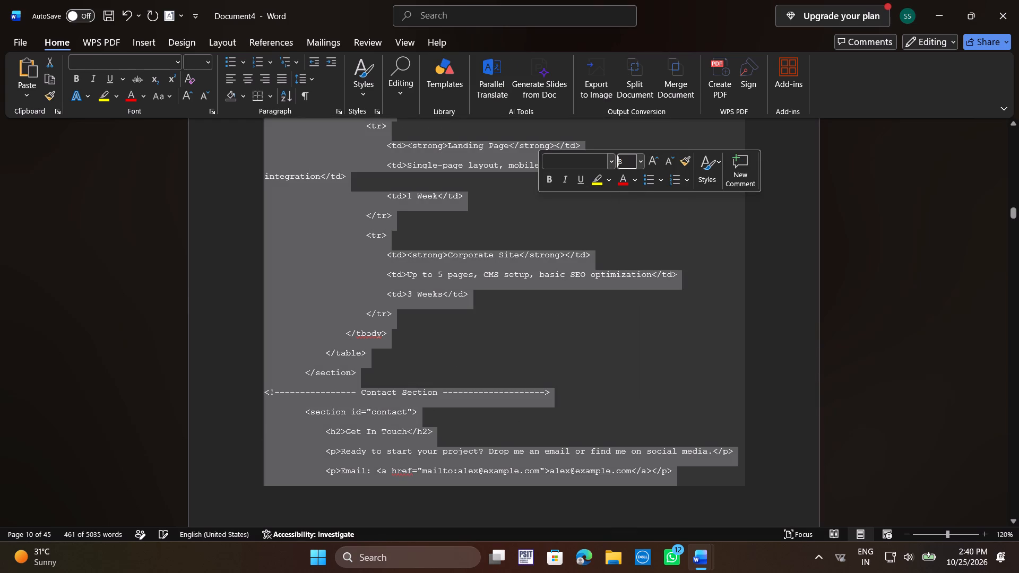
Reapply Courier New to the selected Practical 1 index.html code and deselect it.
{"action": "left_click", "coordinate": [612, 159]}
{"action": "left_click", "coordinate": [586, 294]}
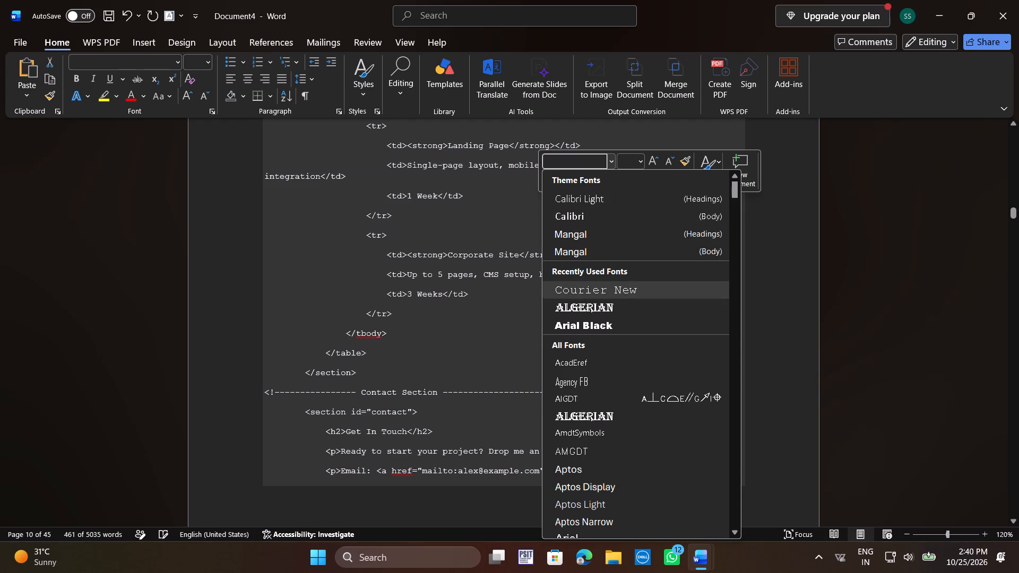
{"action": "left_click", "coordinate": [548, 205]}
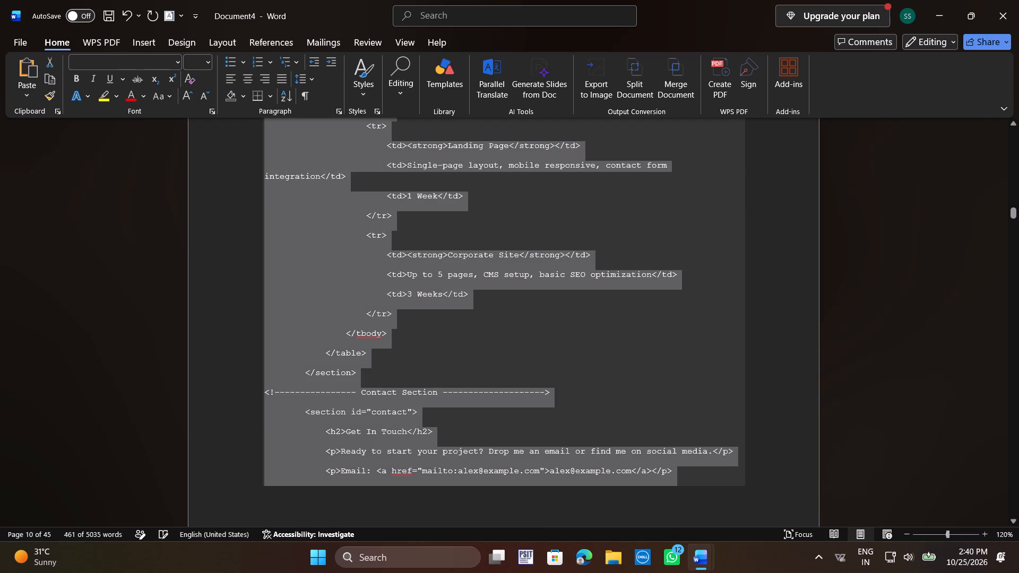
{"action": "left_click", "coordinate": [776, 284]}
Review the reformatted Practical 1 pages, from the lab experiment table and heading through the index.html code to the output.
{"action": "scroll", "coordinate": [533, 325], "scroll_direction": "down", "scroll_amount": 4}
{"action": "scroll", "coordinate": [527, 316], "scroll_direction": "up", "scroll_amount": 3}
{"action": "scroll", "coordinate": [534, 317], "scroll_direction": "down", "scroll_amount": 5, "text": "ctrl"}
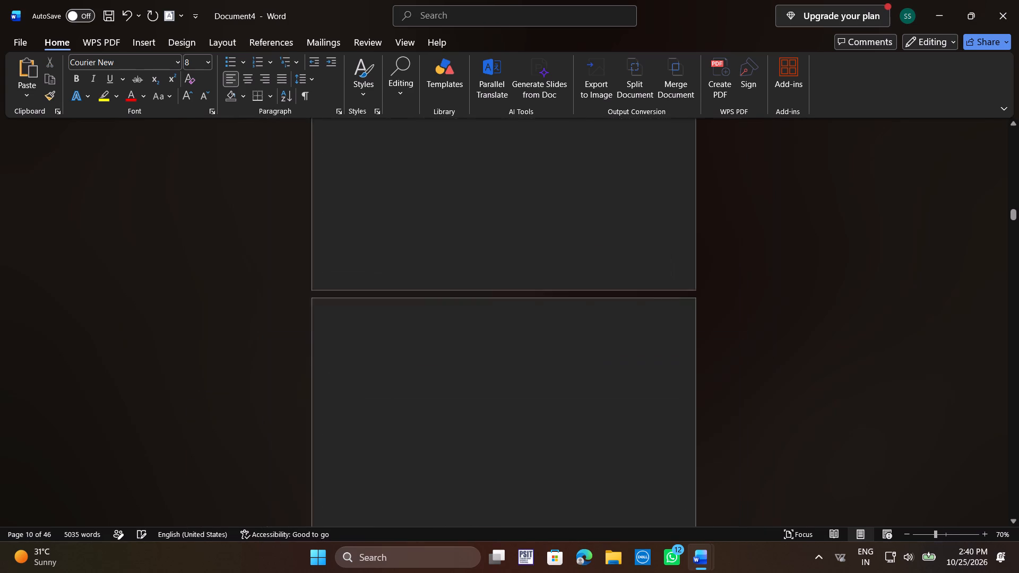
{"action": "scroll", "coordinate": [534, 317], "scroll_direction": "up", "scroll_amount": 2, "text": "ctrl"}
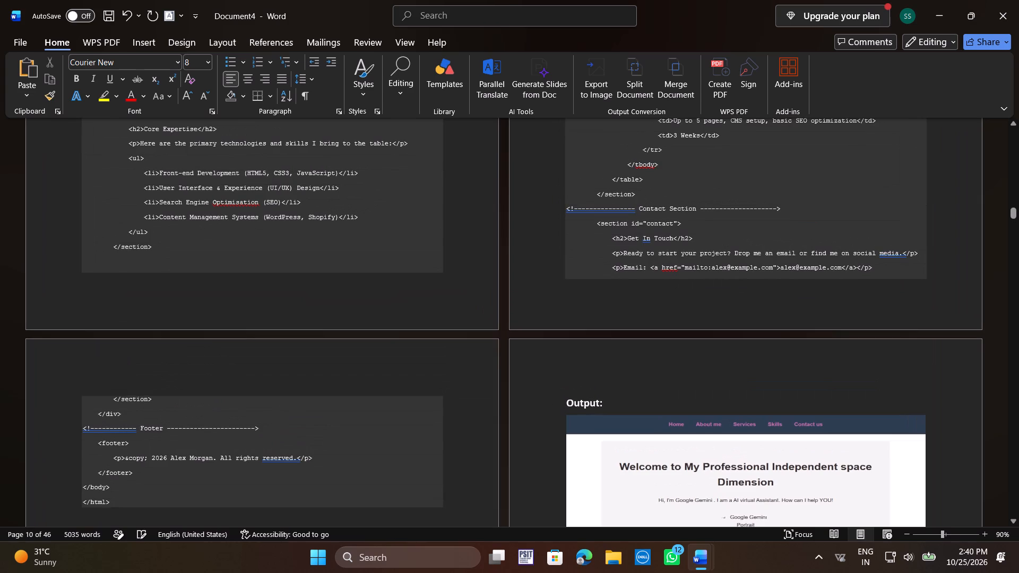
{"action": "scroll", "coordinate": [370, 276], "scroll_direction": "up", "scroll_amount": 3}
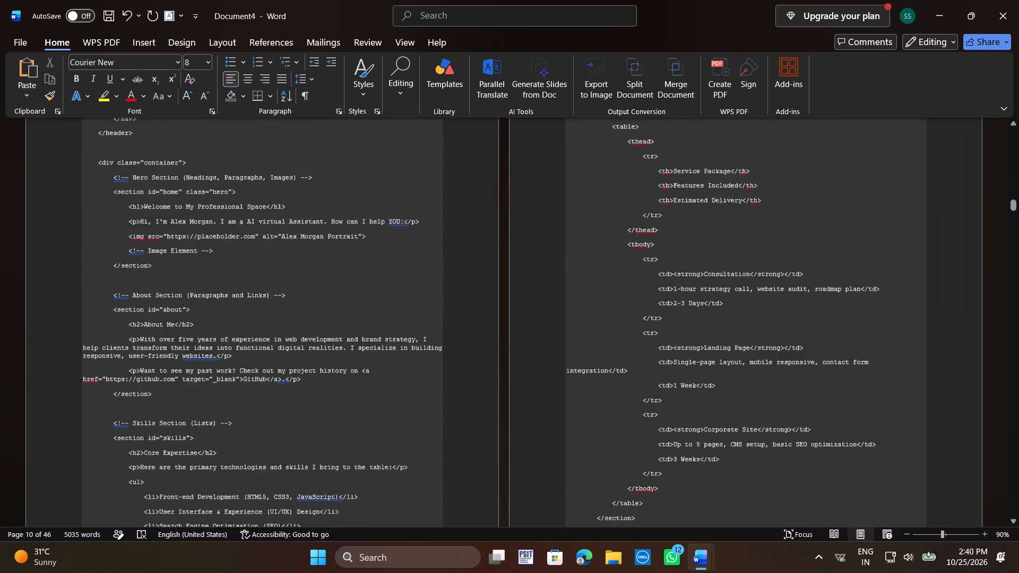
{"action": "scroll", "coordinate": [368, 276], "scroll_direction": "up", "scroll_amount": 3}
{"action": "scroll", "coordinate": [600, 271], "scroll_direction": "up", "scroll_amount": 3}
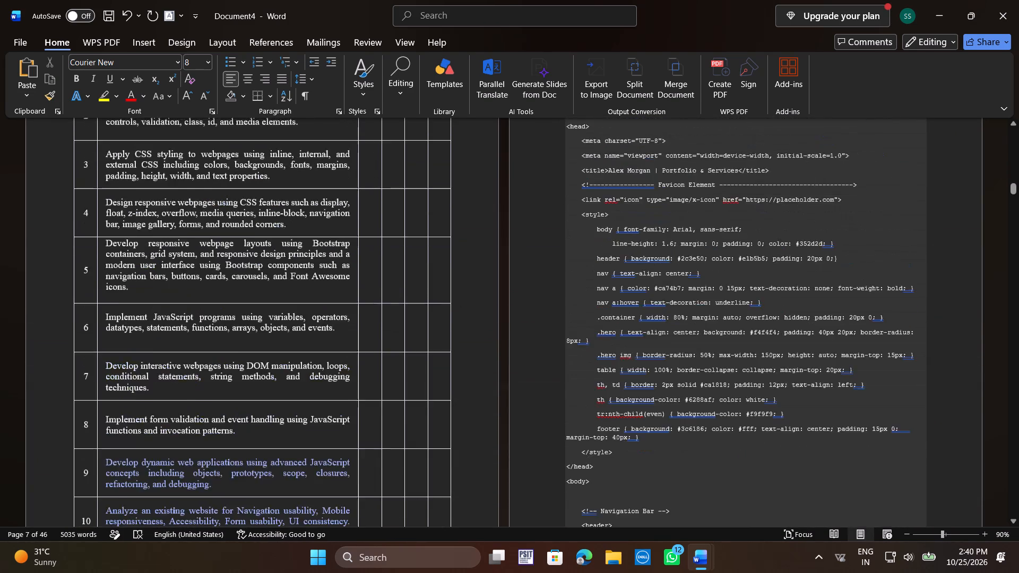
{"action": "scroll", "coordinate": [607, 270], "scroll_direction": "left", "scroll_amount": 1}
{"action": "scroll", "coordinate": [608, 270], "scroll_direction": "down", "scroll_amount": 1}
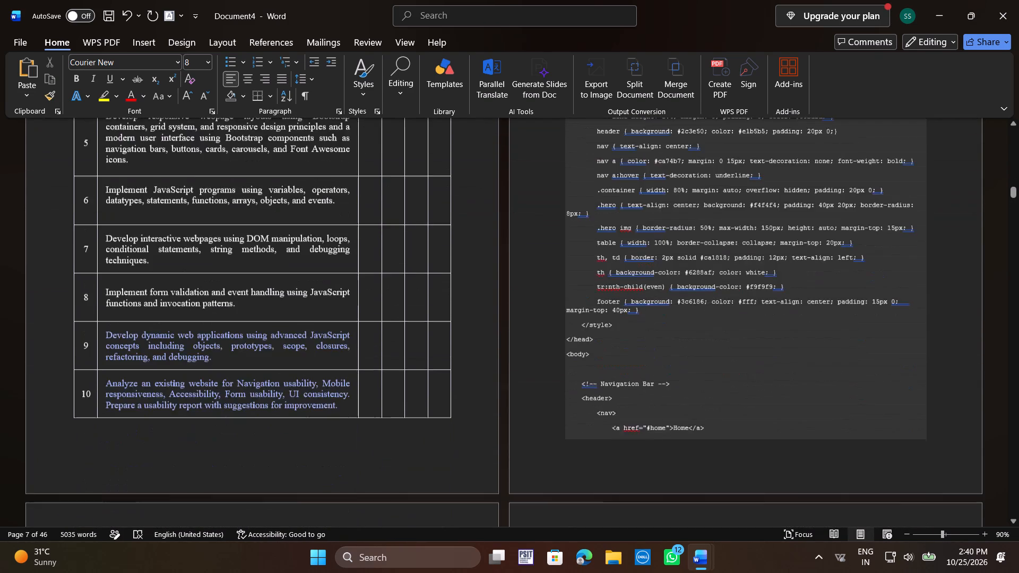
{"action": "scroll", "coordinate": [608, 270], "scroll_direction": "down", "scroll_amount": 2}
{"action": "scroll", "coordinate": [608, 270], "scroll_direction": "up", "scroll_amount": 1}
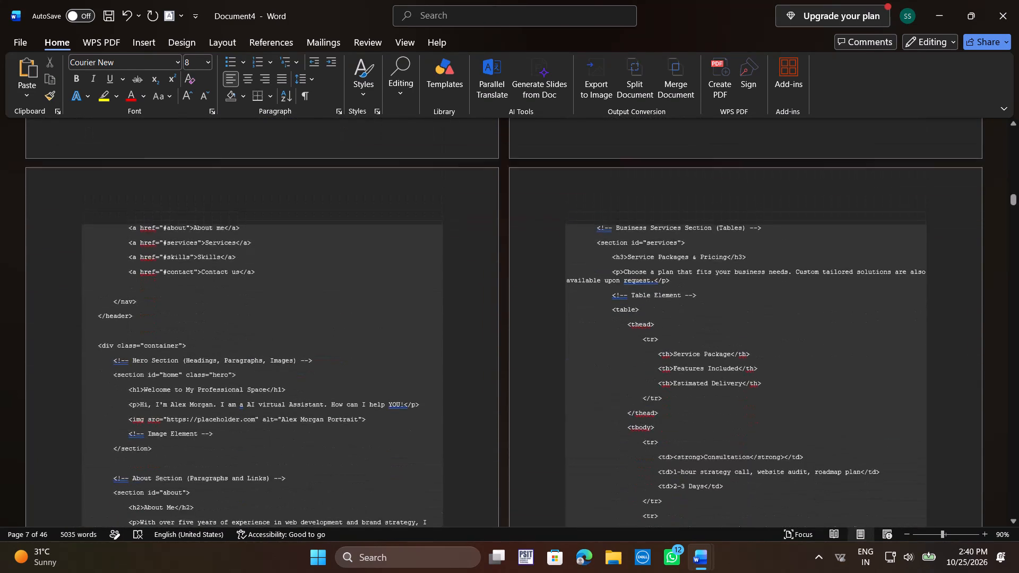
{"action": "scroll", "coordinate": [603, 277], "scroll_direction": "down", "scroll_amount": 3, "text": "ctrl"}
{"action": "scroll", "coordinate": [603, 277], "scroll_direction": "up", "scroll_amount": 3, "text": "ctrl"}
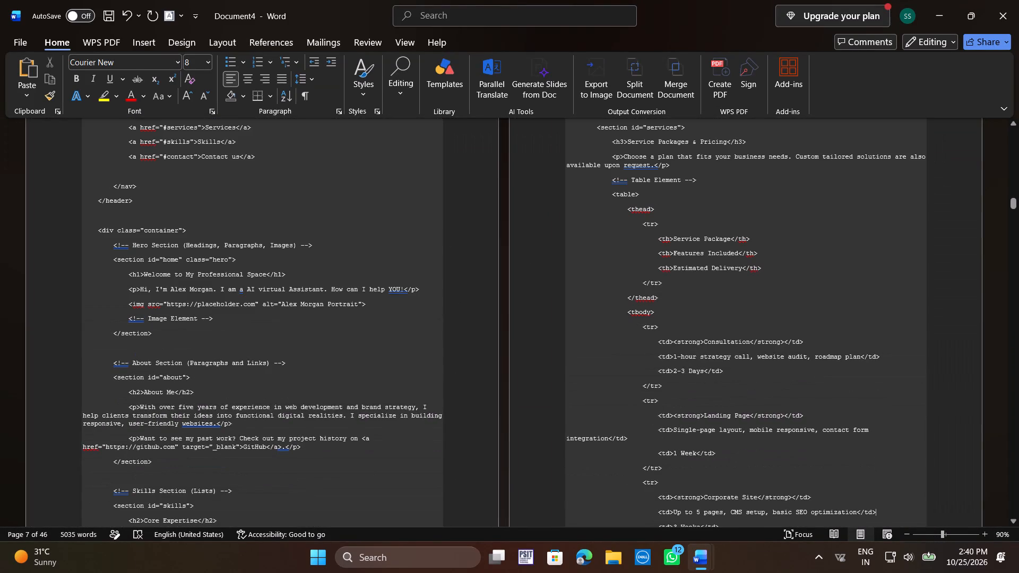
{"action": "scroll", "coordinate": [603, 277], "scroll_direction": "up", "scroll_amount": 4}
{"action": "scroll", "coordinate": [581, 281], "scroll_direction": "down", "scroll_amount": 1, "text": "ctrl"}
{"action": "scroll", "coordinate": [580, 280], "scroll_direction": "up", "scroll_amount": 1, "text": "ctrl"}
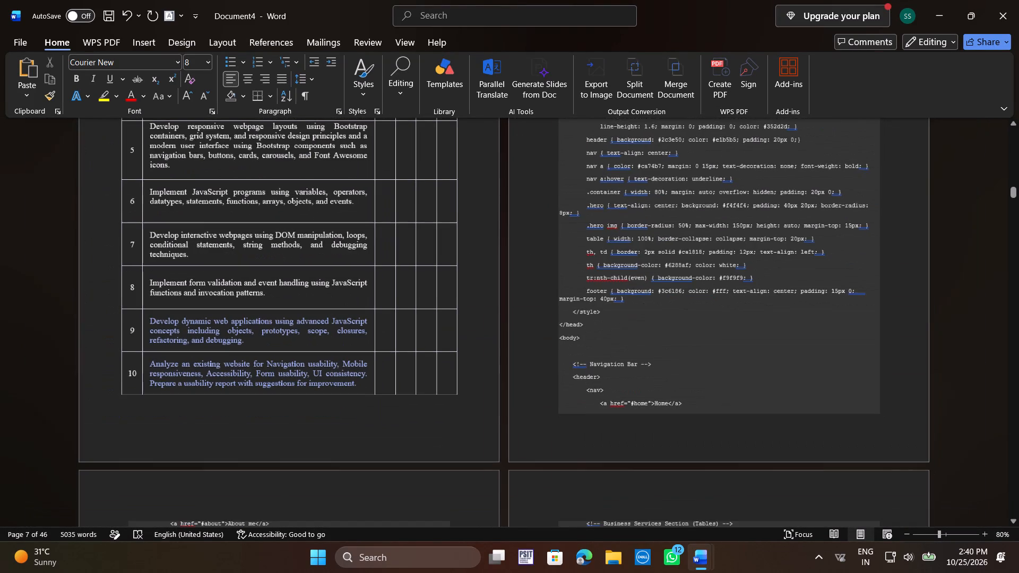
{"action": "scroll", "coordinate": [343, 196], "scroll_direction": "up", "scroll_amount": 1}
{"action": "scroll", "coordinate": [260, 203], "scroll_direction": "up", "scroll_amount": 2}
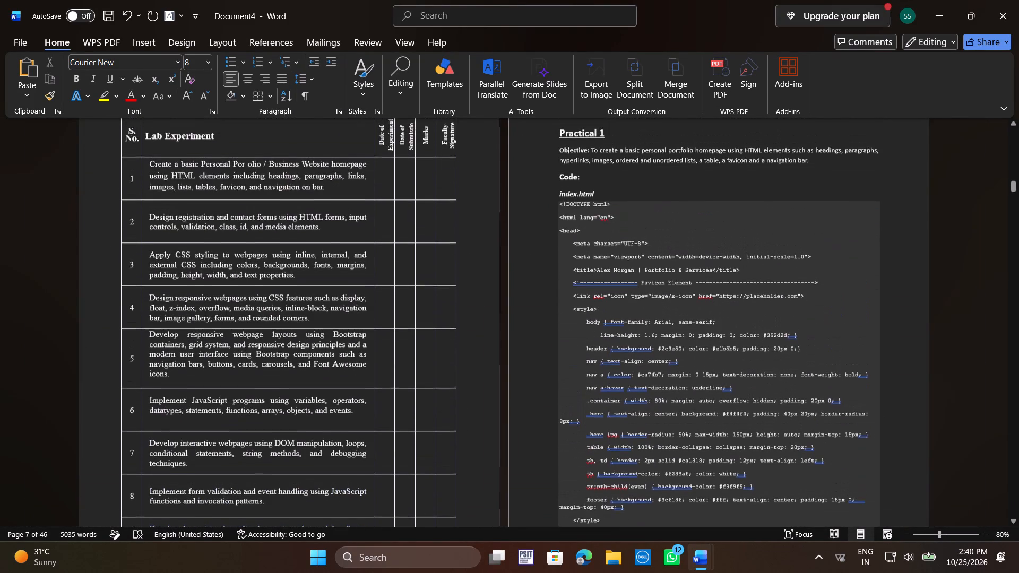
{"action": "scroll", "coordinate": [492, 208], "scroll_direction": "up", "scroll_amount": 1}
{"action": "scroll", "coordinate": [538, 214], "scroll_direction": "down", "scroll_amount": 1}
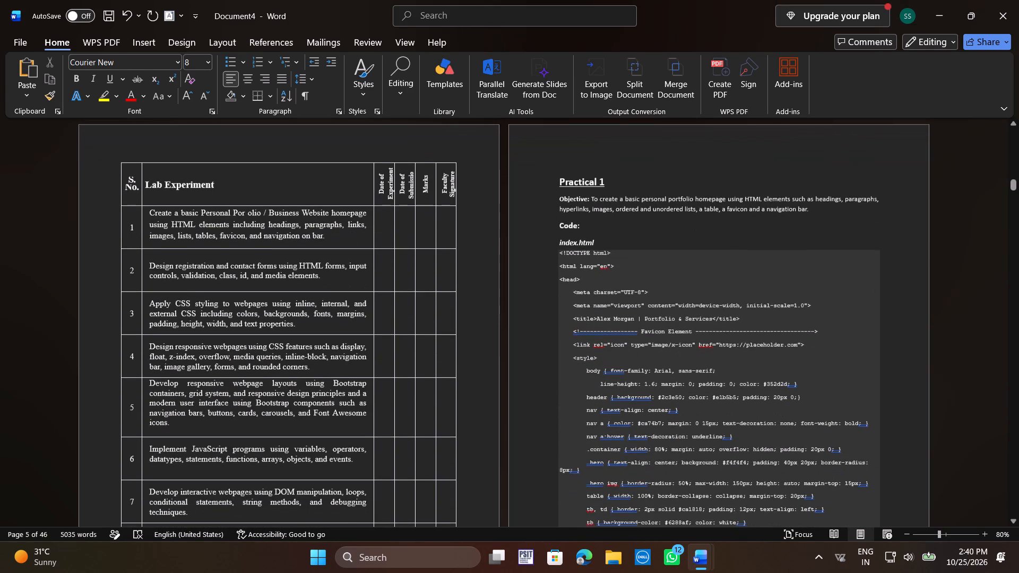
{"action": "scroll", "coordinate": [558, 189], "scroll_direction": "down", "scroll_amount": 2}
Open the header of the Practical 1 page for editing.
{"action": "left_click", "coordinate": [557, 176]}
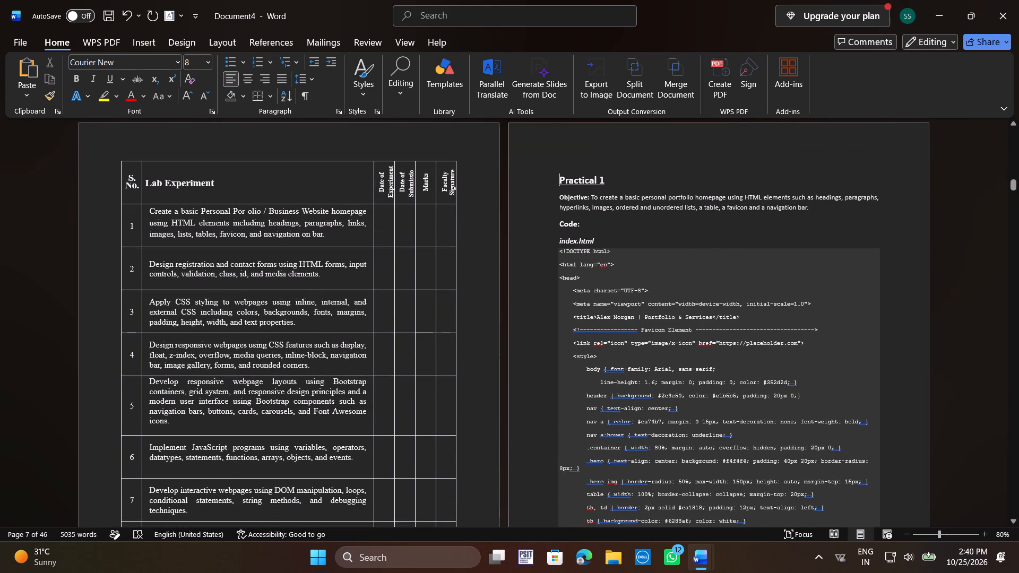
{"action": "left_click", "coordinate": [632, 145]}
{"action": "right_click", "coordinate": [624, 148]}
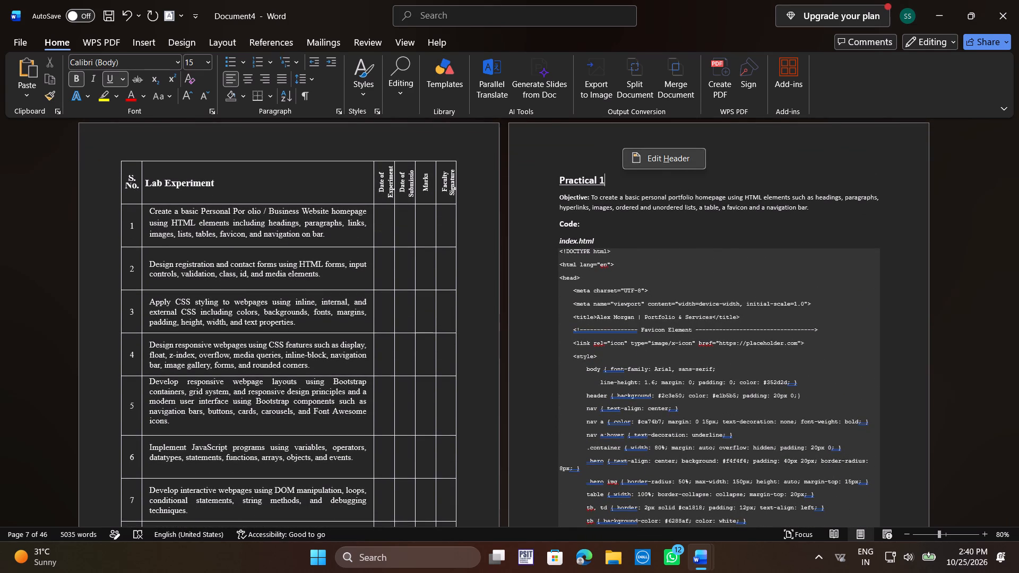
{"action": "left_click", "coordinate": [653, 152]}
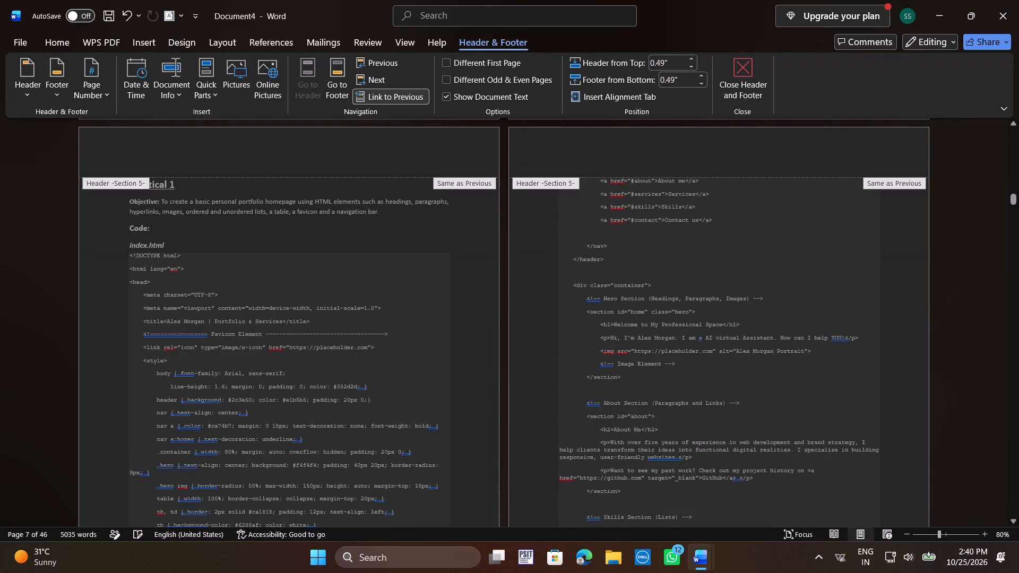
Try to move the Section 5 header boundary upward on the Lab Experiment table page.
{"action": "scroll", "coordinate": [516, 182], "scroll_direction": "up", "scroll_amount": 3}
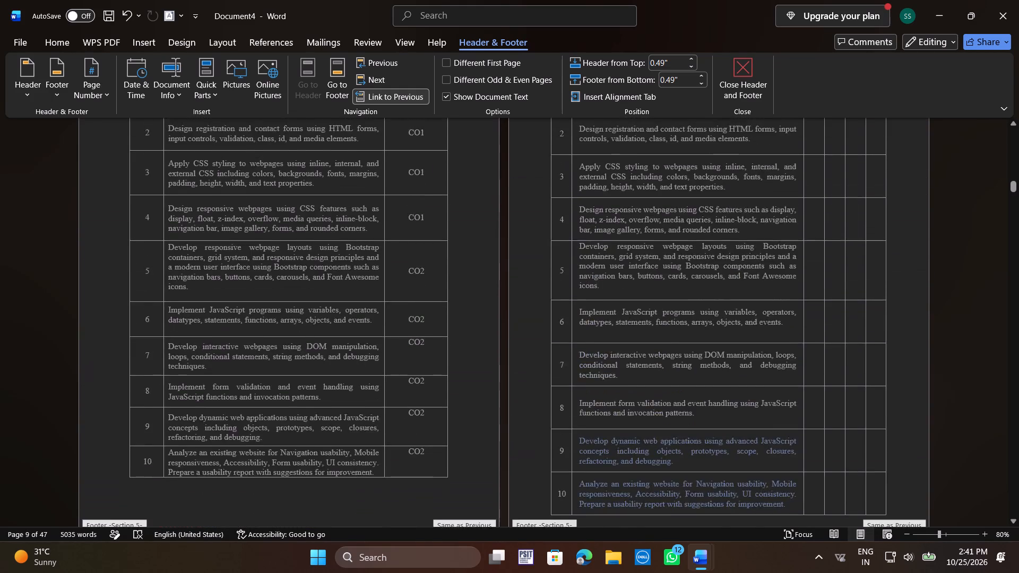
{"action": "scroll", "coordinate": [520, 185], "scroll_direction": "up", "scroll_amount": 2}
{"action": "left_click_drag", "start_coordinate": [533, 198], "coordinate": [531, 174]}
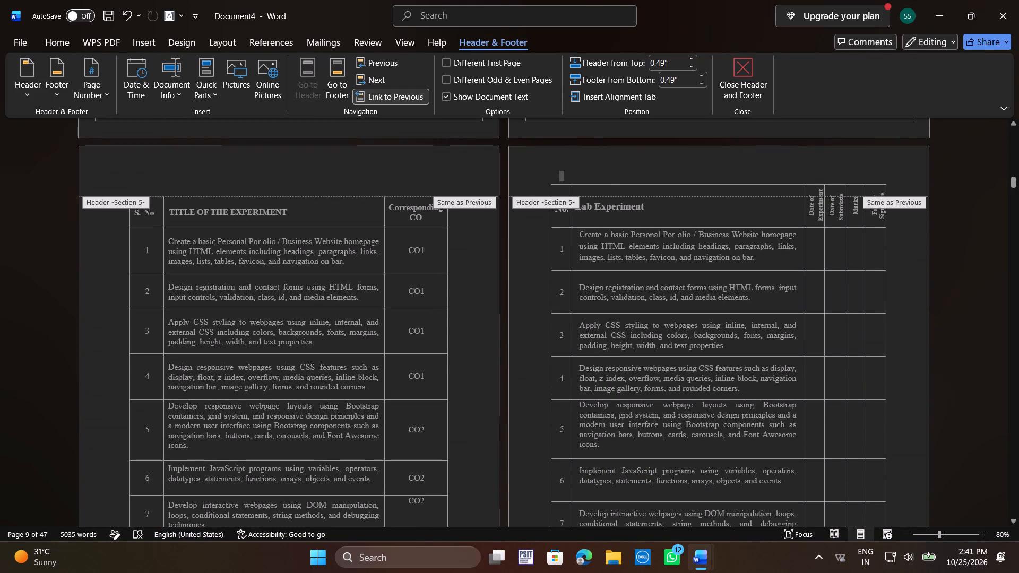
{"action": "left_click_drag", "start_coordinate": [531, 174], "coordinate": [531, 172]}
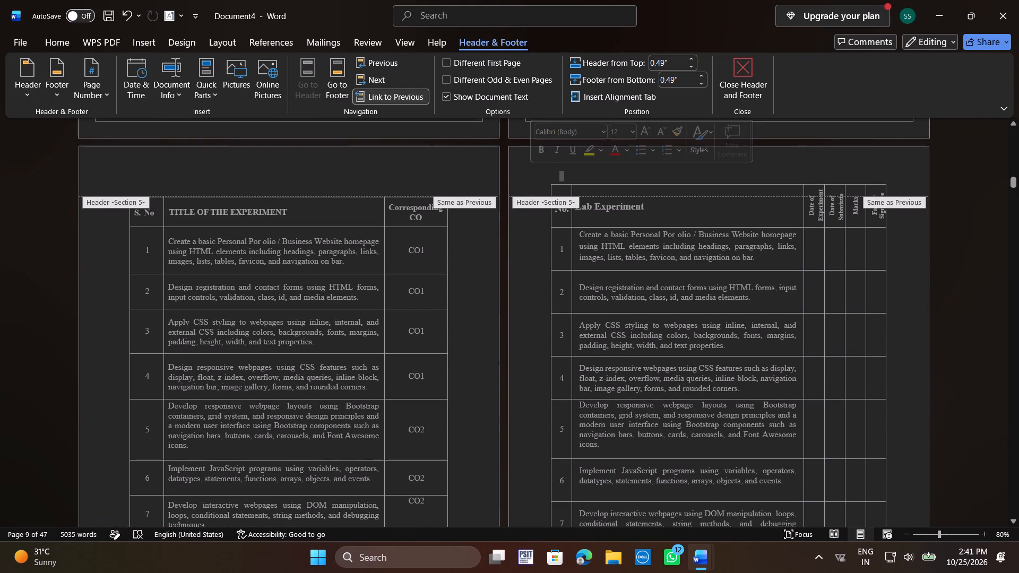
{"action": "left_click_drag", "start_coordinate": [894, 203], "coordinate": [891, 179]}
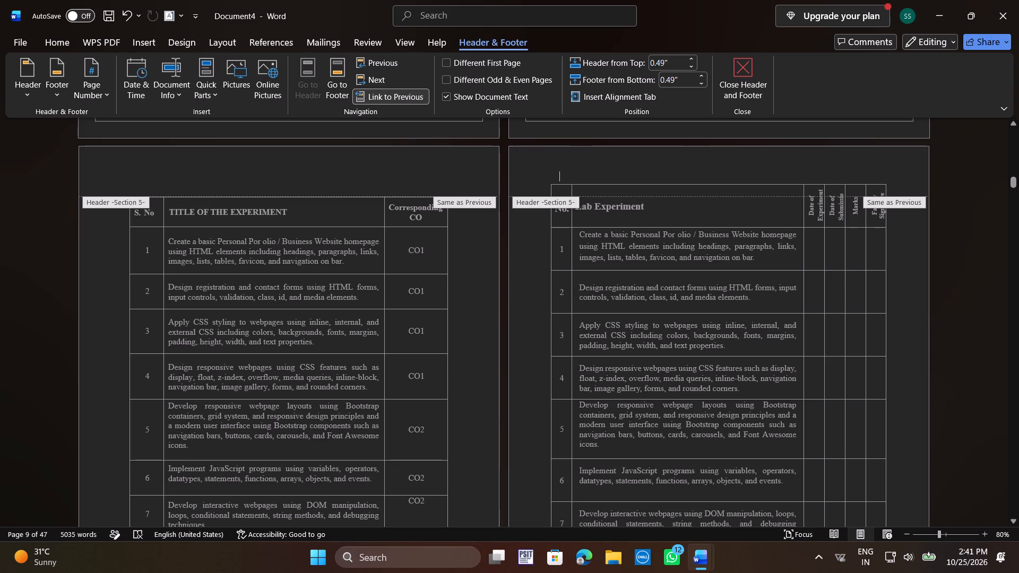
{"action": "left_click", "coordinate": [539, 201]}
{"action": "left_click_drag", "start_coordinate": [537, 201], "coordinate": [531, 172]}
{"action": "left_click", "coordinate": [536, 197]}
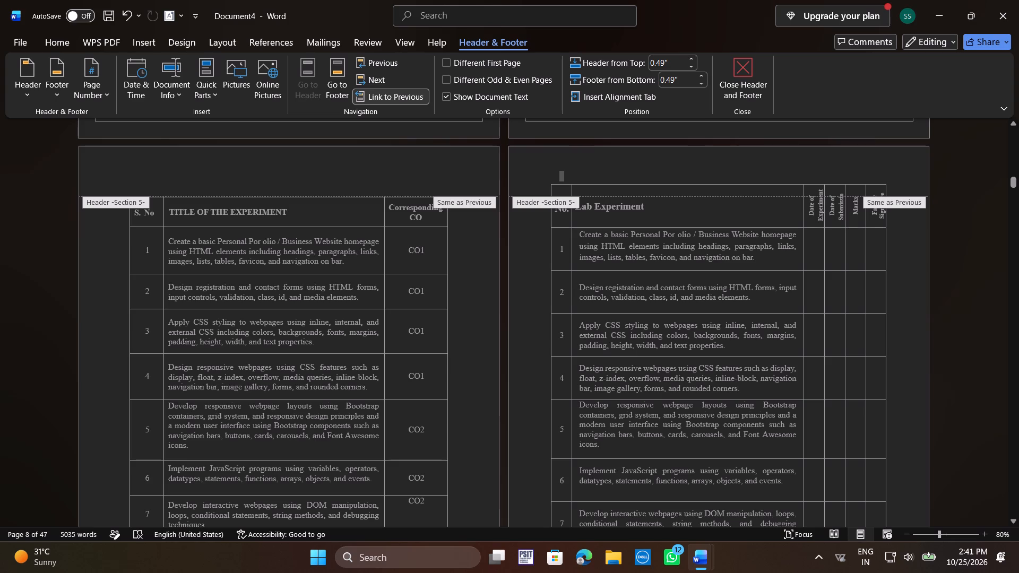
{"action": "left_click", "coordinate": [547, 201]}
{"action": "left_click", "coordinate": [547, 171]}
Reduce the text size of the empty Section 5 header paragraph on the Lab Experiment page to 10.
{"action": "double_click", "coordinate": [525, 201]}
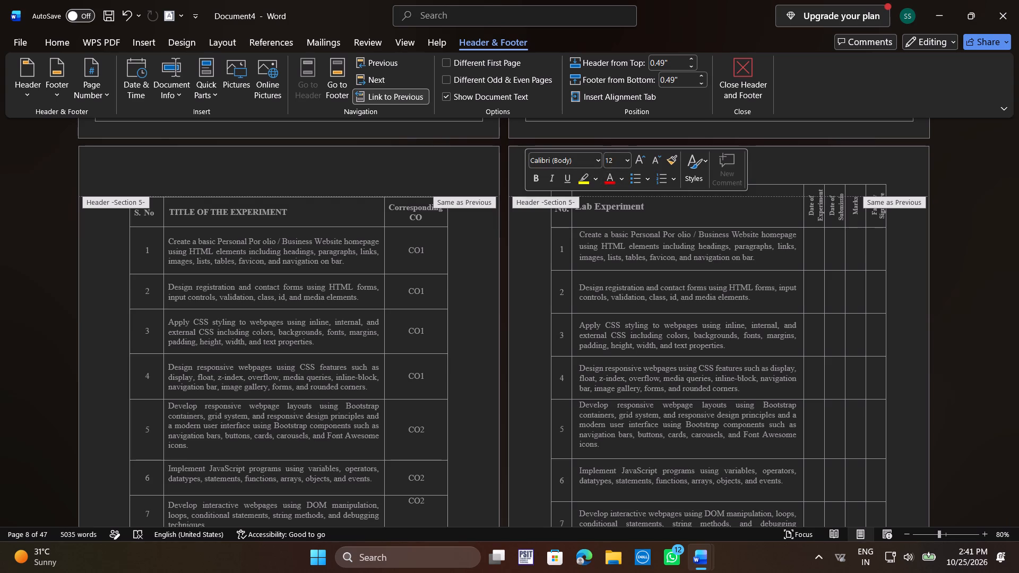
{"action": "left_click", "coordinate": [658, 157]}
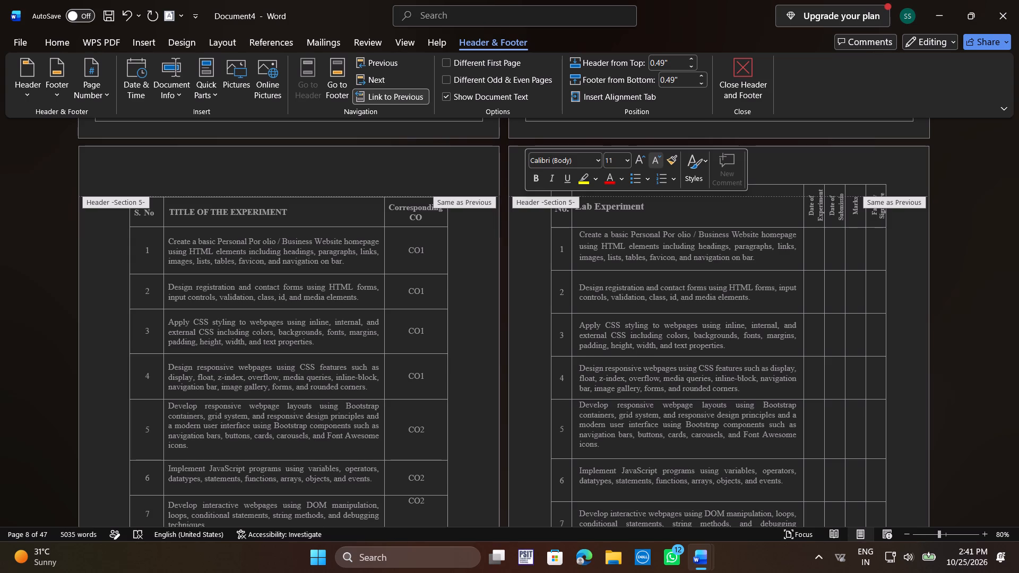
{"action": "left_click", "coordinate": [658, 157]}
{"action": "left_click", "coordinate": [513, 247]}
{"action": "left_click", "coordinate": [640, 145]}
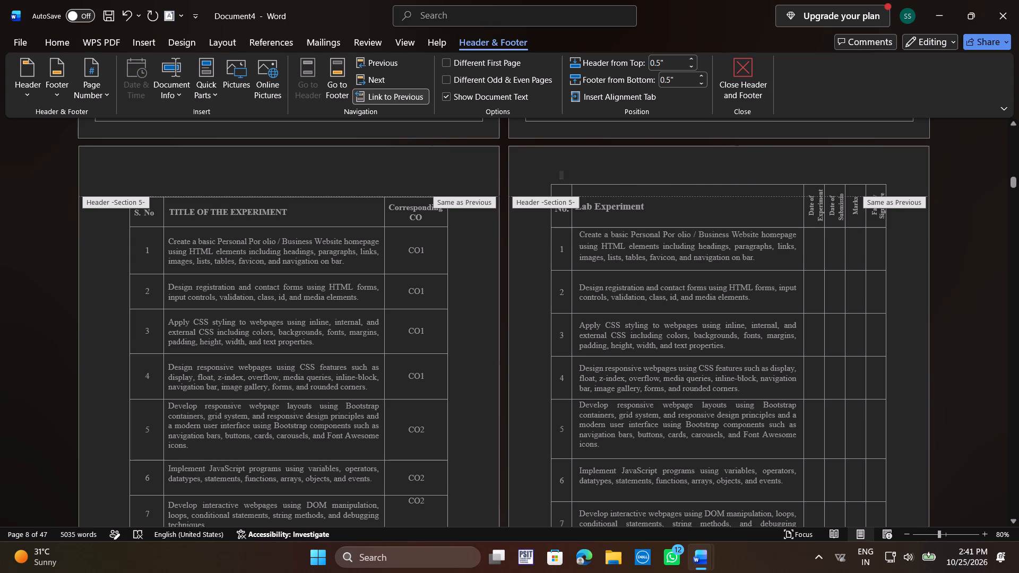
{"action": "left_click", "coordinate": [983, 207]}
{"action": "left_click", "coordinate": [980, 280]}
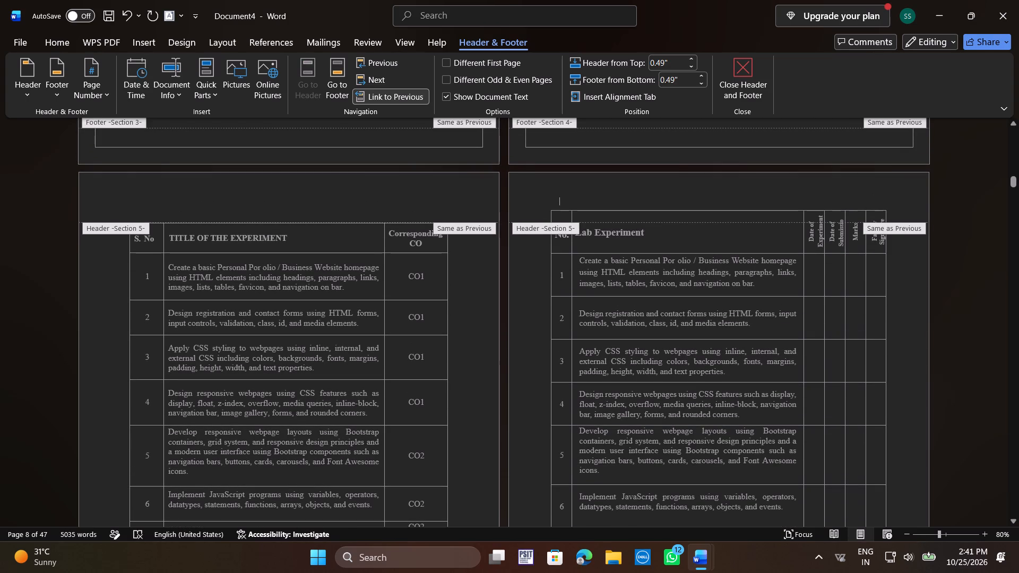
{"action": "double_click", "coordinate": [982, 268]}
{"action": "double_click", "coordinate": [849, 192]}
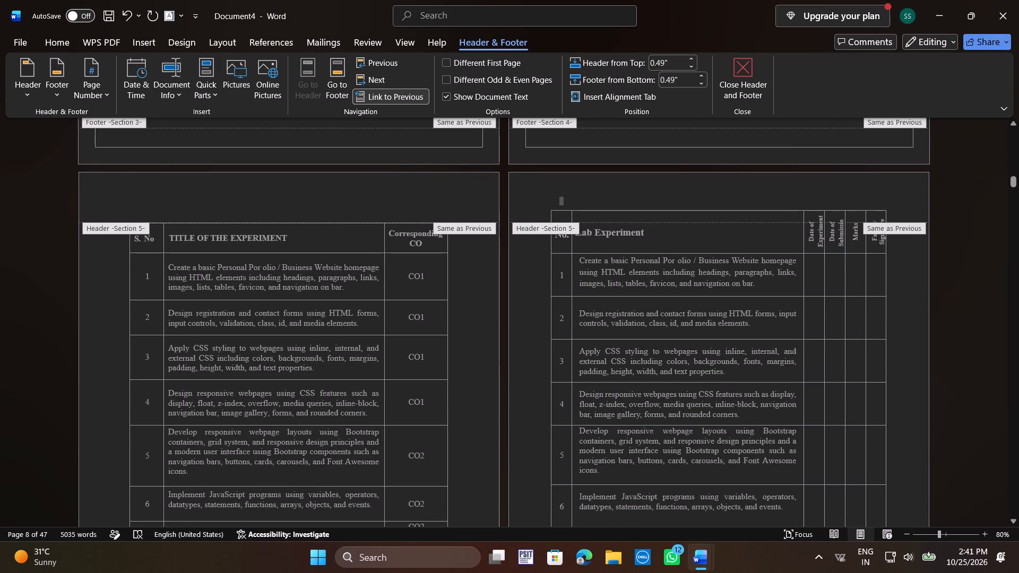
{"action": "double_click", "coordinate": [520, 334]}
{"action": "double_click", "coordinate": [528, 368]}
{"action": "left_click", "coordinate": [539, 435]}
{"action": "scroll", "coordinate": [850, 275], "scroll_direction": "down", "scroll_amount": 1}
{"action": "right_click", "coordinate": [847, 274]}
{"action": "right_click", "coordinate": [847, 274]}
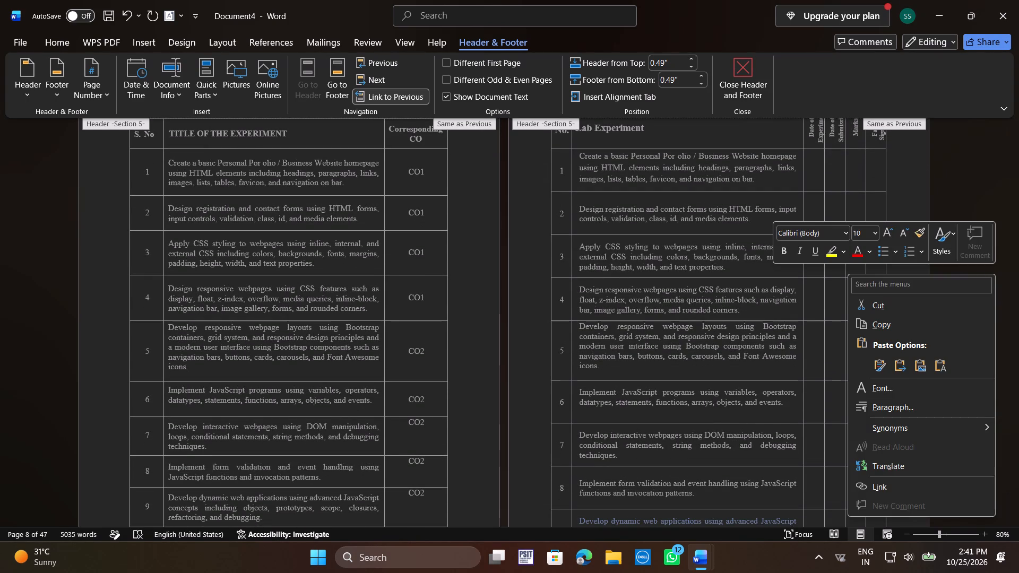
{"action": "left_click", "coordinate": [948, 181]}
Set the text size of the empty Section 3 footer paragraph to 8.
{"action": "scroll", "coordinate": [947, 181], "scroll_direction": "up", "scroll_amount": 20}
{"action": "scroll", "coordinate": [947, 181], "scroll_direction": "up", "scroll_amount": 20}
{"action": "scroll", "coordinate": [947, 181], "scroll_direction": "up", "scroll_amount": 7}
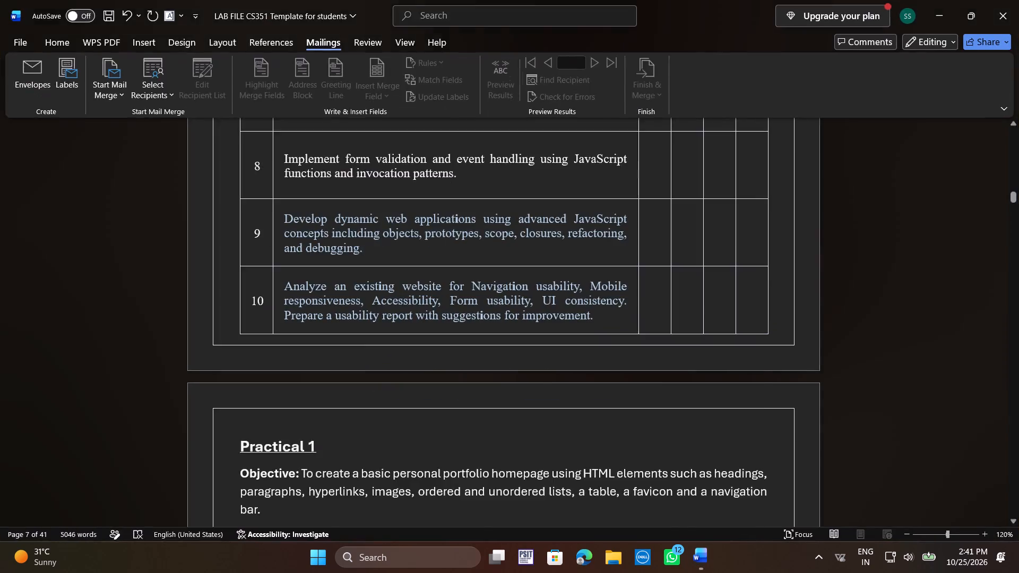
{"action": "scroll", "coordinate": [502, 303], "scroll_direction": "up", "scroll_amount": 2}
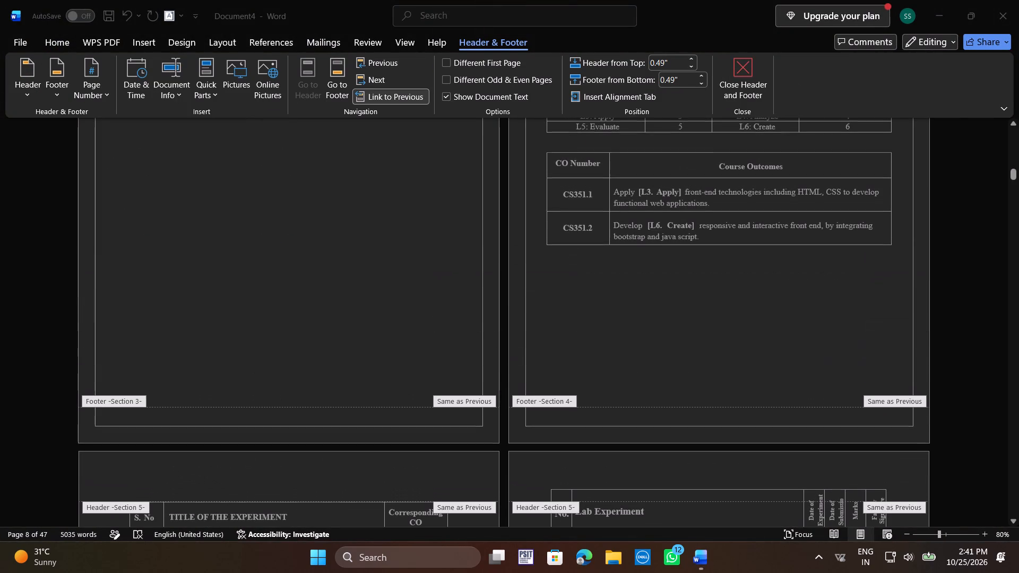
{"action": "double_click", "coordinate": [505, 431]}
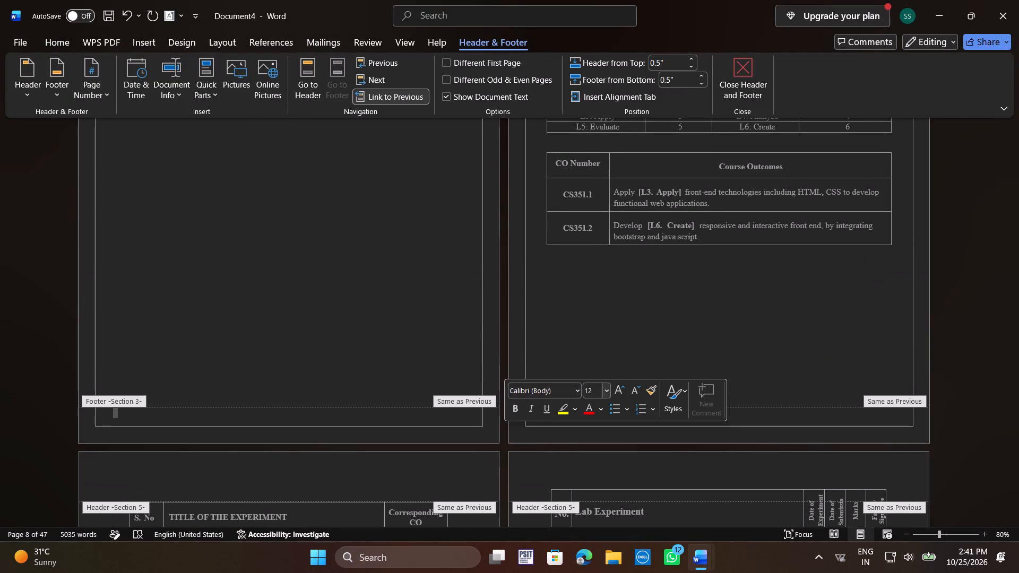
{"action": "left_click", "coordinate": [609, 392]}
{"action": "left_click", "coordinate": [601, 131]}
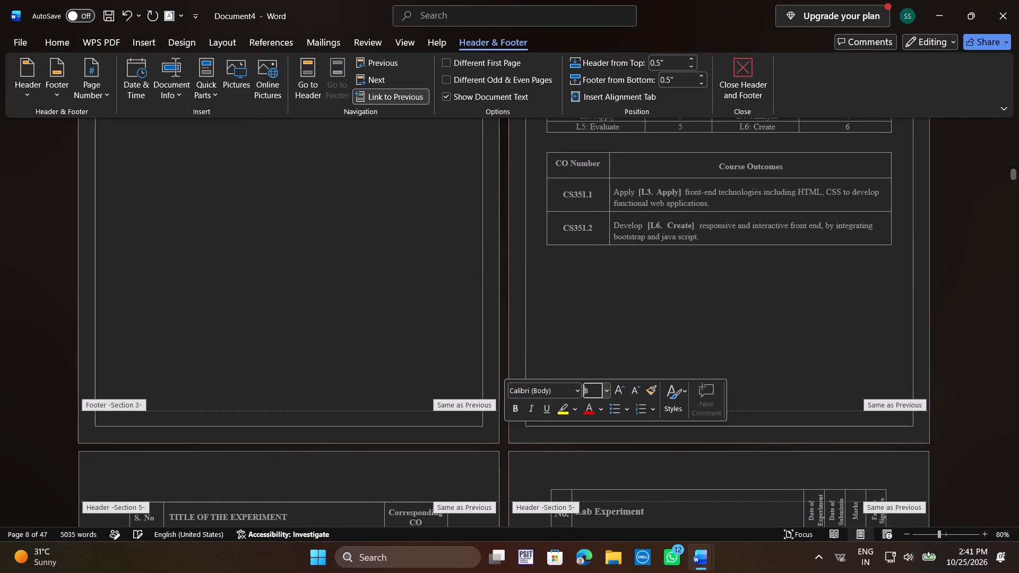
Examine the header and footer spacing around the course outcome and experiment tables in Sections 3 to 5.
{"action": "left_click", "coordinate": [1018, 310]}
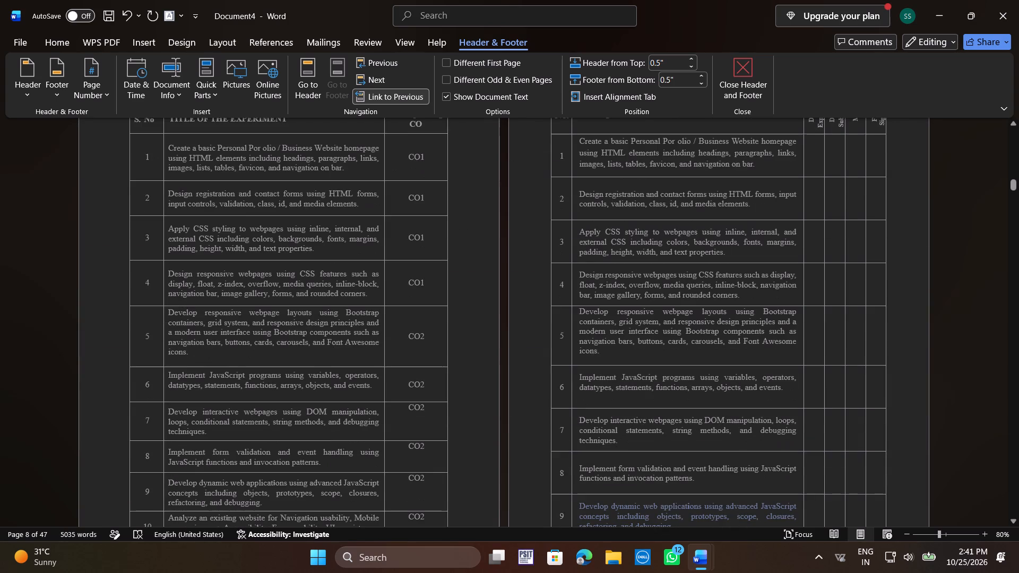
{"action": "scroll", "coordinate": [950, 334], "scroll_direction": "up", "scroll_amount": 4}
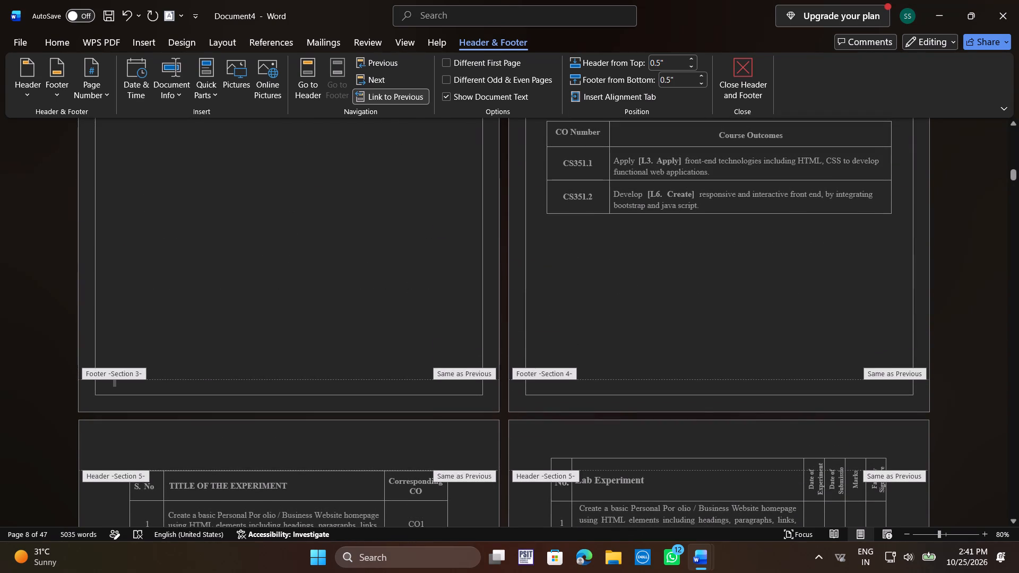
{"action": "left_click", "coordinate": [507, 477]}
{"action": "right_click", "coordinate": [507, 477]}
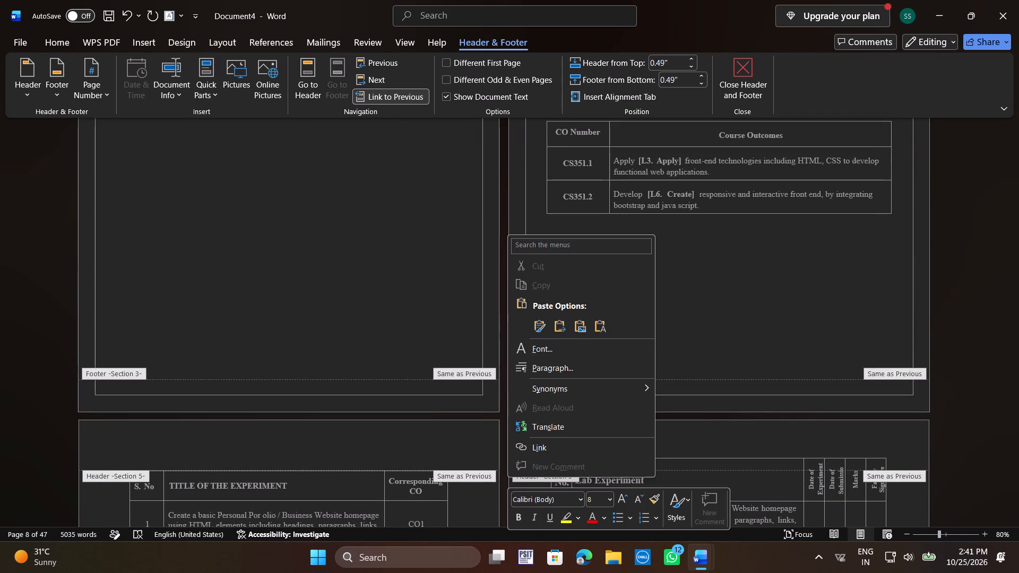
{"action": "left_click", "coordinate": [67, 315]}
{"action": "scroll", "coordinate": [214, 292], "scroll_direction": "up", "scroll_amount": 2, "text": "ctrl"}
{"action": "scroll", "coordinate": [354, 303], "scroll_direction": "down", "scroll_amount": 3, "text": "ctrl"}
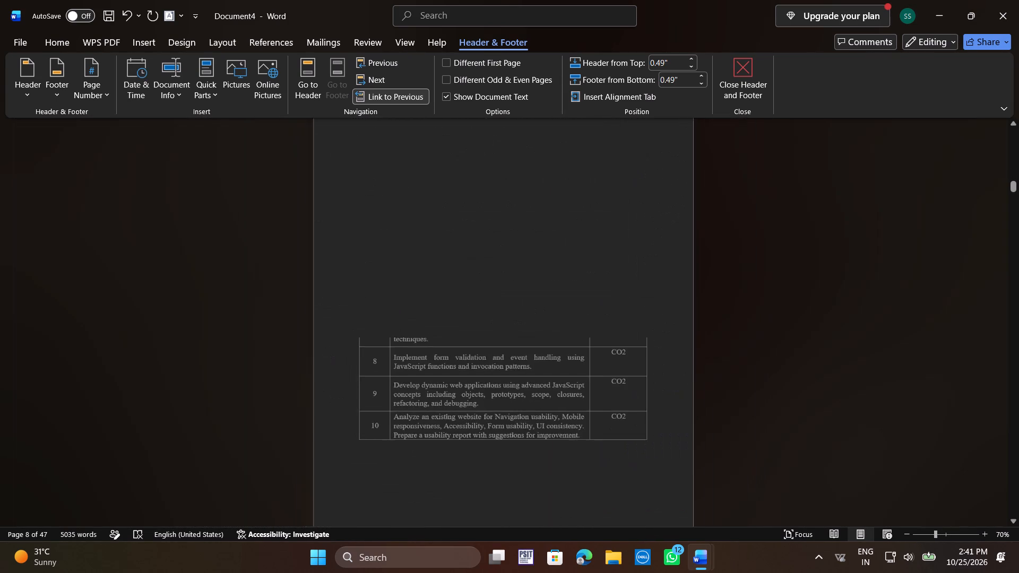
{"action": "scroll", "coordinate": [554, 310], "scroll_direction": "up", "scroll_amount": 1, "text": "ctrl"}
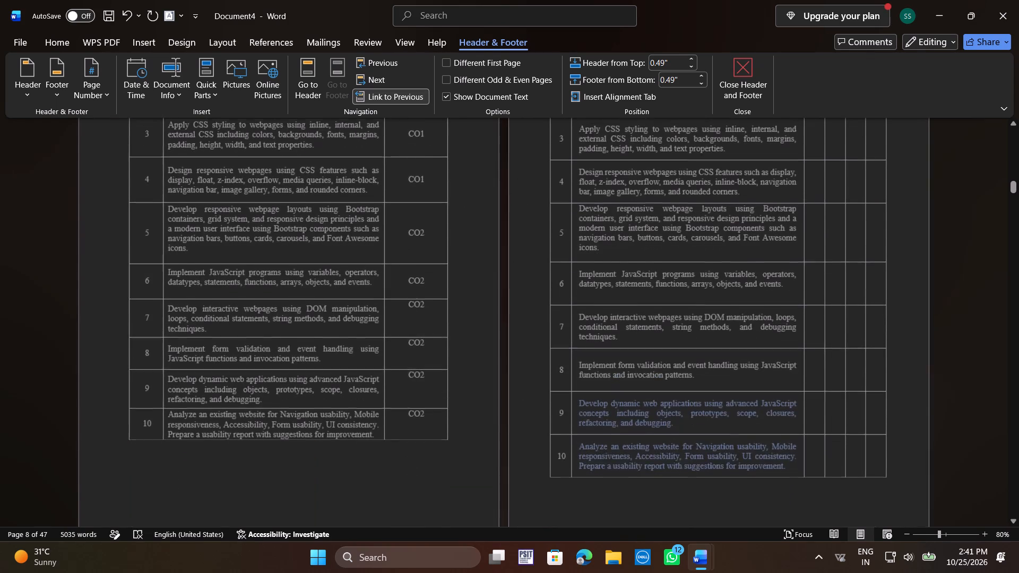
{"action": "scroll", "coordinate": [554, 310], "scroll_direction": "up", "scroll_amount": 3, "text": "ctrl"}
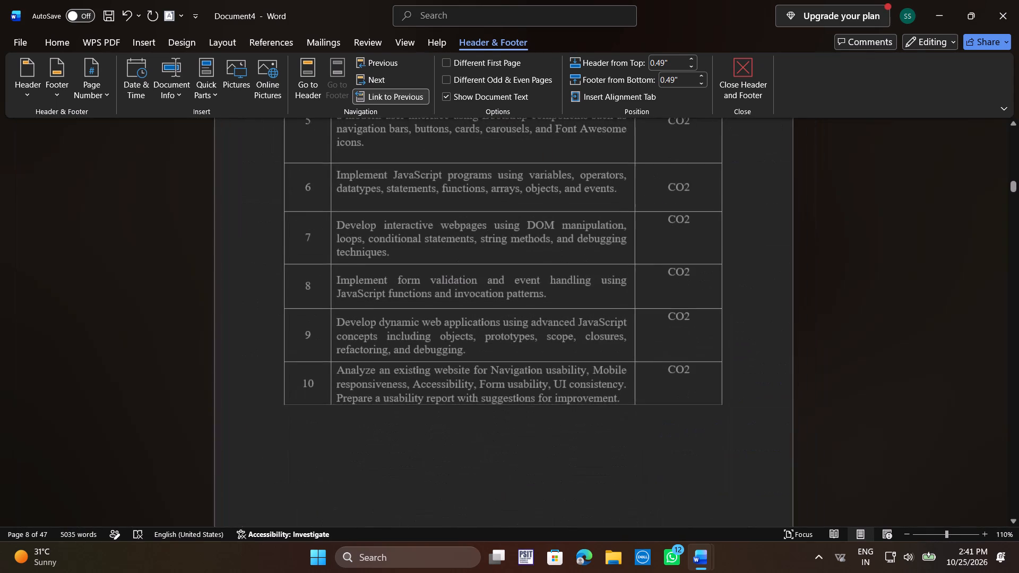
{"action": "scroll", "coordinate": [554, 310], "scroll_direction": "down", "scroll_amount": 2, "text": "ctrl"}
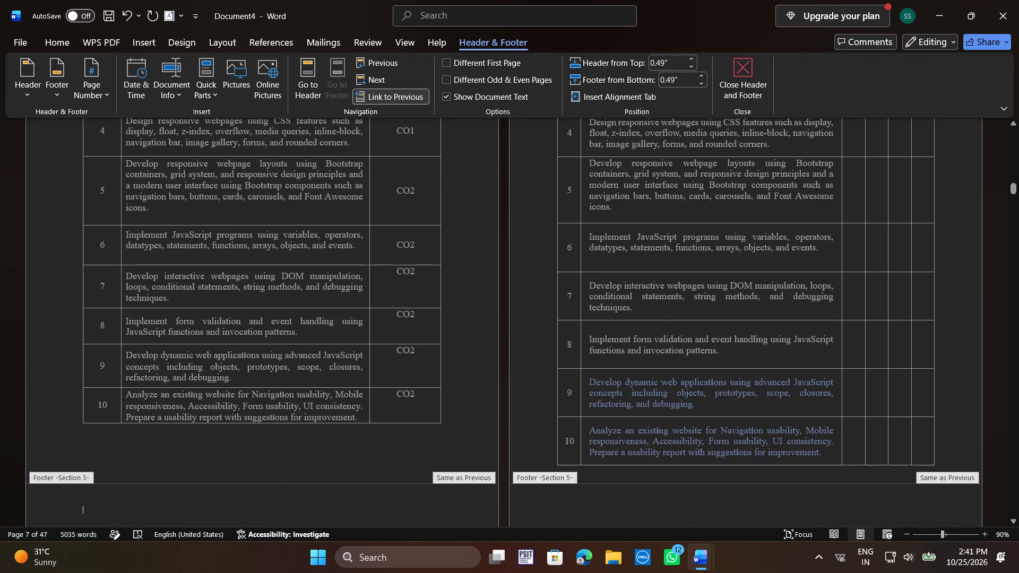
{"action": "scroll", "coordinate": [554, 311], "scroll_direction": "up", "scroll_amount": 1, "text": "ctrl"}
{"action": "scroll", "coordinate": [554, 311], "scroll_direction": "down", "scroll_amount": 2, "text": "ctrl"}
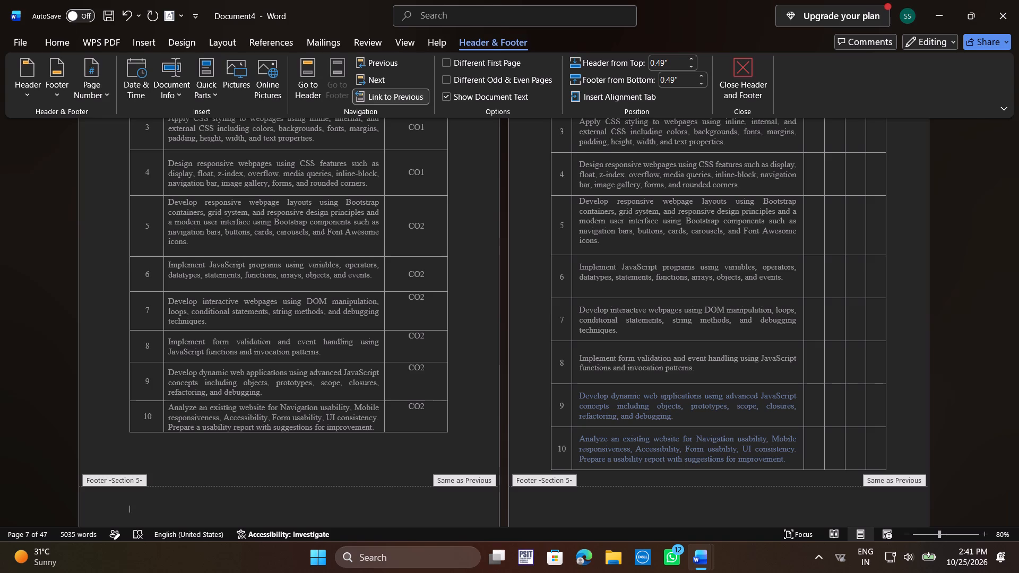
Leave header and footer editing and return to the document body in print layout.
{"action": "left_click", "coordinate": [859, 534]}
{"action": "left_click", "coordinate": [857, 534]}
{"action": "left_click", "coordinate": [857, 534]}
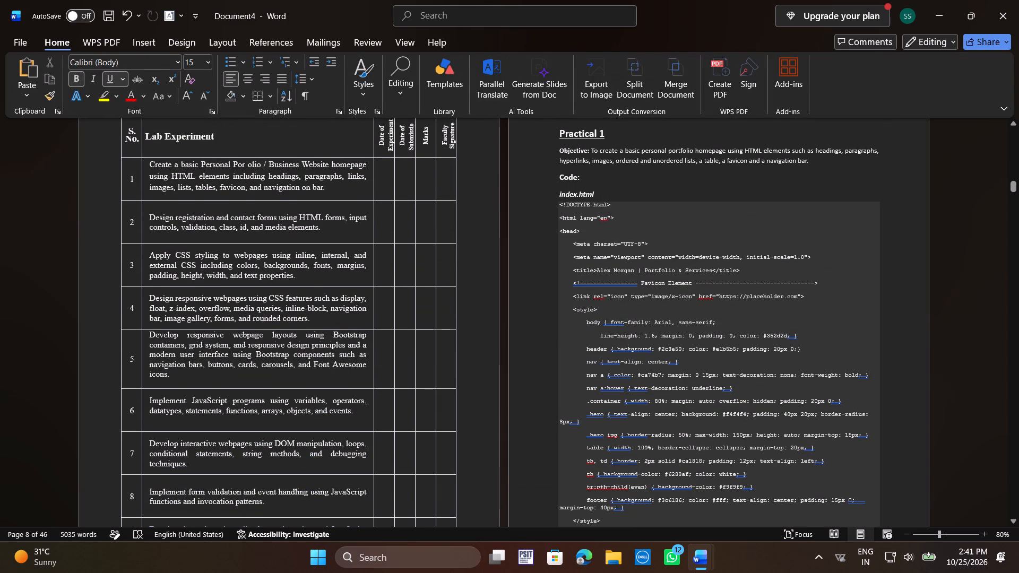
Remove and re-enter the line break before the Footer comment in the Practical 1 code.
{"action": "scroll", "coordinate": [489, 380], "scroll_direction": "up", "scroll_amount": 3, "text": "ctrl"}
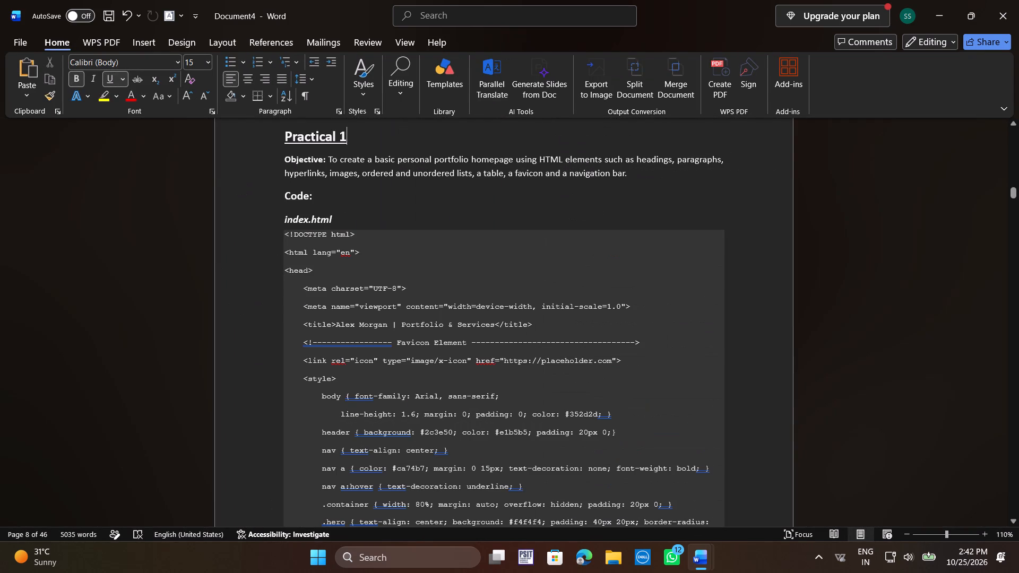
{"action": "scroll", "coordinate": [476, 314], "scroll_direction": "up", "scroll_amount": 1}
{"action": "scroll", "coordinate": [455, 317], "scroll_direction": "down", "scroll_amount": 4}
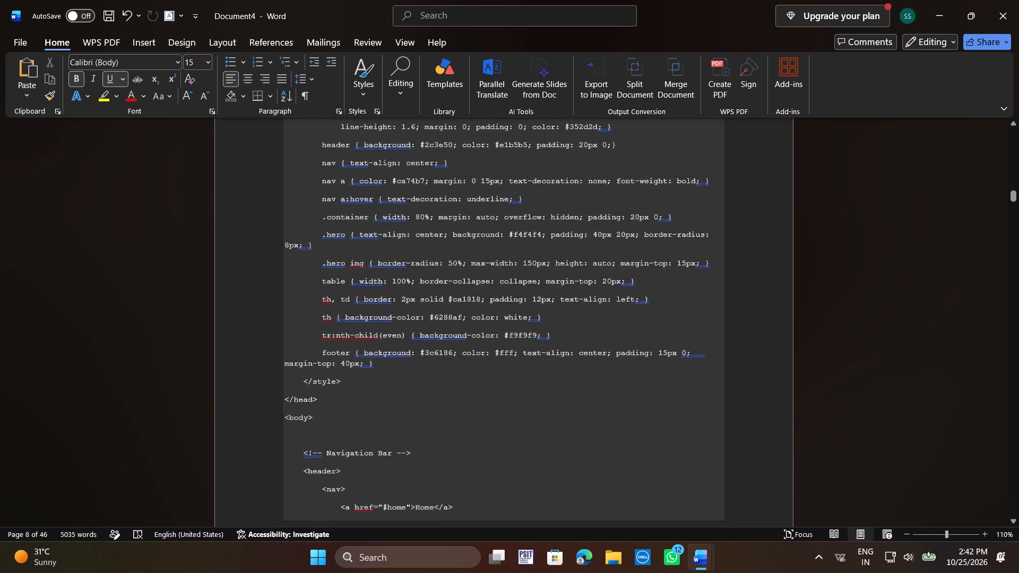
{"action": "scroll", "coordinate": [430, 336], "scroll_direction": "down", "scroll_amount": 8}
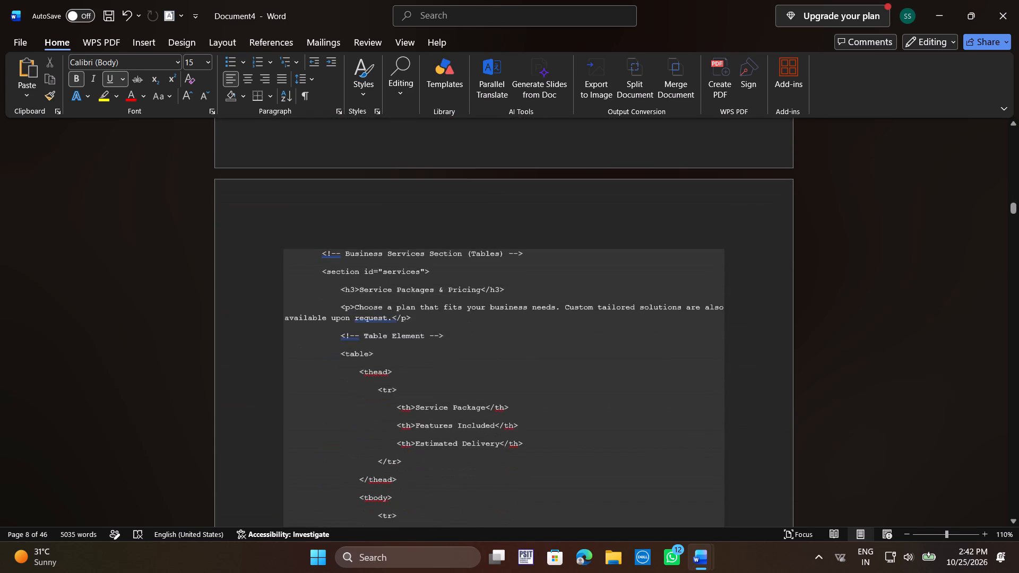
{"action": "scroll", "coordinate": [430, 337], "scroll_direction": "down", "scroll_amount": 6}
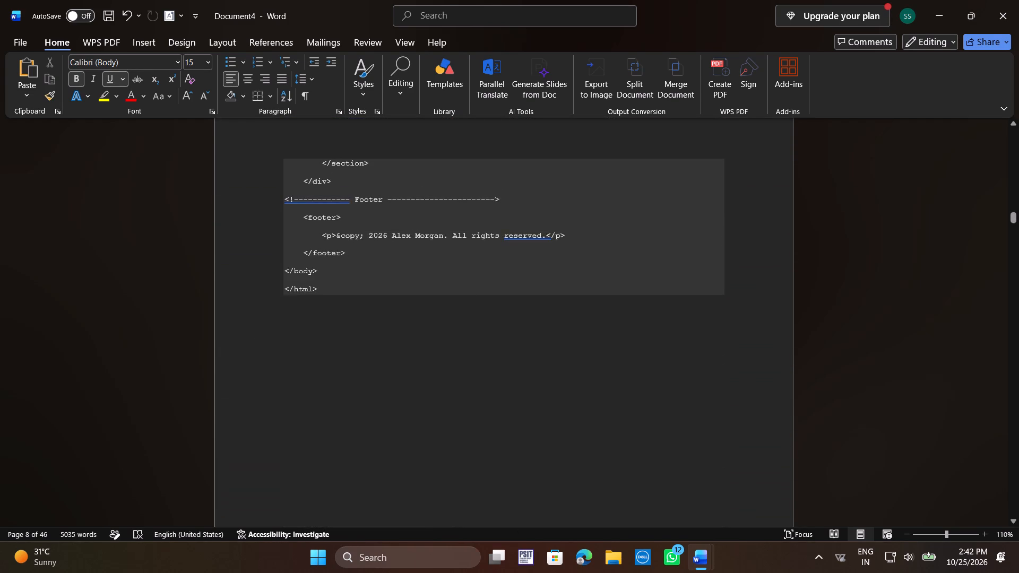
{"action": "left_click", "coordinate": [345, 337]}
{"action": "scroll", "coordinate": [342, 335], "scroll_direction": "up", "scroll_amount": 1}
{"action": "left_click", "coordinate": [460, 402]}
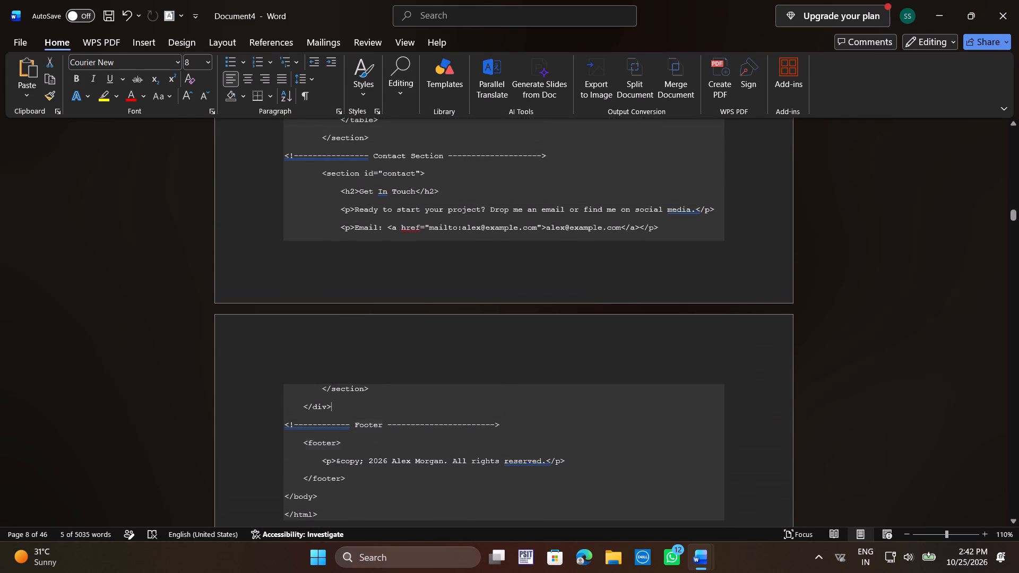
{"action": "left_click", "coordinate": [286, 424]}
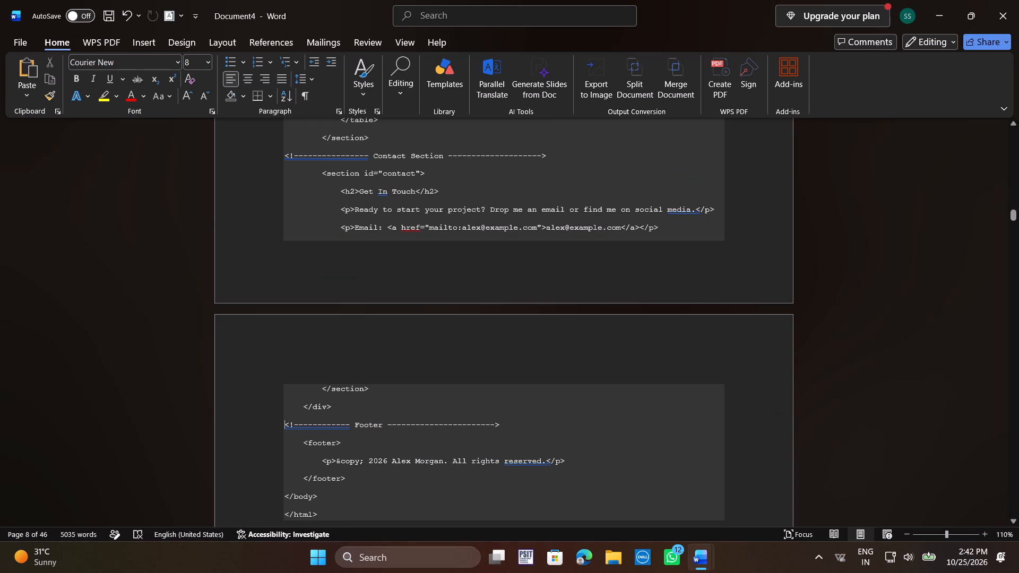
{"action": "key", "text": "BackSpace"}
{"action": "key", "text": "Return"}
Change the font of the Practical 1 objective text and the Code heading to Aptos Display.
{"action": "scroll", "coordinate": [427, 503], "scroll_direction": "up", "scroll_amount": 1}
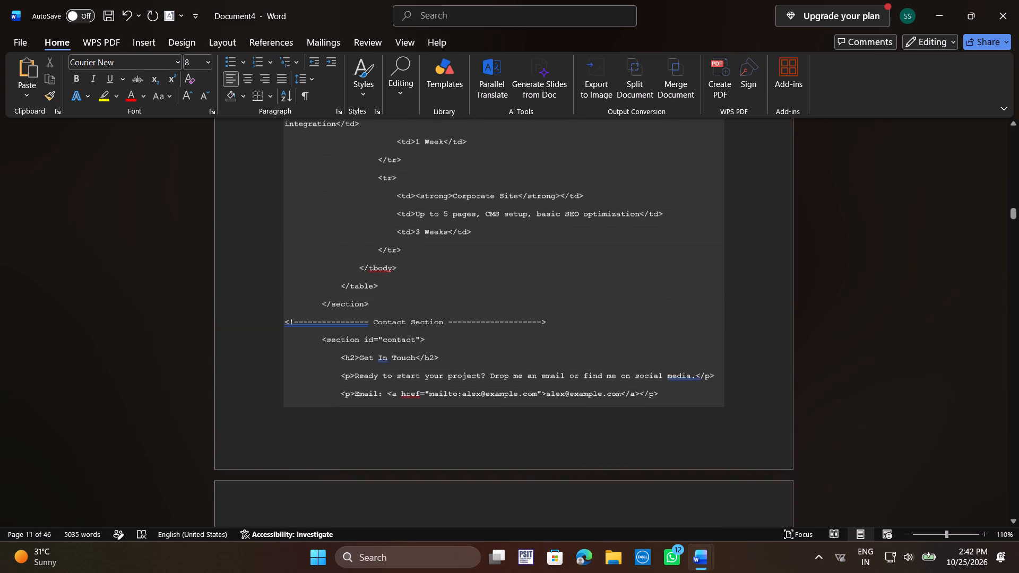
{"action": "scroll", "coordinate": [416, 407], "scroll_direction": "up", "scroll_amount": 1}
{"action": "scroll", "coordinate": [357, 319], "scroll_direction": "up", "scroll_amount": 8}
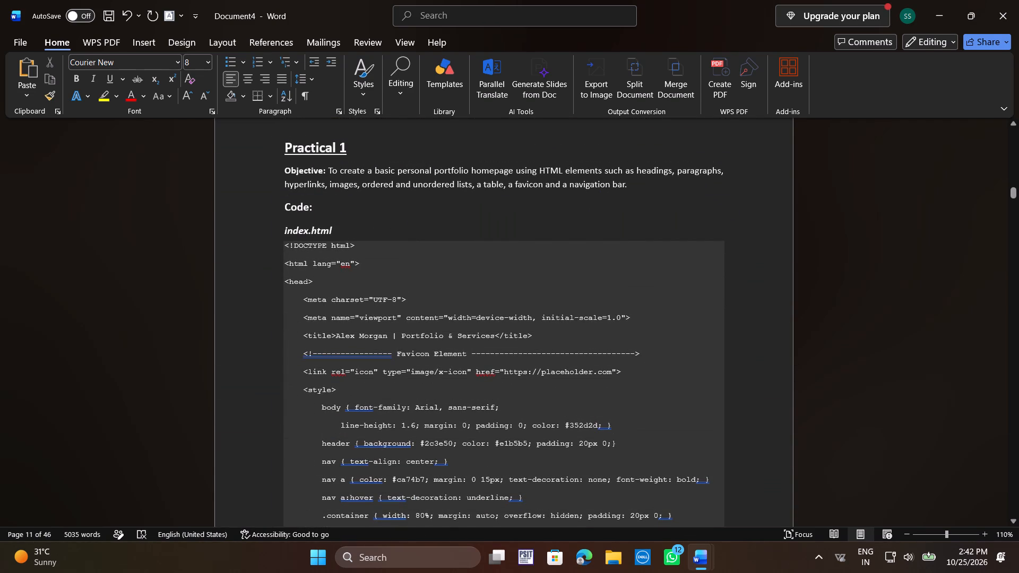
{"action": "left_click_drag", "start_coordinate": [329, 170], "coordinate": [425, 186]}
{"action": "left_click_drag", "start_coordinate": [425, 186], "coordinate": [667, 210]}
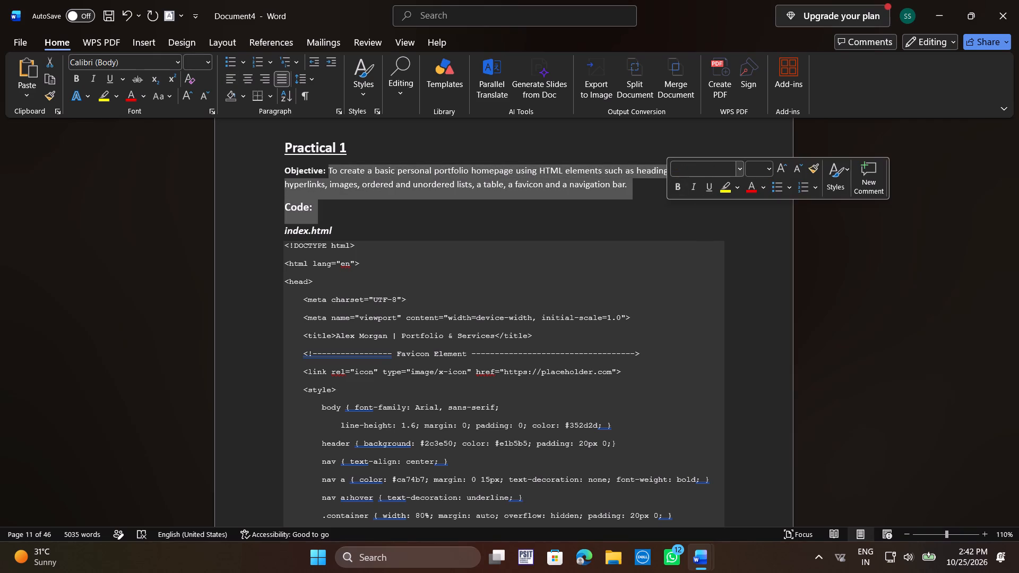
{"action": "left_click", "coordinate": [737, 171]}
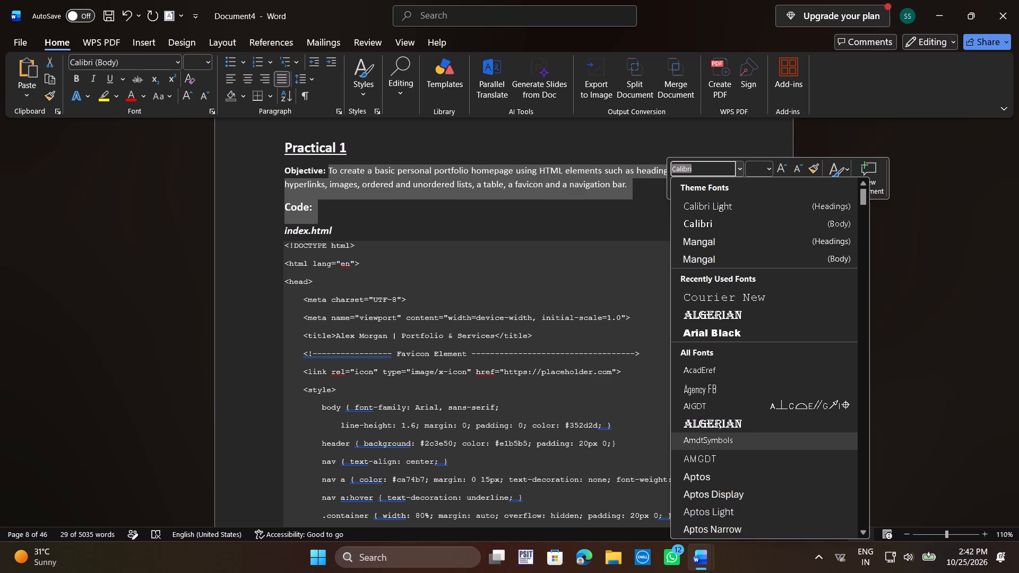
{"action": "left_click", "coordinate": [702, 477]}
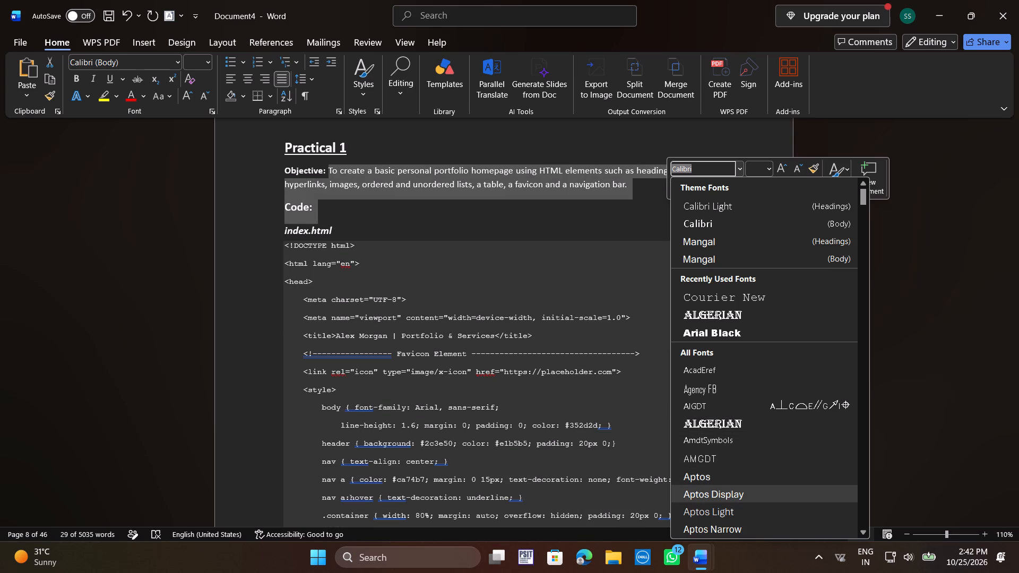
{"action": "left_click", "coordinate": [711, 493]}
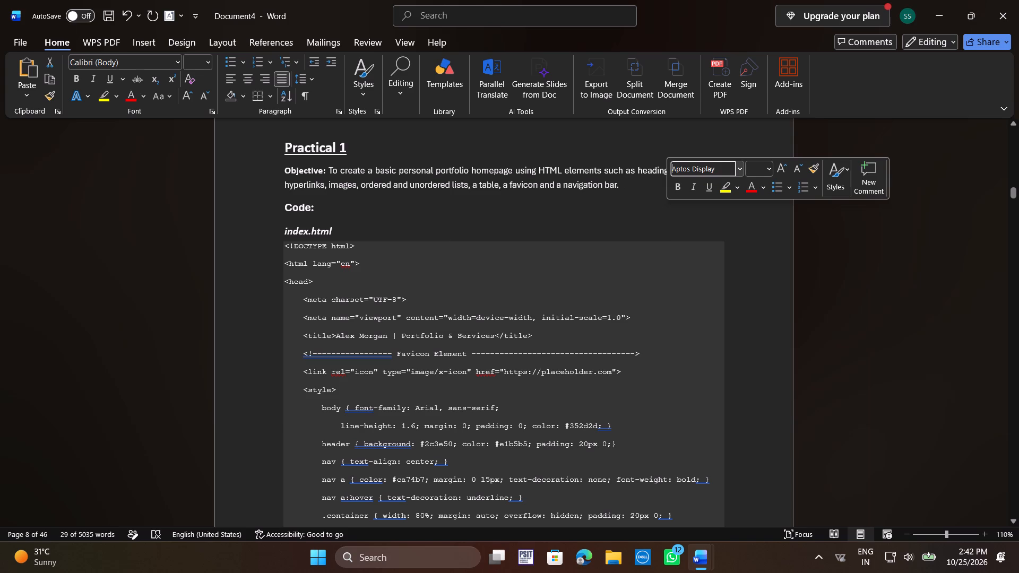
{"action": "left_click", "coordinate": [615, 216]}
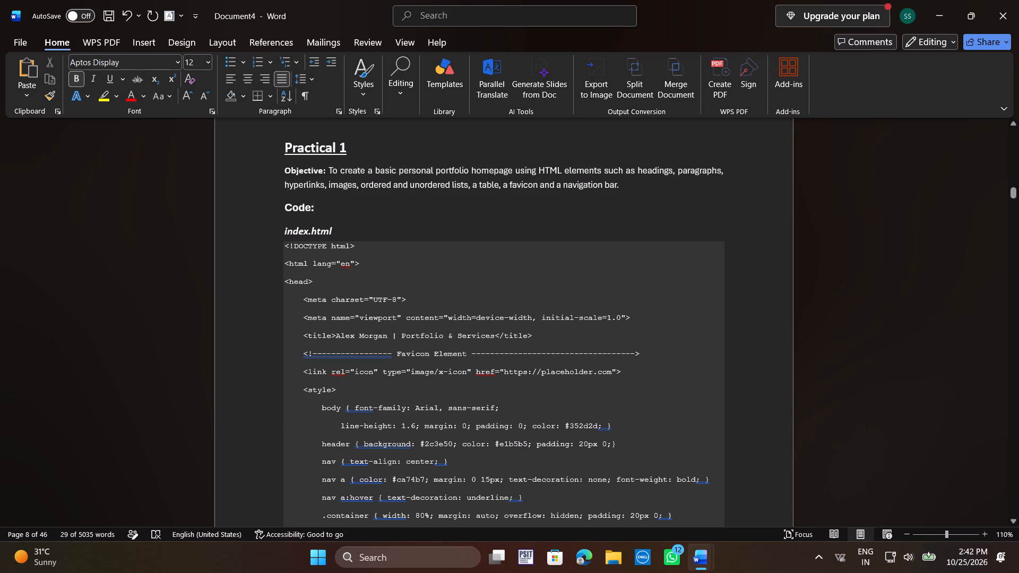
Remove and re-enter the paragraph breaks before the Code and index.html headings of Practical 1.
{"action": "left_click", "coordinate": [283, 207]}
{"action": "key", "text": "BackSpace"}
{"action": "key", "text": "Return"}
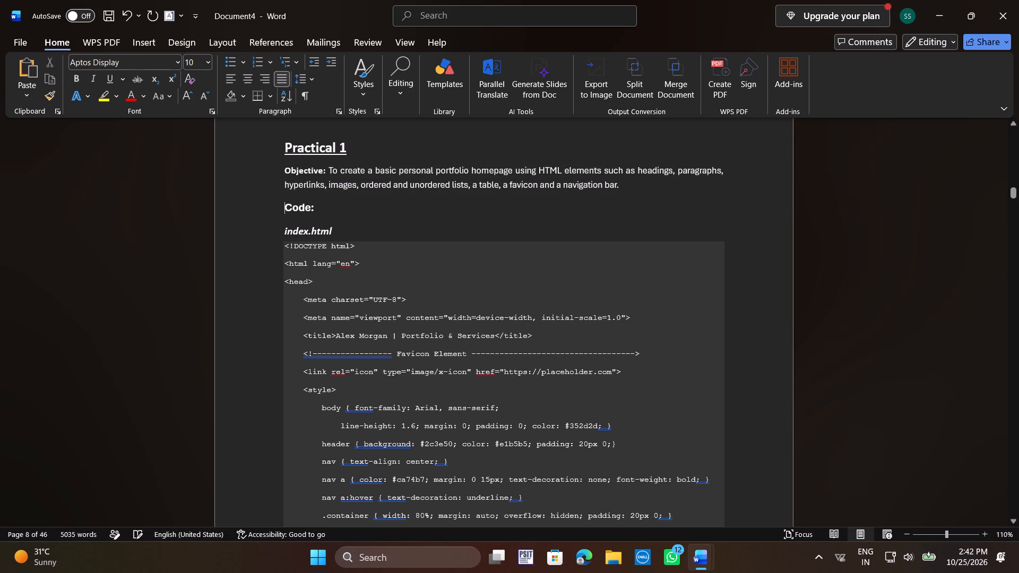
{"action": "left_click", "coordinate": [279, 232]}
{"action": "key", "text": "BackSpace"}
{"action": "key", "text": "Return"}
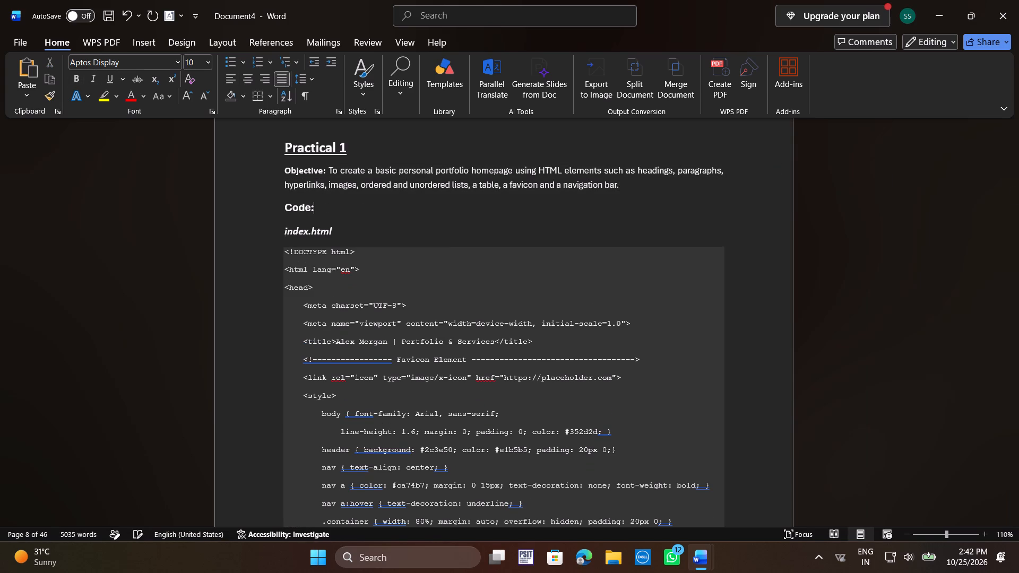
Format the opening index.html code lines, from the DOCTYPE line through the opening style tag, in Aptos Display at size 7.
{"action": "scroll", "coordinate": [280, 241], "scroll_direction": "down", "scroll_amount": 1}
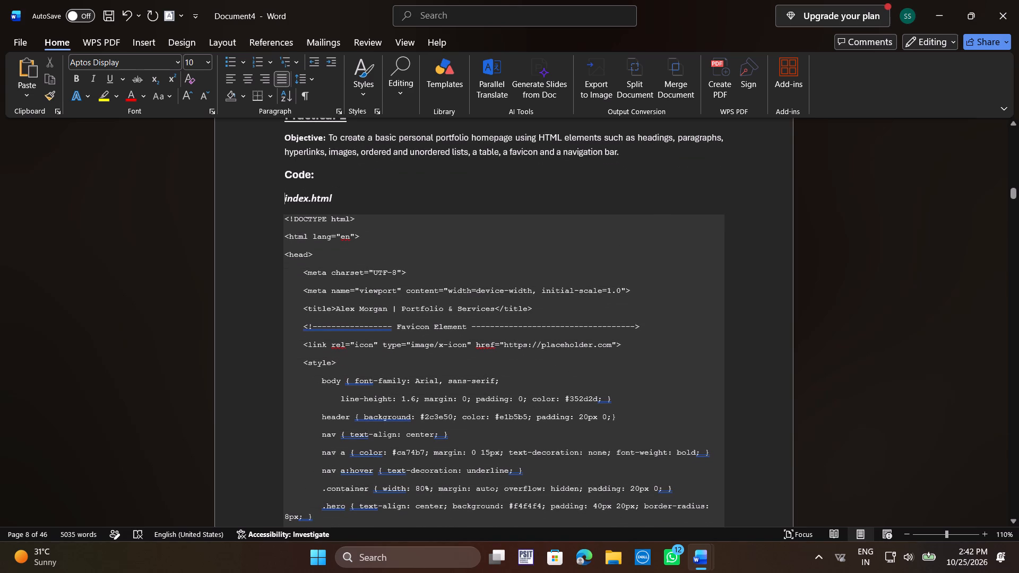
{"action": "left_click_drag", "start_coordinate": [284, 220], "coordinate": [361, 342]}
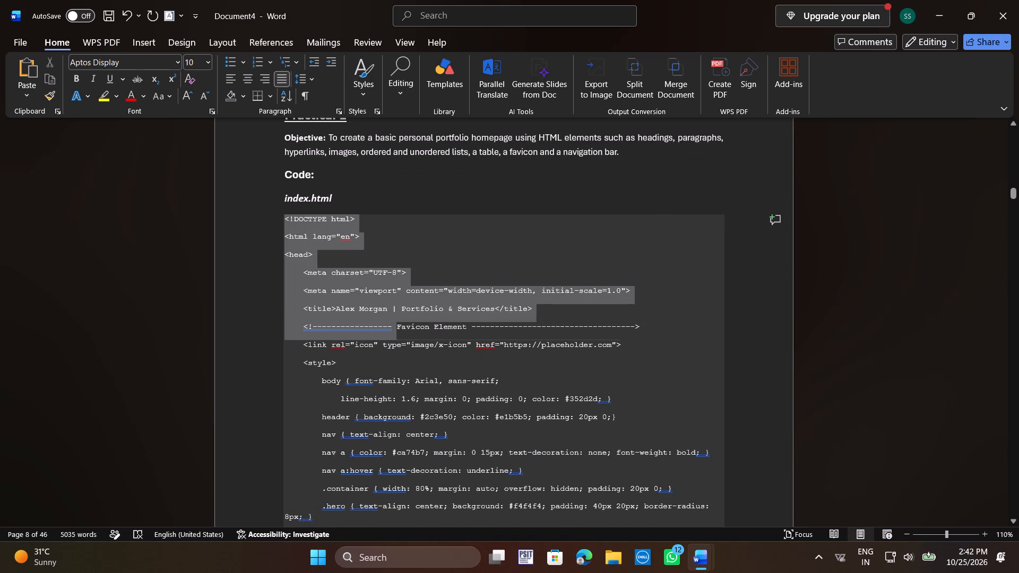
{"action": "left_click_drag", "start_coordinate": [361, 342], "coordinate": [368, 361]}
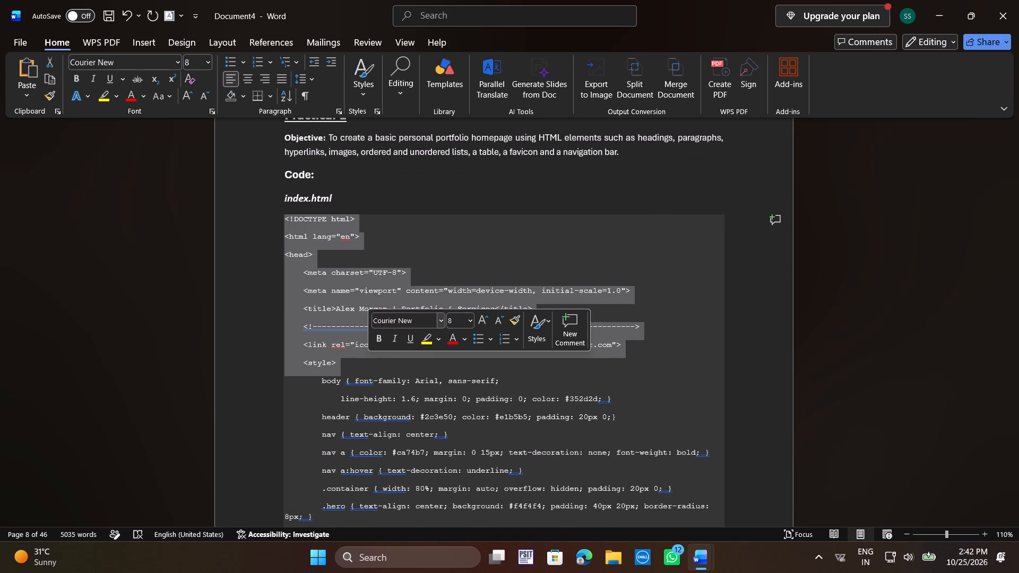
{"action": "left_click", "coordinate": [437, 322]}
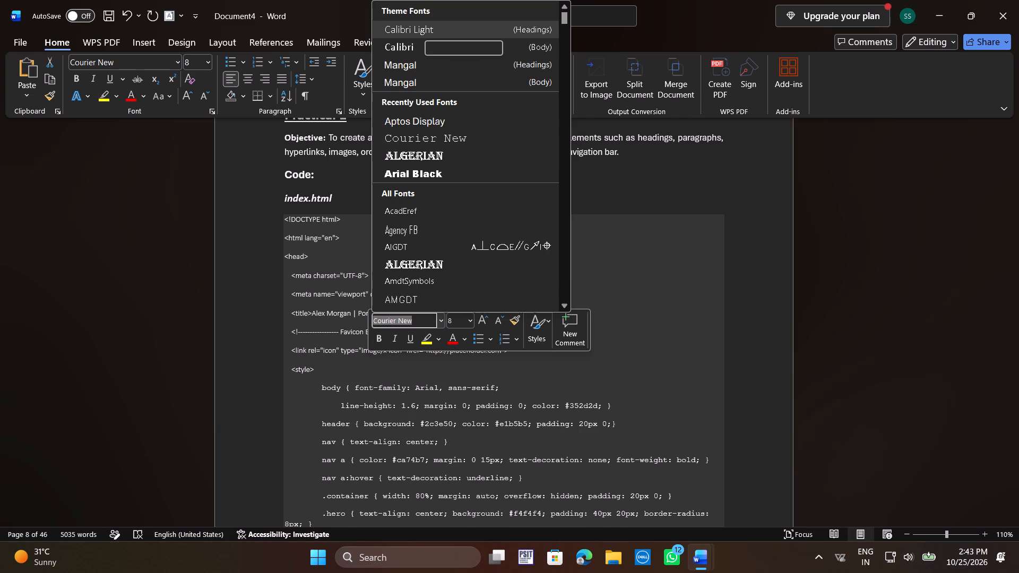
{"action": "left_click", "coordinate": [412, 127]}
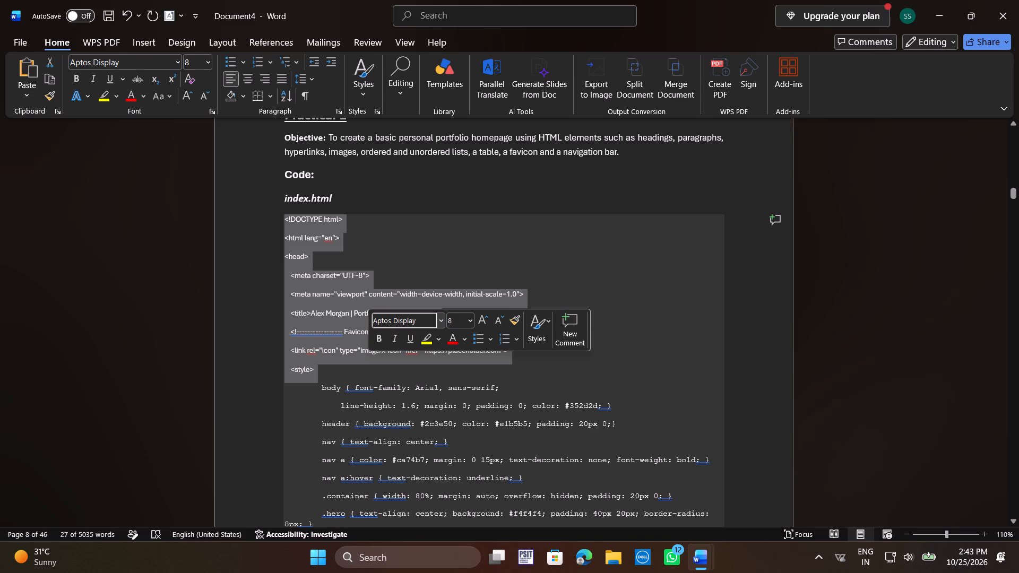
{"action": "left_click", "coordinate": [505, 314]}
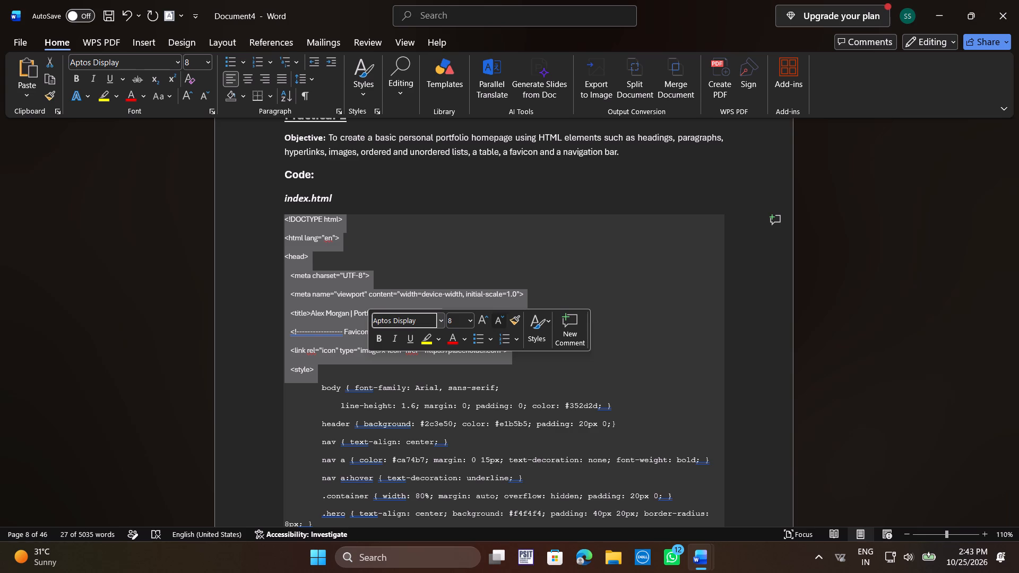
{"action": "left_click", "coordinate": [505, 314]}
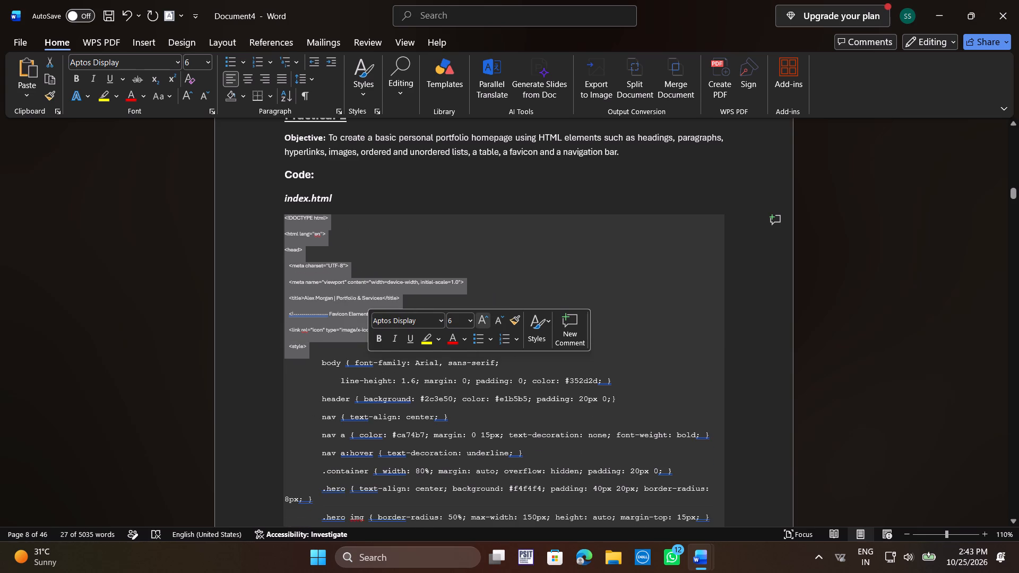
{"action": "left_click", "coordinate": [486, 315]}
{"action": "left_click", "coordinate": [457, 242]}
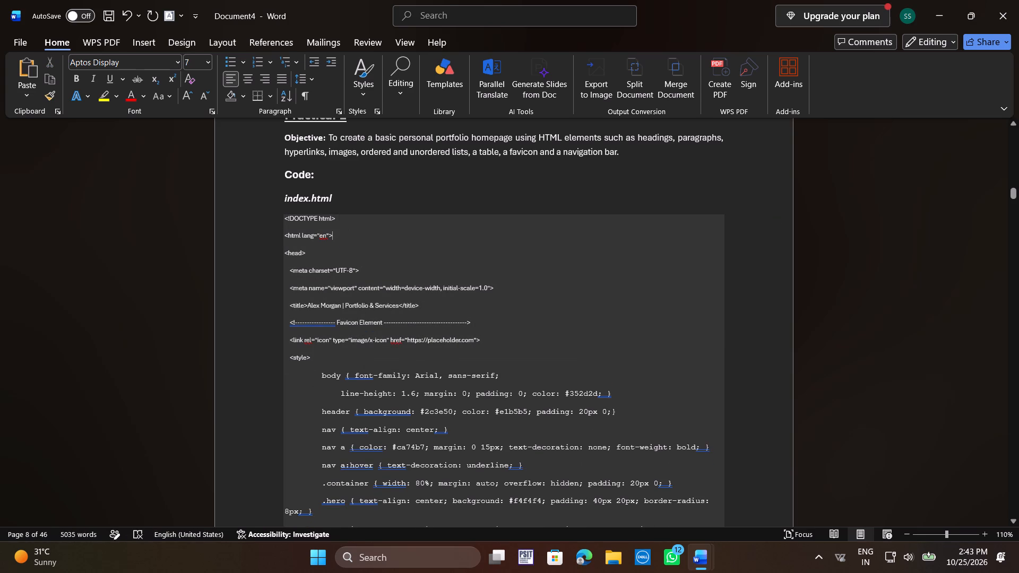
Format the entire Practical 1 index.html code, from the DOCTYPE line through the closing html tag, in Aptos Display at size 7.
{"action": "left_click_drag", "start_coordinate": [284, 220], "coordinate": [510, 542]}
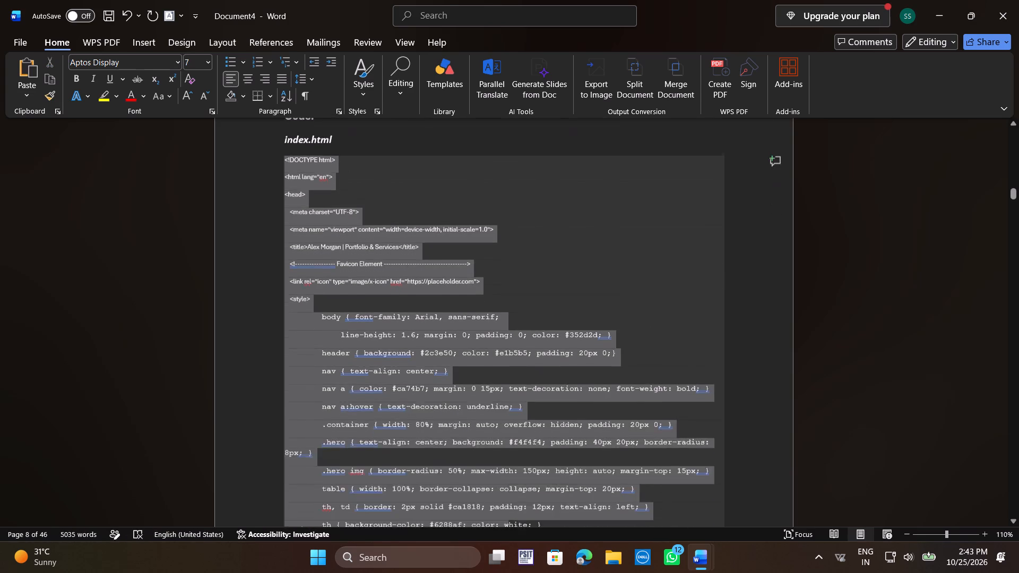
{"action": "left_click_drag", "start_coordinate": [510, 542], "coordinate": [519, 556]}
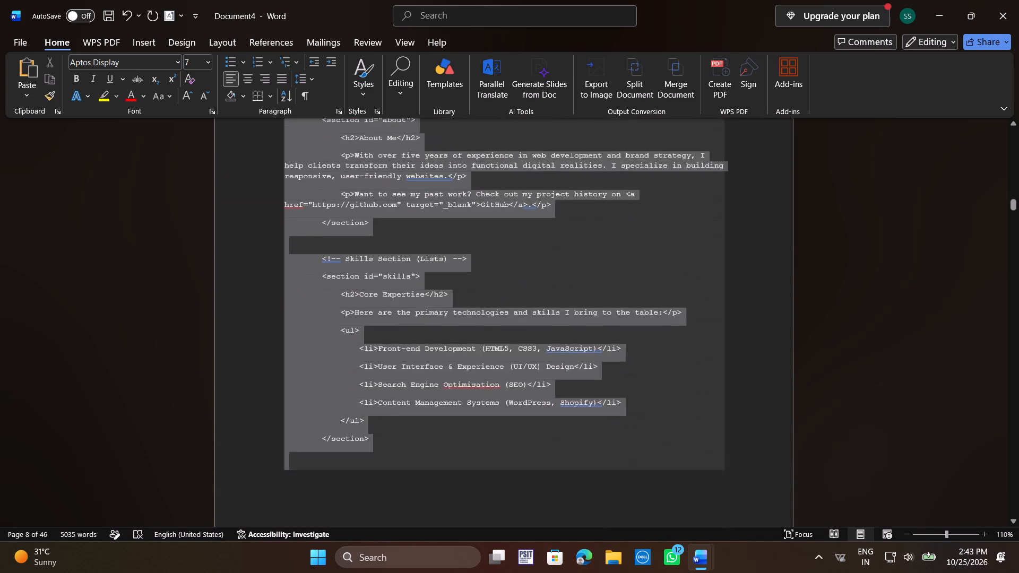
{"action": "left_click_drag", "start_coordinate": [519, 556], "coordinate": [519, 486]}
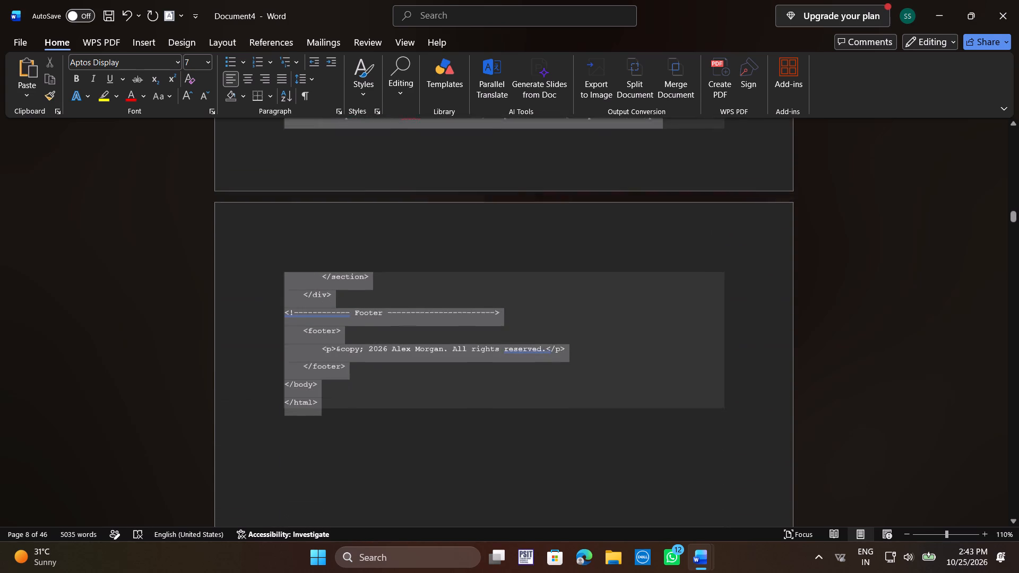
{"action": "left_click_drag", "start_coordinate": [519, 486], "coordinate": [516, 380]}
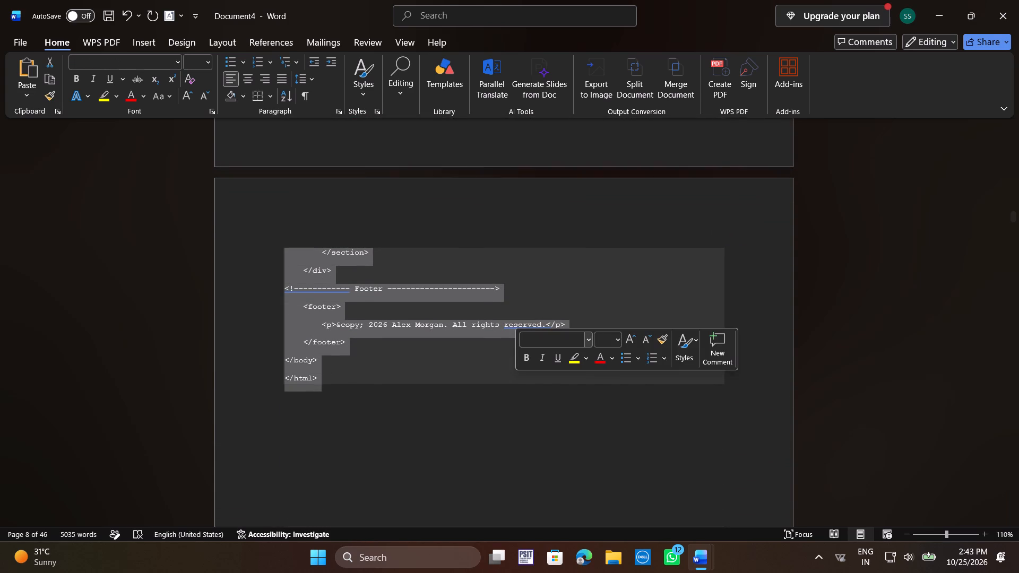
{"action": "left_click", "coordinate": [589, 342]}
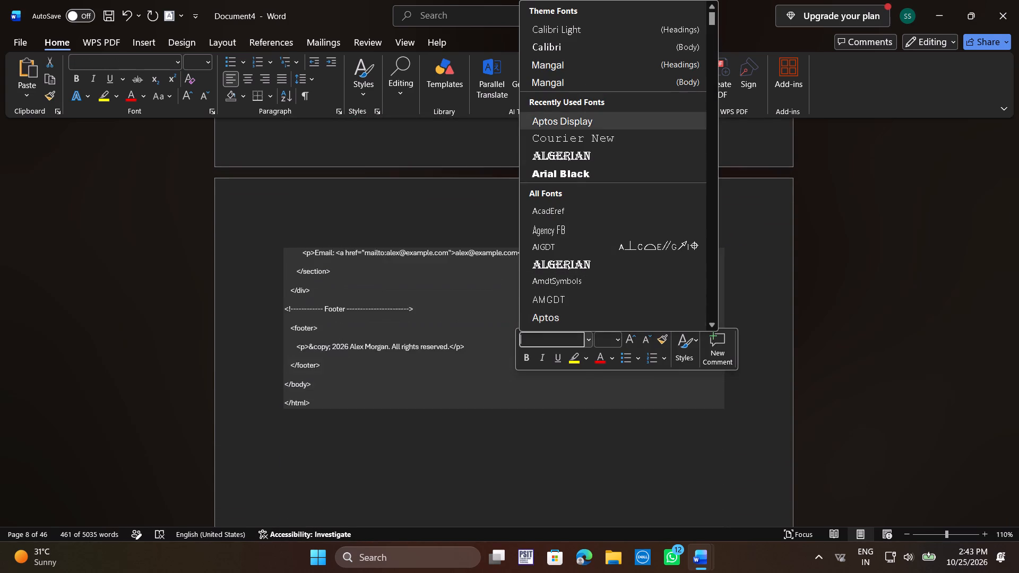
{"action": "left_click", "coordinate": [579, 116]}
{"action": "right_click", "coordinate": [577, 344]}
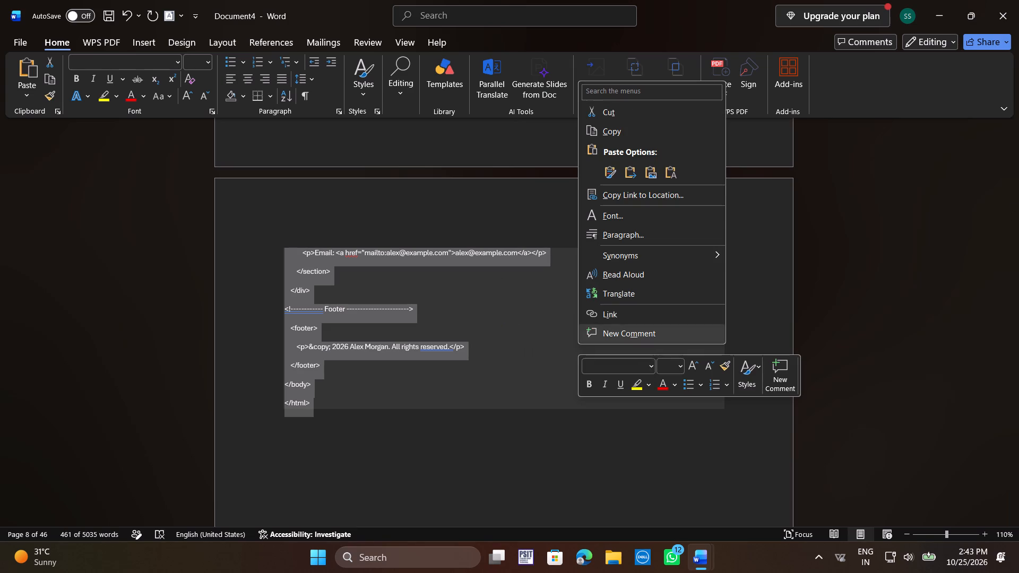
{"action": "left_click", "coordinate": [679, 363]}
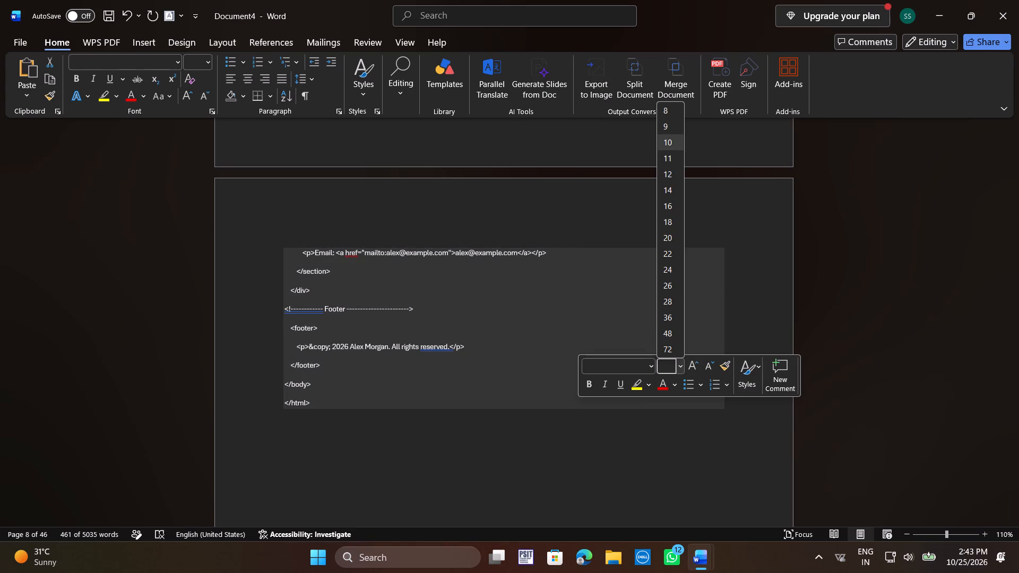
{"action": "left_click", "coordinate": [666, 110]}
{"action": "right_click", "coordinate": [583, 322]}
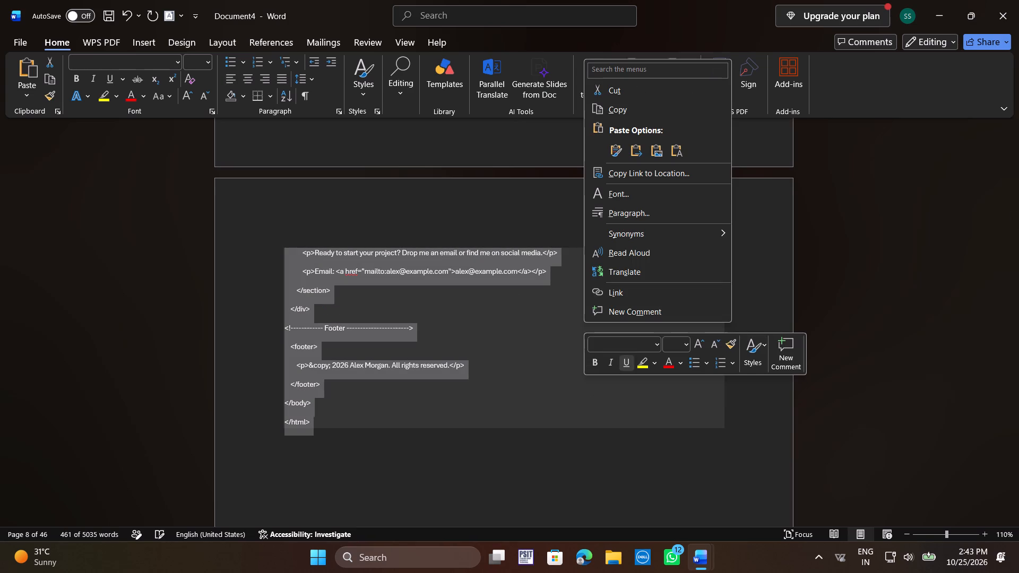
{"action": "left_click", "coordinate": [719, 342]}
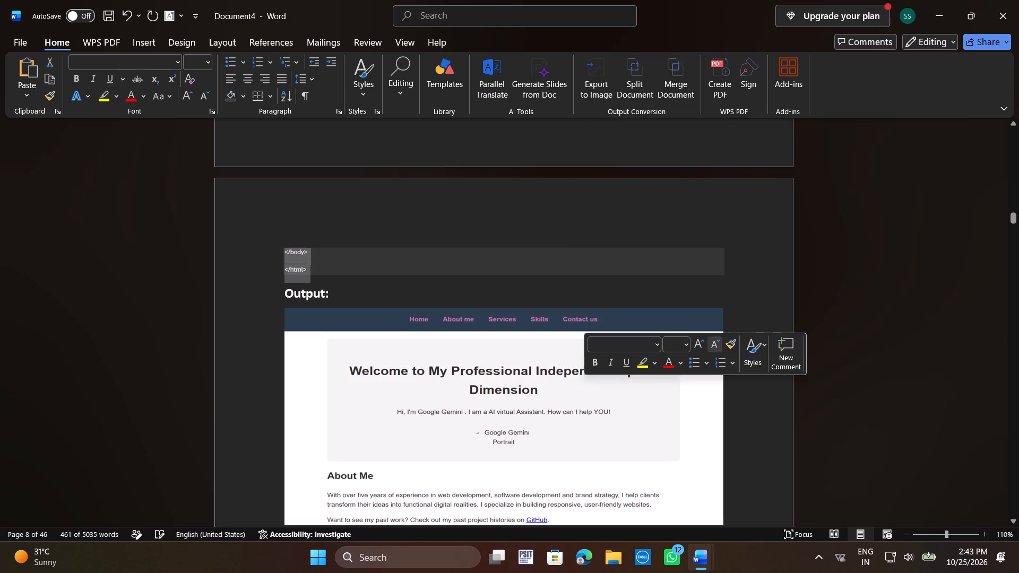
{"action": "left_click", "coordinate": [563, 215]}
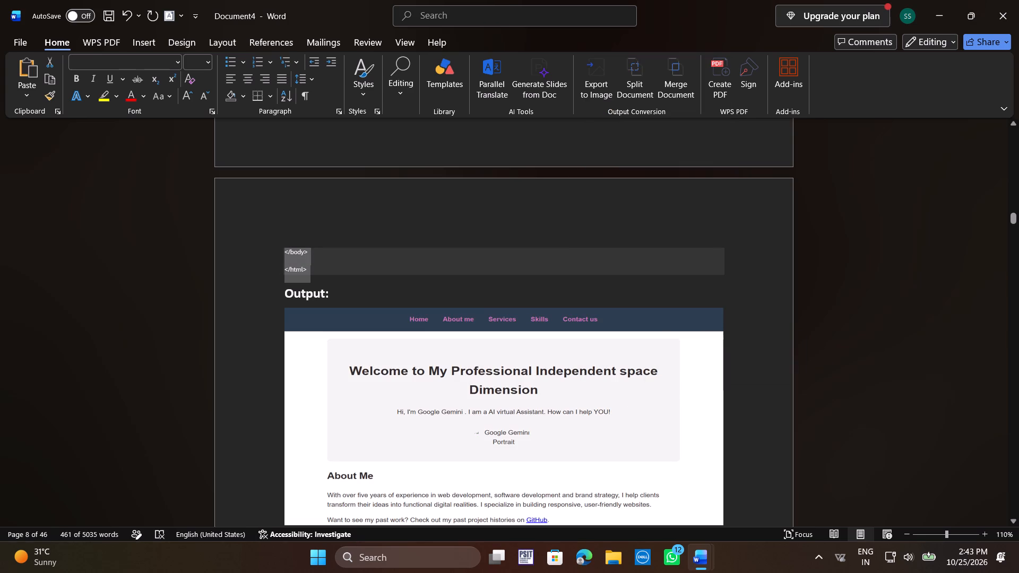
Review the reformatted Practical 1 code and its page break around the navigation links.
{"action": "scroll", "coordinate": [373, 271], "scroll_direction": "up", "scroll_amount": 4}
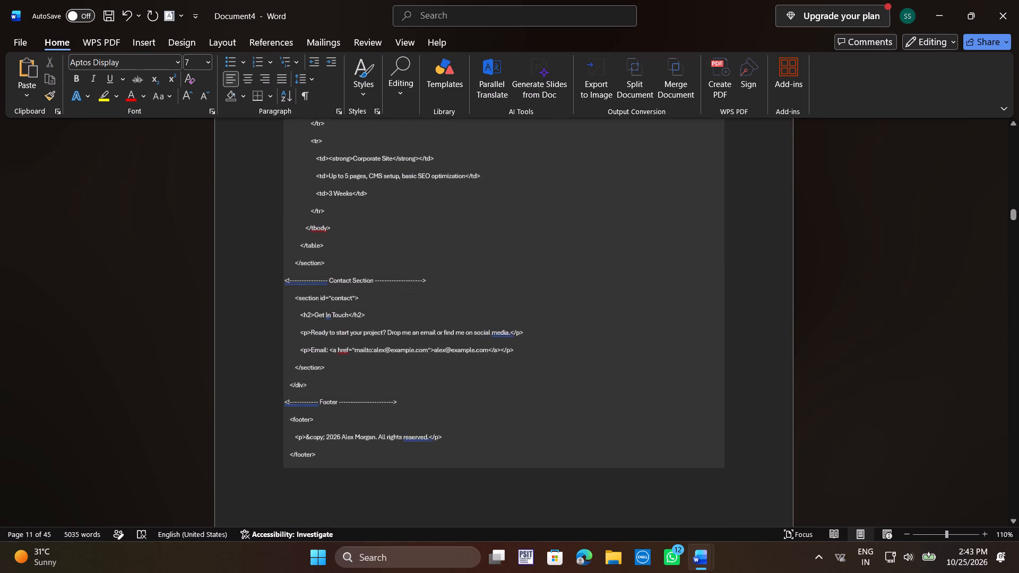
{"action": "scroll", "coordinate": [376, 299], "scroll_direction": "up", "scroll_amount": 7}
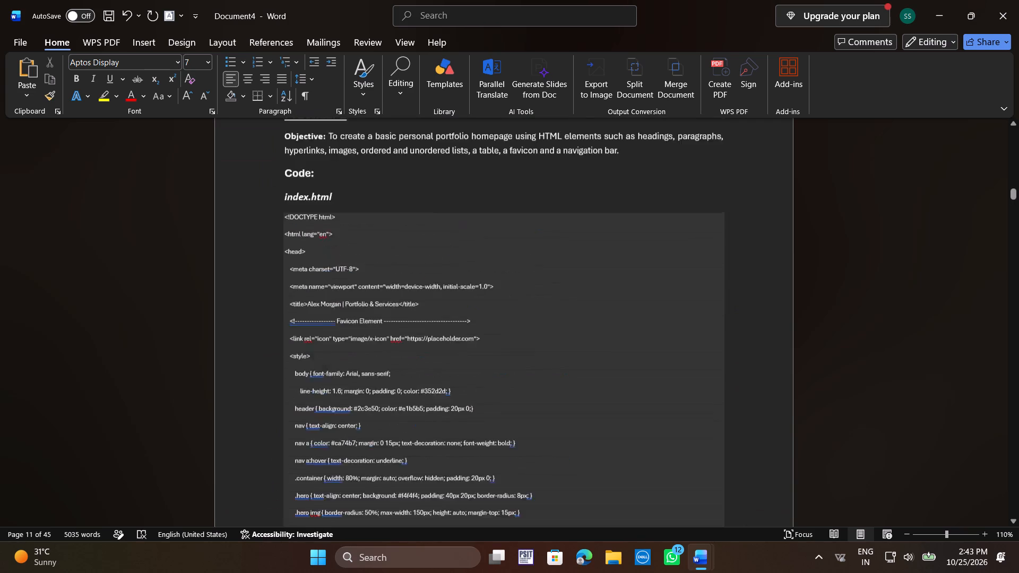
{"action": "scroll", "coordinate": [351, 367], "scroll_direction": "down", "scroll_amount": 1}
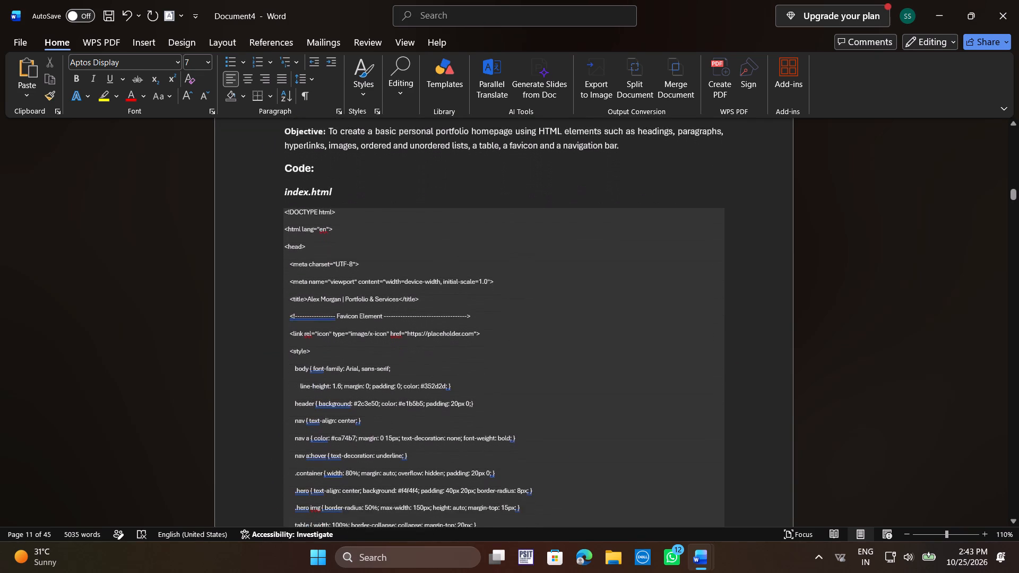
{"action": "scroll", "coordinate": [351, 367], "scroll_direction": "down", "scroll_amount": 2}
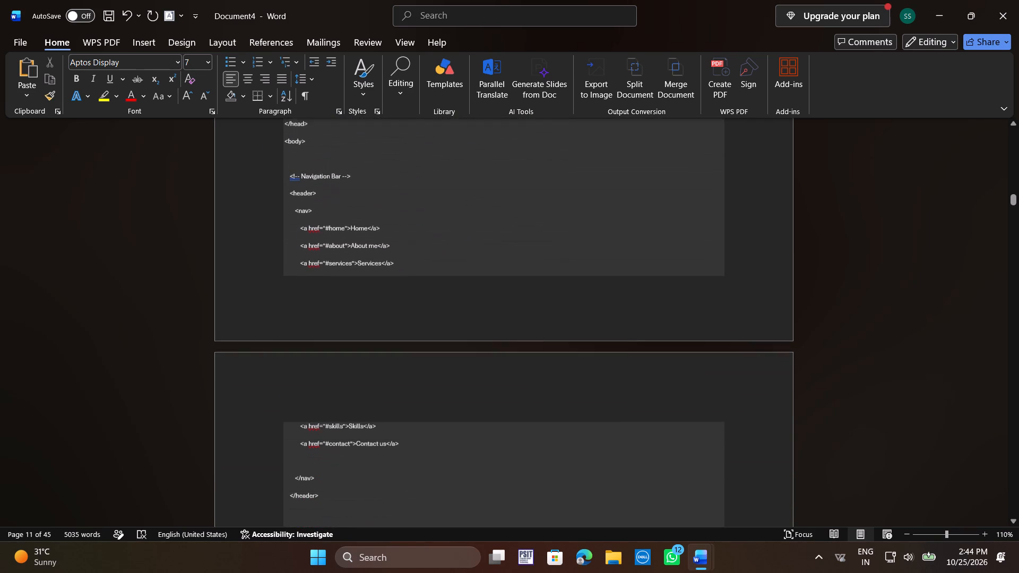
{"action": "left_click_drag", "start_coordinate": [279, 279], "coordinate": [284, 277]}
{"action": "left_click", "coordinate": [286, 277]}
{"action": "double_click", "coordinate": [289, 281]}
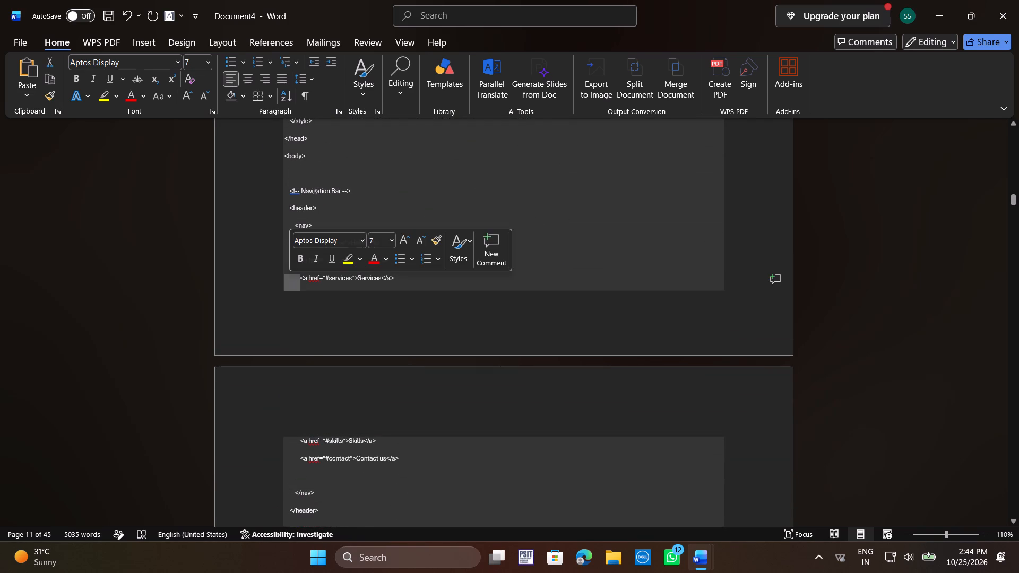
{"action": "left_click", "coordinate": [286, 287]}
{"action": "left_click_drag", "start_coordinate": [285, 287], "coordinate": [249, 282]}
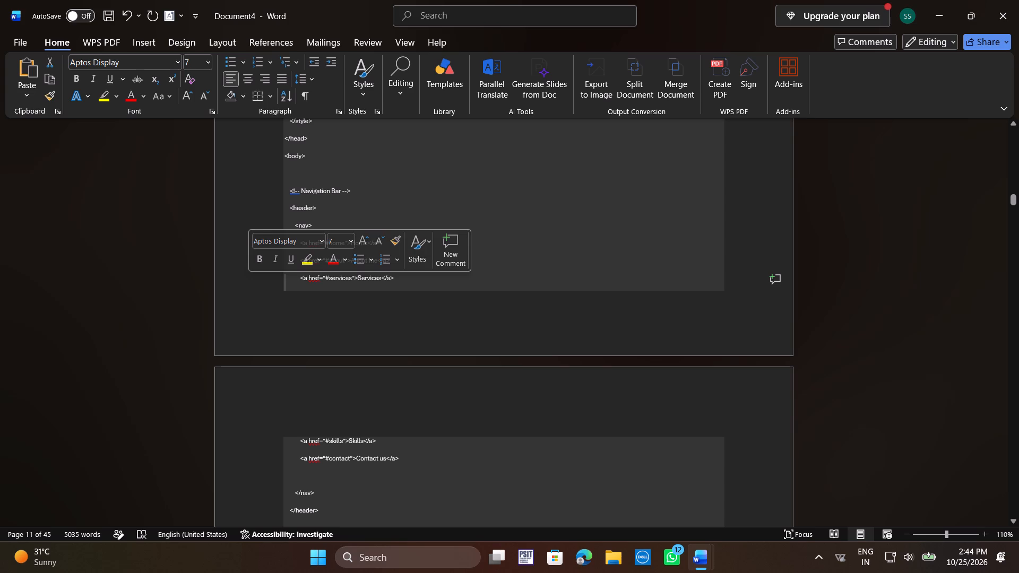
{"action": "left_click", "coordinate": [284, 291]}
{"action": "left_click_drag", "start_coordinate": [282, 291], "coordinate": [255, 307]}
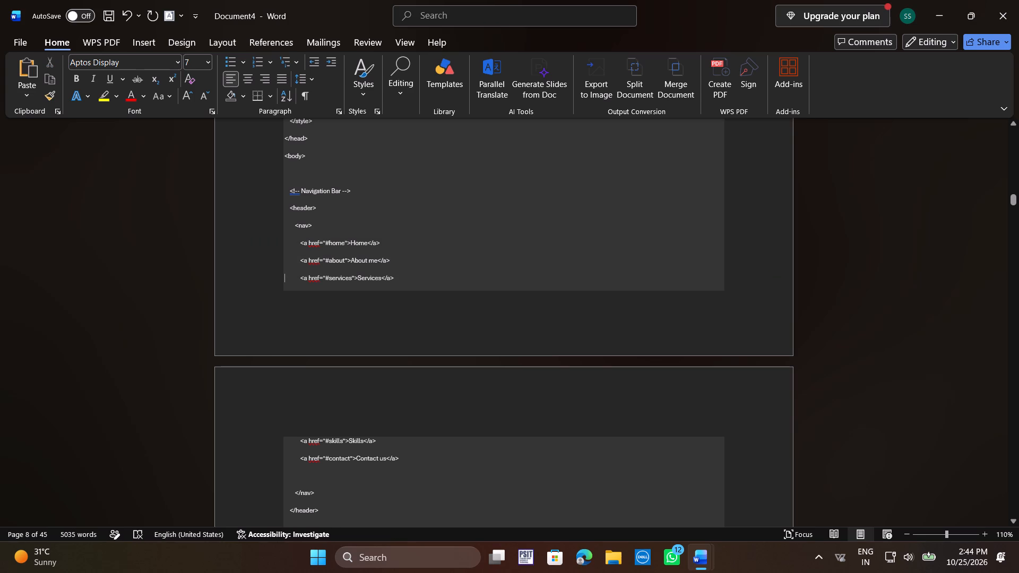
Join the closing body tag onto the closing footer tag's line at the end of the Practical 1 code.
{"action": "scroll", "coordinate": [449, 370], "scroll_direction": "down", "scroll_amount": 7}
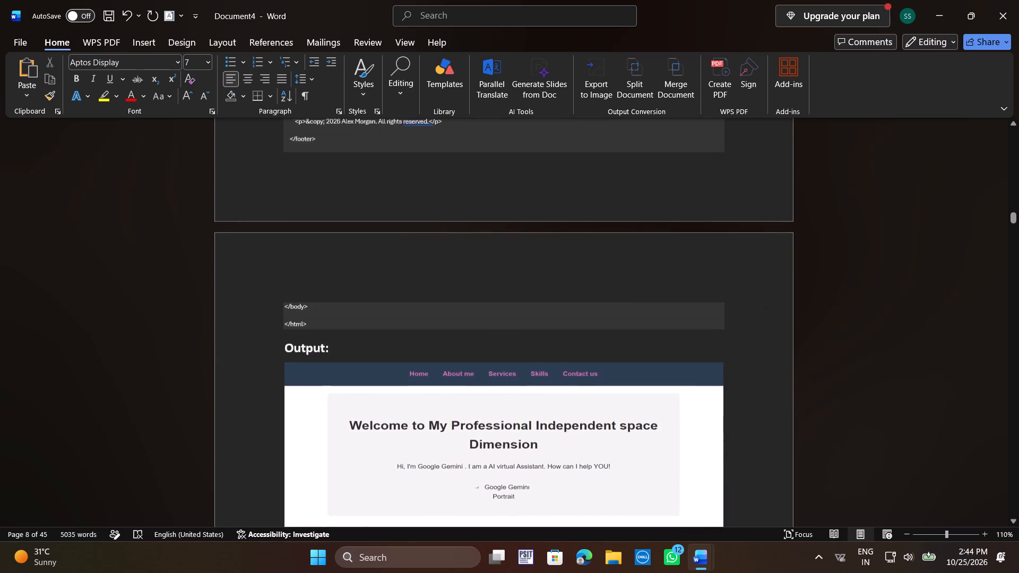
{"action": "scroll", "coordinate": [449, 370], "scroll_direction": "down", "scroll_amount": 1}
{"action": "scroll", "coordinate": [313, 200], "scroll_direction": "up", "scroll_amount": 1}
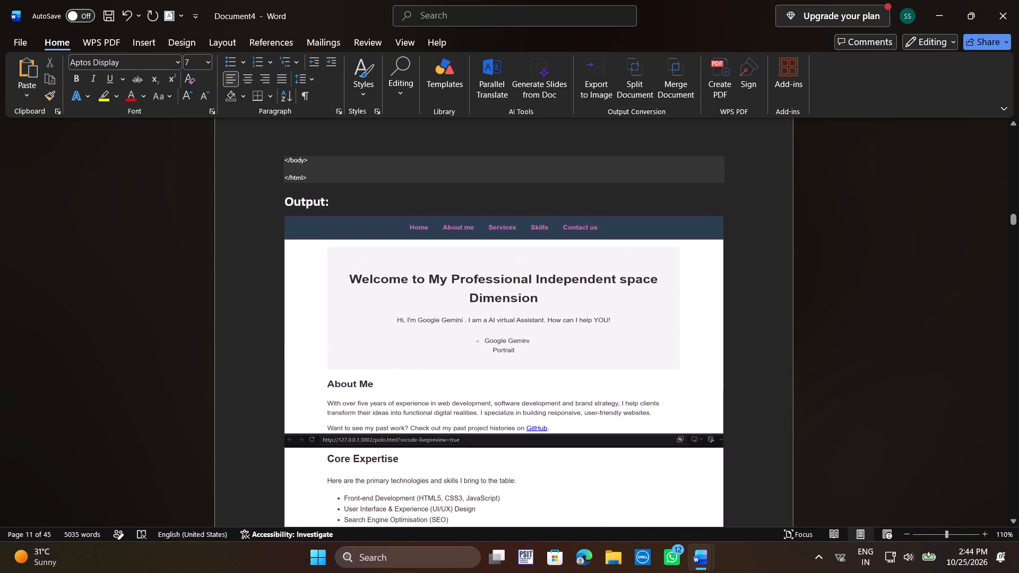
{"action": "left_click", "coordinate": [283, 159]}
{"action": "key", "text": "BackSpace"}
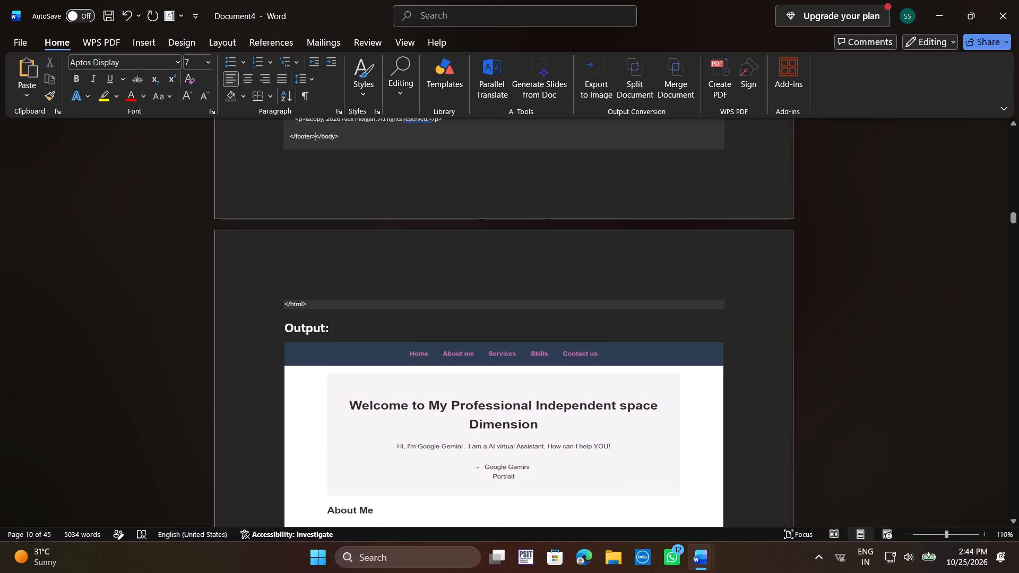
Remove most of the indentation before the section id="contact" tag, keeping it on its own line below the Contact Section comment.
{"action": "scroll", "coordinate": [322, 202], "scroll_direction": "up", "scroll_amount": 1}
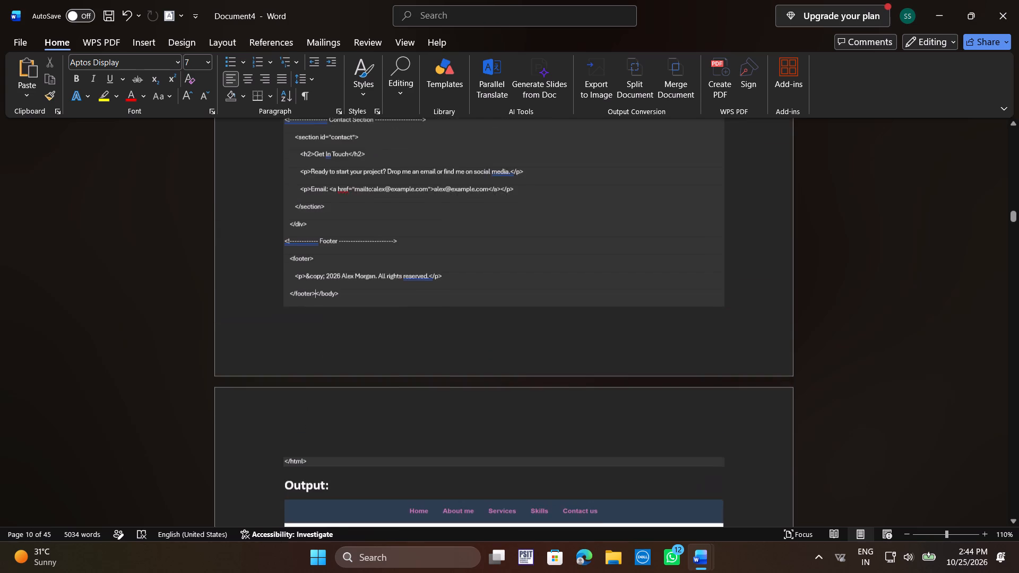
{"action": "scroll", "coordinate": [320, 247], "scroll_direction": "up", "scroll_amount": 1}
{"action": "scroll", "coordinate": [303, 287], "scroll_direction": "up", "scroll_amount": 1}
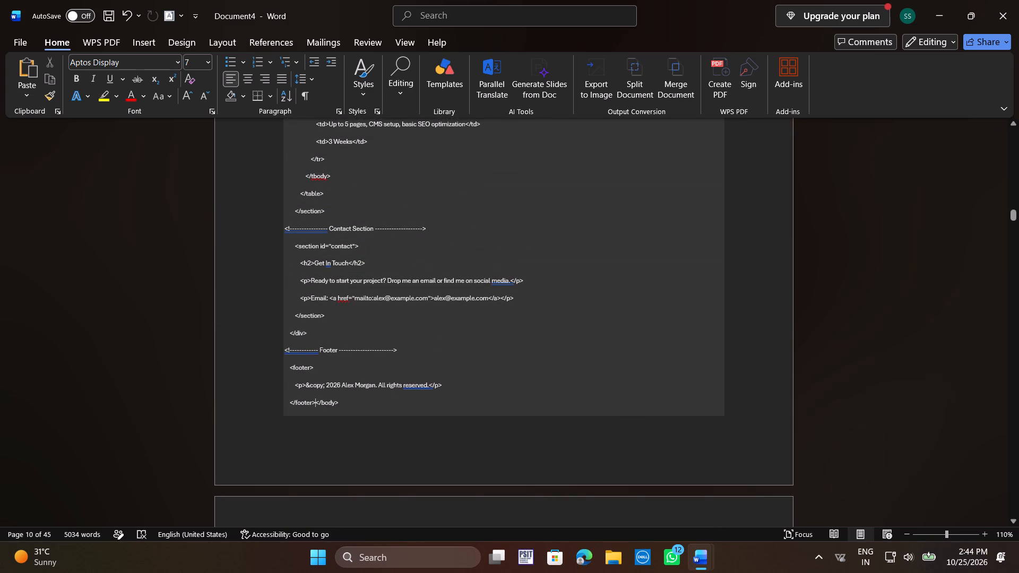
{"action": "left_click", "coordinate": [293, 246]}
{"action": "key", "text": "BackSpace"}
{"action": "key", "text": "BackSpace"}
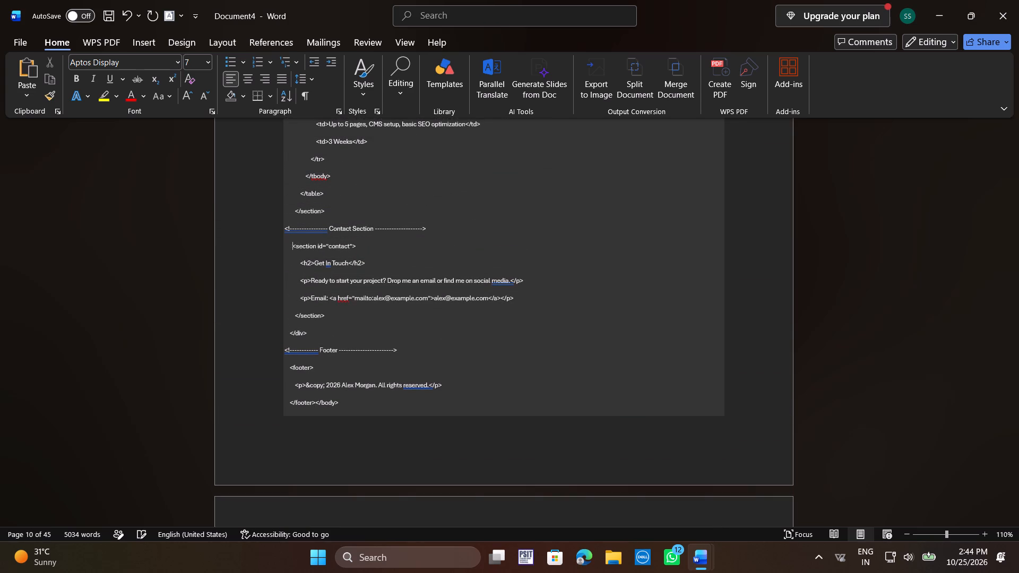
{"action": "key", "text": "BackSpace"}
{"action": "key", "text": "BackSpace"}
{"action": "key", "text": "BackSpace"}
{"action": "key", "text": "BackSpace"}
{"action": "key", "text": "BackSpace"}
{"action": "key", "text": "BackSpace"}
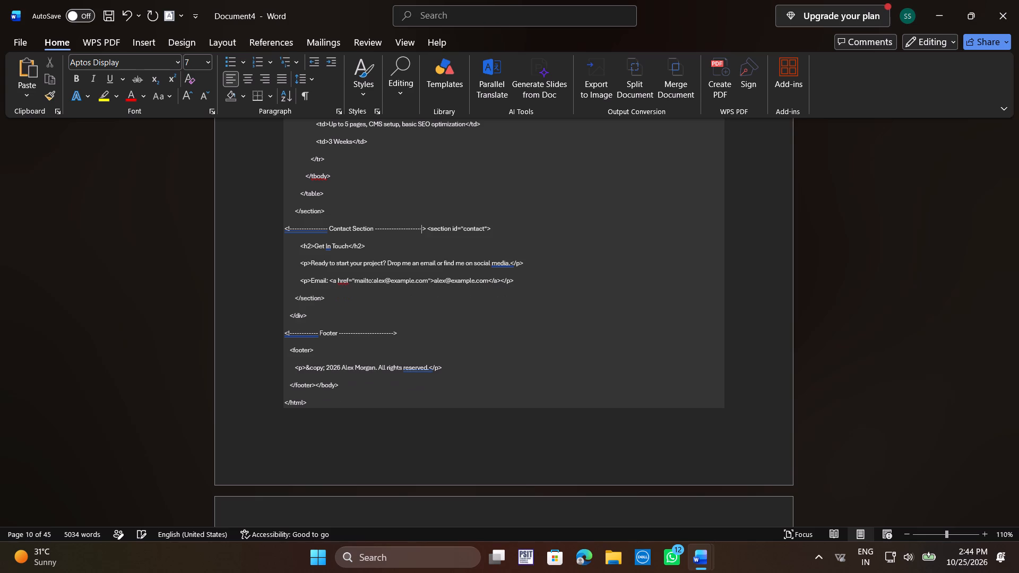
{"action": "key", "text": "Return"}
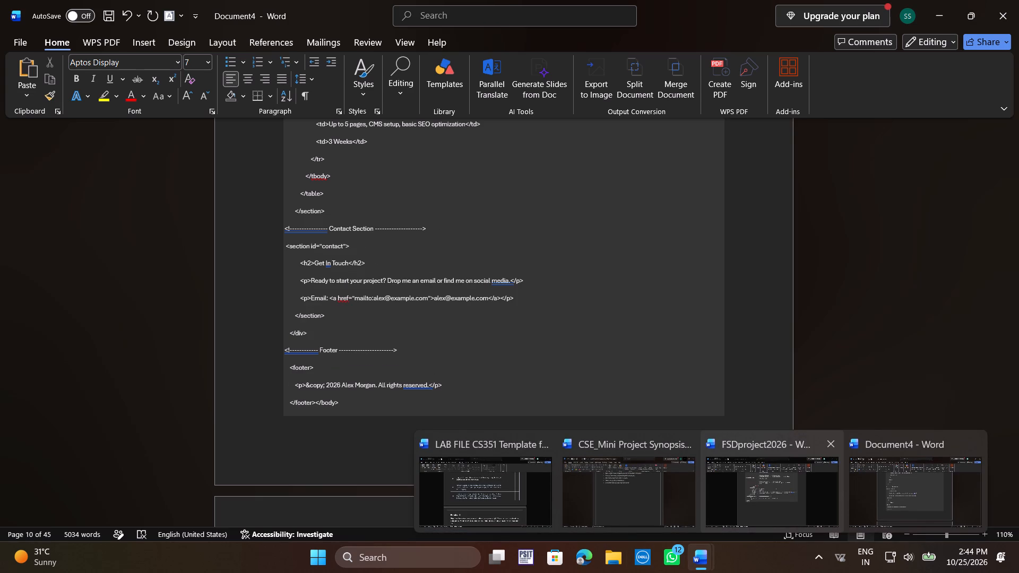
Switch to the FSDproject2026 document and check the font used for the Practical 1 index.html code, from DOCTYPE to the opening body tag.
{"action": "left_click", "coordinate": [776, 481]}
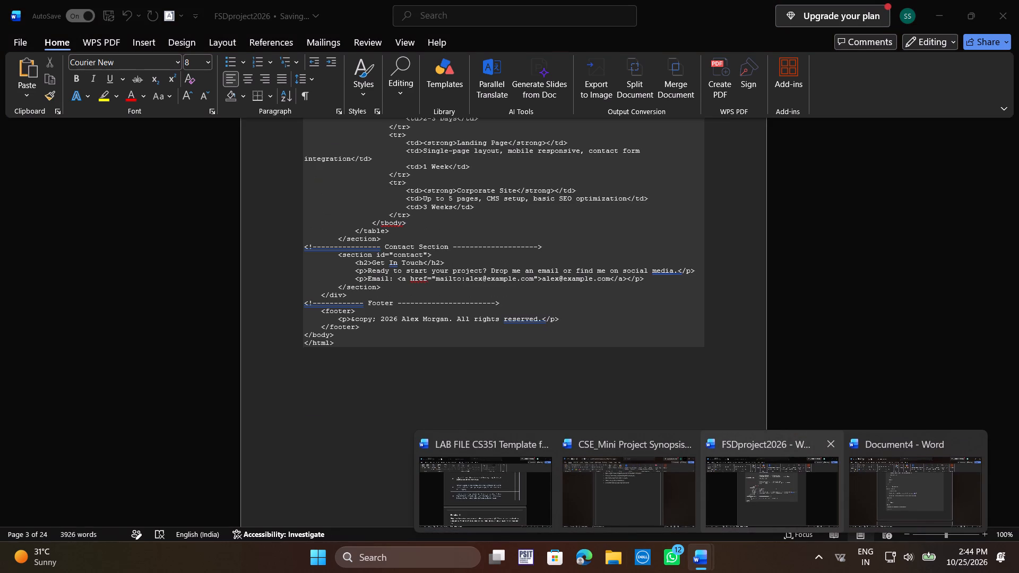
{"action": "left_click", "coordinate": [453, 417]}
{"action": "scroll", "coordinate": [652, 272], "scroll_direction": "up", "scroll_amount": 2}
{"action": "scroll", "coordinate": [563, 273], "scroll_direction": "up", "scroll_amount": 1}
{"action": "scroll", "coordinate": [810, 492], "scroll_direction": "up", "scroll_amount": 1}
{"action": "scroll", "coordinate": [546, 280], "scroll_direction": "up", "scroll_amount": 1}
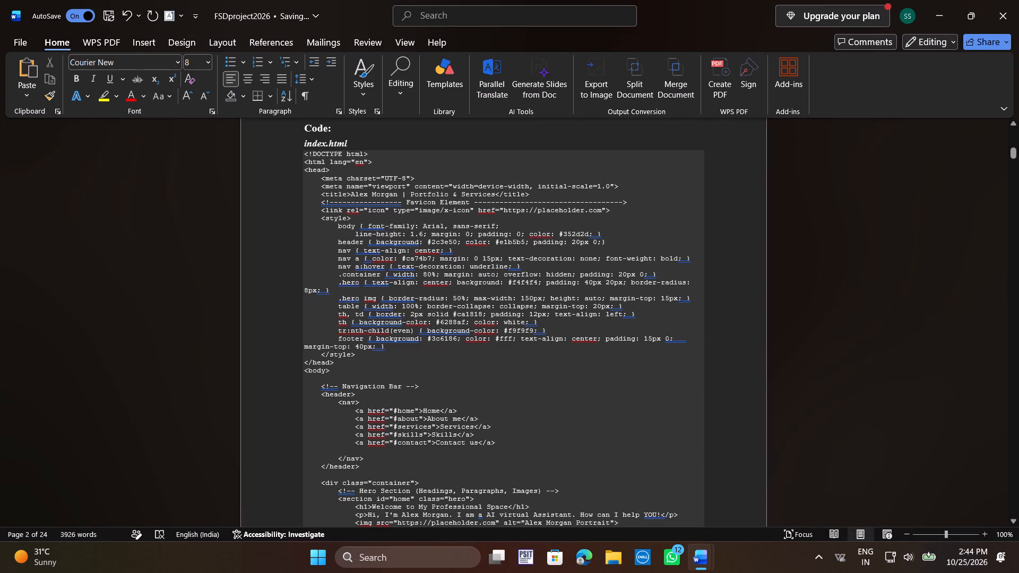
{"action": "left_click_drag", "start_coordinate": [305, 154], "coordinate": [386, 374]}
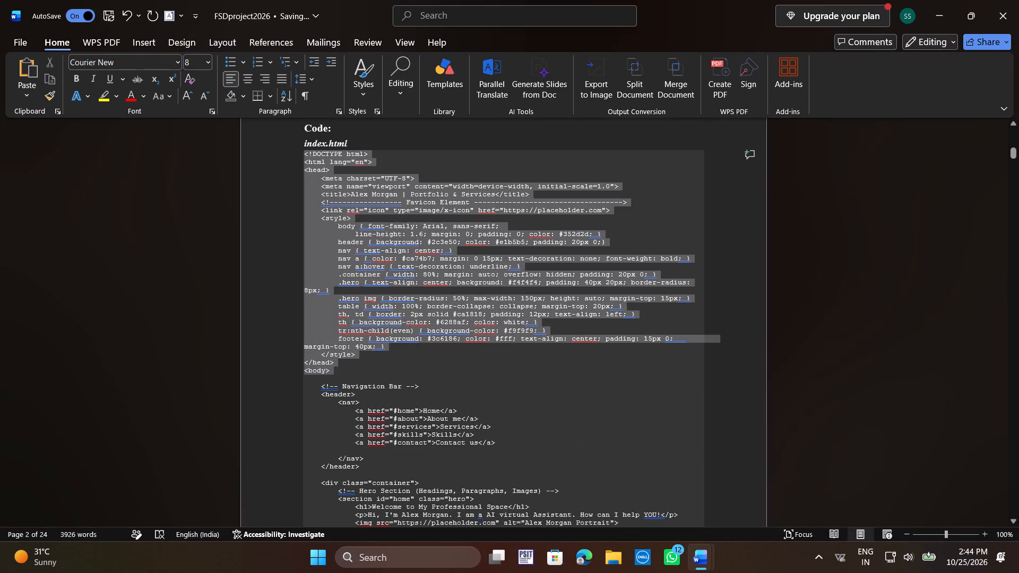
{"action": "left_click", "coordinate": [460, 333]}
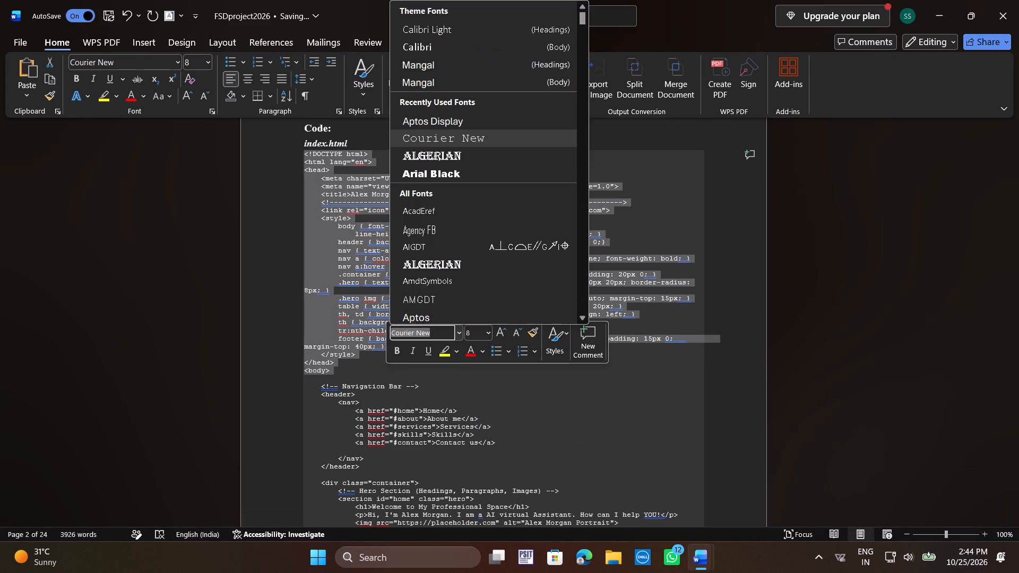
{"action": "left_click", "coordinate": [556, 431]}
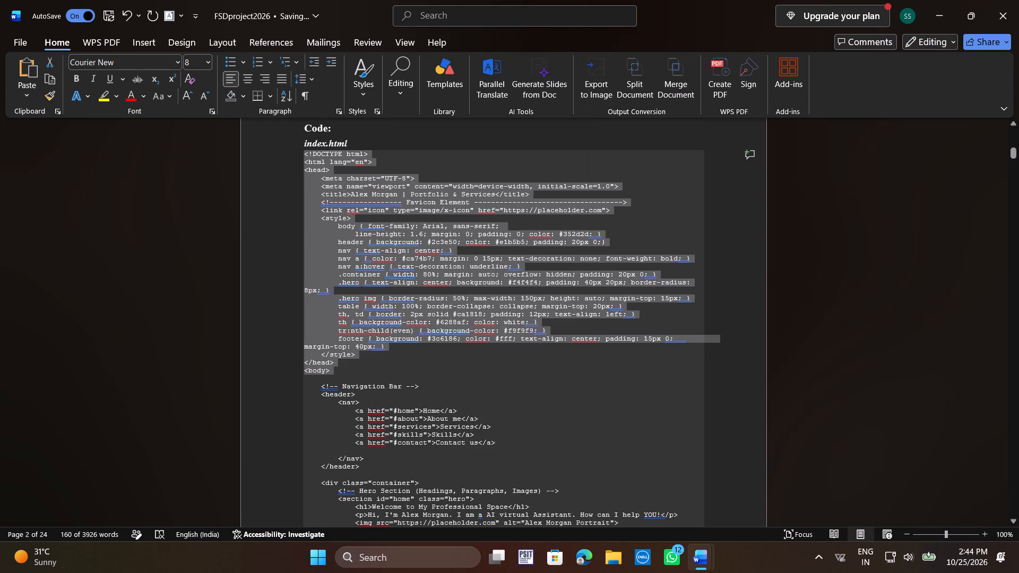
Examine the layout of FSDproject2026 from the index table through the end of the Practical 1 code.
{"action": "scroll", "coordinate": [430, 310], "scroll_direction": "up", "scroll_amount": 1}
{"action": "scroll", "coordinate": [386, 164], "scroll_direction": "up", "scroll_amount": 1}
{"action": "left_click", "coordinate": [432, 322]}
{"action": "scroll", "coordinate": [500, 307], "scroll_direction": "up", "scroll_amount": 2}
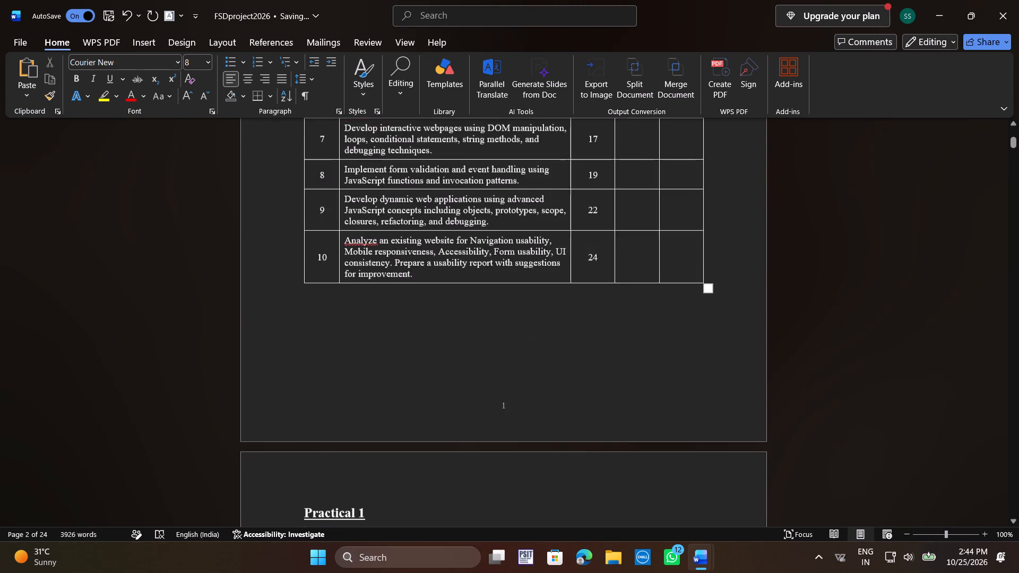
{"action": "scroll", "coordinate": [503, 307], "scroll_direction": "up", "scroll_amount": 1}
{"action": "scroll", "coordinate": [325, 263], "scroll_direction": "down", "scroll_amount": 6}
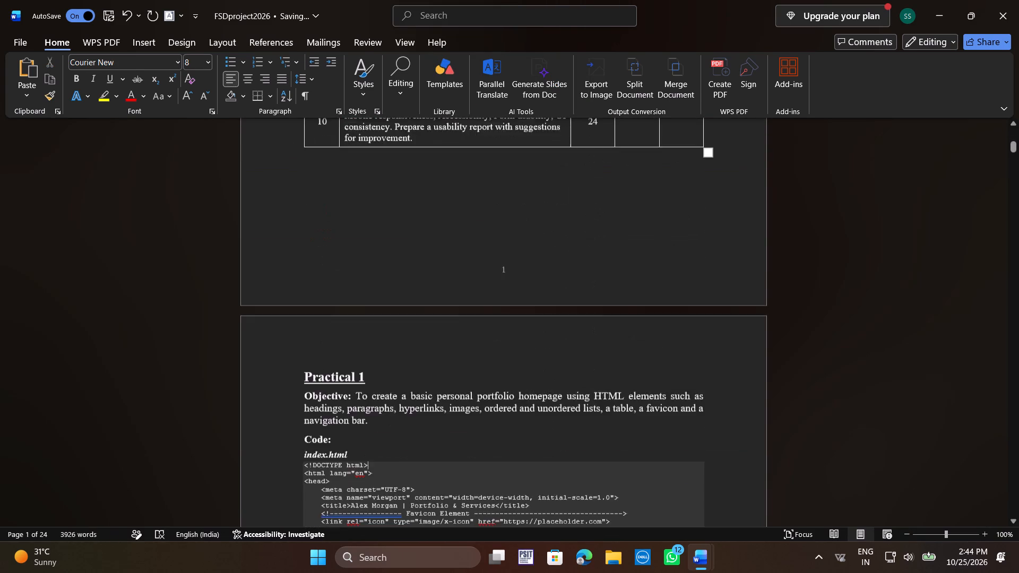
{"action": "scroll", "coordinate": [325, 263], "scroll_direction": "down", "scroll_amount": 7}
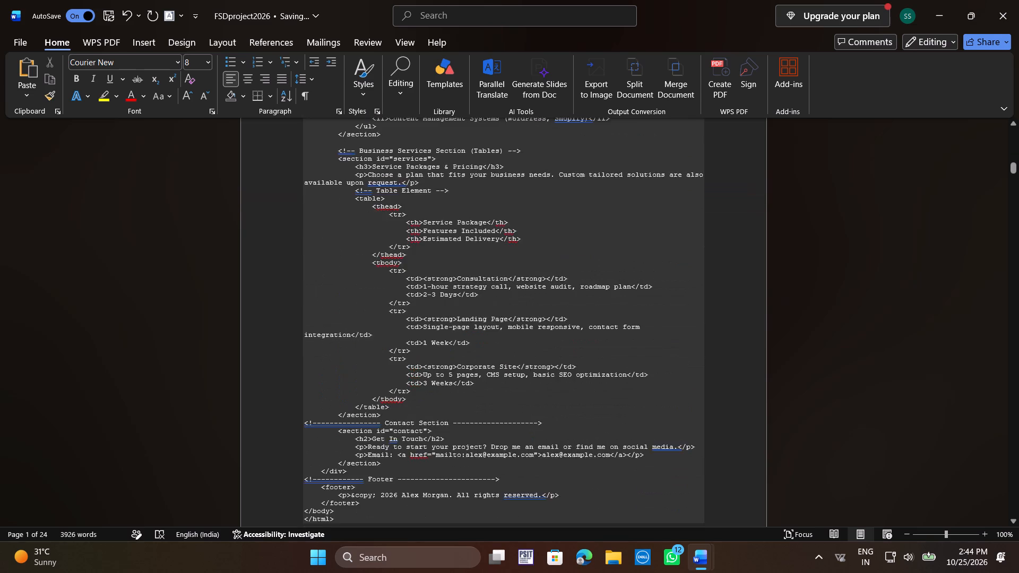
Examine the layout of the remaining practicals in FSDproject2026, from Practical 2 onward, and return to the index table.
{"action": "scroll", "coordinate": [325, 263], "scroll_direction": "down", "scroll_amount": 7}
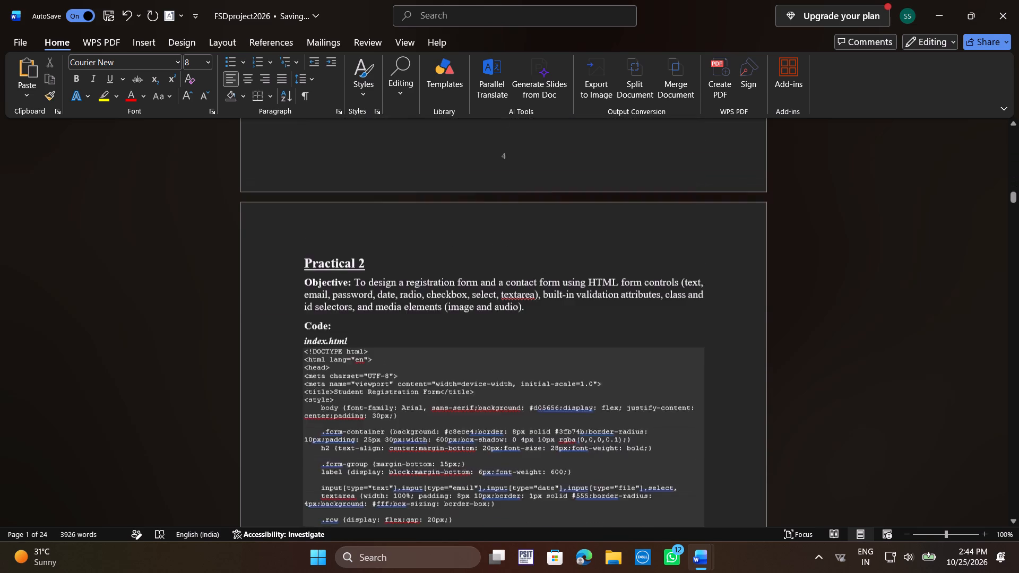
{"action": "scroll", "coordinate": [325, 263], "scroll_direction": "down", "scroll_amount": 7}
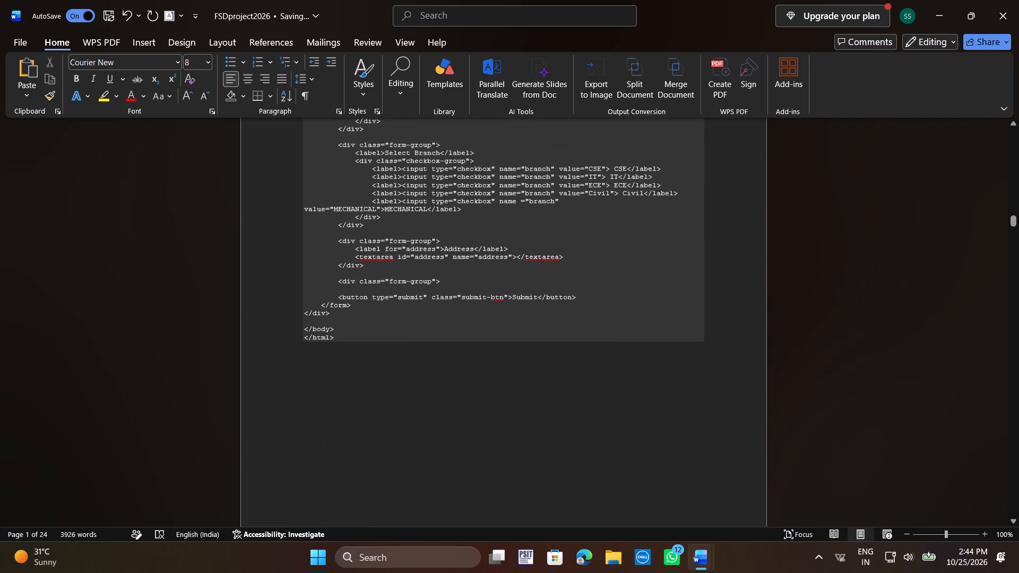
{"action": "scroll", "coordinate": [325, 263], "scroll_direction": "down", "scroll_amount": 8}
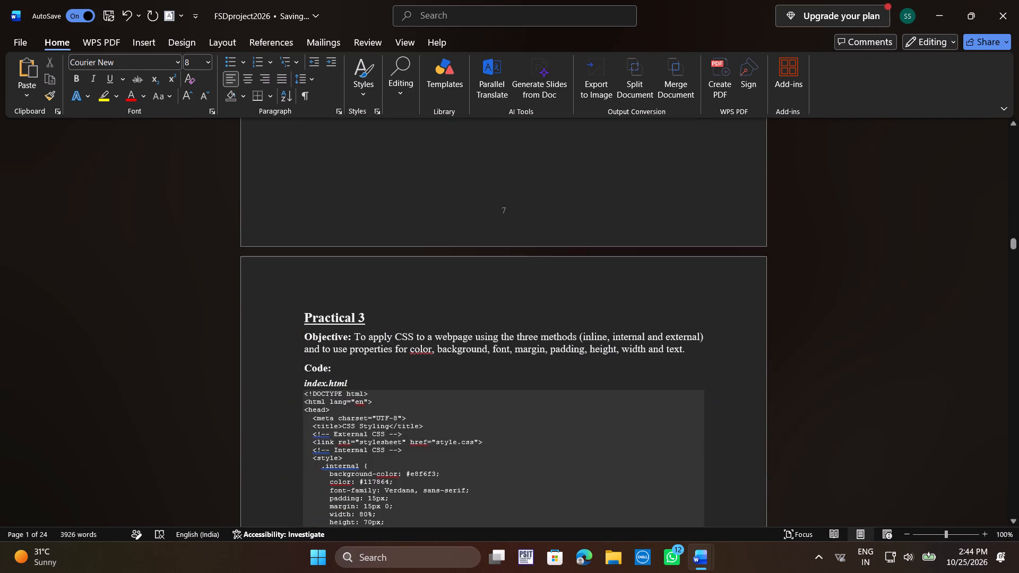
{"action": "scroll", "coordinate": [325, 263], "scroll_direction": "down", "scroll_amount": 7}
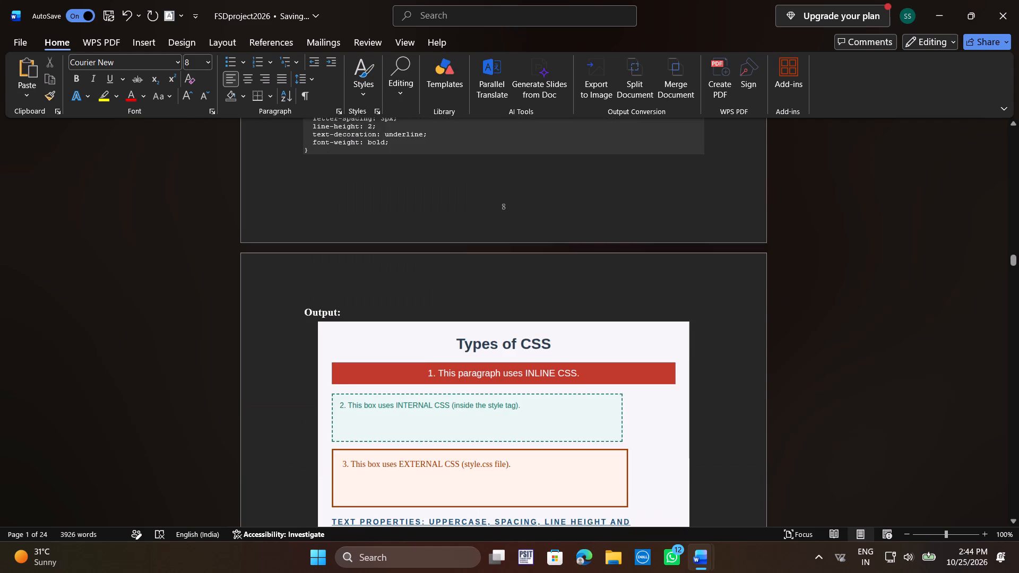
{"action": "scroll", "coordinate": [325, 263], "scroll_direction": "down", "scroll_amount": 7}
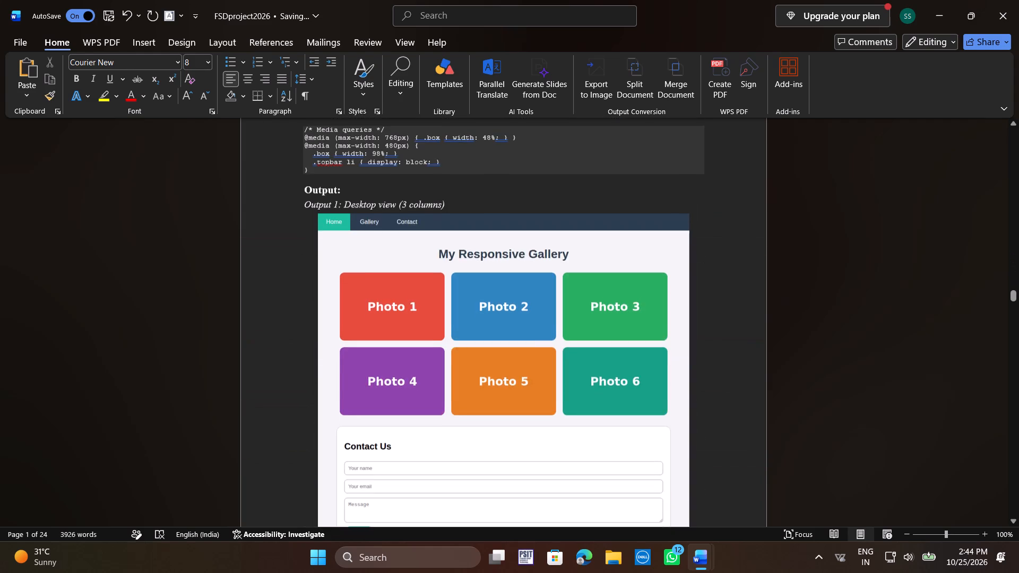
{"action": "scroll", "coordinate": [325, 263], "scroll_direction": "down", "scroll_amount": 7}
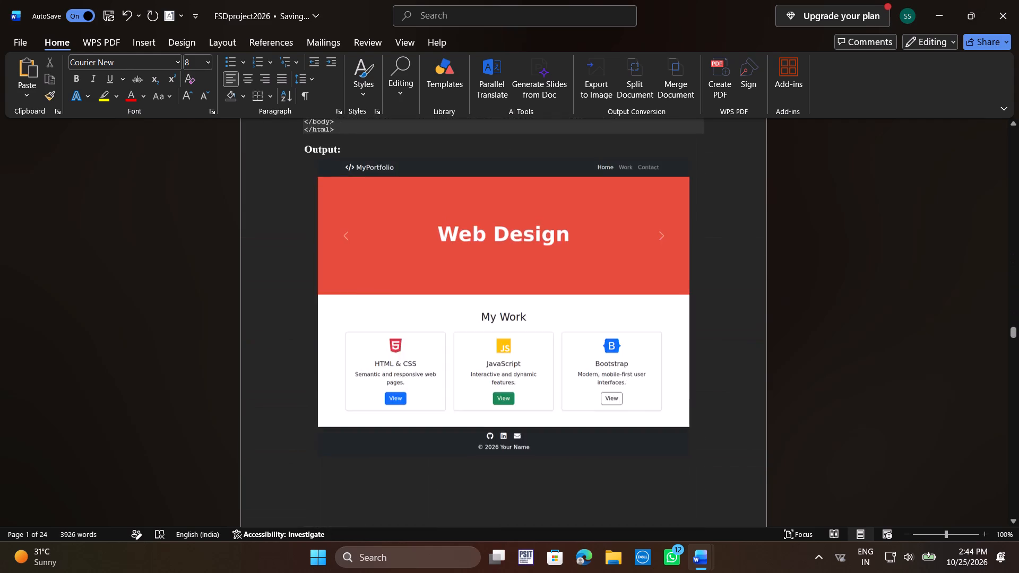
{"action": "scroll", "coordinate": [325, 263], "scroll_direction": "down", "scroll_amount": 6}
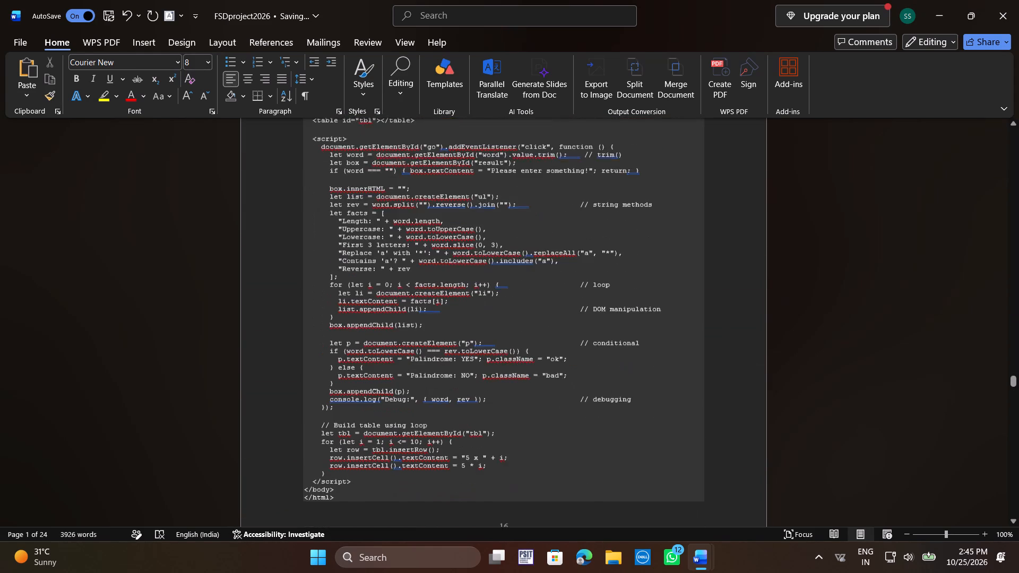
{"action": "scroll", "coordinate": [325, 263], "scroll_direction": "down", "scroll_amount": 3}
{"action": "scroll", "coordinate": [325, 263], "scroll_direction": "up", "scroll_amount": 20}
{"action": "scroll", "coordinate": [325, 263], "scroll_direction": "up", "scroll_amount": 20}
{"action": "scroll", "coordinate": [325, 263], "scroll_direction": "up", "scroll_amount": 20}
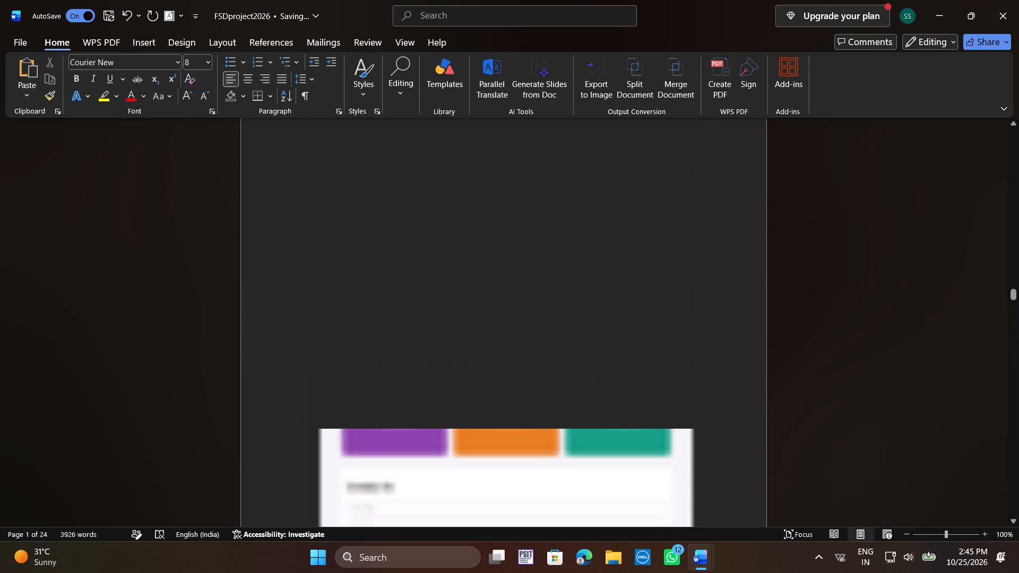
{"action": "scroll", "coordinate": [325, 263], "scroll_direction": "up", "scroll_amount": 20}
{"action": "scroll", "coordinate": [325, 263], "scroll_direction": "up", "scroll_amount": 20}
{"action": "scroll", "coordinate": [325, 263], "scroll_direction": "up", "scroll_amount": 20}
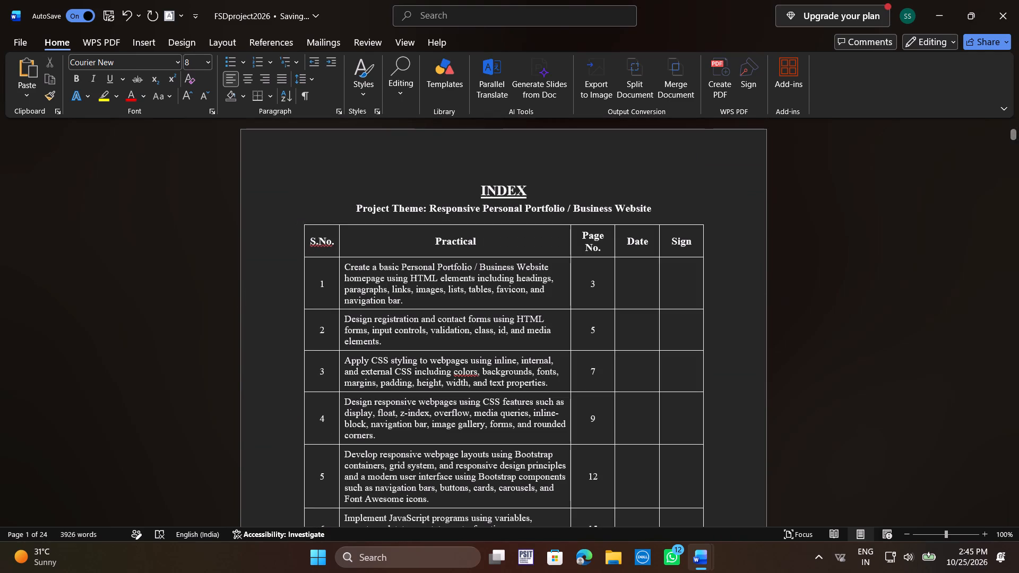
{"action": "scroll", "coordinate": [686, 218], "scroll_direction": "down", "scroll_amount": 1}
{"action": "scroll", "coordinate": [686, 218], "scroll_direction": "up", "scroll_amount": 1}
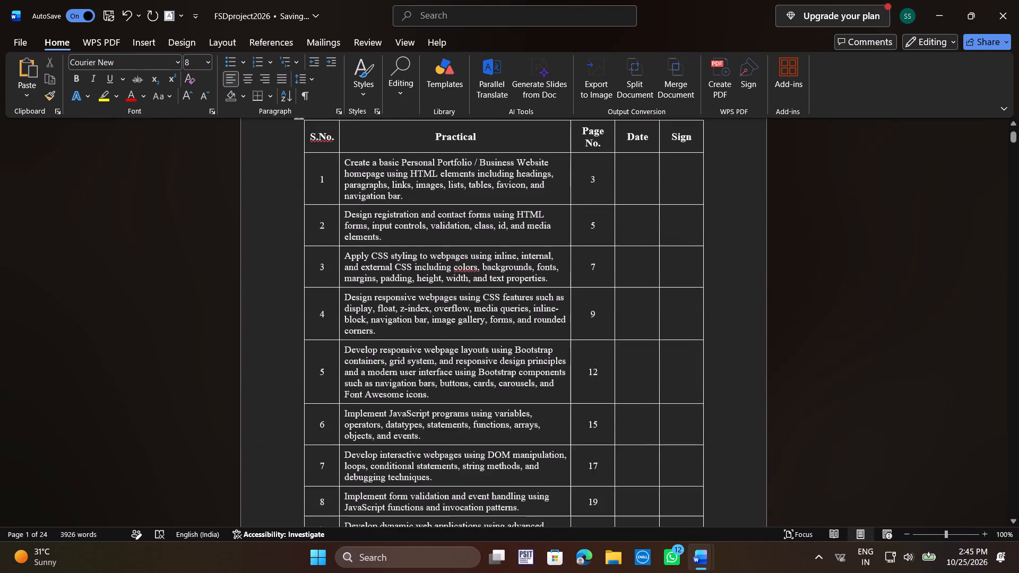
{"action": "scroll", "coordinate": [686, 218], "scroll_direction": "up", "scroll_amount": 1}
{"action": "scroll", "coordinate": [381, 194], "scroll_direction": "up", "scroll_amount": 1}
{"action": "scroll", "coordinate": [664, 386], "scroll_direction": "down", "scroll_amount": 1}
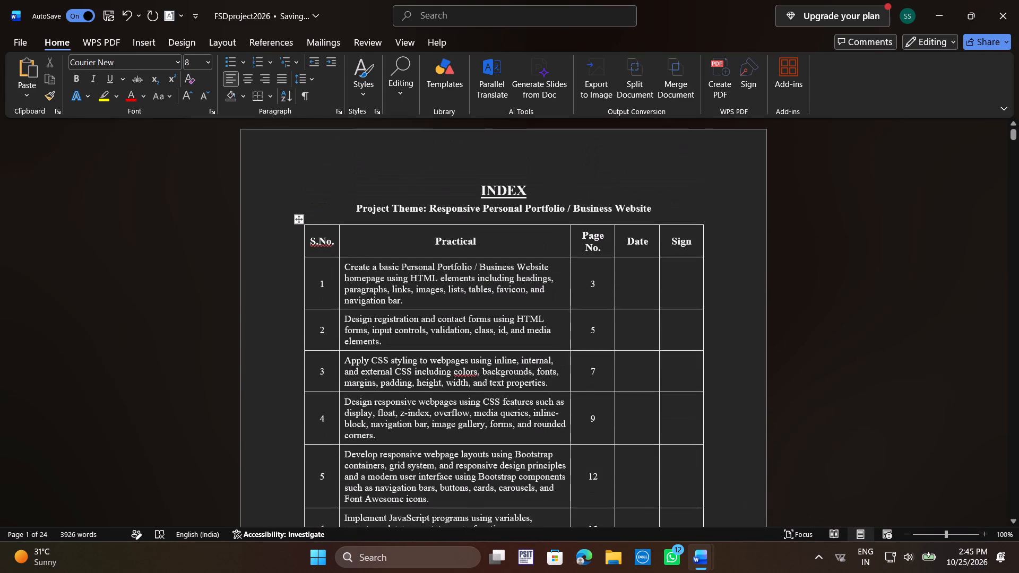
{"action": "scroll", "coordinate": [669, 402], "scroll_direction": "down", "scroll_amount": 1}
Switch to Document4 and copy the whole lab experiment table, from its header row through experiment 10.
{"action": "left_click", "coordinate": [696, 572]}
{"action": "left_click", "coordinate": [779, 494]}
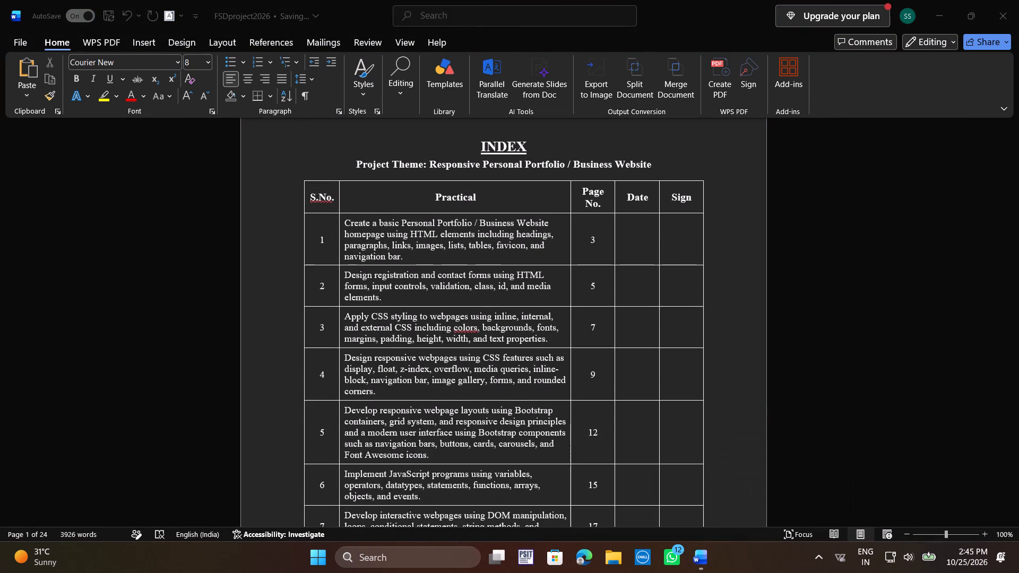
{"action": "left_click", "coordinate": [701, 572]}
{"action": "left_click", "coordinate": [905, 508]}
{"action": "scroll", "coordinate": [550, 246], "scroll_direction": "up", "scroll_amount": 7}
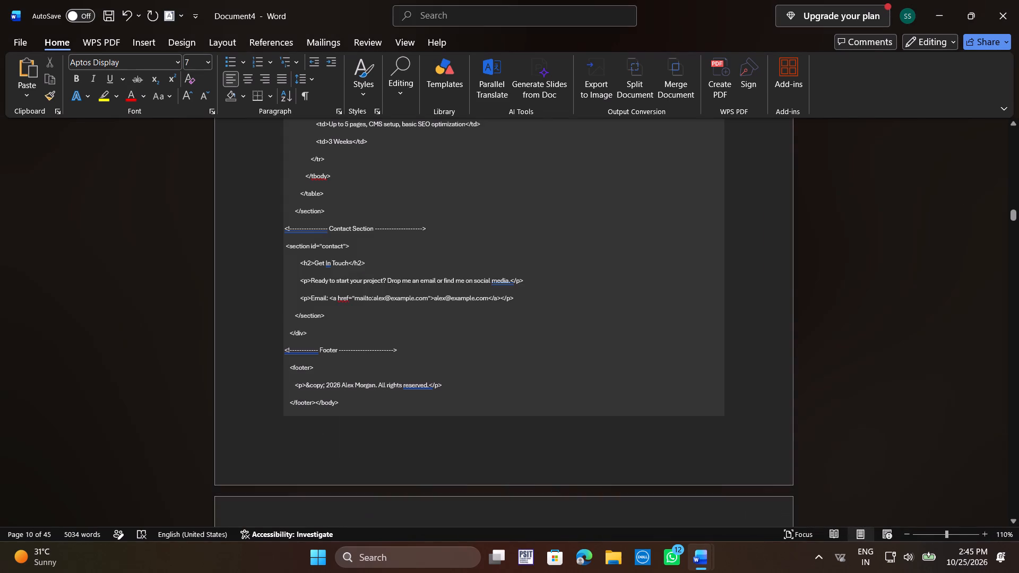
{"action": "scroll", "coordinate": [550, 246], "scroll_direction": "up", "scroll_amount": 20}
{"action": "scroll", "coordinate": [550, 246], "scroll_direction": "up", "scroll_amount": 20}
{"action": "scroll", "coordinate": [550, 246], "scroll_direction": "up", "scroll_amount": 20}
{"action": "scroll", "coordinate": [548, 246], "scroll_direction": "down", "scroll_amount": 20}
{"action": "scroll", "coordinate": [548, 246], "scroll_direction": "down", "scroll_amount": 20}
{"action": "scroll", "coordinate": [548, 246], "scroll_direction": "down", "scroll_amount": 20}
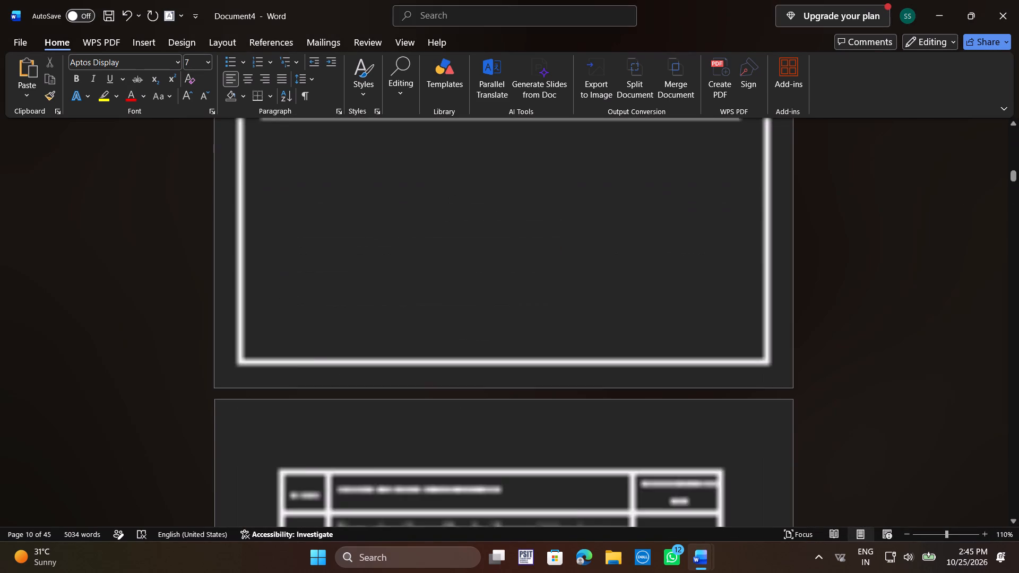
{"action": "scroll", "coordinate": [548, 246], "scroll_direction": "up", "scroll_amount": 2}
{"action": "scroll", "coordinate": [548, 246], "scroll_direction": "down", "scroll_amount": 2}
{"action": "scroll", "coordinate": [548, 246], "scroll_direction": "up", "scroll_amount": 3}
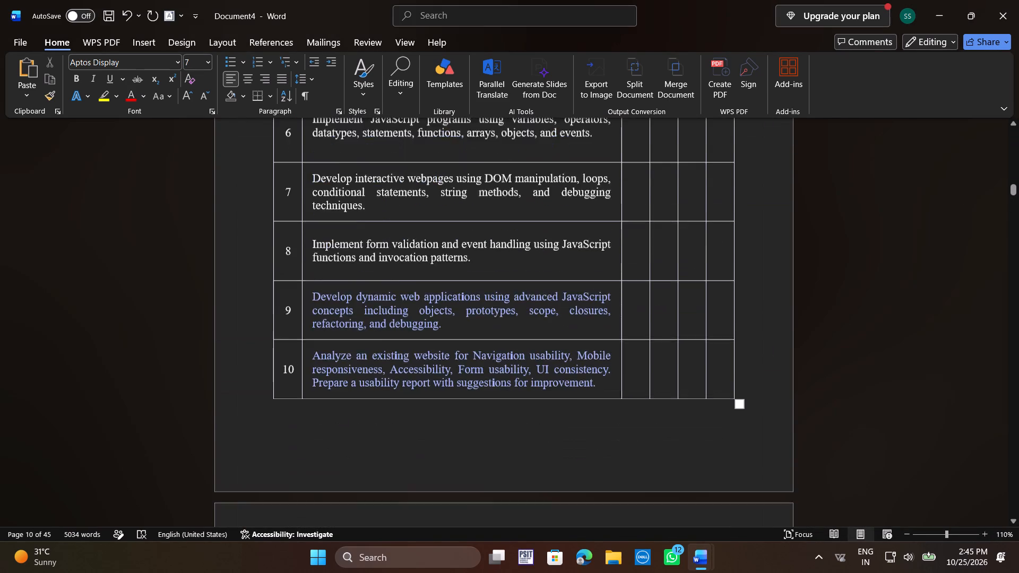
{"action": "scroll", "coordinate": [538, 241], "scroll_direction": "up", "scroll_amount": 1}
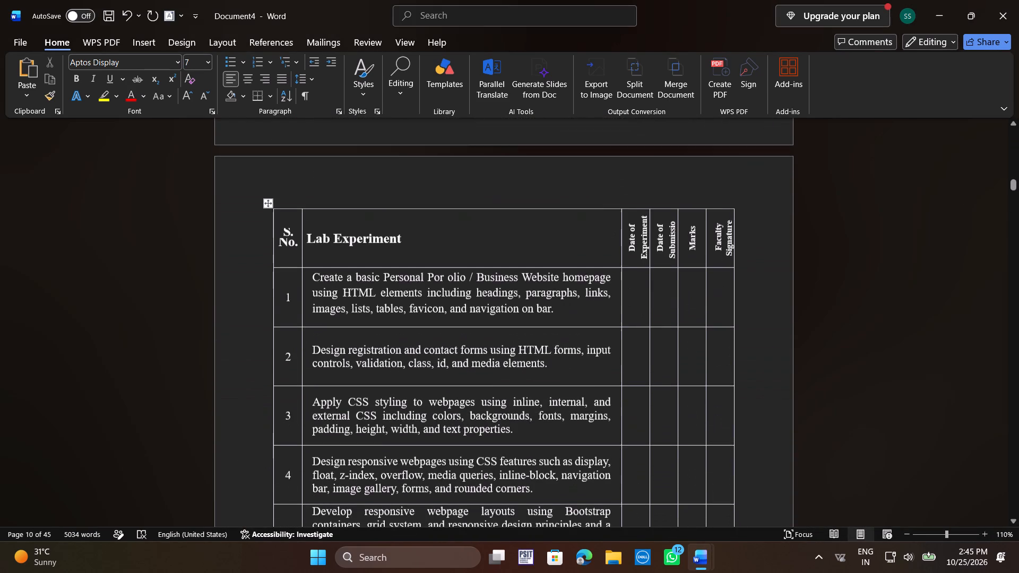
{"action": "left_click_drag", "start_coordinate": [241, 178], "coordinate": [552, 406]}
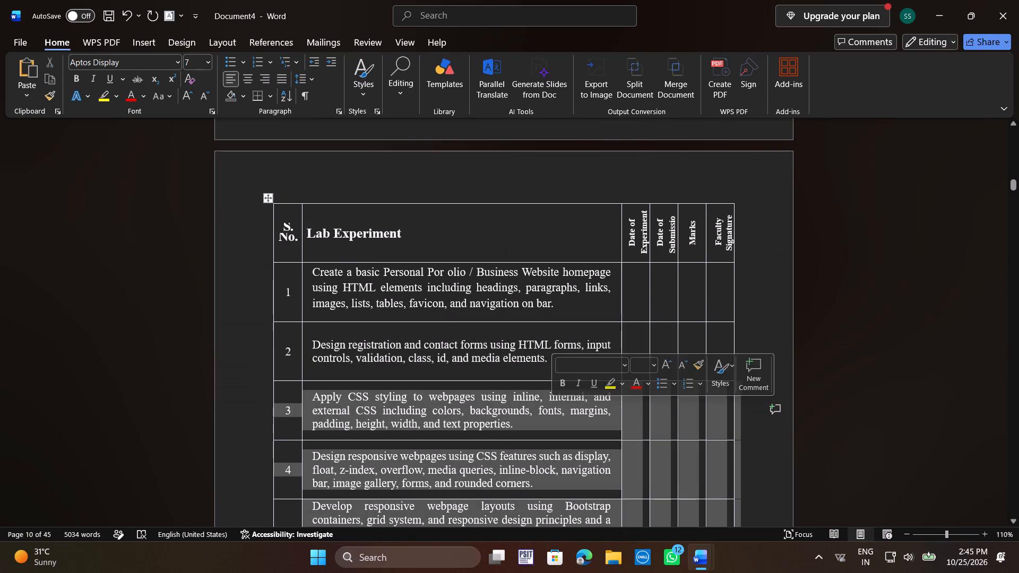
{"action": "left_click", "coordinate": [237, 172]}
{"action": "left_click_drag", "start_coordinate": [233, 175], "coordinate": [641, 388]}
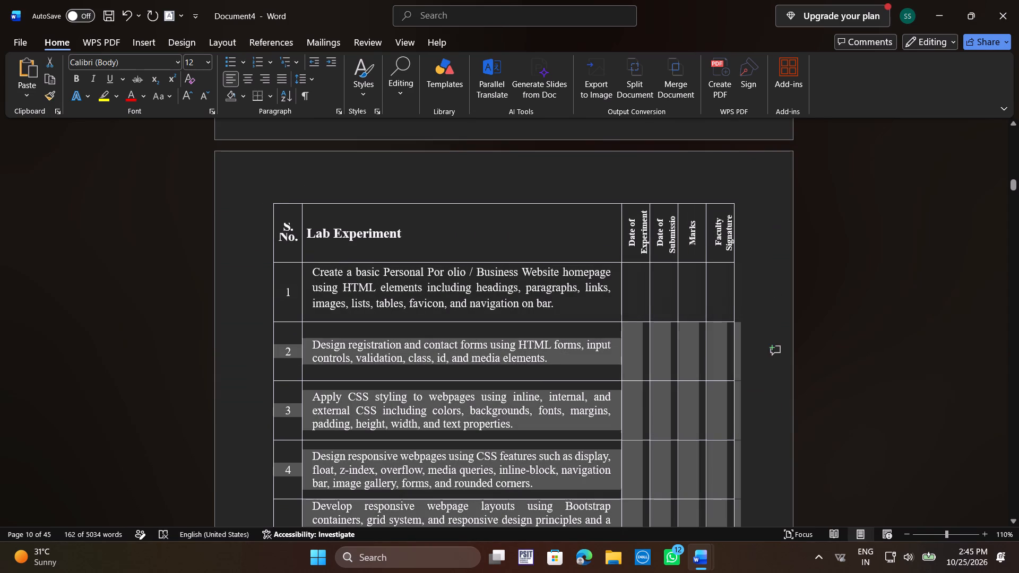
{"action": "left_click_drag", "start_coordinate": [641, 388], "coordinate": [688, 502]}
{"action": "scroll", "coordinate": [670, 473], "scroll_direction": "down", "scroll_amount": 4}
{"action": "left_click", "coordinate": [239, 297]}
{"action": "scroll", "coordinate": [239, 297], "scroll_direction": "up", "scroll_amount": 4}
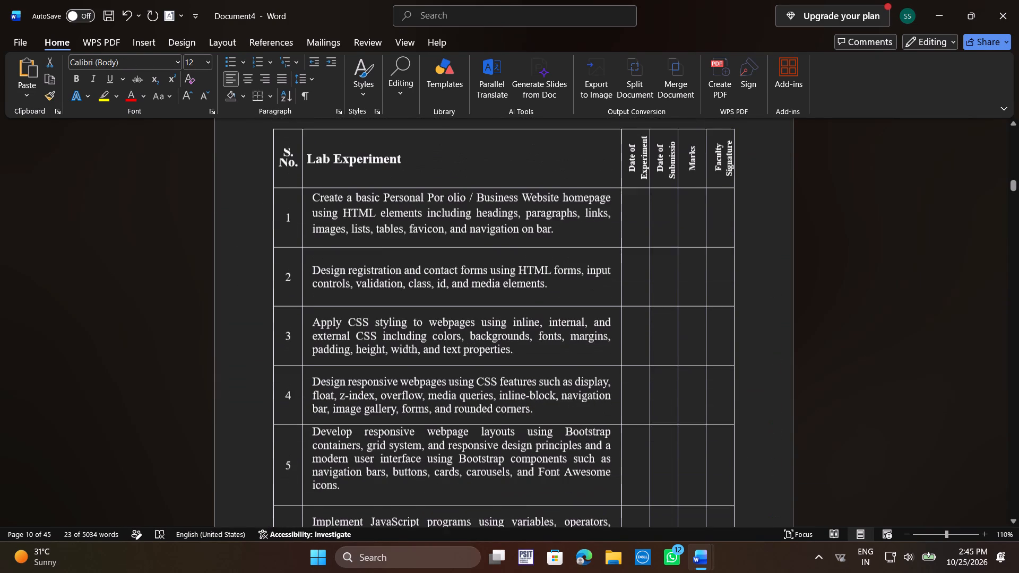
{"action": "left_click", "coordinate": [265, 123]}
{"action": "left_click_drag", "start_coordinate": [258, 124], "coordinate": [295, 146]}
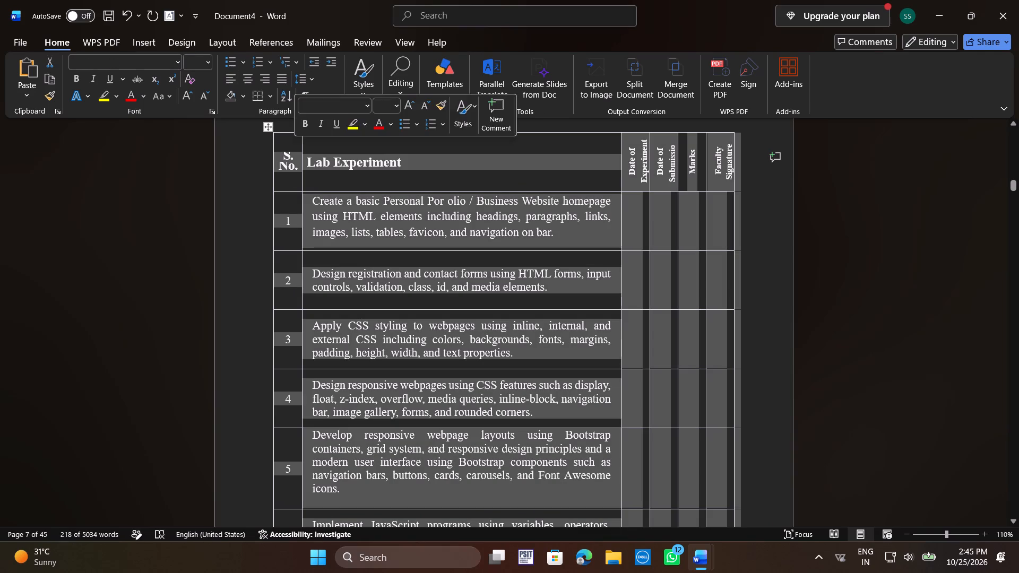
{"action": "key", "text": "ctrl+c"}
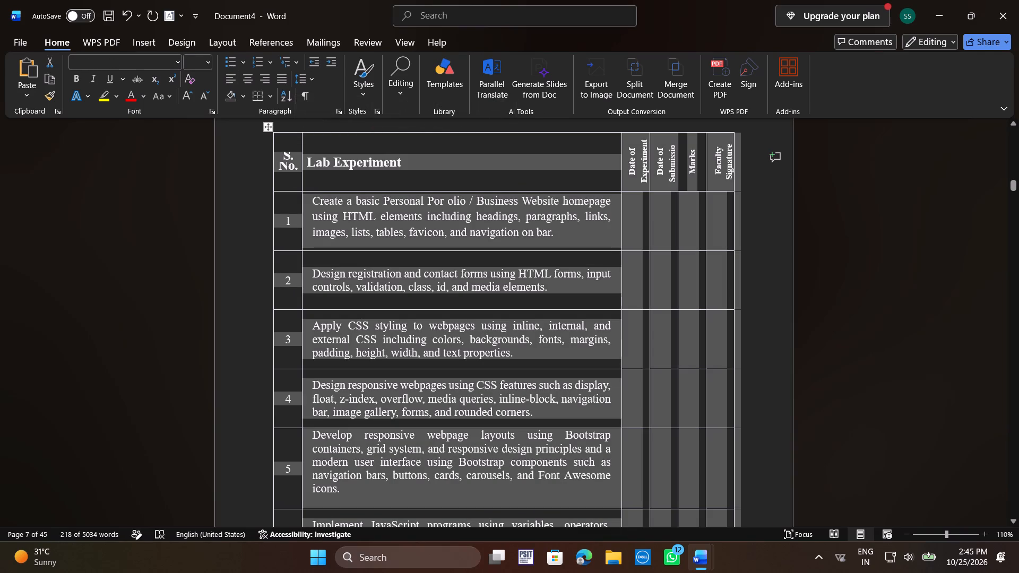
Look over Document4's front pages, including the cover page and the department vision and mission statements.
{"action": "left_click", "coordinate": [754, 232]}
{"action": "scroll", "coordinate": [754, 232], "scroll_direction": "up", "scroll_amount": 20}
{"action": "scroll", "coordinate": [754, 232], "scroll_direction": "up", "scroll_amount": 20}
{"action": "scroll", "coordinate": [754, 232], "scroll_direction": "up", "scroll_amount": 20}
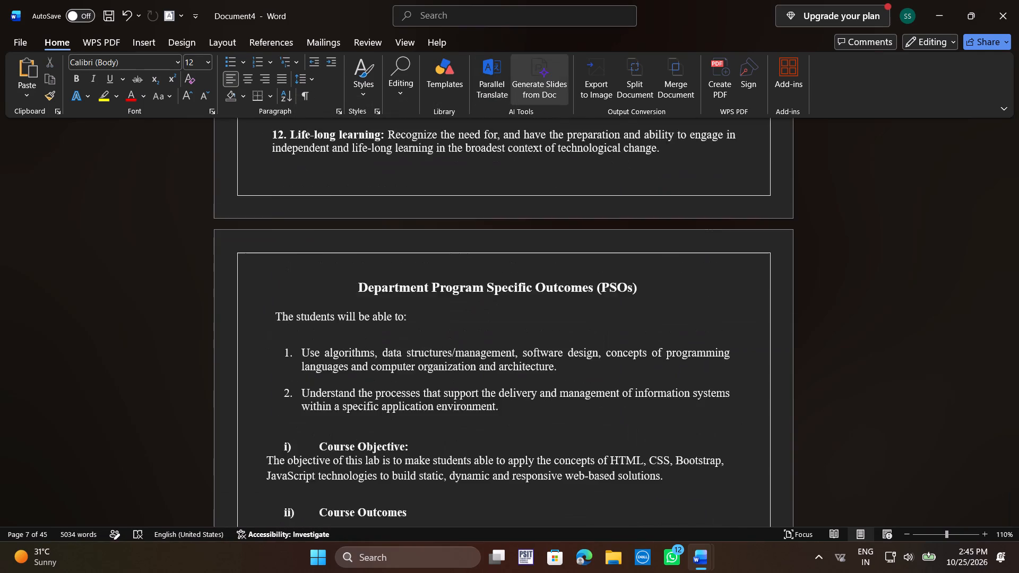
{"action": "scroll", "coordinate": [506, 213], "scroll_direction": "up", "scroll_amount": 20}
{"action": "scroll", "coordinate": [506, 213], "scroll_direction": "up", "scroll_amount": 10}
{"action": "scroll", "coordinate": [690, 221], "scroll_direction": "down", "scroll_amount": 2}
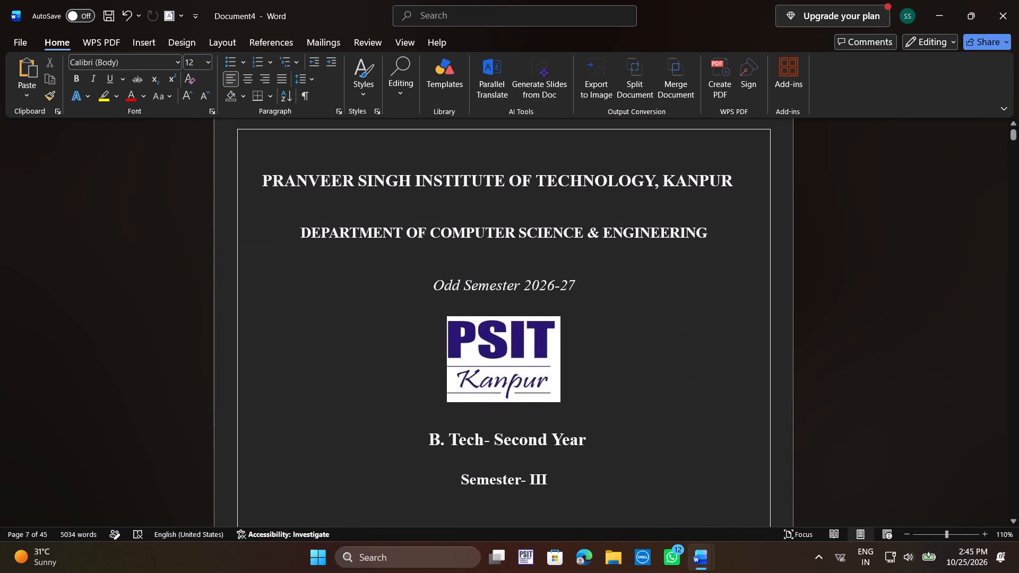
{"action": "scroll", "coordinate": [689, 221], "scroll_direction": "down", "scroll_amount": 7}
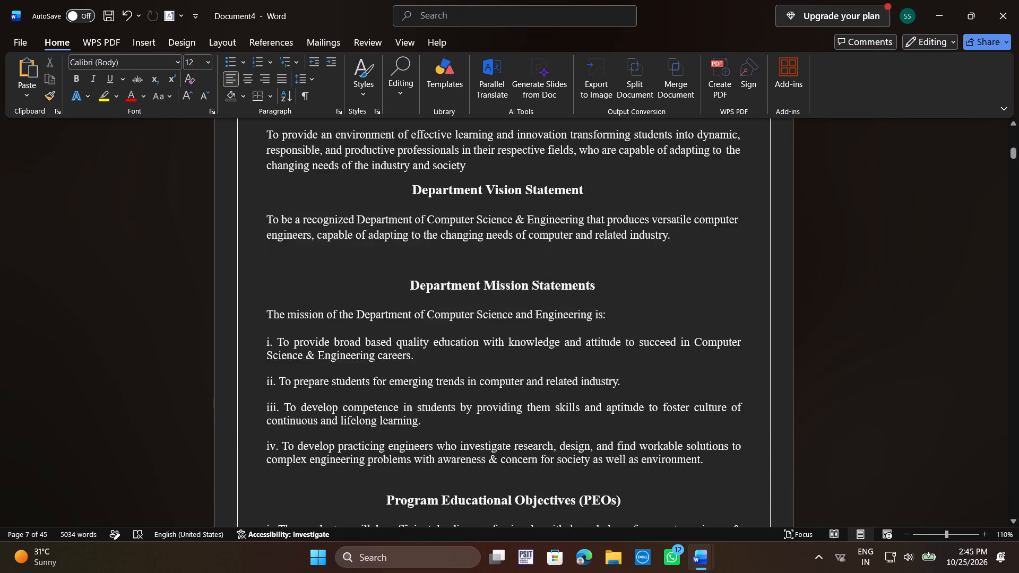
{"action": "scroll", "coordinate": [677, 220], "scroll_direction": "down", "scroll_amount": 5}
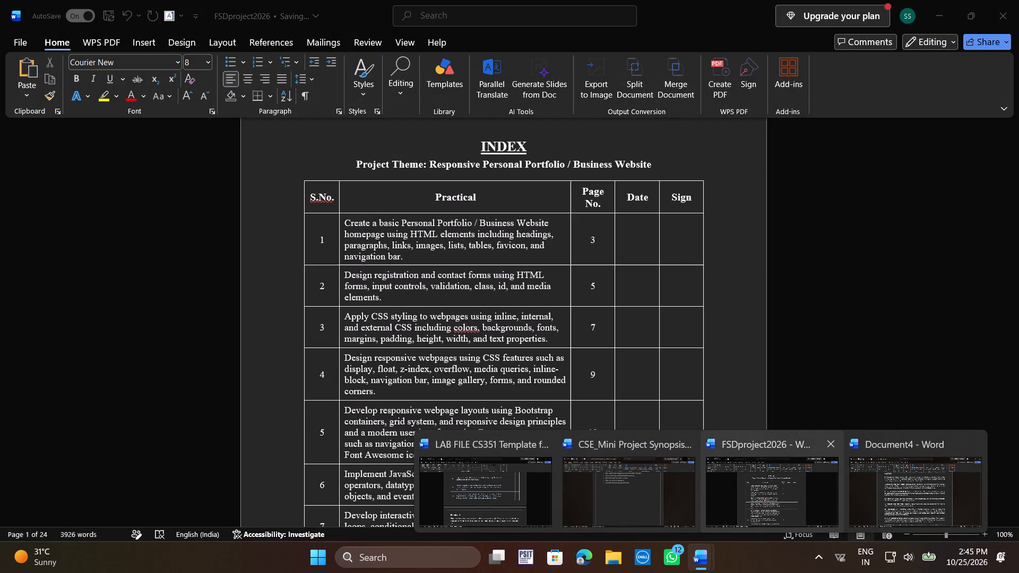
Switch to FSDproject2026, select its entire index table below the project theme line, and paste the copied lab experiment table over it.
{"action": "left_click", "coordinate": [748, 482]}
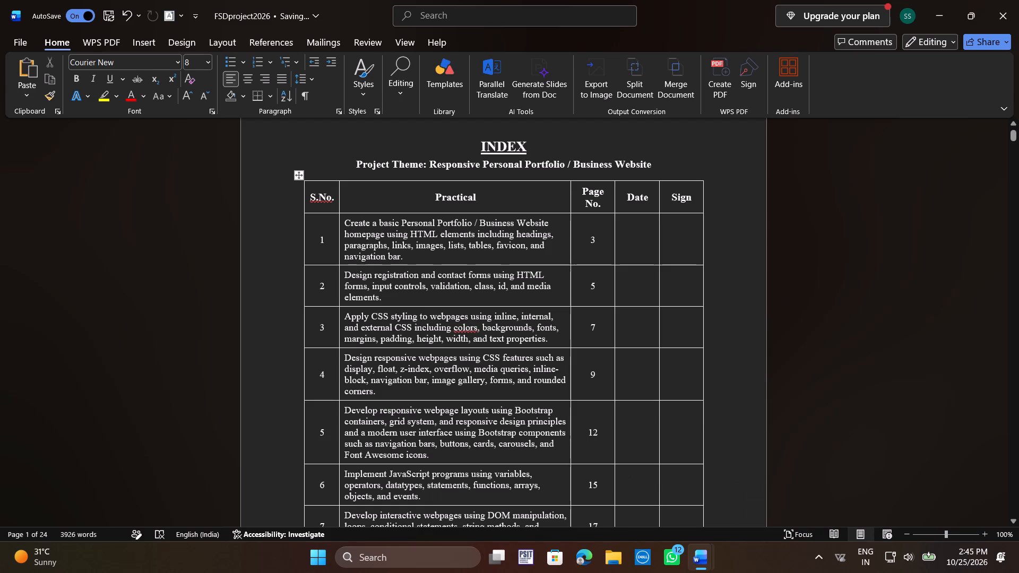
{"action": "left_click_drag", "start_coordinate": [281, 168], "coordinate": [581, 473]}
{"action": "scroll", "coordinate": [576, 467], "scroll_direction": "down", "scroll_amount": 1}
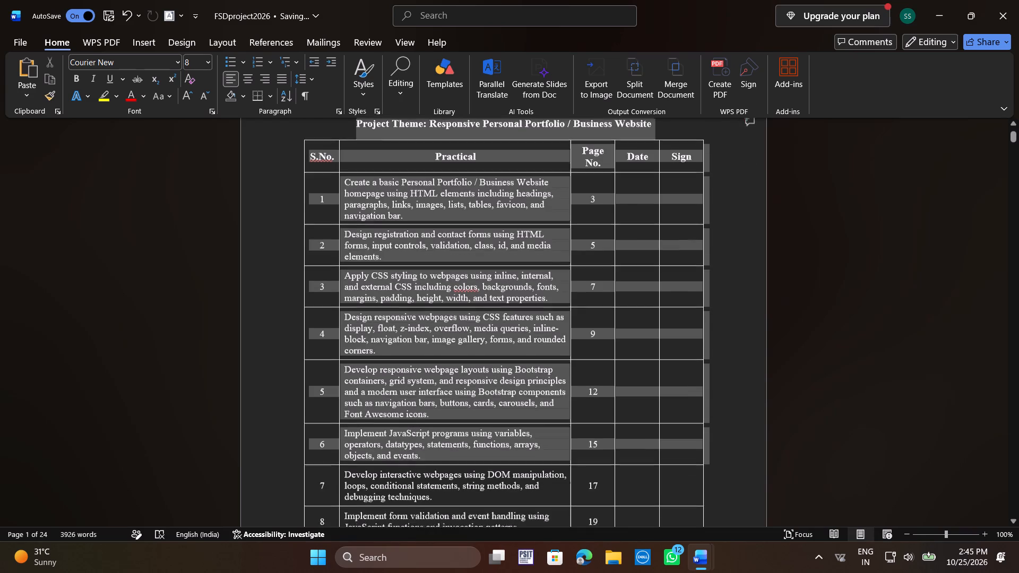
{"action": "scroll", "coordinate": [581, 473], "scroll_direction": "down", "scroll_amount": 1}
{"action": "left_click_drag", "start_coordinate": [581, 473], "coordinate": [591, 487]}
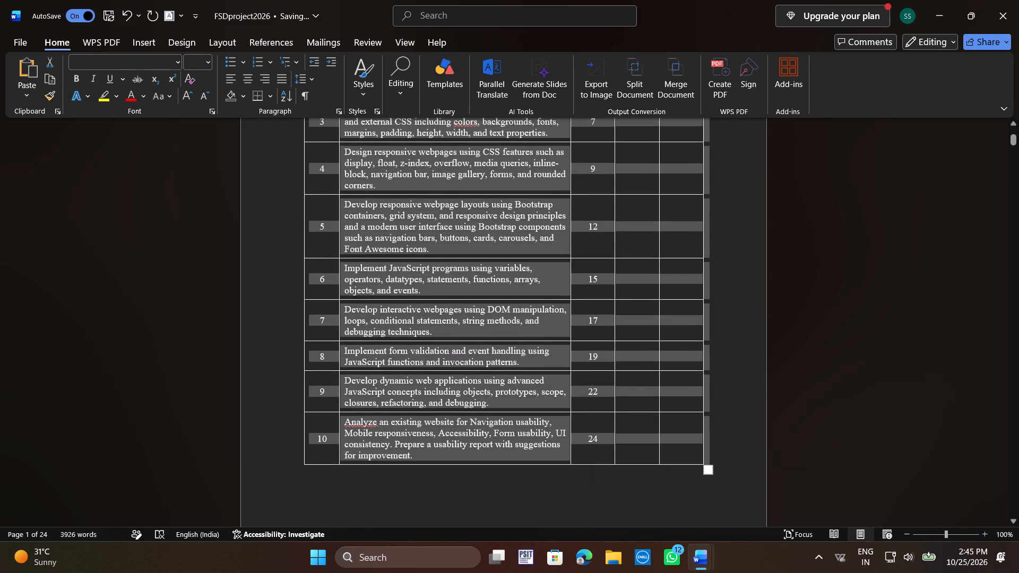
{"action": "left_click", "coordinate": [258, 293]}
{"action": "scroll", "coordinate": [268, 266], "scroll_direction": "up", "scroll_amount": 2}
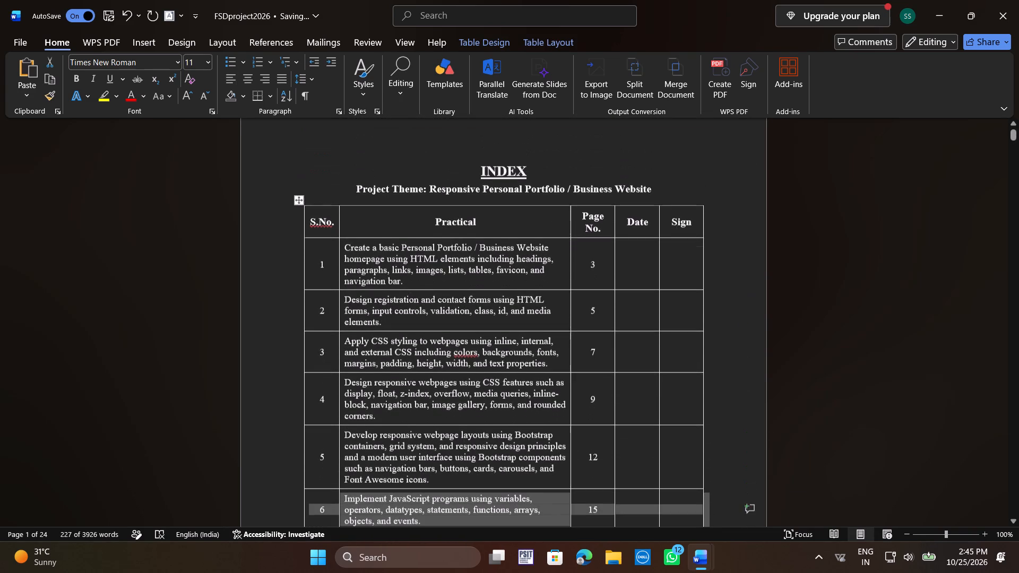
{"action": "left_click_drag", "start_coordinate": [278, 191], "coordinate": [334, 211]}
{"action": "left_click", "coordinate": [272, 203]}
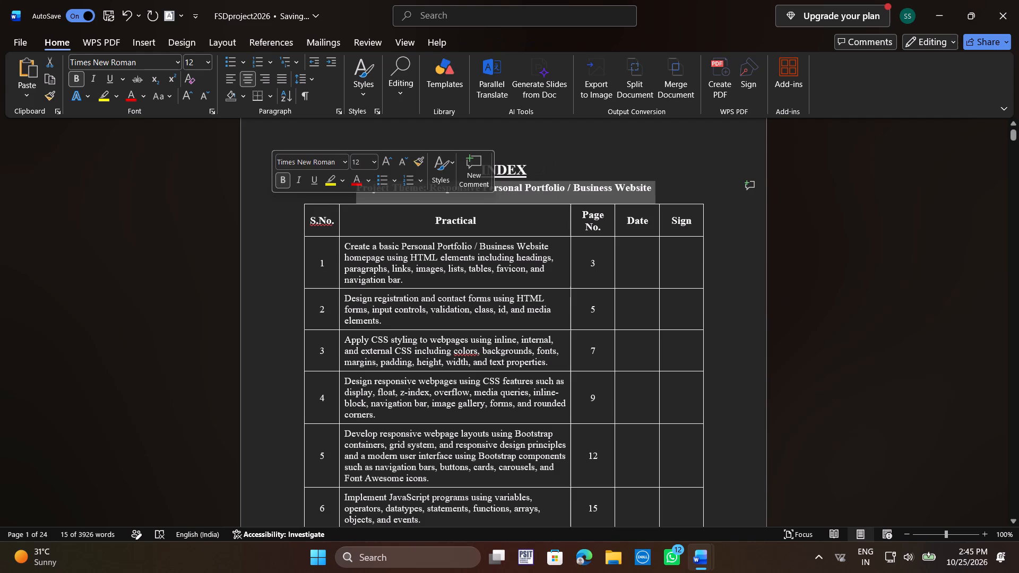
{"action": "left_click_drag", "start_coordinate": [277, 209], "coordinate": [576, 516]}
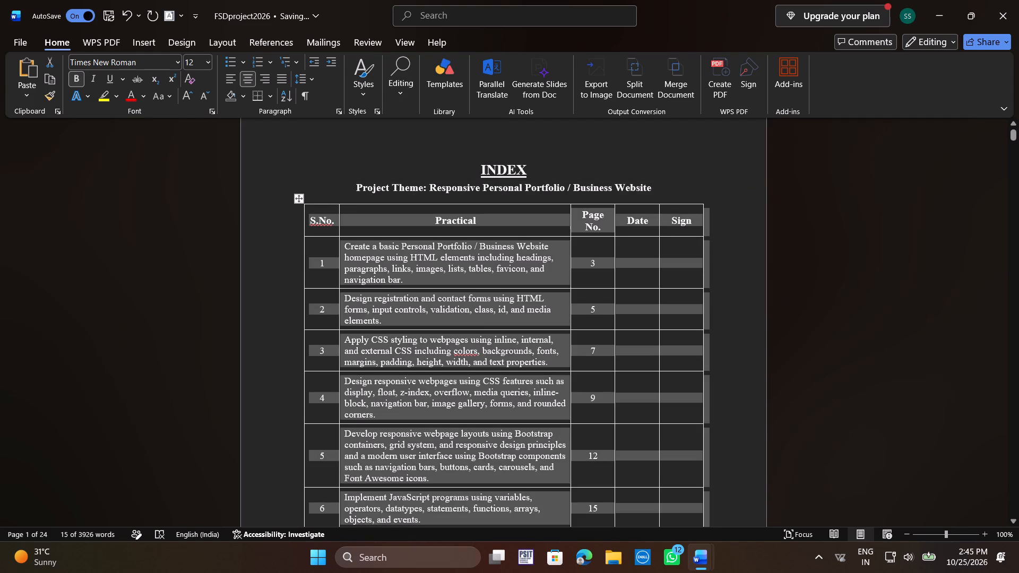
{"action": "left_click_drag", "start_coordinate": [576, 516], "coordinate": [582, 401]}
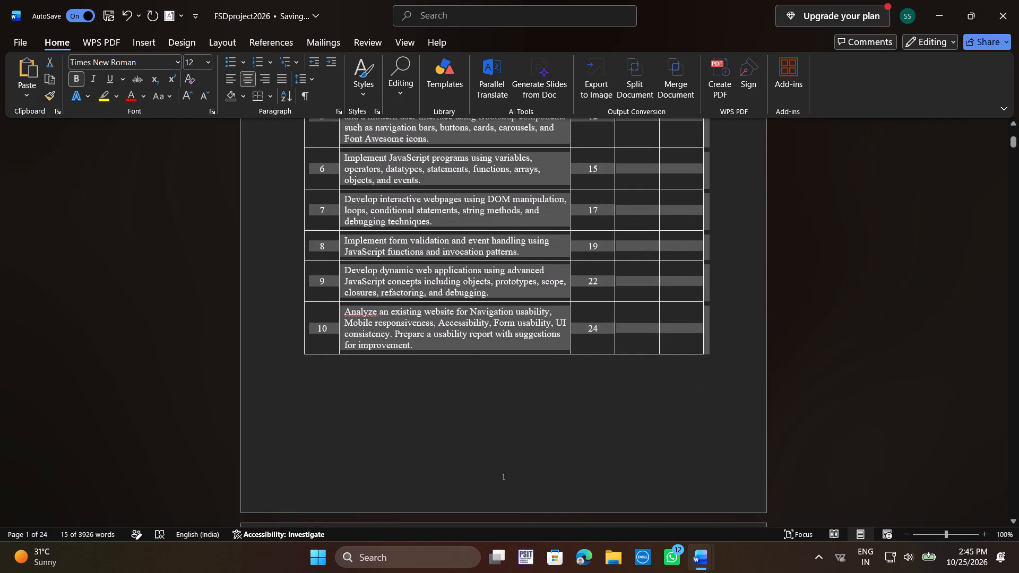
{"action": "left_click_drag", "start_coordinate": [582, 401], "coordinate": [582, 374]}
{"action": "key", "text": "ctrl+v"}
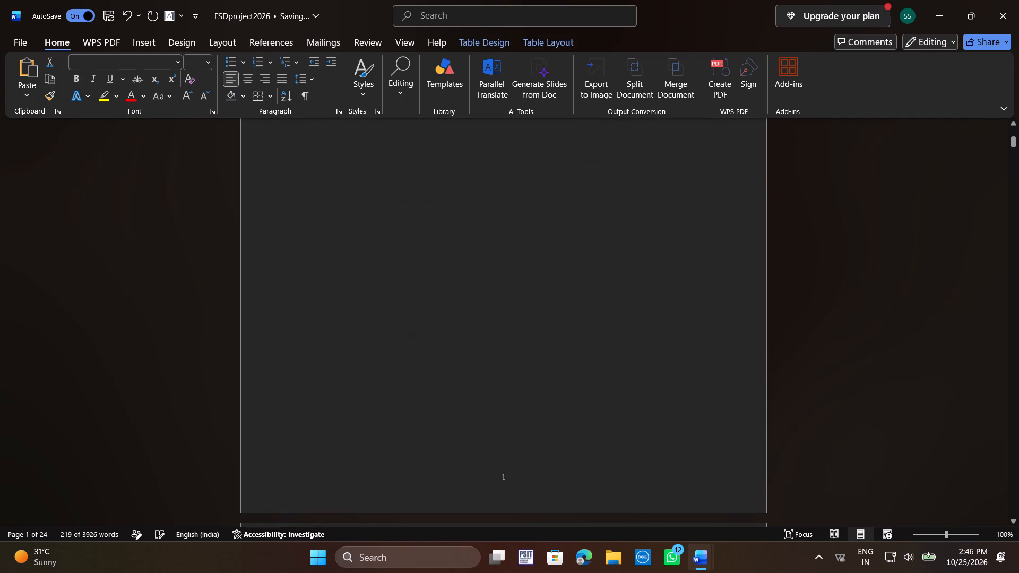
{"action": "scroll", "coordinate": [448, 354], "scroll_direction": "up", "scroll_amount": 4}
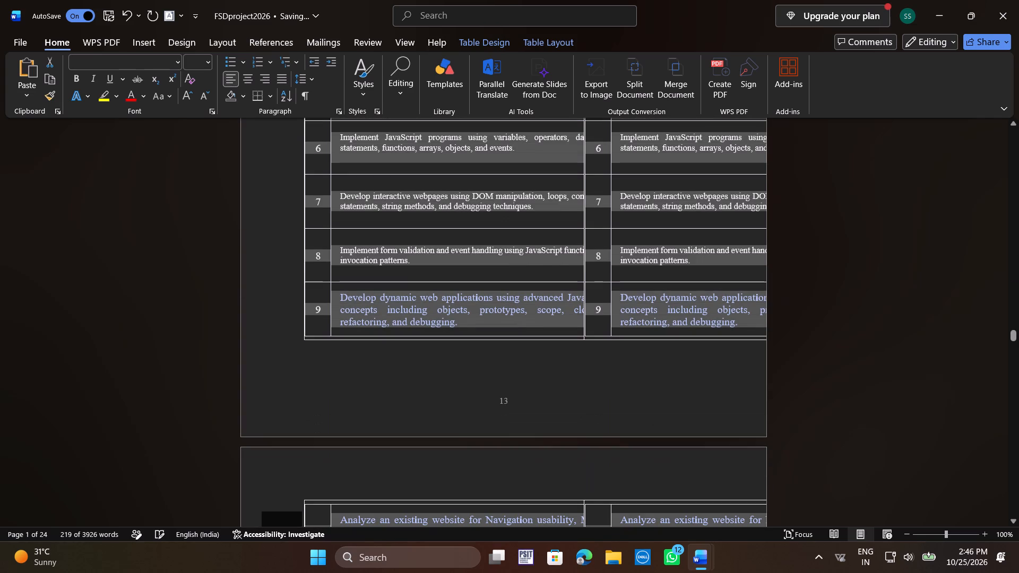
Check how the lab experiment table was pasted over the index across the pages, and undo that paste.
{"action": "scroll", "coordinate": [575, 250], "scroll_direction": "left", "scroll_amount": 1}
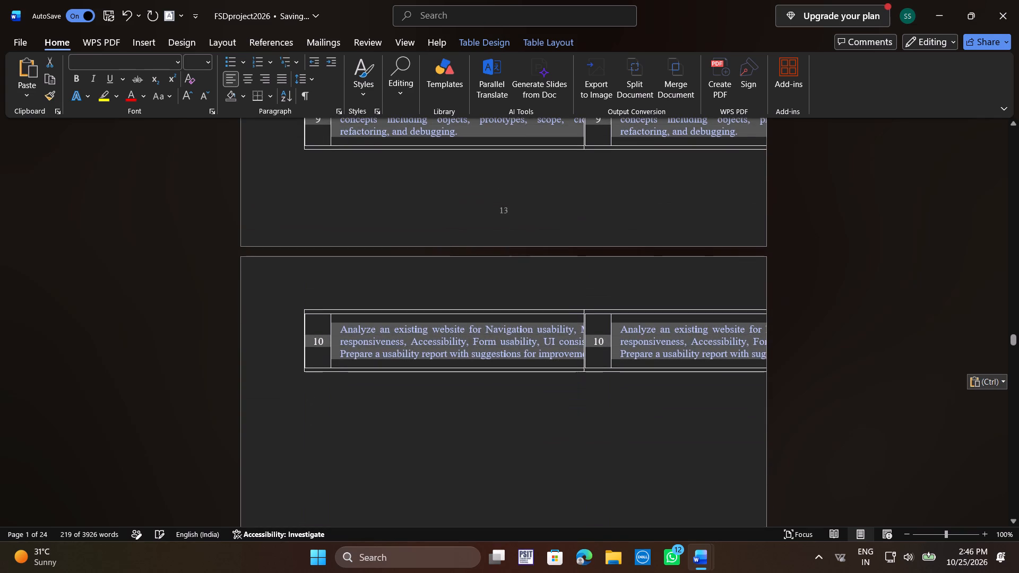
{"action": "scroll", "coordinate": [575, 250], "scroll_direction": "left", "scroll_amount": 1}
{"action": "scroll", "coordinate": [533, 267], "scroll_direction": "down", "scroll_amount": 3, "text": "ctrl"}
{"action": "scroll", "coordinate": [533, 267], "scroll_direction": "up", "scroll_amount": 2, "text": "ctrl"}
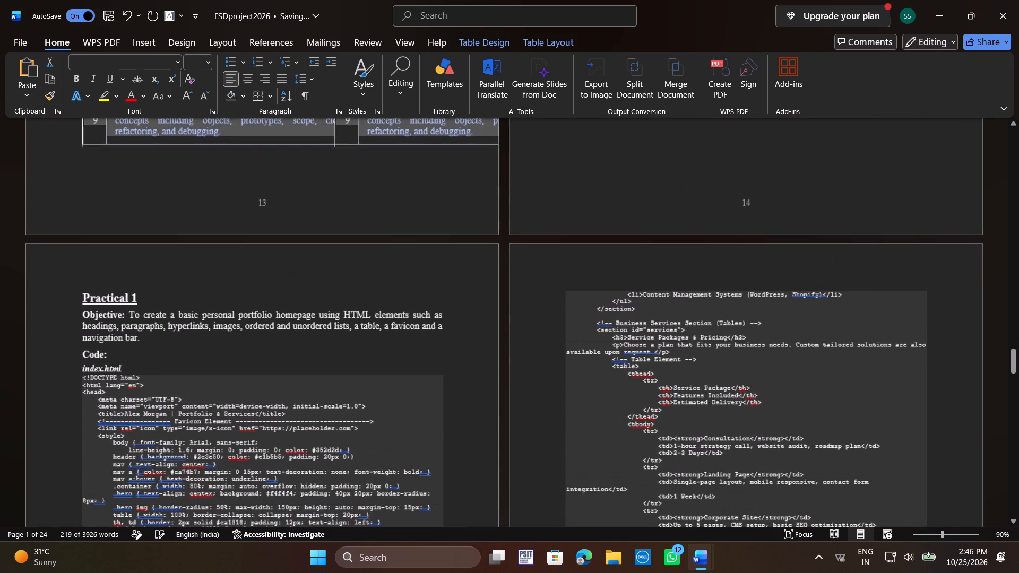
{"action": "scroll", "coordinate": [533, 267], "scroll_direction": "up", "scroll_amount": 2, "text": "ctrl"}
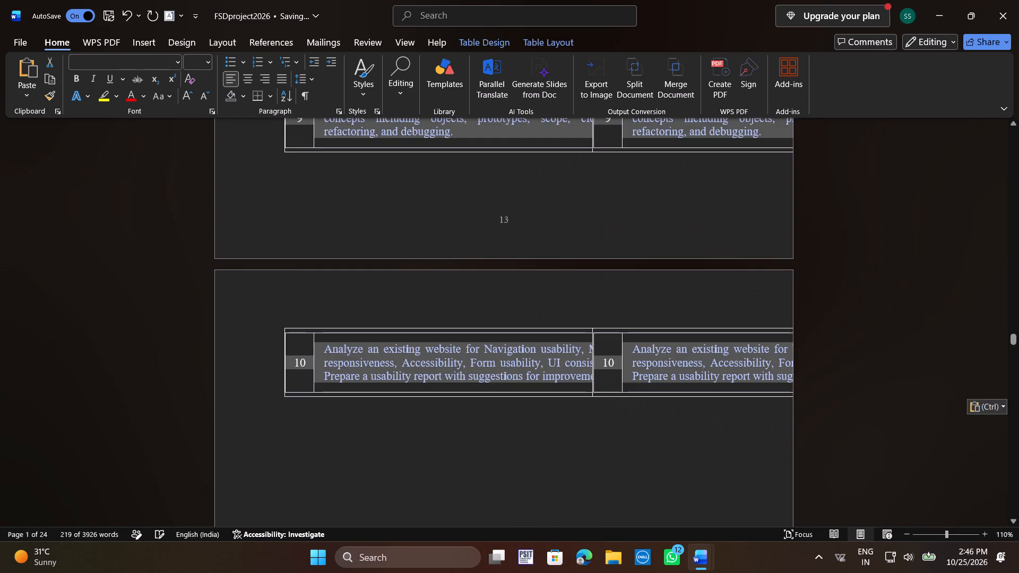
{"action": "scroll", "coordinate": [533, 267], "scroll_direction": "up", "scroll_amount": 4}
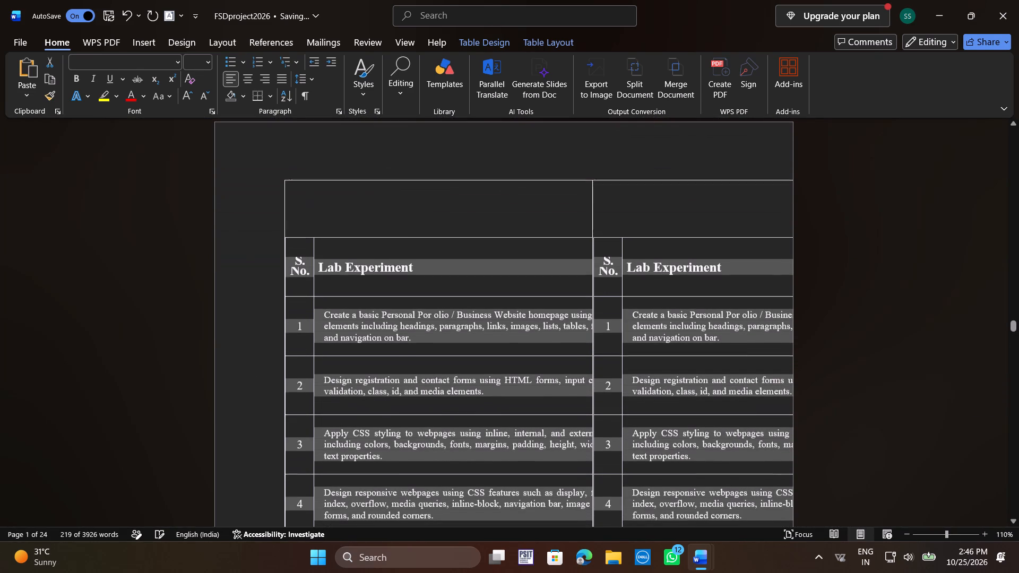
{"action": "scroll", "coordinate": [589, 301], "scroll_direction": "left", "scroll_amount": 1}
{"action": "scroll", "coordinate": [328, 183], "scroll_direction": "up", "scroll_amount": 7}
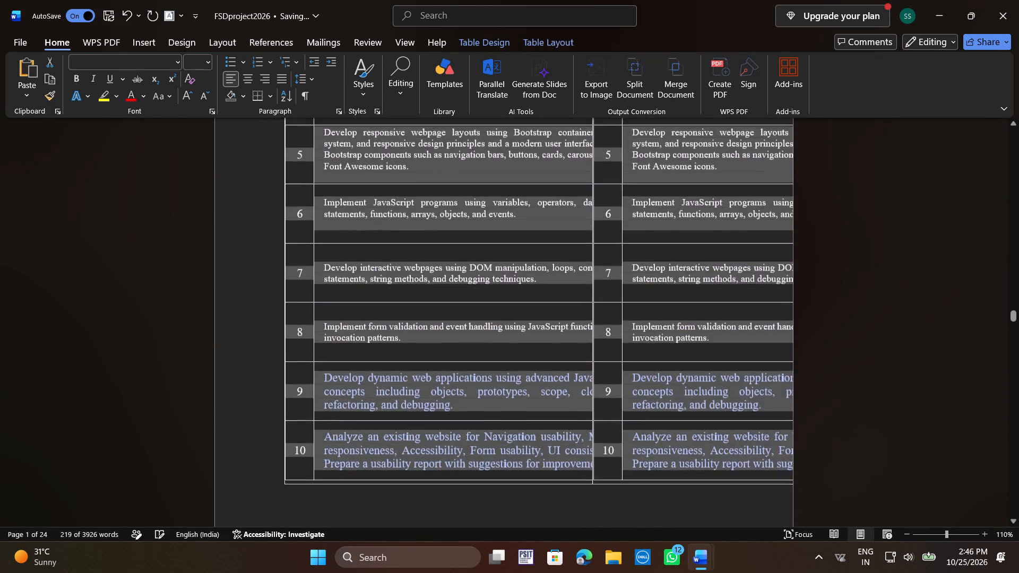
{"action": "scroll", "coordinate": [329, 205], "scroll_direction": "up", "scroll_amount": 16}
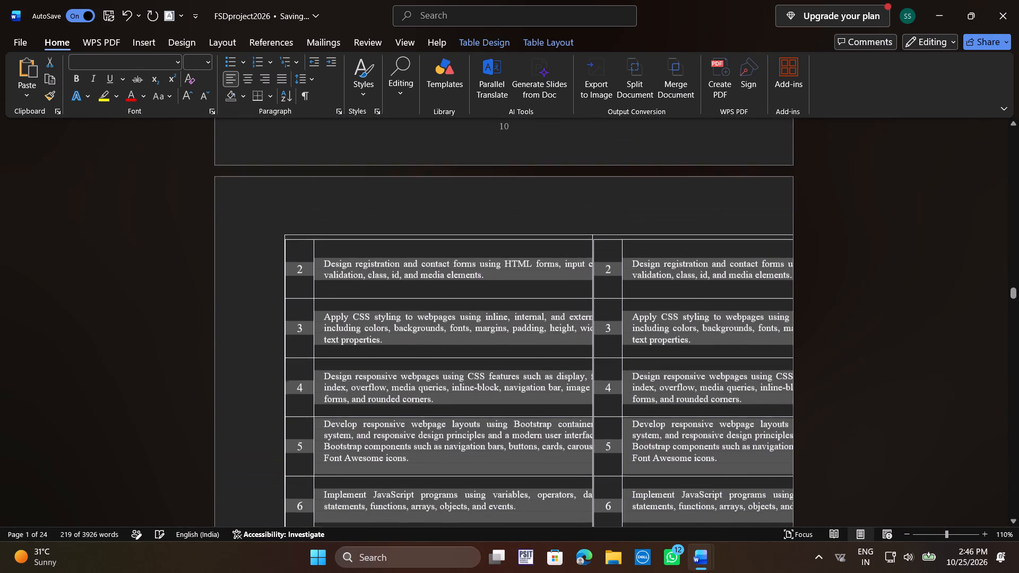
{"action": "scroll", "coordinate": [329, 205], "scroll_direction": "up", "scroll_amount": 14}
{"action": "scroll", "coordinate": [329, 205], "scroll_direction": "up", "scroll_amount": 10}
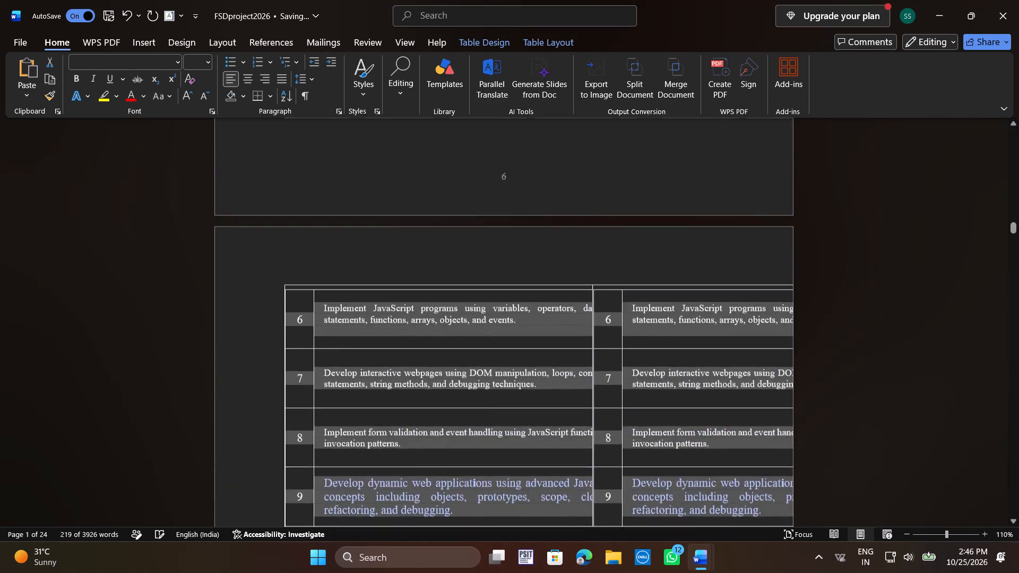
{"action": "scroll", "coordinate": [329, 205], "scroll_direction": "up", "scroll_amount": 20}
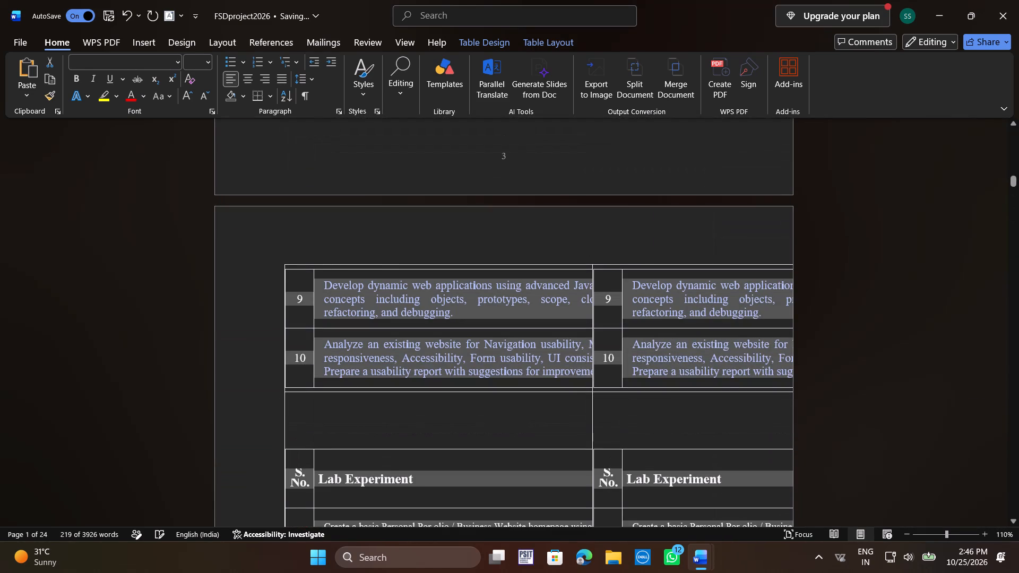
{"action": "key", "text": "ctrl+z"}
{"action": "scroll", "coordinate": [463, 264], "scroll_direction": "up", "scroll_amount": 1}
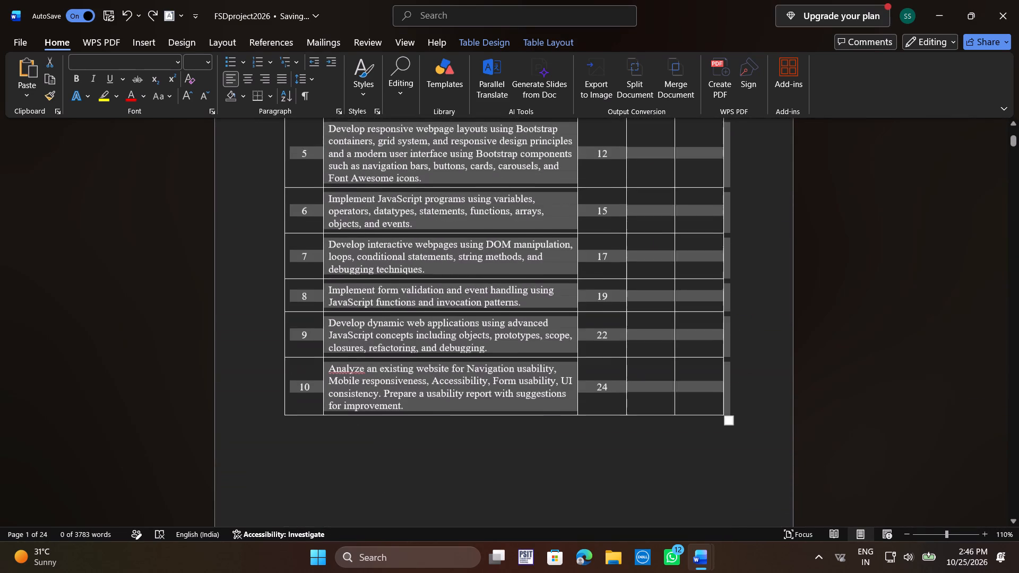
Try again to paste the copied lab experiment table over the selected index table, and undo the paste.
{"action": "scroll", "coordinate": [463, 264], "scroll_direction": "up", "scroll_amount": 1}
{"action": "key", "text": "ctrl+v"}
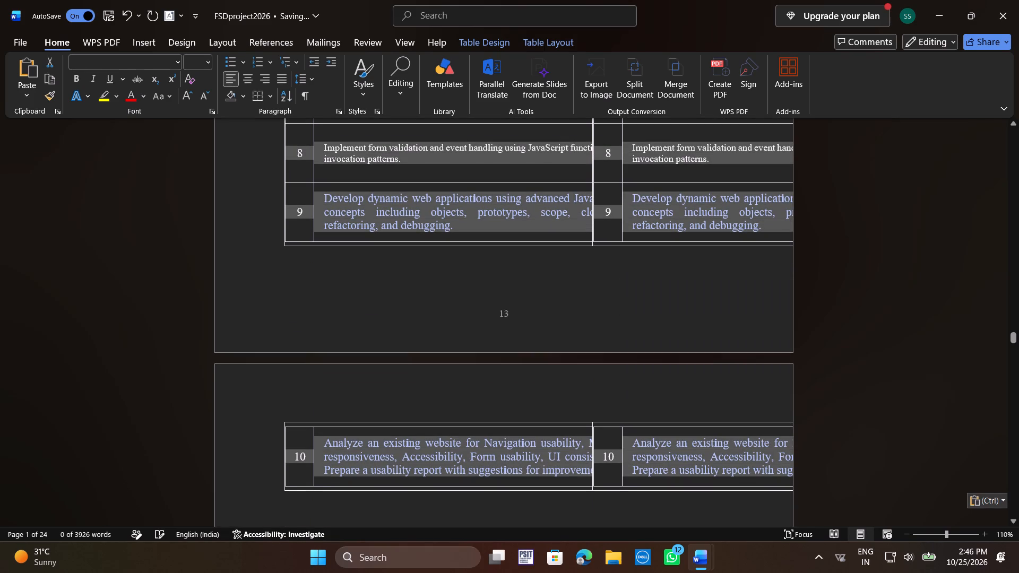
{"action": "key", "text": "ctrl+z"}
Delete the whole selected index table below the project theme line and check the emptied page.
{"action": "scroll", "coordinate": [387, 248], "scroll_direction": "up", "scroll_amount": 3}
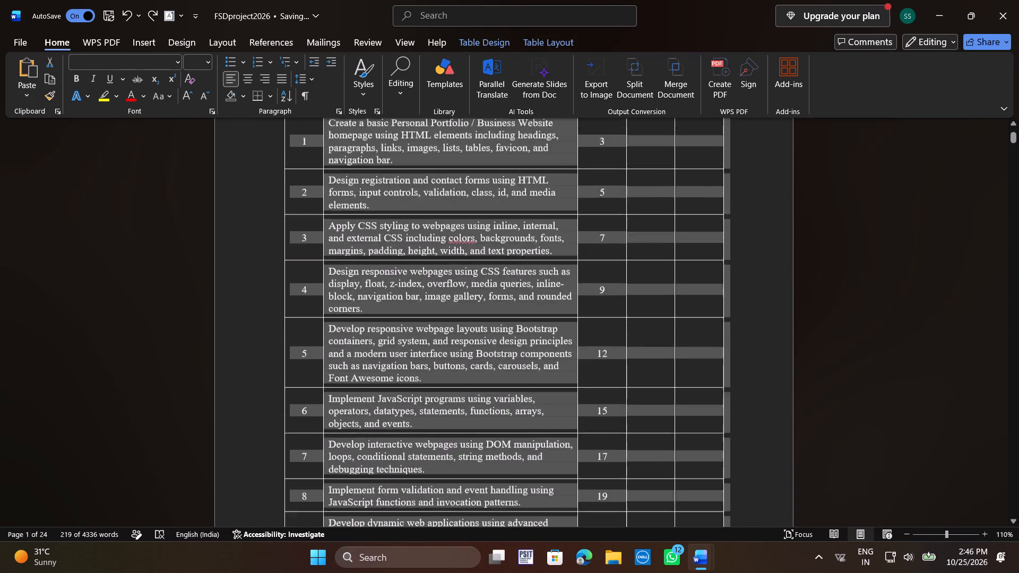
{"action": "scroll", "coordinate": [387, 249], "scroll_direction": "up", "scroll_amount": 2}
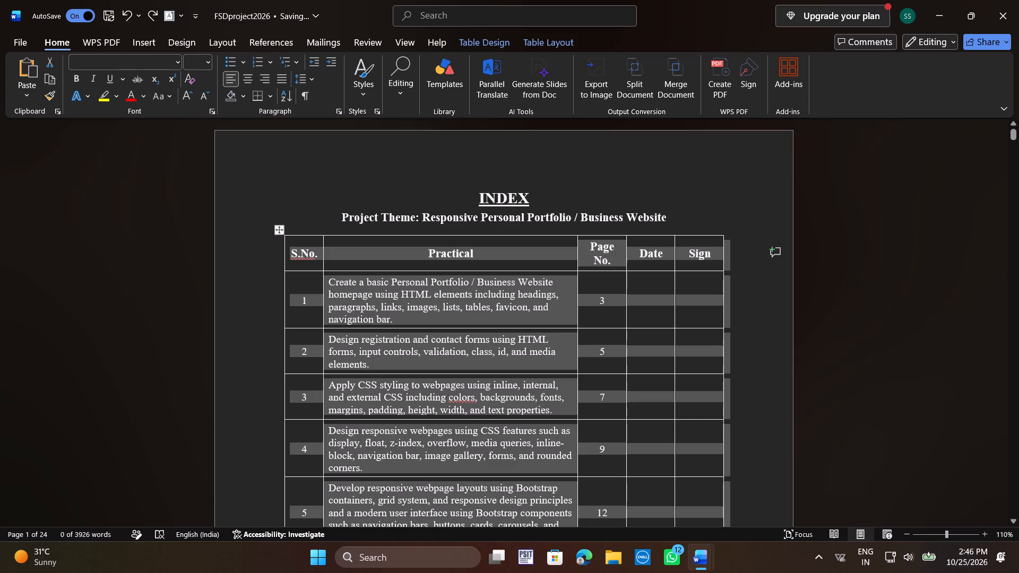
{"action": "key", "text": "BackSpace"}
{"action": "scroll", "coordinate": [453, 257], "scroll_direction": "down", "scroll_amount": 1}
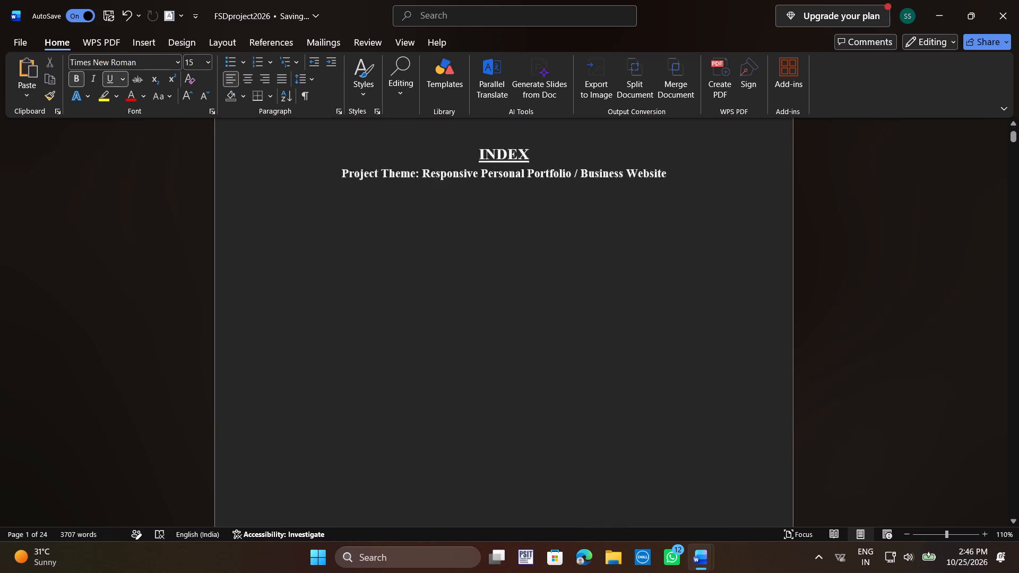
{"action": "scroll", "coordinate": [453, 257], "scroll_direction": "down", "scroll_amount": 7}
{"action": "scroll", "coordinate": [452, 257], "scroll_direction": "up", "scroll_amount": 2}
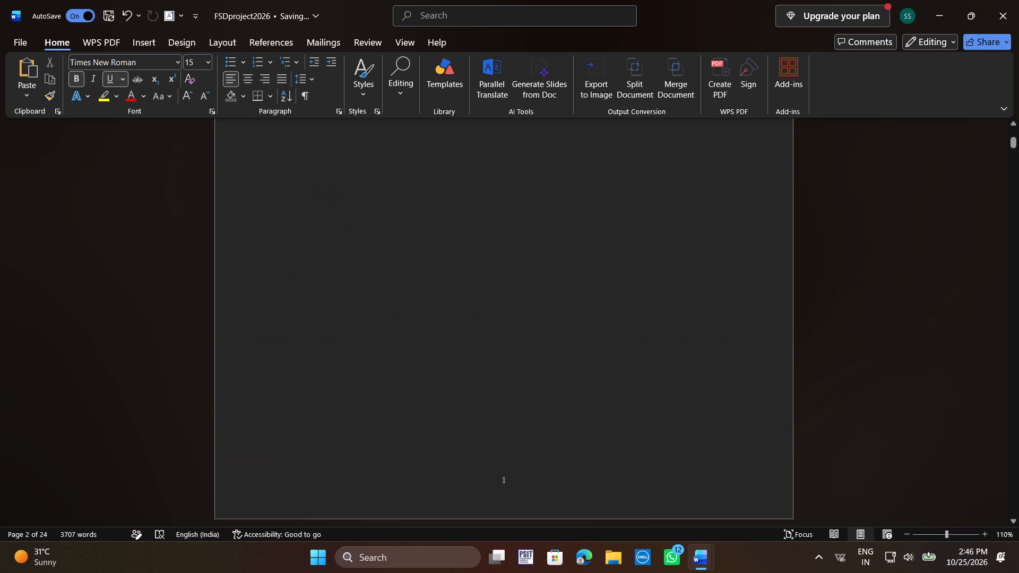
{"action": "scroll", "coordinate": [452, 257], "scroll_direction": "up", "scroll_amount": 3}
Add a new line after the project theme line and paste the copied lab experiment table there.
{"action": "left_click", "coordinate": [675, 207]}
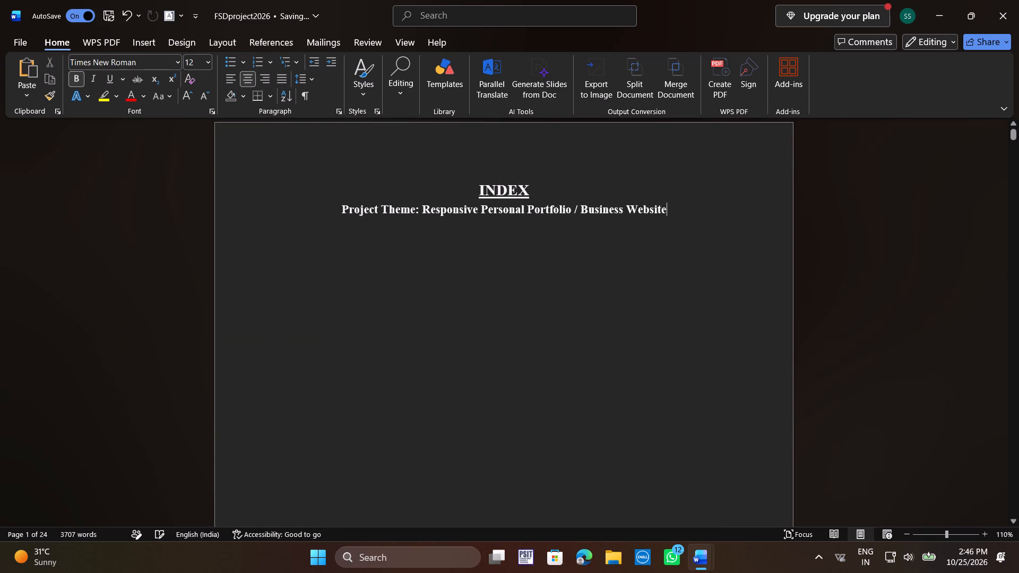
{"action": "key", "text": "Return"}
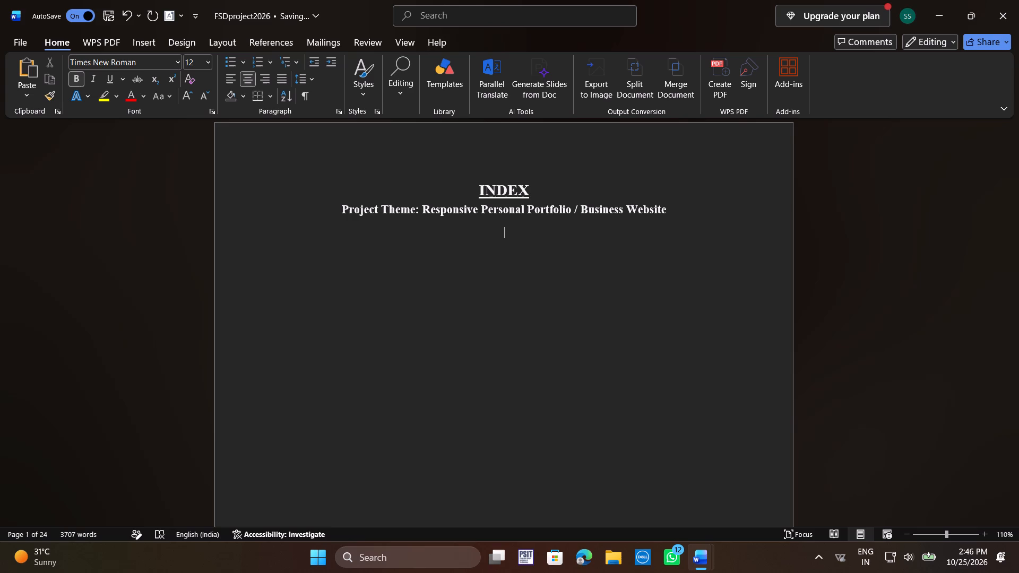
{"action": "key", "text": "ctrl+v"}
{"action": "scroll", "coordinate": [706, 239], "scroll_direction": "up", "scroll_amount": 2}
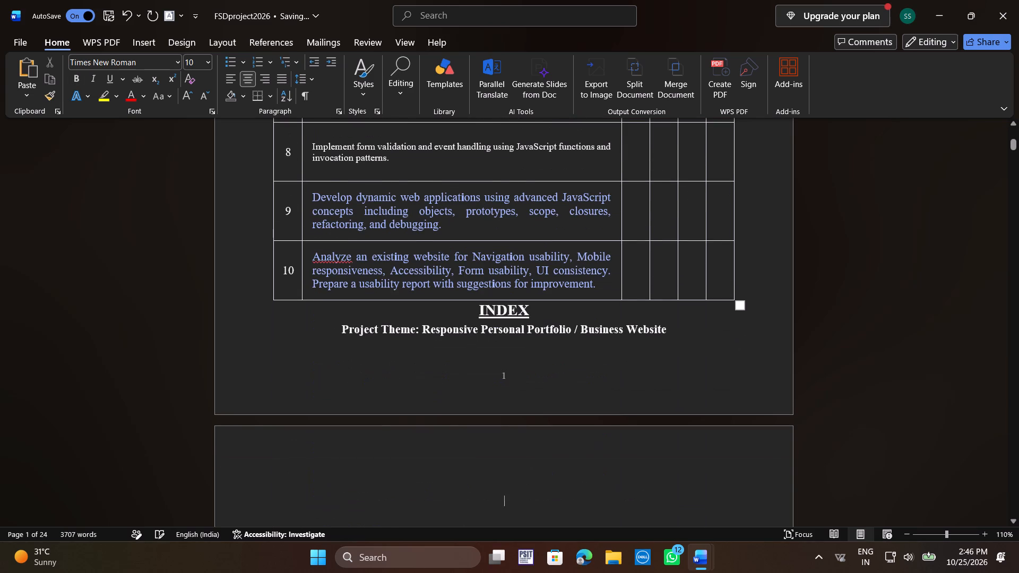
Copy the INDEX heading and project theme line found below the pasted table, and remove them from there.
{"action": "scroll", "coordinate": [631, 241], "scroll_direction": "up", "scroll_amount": 1}
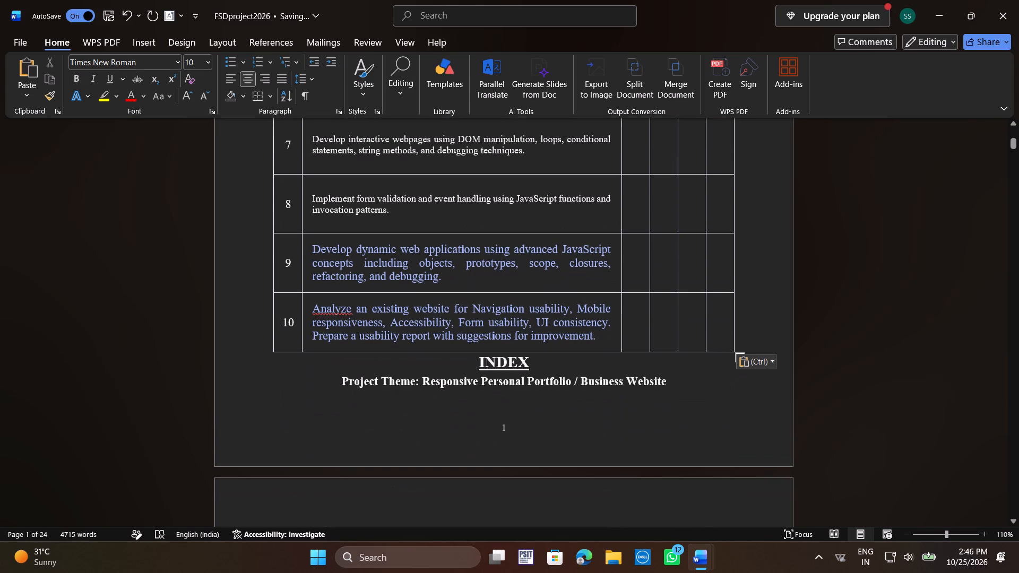
{"action": "left_click_drag", "start_coordinate": [478, 364], "coordinate": [678, 401]}
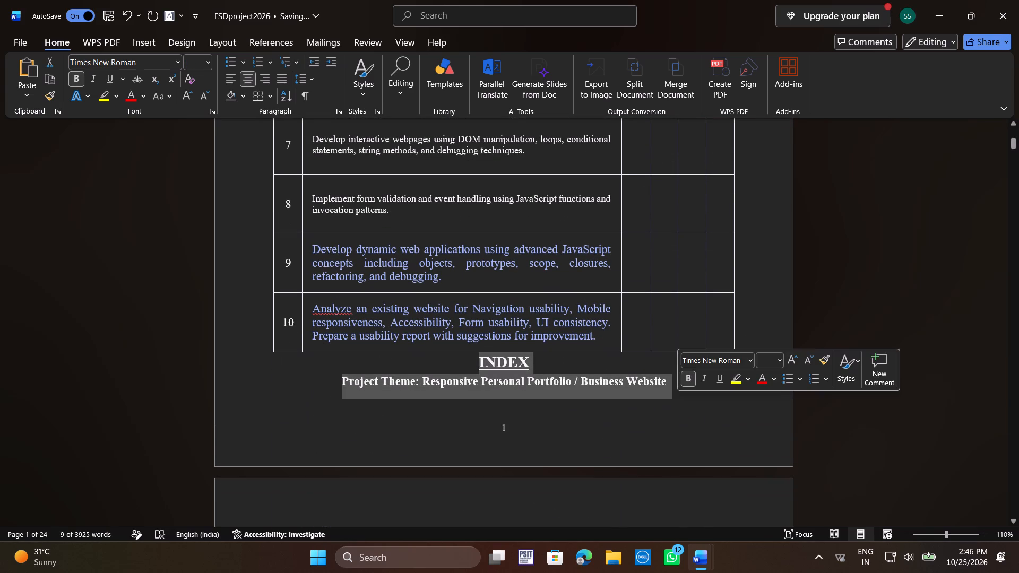
{"action": "key", "text": "ctrl+c"}
{"action": "key", "text": "BackSpace"}
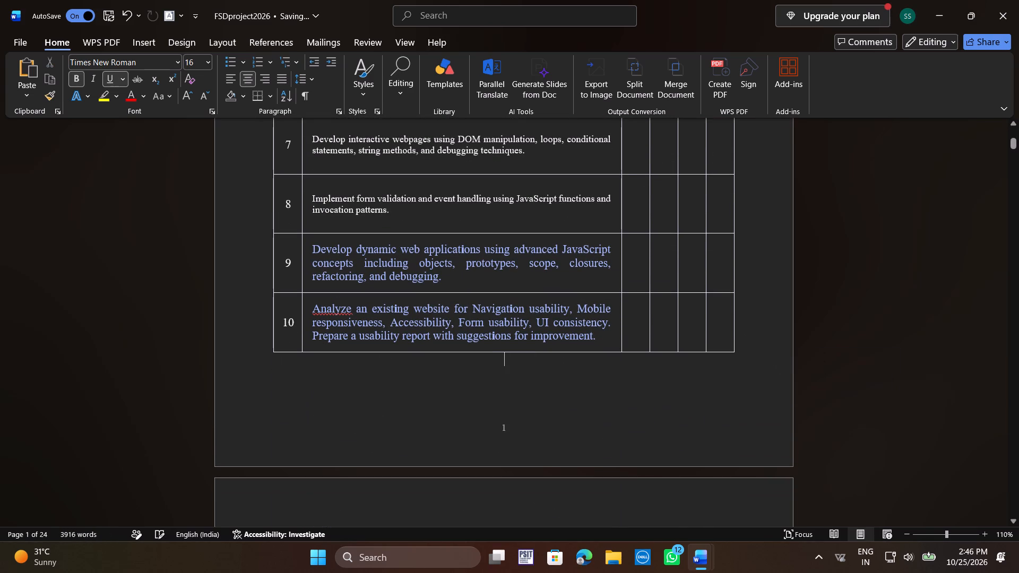
Stretch the lab experiment table slightly taller from its lower corner below experiment 10.
{"action": "scroll", "coordinate": [533, 277], "scroll_direction": "up", "scroll_amount": 1}
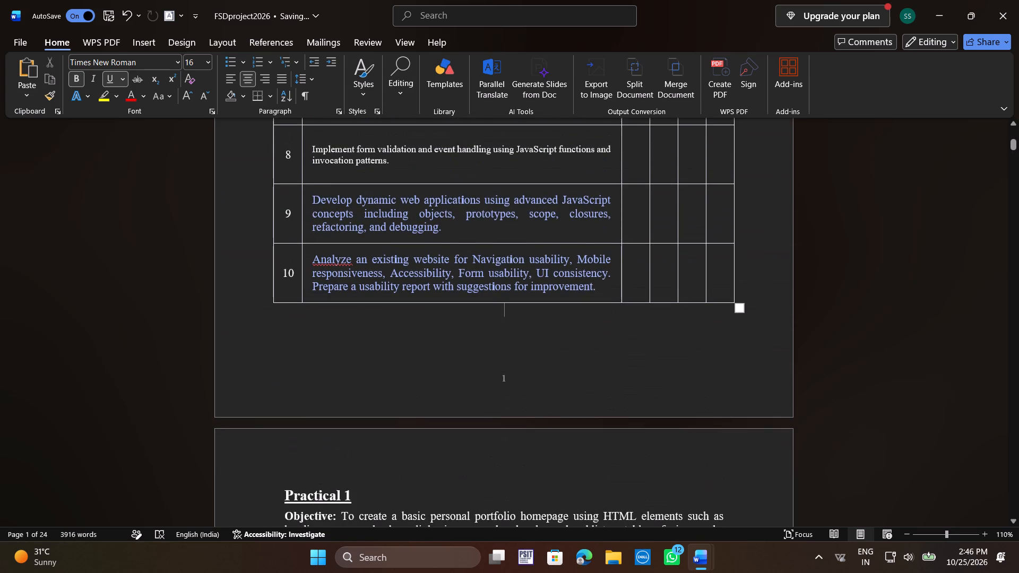
{"action": "left_click_drag", "start_coordinate": [737, 307], "coordinate": [733, 333]}
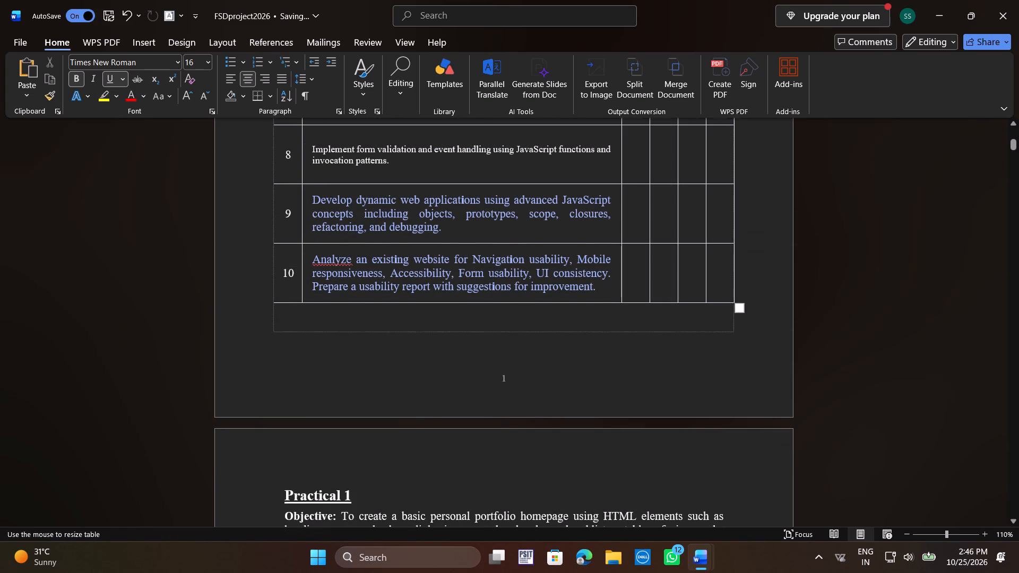
{"action": "left_click_drag", "start_coordinate": [733, 333], "coordinate": [732, 350]}
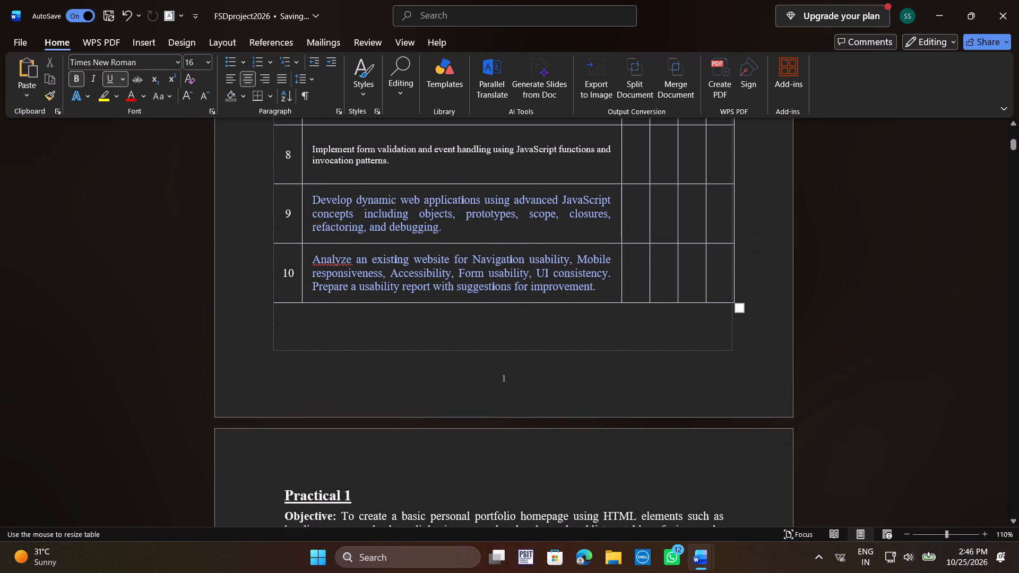
{"action": "left_click_drag", "start_coordinate": [732, 350], "coordinate": [735, 343]}
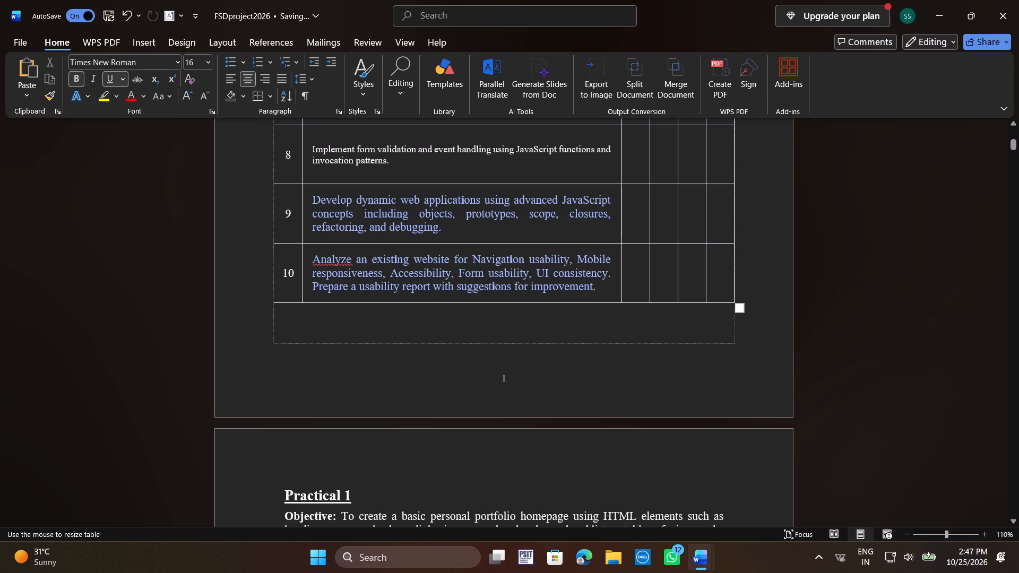
{"action": "left_click_drag", "start_coordinate": [735, 343], "coordinate": [734, 344]}
Examine how the resized lab experiment table sits across the opening pages, up to the start of Practical 1.
{"action": "scroll", "coordinate": [625, 359], "scroll_direction": "down", "scroll_amount": 2}
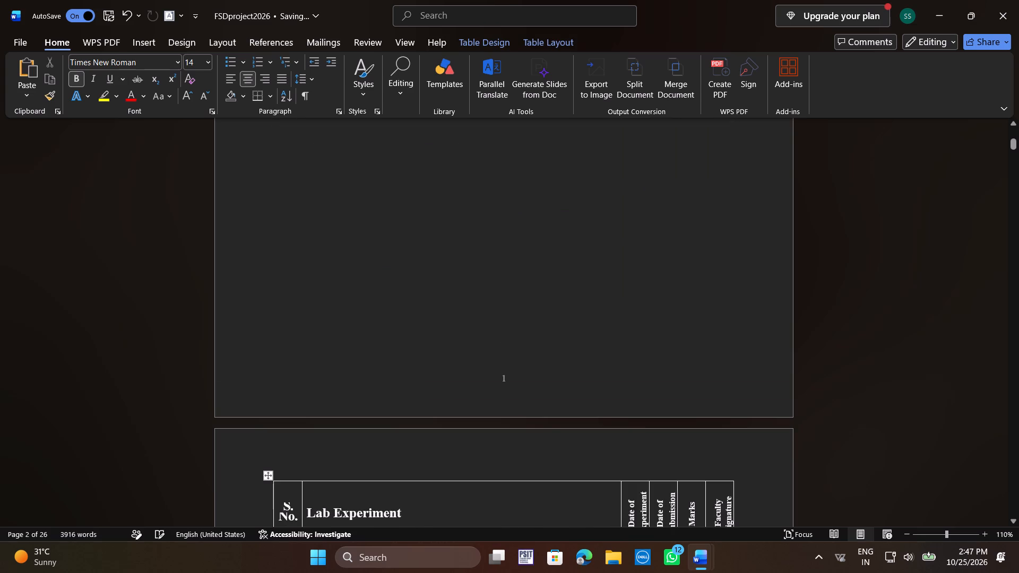
{"action": "scroll", "coordinate": [625, 359], "scroll_direction": "down", "scroll_amount": 7}
{"action": "scroll", "coordinate": [625, 359], "scroll_direction": "up", "scroll_amount": 3}
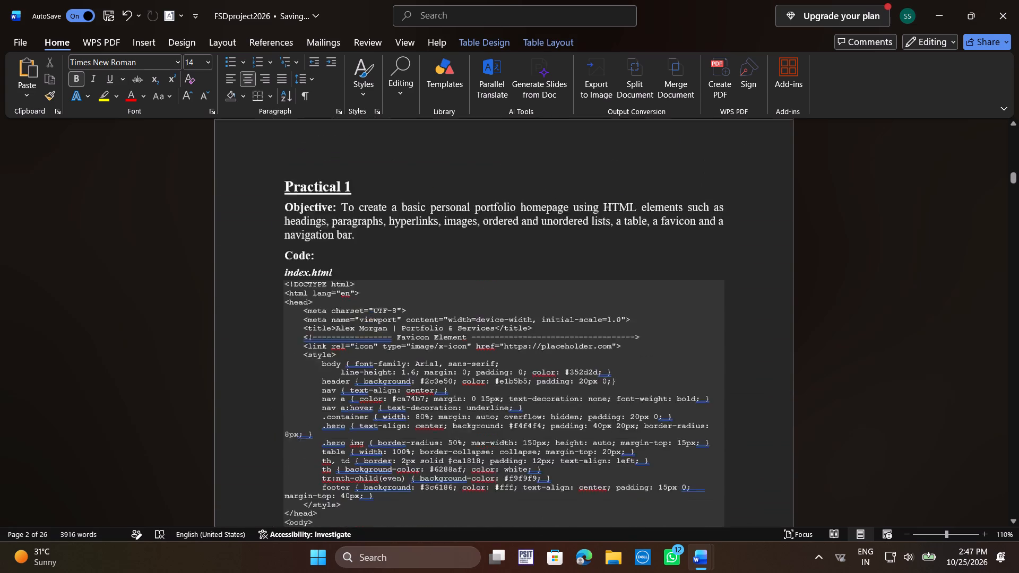
{"action": "scroll", "coordinate": [625, 359], "scroll_direction": "up", "scroll_amount": 7}
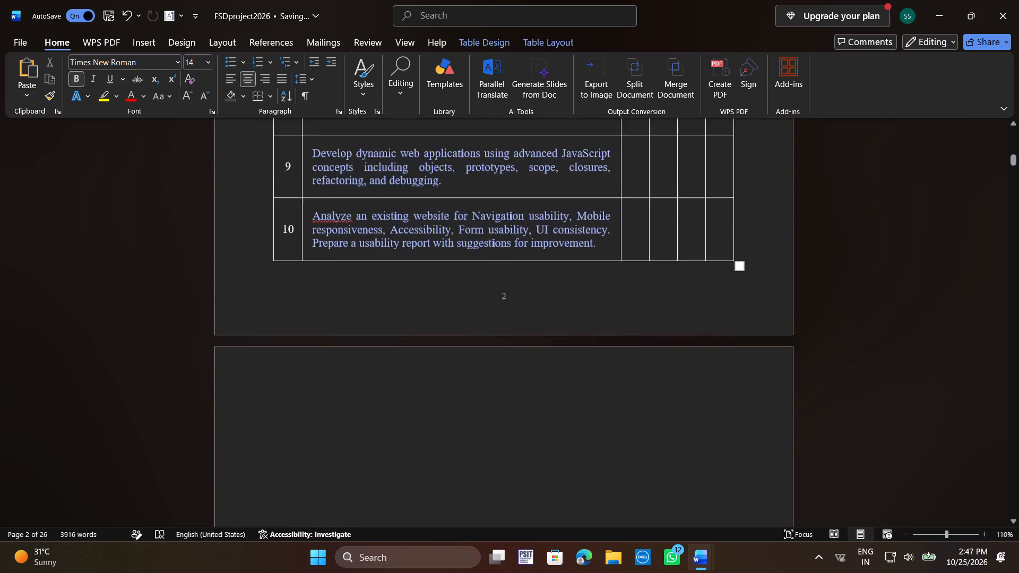
{"action": "scroll", "coordinate": [625, 359], "scroll_direction": "up", "scroll_amount": 7}
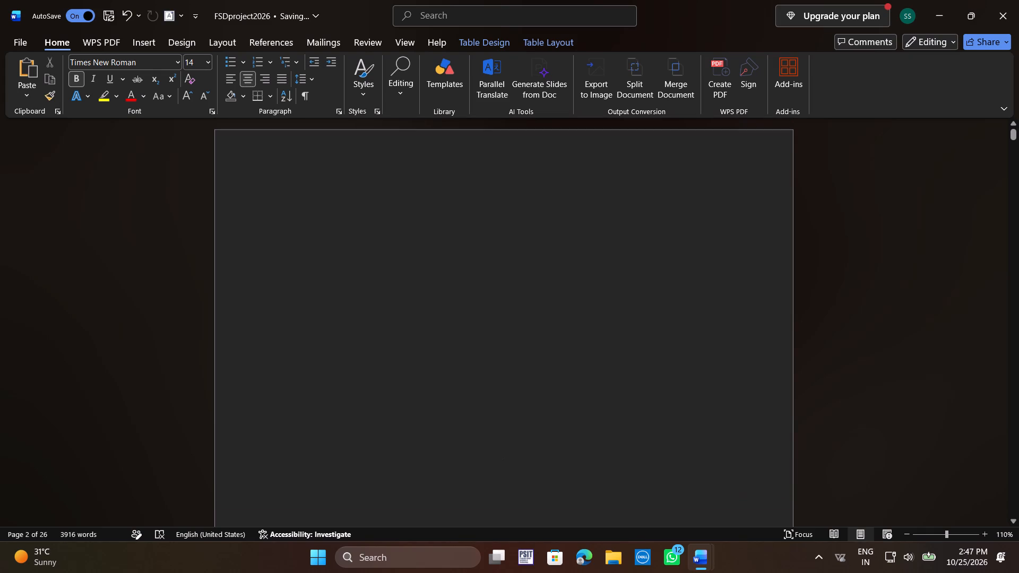
{"action": "scroll", "coordinate": [625, 359], "scroll_direction": "up", "scroll_amount": 6}
{"action": "scroll", "coordinate": [548, 281], "scroll_direction": "up", "scroll_amount": 5}
{"action": "scroll", "coordinate": [548, 282], "scroll_direction": "down", "scroll_amount": 2}
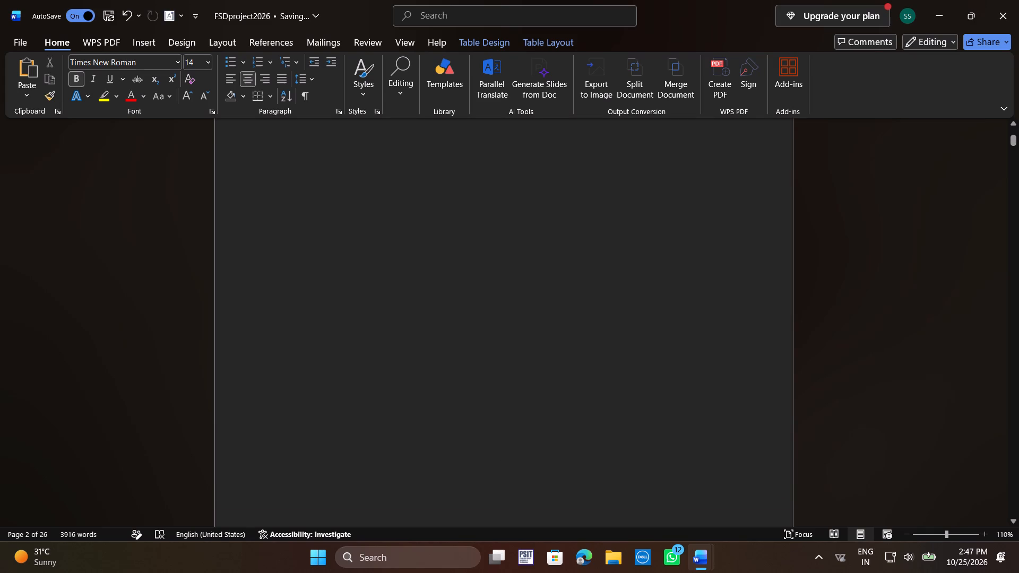
{"action": "scroll", "coordinate": [548, 283], "scroll_direction": "down", "scroll_amount": 5}
Move the whole lab experiment table a little downward from the top of the second page and check its new placement.
{"action": "scroll", "coordinate": [545, 305], "scroll_direction": "up", "scroll_amount": 2}
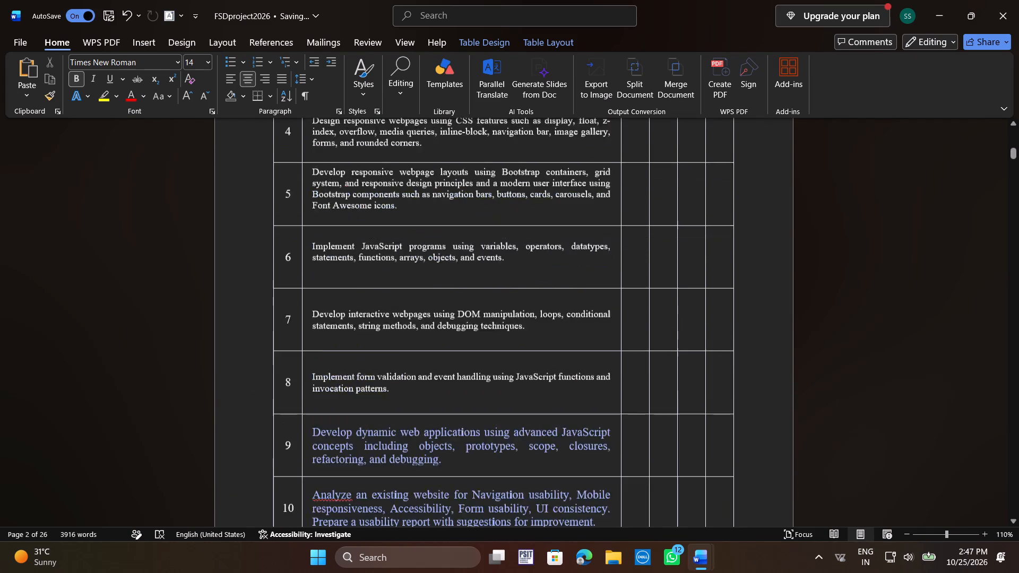
{"action": "scroll", "coordinate": [543, 306], "scroll_direction": "up", "scroll_amount": 2}
{"action": "left_click", "coordinate": [464, 298]}
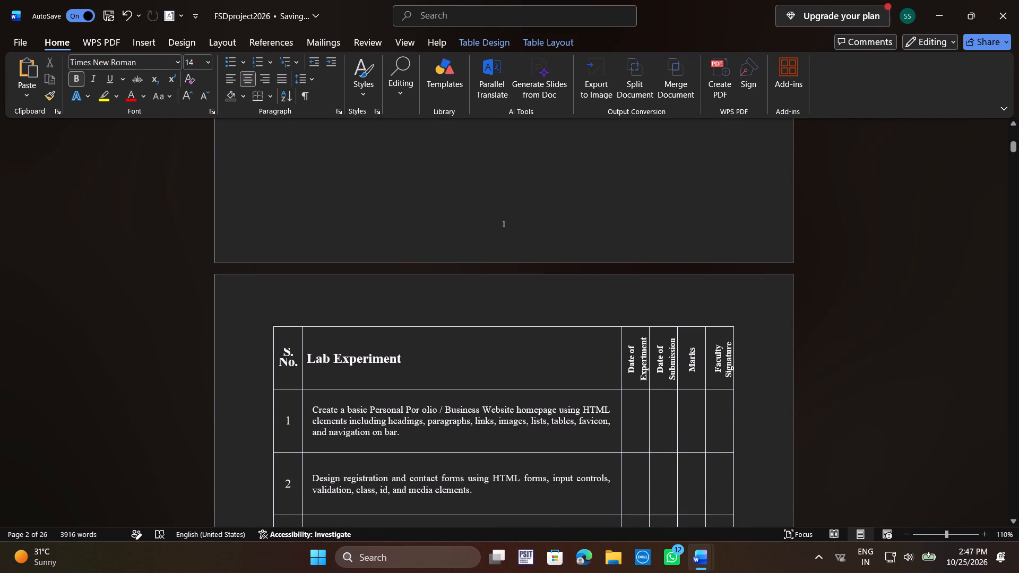
{"action": "left_click", "coordinate": [429, 307]}
{"action": "left_click", "coordinate": [464, 314]}
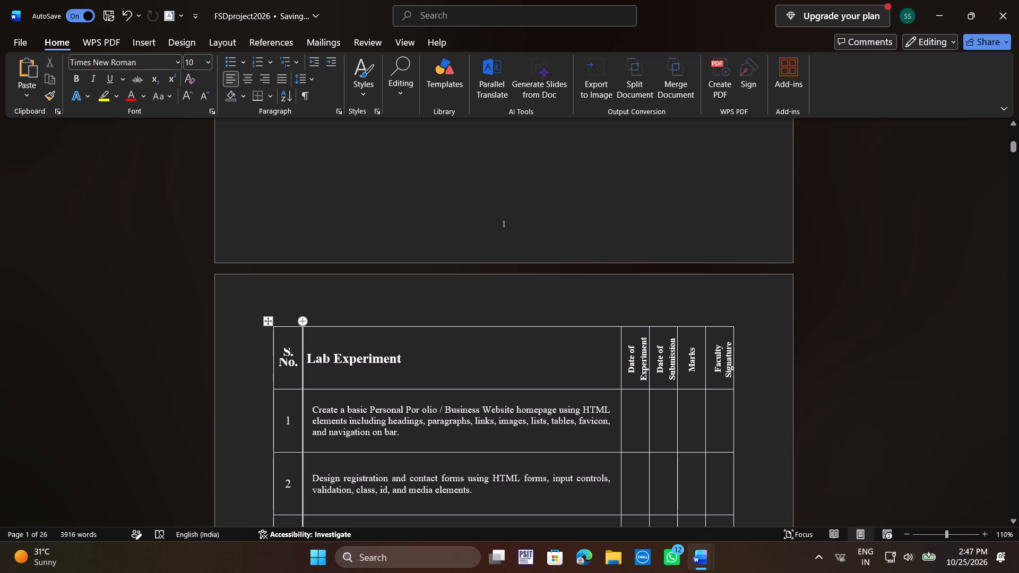
{"action": "left_click_drag", "start_coordinate": [269, 319], "coordinate": [270, 356]}
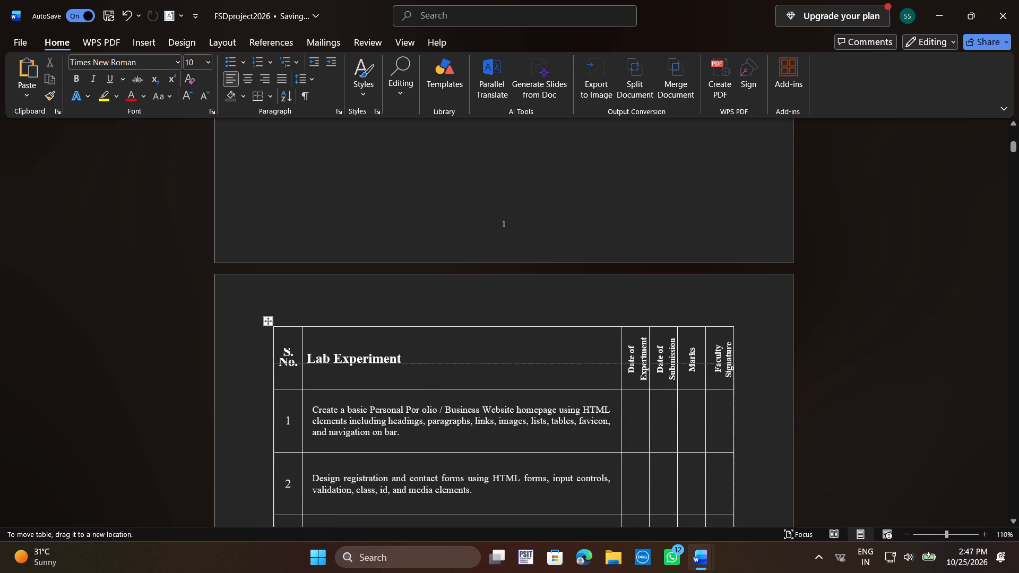
{"action": "left_click_drag", "start_coordinate": [270, 356], "coordinate": [270, 356]}
{"action": "scroll", "coordinate": [300, 331], "scroll_direction": "up", "scroll_amount": 1}
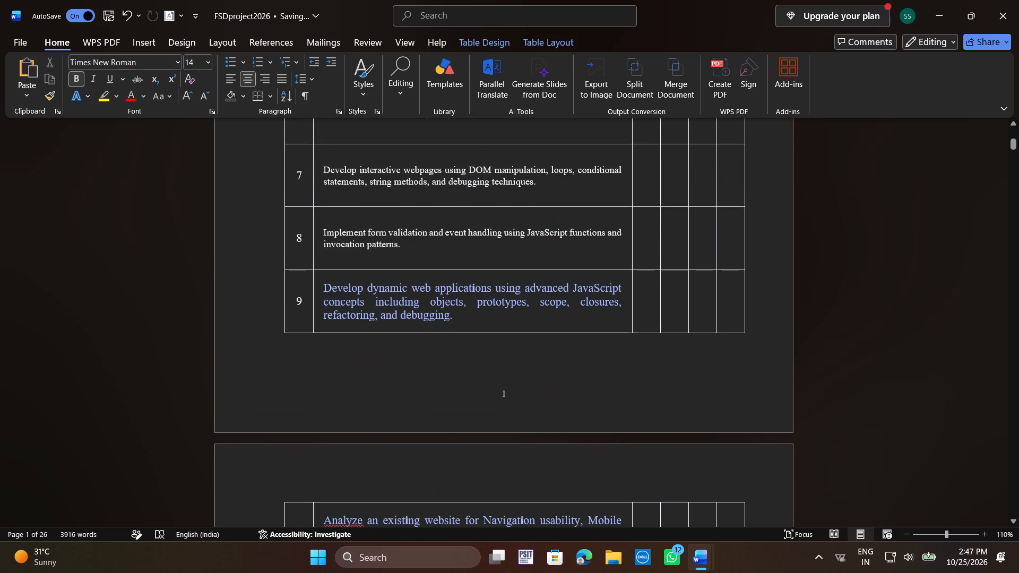
{"action": "scroll", "coordinate": [702, 448], "scroll_direction": "down", "scroll_amount": 1}
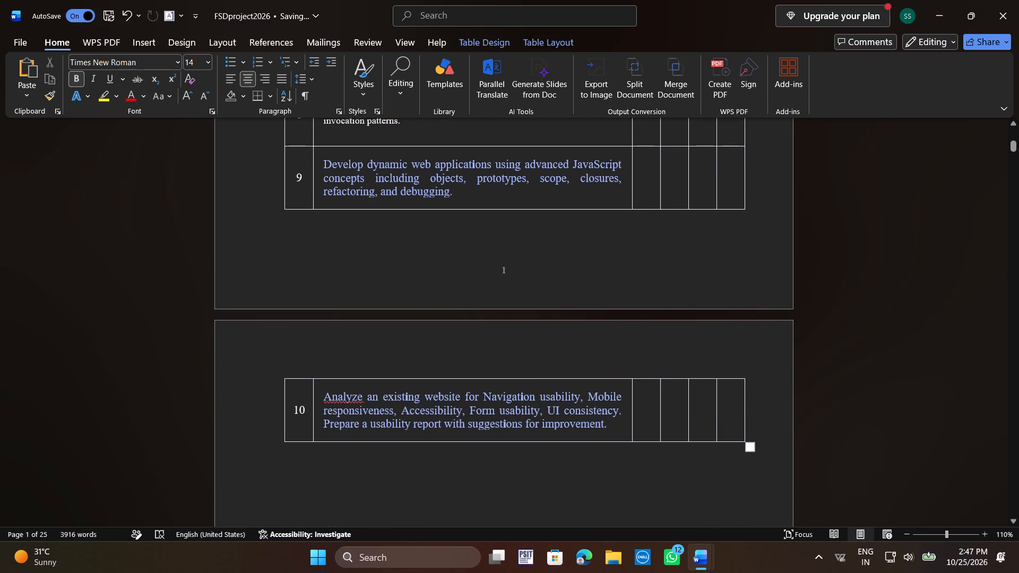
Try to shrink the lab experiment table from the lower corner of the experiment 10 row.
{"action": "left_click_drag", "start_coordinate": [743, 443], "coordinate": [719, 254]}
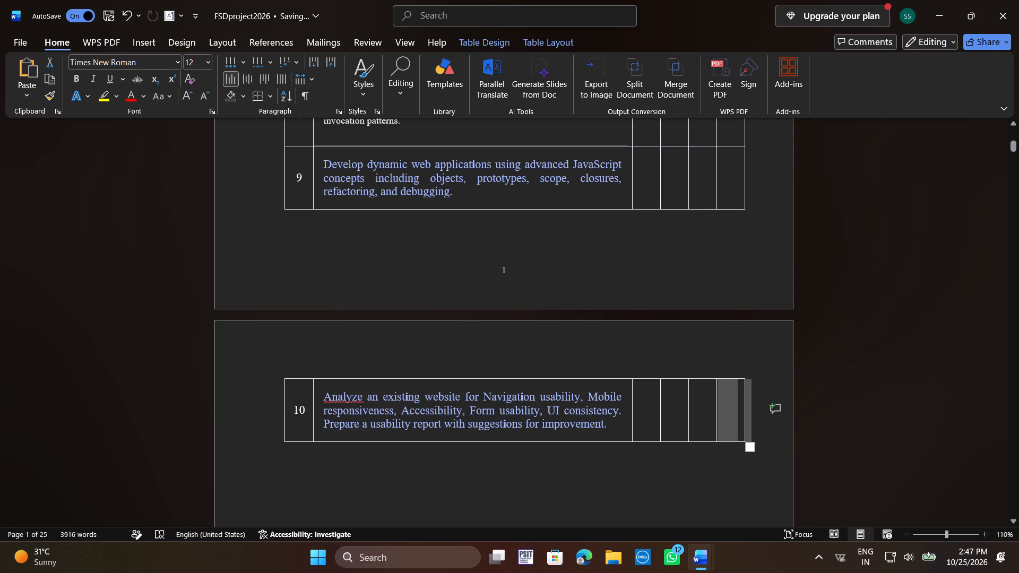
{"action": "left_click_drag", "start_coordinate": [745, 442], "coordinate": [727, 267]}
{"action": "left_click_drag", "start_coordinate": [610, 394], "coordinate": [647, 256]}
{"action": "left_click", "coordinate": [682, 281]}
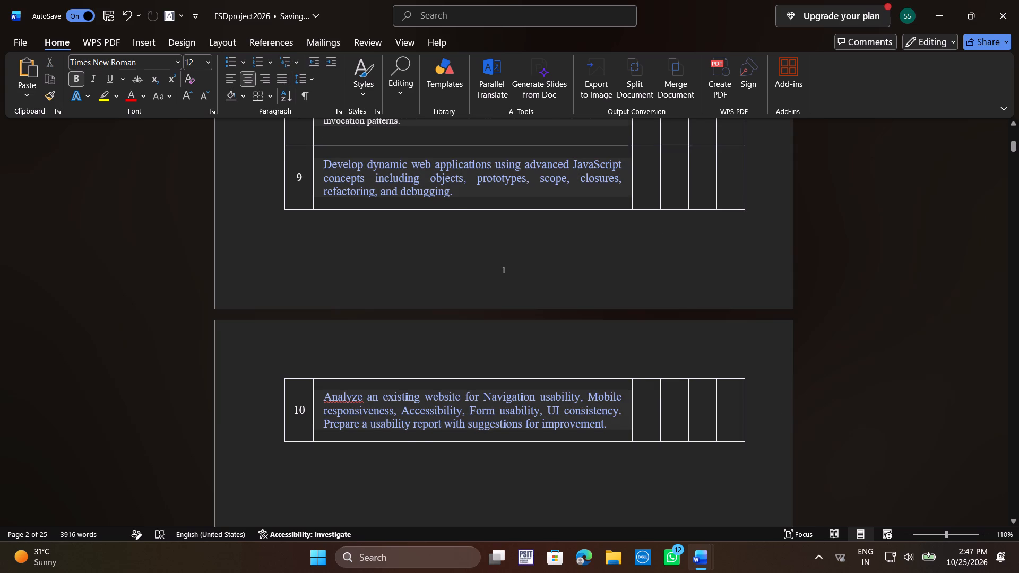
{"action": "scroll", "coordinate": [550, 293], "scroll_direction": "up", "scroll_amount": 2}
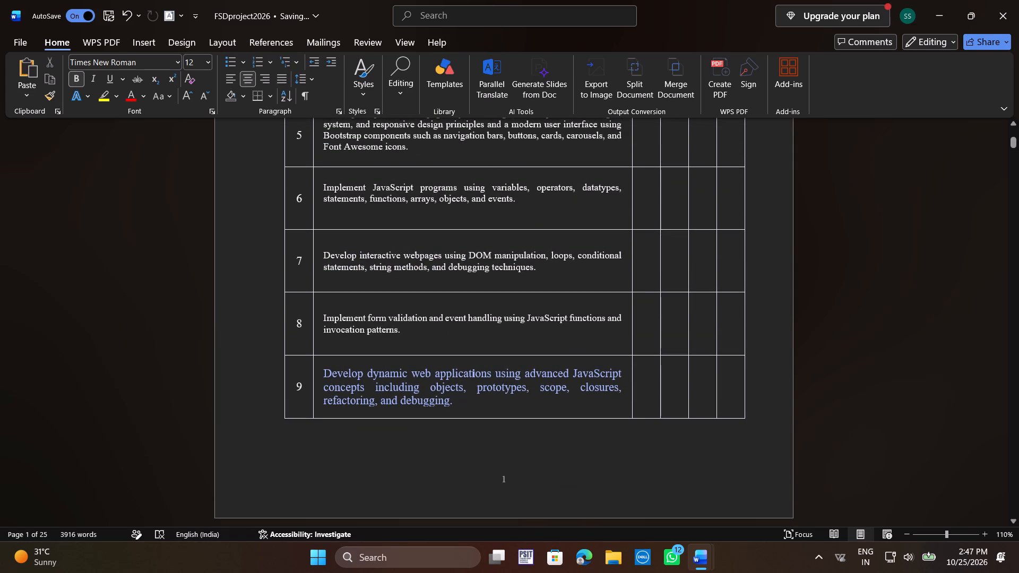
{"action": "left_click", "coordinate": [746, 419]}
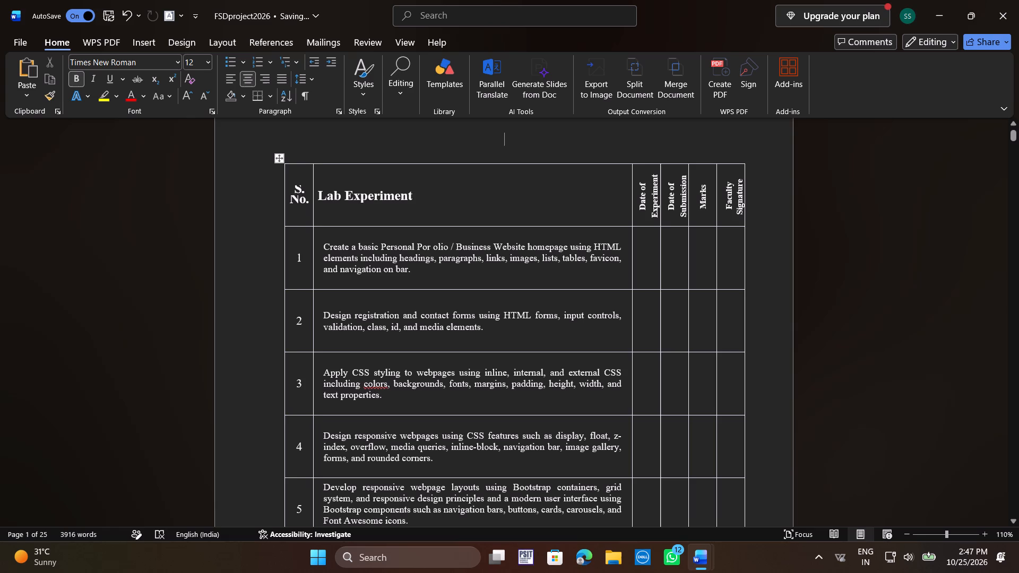
Move the whole lab experiment table slightly downward to leave more room above it on the first page.
{"action": "left_click_drag", "start_coordinate": [281, 155], "coordinate": [282, 162]}
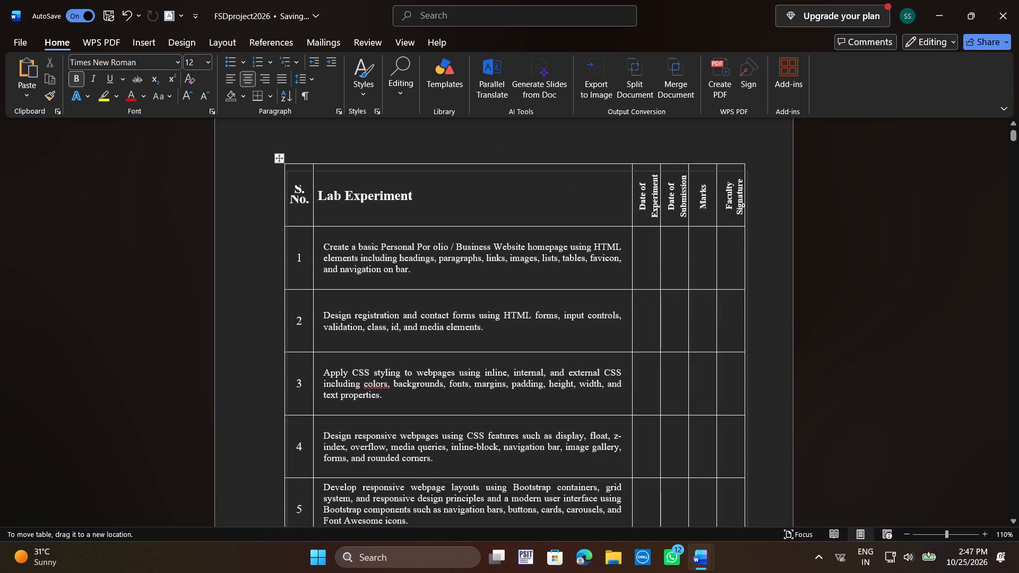
{"action": "left_click_drag", "start_coordinate": [282, 162], "coordinate": [281, 162]}
Paste the copied INDEX heading and project theme line on the empty line above the lab experiment table.
{"action": "scroll", "coordinate": [447, 184], "scroll_direction": "up", "scroll_amount": 1}
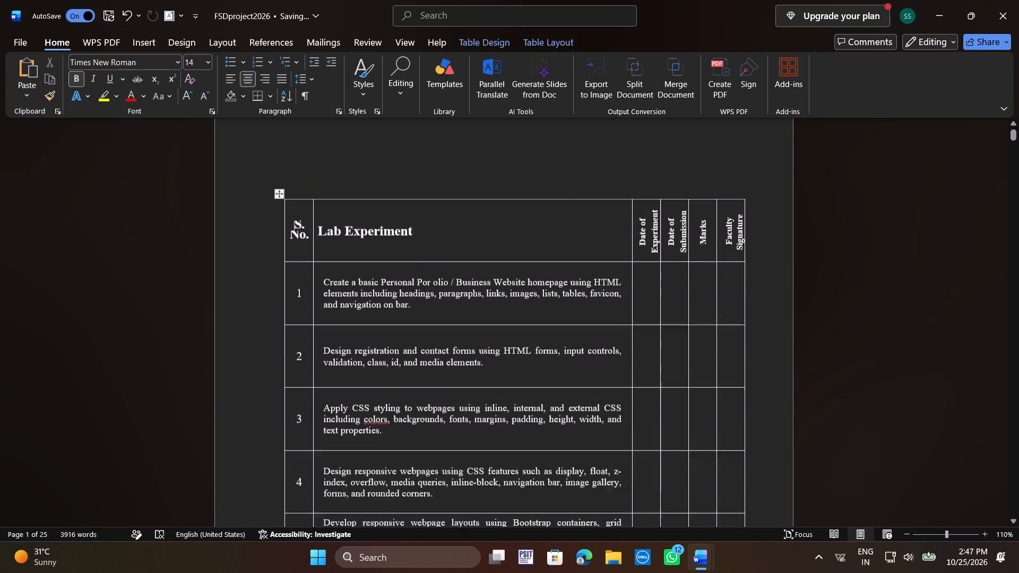
{"action": "scroll", "coordinate": [447, 184], "scroll_direction": "up", "scroll_amount": 1}
{"action": "left_click", "coordinate": [455, 173]}
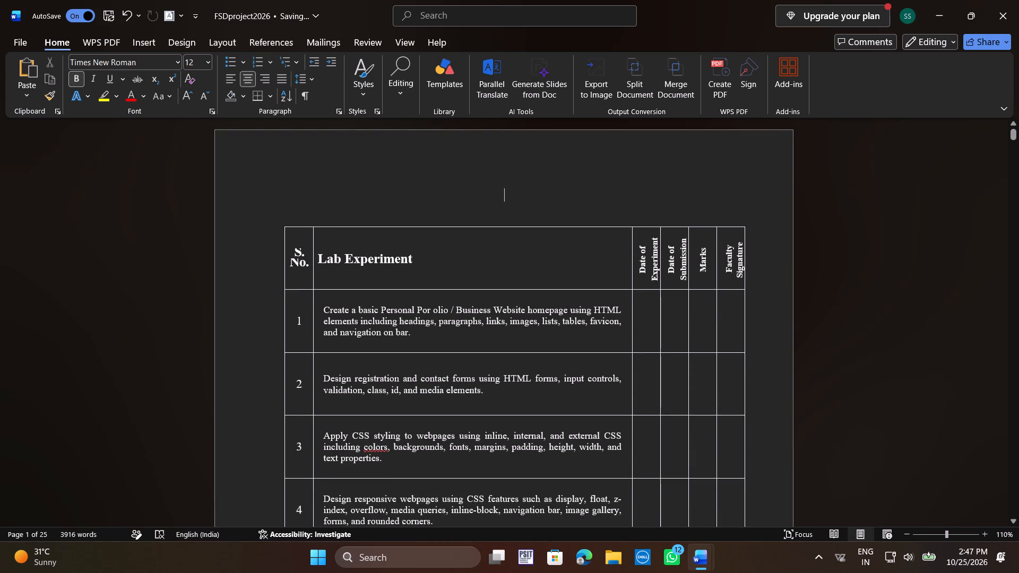
{"action": "key", "text": "ctrl+v"}
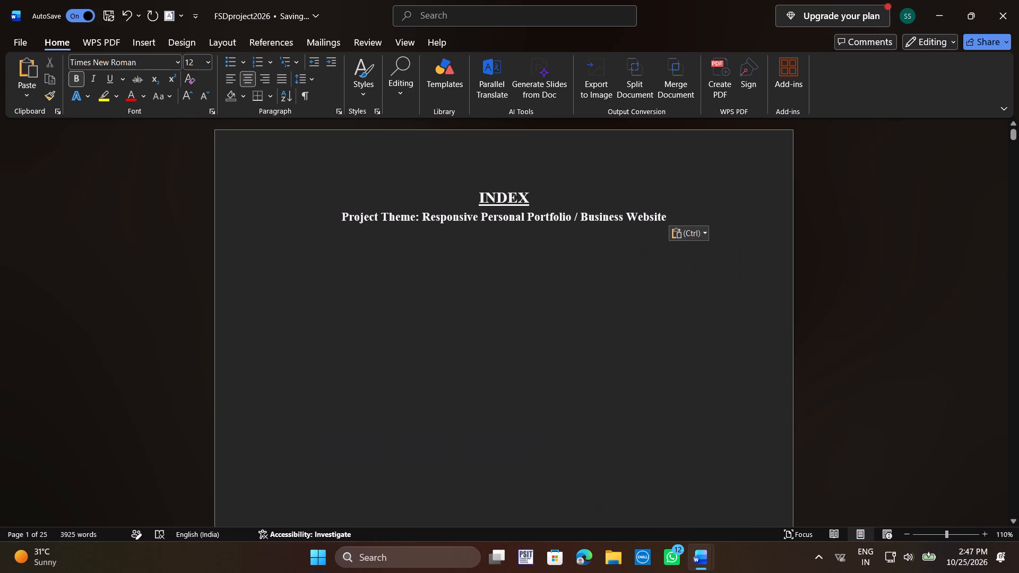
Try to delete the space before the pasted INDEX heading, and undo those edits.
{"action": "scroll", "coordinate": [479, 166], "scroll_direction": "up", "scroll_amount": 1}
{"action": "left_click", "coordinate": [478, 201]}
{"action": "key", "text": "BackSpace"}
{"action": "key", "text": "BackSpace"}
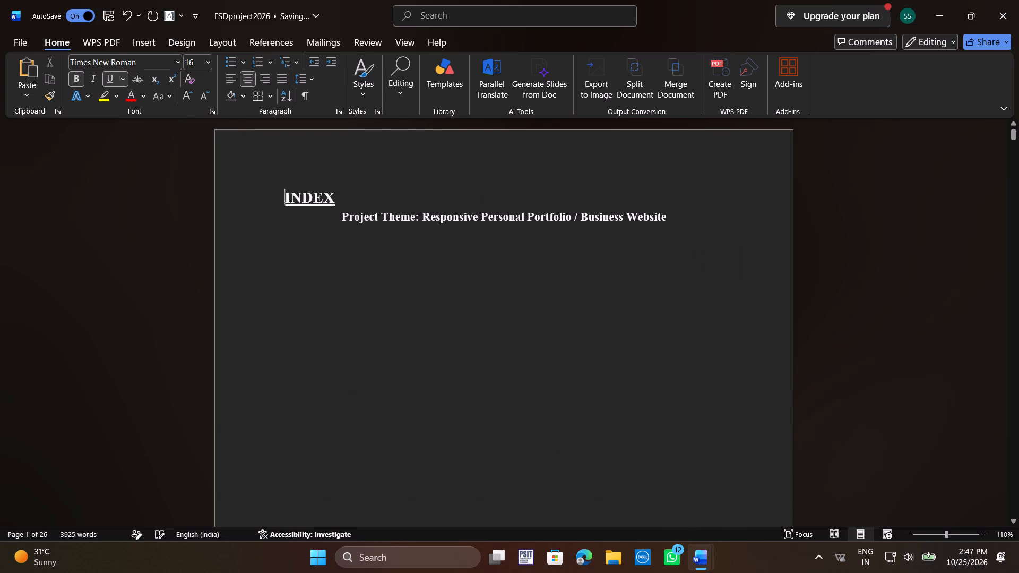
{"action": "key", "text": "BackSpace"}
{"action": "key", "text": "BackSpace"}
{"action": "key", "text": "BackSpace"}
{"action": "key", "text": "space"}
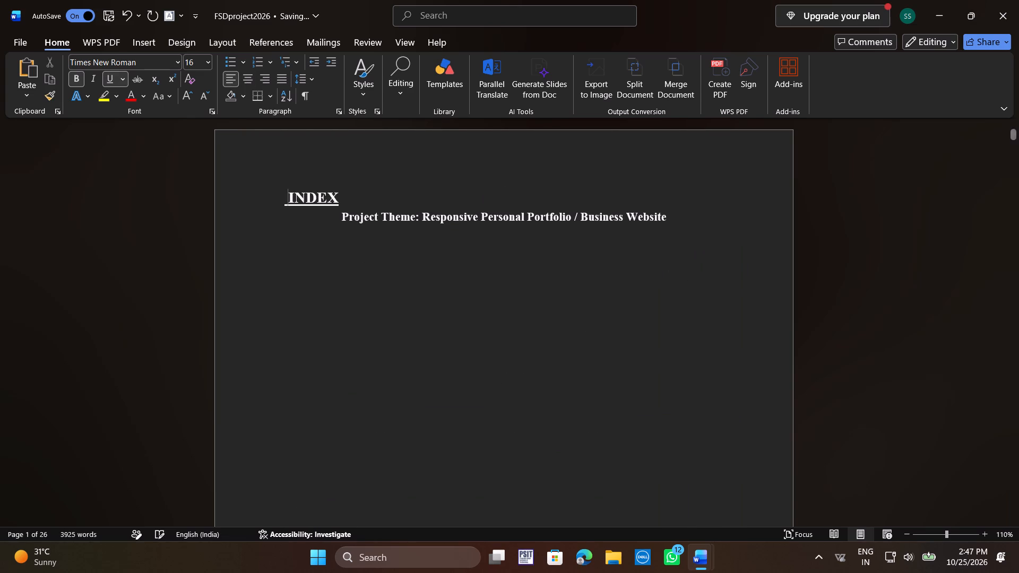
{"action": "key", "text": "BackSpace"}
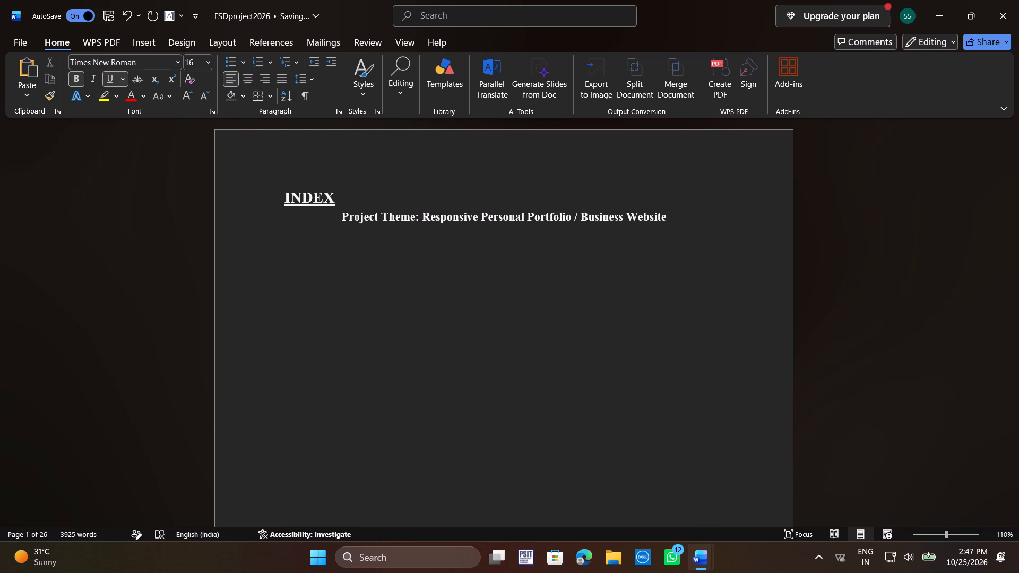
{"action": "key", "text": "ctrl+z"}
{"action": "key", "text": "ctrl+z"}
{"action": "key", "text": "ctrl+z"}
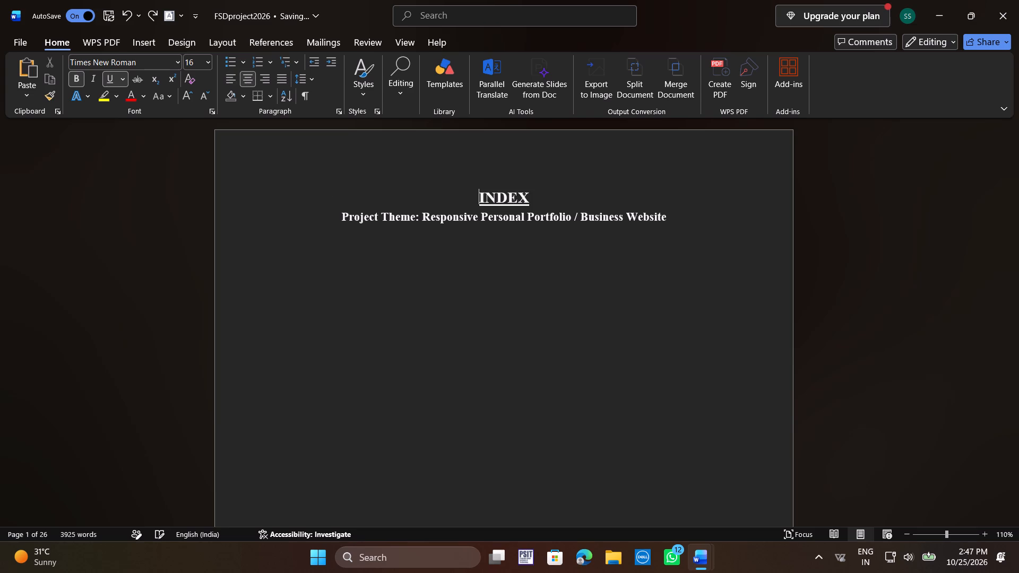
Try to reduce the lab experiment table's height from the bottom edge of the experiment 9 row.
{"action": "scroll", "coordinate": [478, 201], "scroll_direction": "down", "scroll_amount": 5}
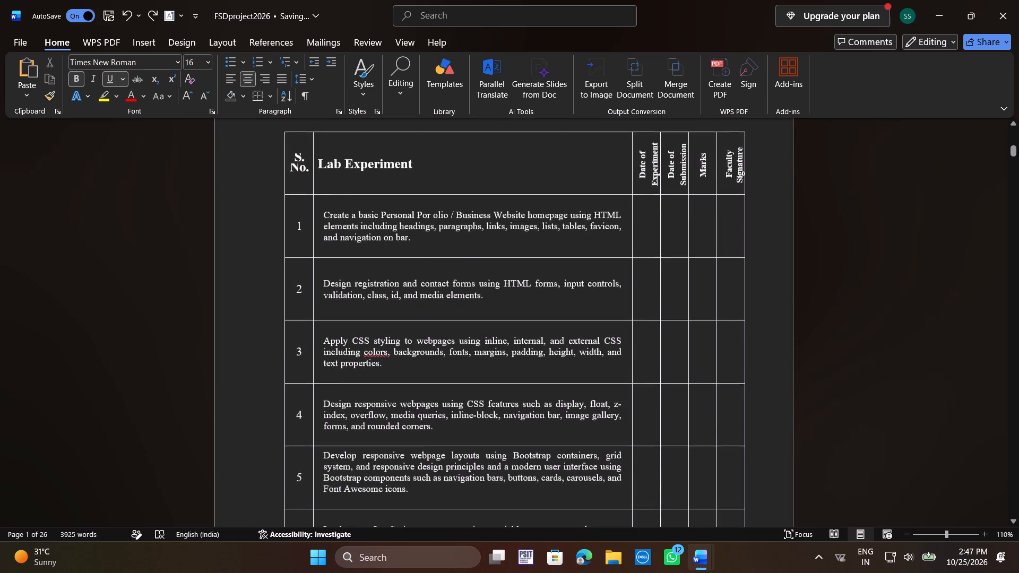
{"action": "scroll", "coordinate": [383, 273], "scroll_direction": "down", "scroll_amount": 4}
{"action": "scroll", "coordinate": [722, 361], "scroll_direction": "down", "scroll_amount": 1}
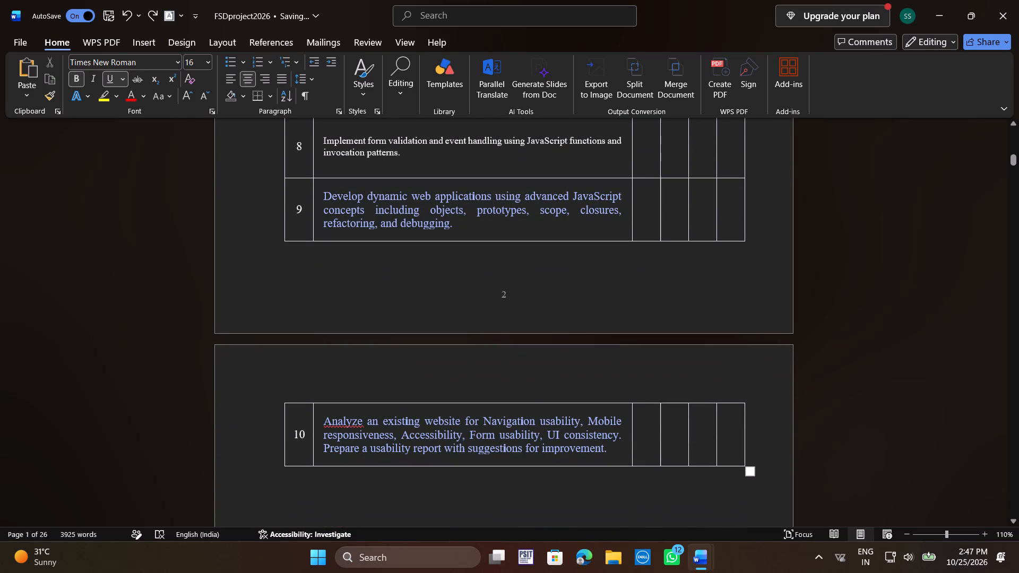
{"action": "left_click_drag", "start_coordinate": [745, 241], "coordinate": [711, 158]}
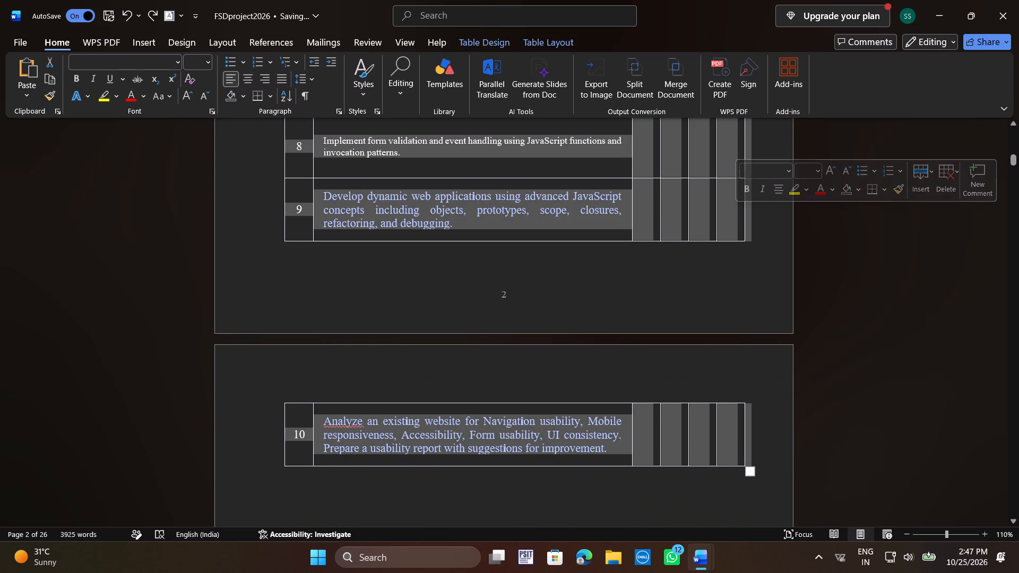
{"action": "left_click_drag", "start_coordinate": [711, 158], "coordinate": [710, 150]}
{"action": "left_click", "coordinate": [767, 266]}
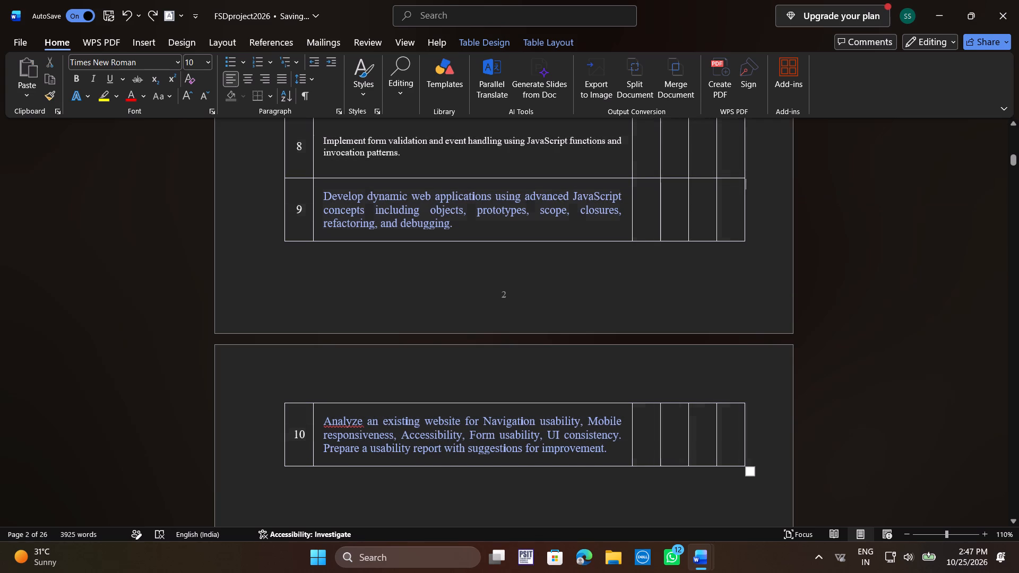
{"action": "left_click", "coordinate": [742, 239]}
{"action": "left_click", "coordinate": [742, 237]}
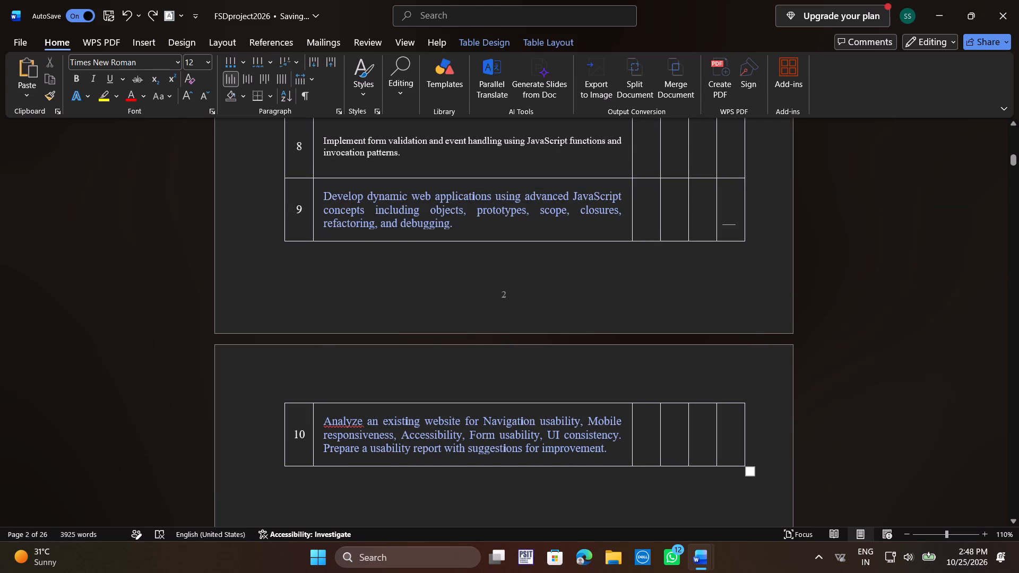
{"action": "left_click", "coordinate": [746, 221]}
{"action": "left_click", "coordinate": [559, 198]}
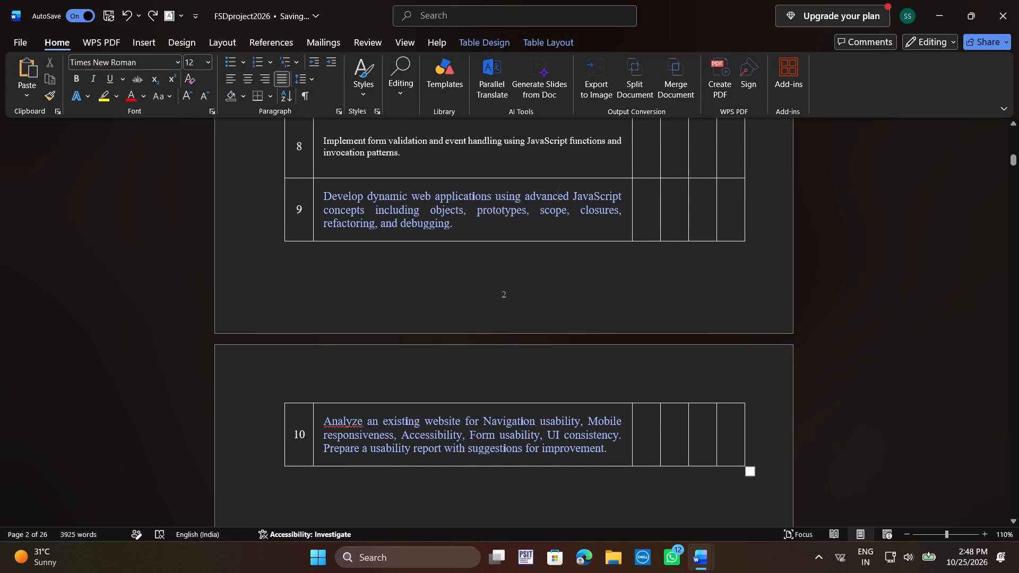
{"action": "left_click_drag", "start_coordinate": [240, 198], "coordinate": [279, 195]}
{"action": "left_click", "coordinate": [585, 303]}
Move the whole lab experiment table a little further down from the top of the second page.
{"action": "scroll", "coordinate": [574, 240], "scroll_direction": "up", "scroll_amount": 2}
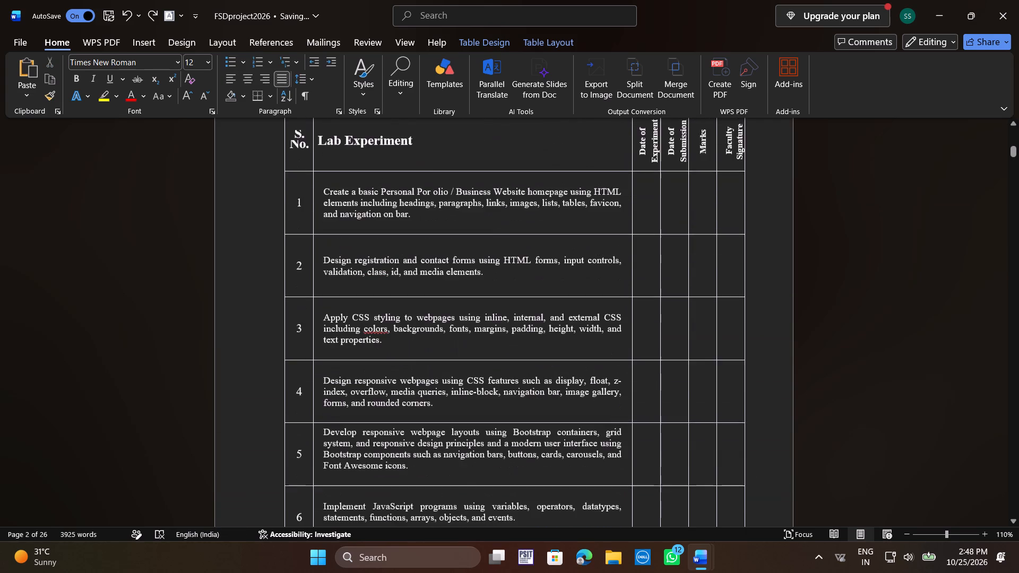
{"action": "scroll", "coordinate": [393, 211], "scroll_direction": "up", "scroll_amount": 1}
{"action": "scroll", "coordinate": [275, 152], "scroll_direction": "up", "scroll_amount": 1}
{"action": "left_click_drag", "start_coordinate": [279, 179], "coordinate": [305, 213]}
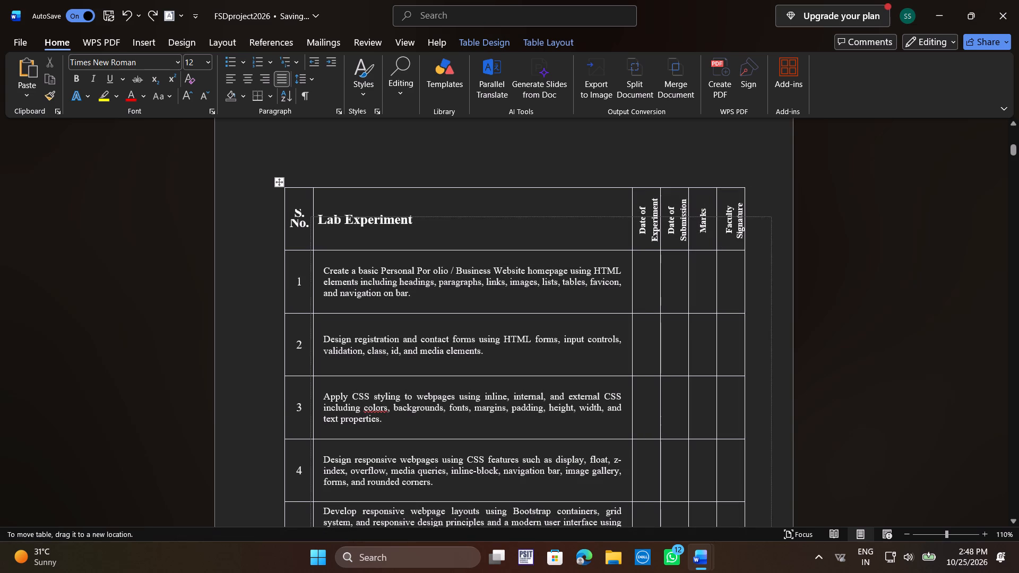
{"action": "left_click_drag", "start_coordinate": [305, 213], "coordinate": [280, 246]}
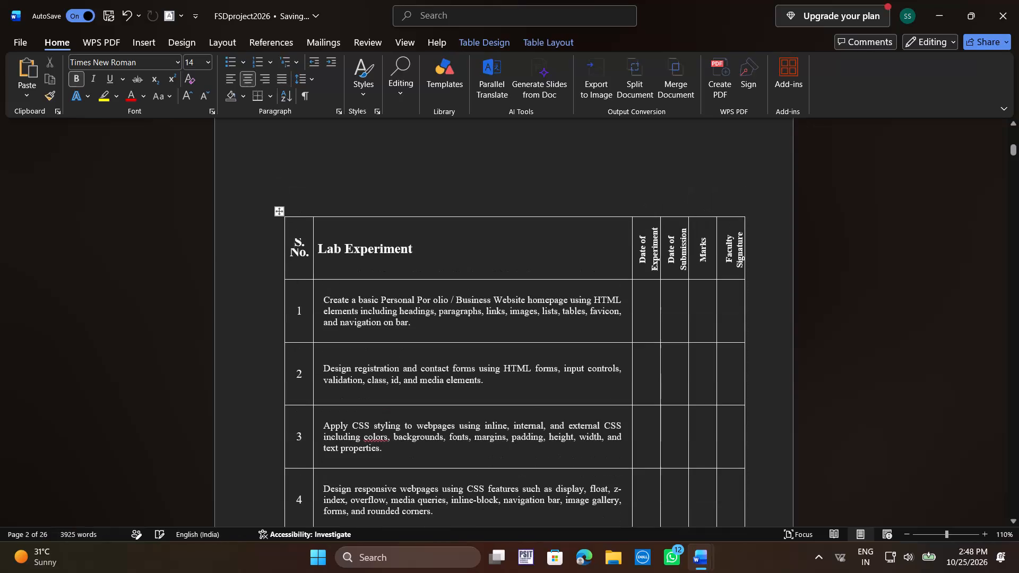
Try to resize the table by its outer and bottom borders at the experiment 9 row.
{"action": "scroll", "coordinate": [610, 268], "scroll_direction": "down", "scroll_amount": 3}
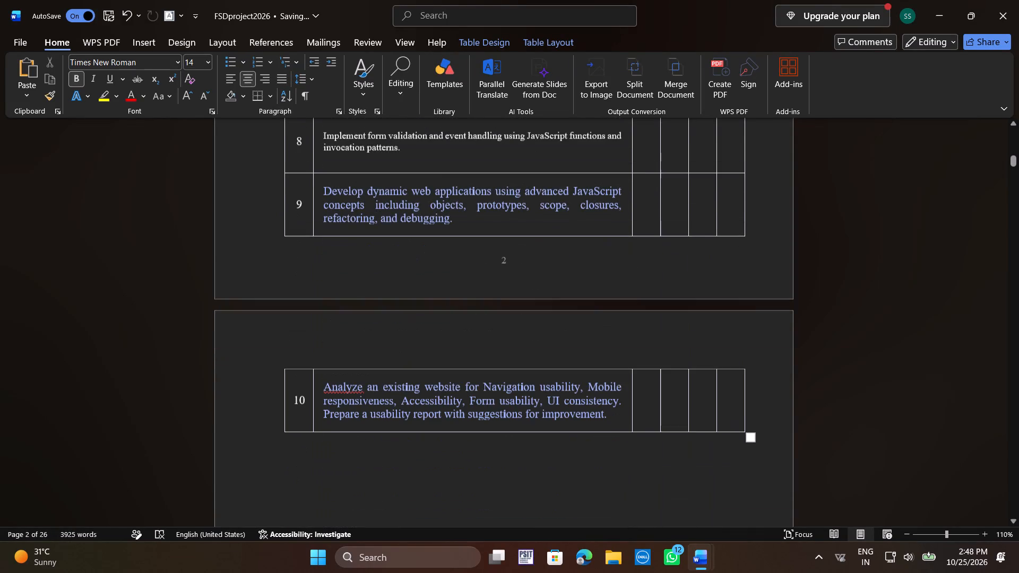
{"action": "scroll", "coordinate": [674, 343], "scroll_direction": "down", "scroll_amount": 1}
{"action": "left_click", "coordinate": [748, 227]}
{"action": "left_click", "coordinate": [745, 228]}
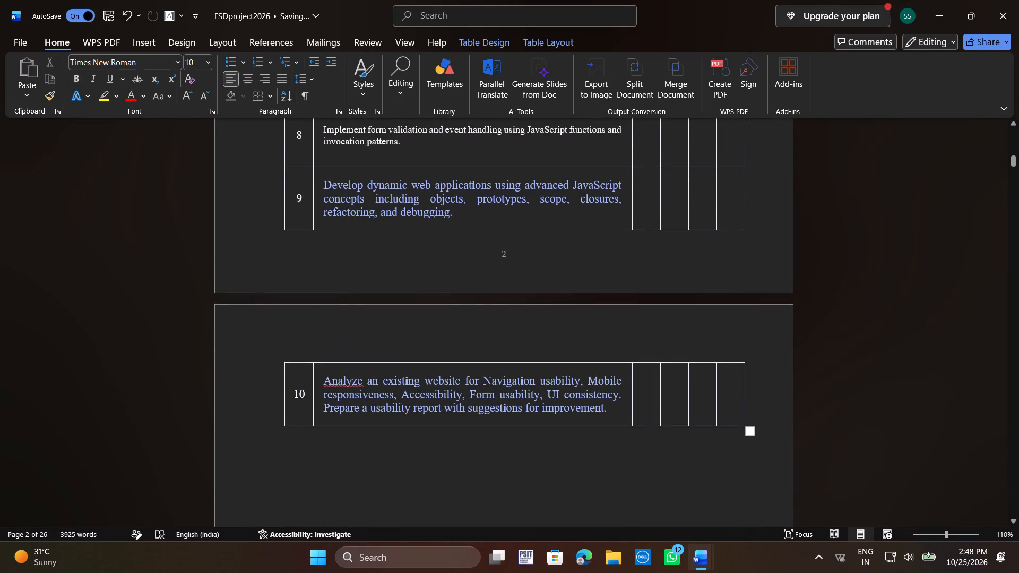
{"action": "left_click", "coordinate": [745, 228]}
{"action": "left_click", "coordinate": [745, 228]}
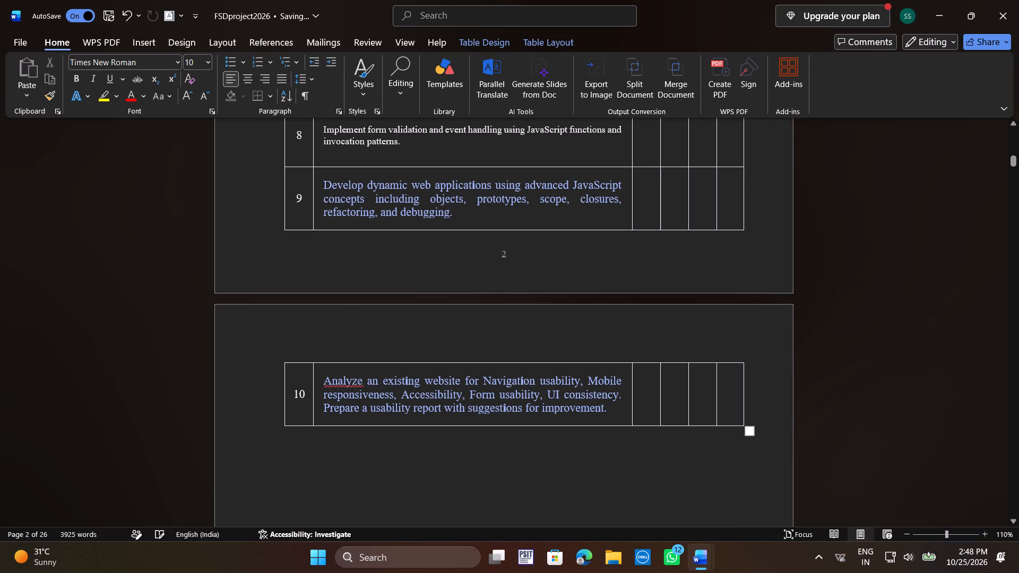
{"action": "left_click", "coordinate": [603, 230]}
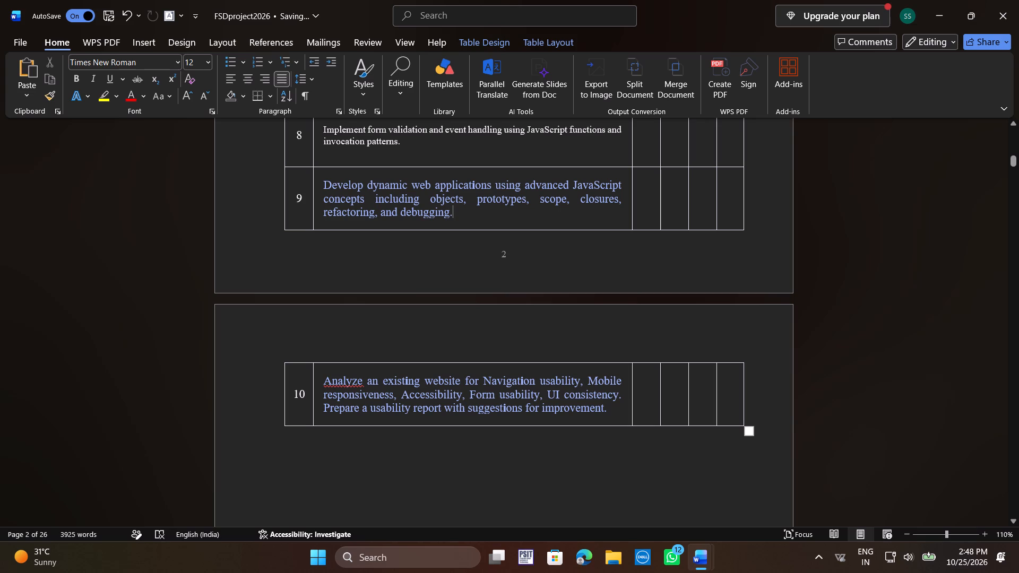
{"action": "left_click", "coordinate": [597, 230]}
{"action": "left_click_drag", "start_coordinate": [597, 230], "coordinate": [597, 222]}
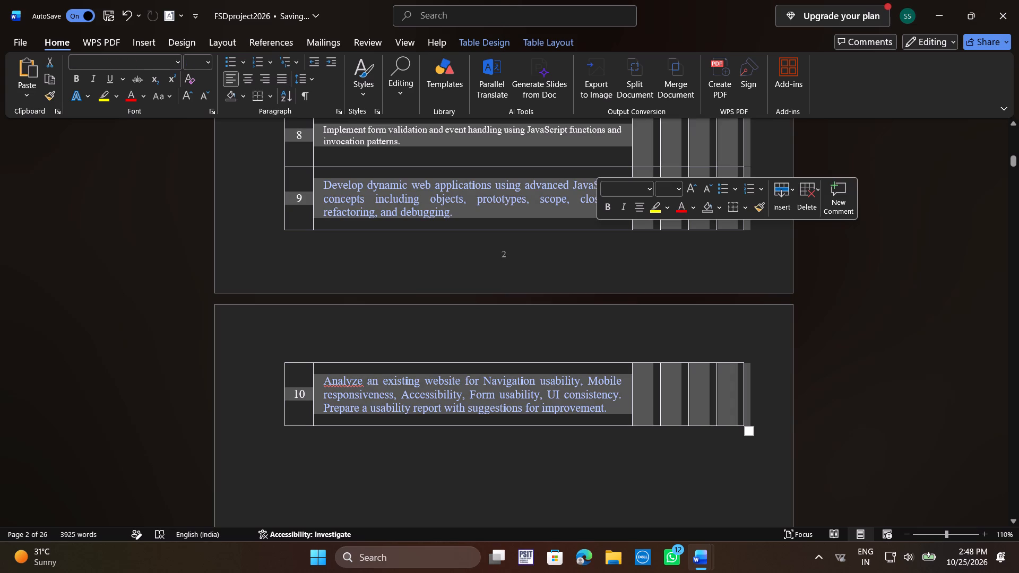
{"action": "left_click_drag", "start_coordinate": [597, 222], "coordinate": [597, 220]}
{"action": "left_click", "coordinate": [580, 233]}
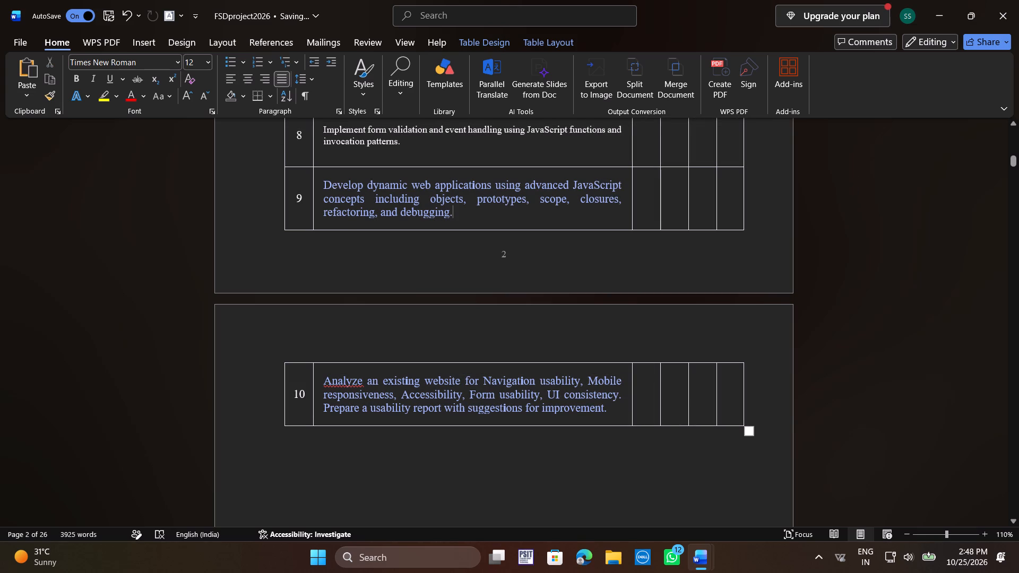
Shrink the lab experiment table's height from its corner below experiment 10 so all rows fit on the INDEX page.
{"action": "left_click_drag", "start_coordinate": [746, 430], "coordinate": [738, 366]}
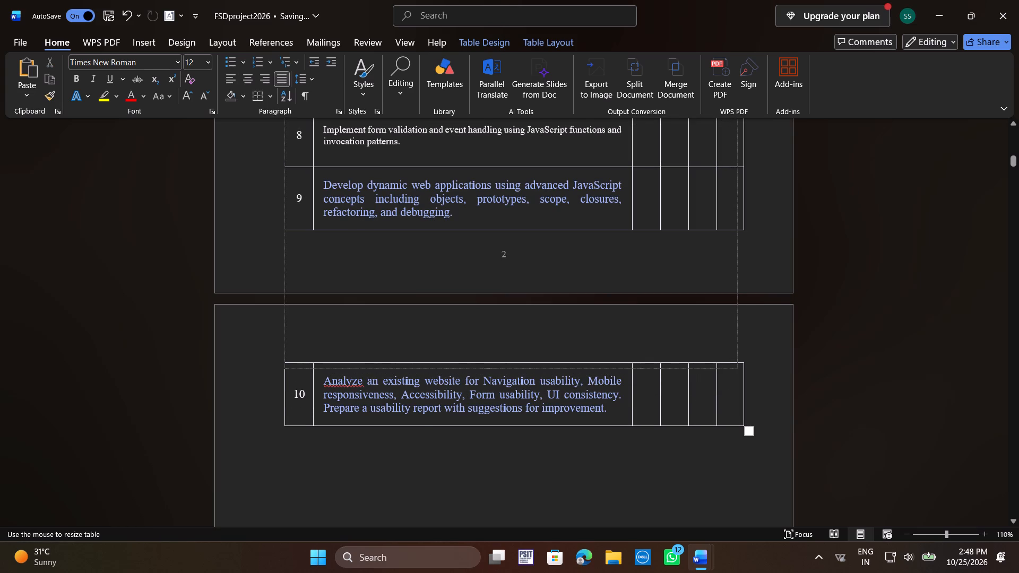
{"action": "left_click_drag", "start_coordinate": [738, 366], "coordinate": [736, 310]}
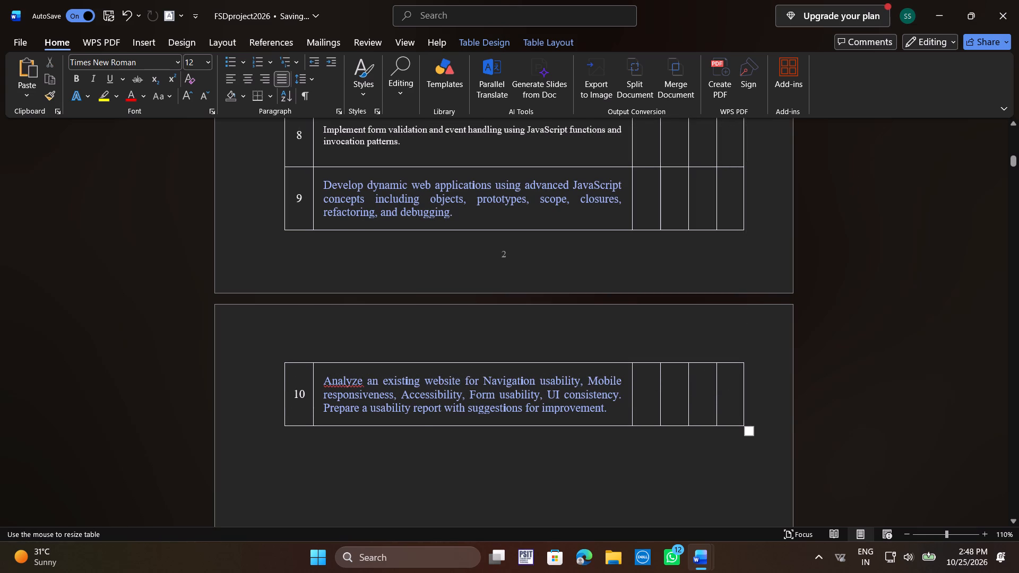
{"action": "left_click_drag", "start_coordinate": [736, 310], "coordinate": [743, 324]}
Check the resized table's placement from the INDEX heading and project theme line down to the start of Practical 1.
{"action": "scroll", "coordinate": [486, 264], "scroll_direction": "down", "scroll_amount": 2}
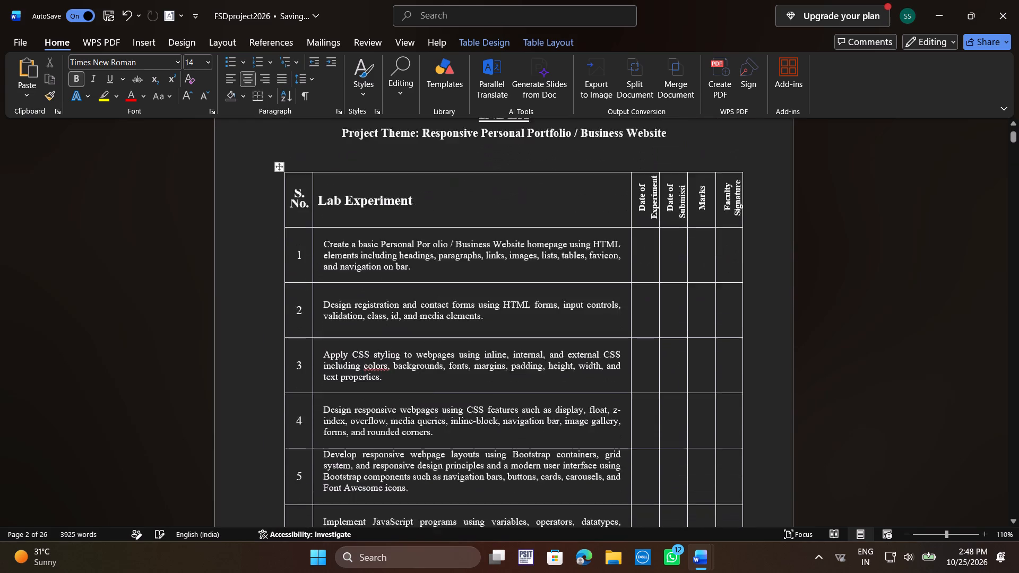
{"action": "scroll", "coordinate": [486, 264], "scroll_direction": "down", "scroll_amount": 2}
{"action": "scroll", "coordinate": [486, 264], "scroll_direction": "up", "scroll_amount": 1}
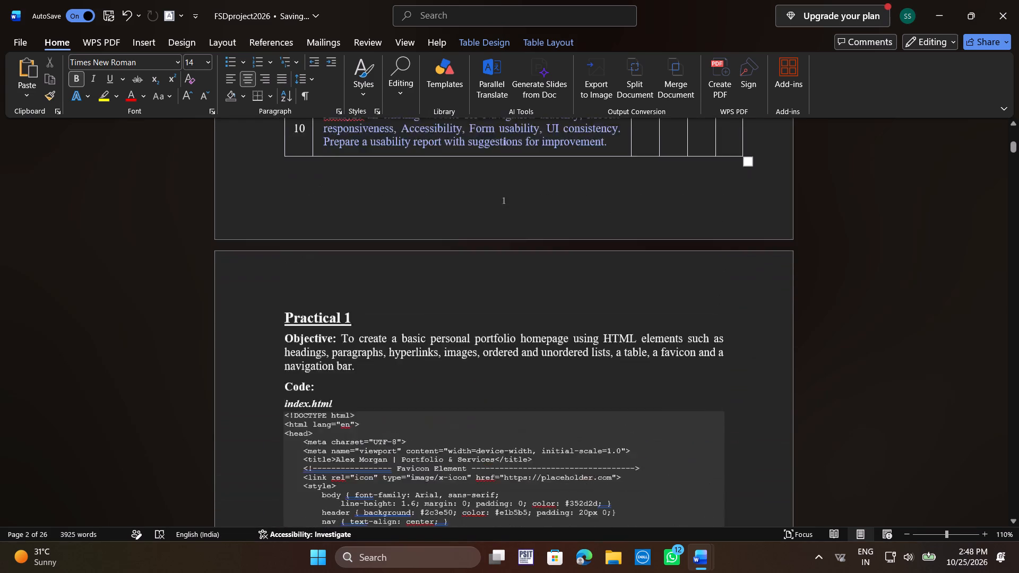
{"action": "scroll", "coordinate": [486, 264], "scroll_direction": "up", "scroll_amount": 2}
{"action": "scroll", "coordinate": [744, 360], "scroll_direction": "down", "scroll_amount": 2}
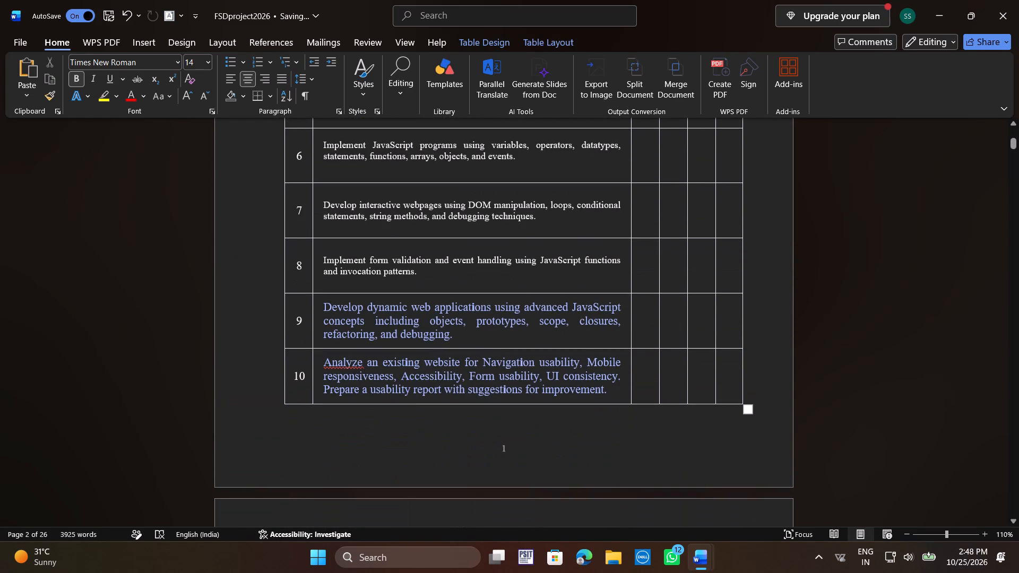
{"action": "left_click", "coordinate": [764, 389]}
{"action": "scroll", "coordinate": [743, 290], "scroll_direction": "up", "scroll_amount": 4}
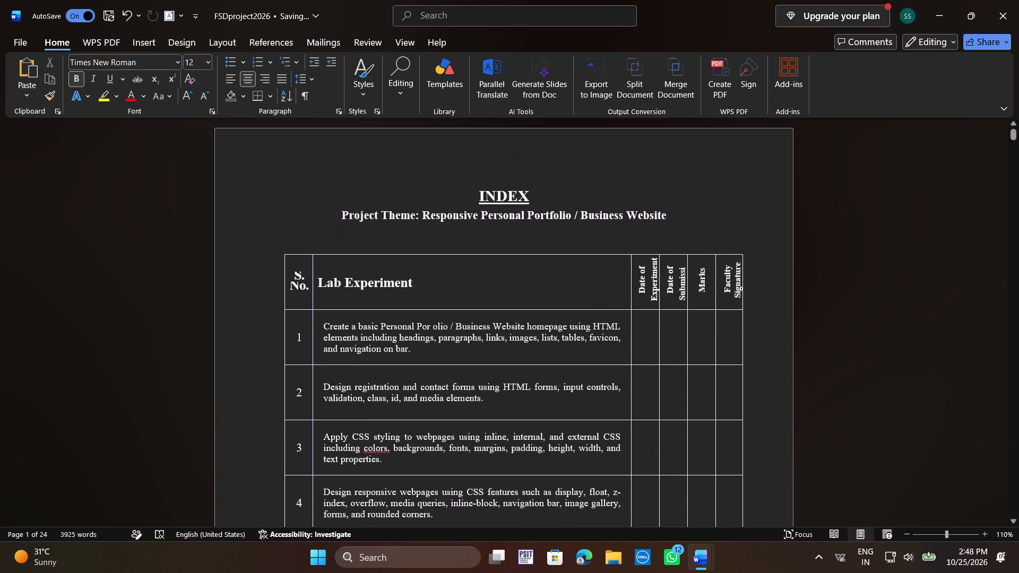
Check the INDEX page from its heading through the experiment 10 row and on to Practical 1's output.
{"action": "scroll", "coordinate": [743, 289], "scroll_direction": "up", "scroll_amount": 7}
{"action": "scroll", "coordinate": [570, 204], "scroll_direction": "up", "scroll_amount": 5}
{"action": "scroll", "coordinate": [441, 153], "scroll_direction": "up", "scroll_amount": 2}
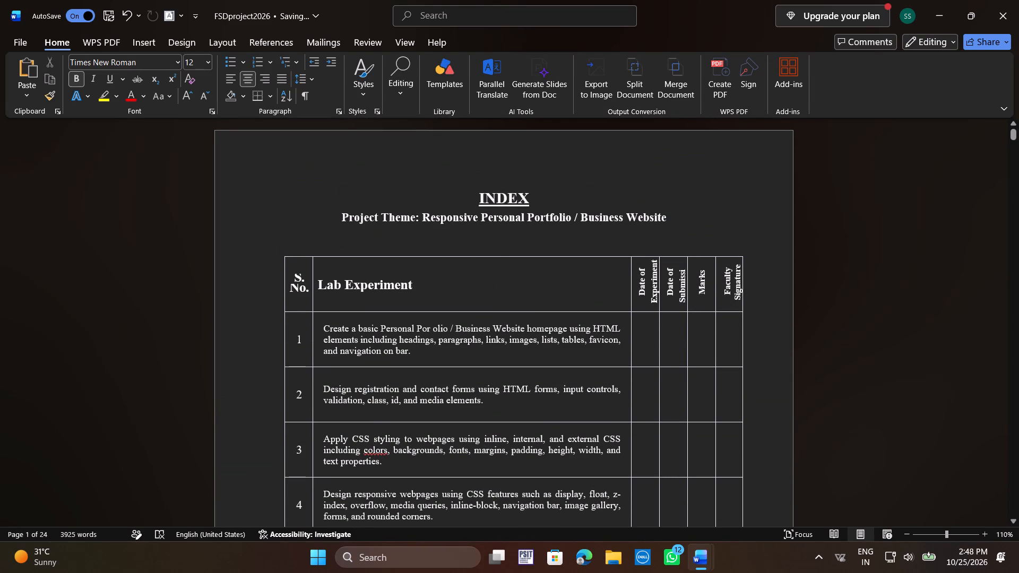
{"action": "scroll", "coordinate": [451, 168], "scroll_direction": "up", "scroll_amount": 1}
{"action": "scroll", "coordinate": [698, 241], "scroll_direction": "down", "scroll_amount": 4}
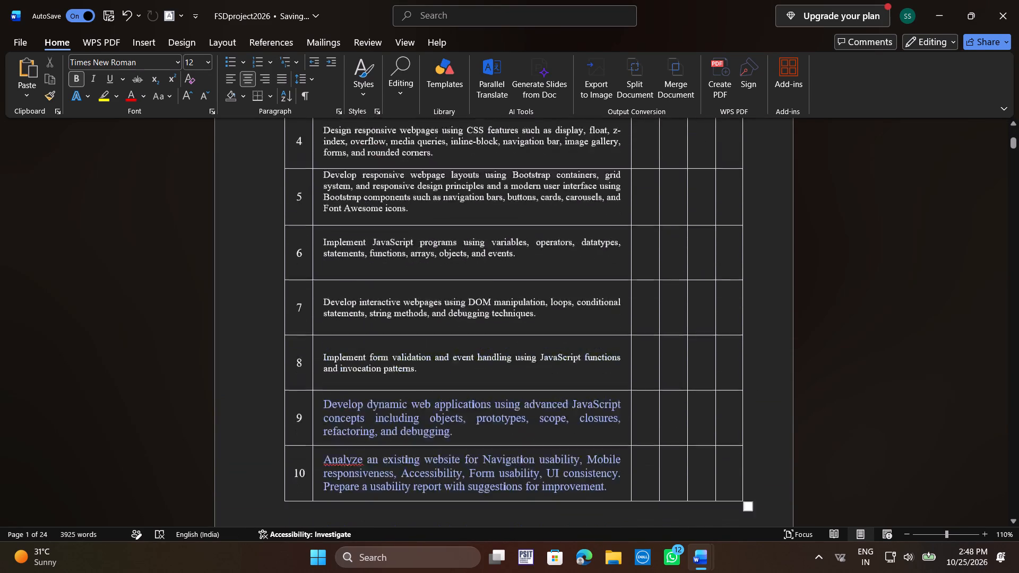
{"action": "scroll", "coordinate": [698, 241], "scroll_direction": "down", "scroll_amount": 10}
{"action": "scroll", "coordinate": [698, 241], "scroll_direction": "up", "scroll_amount": 2}
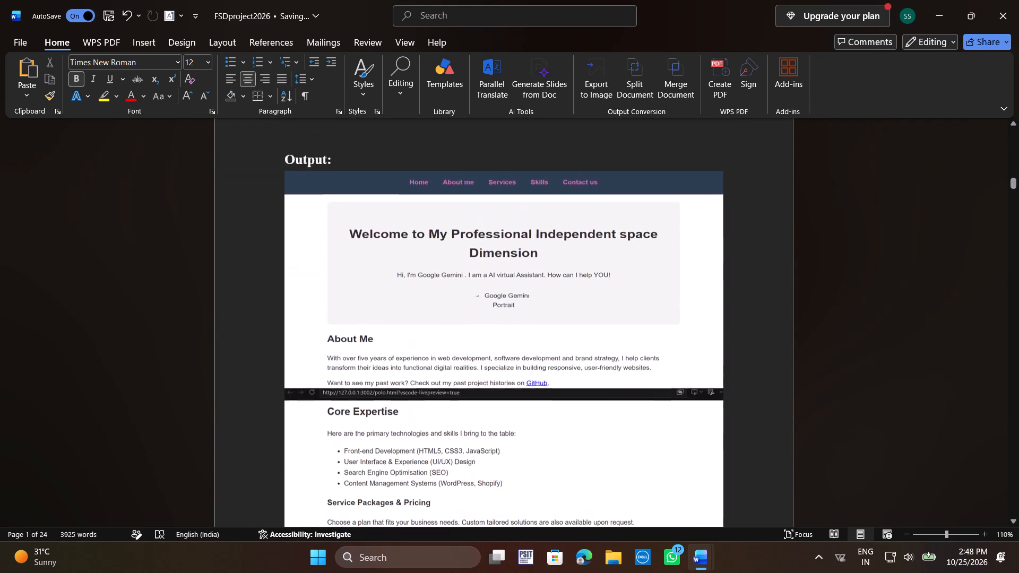
{"action": "scroll", "coordinate": [698, 240], "scroll_direction": "up", "scroll_amount": 4}
{"action": "scroll", "coordinate": [581, 240], "scroll_direction": "down", "scroll_amount": 5}
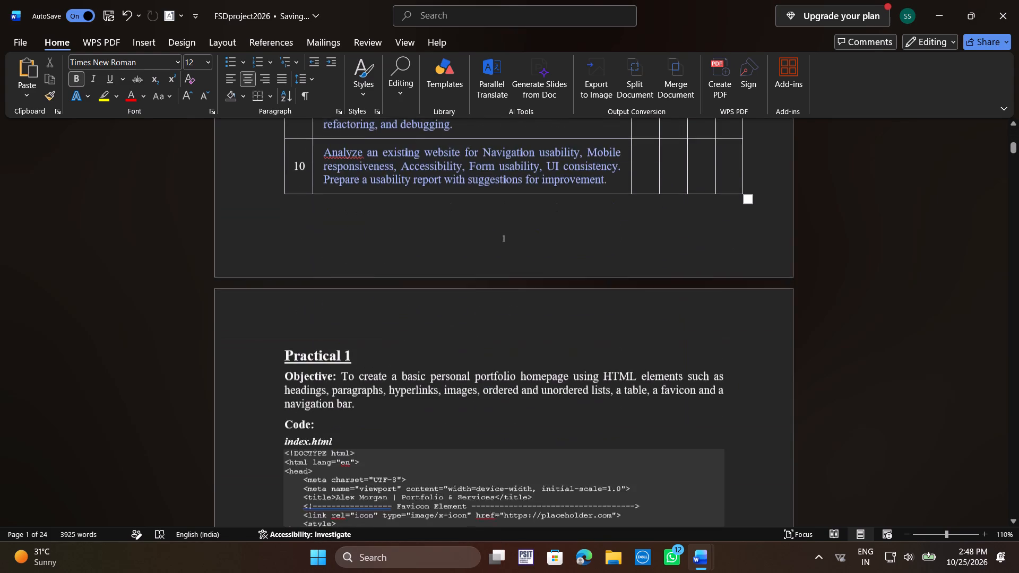
Review the page layout of all the practicals, from Practical 1's code to Practical 10's audit.js code and outputs.
{"action": "scroll", "coordinate": [581, 240], "scroll_direction": "down", "scroll_amount": 10}
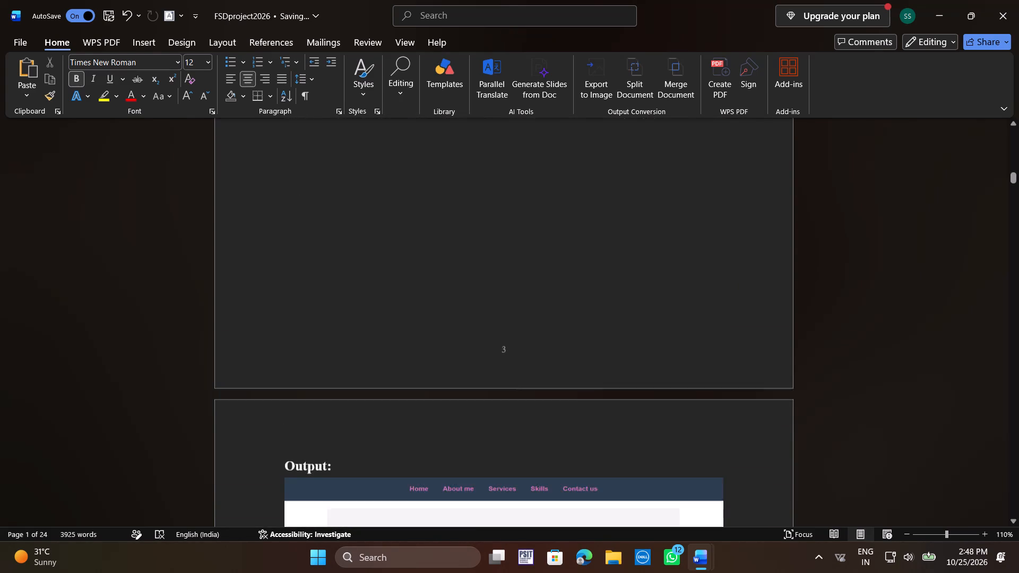
{"action": "scroll", "coordinate": [581, 240], "scroll_direction": "down", "scroll_amount": 10}
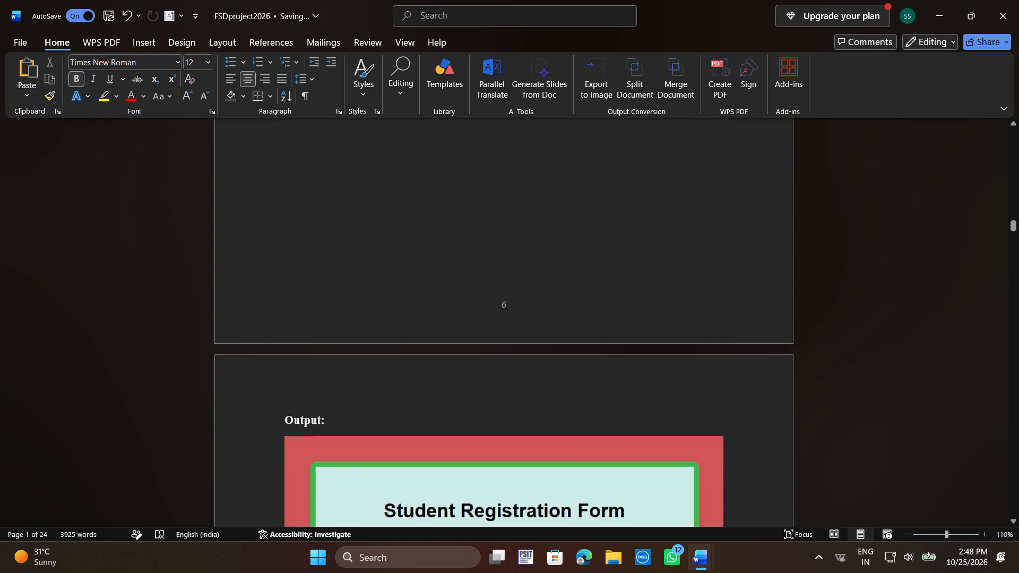
{"action": "scroll", "coordinate": [581, 240], "scroll_direction": "down", "scroll_amount": 10}
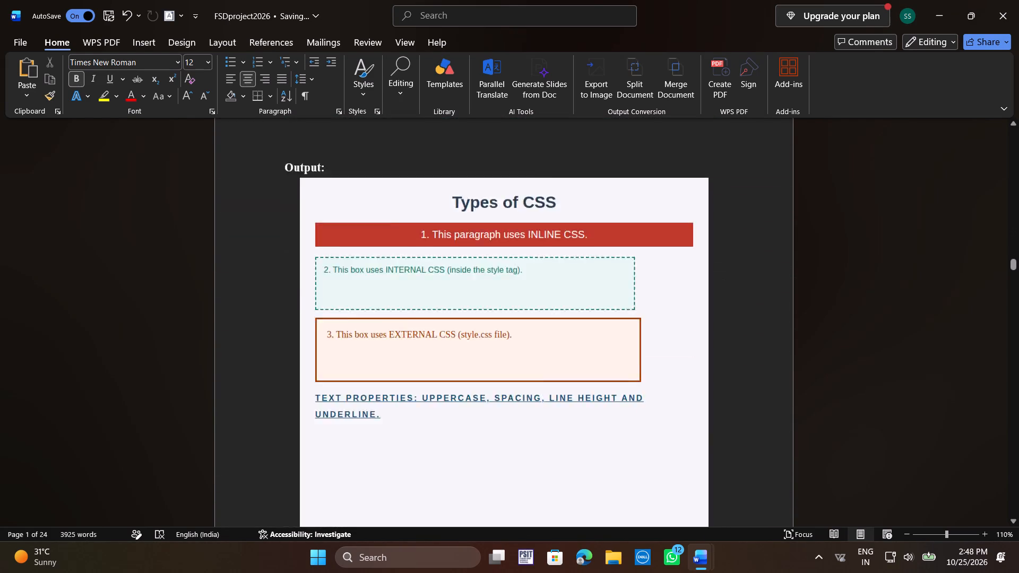
{"action": "scroll", "coordinate": [581, 240], "scroll_direction": "down", "scroll_amount": 6}
{"action": "scroll", "coordinate": [581, 240], "scroll_direction": "up", "scroll_amount": 3}
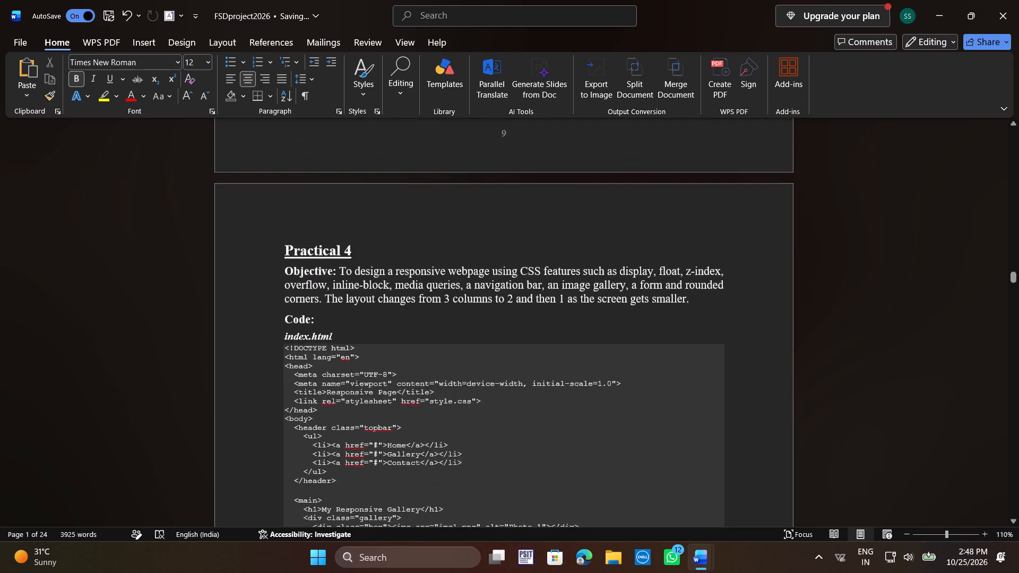
{"action": "scroll", "coordinate": [581, 240], "scroll_direction": "up", "scroll_amount": 1}
{"action": "scroll", "coordinate": [581, 240], "scroll_direction": "down", "scroll_amount": 5}
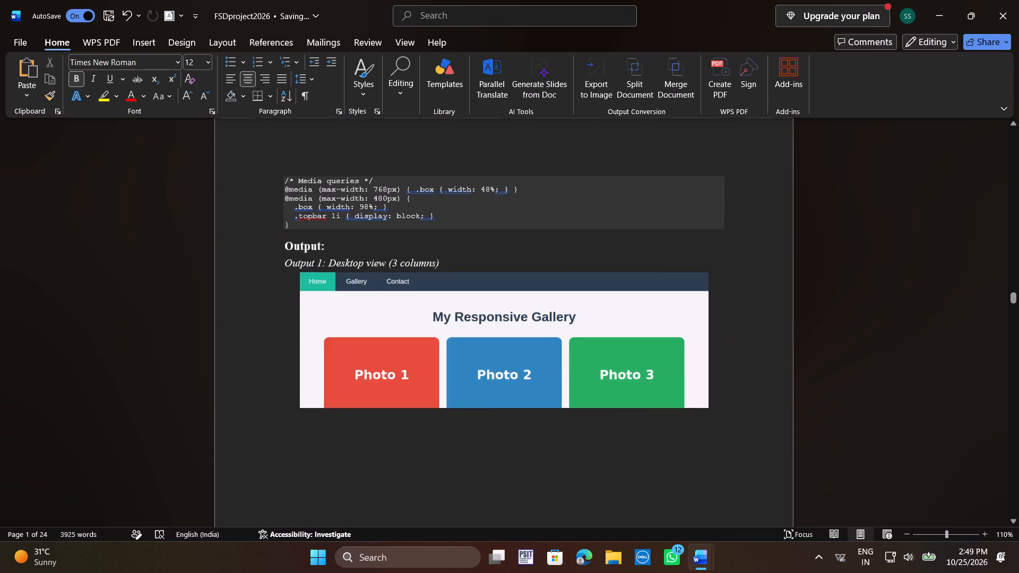
{"action": "scroll", "coordinate": [581, 240], "scroll_direction": "down", "scroll_amount": 7}
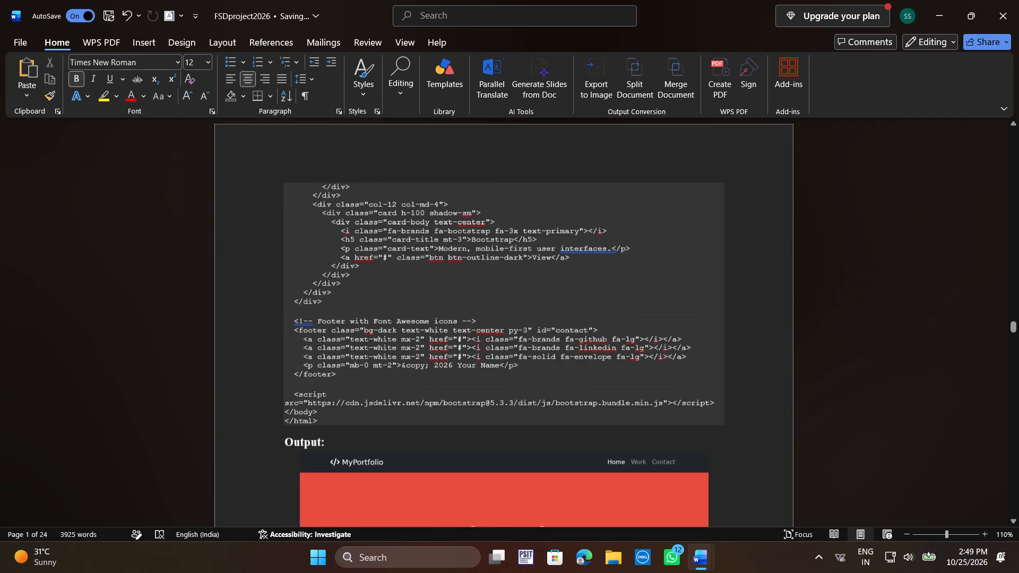
{"action": "scroll", "coordinate": [581, 240], "scroll_direction": "down", "scroll_amount": 5}
{"action": "scroll", "coordinate": [581, 240], "scroll_direction": "up", "scroll_amount": 1}
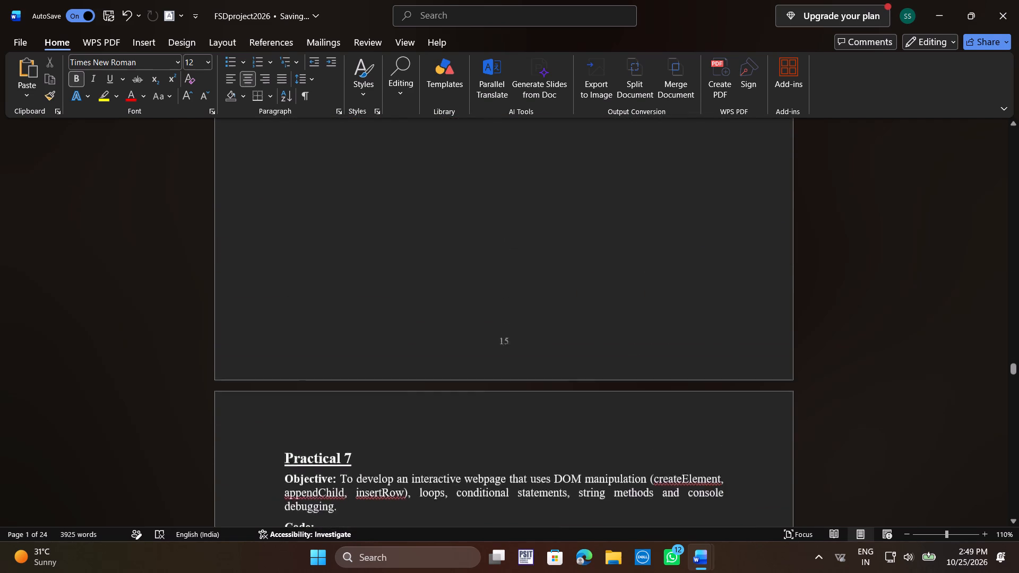
{"action": "scroll", "coordinate": [581, 240], "scroll_direction": "up", "scroll_amount": 1}
{"action": "scroll", "coordinate": [581, 240], "scroll_direction": "down", "scroll_amount": 5}
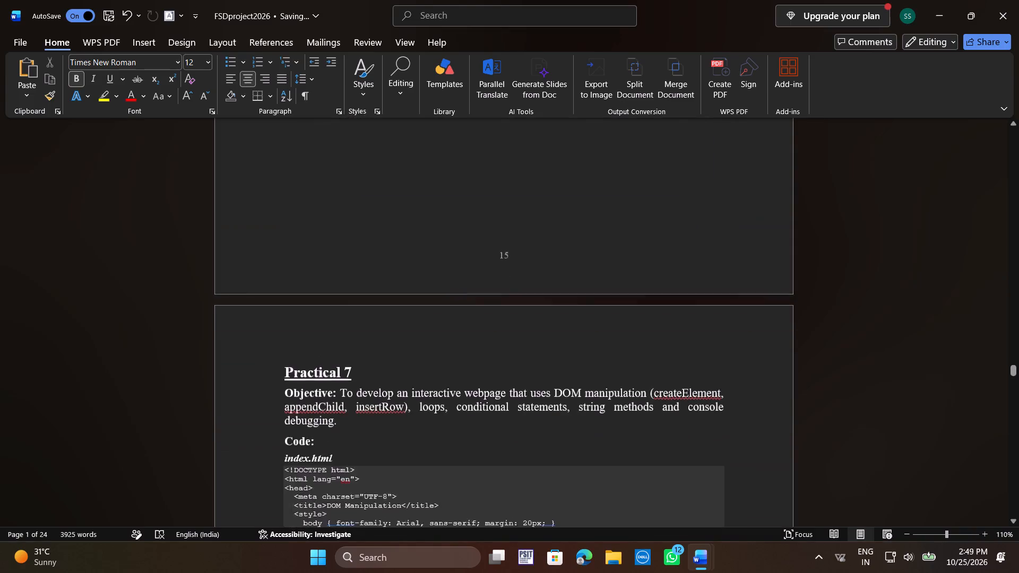
{"action": "scroll", "coordinate": [581, 240], "scroll_direction": "down", "scroll_amount": 9}
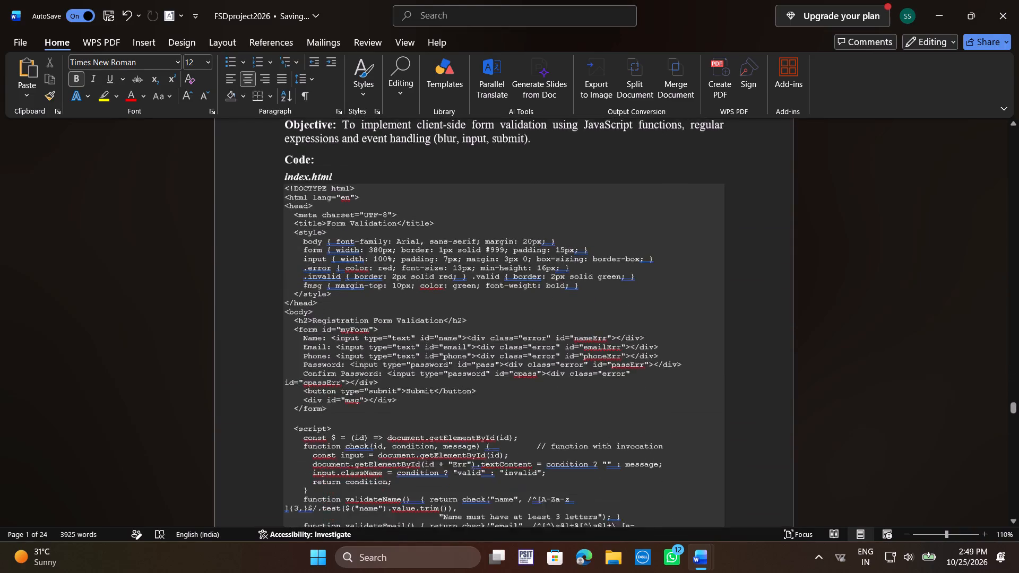
{"action": "scroll", "coordinate": [581, 240], "scroll_direction": "down", "scroll_amount": 9}
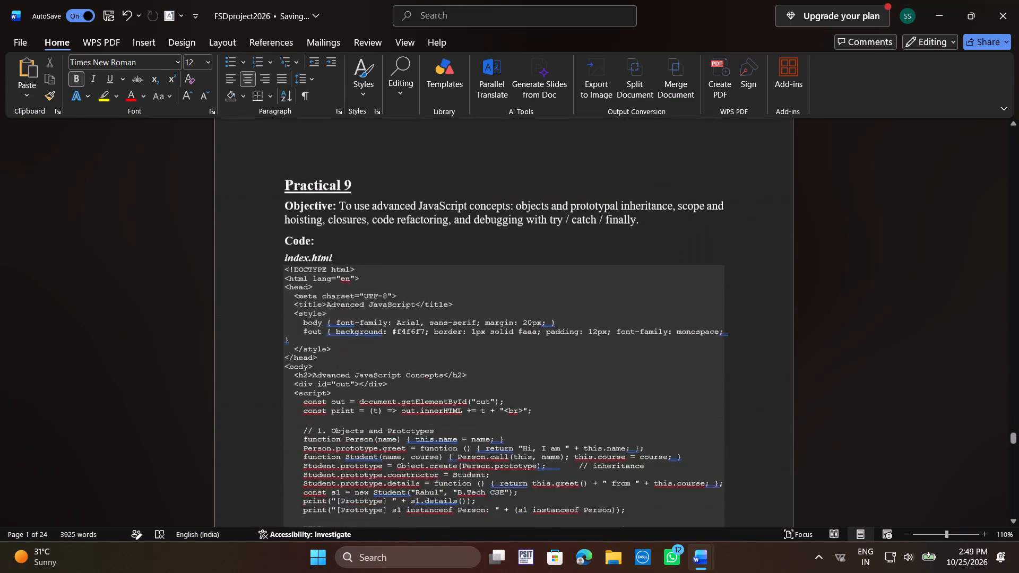
{"action": "scroll", "coordinate": [581, 240], "scroll_direction": "down", "scroll_amount": 8}
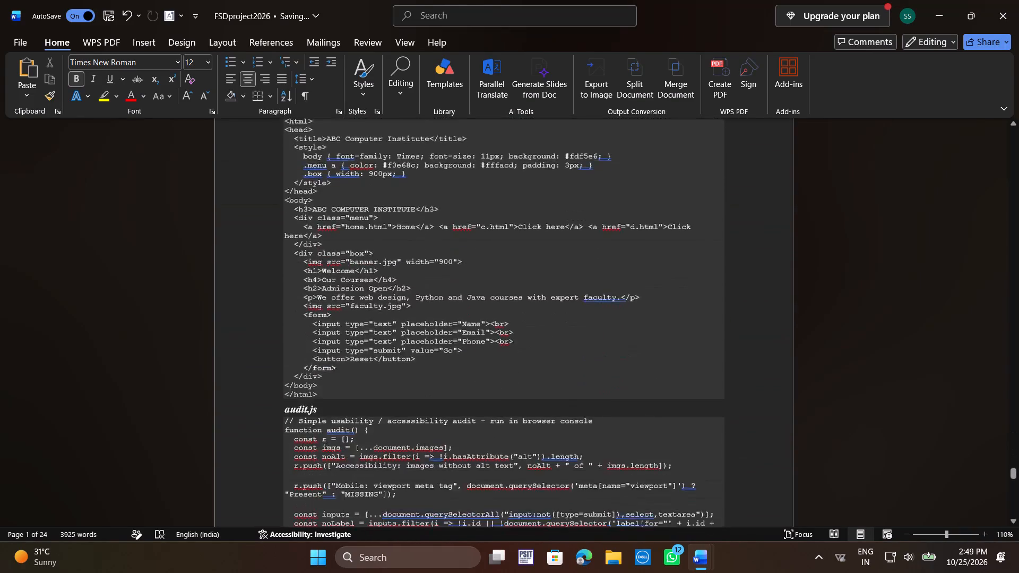
{"action": "scroll", "coordinate": [581, 240], "scroll_direction": "down", "scroll_amount": 2}
{"action": "scroll", "coordinate": [581, 240], "scroll_direction": "up", "scroll_amount": 3}
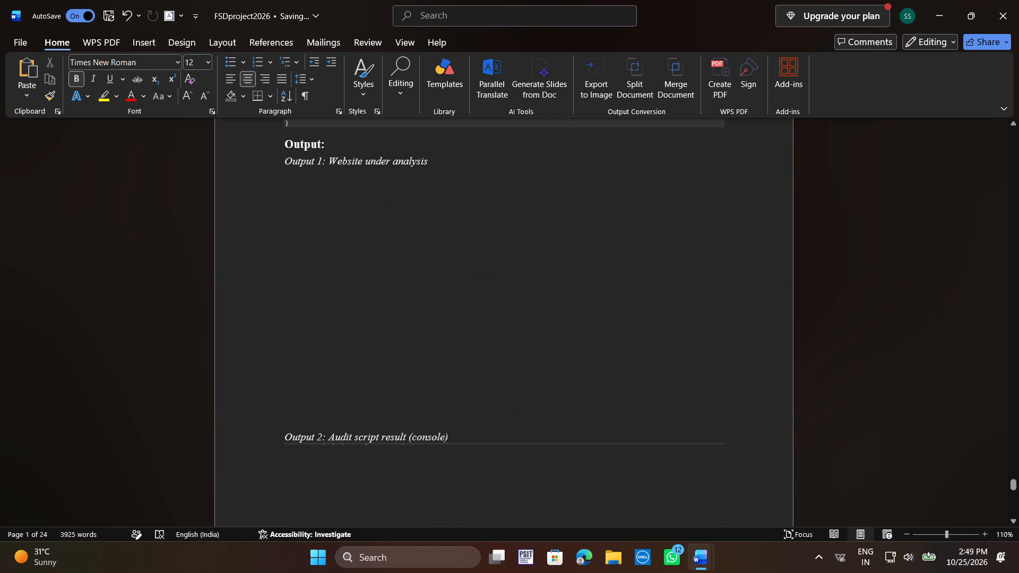
{"action": "scroll", "coordinate": [577, 255], "scroll_direction": "down", "scroll_amount": 8}
{"action": "scroll", "coordinate": [560, 260], "scroll_direction": "up", "scroll_amount": 5}
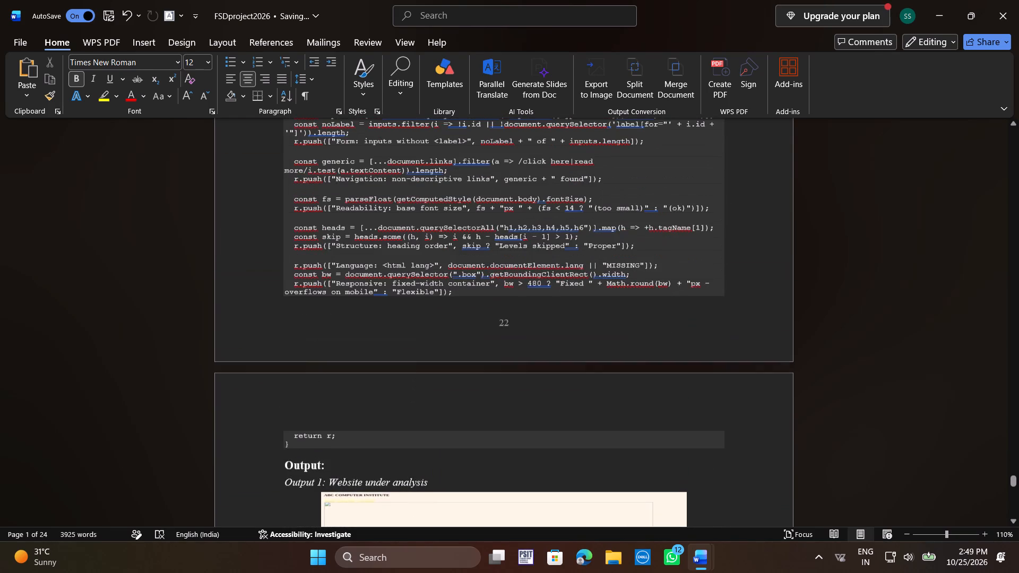
{"action": "scroll", "coordinate": [351, 318], "scroll_direction": "up", "scroll_amount": 2}
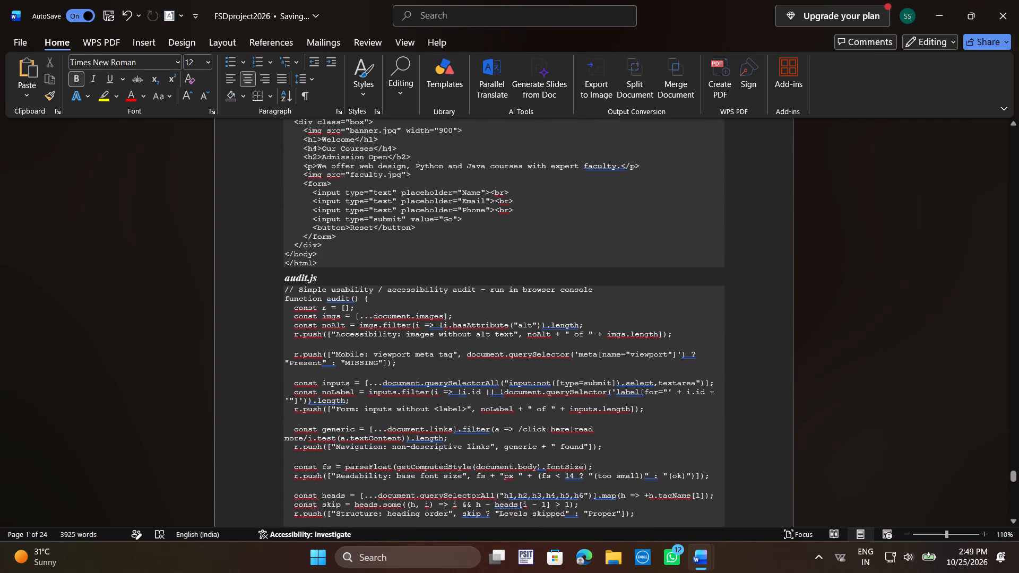
Remove the indent and blank line before the "Mobile: viewport meta tag" r.push line in Practical 10's audit.js code.
{"action": "left_click", "coordinate": [293, 355]}
{"action": "key", "text": "BackSpace"}
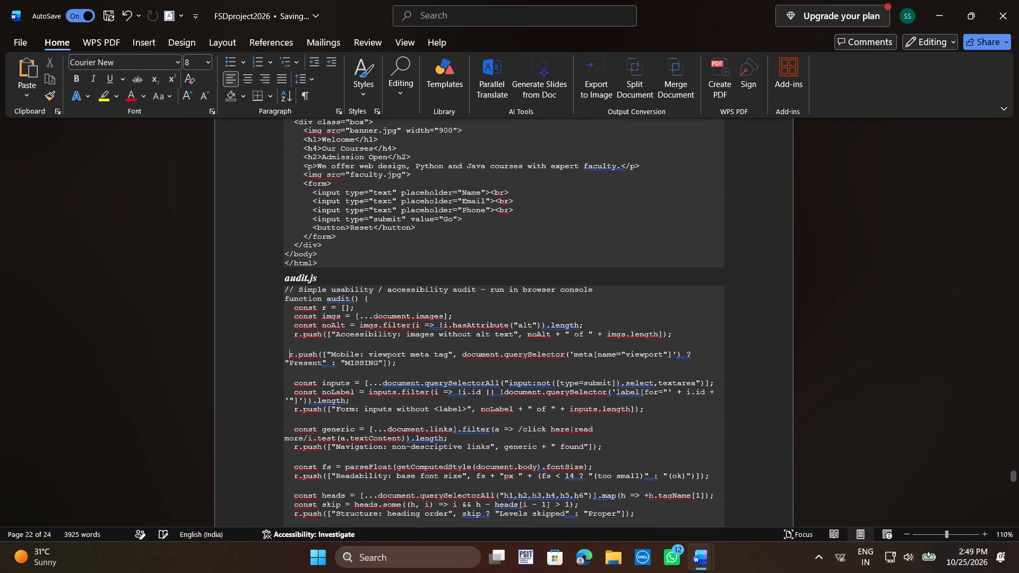
{"action": "key", "text": "BackSpace"}
{"action": "key", "text": "BackSpace"}
Check the page breaks around Practical 10's outputs, criteria table and Conclusion, and back up to Practical 9's output.
{"action": "scroll", "coordinate": [426, 460], "scroll_direction": "down", "scroll_amount": 3}
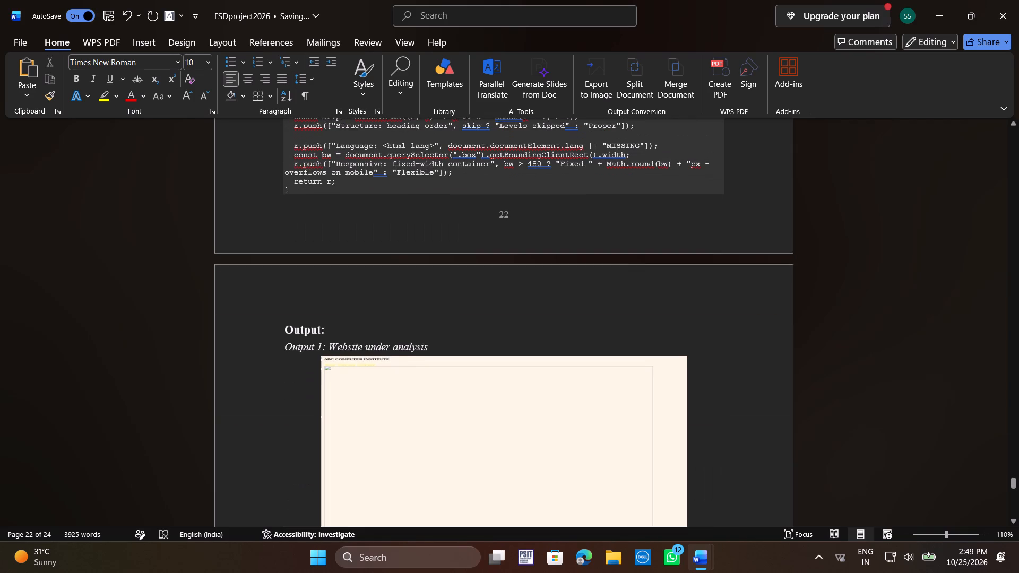
{"action": "right_click_drag", "start_coordinate": [349, 369], "coordinate": [340, 364]}
{"action": "scroll", "coordinate": [307, 337], "scroll_direction": "up", "scroll_amount": 1}
{"action": "left_click", "coordinate": [295, 296]}
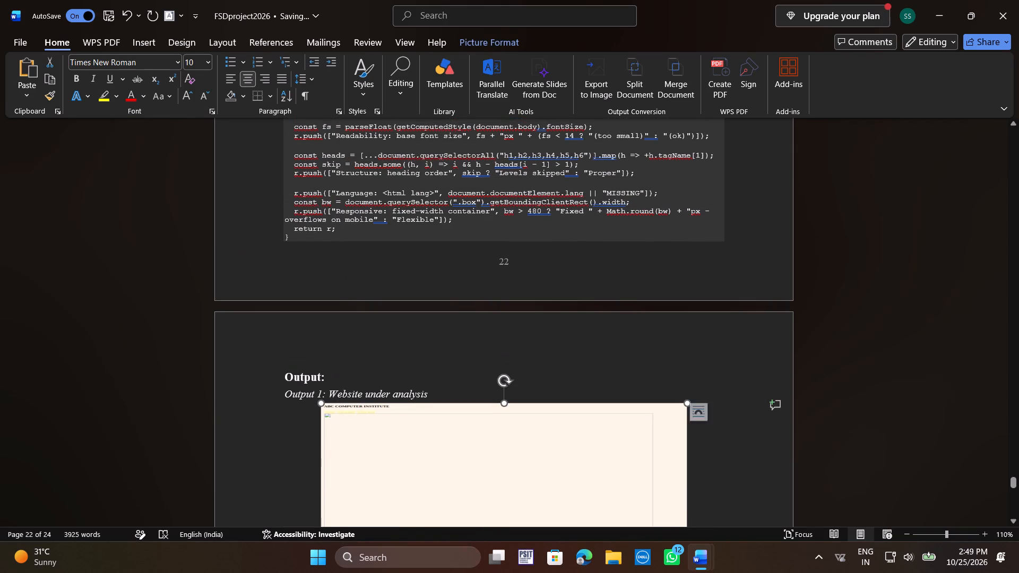
{"action": "scroll", "coordinate": [664, 384], "scroll_direction": "down", "scroll_amount": 10}
{"action": "scroll", "coordinate": [662, 384], "scroll_direction": "up", "scroll_amount": 4}
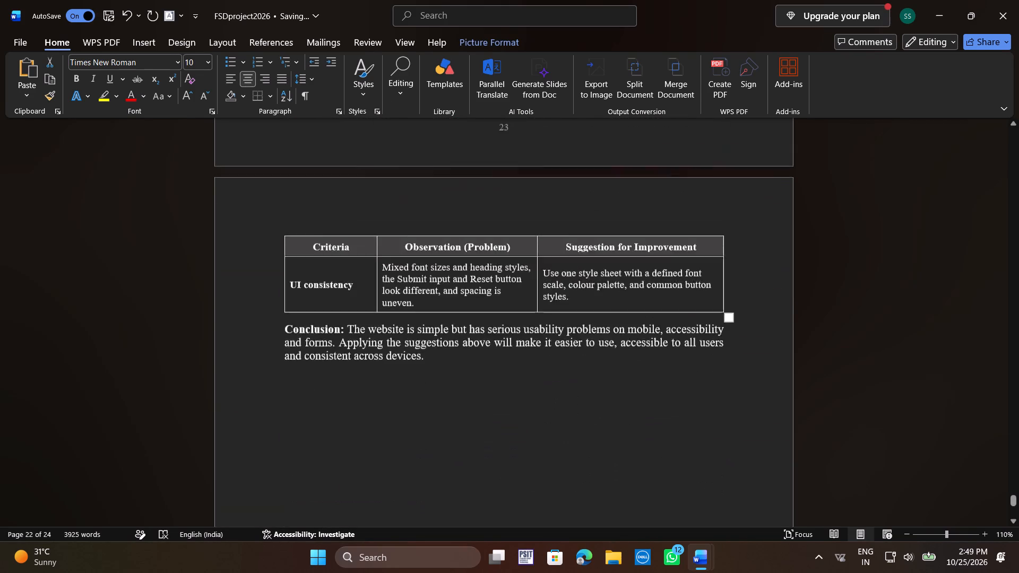
{"action": "scroll", "coordinate": [662, 384], "scroll_direction": "down", "scroll_amount": 5}
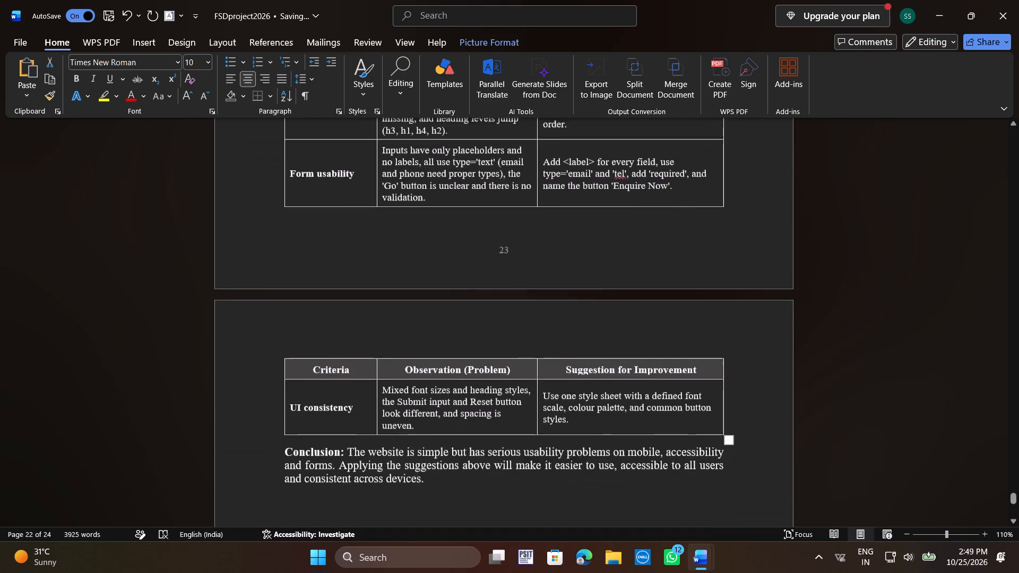
{"action": "scroll", "coordinate": [662, 384], "scroll_direction": "down", "scroll_amount": 2}
{"action": "scroll", "coordinate": [662, 384], "scroll_direction": "up", "scroll_amount": 20}
{"action": "scroll", "coordinate": [662, 384], "scroll_direction": "up", "scroll_amount": 20}
{"action": "scroll", "coordinate": [662, 384], "scroll_direction": "up", "scroll_amount": 20}
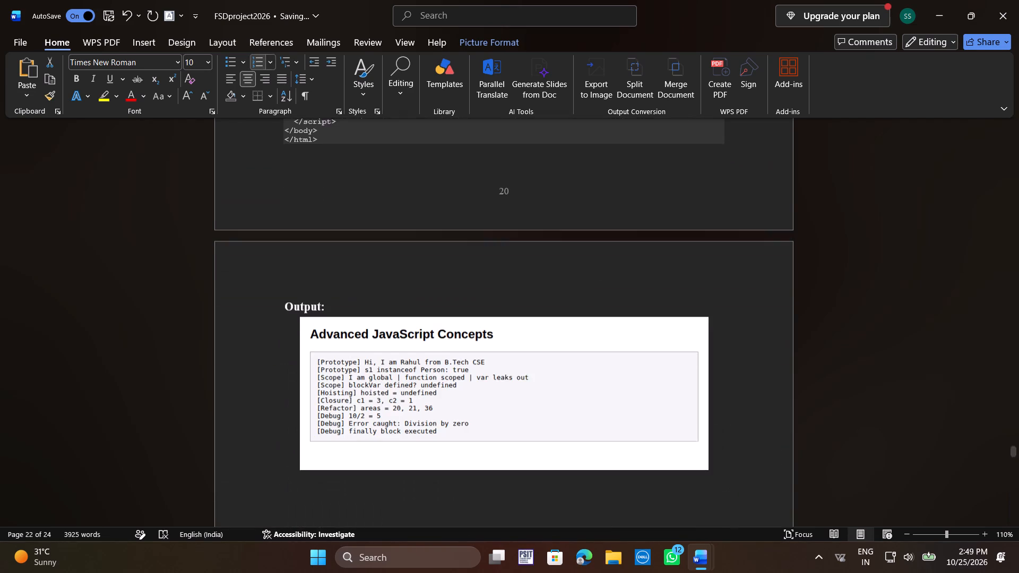
{"action": "scroll", "coordinate": [194, 29], "scroll_direction": "up", "scroll_amount": 5}
Save the FSDproject2026 document and close it to return to Document4.
{"action": "left_click", "coordinate": [103, 16]}
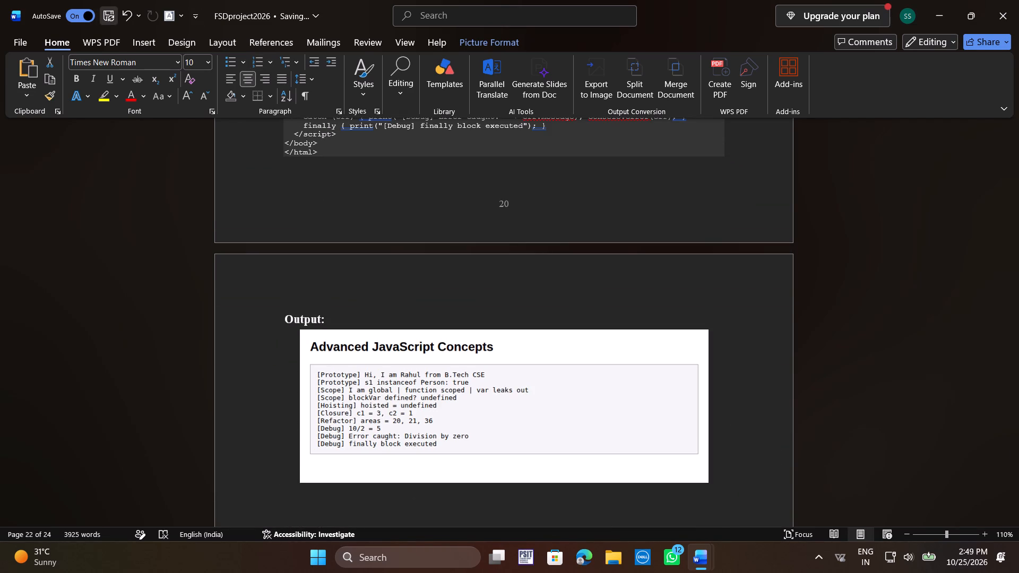
{"action": "left_click", "coordinate": [103, 18]}
{"action": "triple_click", "coordinate": [105, 18]}
{"action": "triple_click", "coordinate": [105, 18]}
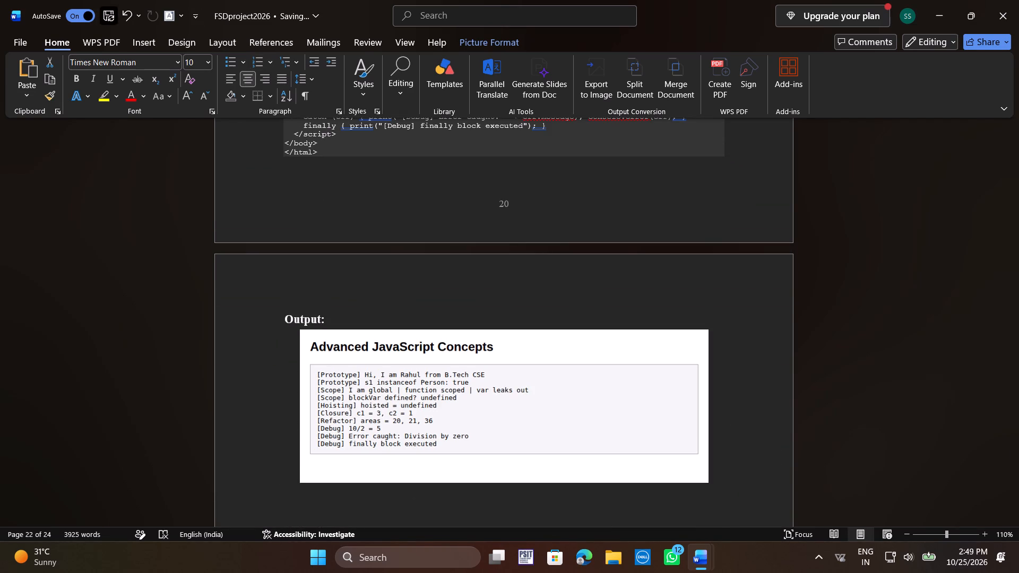
{"action": "triple_click", "coordinate": [105, 18]}
{"action": "triple_click", "coordinate": [105, 18]}
{"action": "triple_click", "coordinate": [105, 18]}
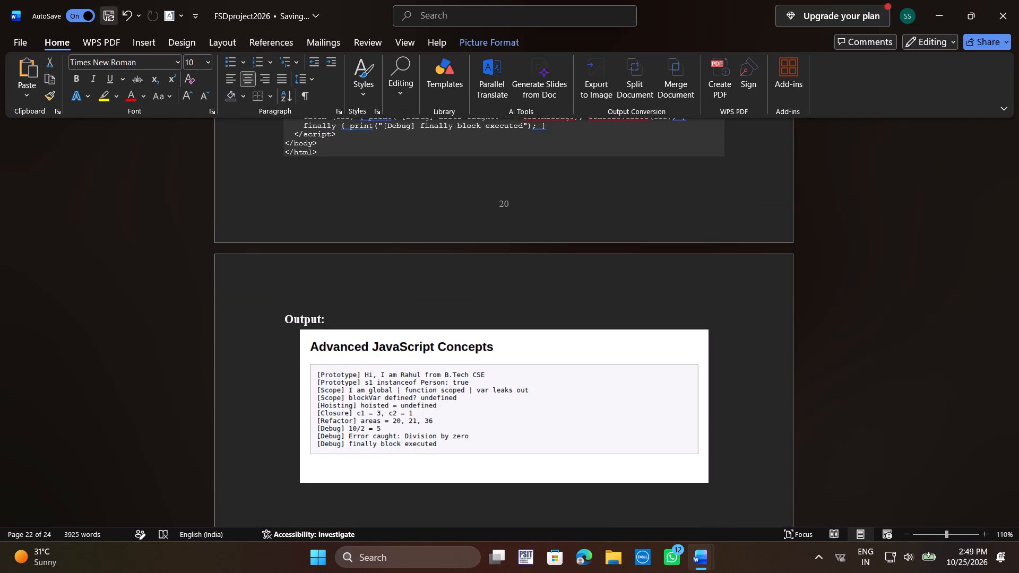
{"action": "triple_click", "coordinate": [105, 18]}
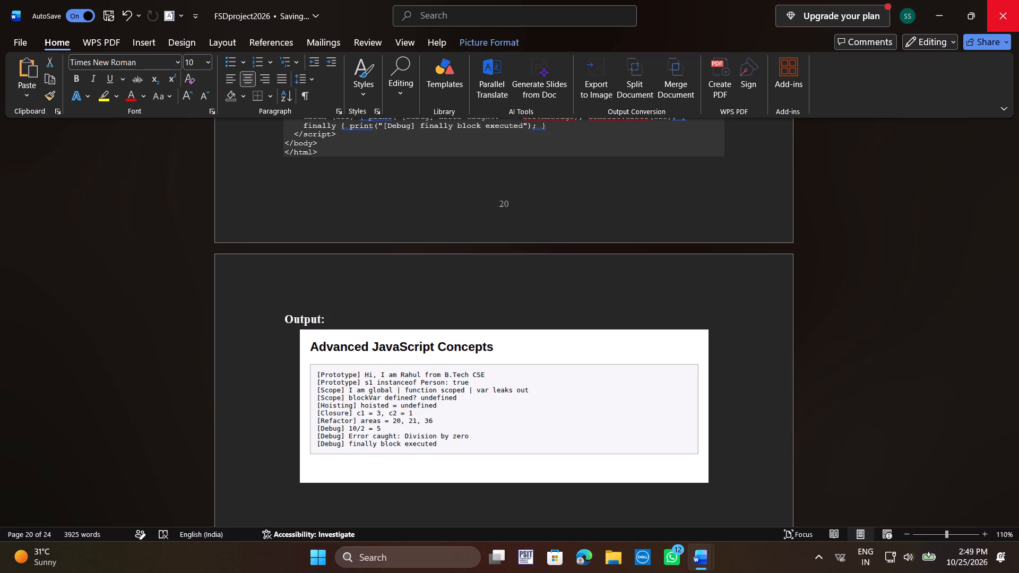
{"action": "left_click", "coordinate": [993, 17]}
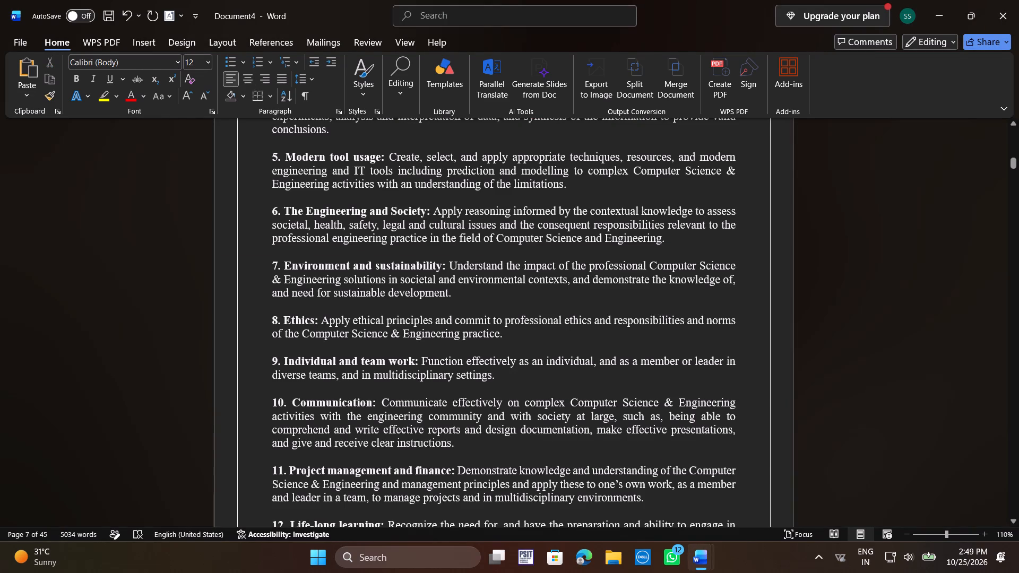
Delete the lab experiment index table that follows the List of Experiments in Document4.
{"action": "scroll", "coordinate": [510, 210], "scroll_direction": "up", "scroll_amount": 14}
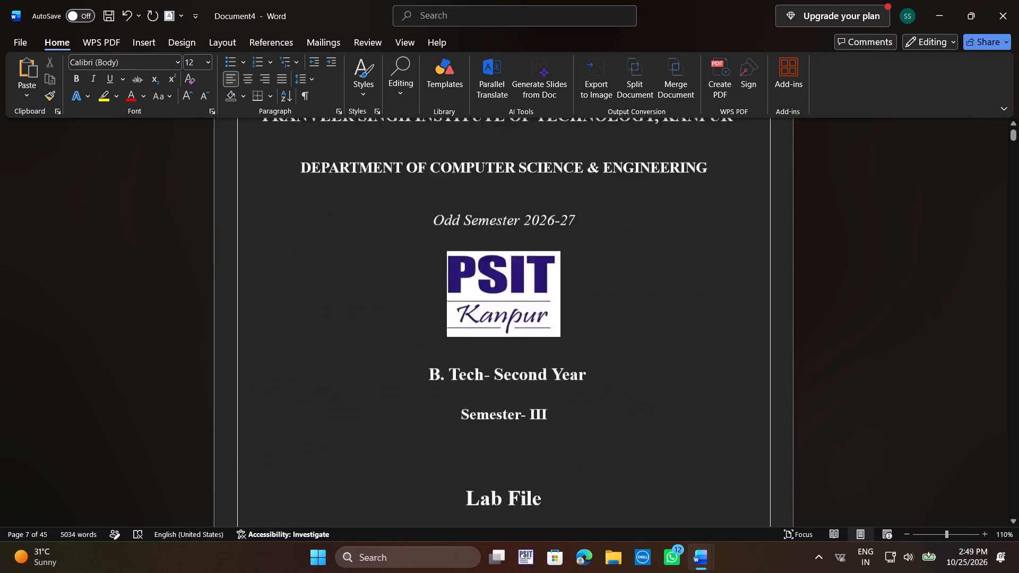
{"action": "scroll", "coordinate": [511, 210], "scroll_direction": "up", "scroll_amount": 8}
{"action": "scroll", "coordinate": [508, 259], "scroll_direction": "down", "scroll_amount": 3}
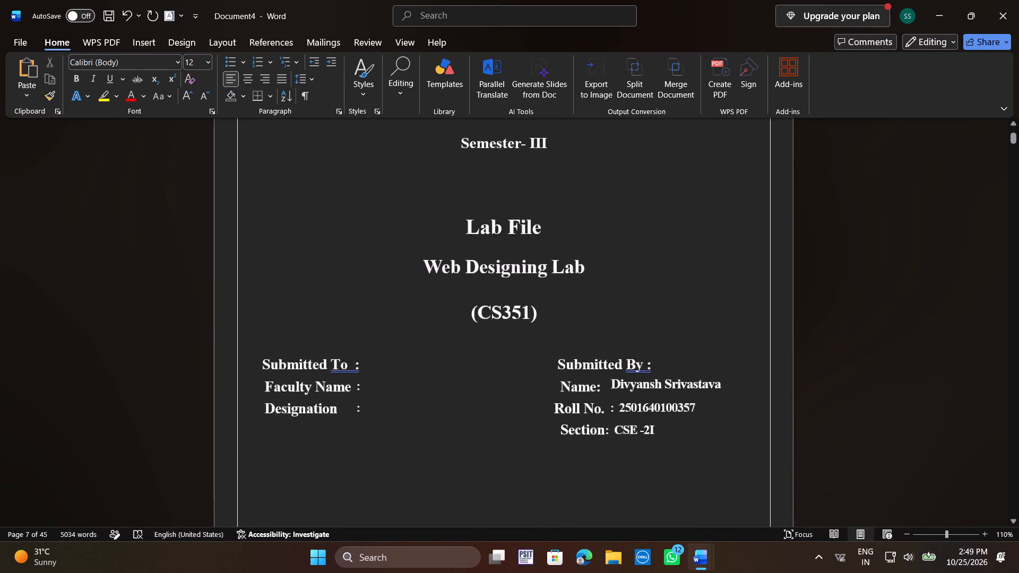
{"action": "scroll", "coordinate": [594, 335], "scroll_direction": "down", "scroll_amount": 3}
{"action": "scroll", "coordinate": [742, 173], "scroll_direction": "down", "scroll_amount": 4}
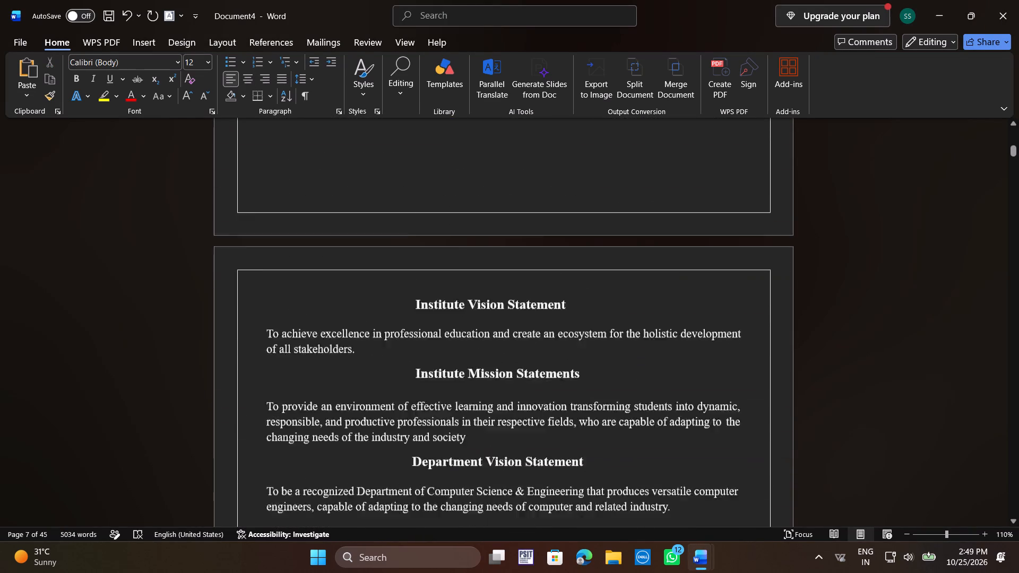
{"action": "scroll", "coordinate": [572, 398], "scroll_direction": "down", "scroll_amount": 8}
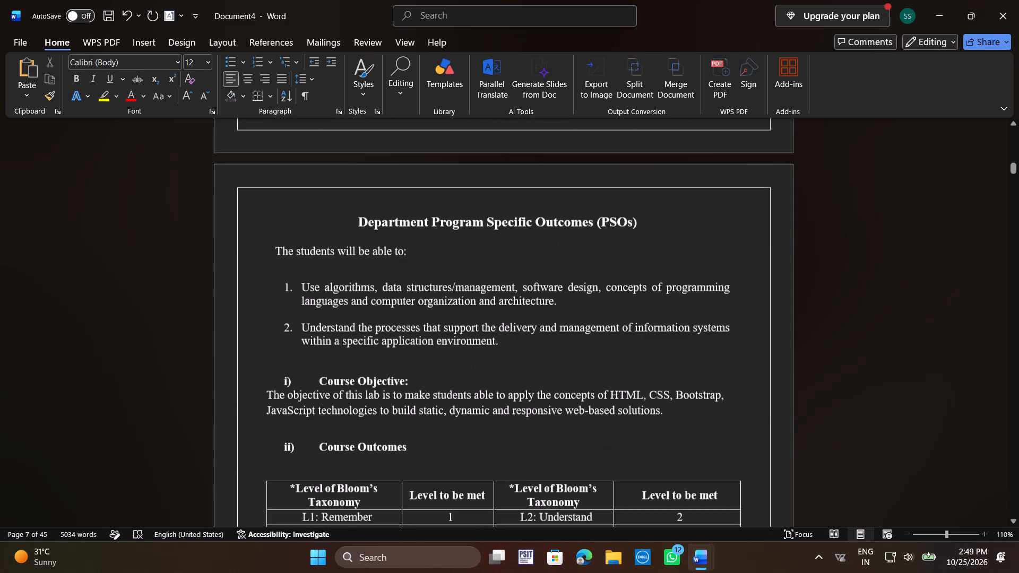
{"action": "scroll", "coordinate": [568, 390], "scroll_direction": "down", "scroll_amount": 7}
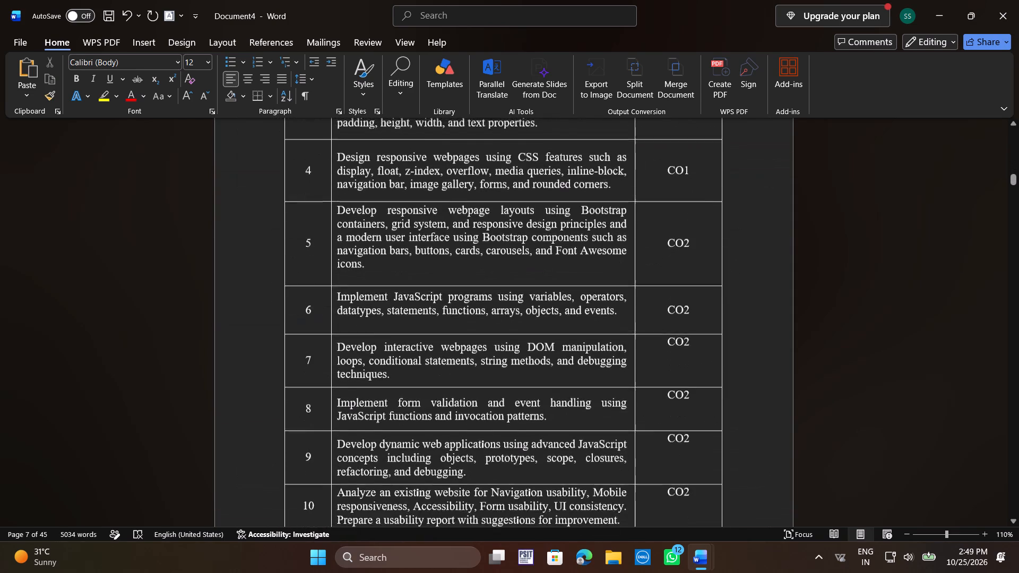
{"action": "scroll", "coordinate": [569, 384], "scroll_direction": "down", "scroll_amount": 5}
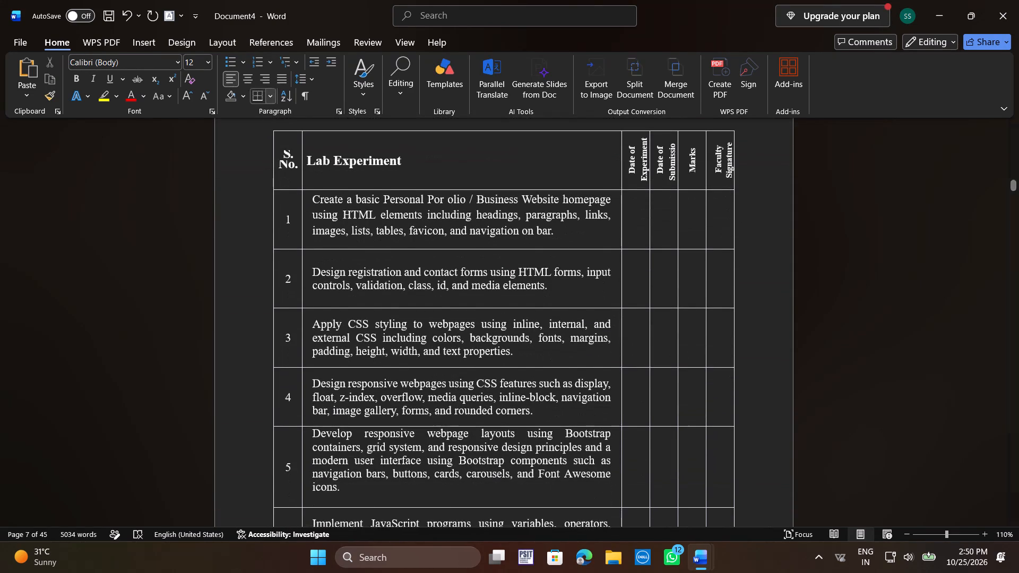
{"action": "left_click_drag", "start_coordinate": [245, 121], "coordinate": [281, 141]}
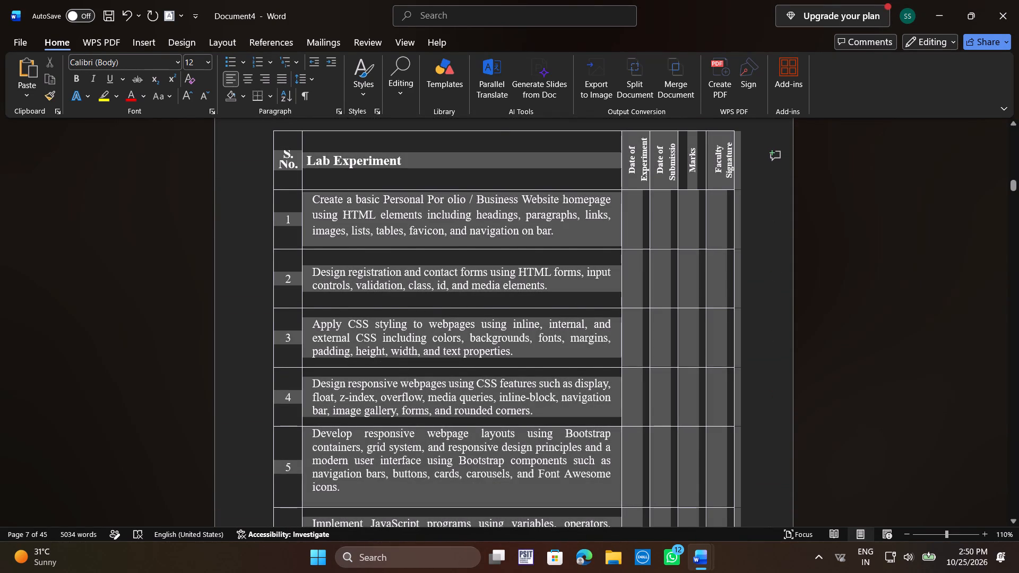
{"action": "left_click_drag", "start_coordinate": [281, 141], "coordinate": [278, 136]}
{"action": "key", "text": "BackSpace"}
Delete everything after the List of Experiments table, from Practical 1 through the end of Practical 10.
{"action": "left_click_drag", "start_coordinate": [277, 142], "coordinate": [792, 572]}
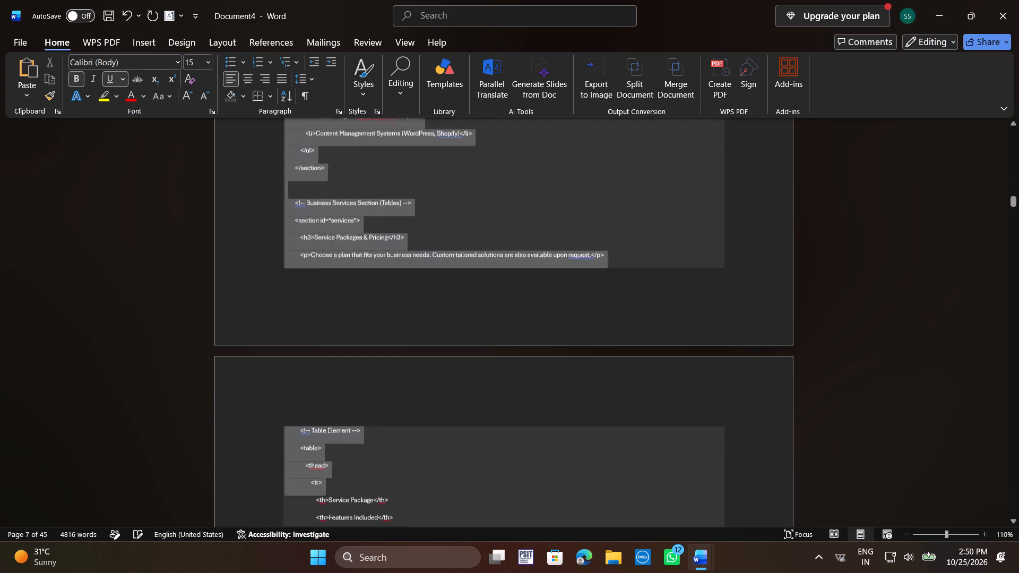
{"action": "left_click_drag", "start_coordinate": [792, 572], "coordinate": [780, 572]}
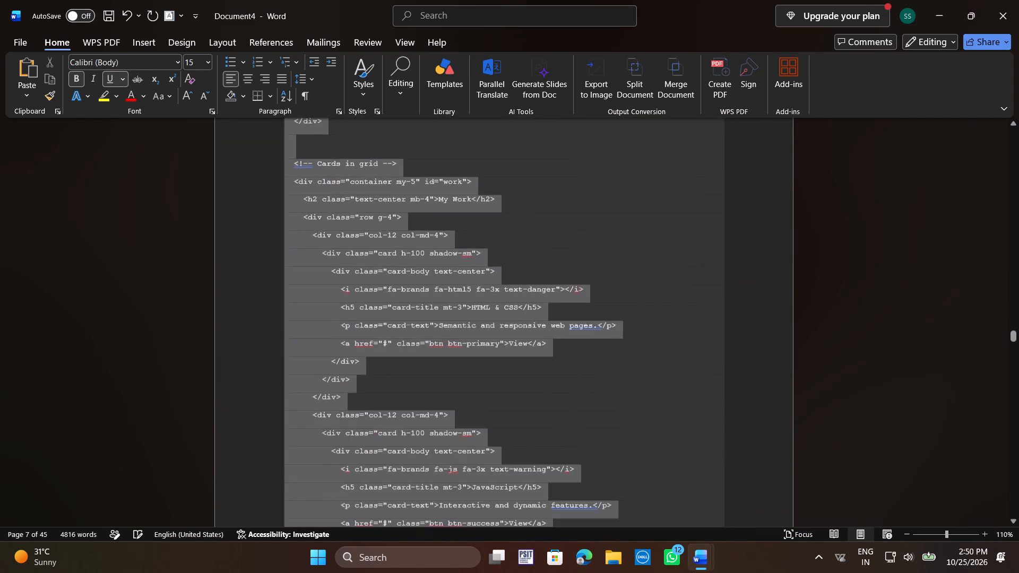
{"action": "left_click_drag", "start_coordinate": [780, 572], "coordinate": [781, 572]}
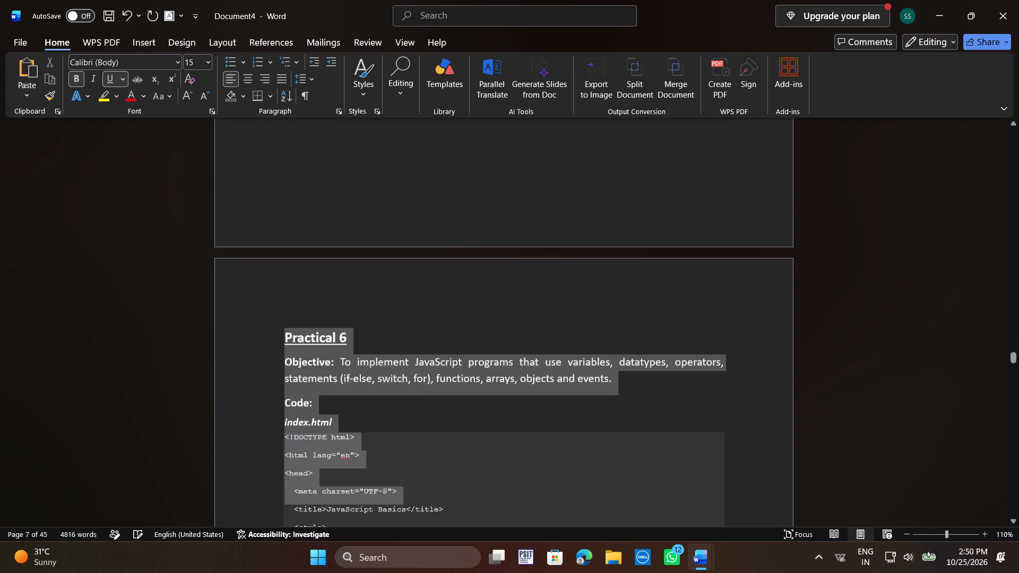
{"action": "left_click_drag", "start_coordinate": [781, 572], "coordinate": [782, 572]}
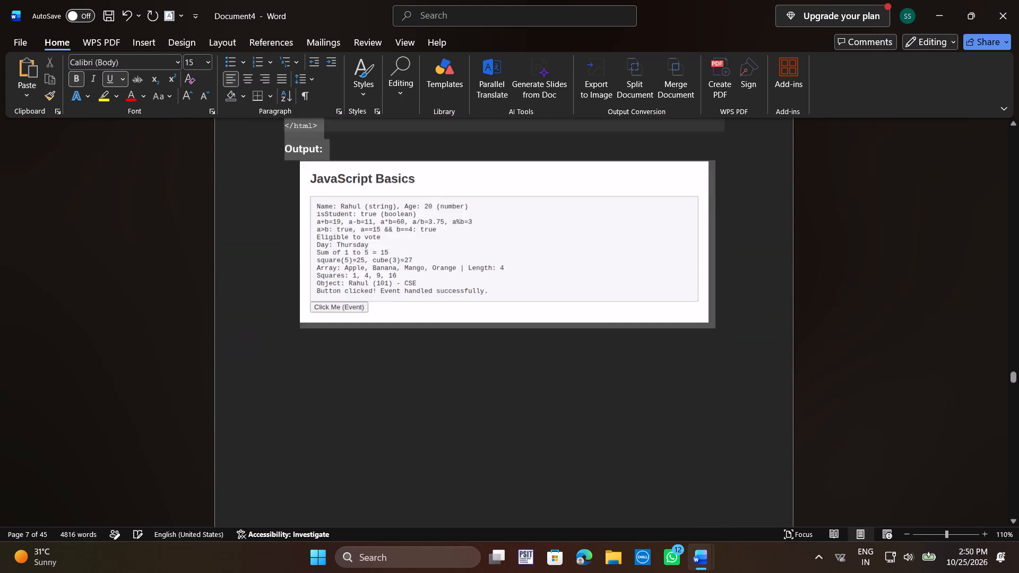
{"action": "left_click_drag", "start_coordinate": [782, 572], "coordinate": [782, 572]}
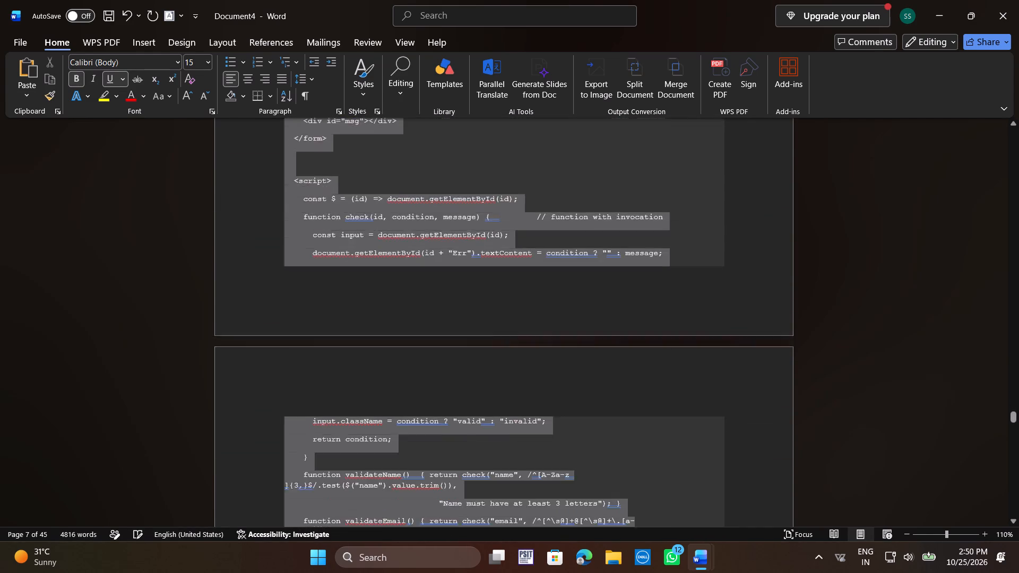
{"action": "left_click_drag", "start_coordinate": [782, 572], "coordinate": [783, 572]}
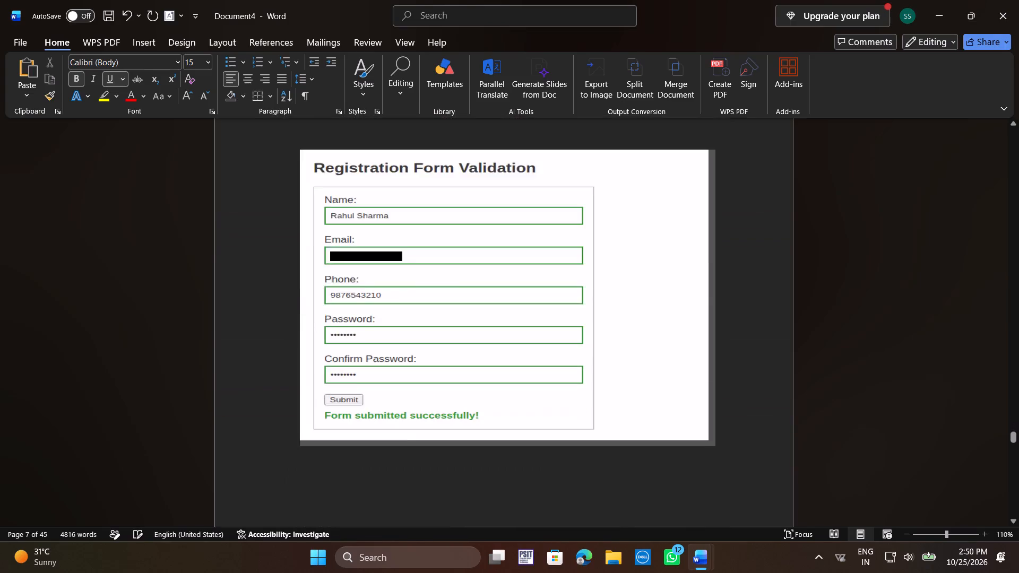
{"action": "left_click_drag", "start_coordinate": [783, 572], "coordinate": [790, 572]}
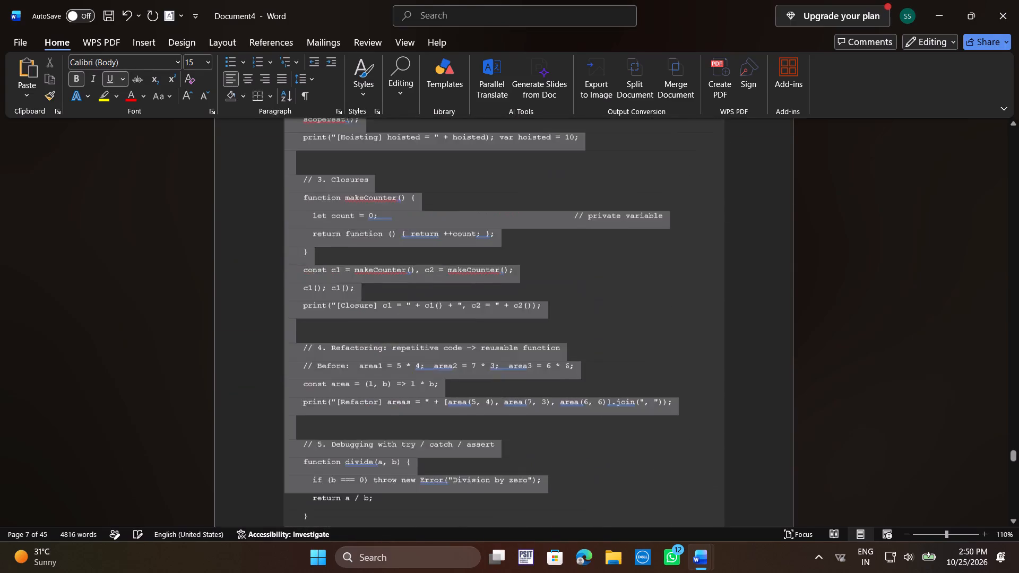
{"action": "left_click_drag", "start_coordinate": [790, 572], "coordinate": [791, 572]}
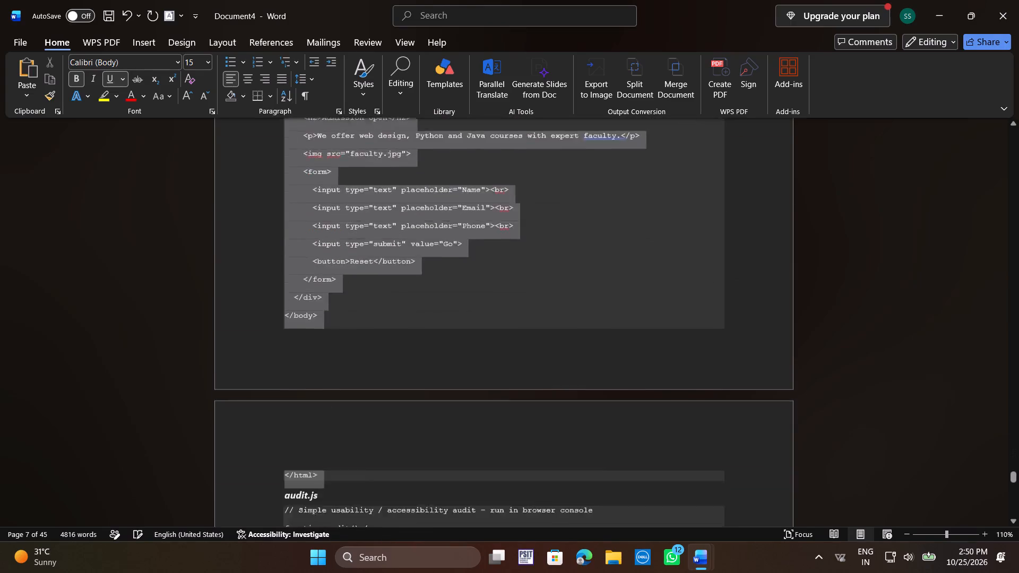
{"action": "left_click_drag", "start_coordinate": [791, 572], "coordinate": [791, 572]}
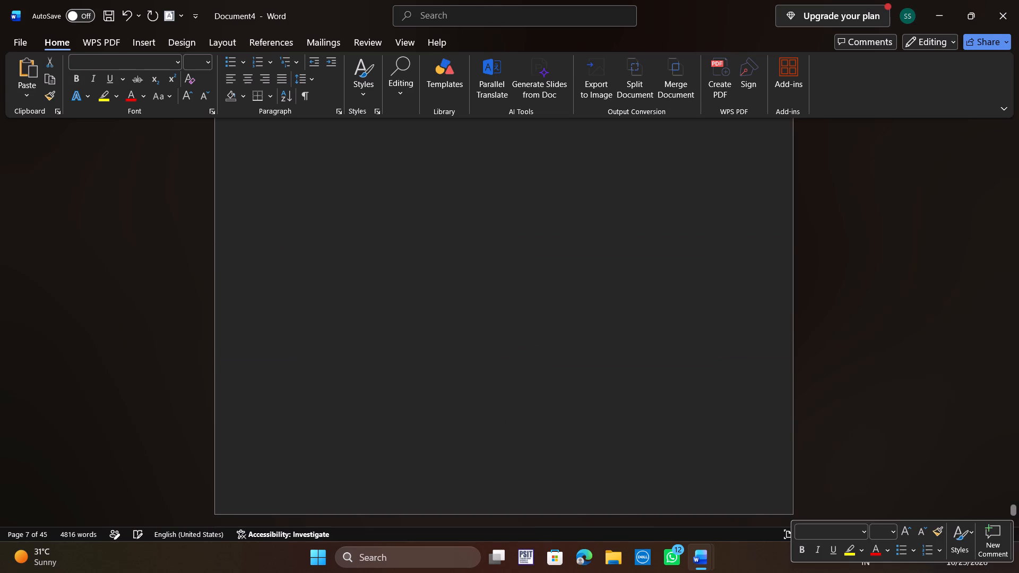
{"action": "key", "text": "BackSpace"}
Save Document4 under the file name FSD2026 in the OneDrive Documents folder.
{"action": "scroll", "coordinate": [673, 328], "scroll_direction": "up", "scroll_amount": 1}
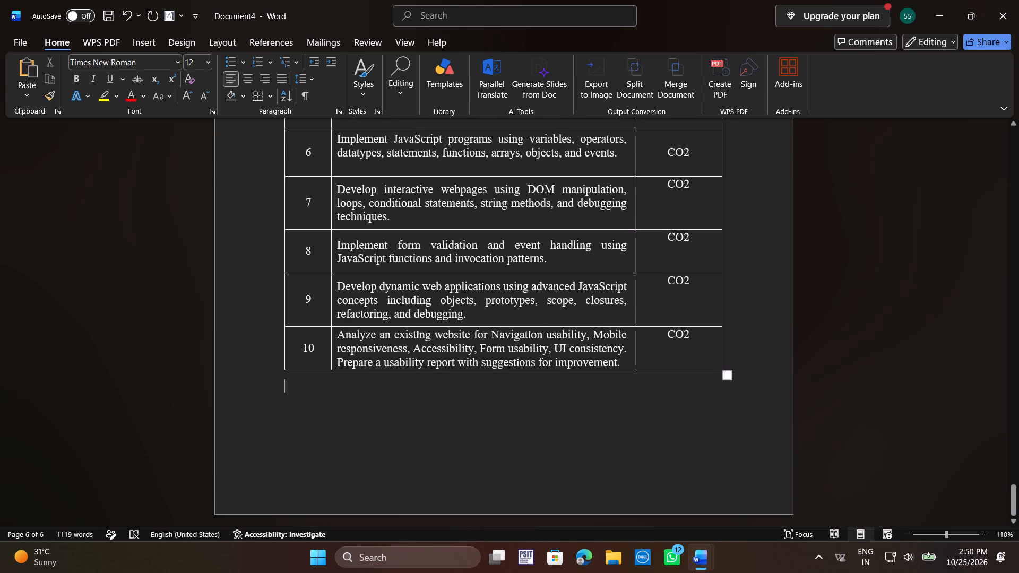
{"action": "scroll", "coordinate": [656, 343], "scroll_direction": "up", "scroll_amount": 5}
{"action": "scroll", "coordinate": [481, 402], "scroll_direction": "up", "scroll_amount": 18}
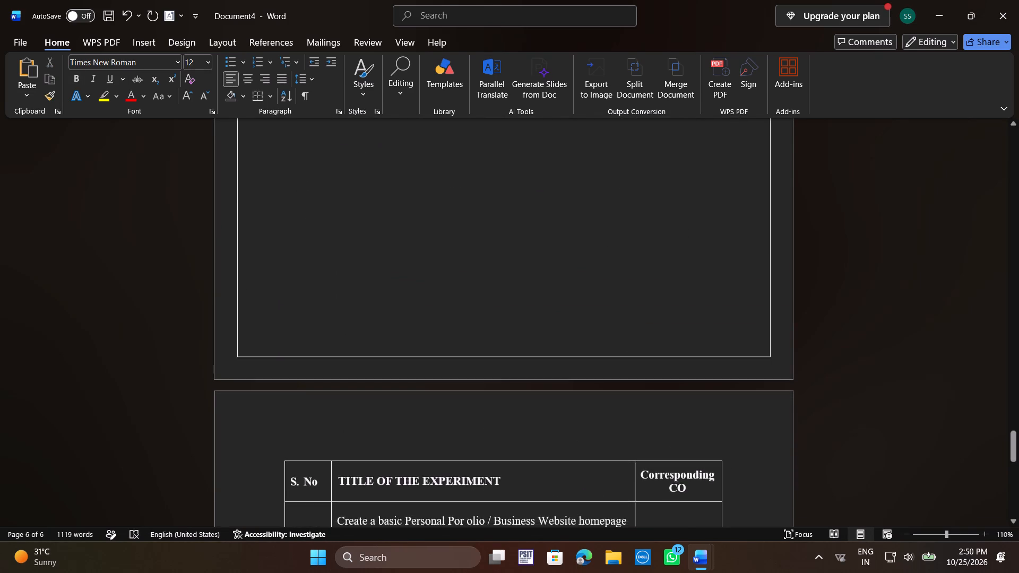
{"action": "scroll", "coordinate": [469, 409], "scroll_direction": "up", "scroll_amount": 20}
{"action": "scroll", "coordinate": [469, 409], "scroll_direction": "up", "scroll_amount": 4}
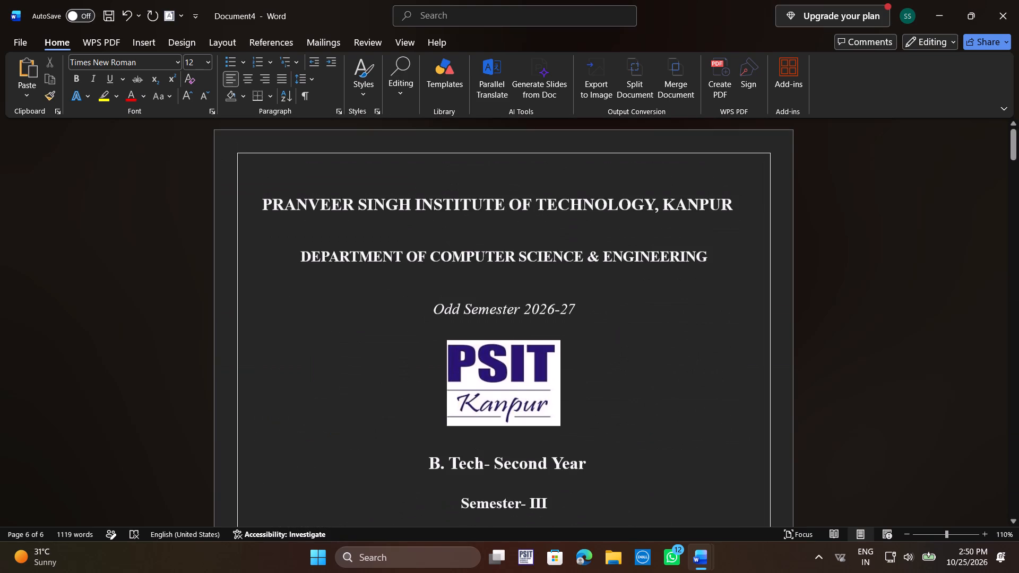
{"action": "left_click", "coordinate": [111, 12]}
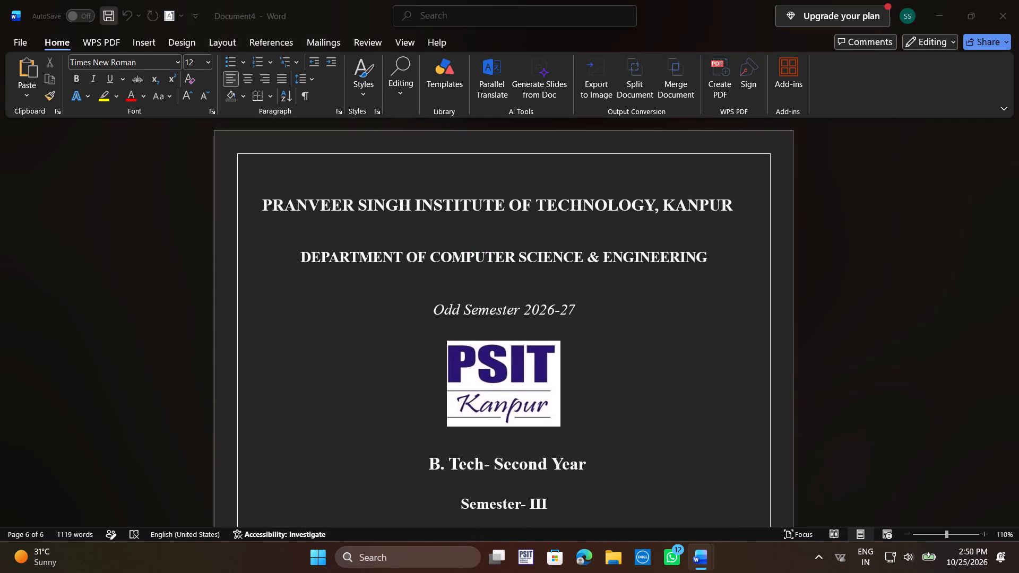
{"action": "left_click_drag", "start_coordinate": [576, 236], "coordinate": [383, 231]}
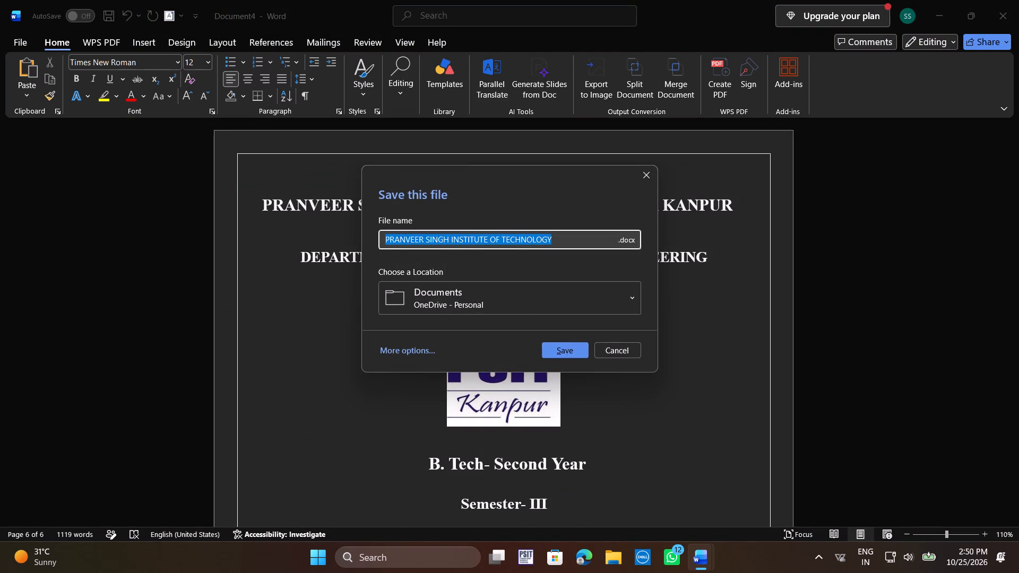
{"action": "left_click_drag", "start_coordinate": [383, 231], "coordinate": [357, 227]}
{"action": "key", "text": "BackSpace"}
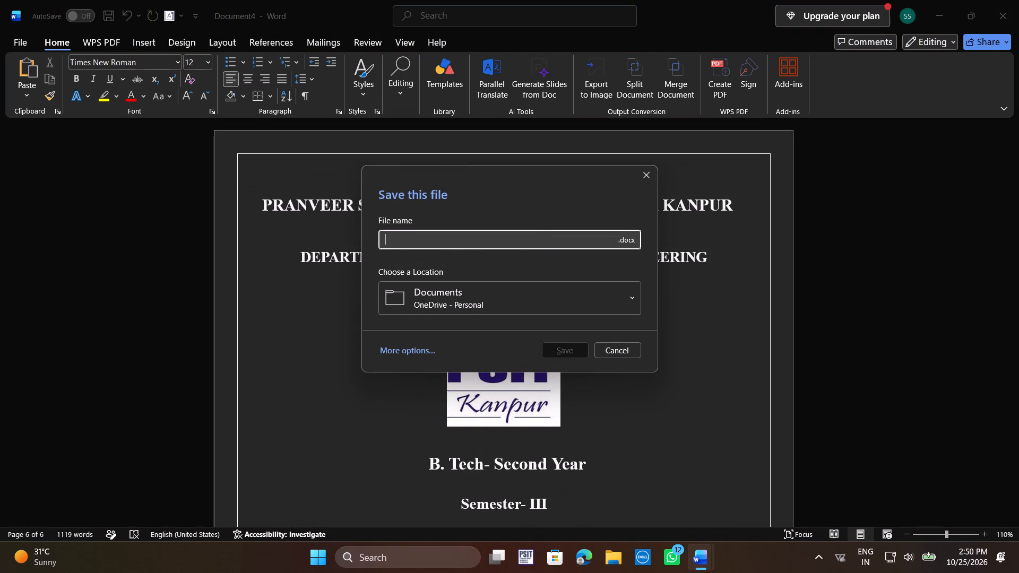
{"action": "type", "text": "FSD@"}
{"action": "key", "text": "shift+BackSpace"}
{"action": "type", "text": "202"}
{"action": "key", "text": "6"}
{"action": "key", "text": "Return"}
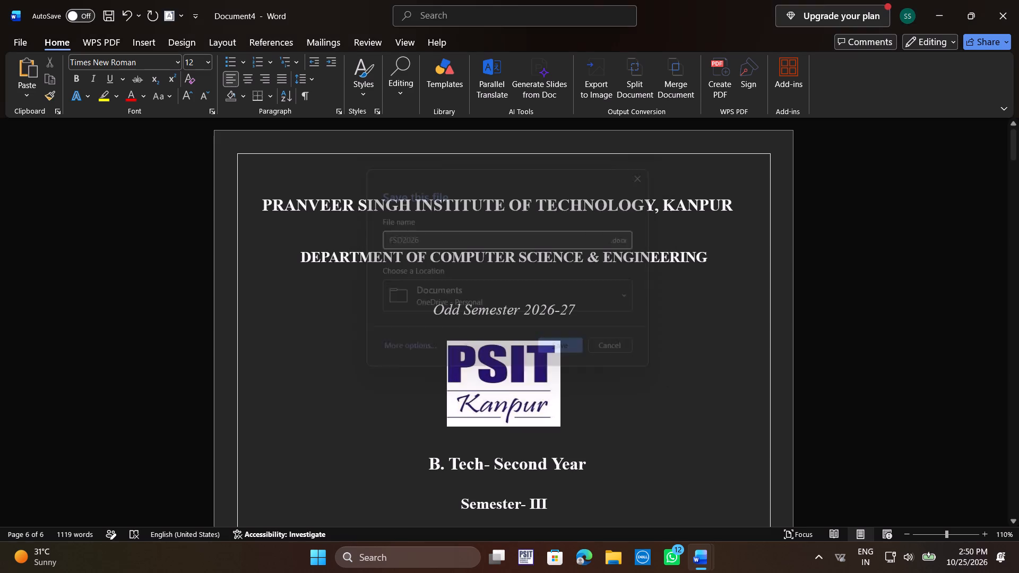
{"action": "left_click", "coordinate": [111, 21]}
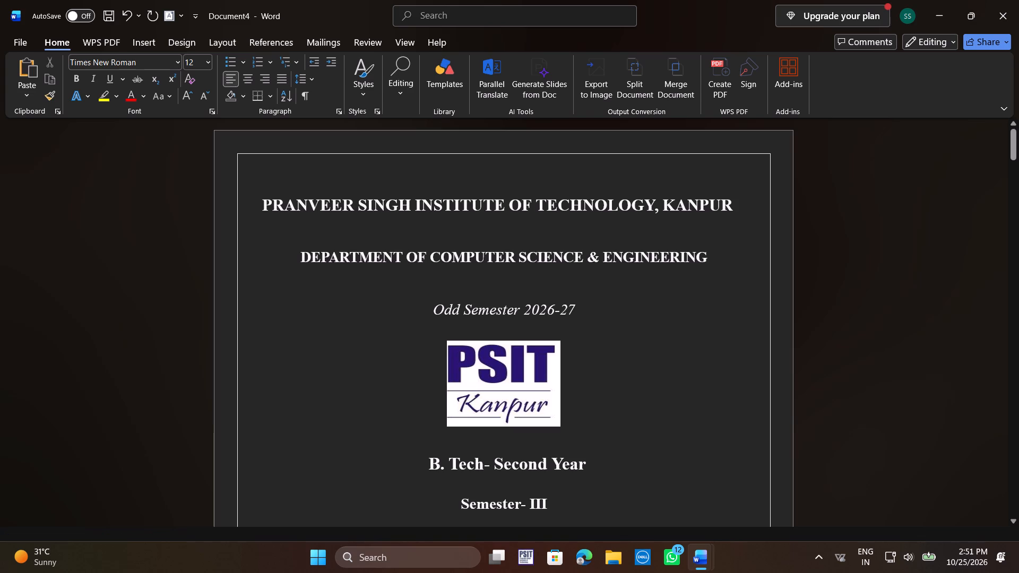
{"action": "left_click", "coordinate": [111, 14]}
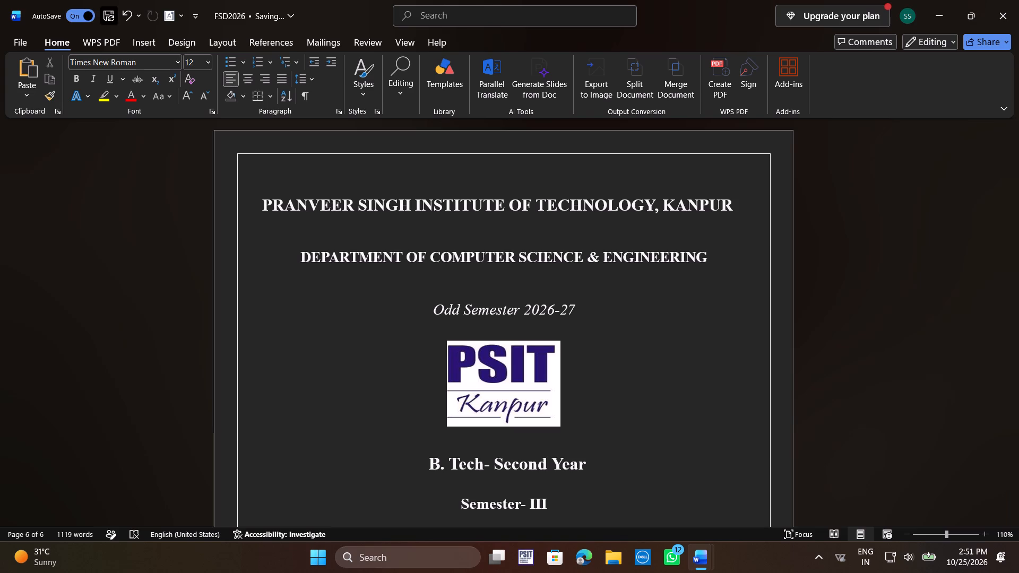
{"action": "triple_click", "coordinate": [111, 14]}
{"action": "triple_click", "coordinate": [111, 14]}
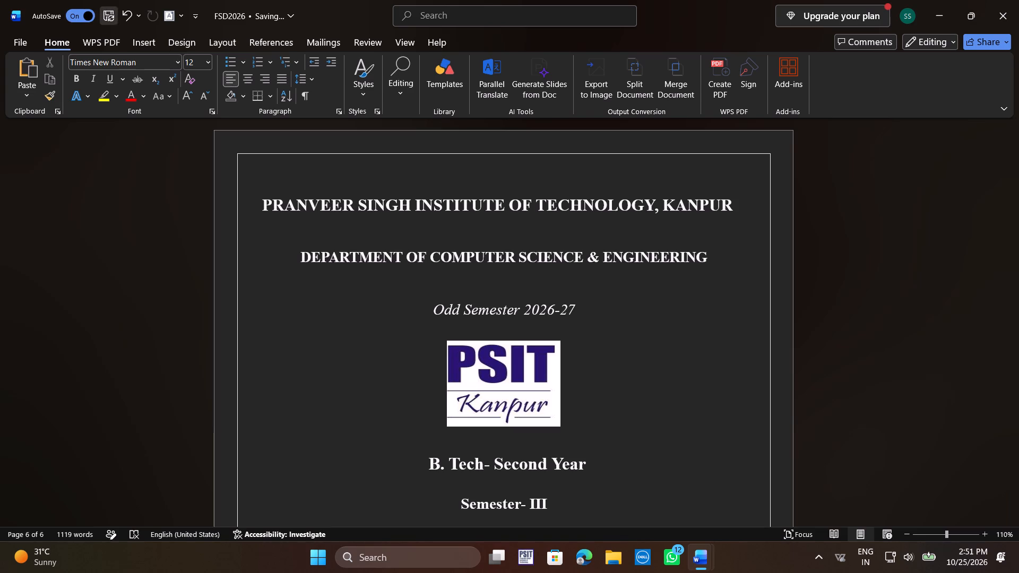
{"action": "triple_click", "coordinate": [106, 12]}
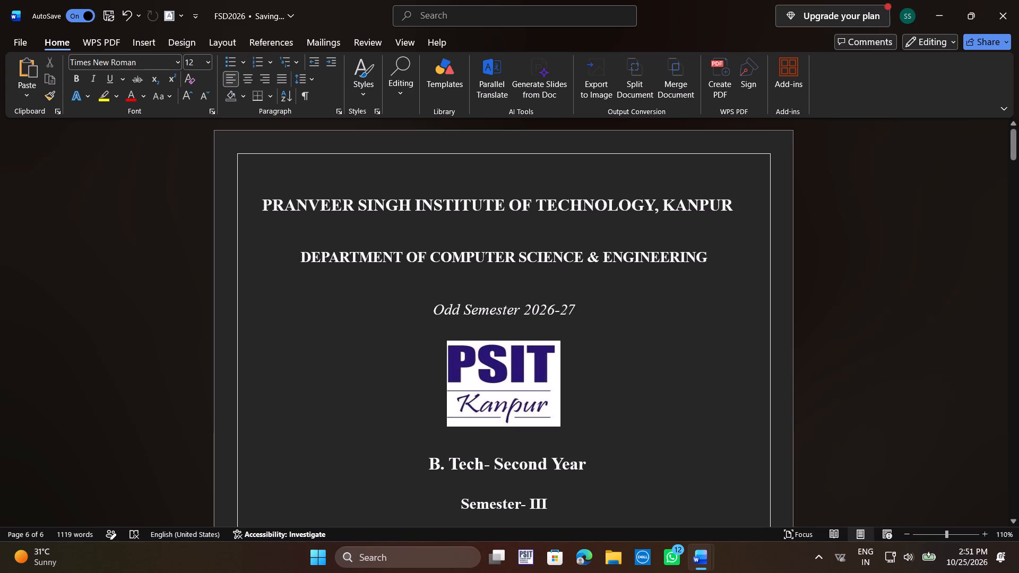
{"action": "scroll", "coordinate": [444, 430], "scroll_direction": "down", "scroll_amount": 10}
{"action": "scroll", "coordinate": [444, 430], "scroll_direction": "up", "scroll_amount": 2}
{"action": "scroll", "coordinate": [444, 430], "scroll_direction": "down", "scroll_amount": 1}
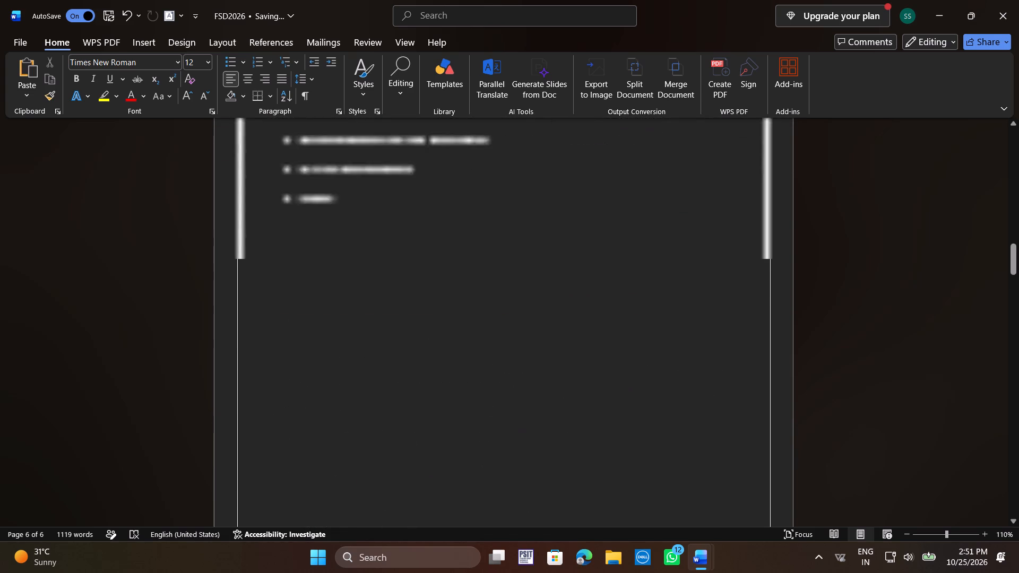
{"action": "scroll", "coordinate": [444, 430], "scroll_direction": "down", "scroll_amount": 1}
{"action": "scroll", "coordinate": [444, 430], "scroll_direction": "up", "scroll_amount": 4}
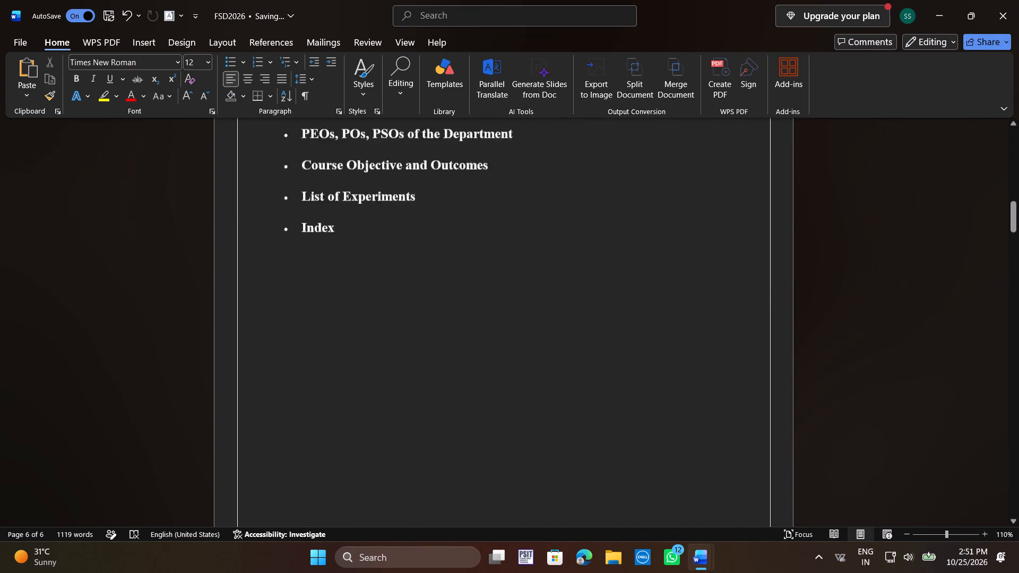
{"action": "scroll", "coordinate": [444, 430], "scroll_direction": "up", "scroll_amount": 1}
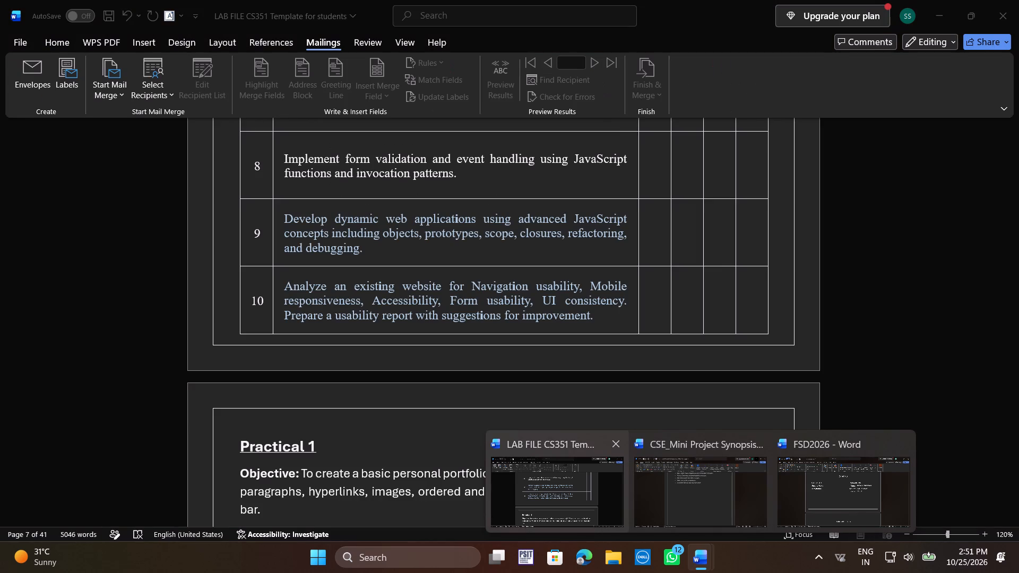
Switch to the LAB FILE CS351 Template for students document and close it.
{"action": "left_click", "coordinate": [552, 483]}
{"action": "scroll", "coordinate": [539, 463], "scroll_direction": "up", "scroll_amount": 5}
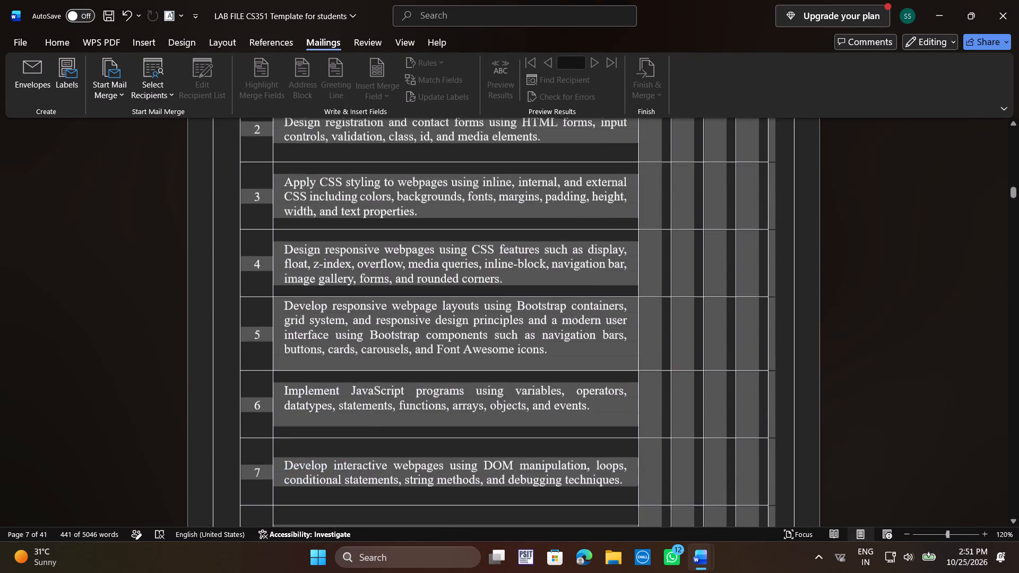
{"action": "scroll", "coordinate": [539, 461], "scroll_direction": "up", "scroll_amount": 3}
{"action": "left_click", "coordinate": [992, 14]}
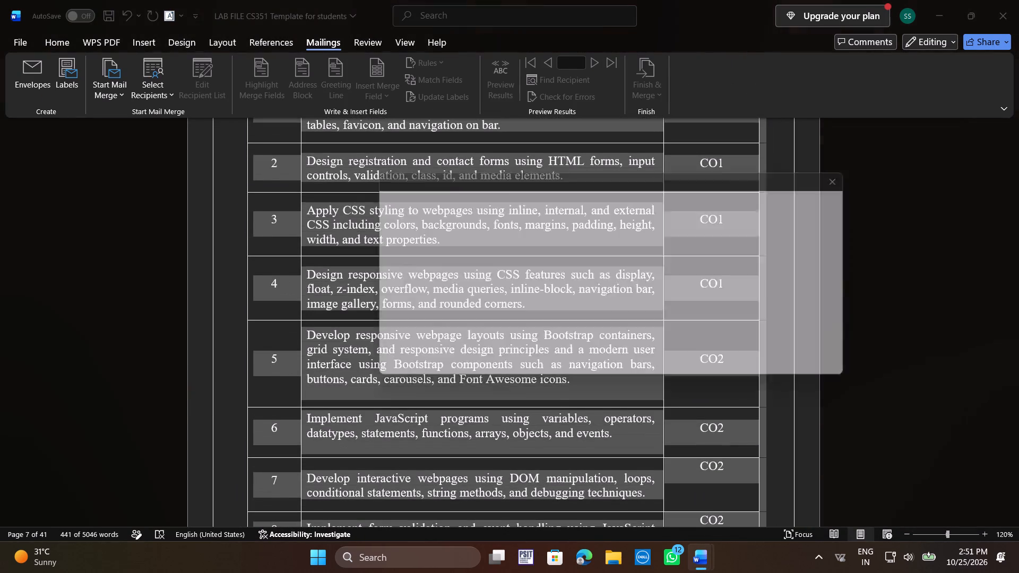
{"action": "left_click", "coordinate": [754, 368]}
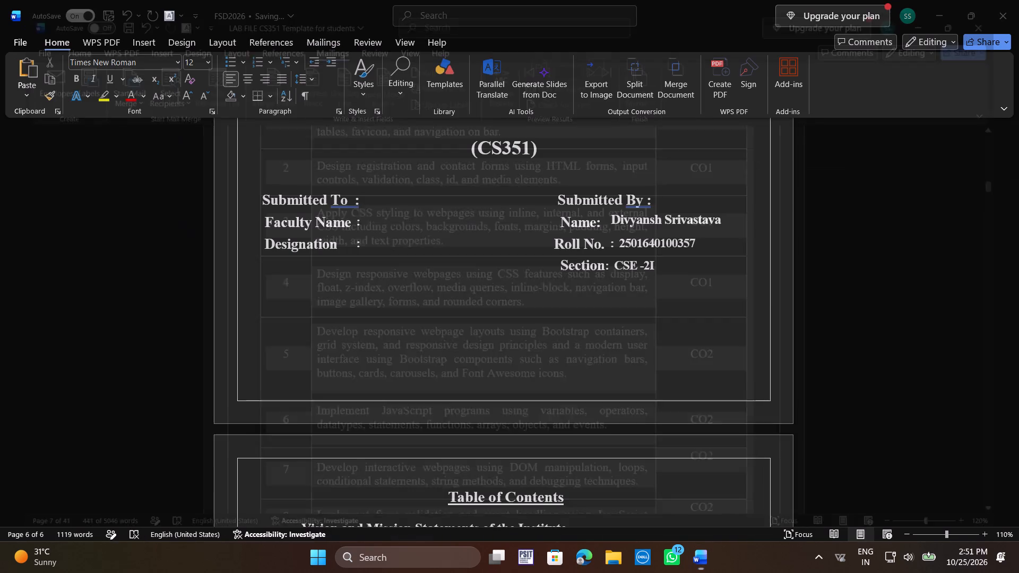
Save the FSD2026 document again.
{"action": "scroll", "coordinate": [514, 203], "scroll_direction": "up", "scroll_amount": 4}
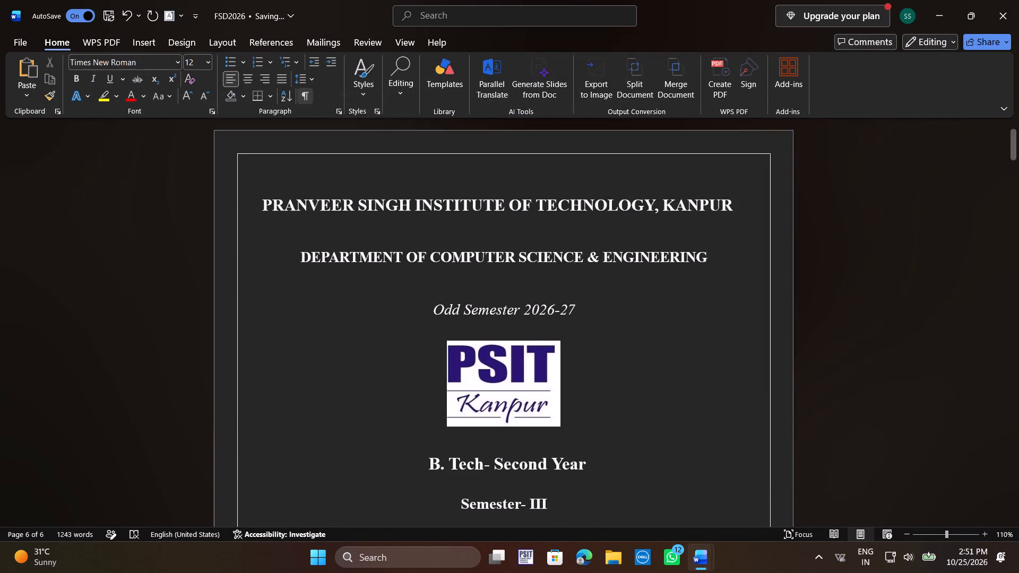
{"action": "triple_click", "coordinate": [109, 10]}
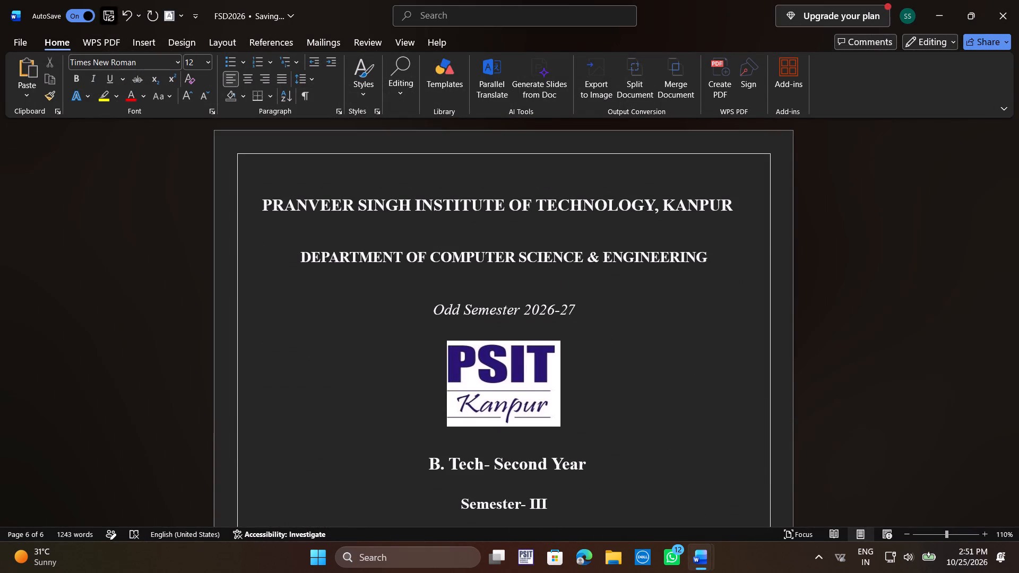
Save the FSD2026 document and close it.
{"action": "left_click", "coordinate": [109, 10]}
{"action": "left_click", "coordinate": [997, 1]}
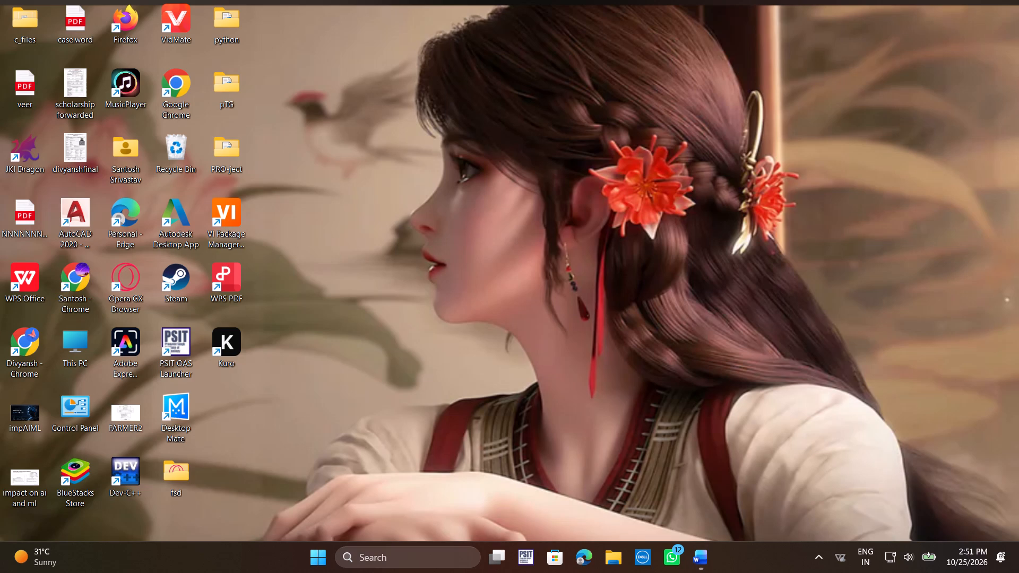
In the CSE_Mini Project Synopsis document, end the Future Scope bullet list and start a plain line after its last item.
{"action": "left_click", "coordinate": [694, 553]}
{"action": "scroll", "coordinate": [500, 287], "scroll_direction": "up", "scroll_amount": 1}
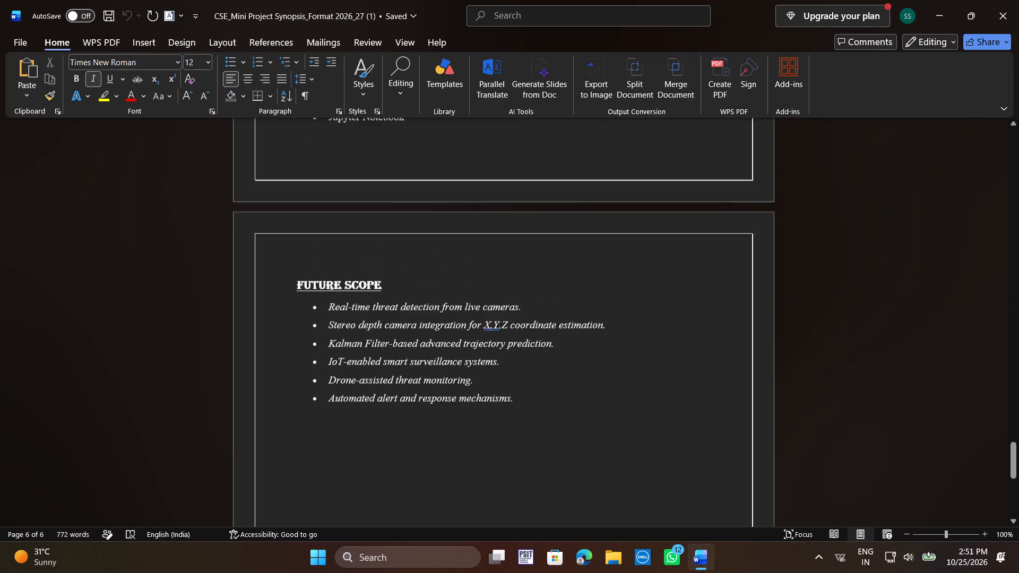
{"action": "scroll", "coordinate": [538, 392], "scroll_direction": "down", "scroll_amount": 1}
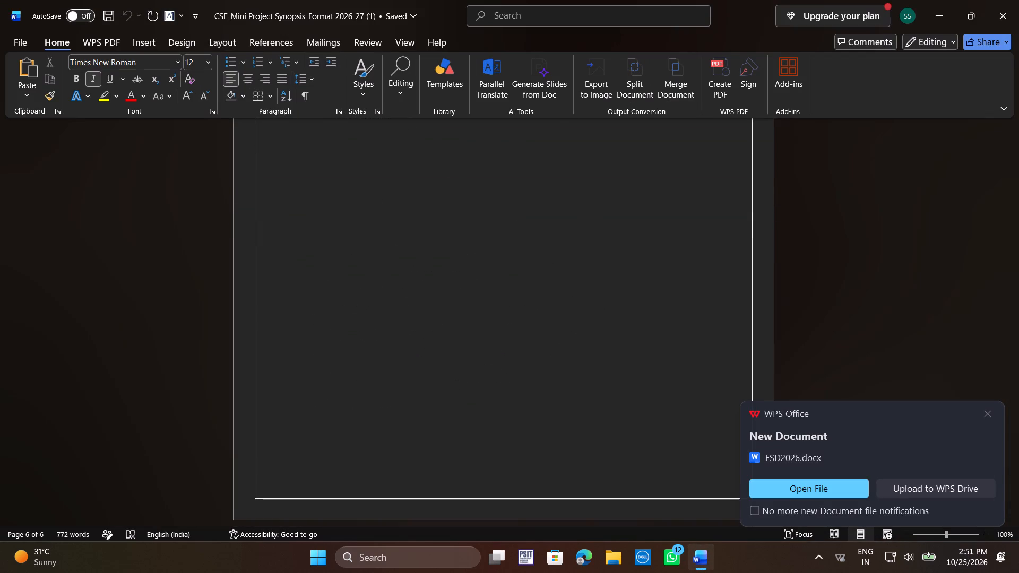
{"action": "left_click", "coordinate": [984, 414]}
{"action": "scroll", "coordinate": [984, 414], "scroll_direction": "down", "scroll_amount": 1}
{"action": "scroll", "coordinate": [500, 232], "scroll_direction": "up", "scroll_amount": 2}
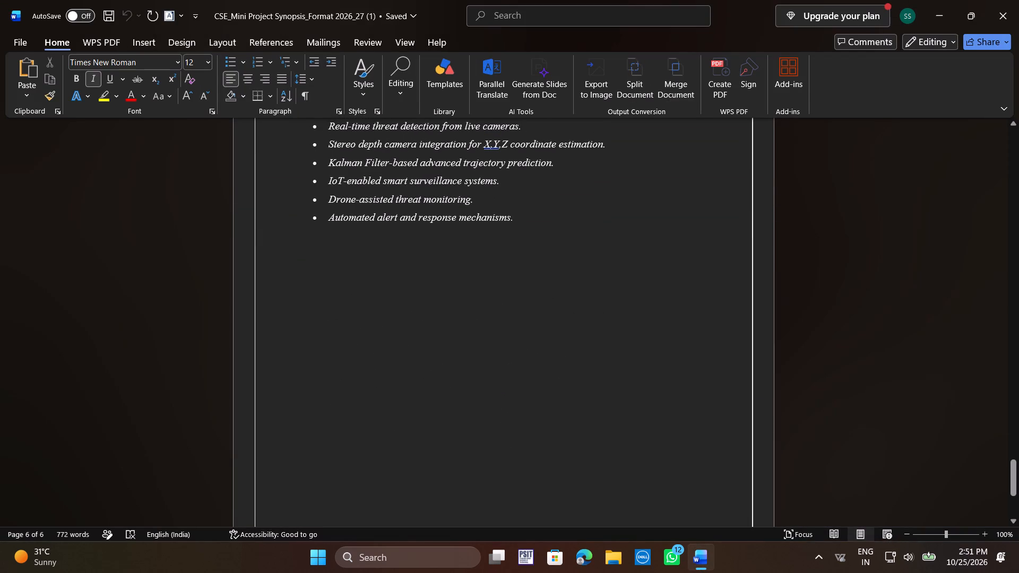
{"action": "left_click", "coordinate": [531, 210]}
{"action": "left_click", "coordinate": [519, 225]}
{"action": "scroll", "coordinate": [518, 253], "scroll_direction": "up", "scroll_amount": 1}
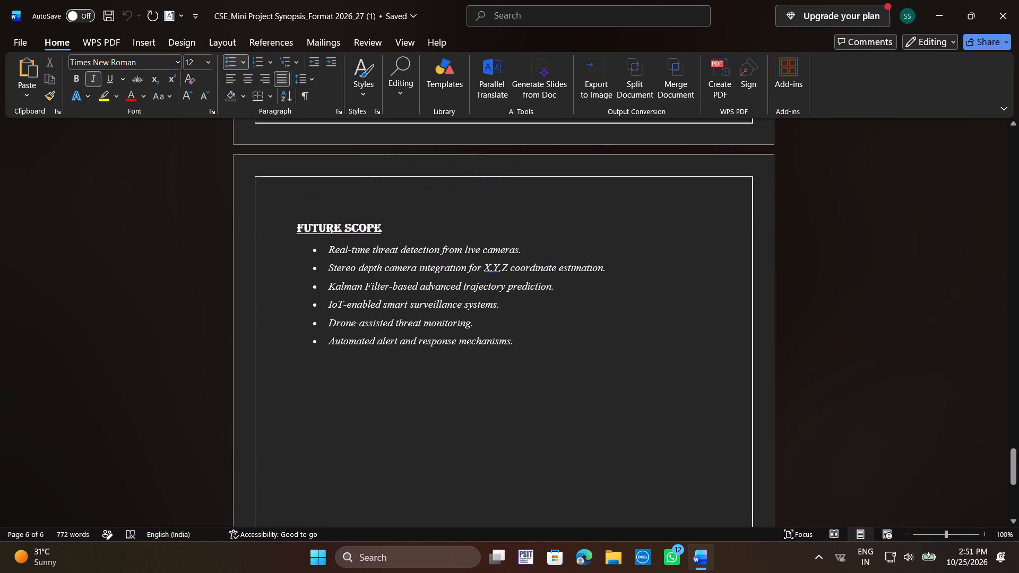